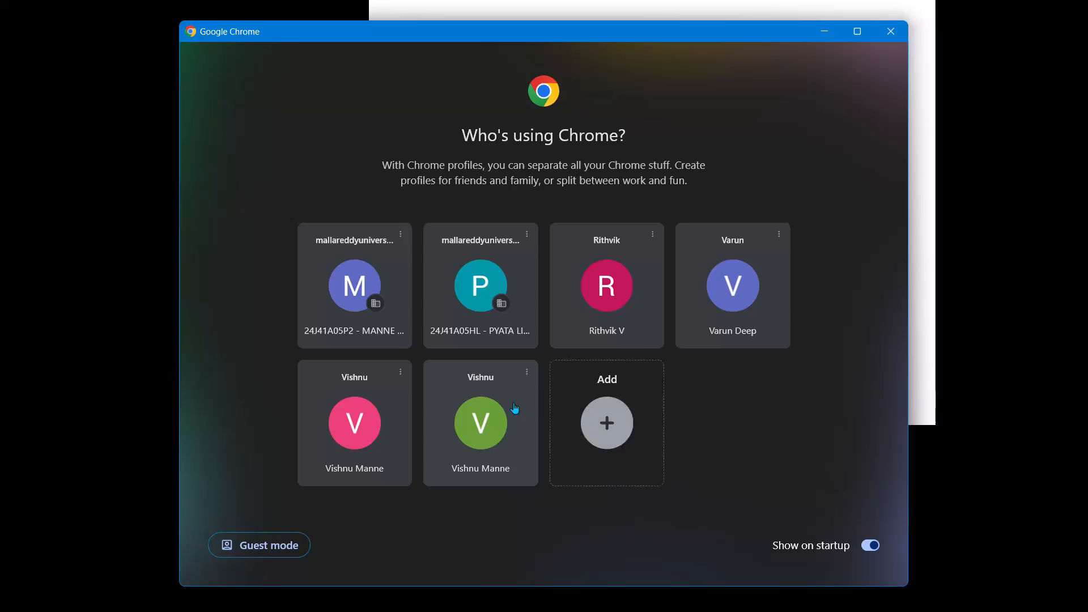
Open the Varun browser profile and go to the saved Login page at admin-reports-generation.vercel.app/login.
left_click(742, 316)
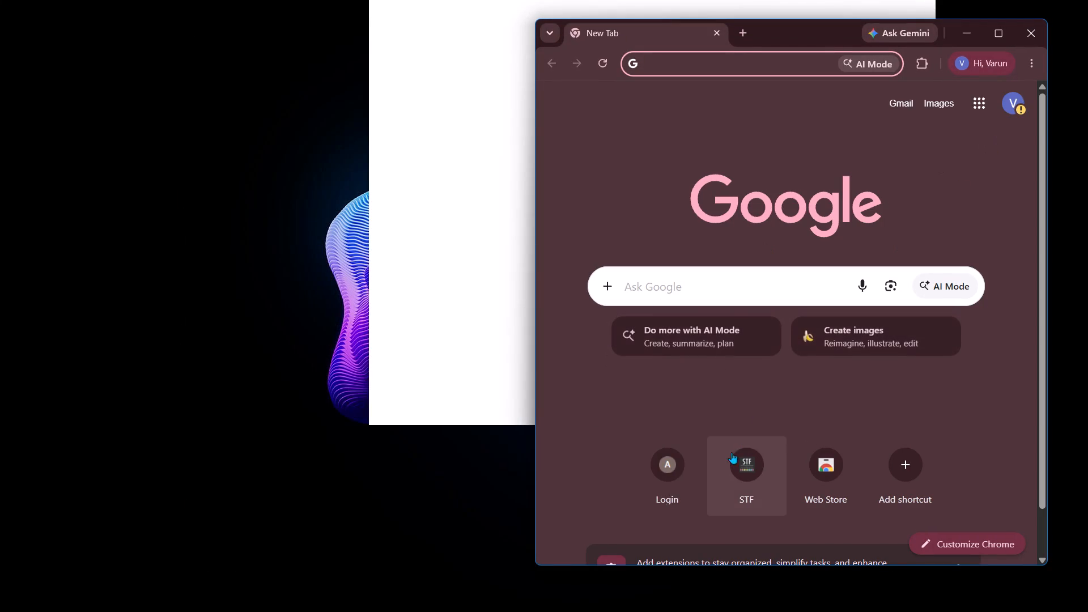
left_click(666, 456)
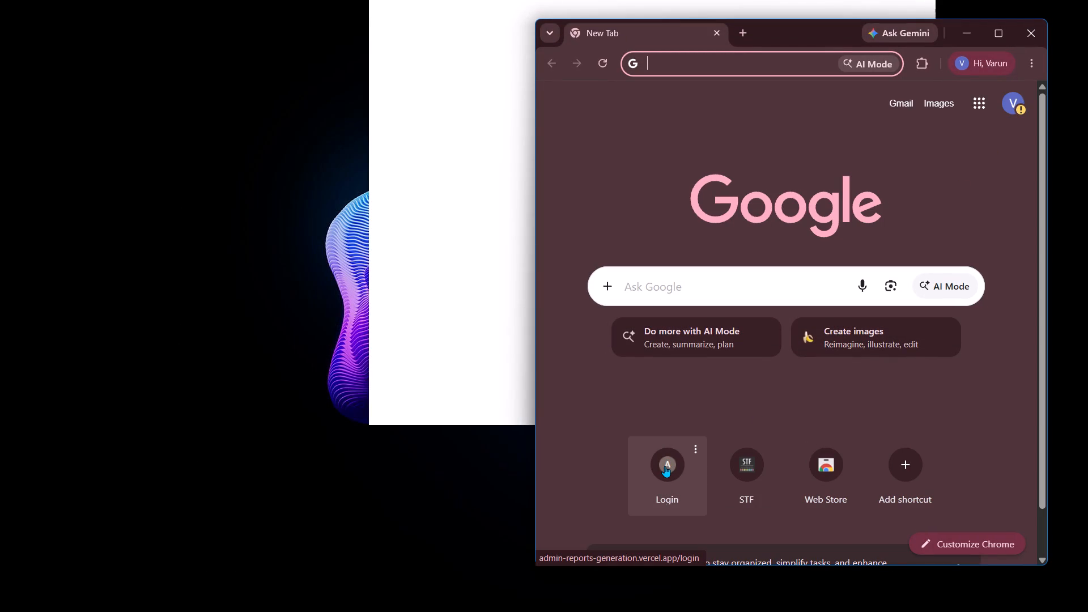
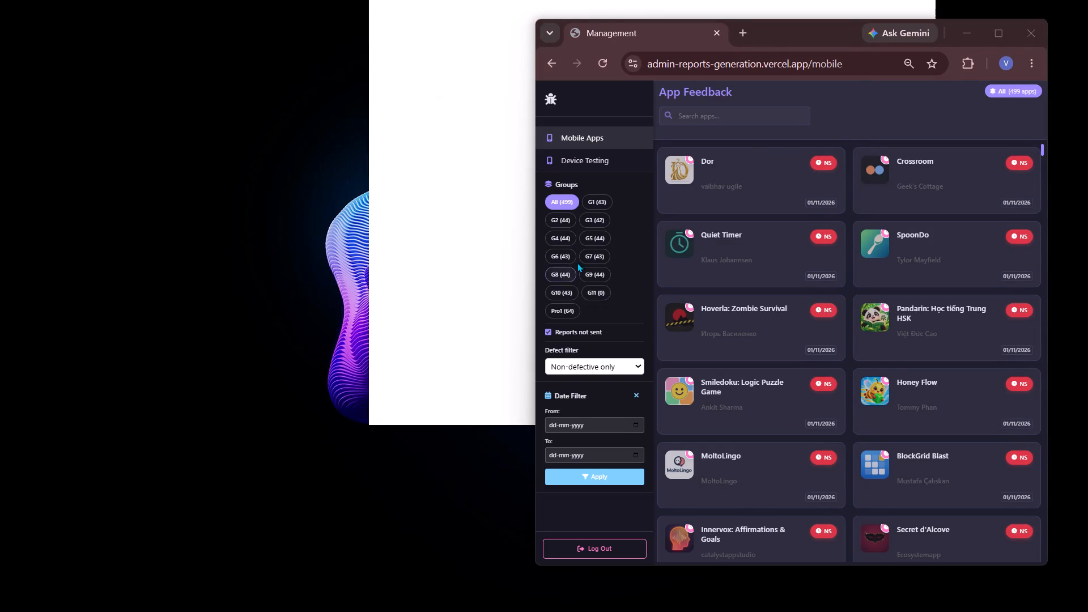
Minimise the BlueStacks window to return to the App Feedback page in the desktop browser.
left_click(585, 420)
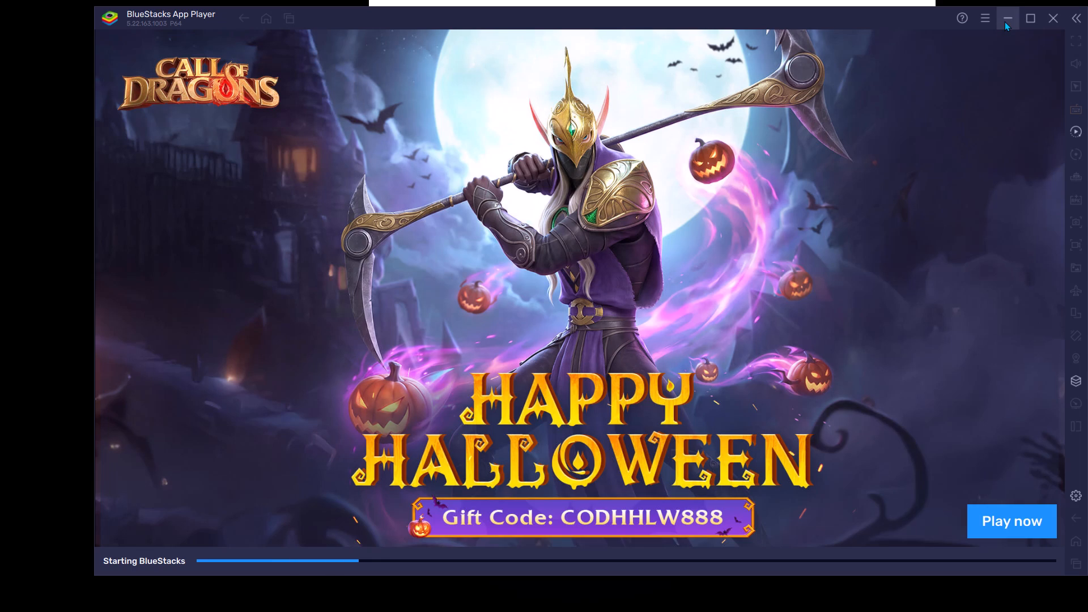
left_click_drag(1017, 18, 1031, 12)
left_click(1007, 29)
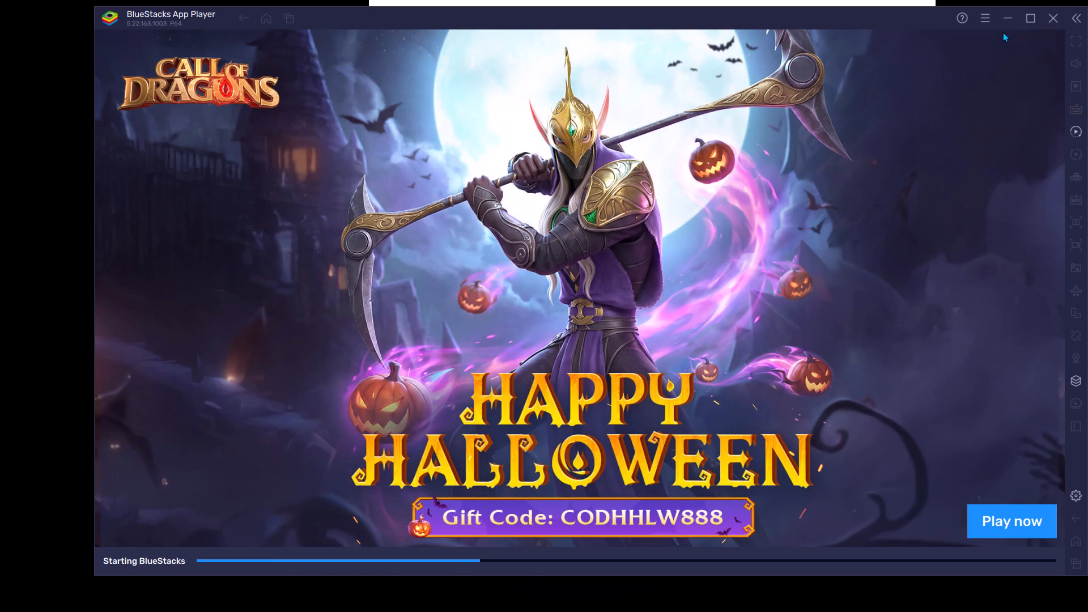
left_click(1004, 19)
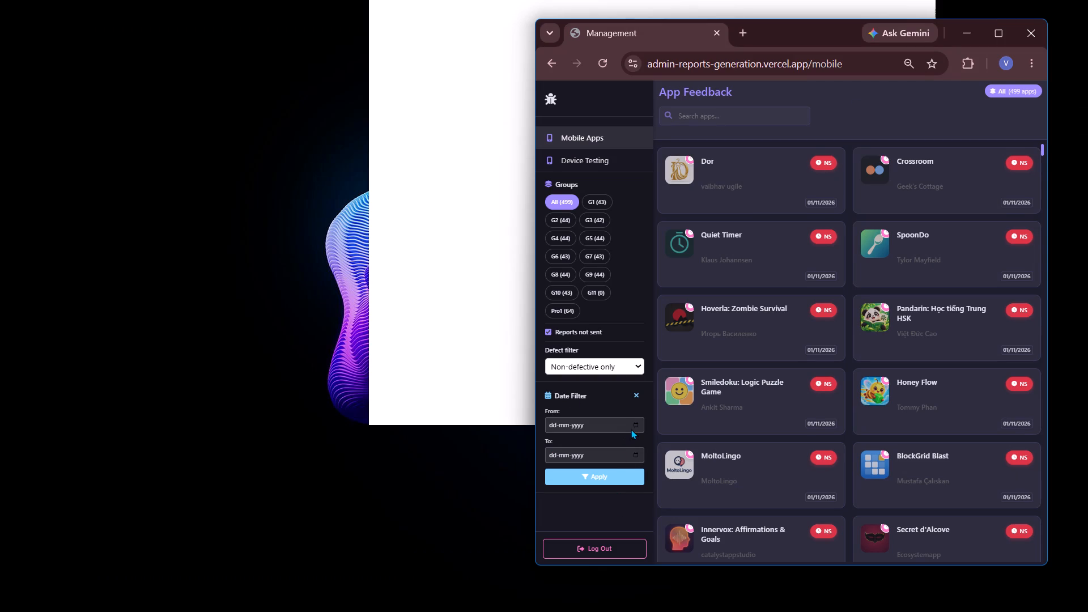
Filter the mobile apps list to the date range from 23-10-2026 to 23-10-2026.
left_click(637, 419)
left_click(637, 426)
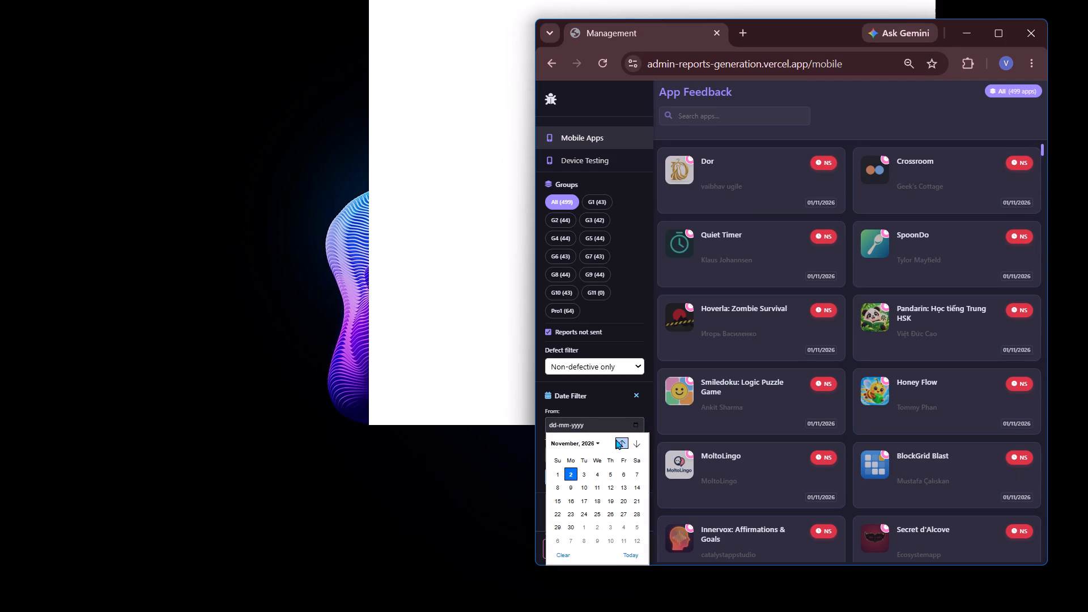
left_click(620, 439)
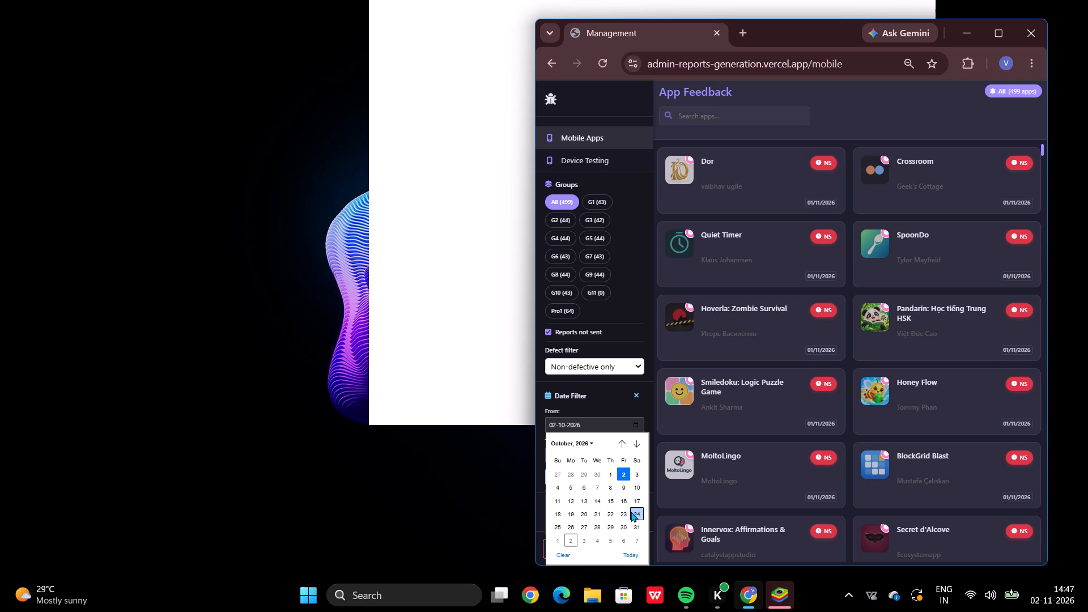
left_click(623, 513)
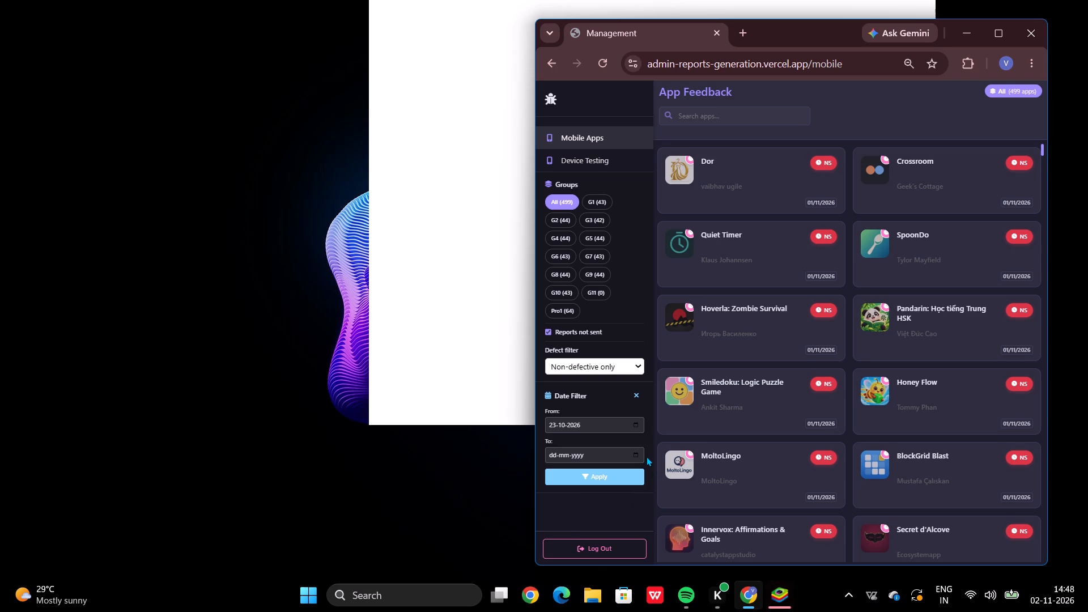
left_click(634, 452)
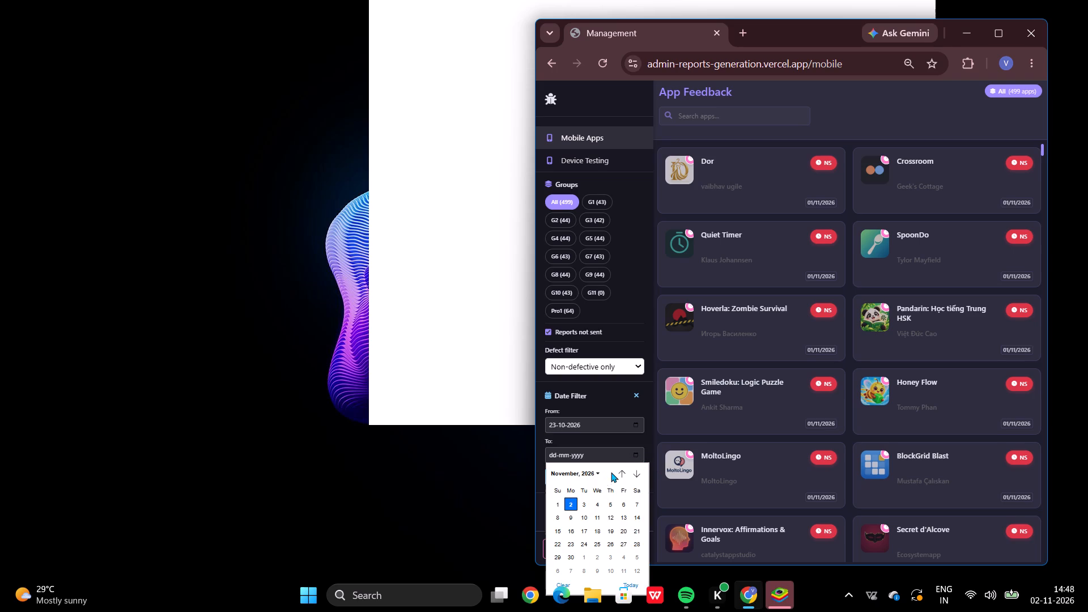
left_click(619, 471)
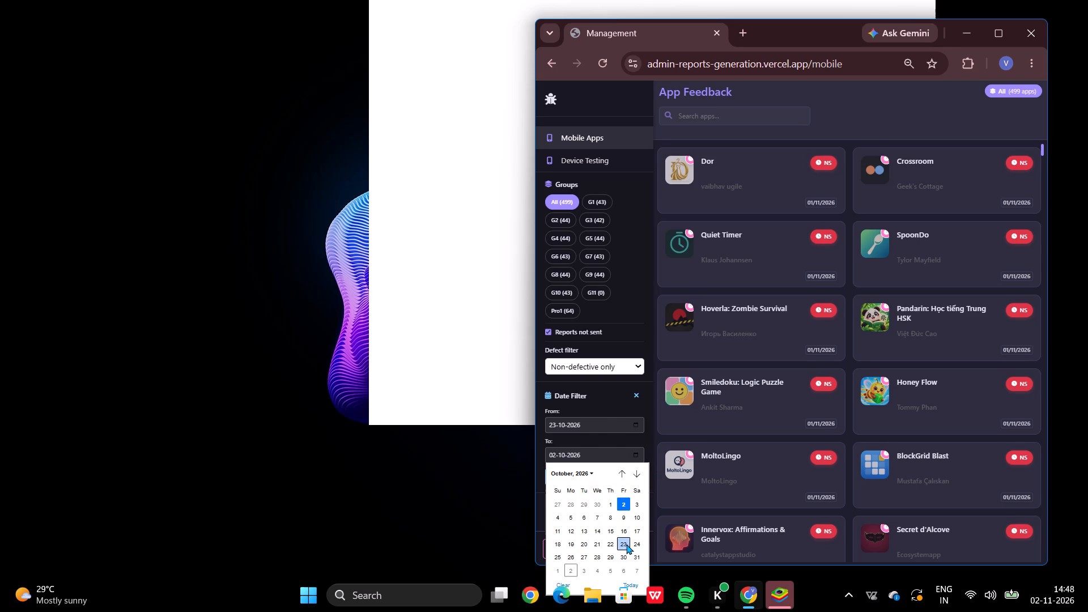
left_click(626, 543)
left_click(591, 480)
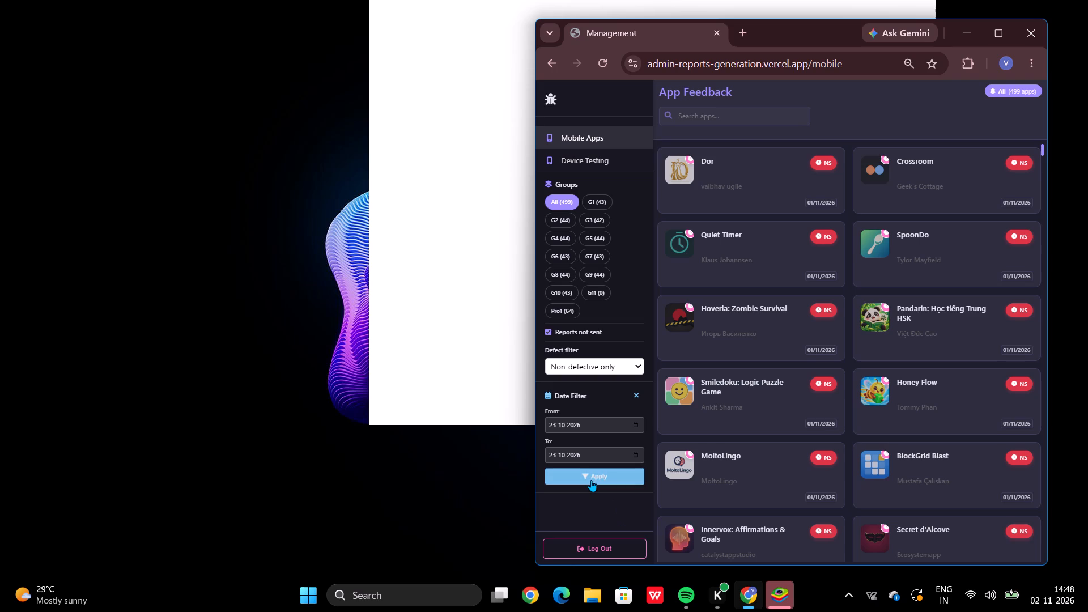
Switch to BlueStacks and go from its store page to the emulator's home screen.
left_click(770, 593)
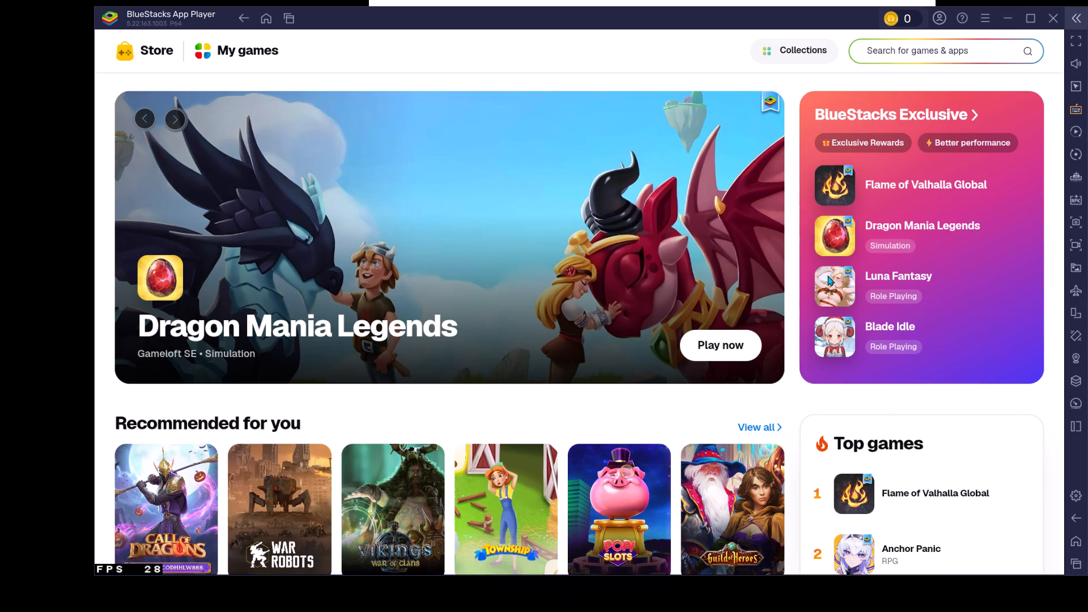
scroll(392, 458, "down", 3)
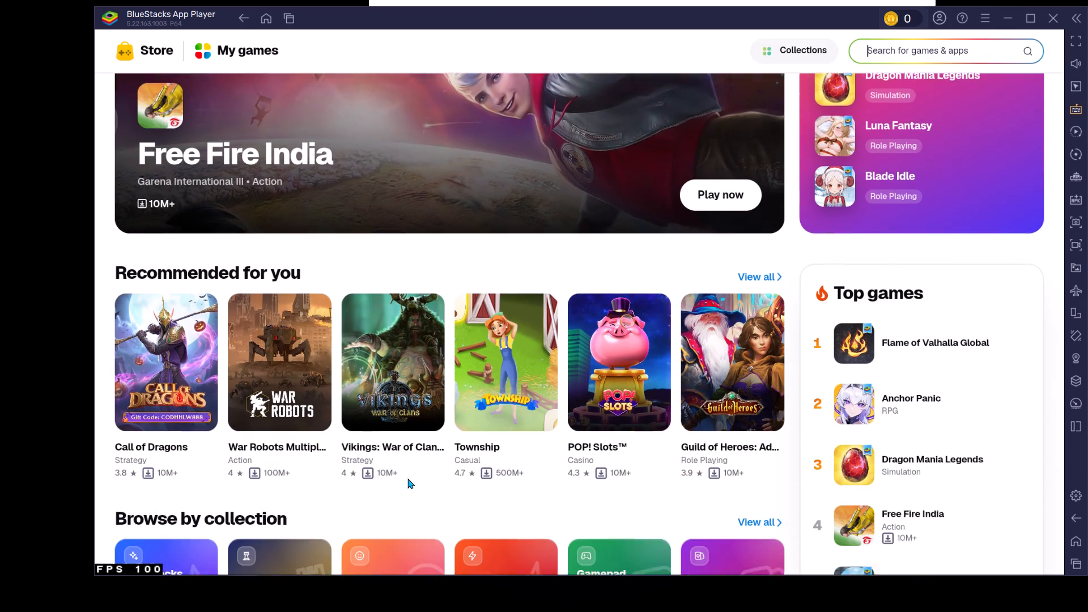
scroll(551, 369, "up", 1)
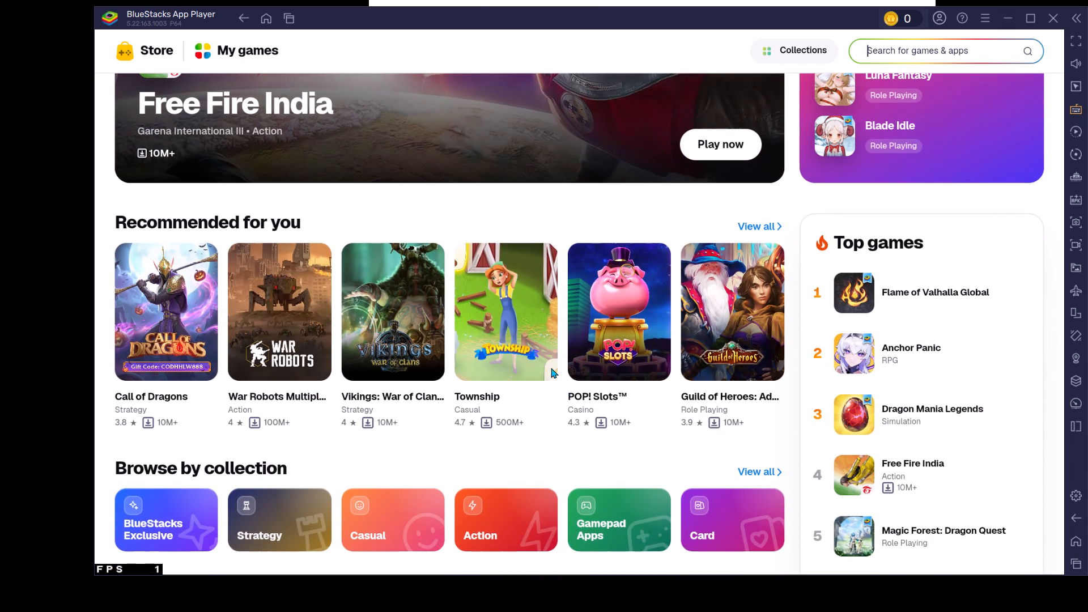
scroll(551, 368, "up", 1)
scroll(554, 383, "down", 5)
scroll(467, 404, "up", 2)
scroll(490, 358, "up", 4)
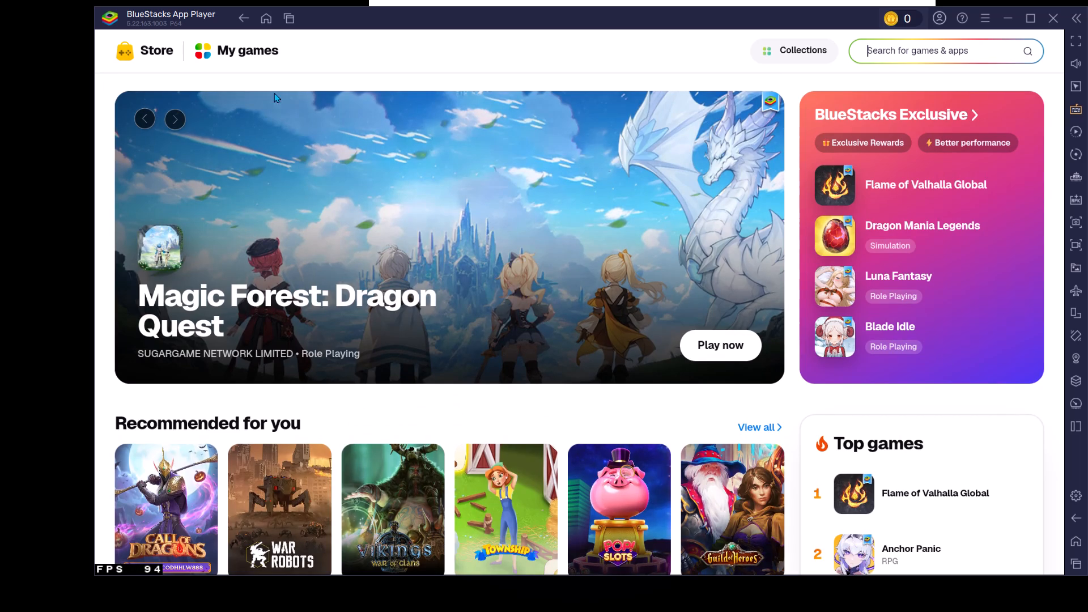
left_click(269, 18)
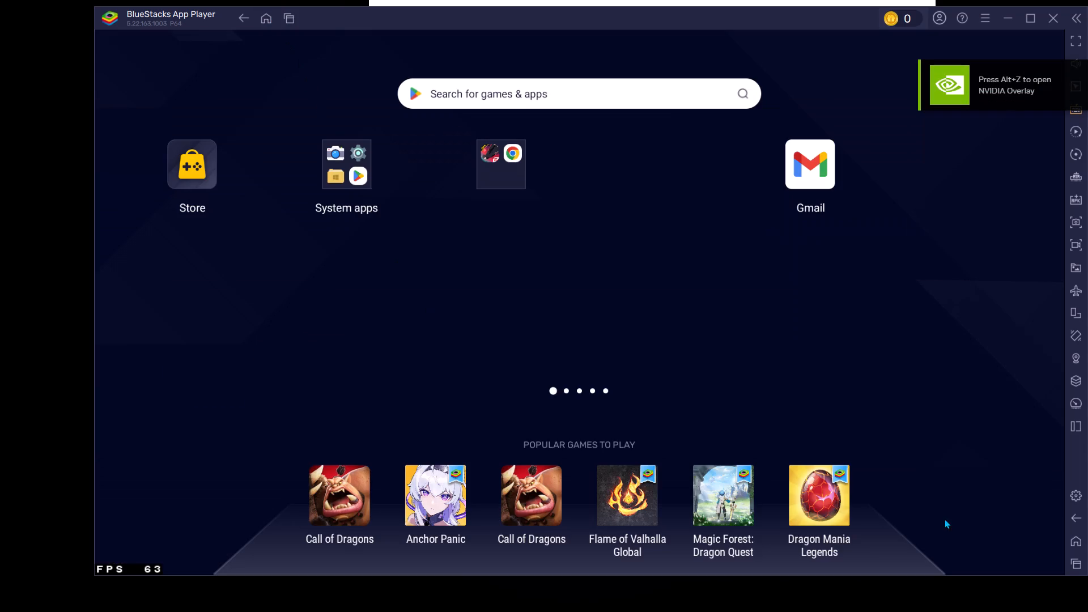
Close the Store, Chrome and Play Store apps in the emulator's recent apps view.
left_click(1076, 564)
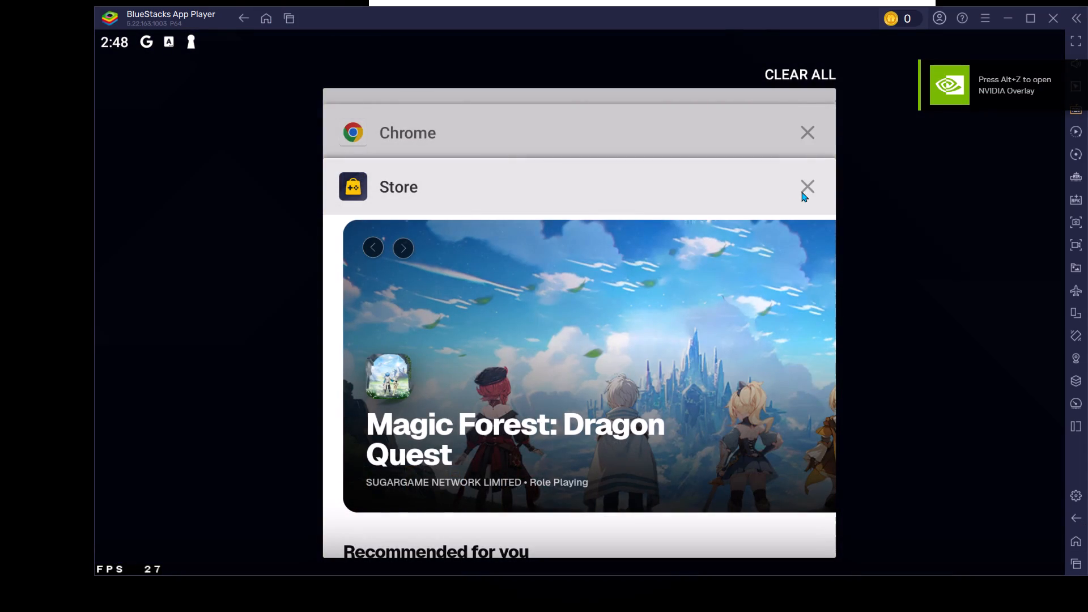
left_click(805, 194)
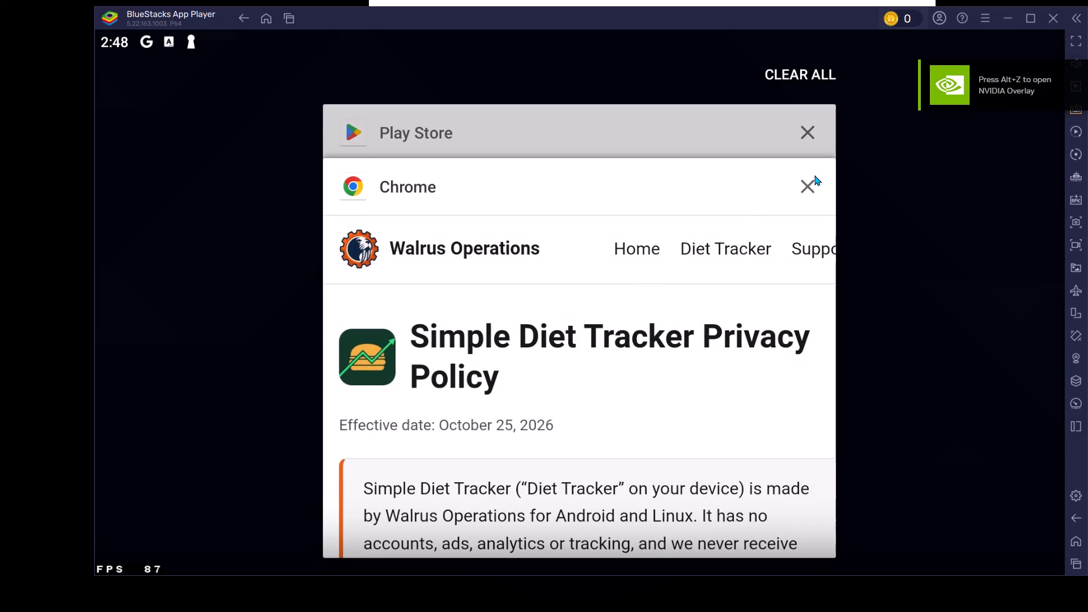
left_click(814, 181)
left_click(808, 167)
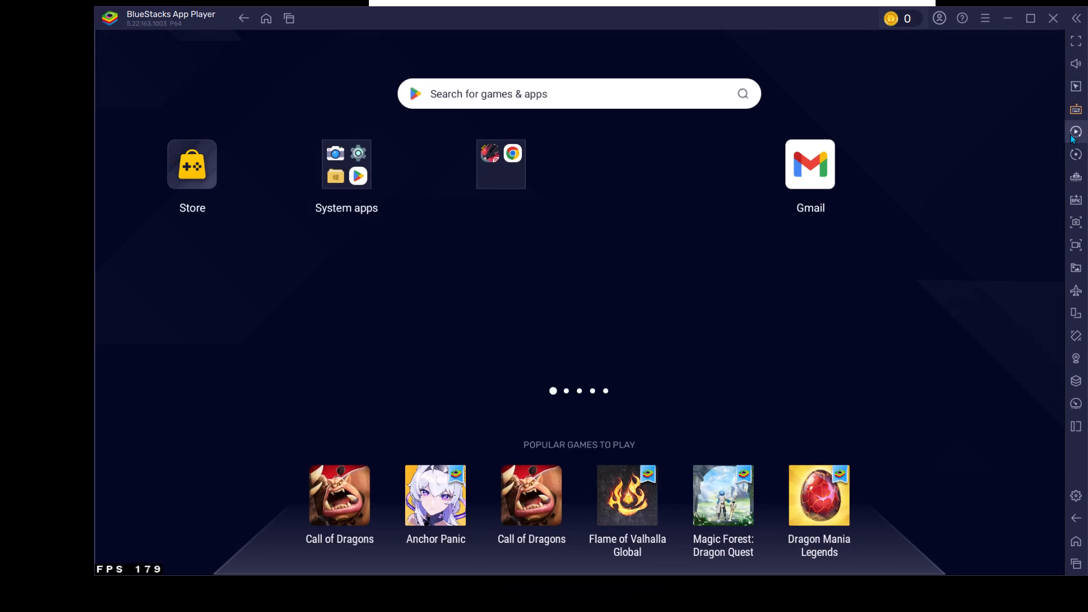
Rotate the emulator screen to portrait orientation.
left_click(1068, 311)
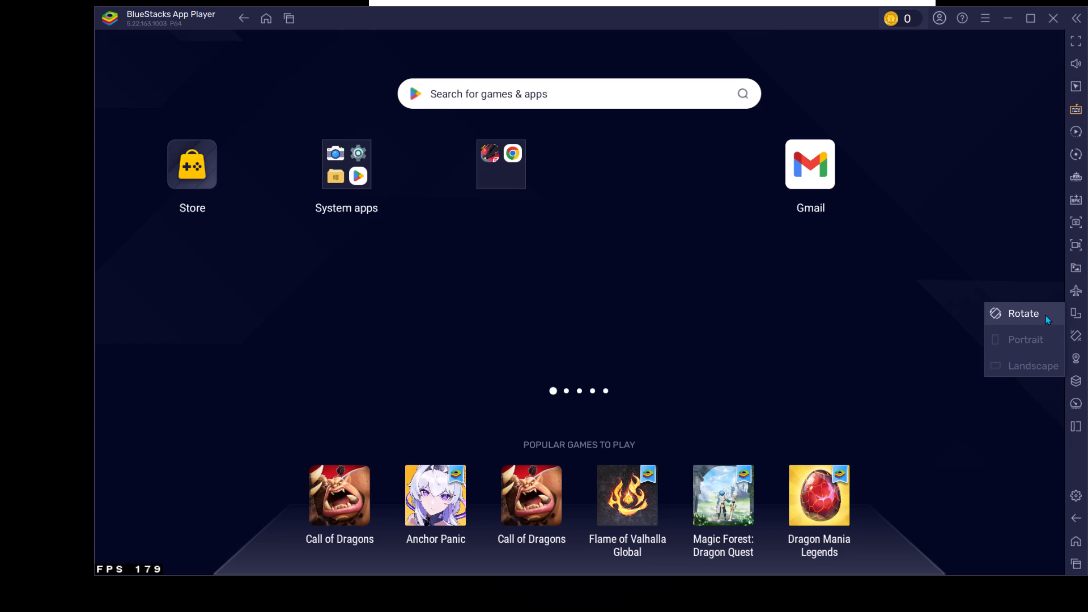
left_click(1045, 314)
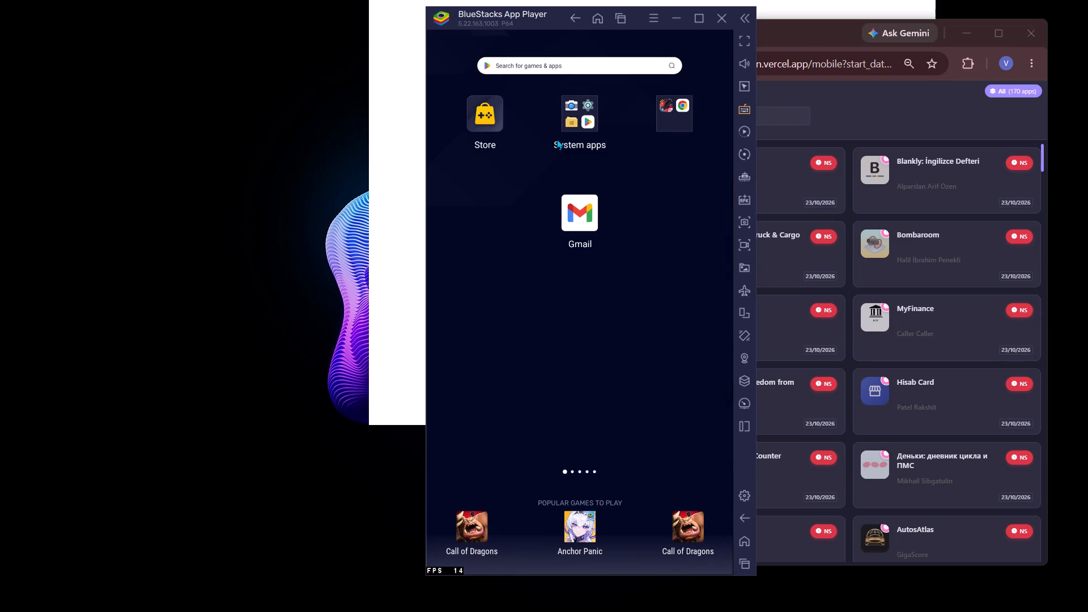
Open Chrome from the emulator's unnamed folder and place the BlueStacks window beside the desktop browser.
left_click(675, 121)
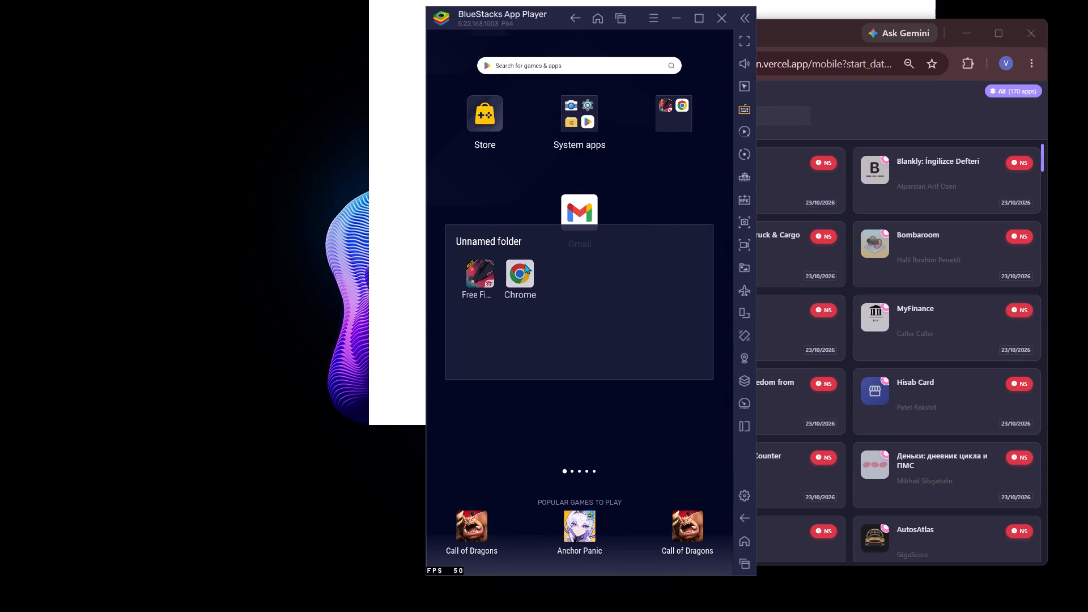
left_click(521, 266)
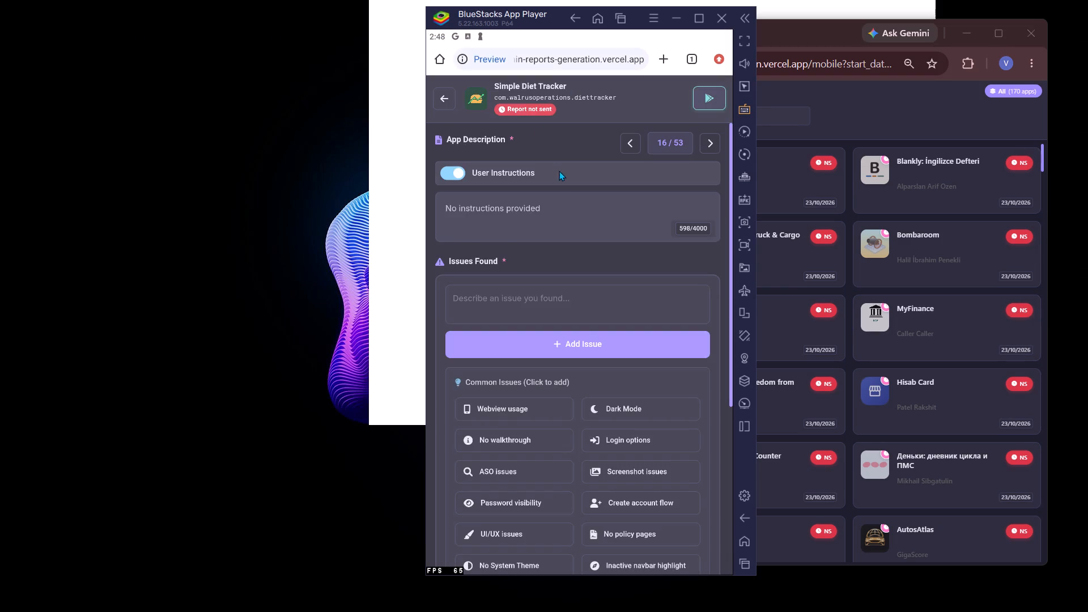
left_click_drag(540, 16, 195, 2)
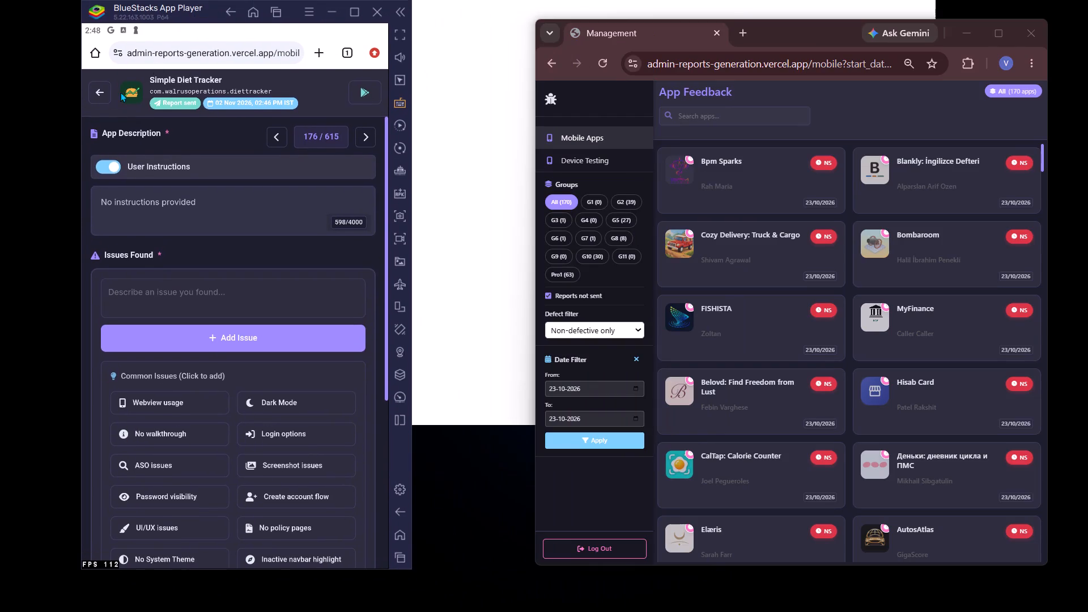
In the emulator's browser, return to the App Feedback list, filter it to group G2 and open Hisab Card.
left_click(101, 92)
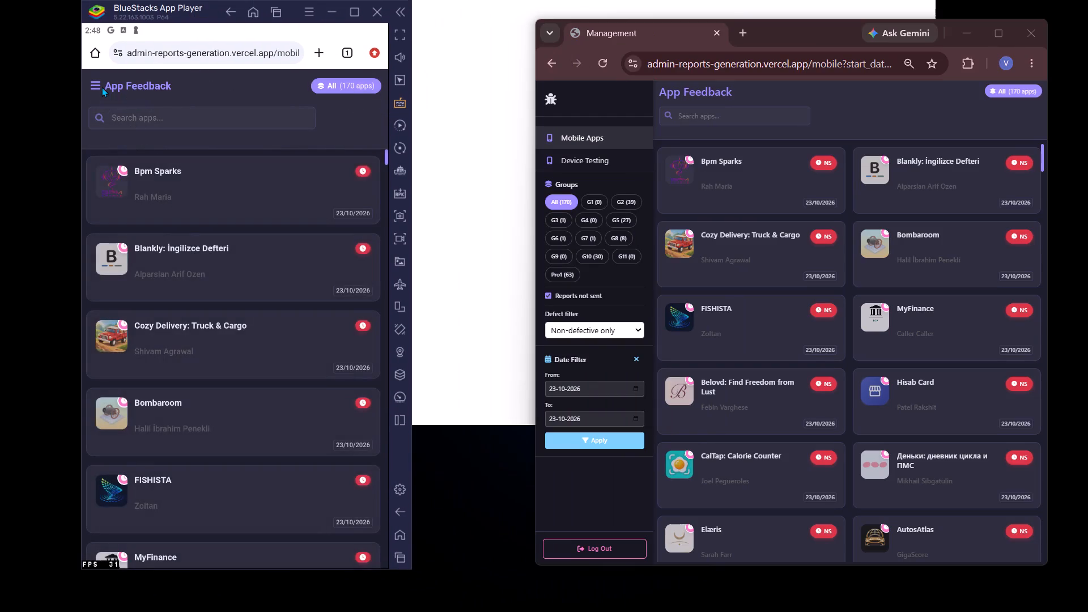
left_click(101, 87)
left_click(119, 233)
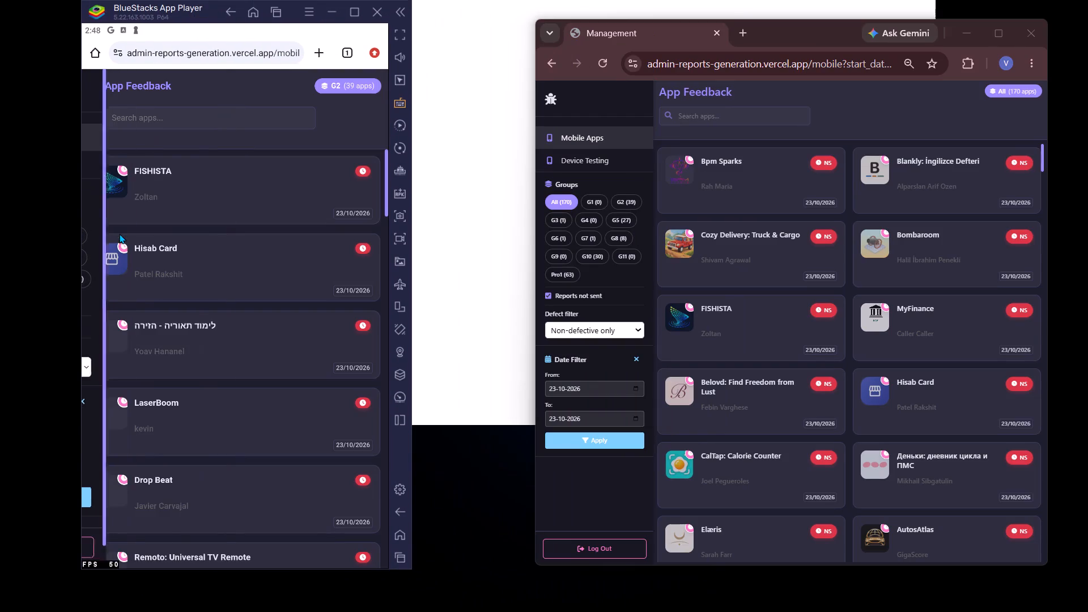
left_click(139, 257)
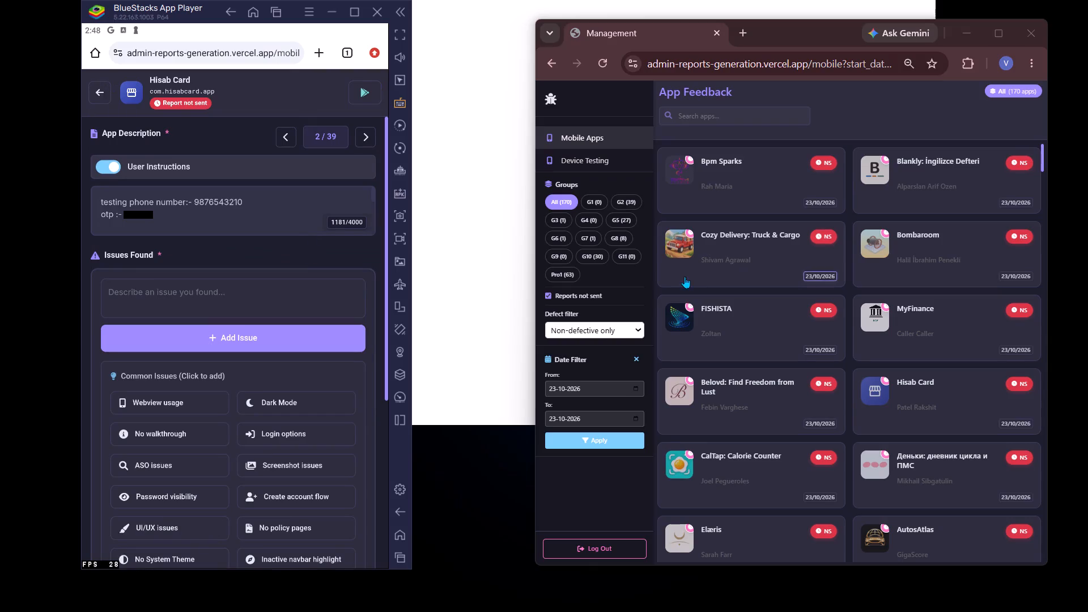
In the desktop browser, filter the apps to group G2 and open Hisab Card.
left_click(620, 202)
left_click(882, 170)
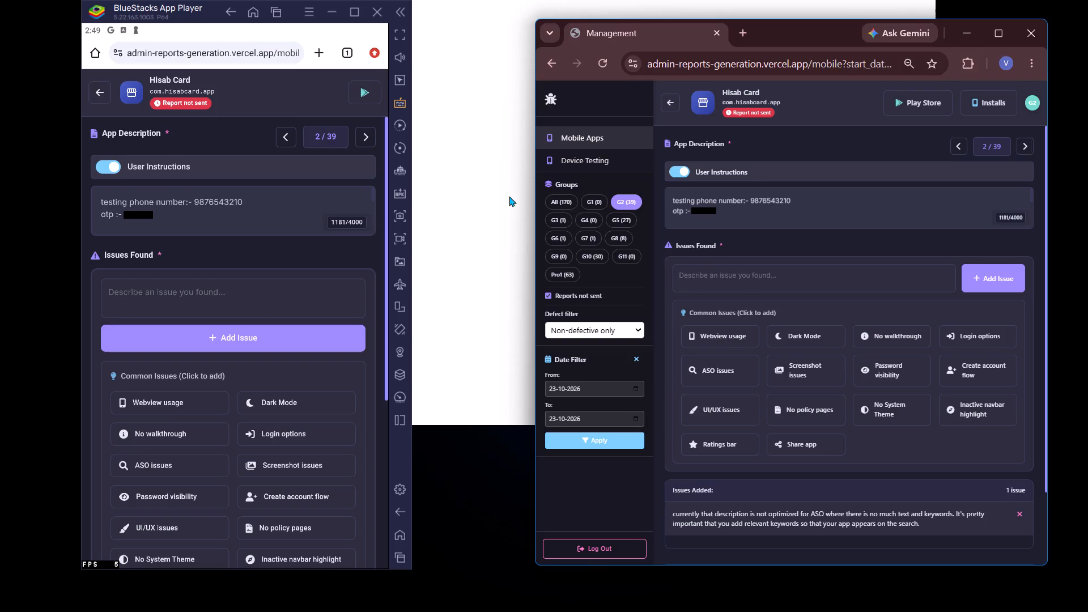
Examine Hisab Card's Play Store listing in the emulator and return to its feedback page.
left_click(363, 90)
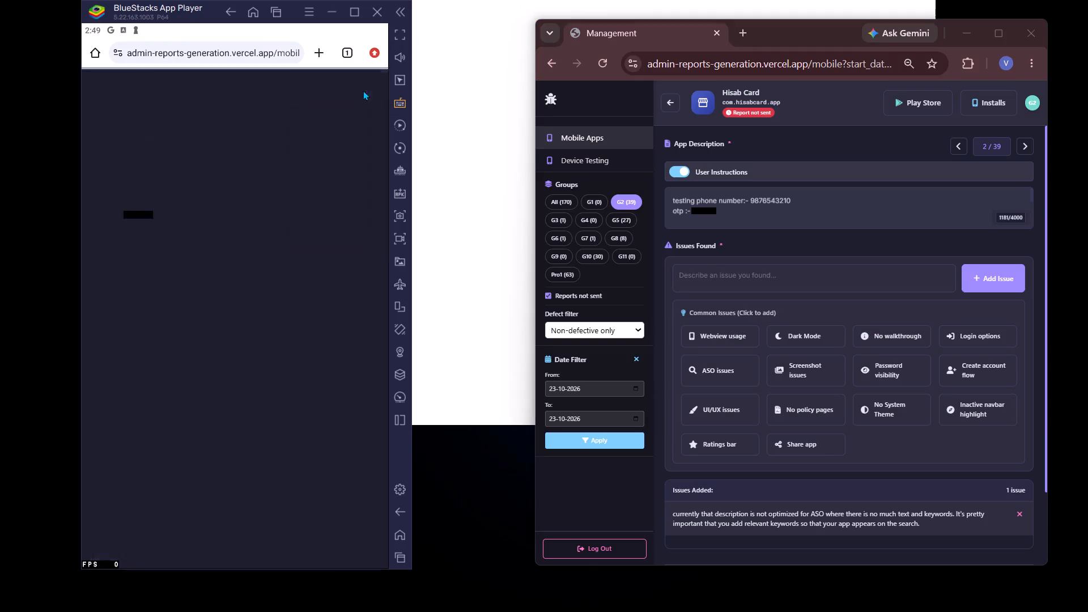
left_click_drag(279, 318, 267, 313)
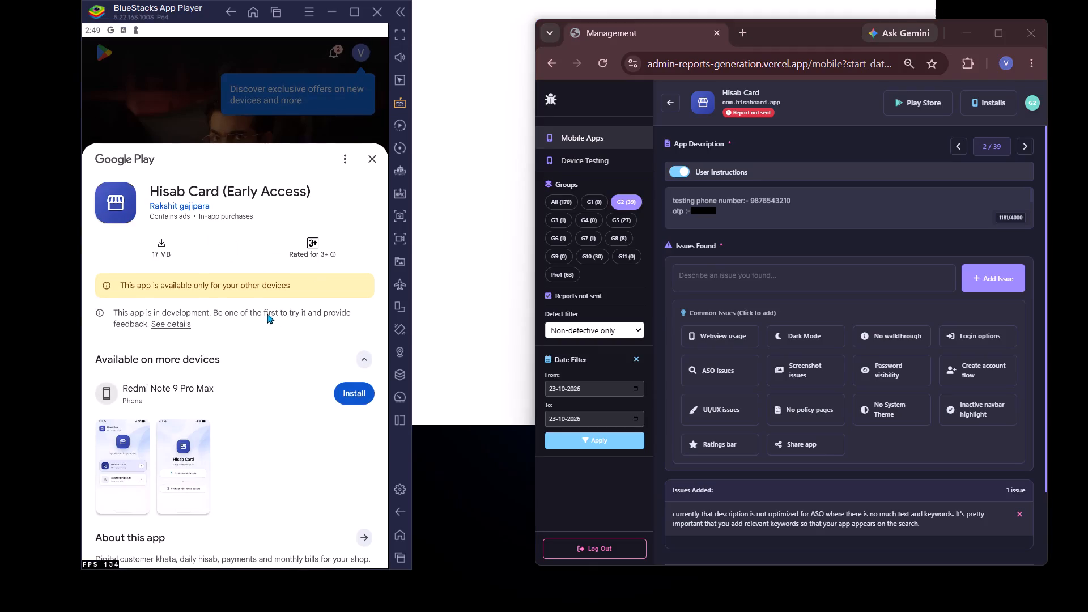
left_click_drag(267, 313, 257, 279)
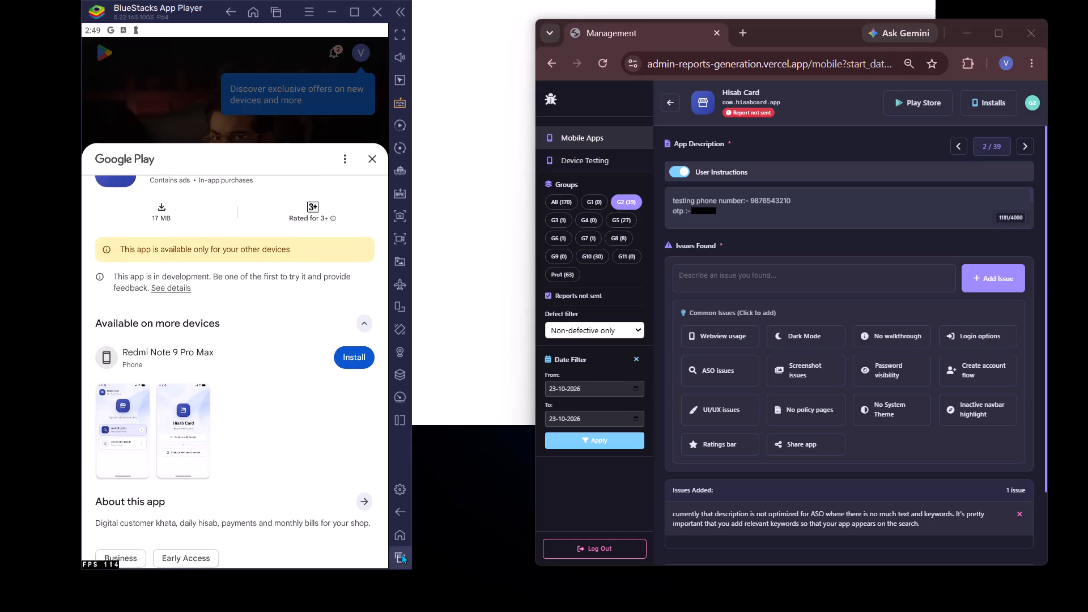
left_click(401, 554)
left_click(265, 428)
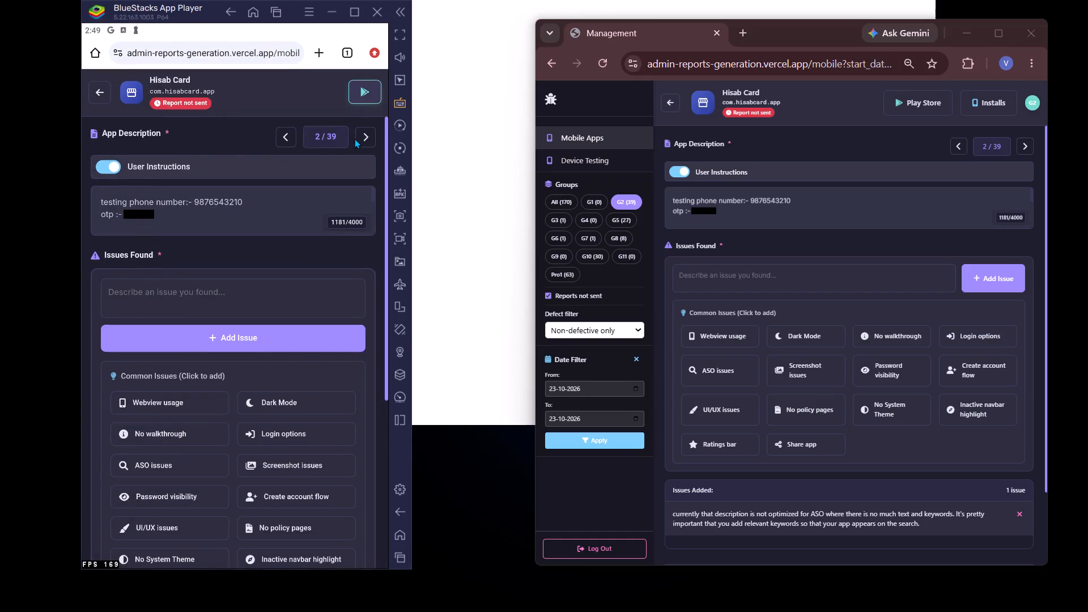
Advance both the emulator and desktop feedback pages to the next app, 3 of 39.
left_click(362, 141)
left_click(1021, 145)
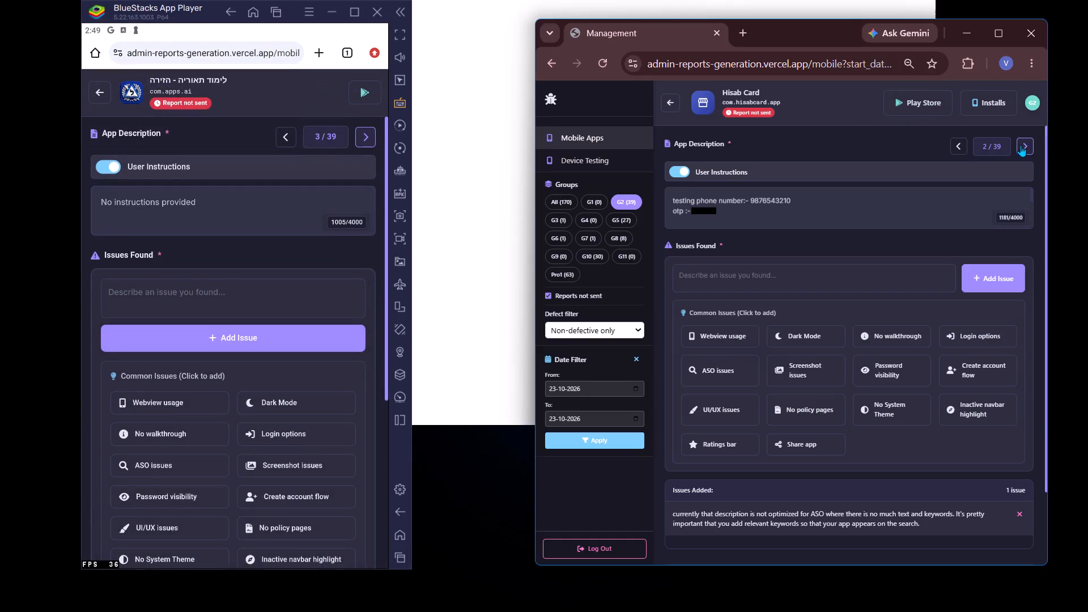
Open the com.apps.ai Play Store listing in the emulator and examine its description and screenshots.
left_click(365, 90)
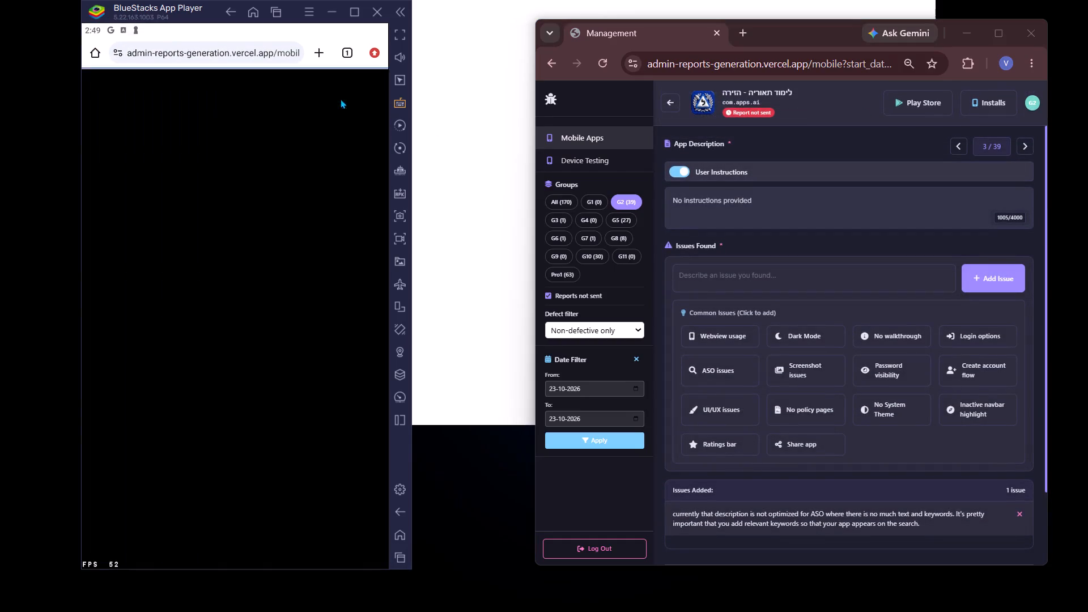
left_click_drag(197, 348, 192, 106)
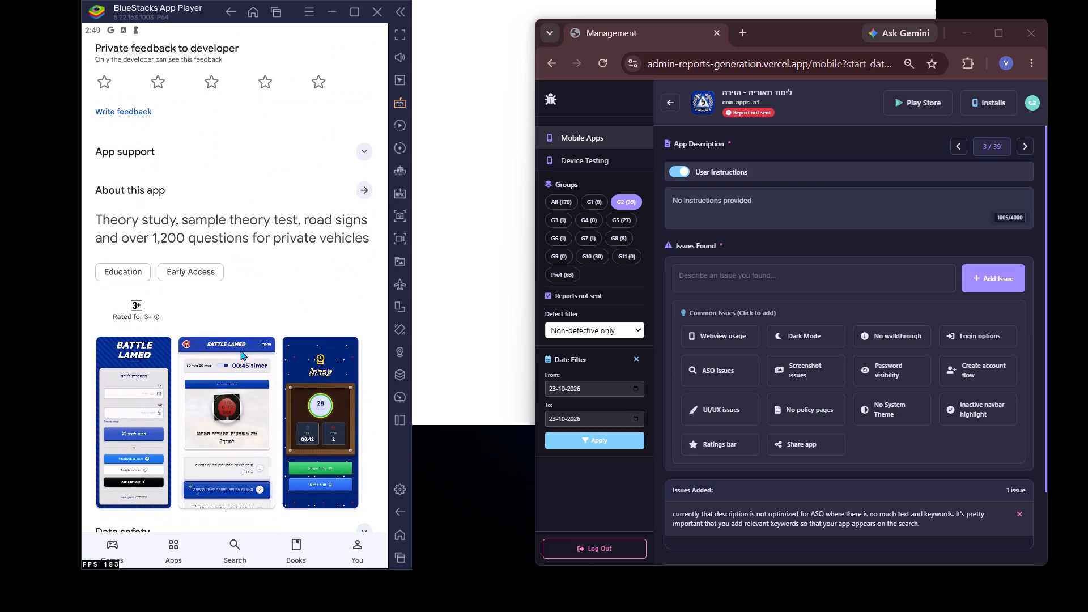
left_click_drag(265, 401, 161, 395)
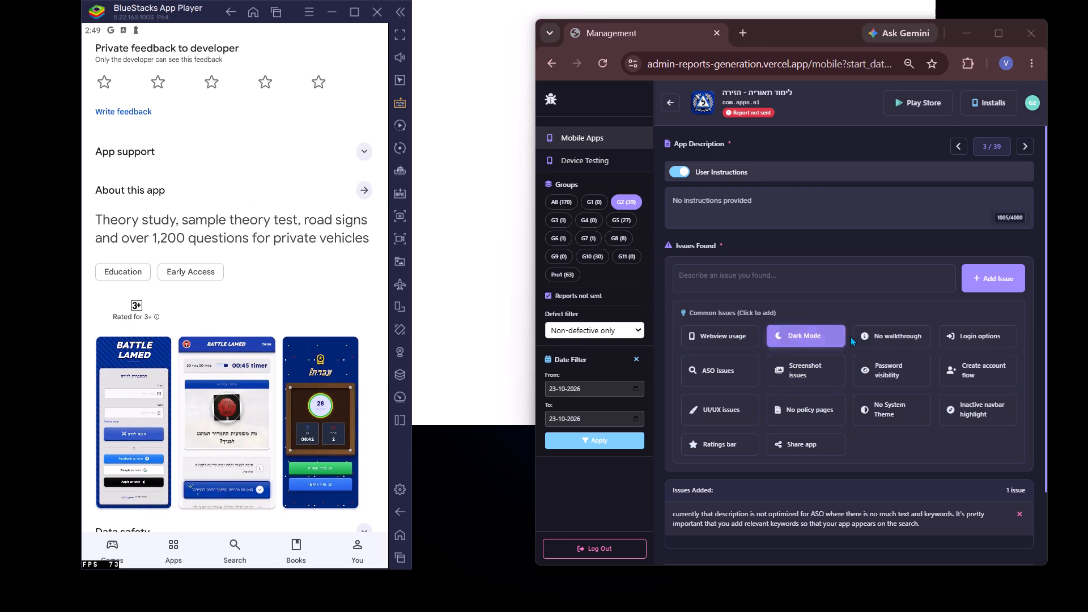
Add the common issues No walkthrough and Screenshot issues to the com.apps.ai report in the desktop browser.
left_click(875, 331)
left_click(812, 366)
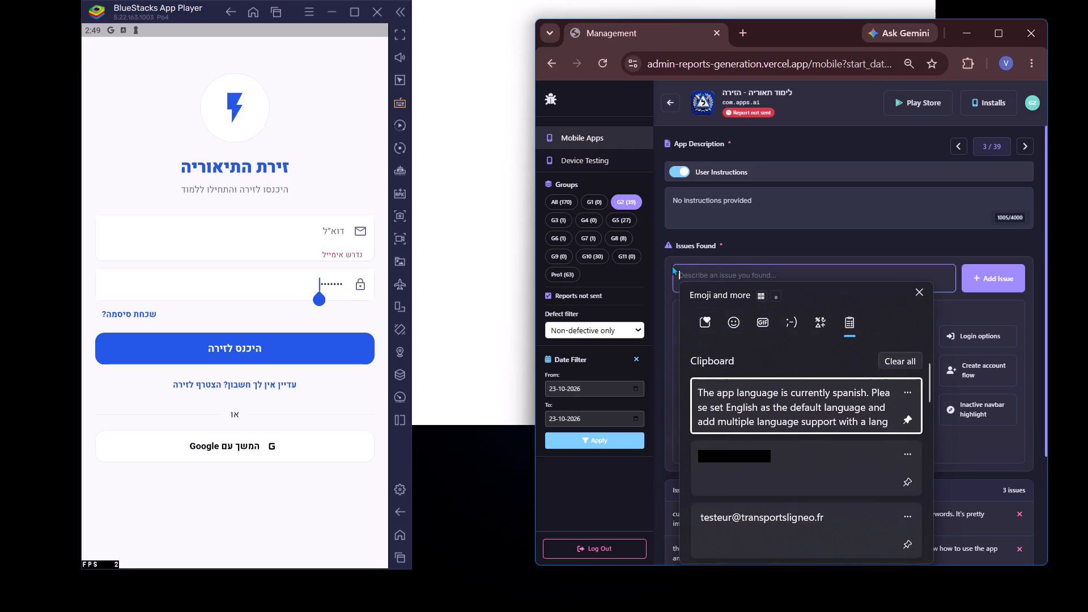
Add the saved clipboard text requesting an eye icon in the password field to the com.apps.ai report's issues.
scroll(745, 446, "down", 3)
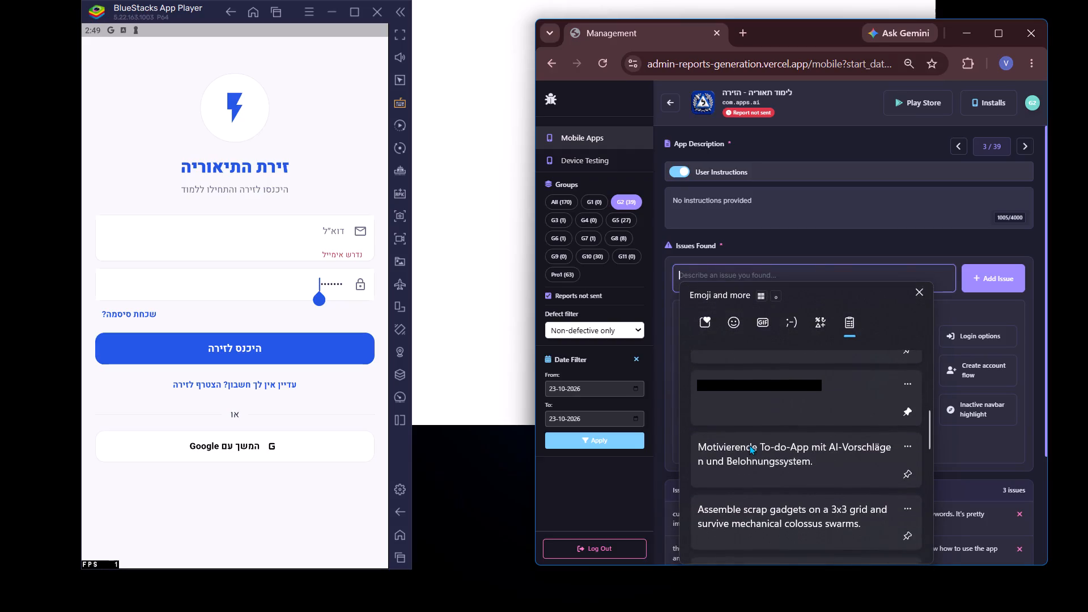
scroll(749, 445, "down", 2)
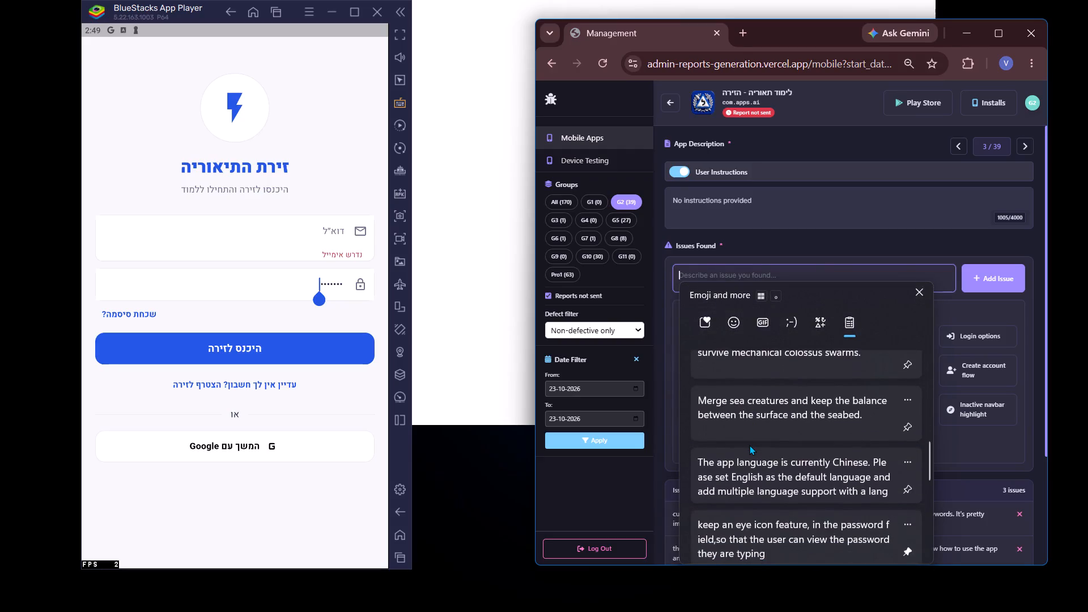
scroll(747, 457, "down", 1)
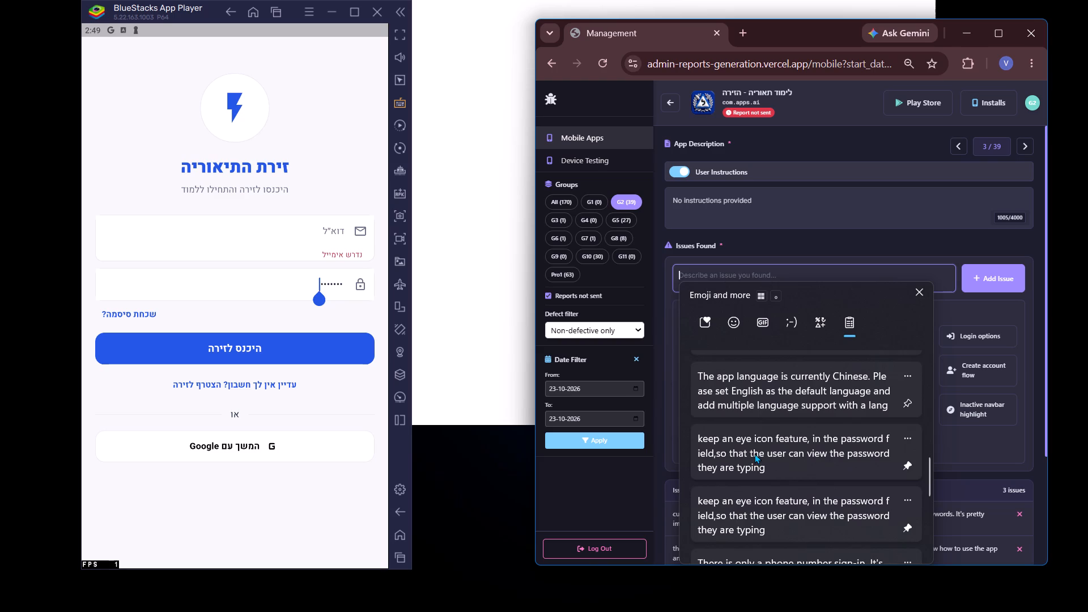
left_click(755, 453)
key("ctrl+v")
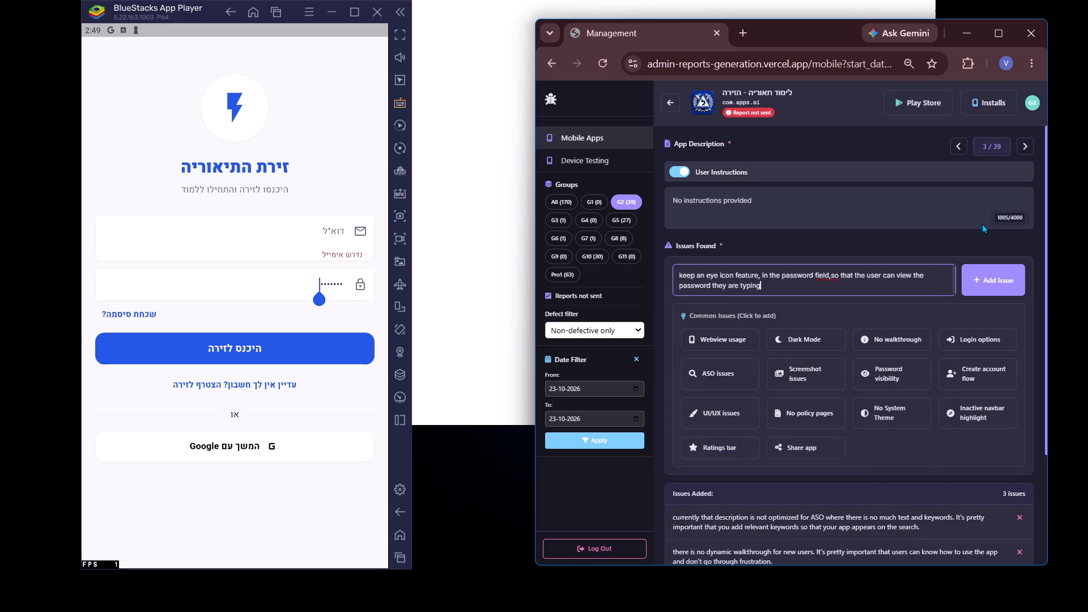
left_click(1010, 267)
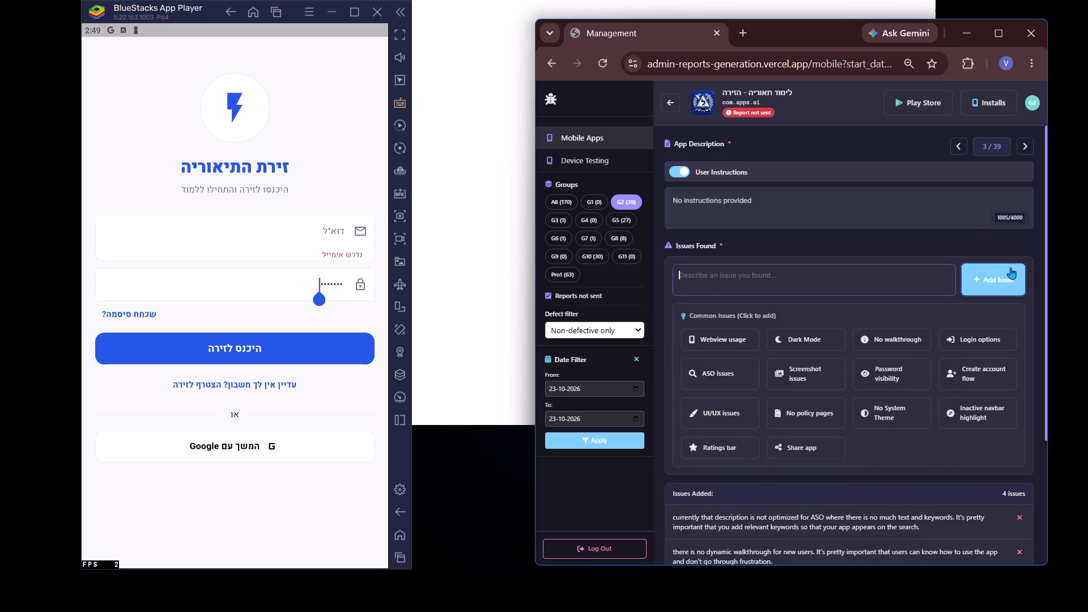
Switch to the emulator and clear the password field on the app's login screen.
scroll(946, 189, "up", 1)
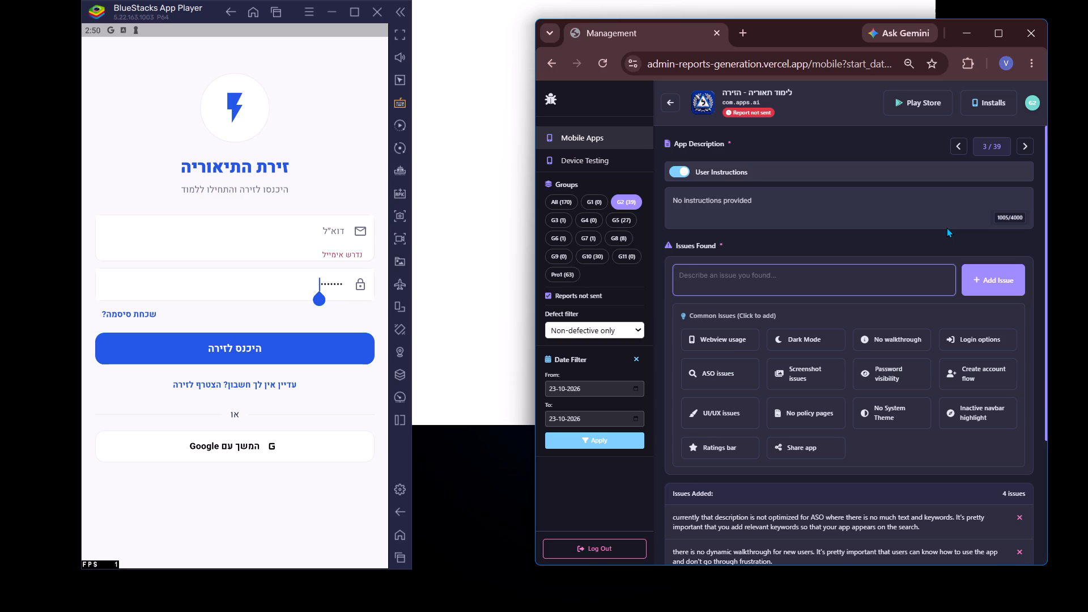
key("BackSpace")
key("BackSpace")
key("BackSpace")
key("BackSpace")
left_click_drag(315, 298, 347, 298)
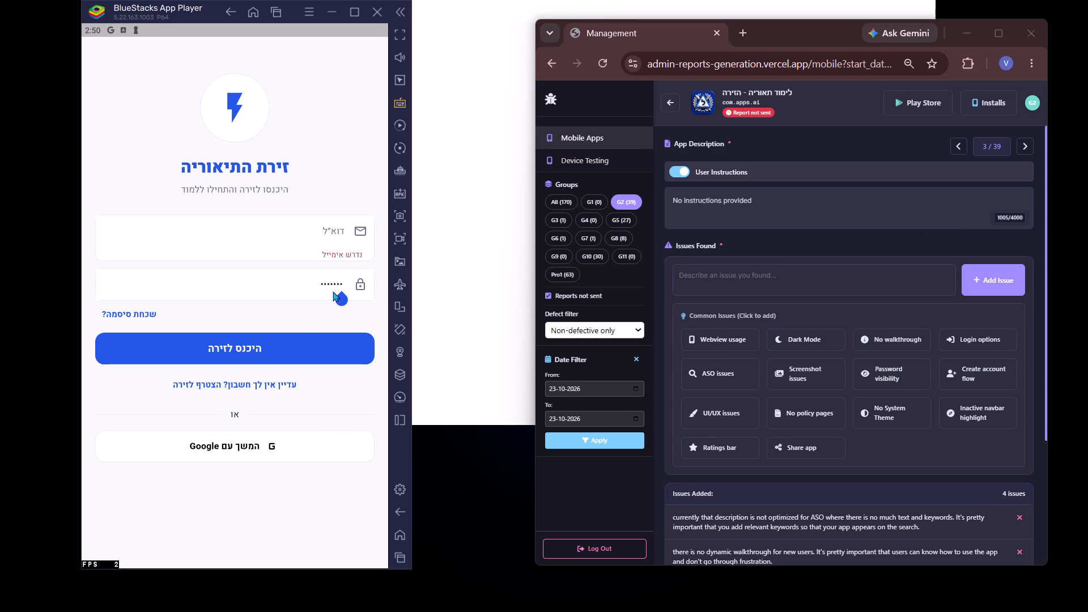
key("BackSpace")
key("BackSpace")
key("BackSpace")
key("BackSpace")
key("BackSpace")
key("BackSpace")
key("ctrl+a")
key("BackSpace")
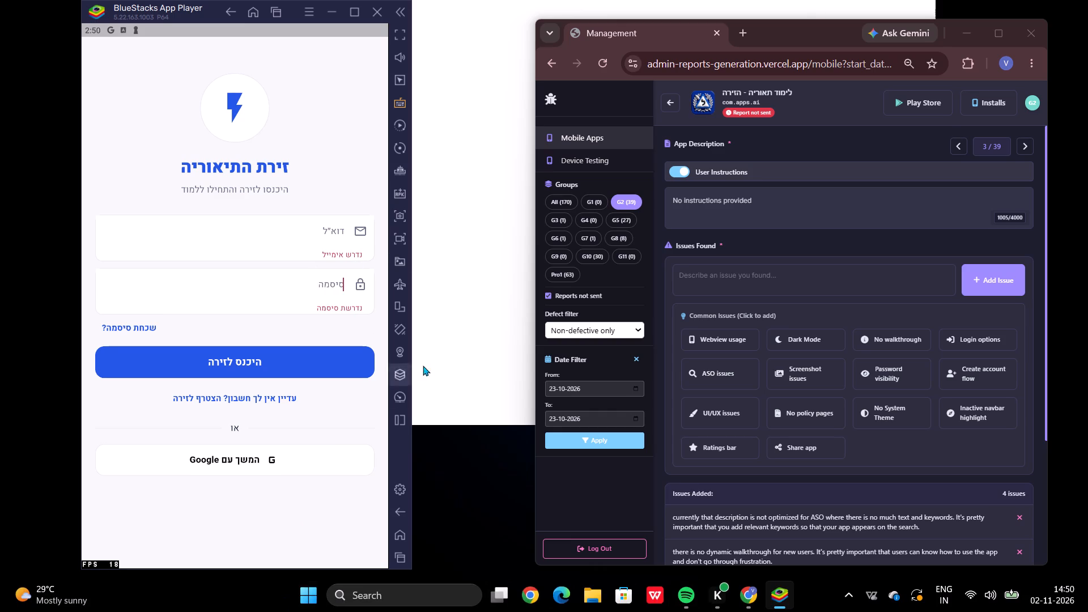
Sign in to the app with Google using the second listed account.
left_click(189, 467)
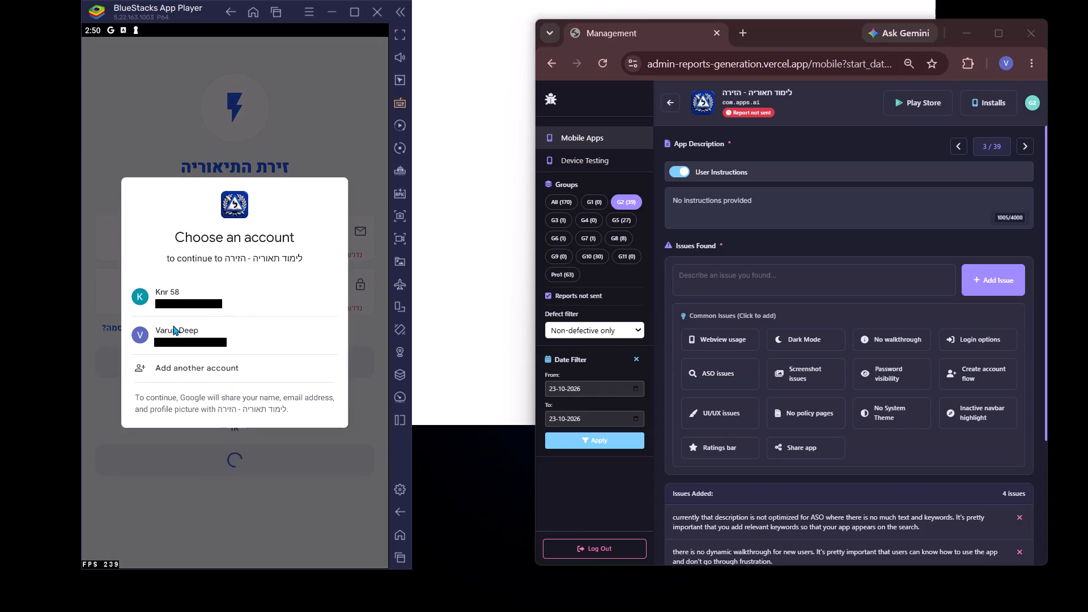
left_click_drag(173, 325, 178, 317)
left_click(203, 331)
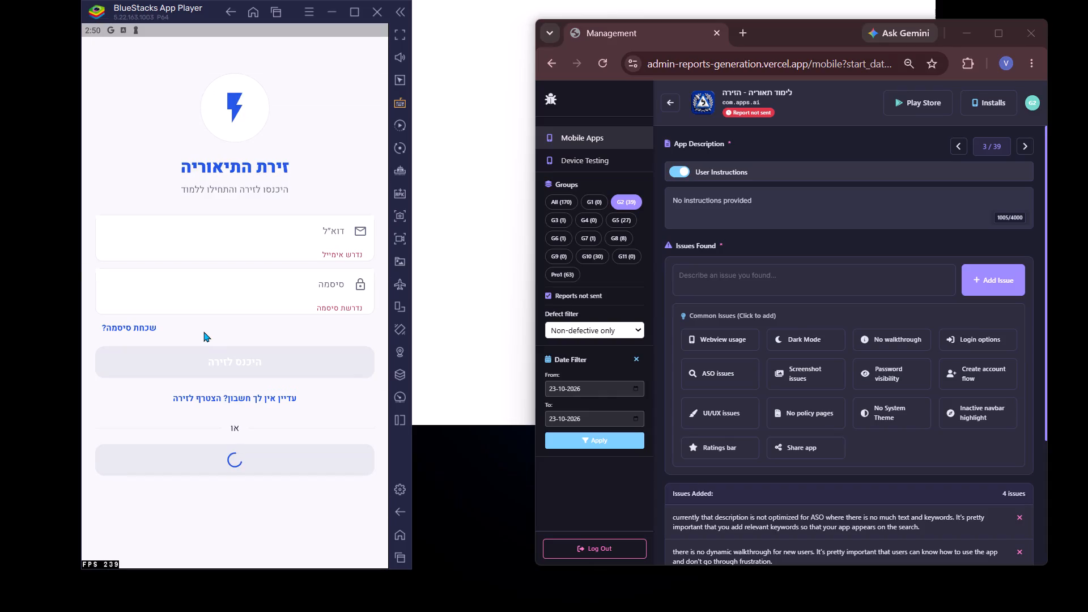
Examine the app's home screen and the first question of its mock exam, and return to the home screen.
scroll(241, 309, "down", 3)
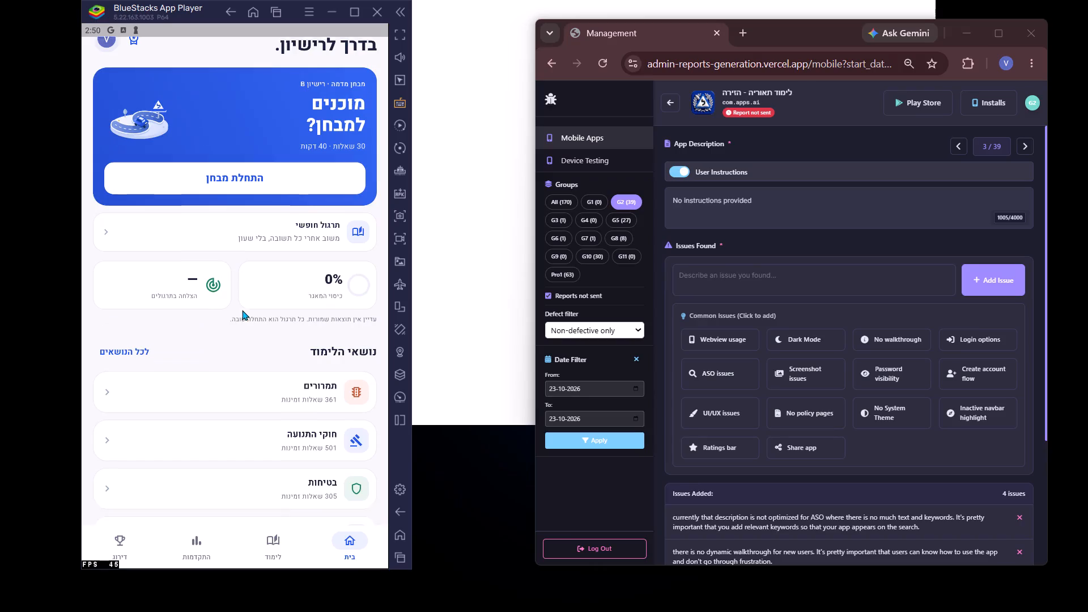
scroll(270, 287, "down", 4)
scroll(251, 327, "up", 5)
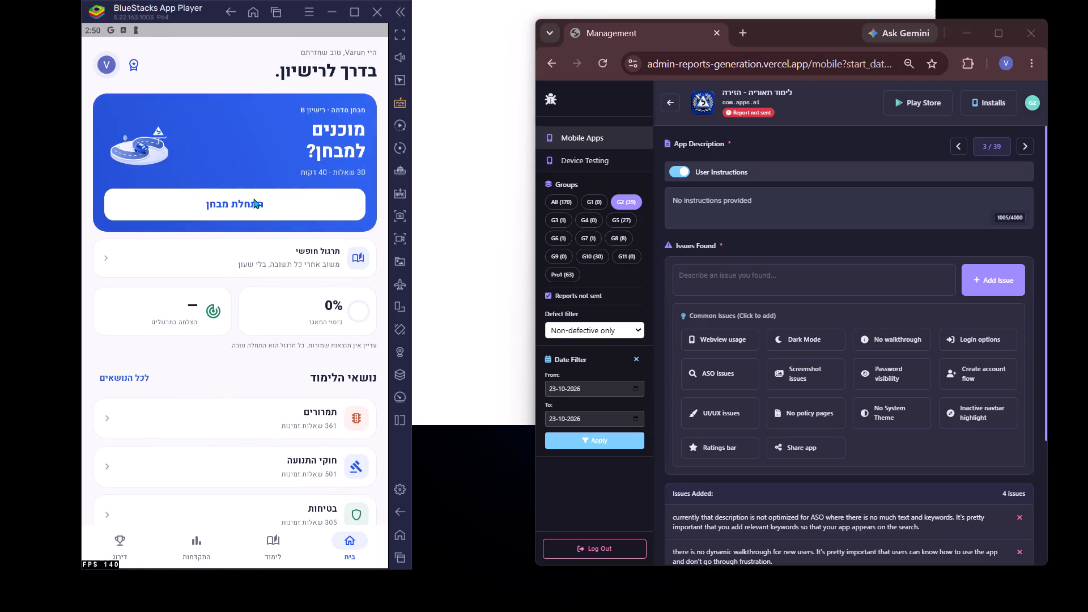
left_click_drag(253, 198, 250, 204)
left_click(237, 199)
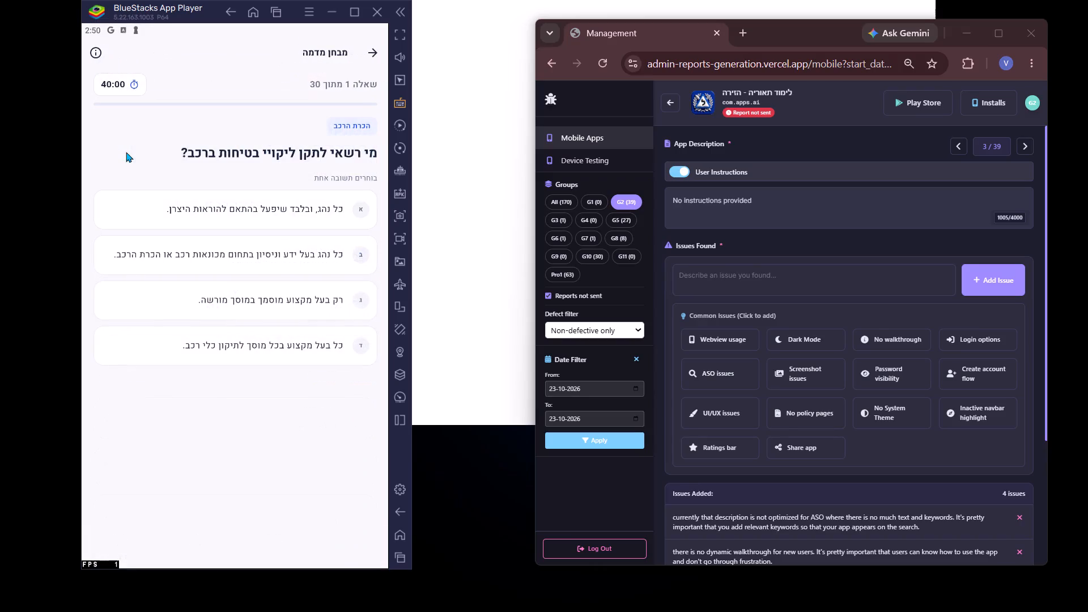
left_click(377, 46)
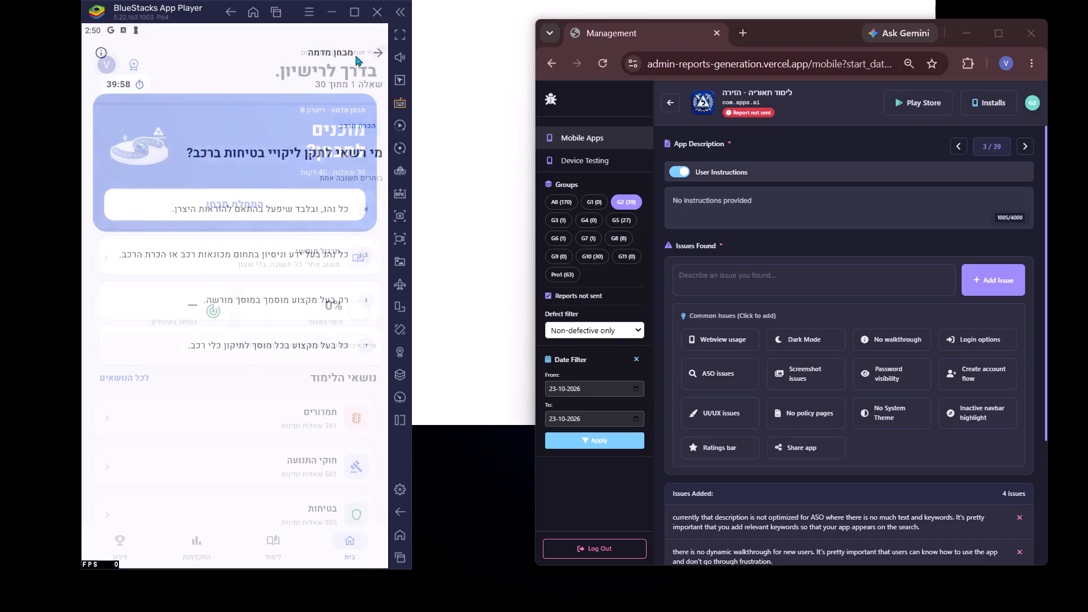
Examine the app's profile and settings pages, switching usage-data sharing on and off, and return to the profile.
left_click(117, 61)
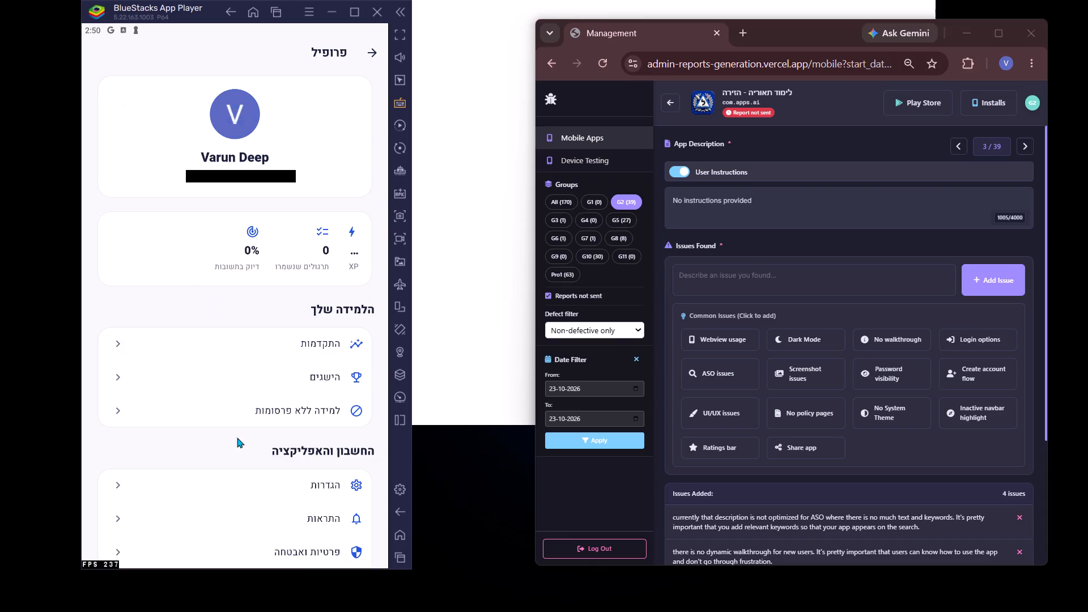
scroll(334, 365, "down", 2)
left_click(336, 354)
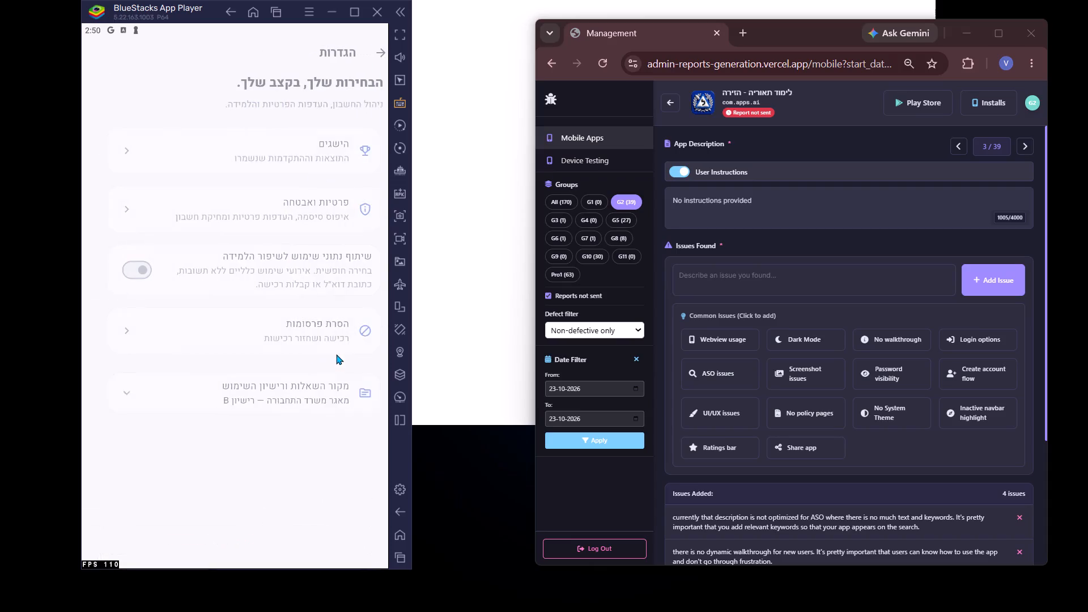
left_click(121, 270)
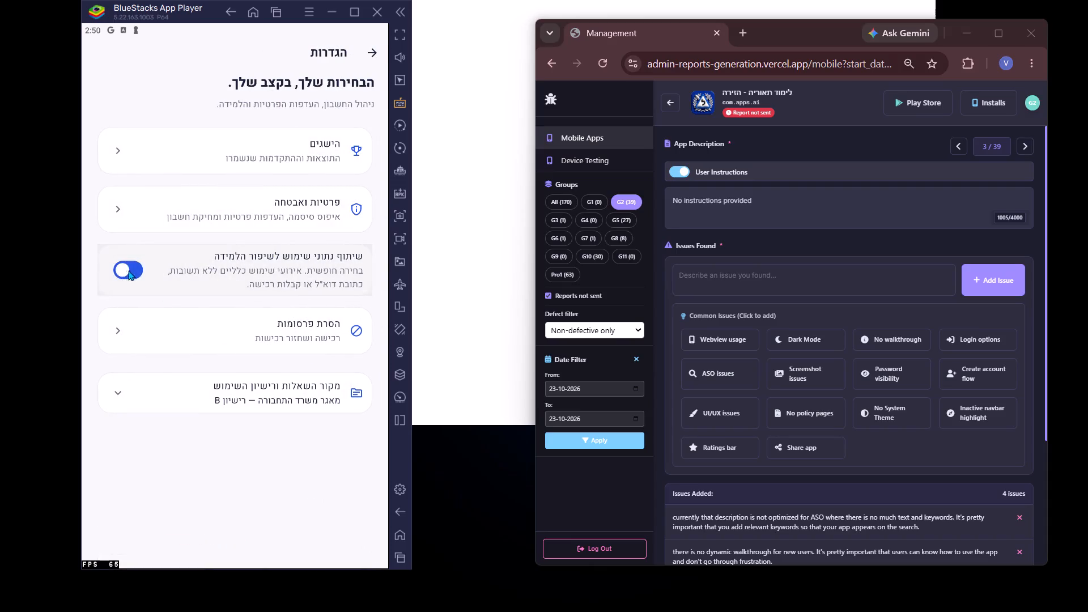
left_click(130, 270)
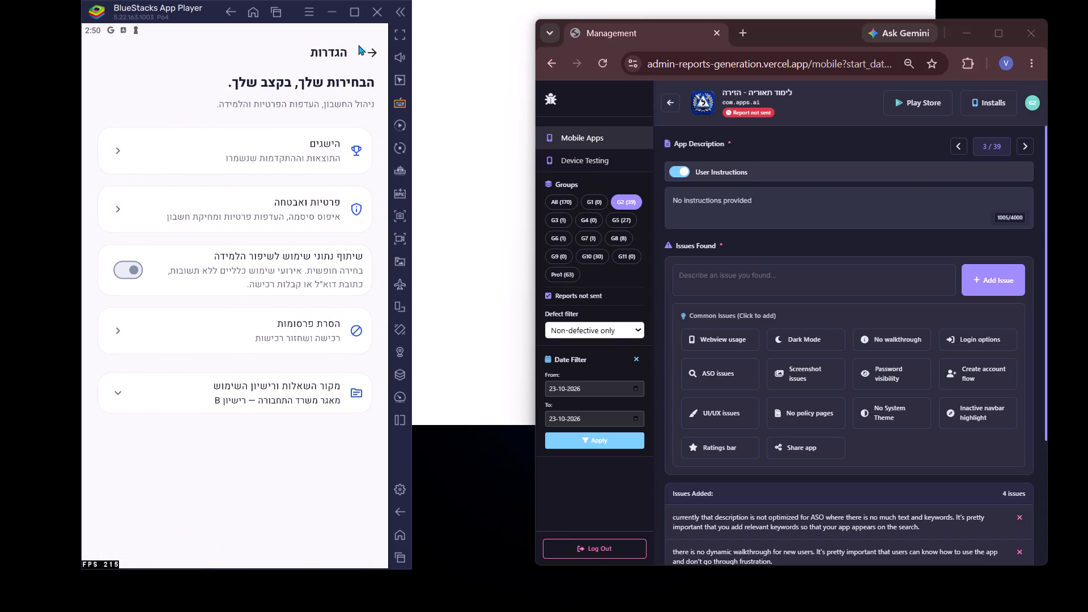
left_click(353, 54)
left_click_drag(372, 52, 366, 54)
left_click(370, 53)
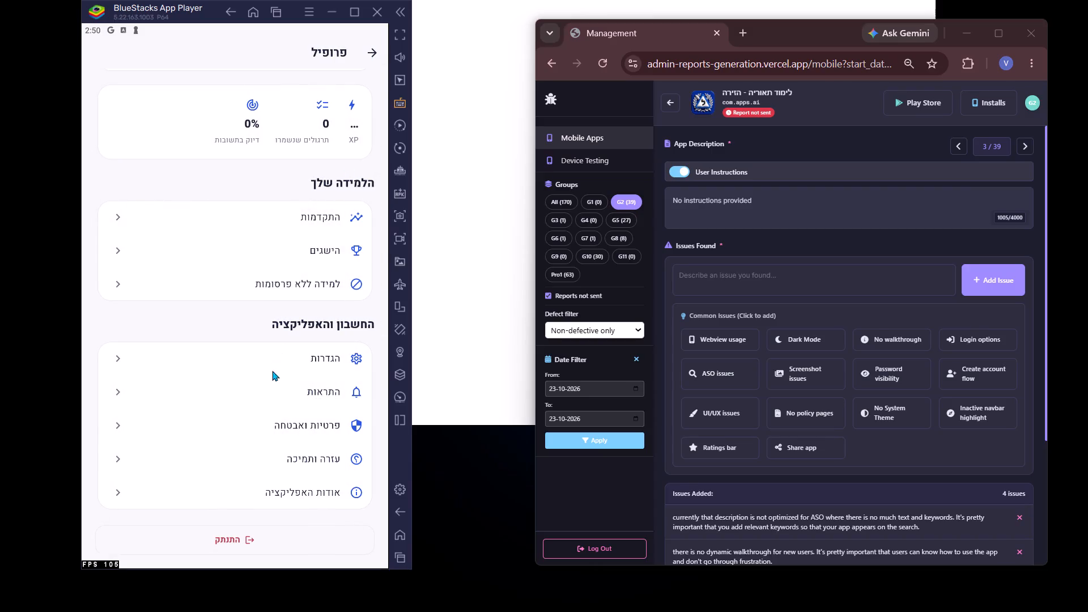
Examine the app's About page and return to the profile page.
left_click(330, 489)
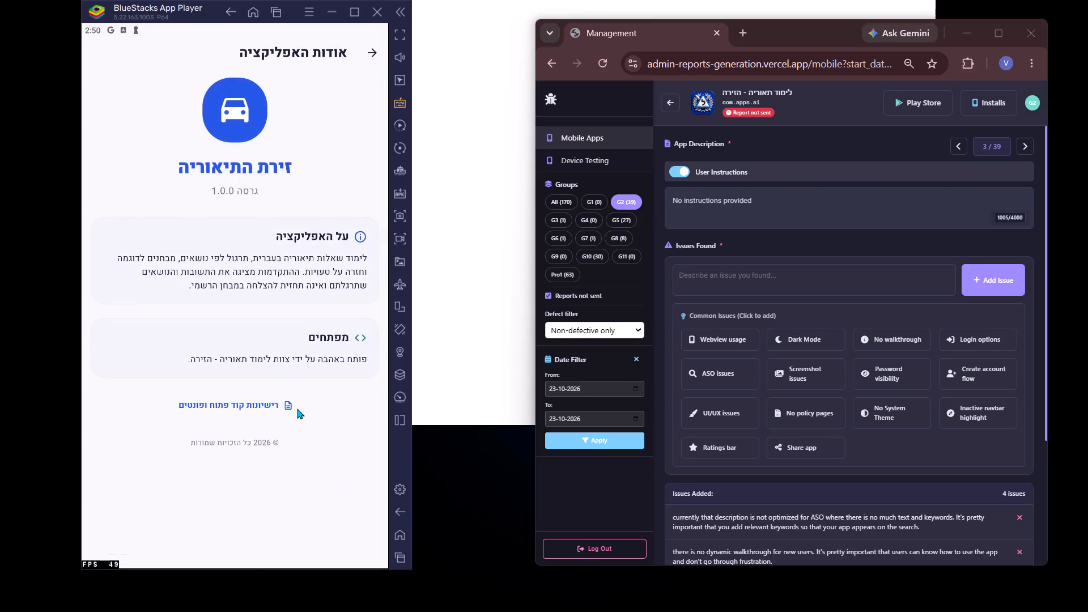
left_click(369, 53)
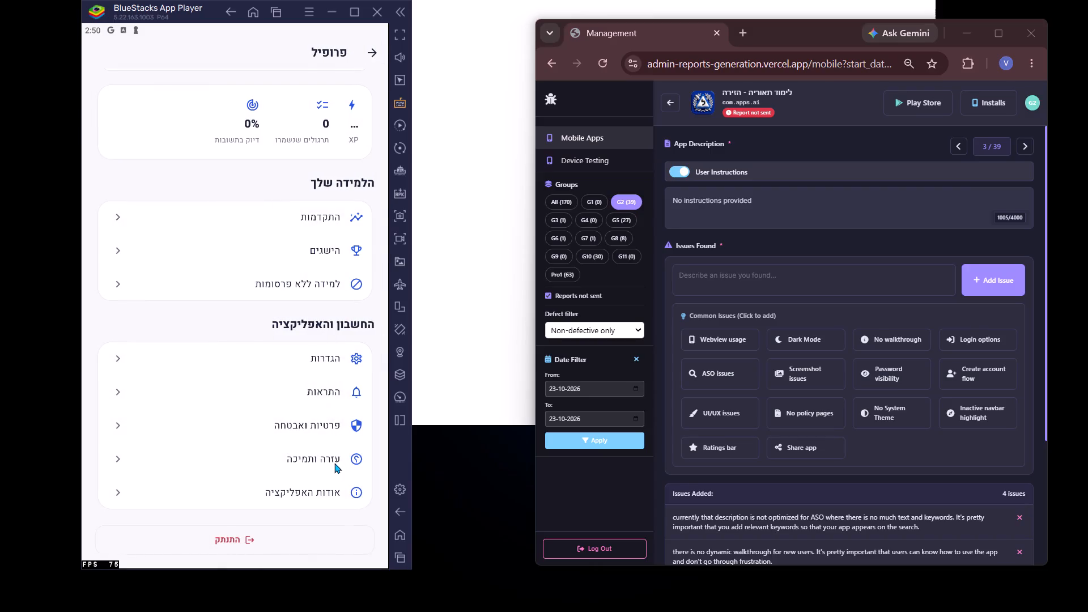
scroll(316, 291, "up", 2)
scroll(318, 282, "down", 1)
Add the common issue Dark Mode to the com.apps.ai report in the desktop browser.
left_click(792, 341)
scroll(795, 381, "down", 2)
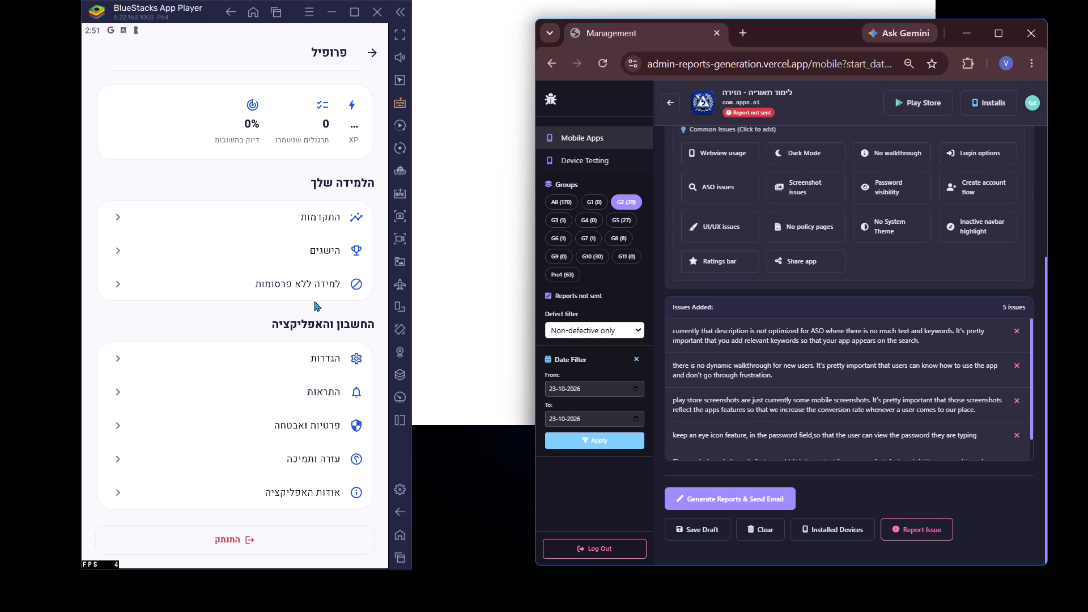
scroll(346, 258, "up", 3)
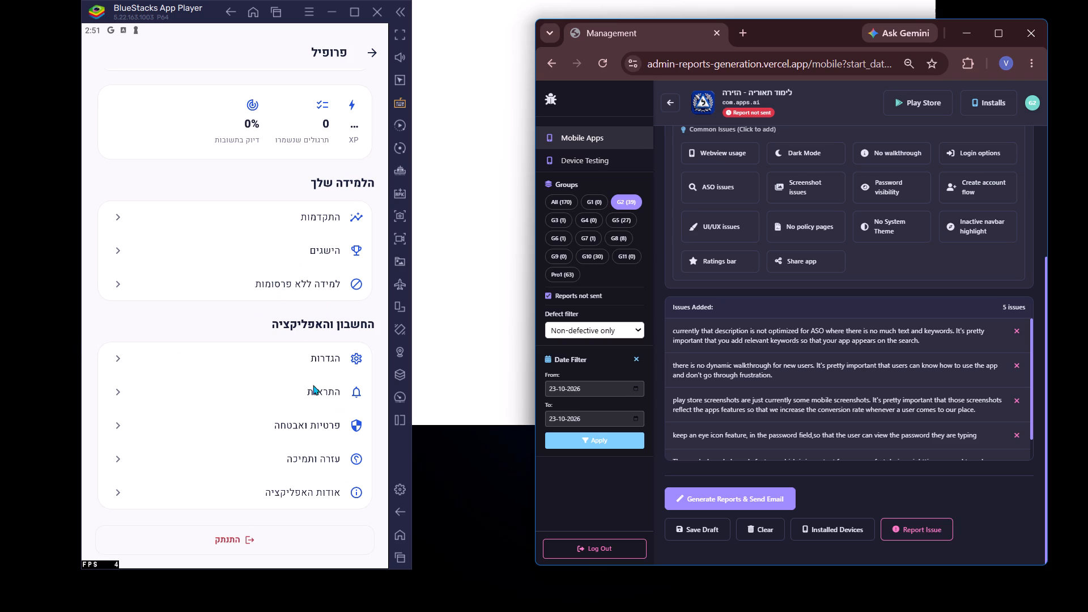
Examine the app's settings page in BlueStacks, switching usage-data sharing on and off, and return to the home screen.
left_click(305, 375)
left_click(129, 263)
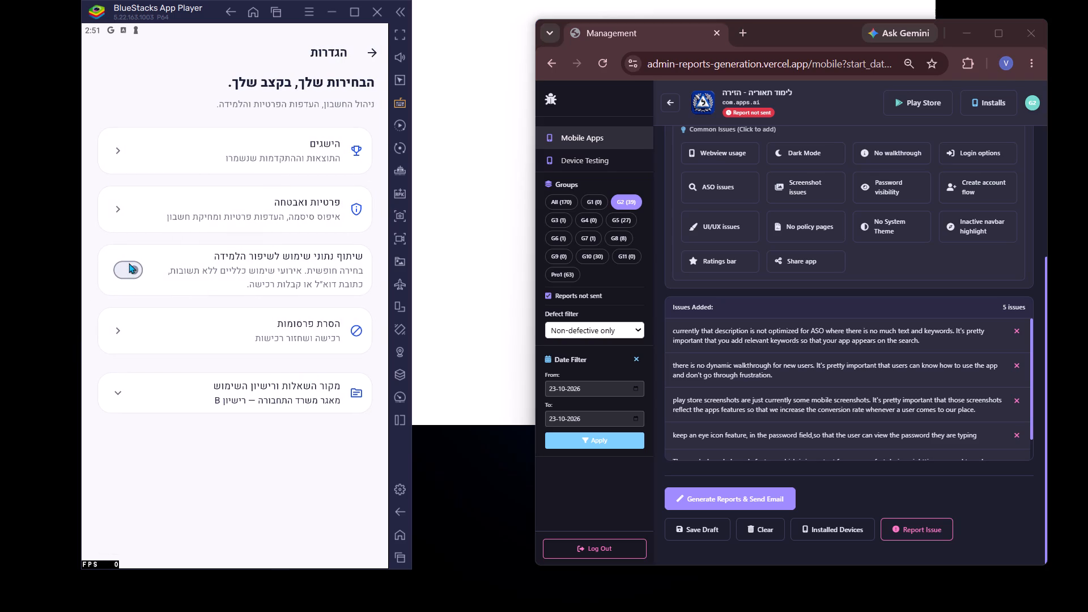
left_click(128, 263)
scroll(248, 258, "up", 3)
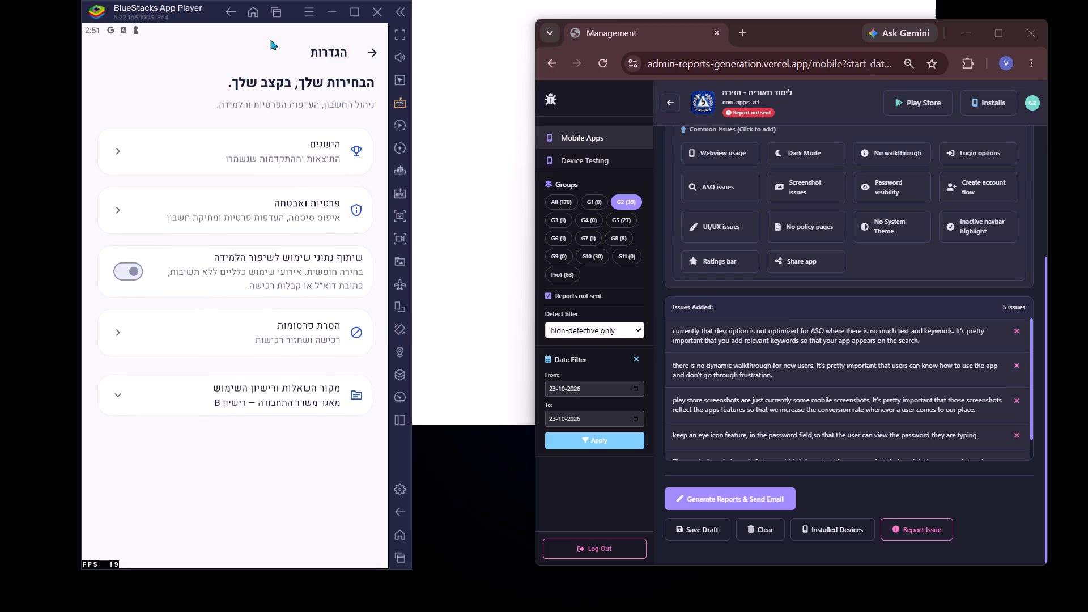
left_click(328, 57)
left_click_drag(366, 52, 359, 52)
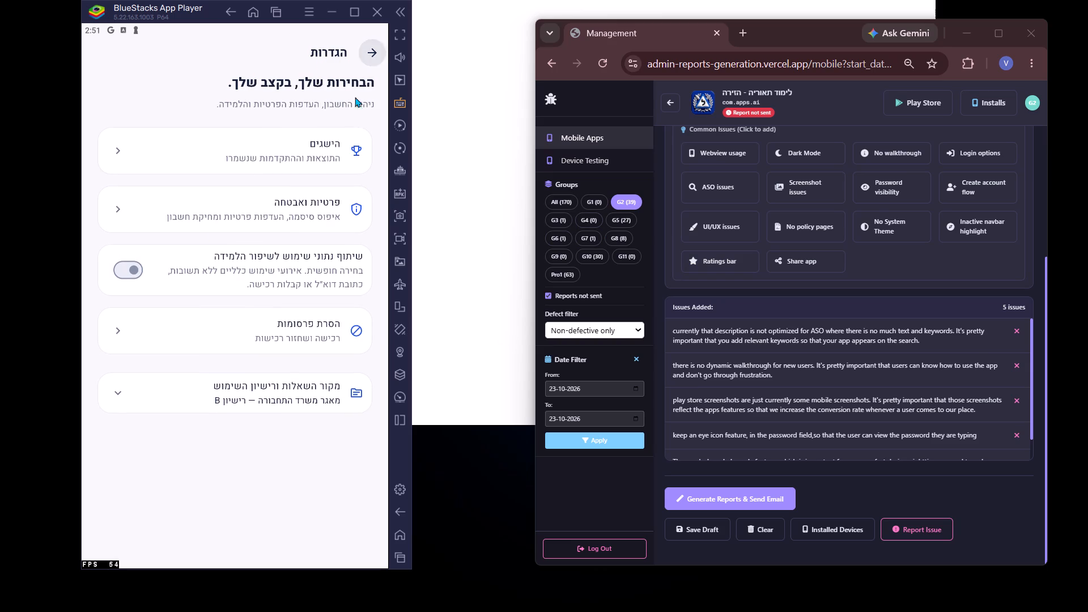
left_click_drag(358, 65, 352, 66)
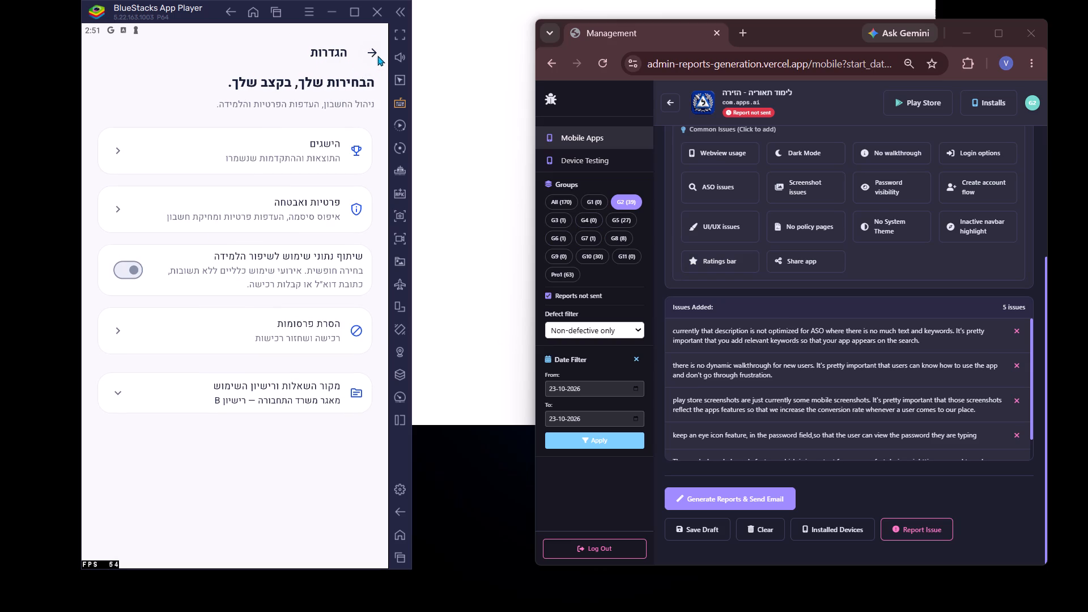
left_click(378, 54)
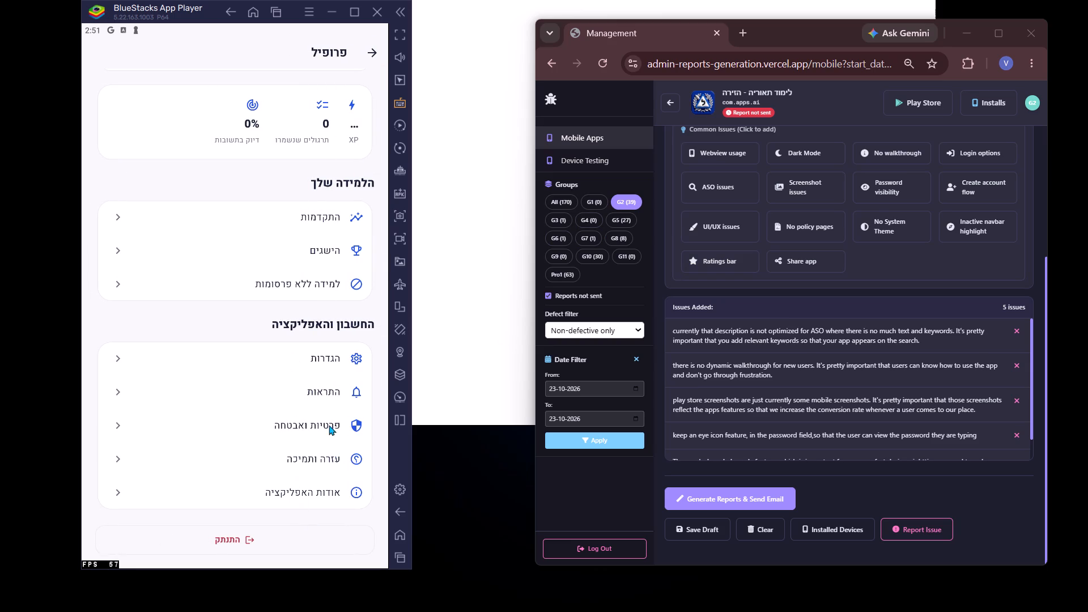
left_click(352, 54)
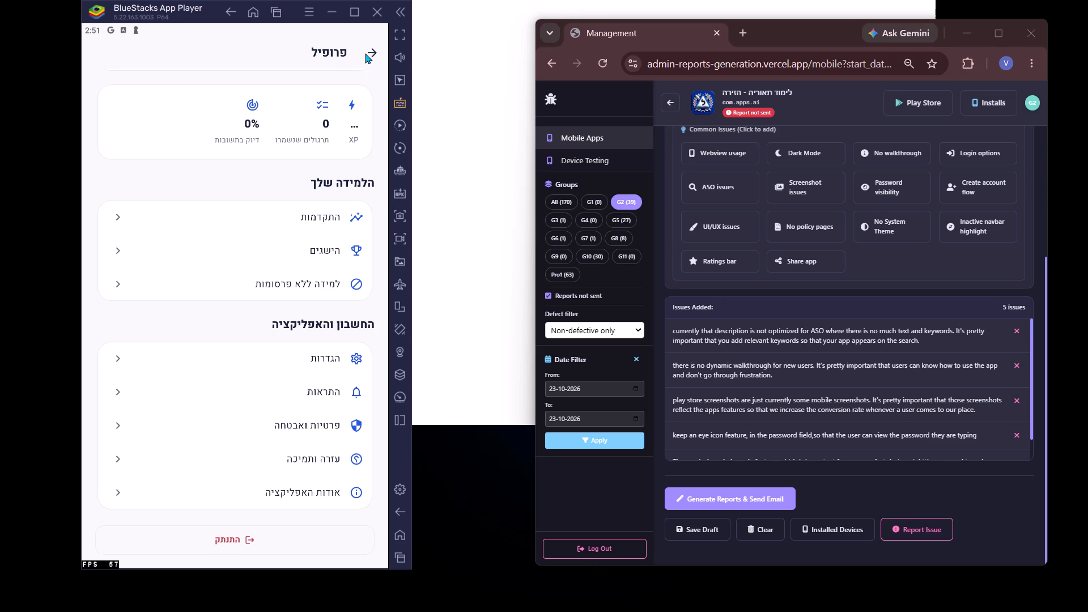
left_click(369, 52)
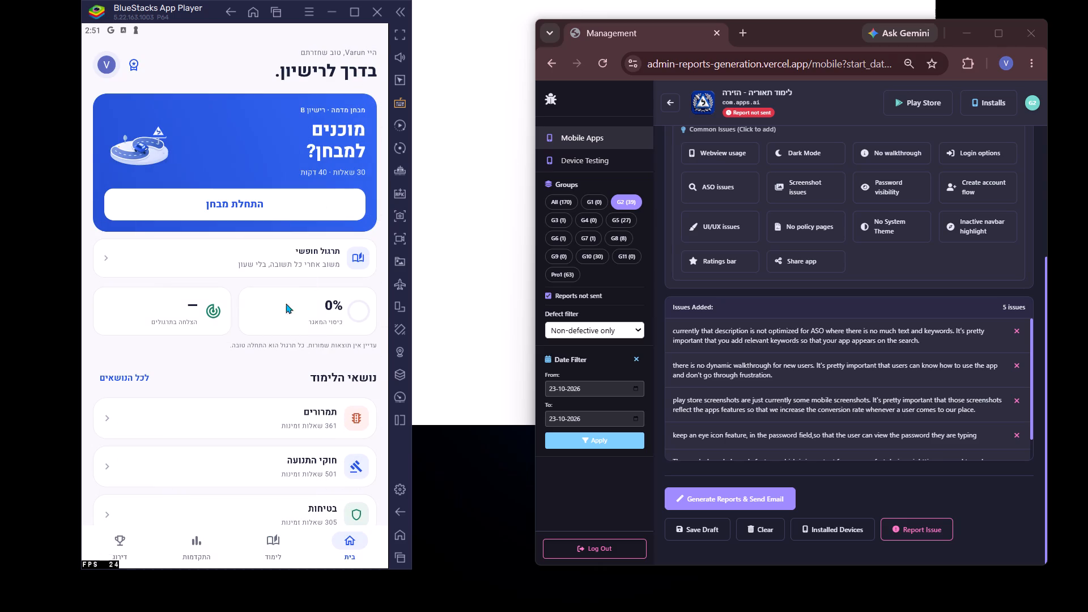
Open the app's ranking page (דירוג) and examine it.
left_click(266, 545)
left_click_drag(220, 547, 208, 547)
left_click_drag(141, 545, 124, 551)
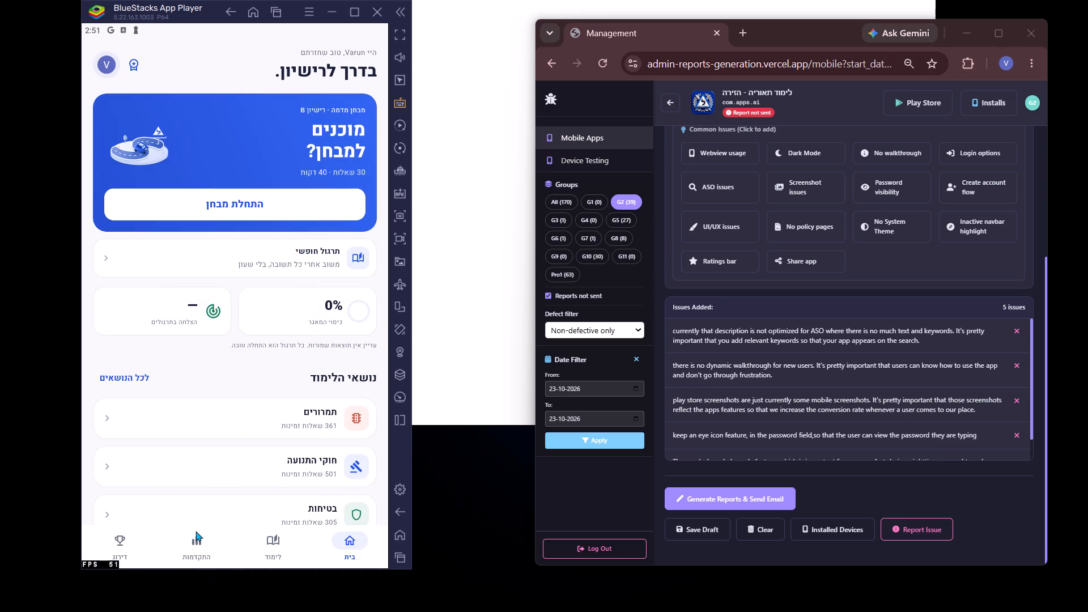
left_click(195, 531)
left_click(113, 536)
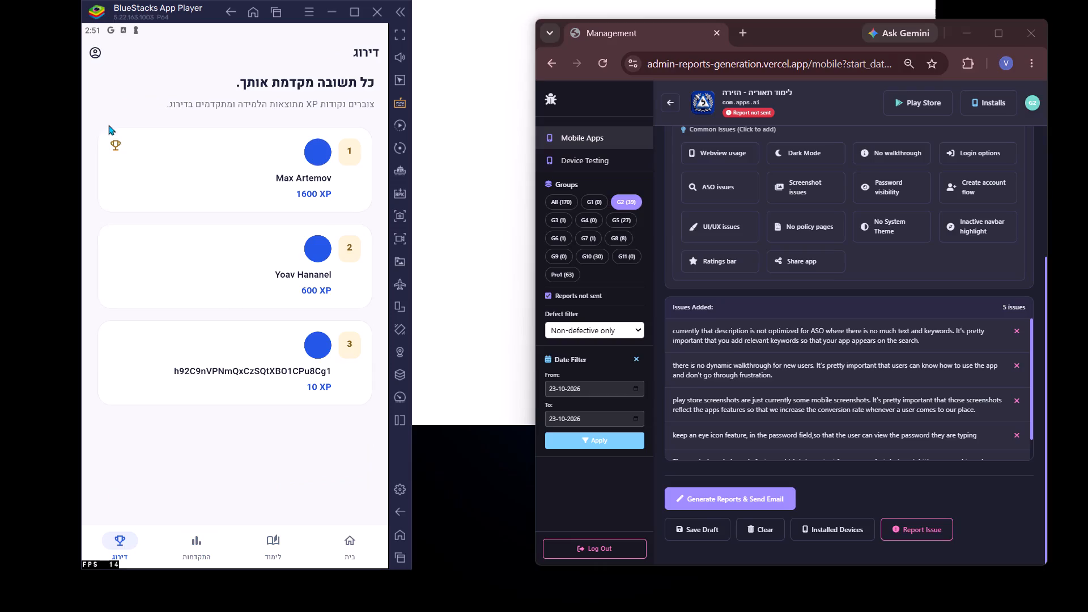
Examine the app's profile and settings pages again and return to the profile page.
left_click(92, 60)
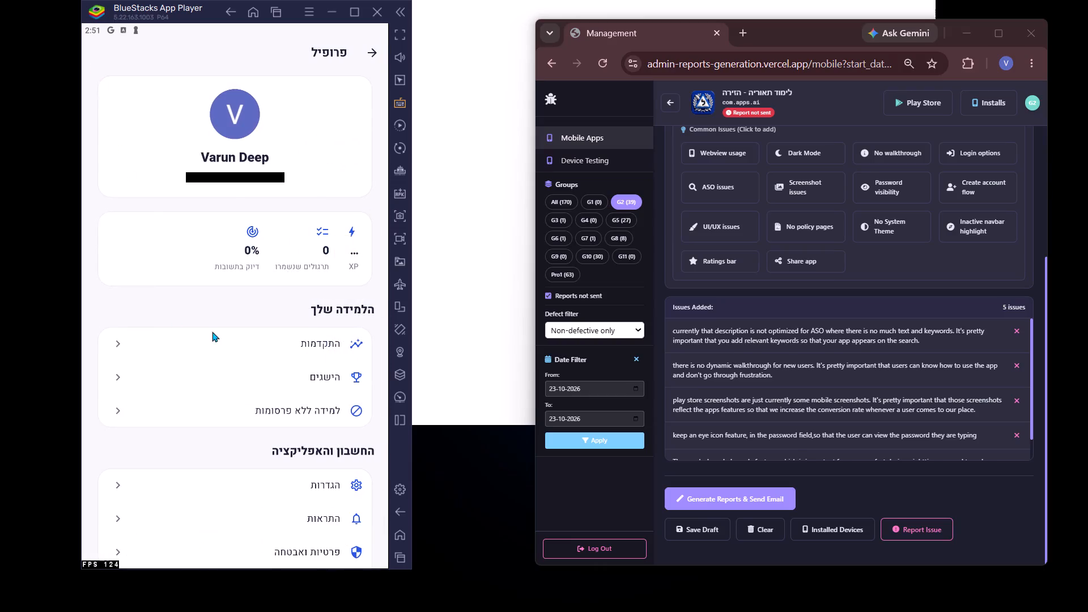
left_click_drag(218, 278, 216, 0)
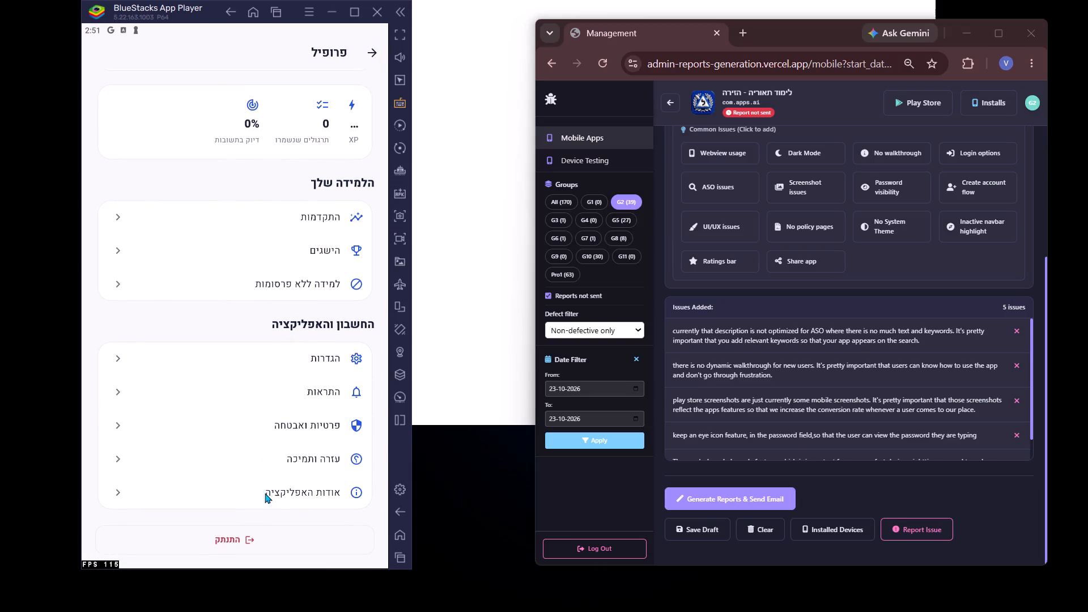
left_click_drag(288, 367, 282, 369)
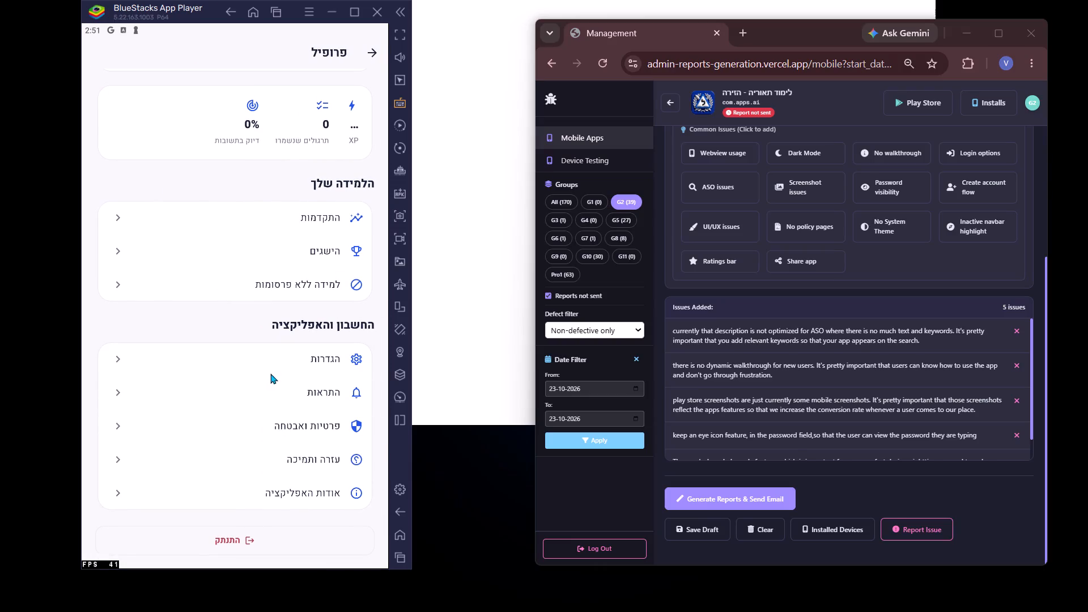
left_click_drag(200, 364, 194, 365)
left_click(305, 364)
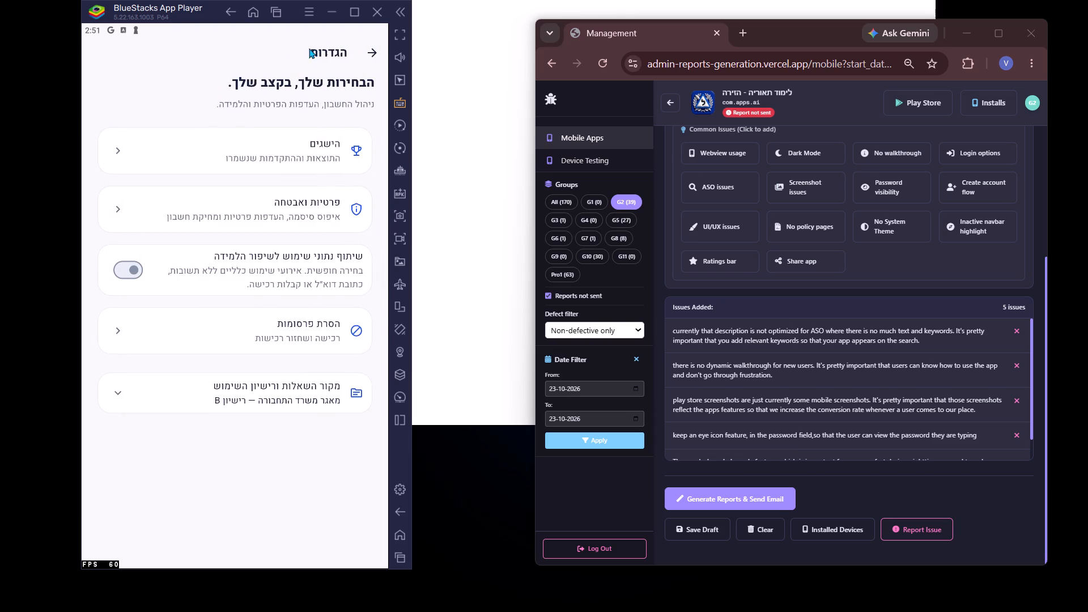
left_click_drag(350, 55, 345, 62)
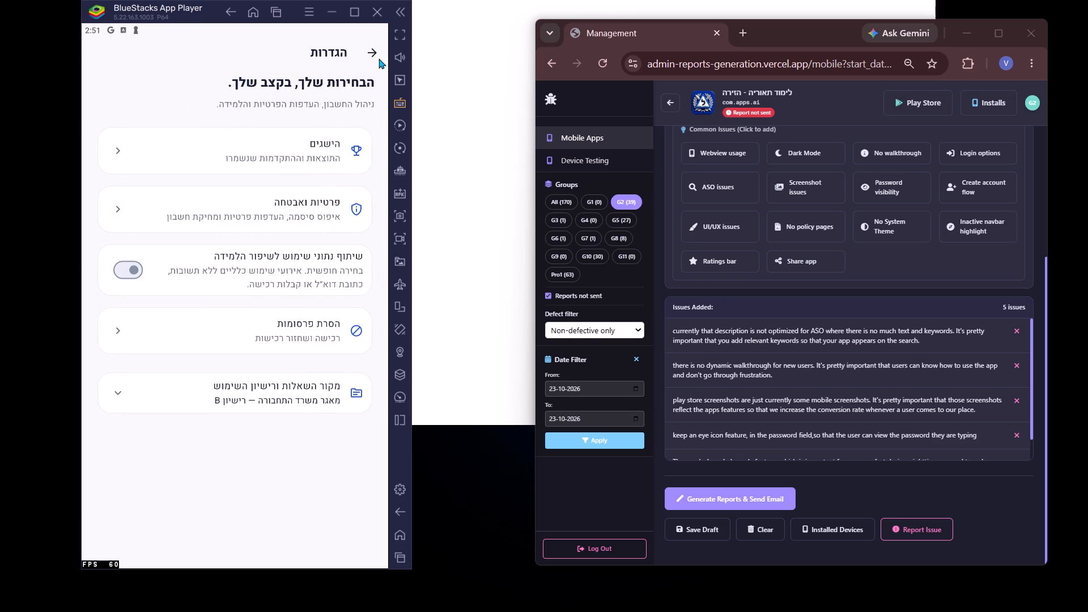
left_click(376, 58)
Log out of the app from the profile page.
left_click(267, 532)
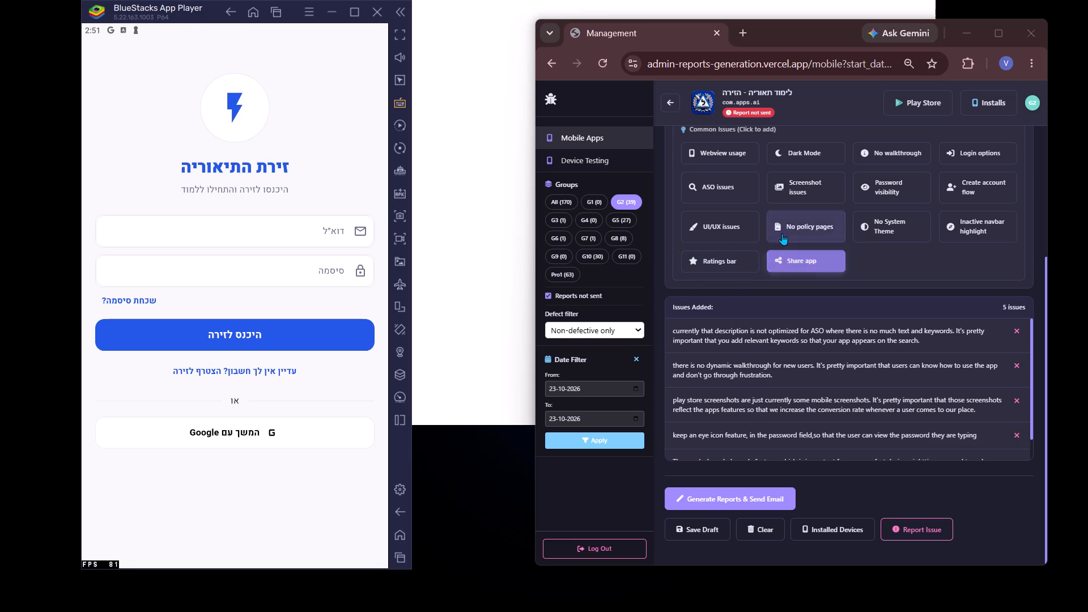
Add the common issue Ratings bar to the com.apps.ai report in the desktop browser.
left_click(733, 261)
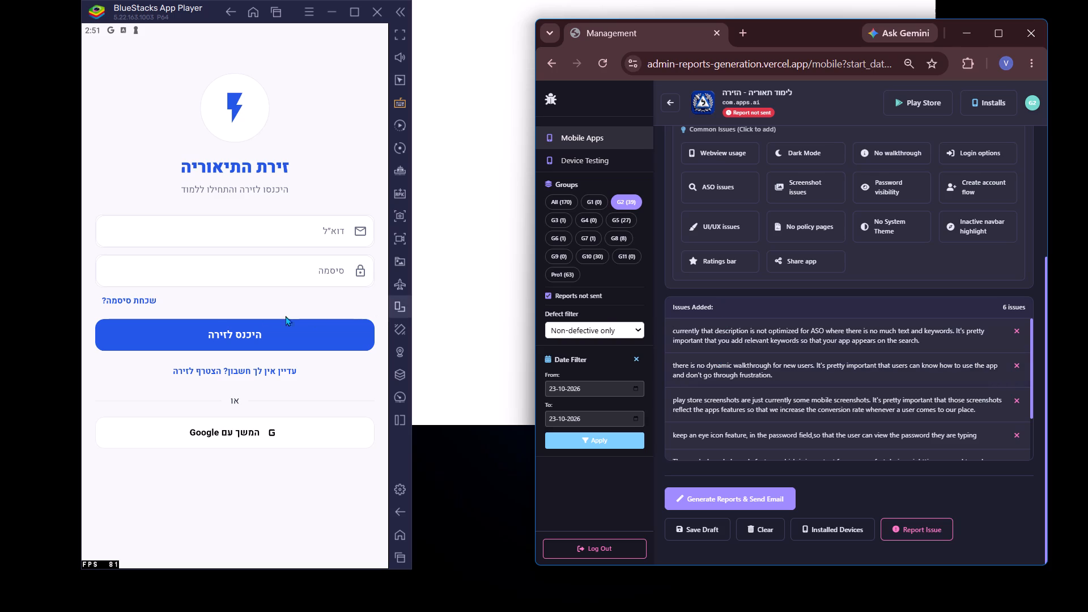
View the report's app description, translate one of its words to English to identify the language, and switch back to User Instructions.
scroll(725, 279, "up", 2)
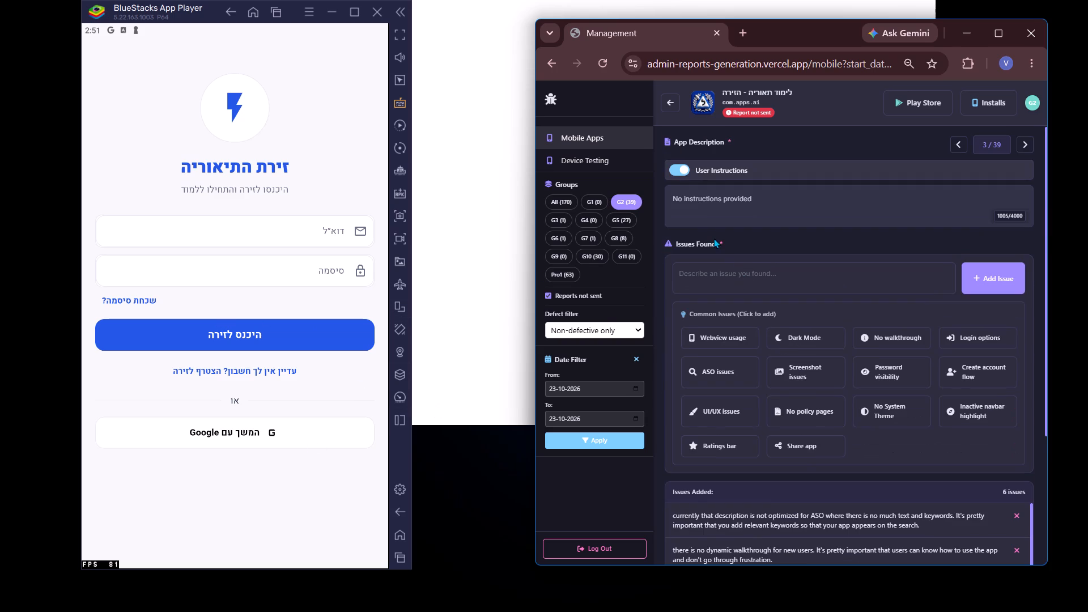
left_click(676, 178)
left_click(685, 173)
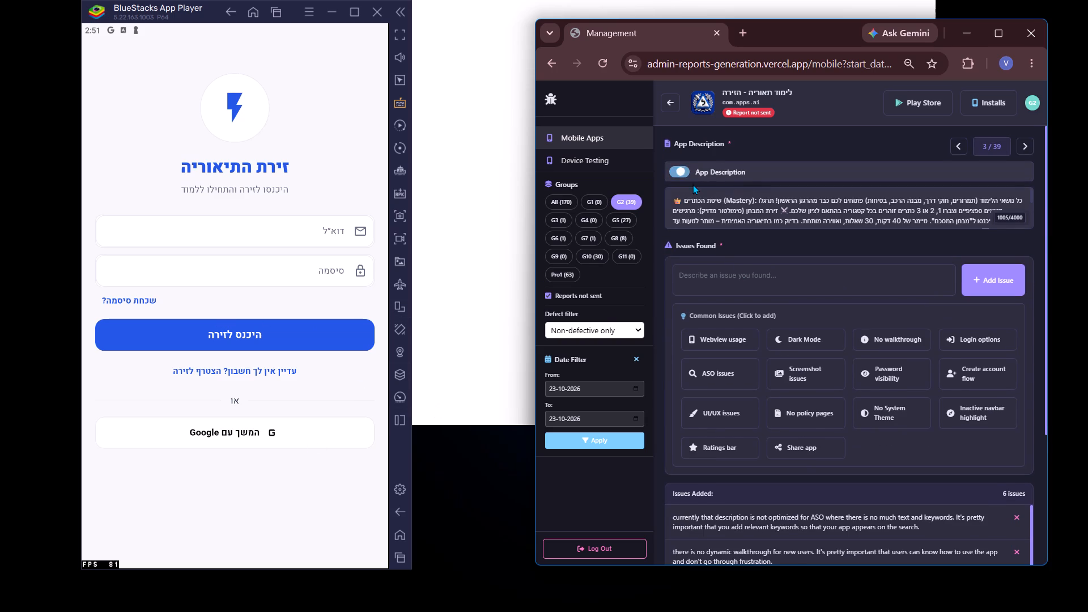
left_click_drag(723, 203, 704, 202)
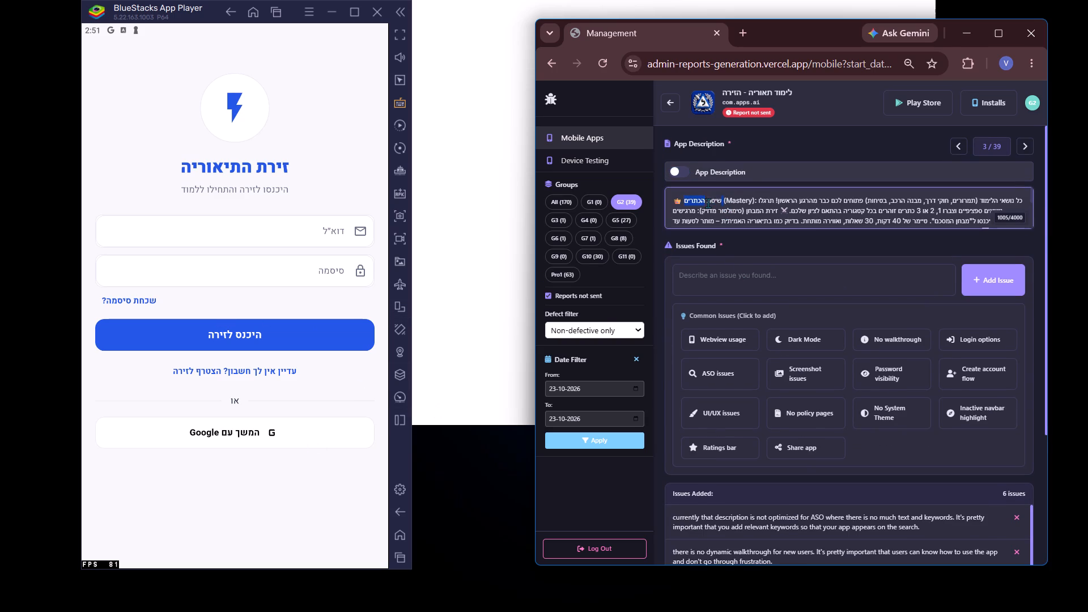
right_click(706, 198)
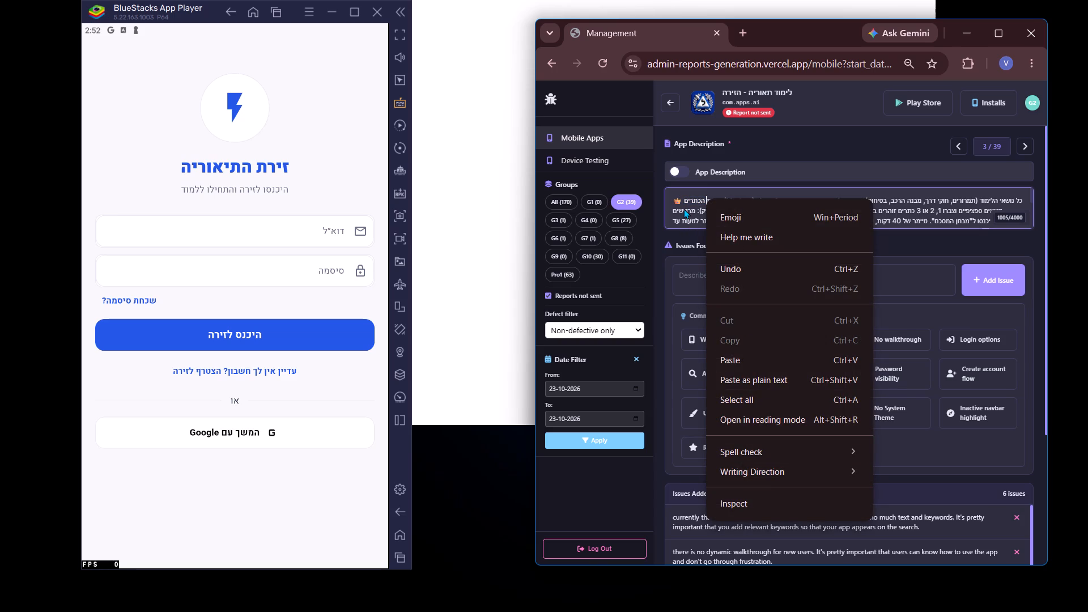
left_click(683, 209)
left_click_drag(672, 212, 698, 208)
right_click(691, 212)
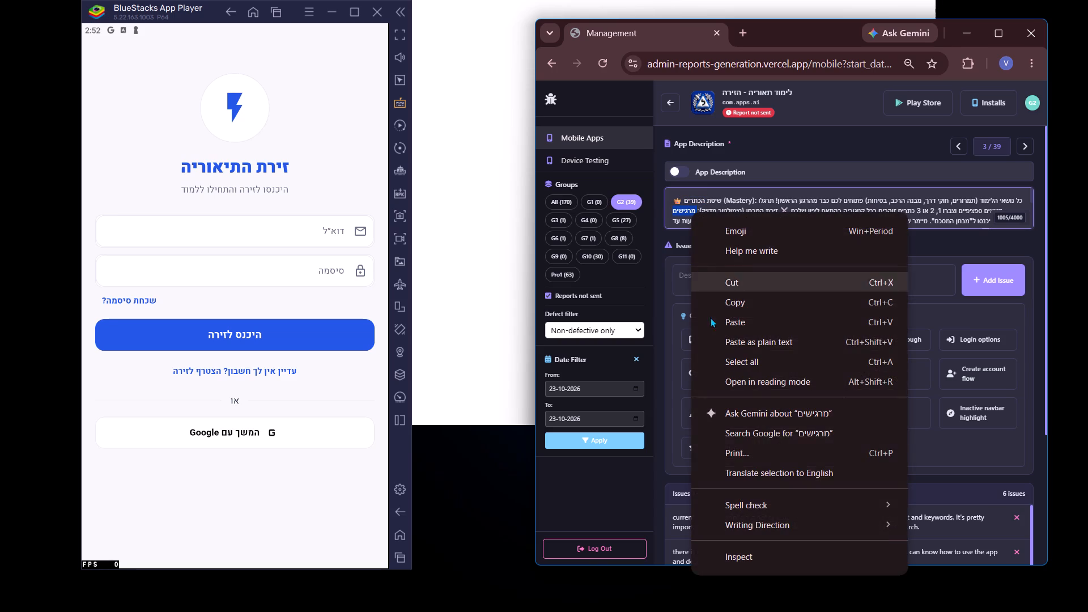
left_click(746, 480)
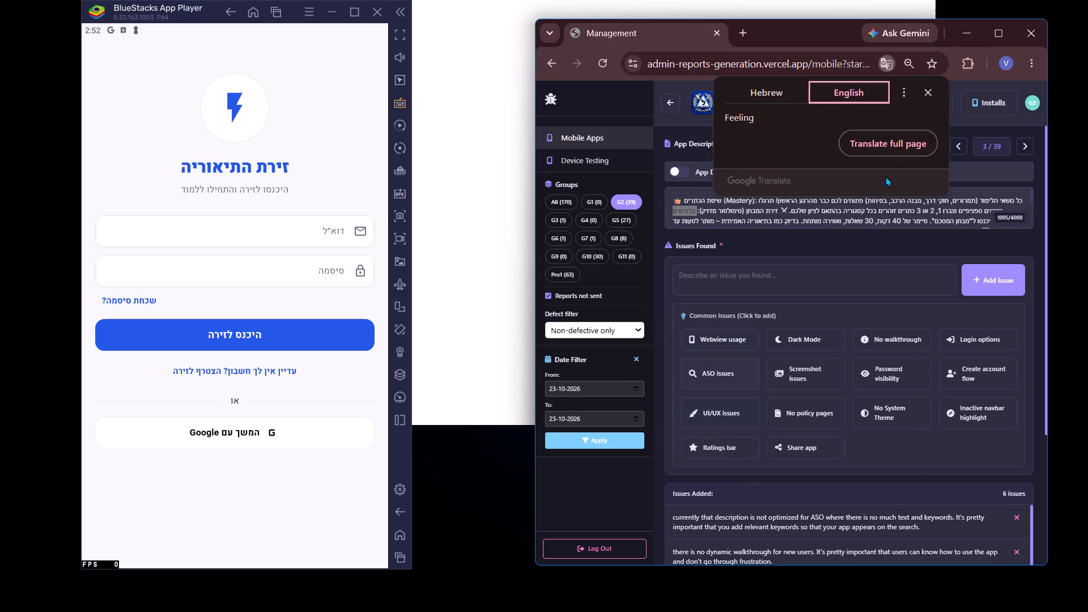
left_click(923, 98)
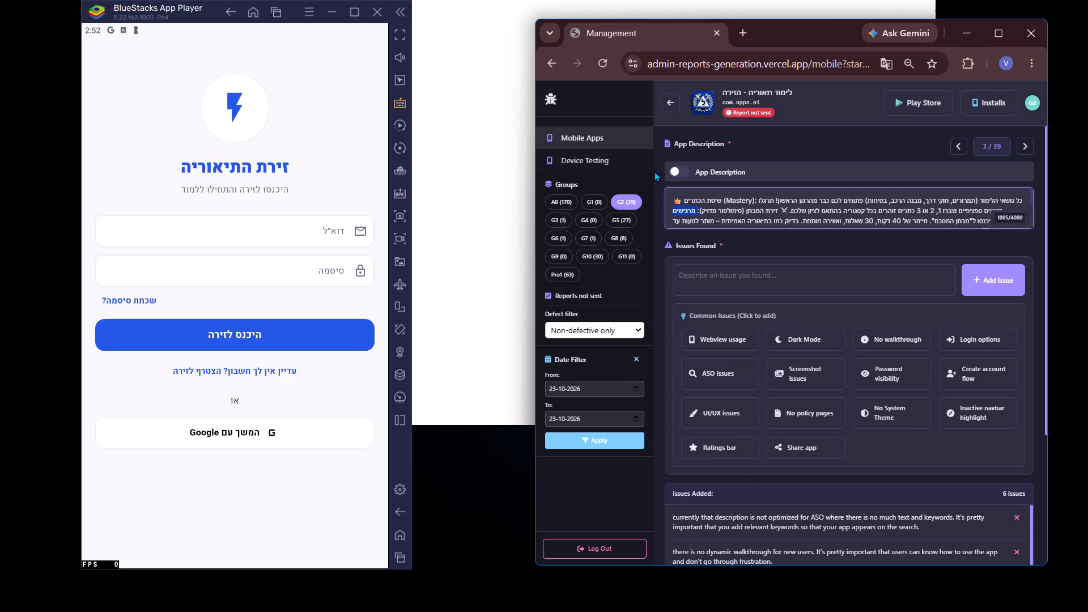
left_click(676, 164)
left_click(678, 165)
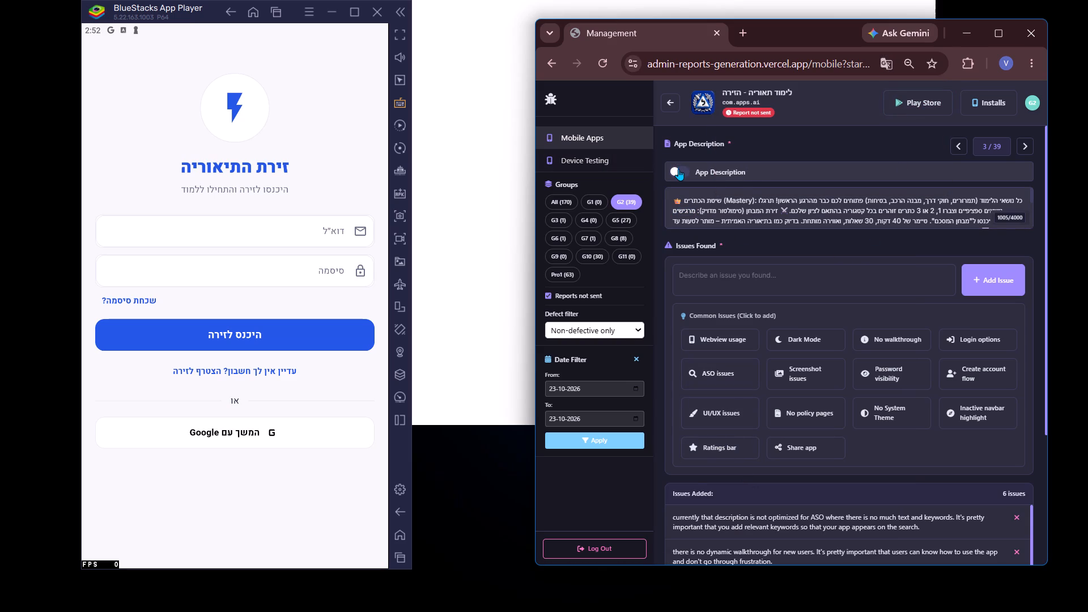
left_click(678, 169)
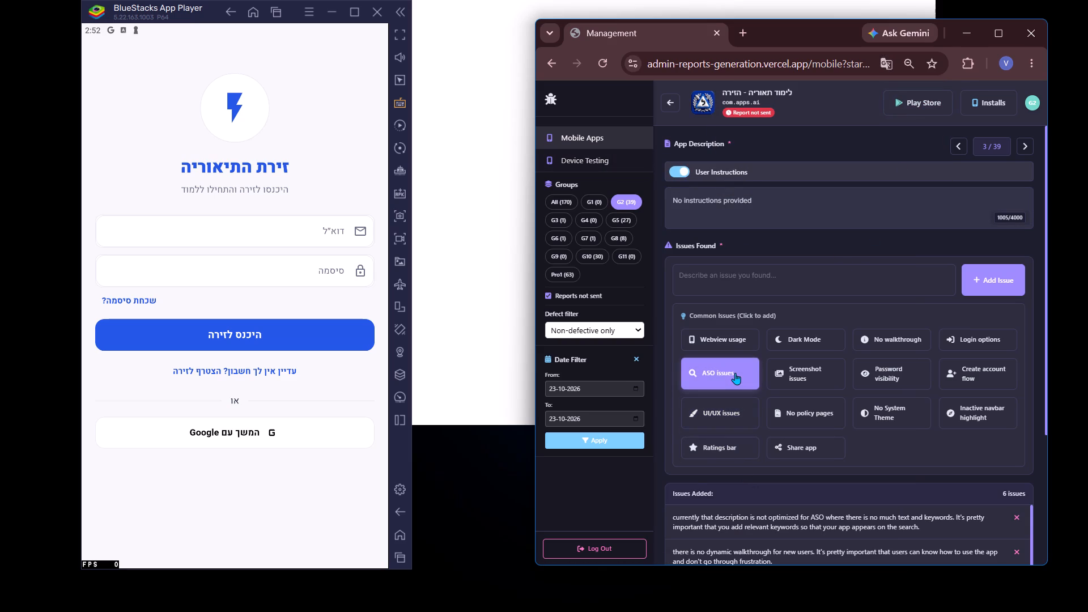
Try to add the common issue ASO issues and check the list of added issues.
left_click(735, 373)
scroll(761, 403, "down", 2)
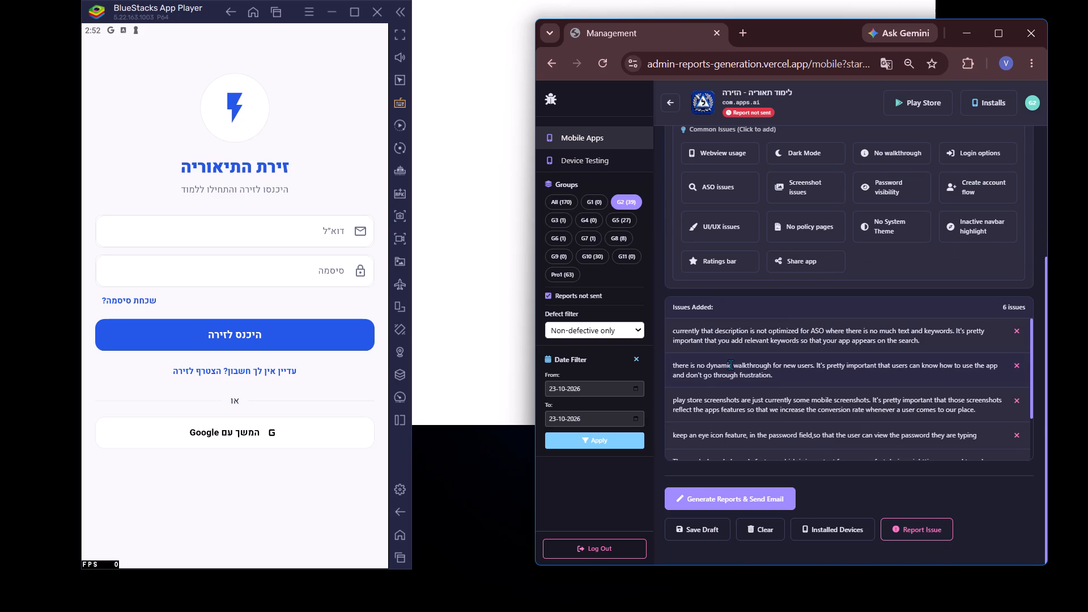
scroll(912, 431, "down", 1)
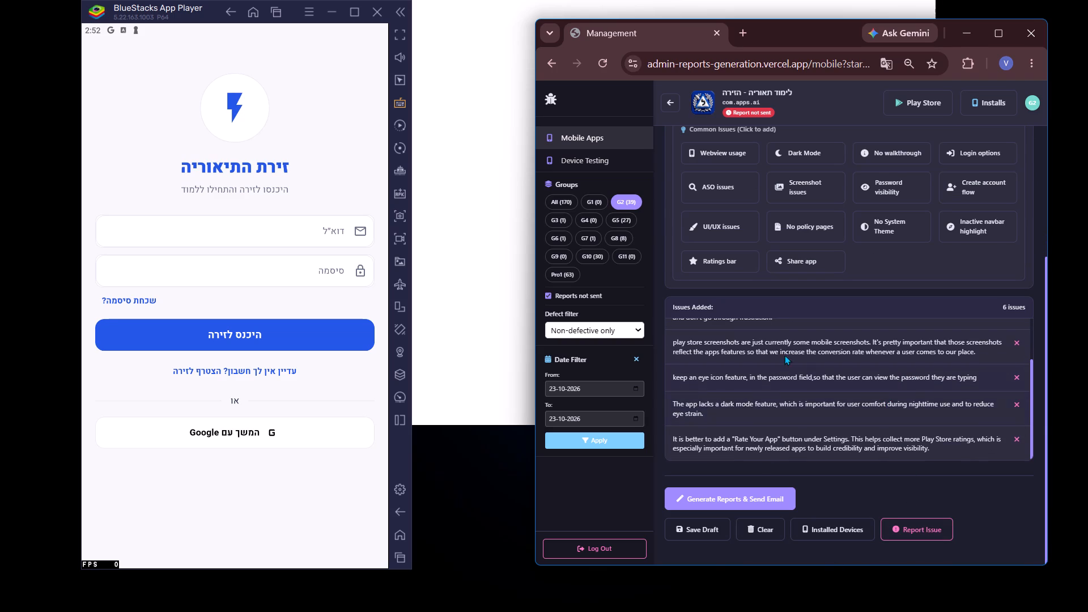
Insert the saved clipboard text about the app language being Spanish, requesting English as default and multiple language support, into the issue description.
scroll(752, 296, "up", 2)
left_click(756, 287)
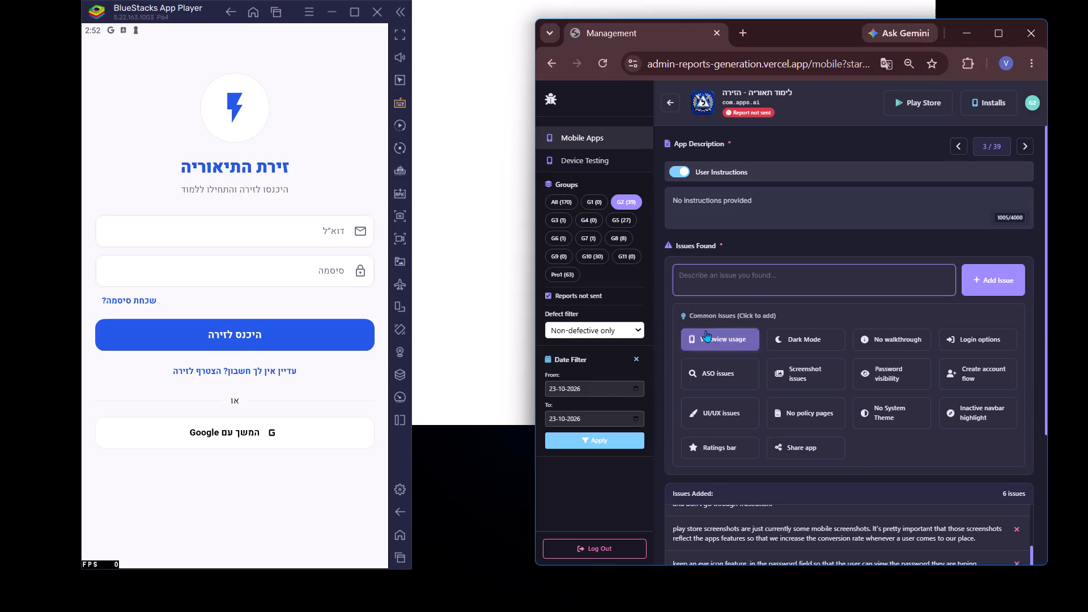
key("super+v")
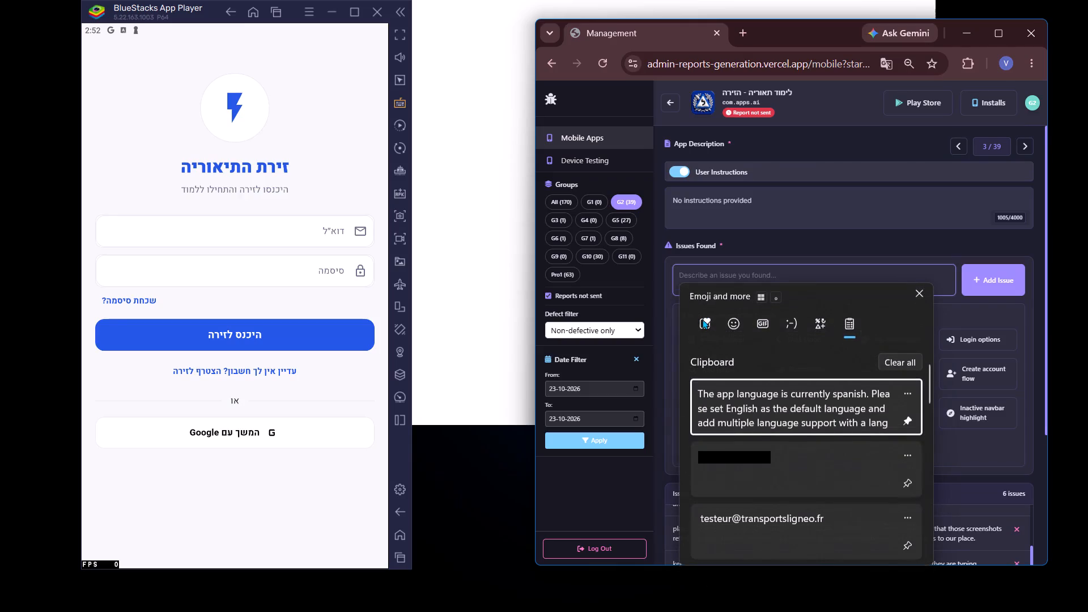
left_click(745, 392)
key("ctrl+v")
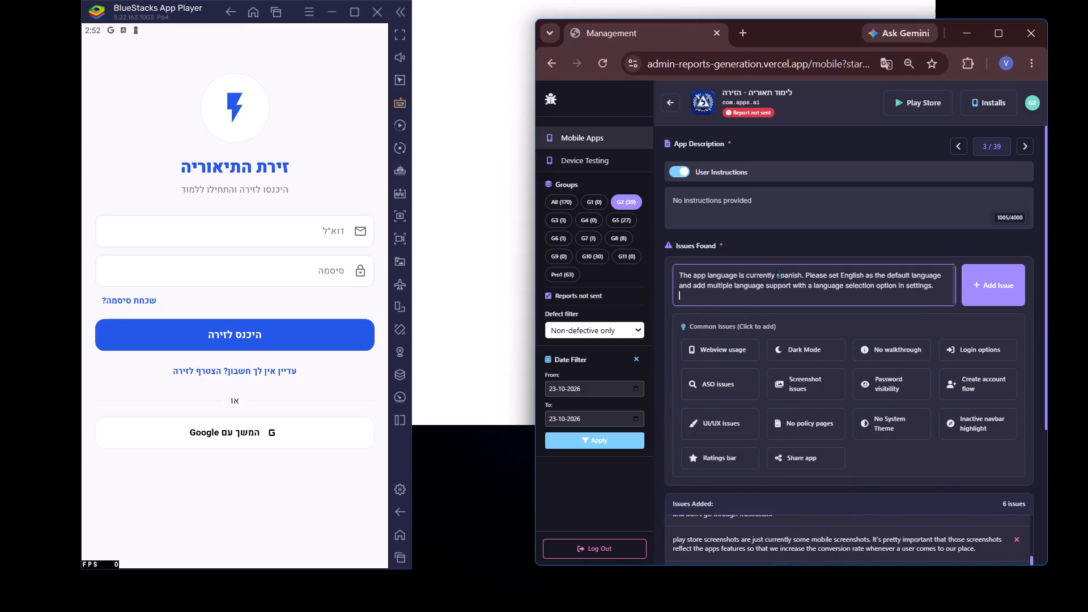
Replace the app language with "hebrew" in the drafted issue description and add it as an issue.
left_click_drag(779, 274, 793, 269)
left_click(779, 275)
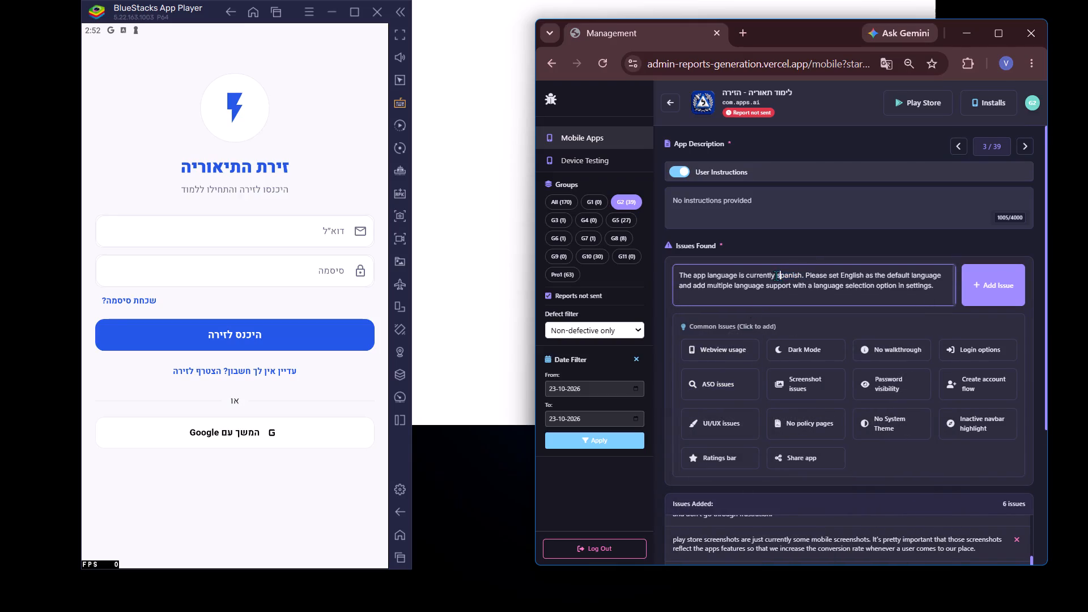
left_click(775, 275)
left_click(781, 275)
left_click_drag(777, 274, 801, 272)
key("BackSpace")
type("he")
type("brwe")
key("BackSpace")
key("BackSpace")
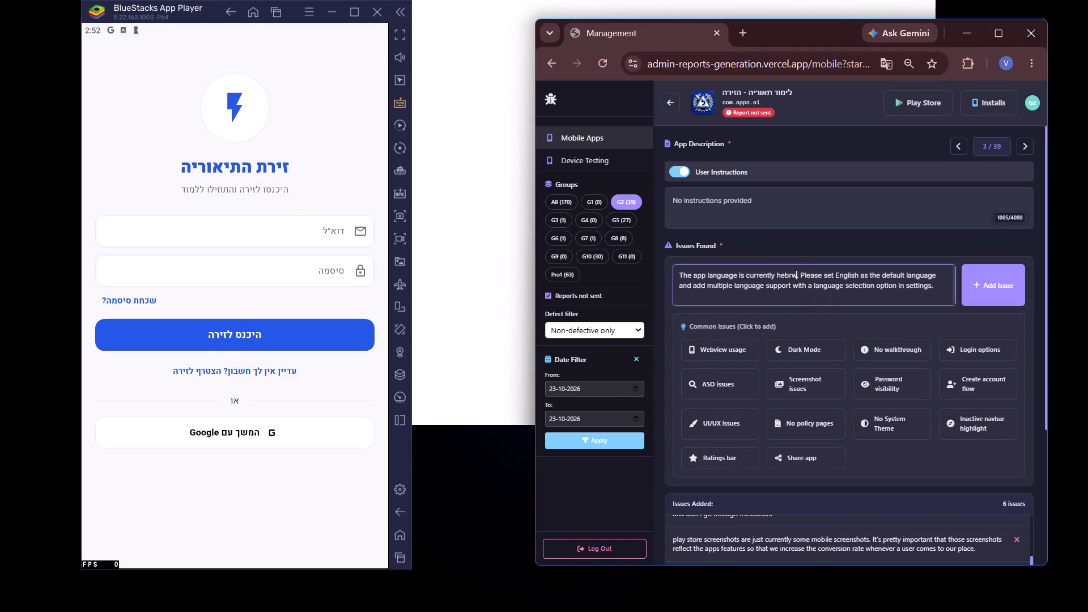
type("ew")
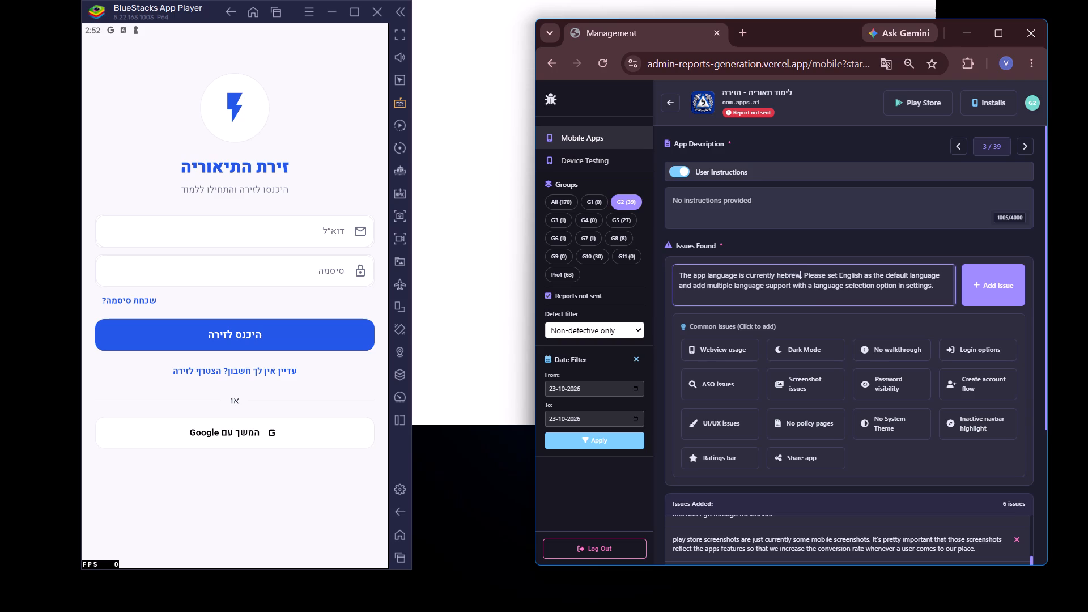
key("Return")
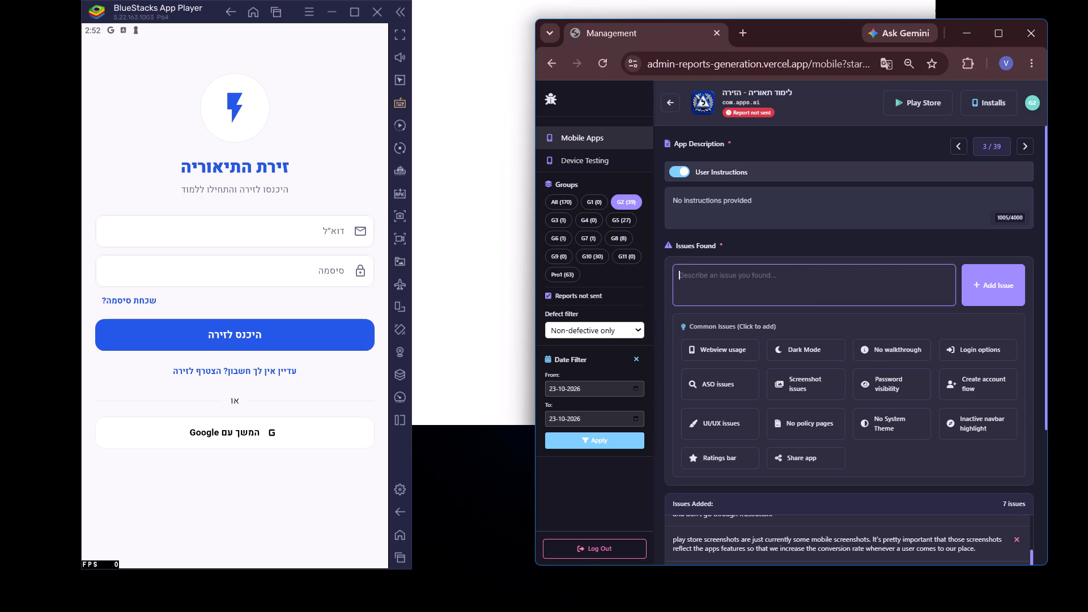
Check the added issues for com.apps.ai, then generate the reports and send the email.
scroll(843, 328, "down", 2)
scroll(798, 414, "down", 2)
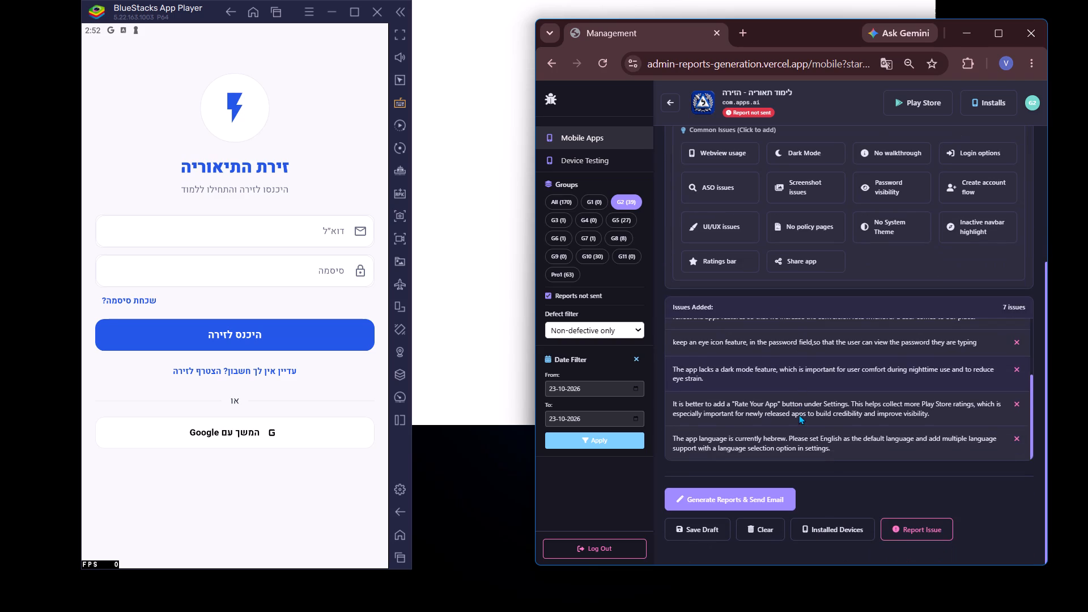
scroll(799, 410, "up", 1)
scroll(799, 410, "down", 1)
left_click(751, 494)
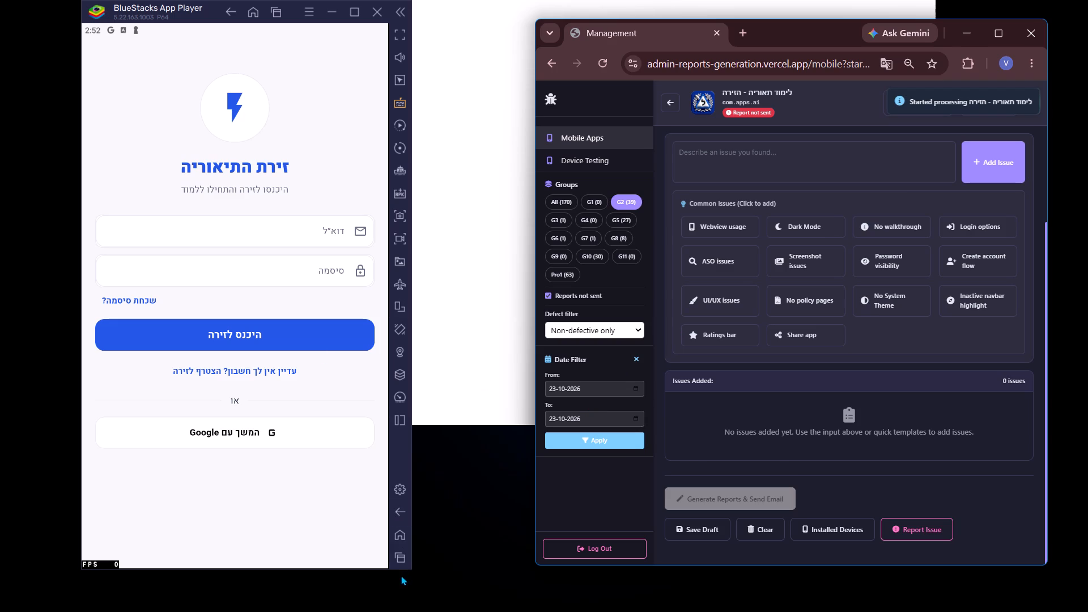
Return to the com.apps.ai Google Play listing in the emulator and uninstall the app.
left_click(402, 553)
left_click(150, 231)
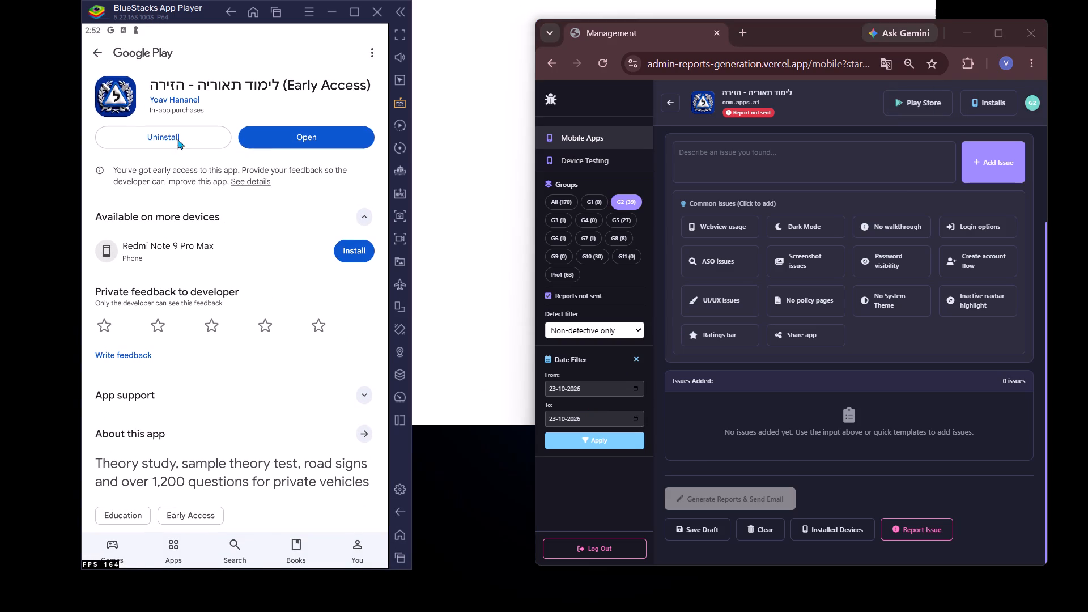
left_click_drag(177, 139, 177, 148)
left_click(203, 148)
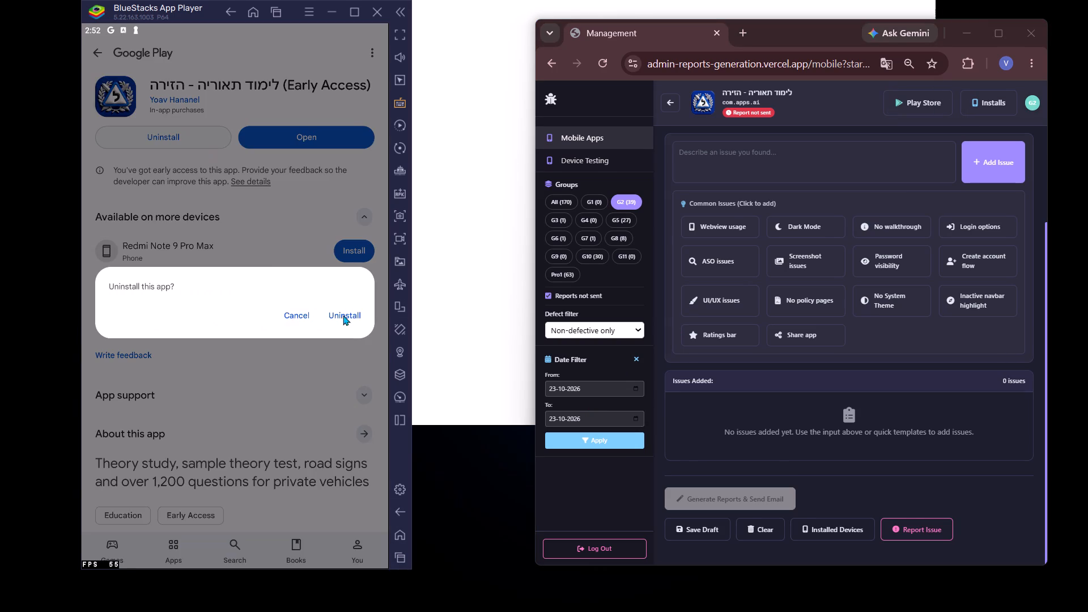
left_click(350, 318)
Advance the report in the emulator's Chrome to app 4/39, LaserBoom, and open its Google Play listing.
left_click(389, 556)
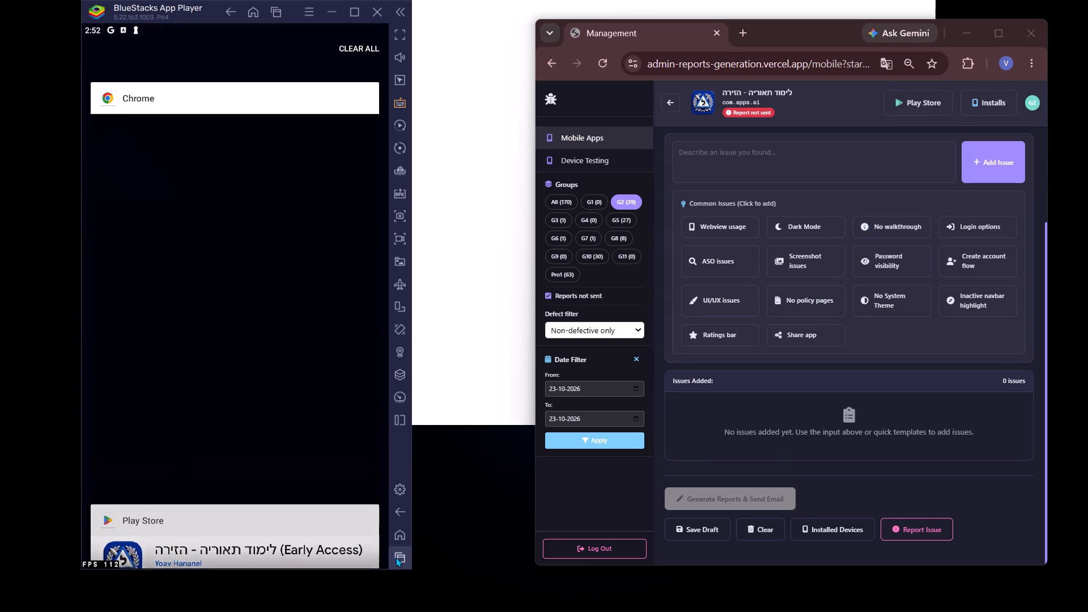
left_click(328, 407)
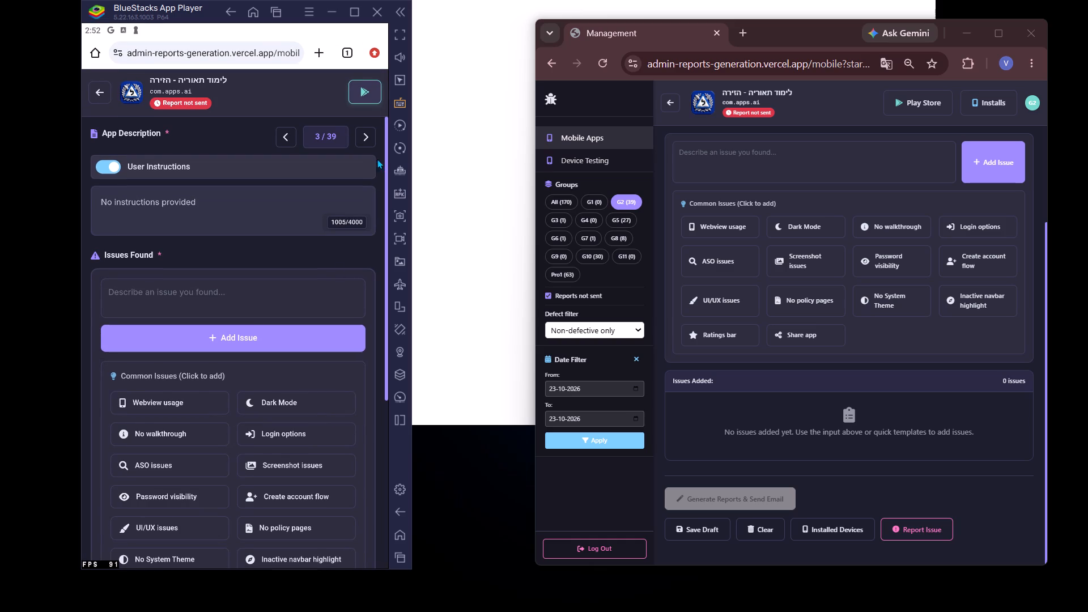
left_click(368, 145)
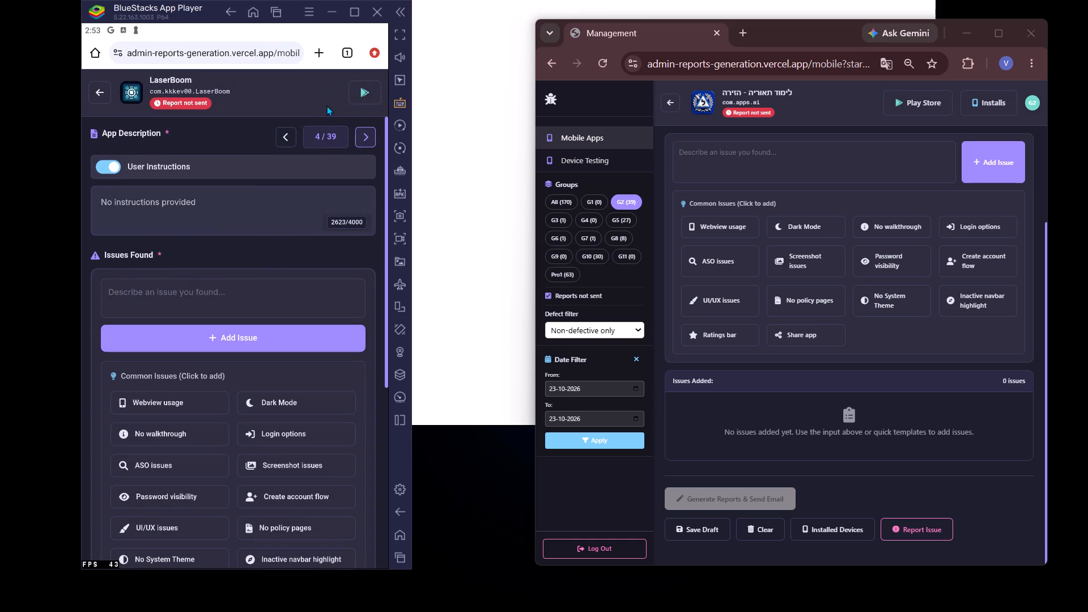
left_click(363, 93)
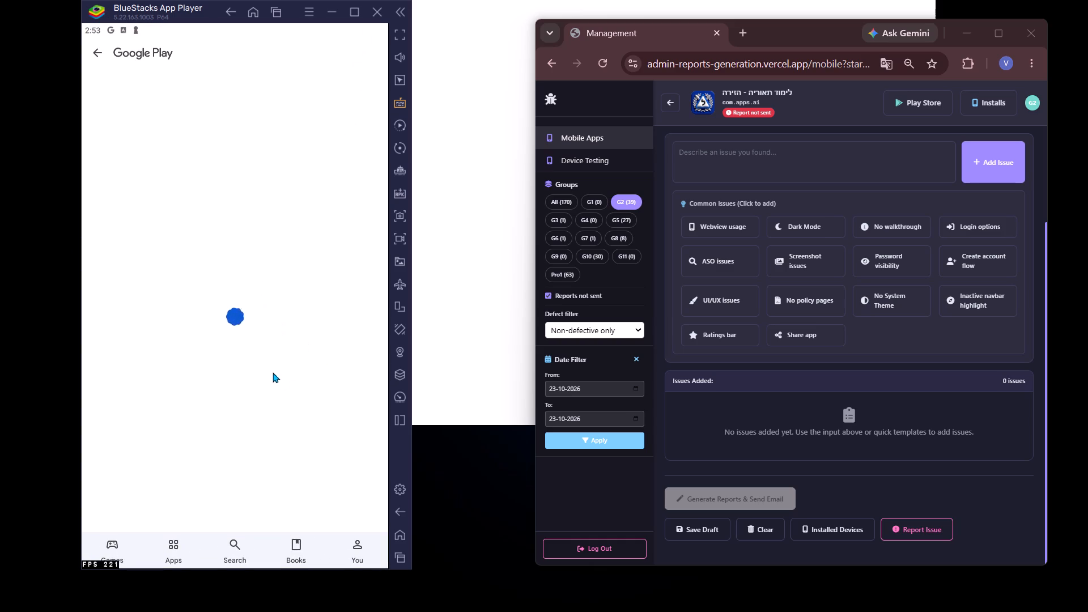
Look through LaserBoom's Google Play listing, including its description and store screenshots.
left_click_drag(252, 454, 299, 188)
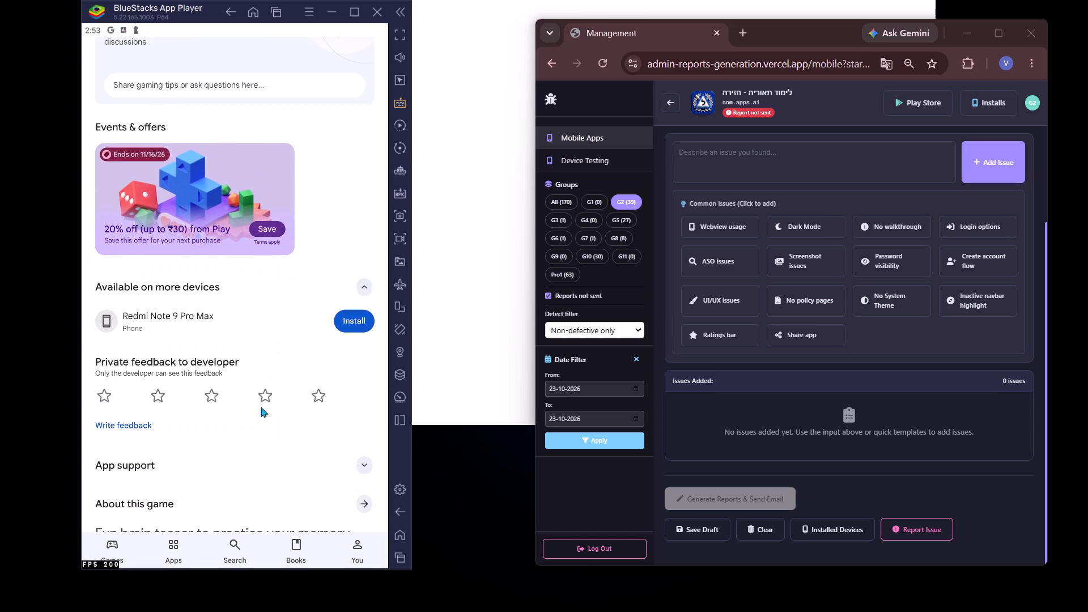
left_click_drag(260, 401, 285, 110)
left_click_drag(297, 416, 149, 426)
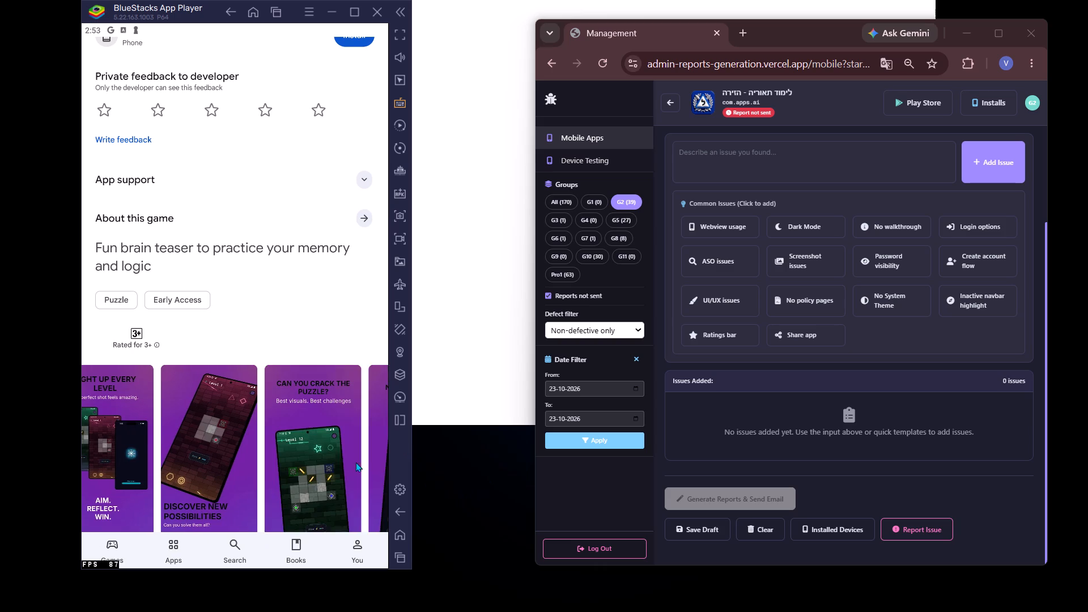
left_click_drag(345, 457, 37, 386)
left_click_drag(175, 207, 161, 563)
left_click_drag(290, 257, 274, 480)
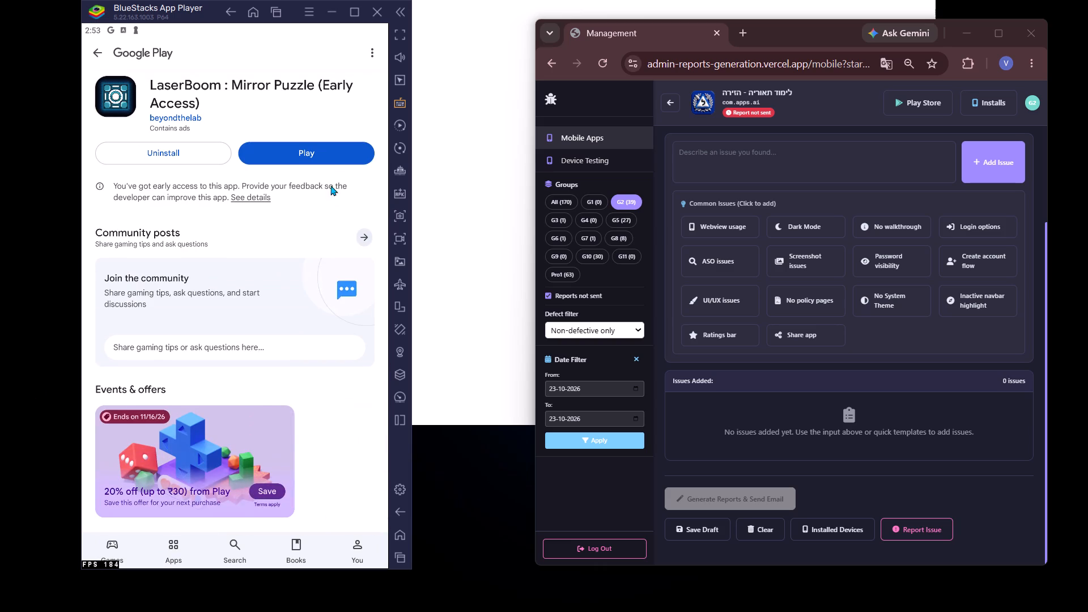
Launch LaserBoom from its Google Play listing.
left_click(320, 151)
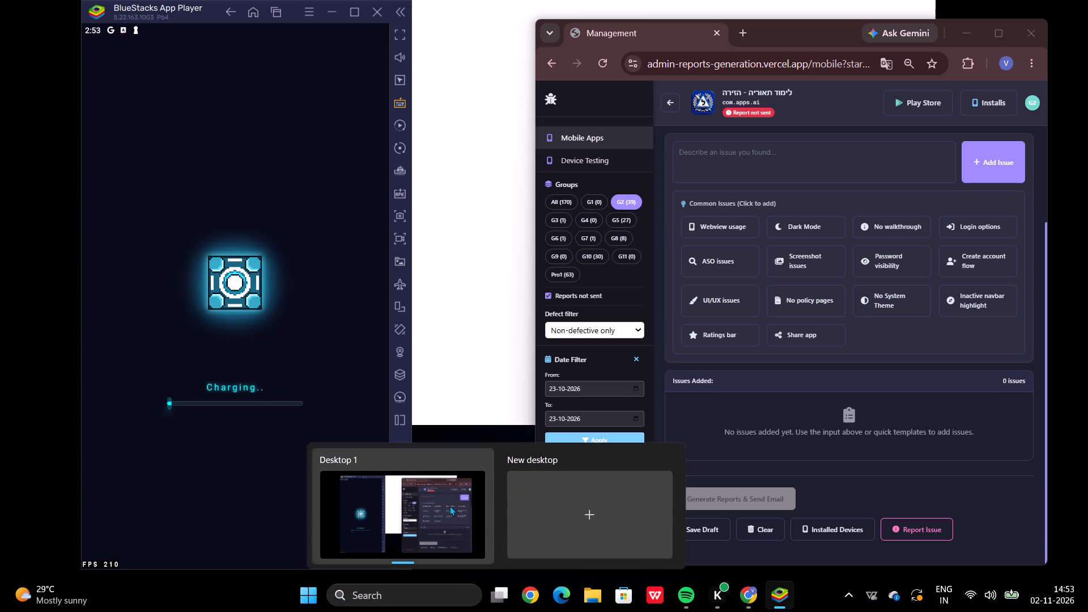
Switch to the desktop browser and advance the report to app 4/39, LaserBoom.
scroll(777, 479, "up", 4)
left_click(1019, 154)
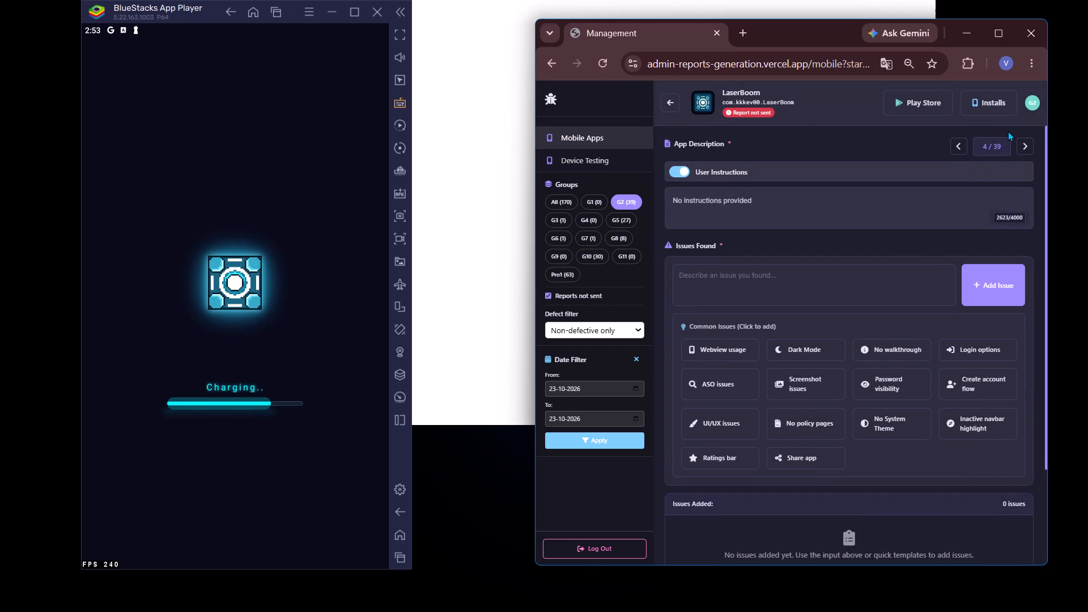
scroll(754, 314, "down", 4)
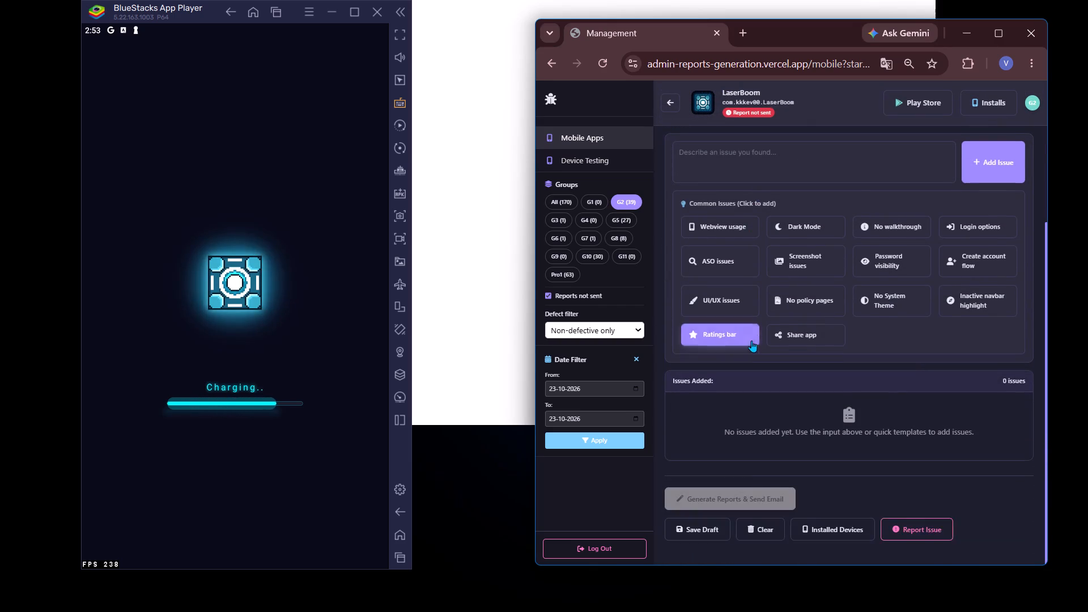
scroll(762, 310, "up", 4)
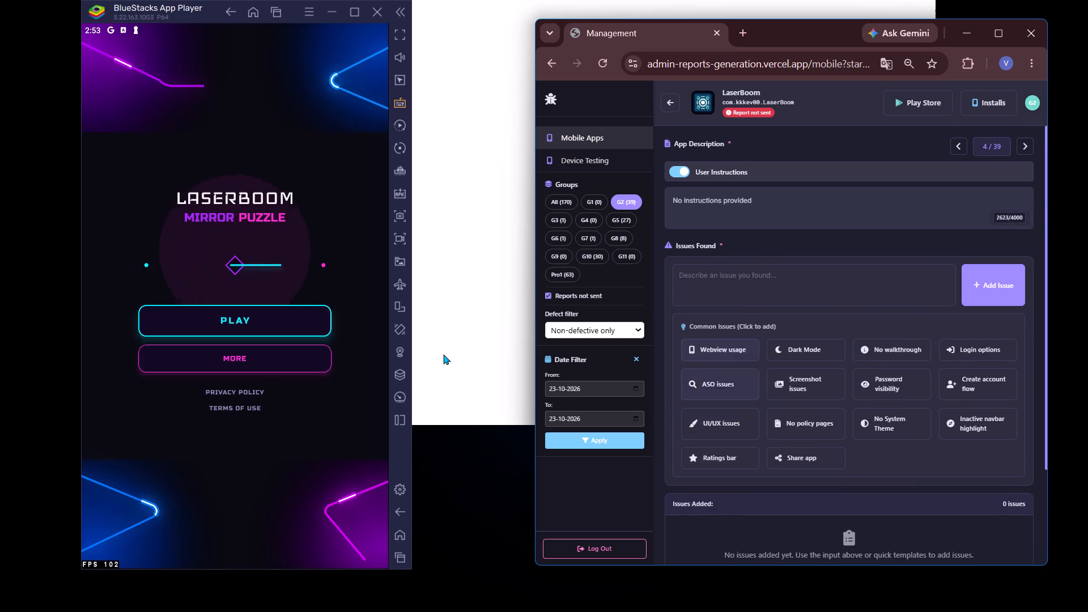
Examine the game's MORE settings in the emulator and return to its main screen.
left_click(257, 356)
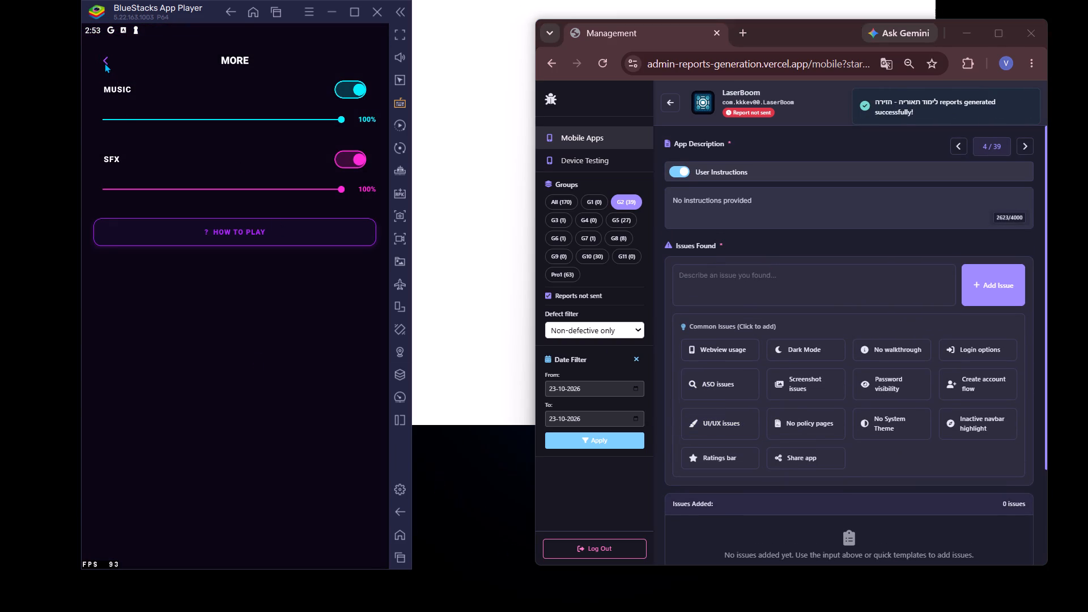
left_click_drag(107, 66, 114, 78)
Start Level 1 of LaserBoom and go through its introductory tutorial pages.
left_click(247, 321)
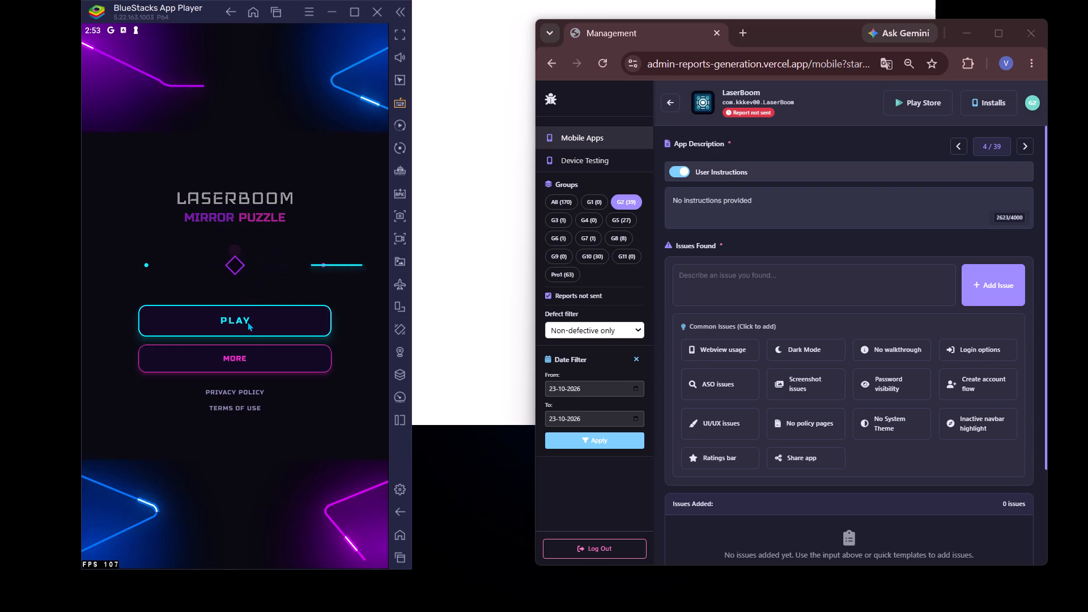
left_click(123, 110)
left_click_drag(128, 114, 131, 121)
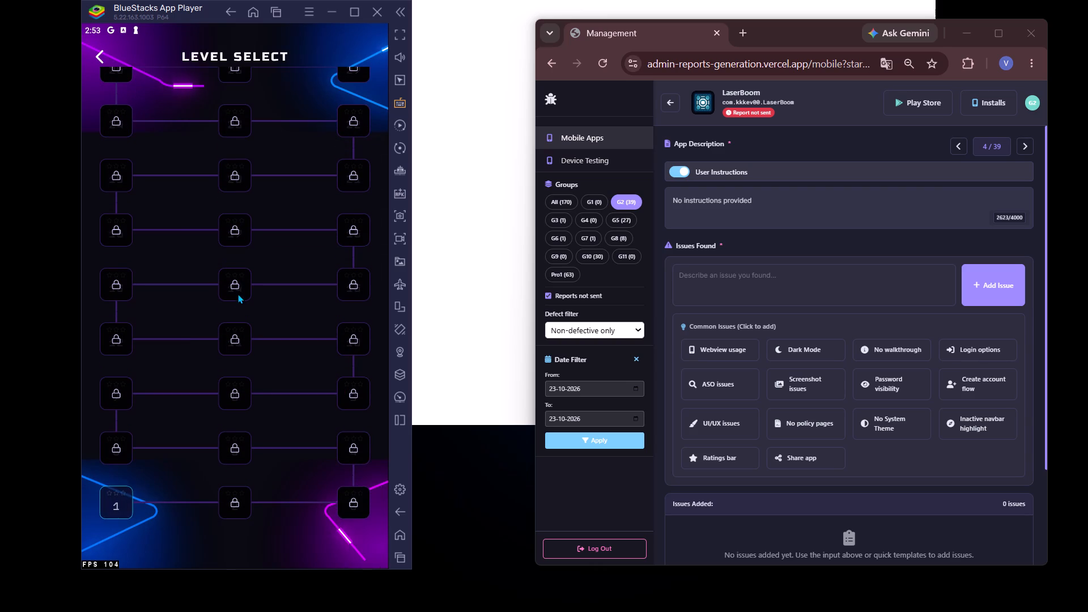
left_click(105, 505)
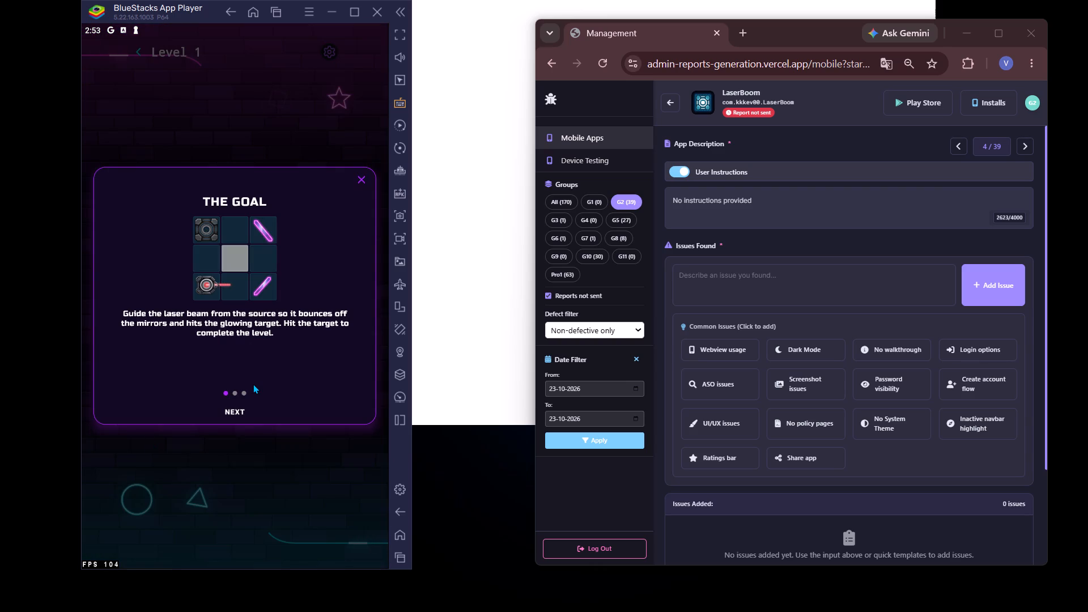
left_click(253, 384)
left_click_drag(253, 384, 250, 392)
left_click_drag(230, 409, 228, 416)
triple_click(228, 416)
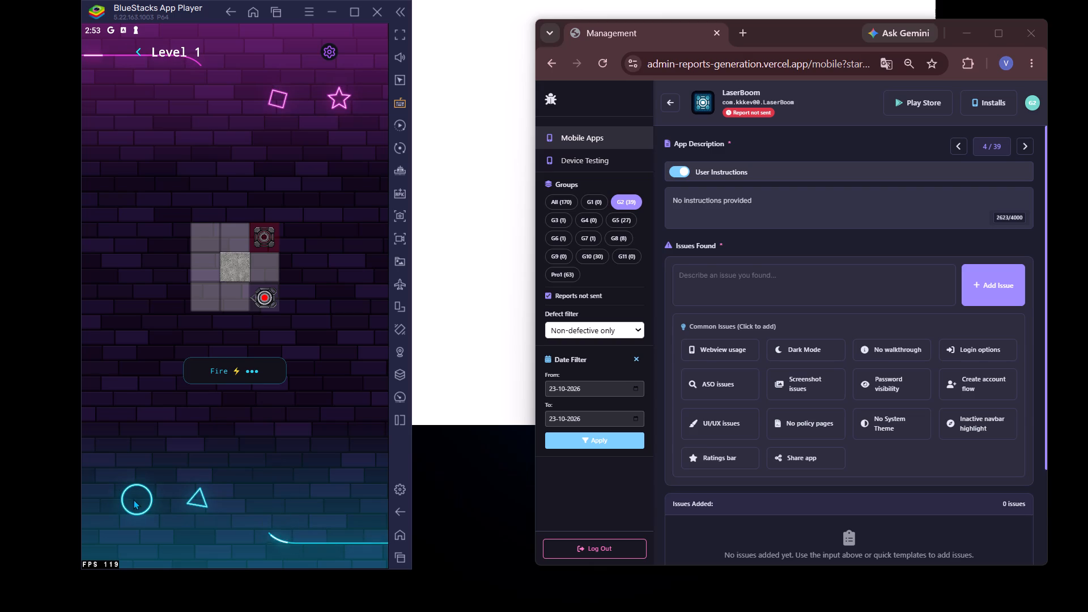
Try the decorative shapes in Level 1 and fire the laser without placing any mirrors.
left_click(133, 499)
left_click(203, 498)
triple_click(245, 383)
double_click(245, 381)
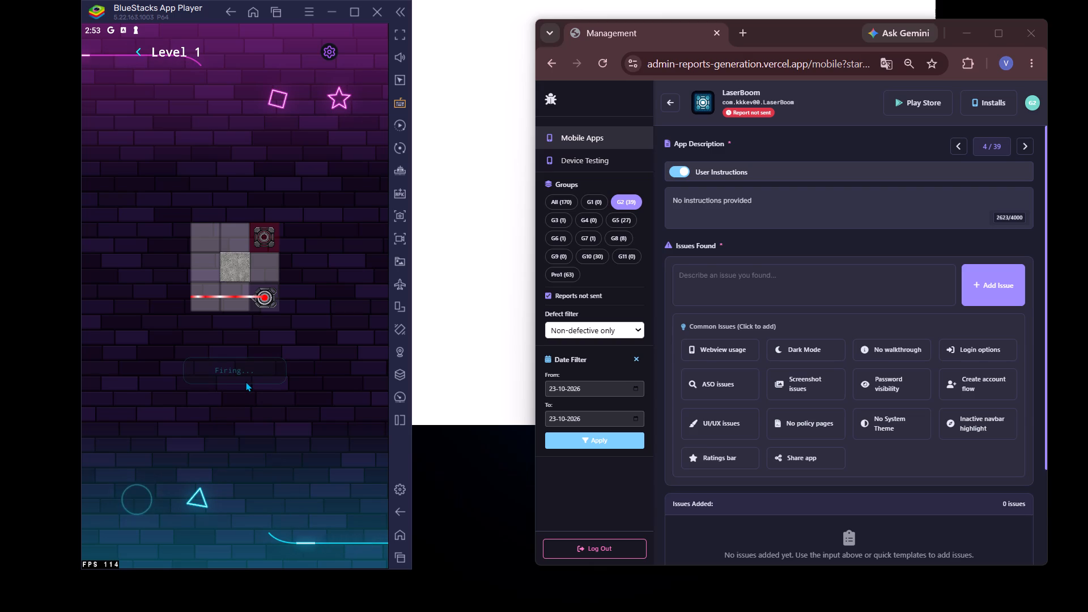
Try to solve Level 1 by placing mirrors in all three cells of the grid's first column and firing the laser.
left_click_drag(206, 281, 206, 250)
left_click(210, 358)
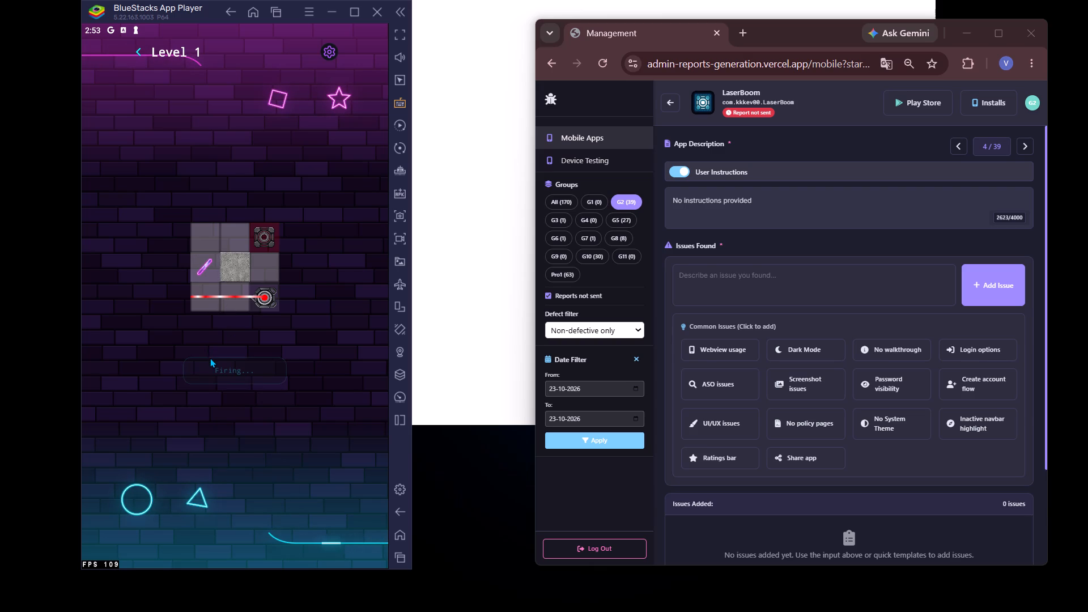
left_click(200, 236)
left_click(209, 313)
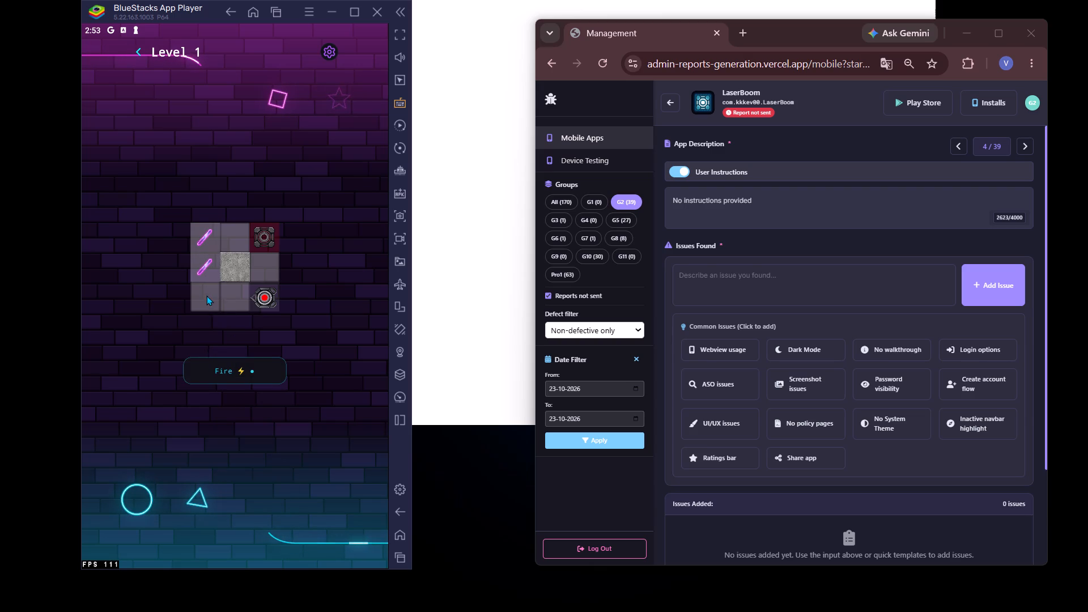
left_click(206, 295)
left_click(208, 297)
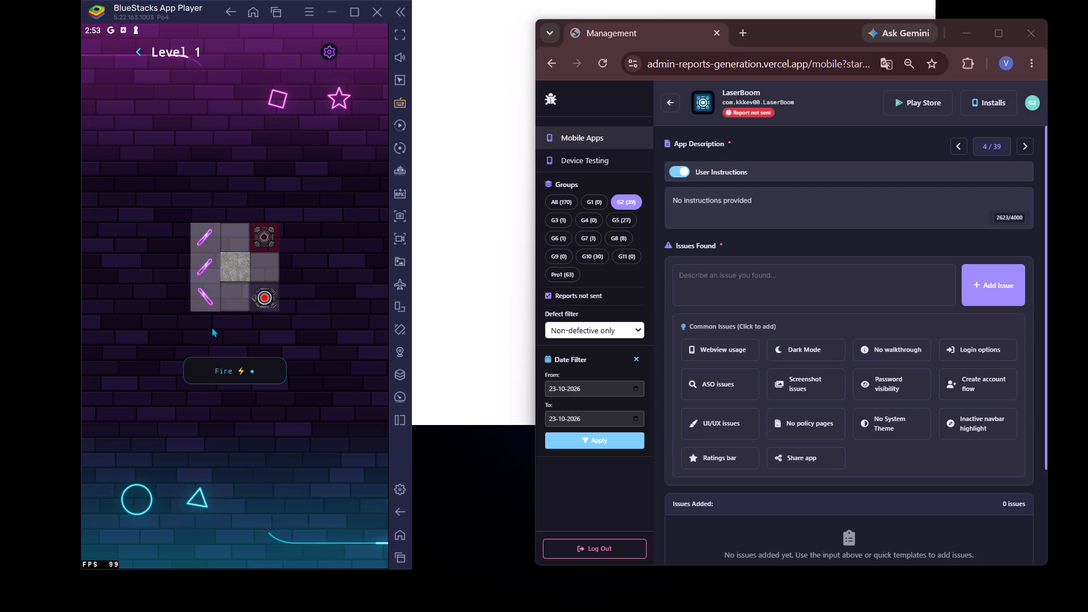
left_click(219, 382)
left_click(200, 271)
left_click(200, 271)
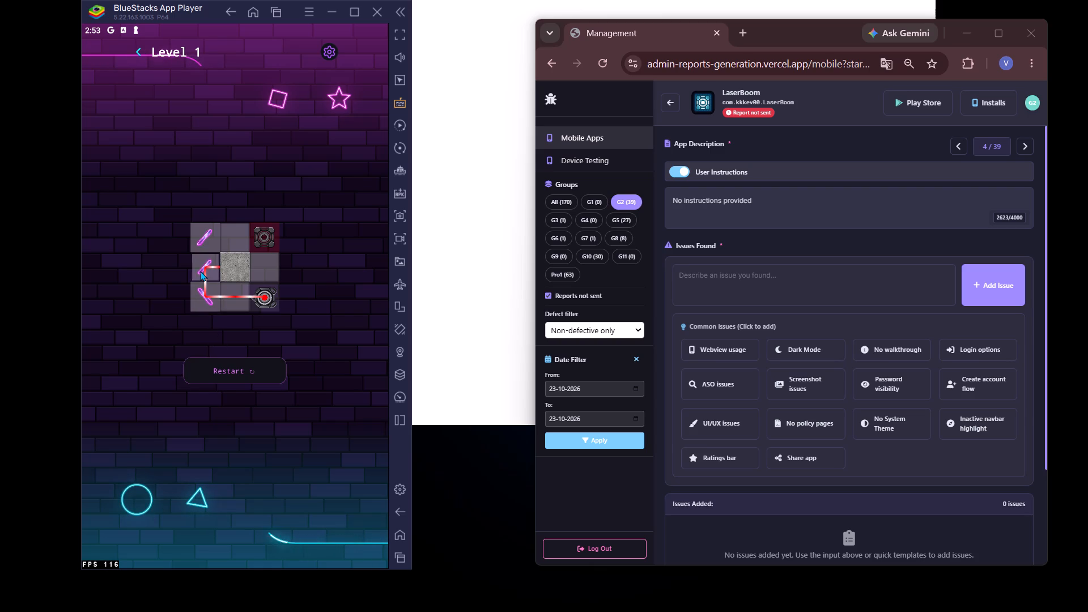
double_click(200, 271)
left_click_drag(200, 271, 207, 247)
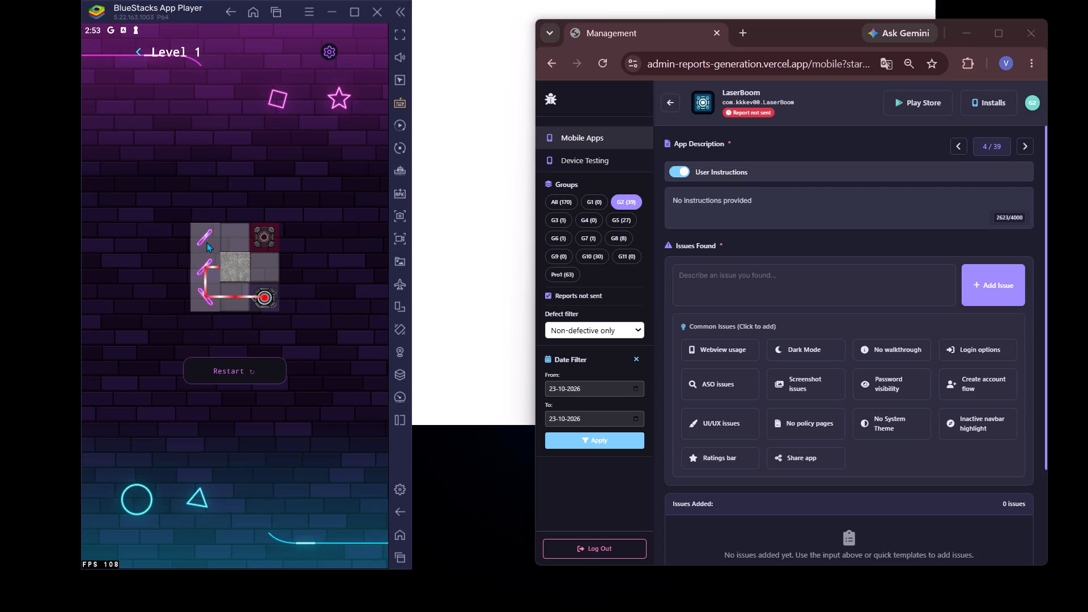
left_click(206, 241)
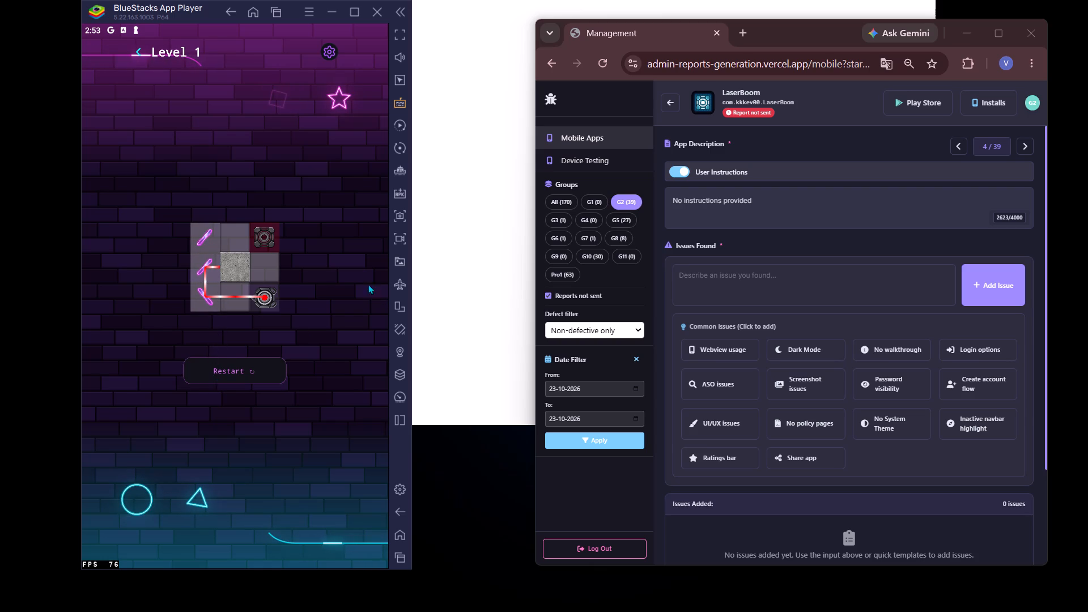
Restart Level 1 and fire the laser with mirrors in only the bottom and top cells of the grid's first column.
left_click(246, 369)
left_click(206, 288)
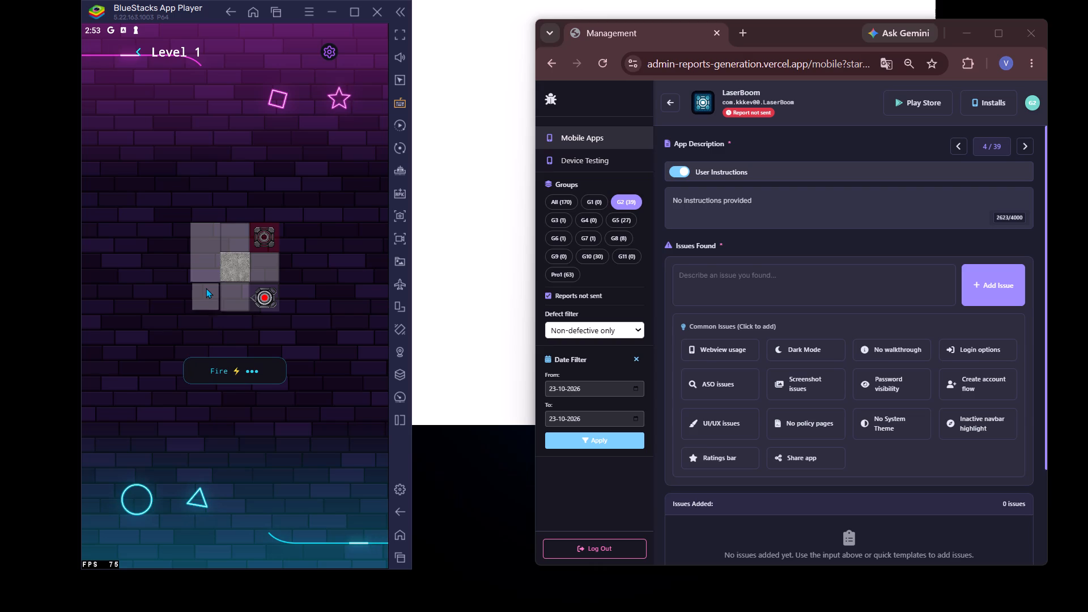
left_click(205, 293)
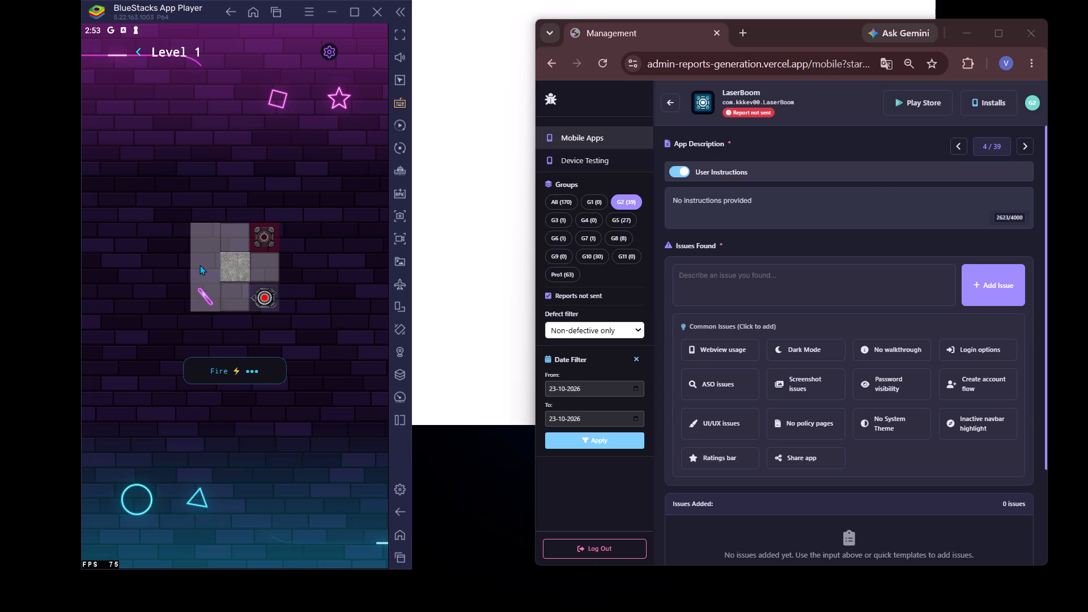
left_click(202, 233)
left_click(259, 291)
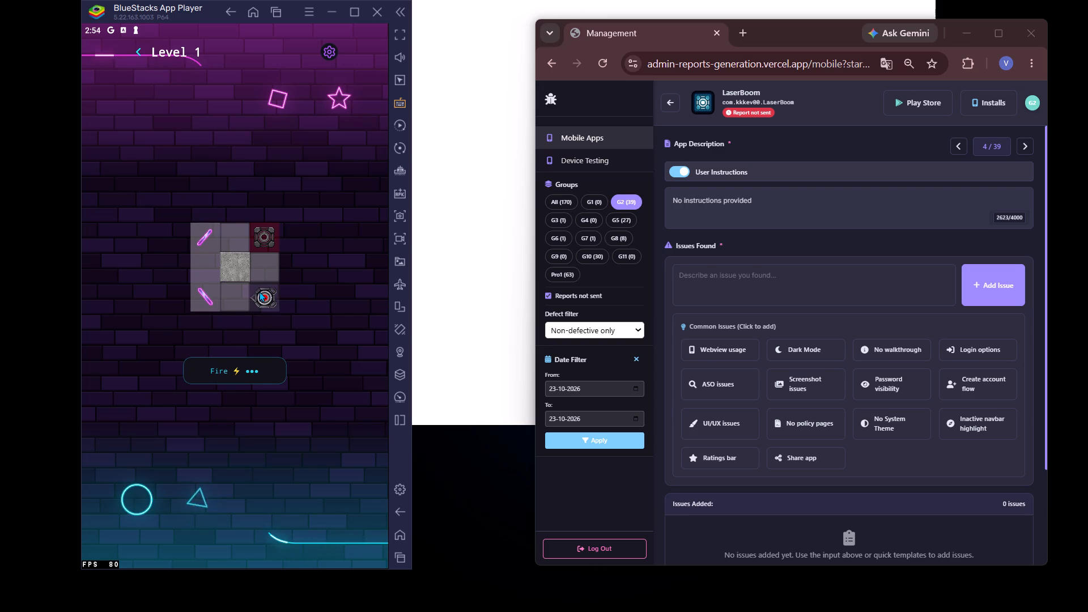
left_click(263, 291)
left_click(258, 365)
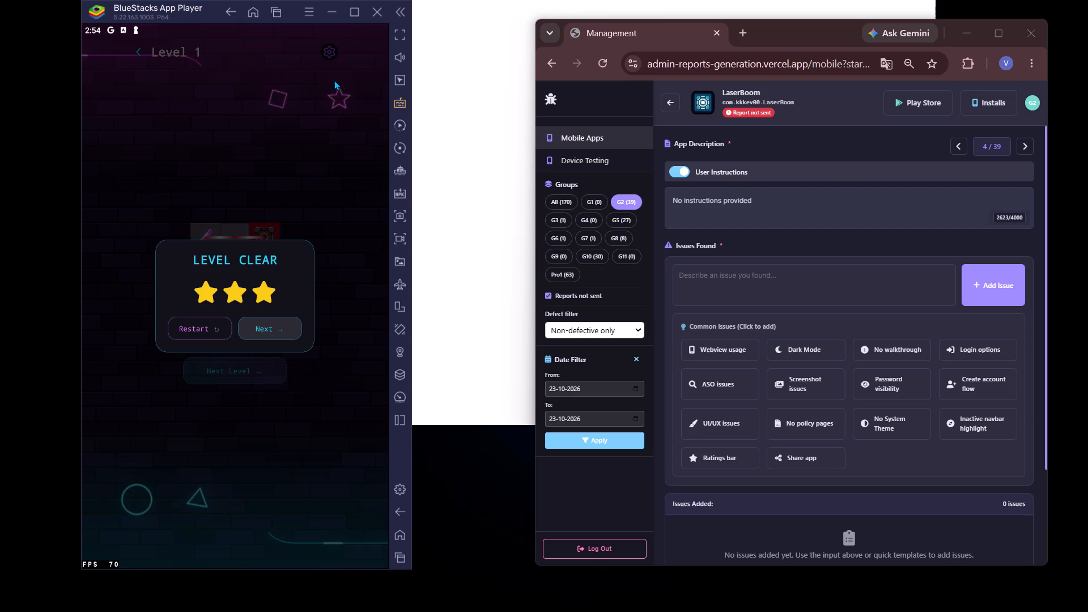
Continue to Level 2 and open the game's MORE settings.
left_click(263, 321)
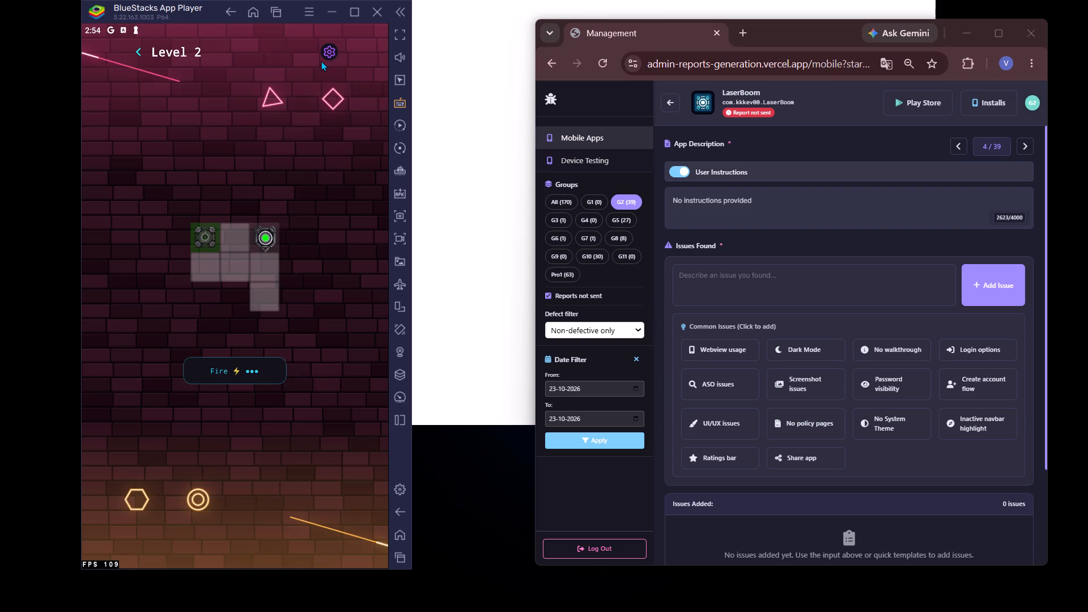
left_click(332, 45)
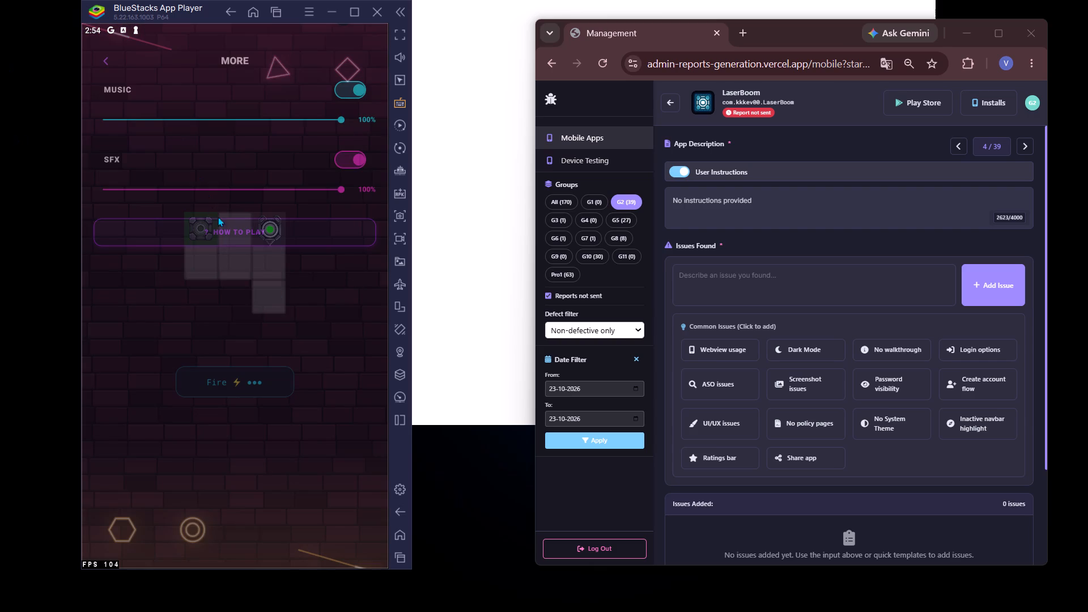
Add the common issues No walkthrough and Ratings bar to the LaserBoom report in the admin web app.
left_click(868, 355)
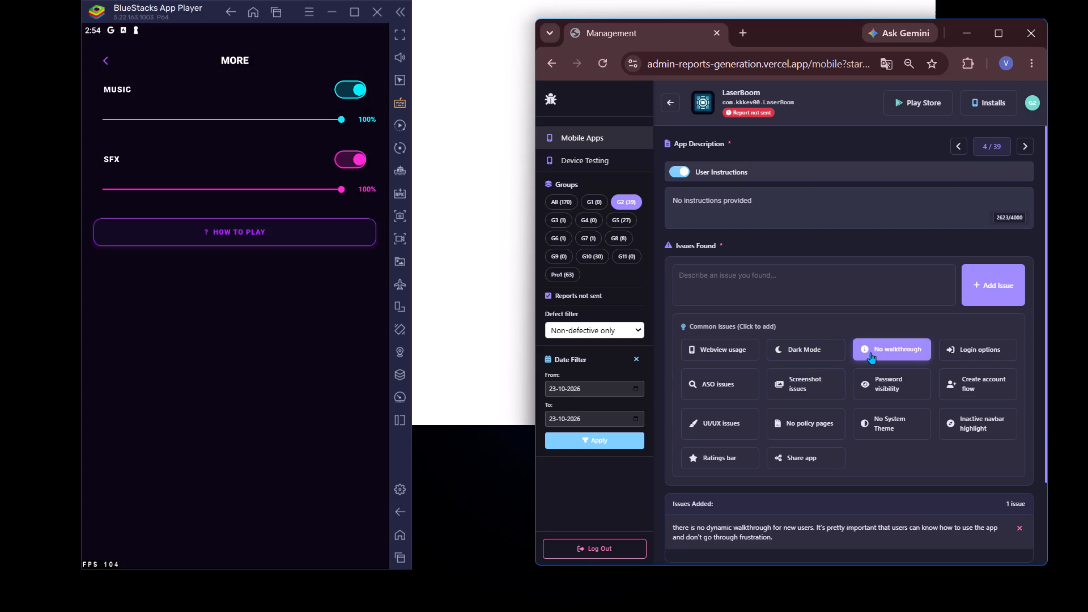
left_click(743, 456)
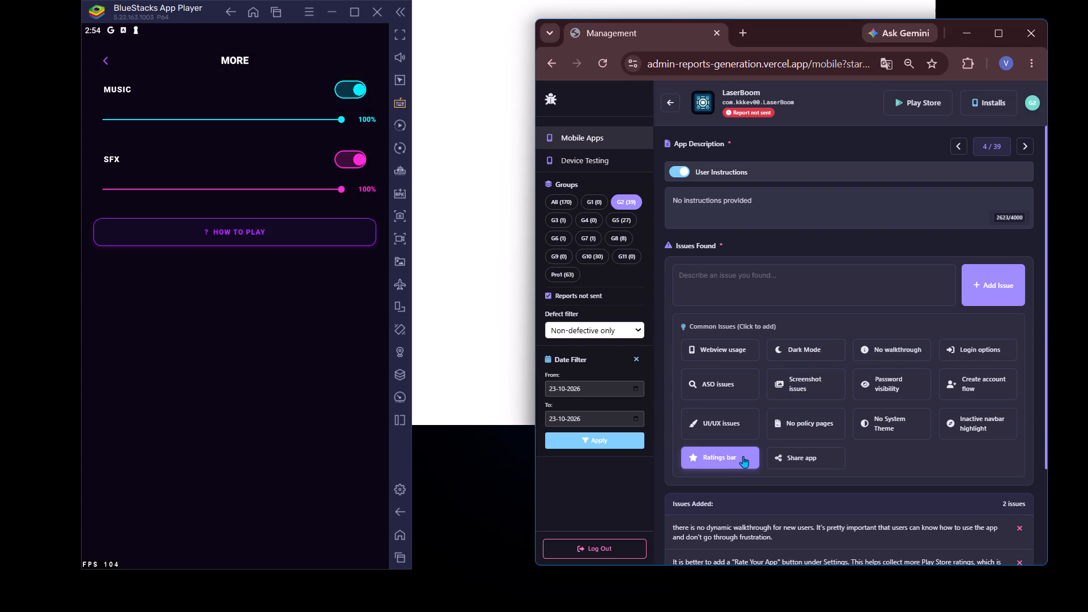
scroll(741, 422, "up", 2)
Add the saved clipboard-history text about missing Dark Mode, Light Mode and System Default theme options as a LaserBoom issue.
left_click(758, 278)
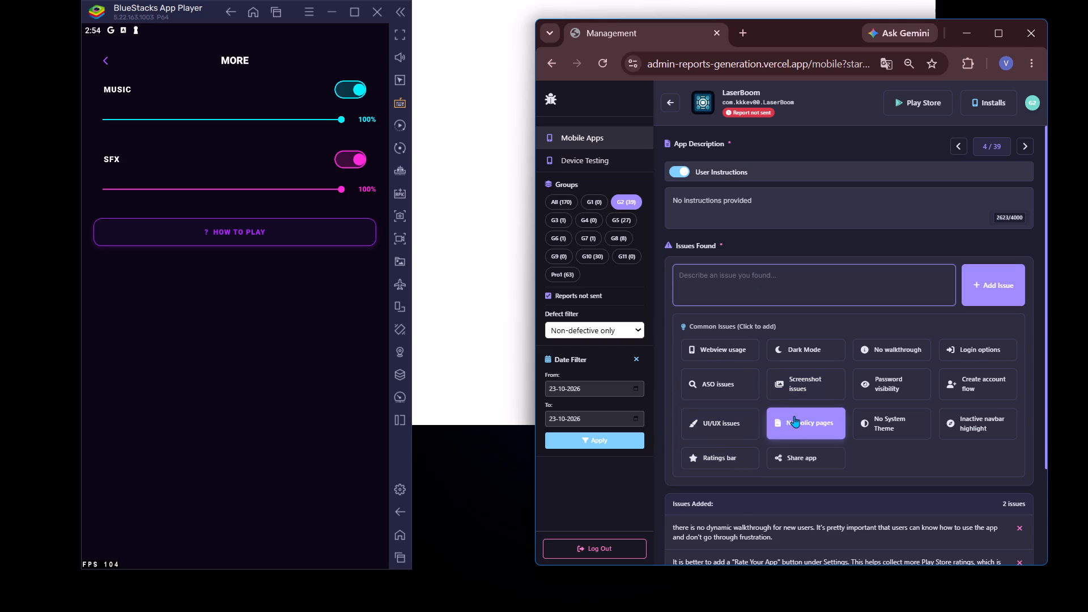
key("super+b")
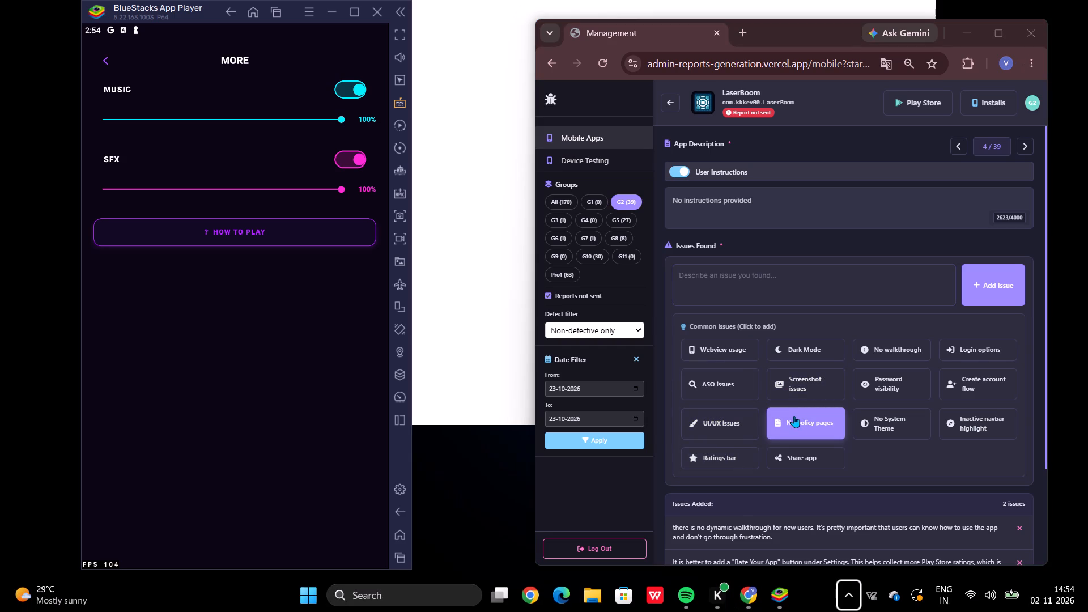
left_click(772, 285)
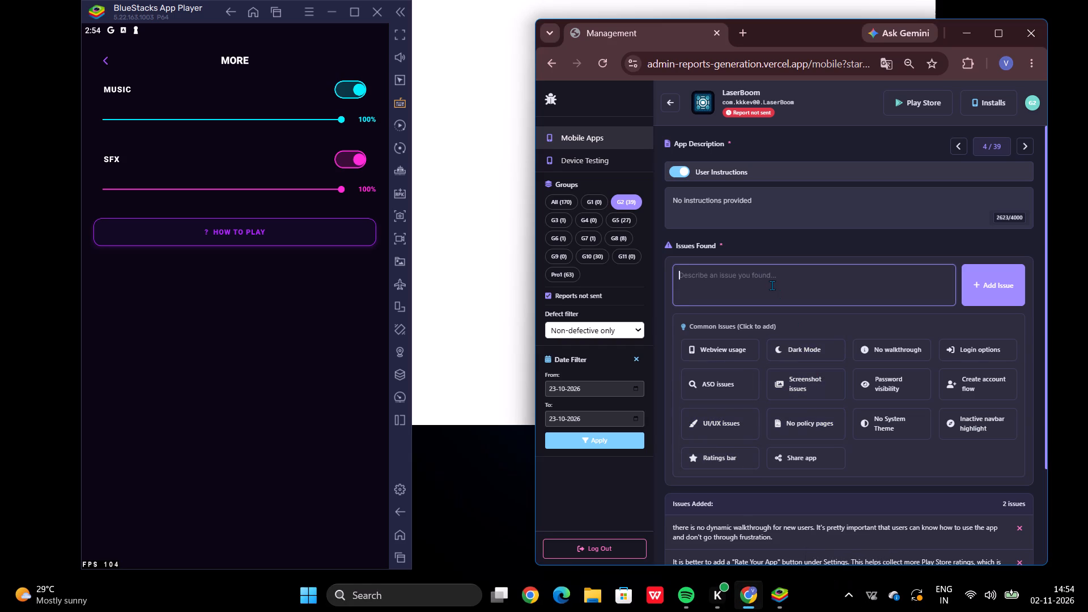
key("super+v")
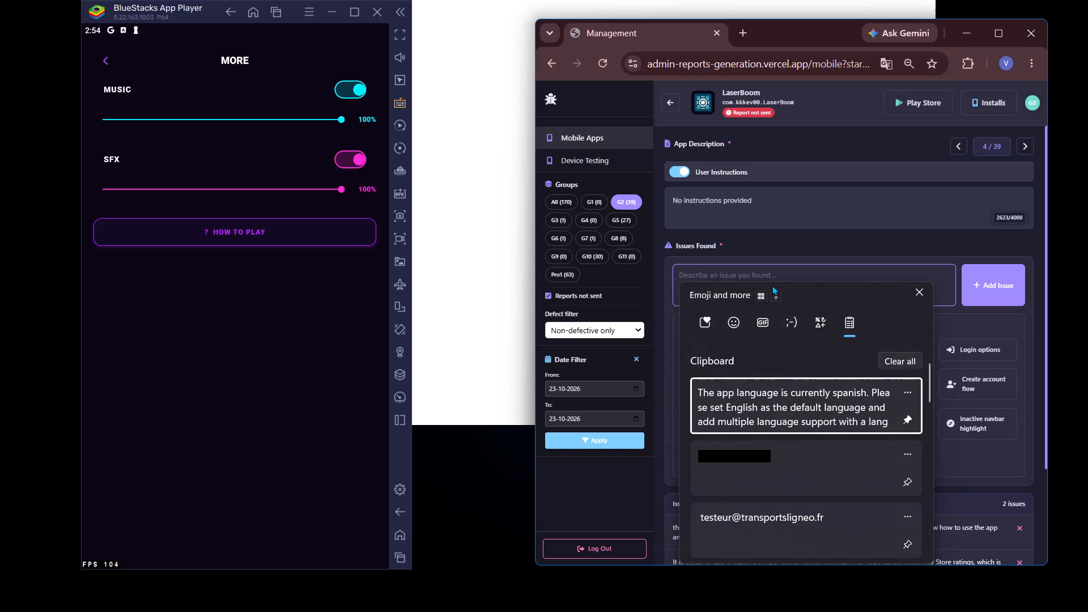
scroll(742, 448, "down", 13)
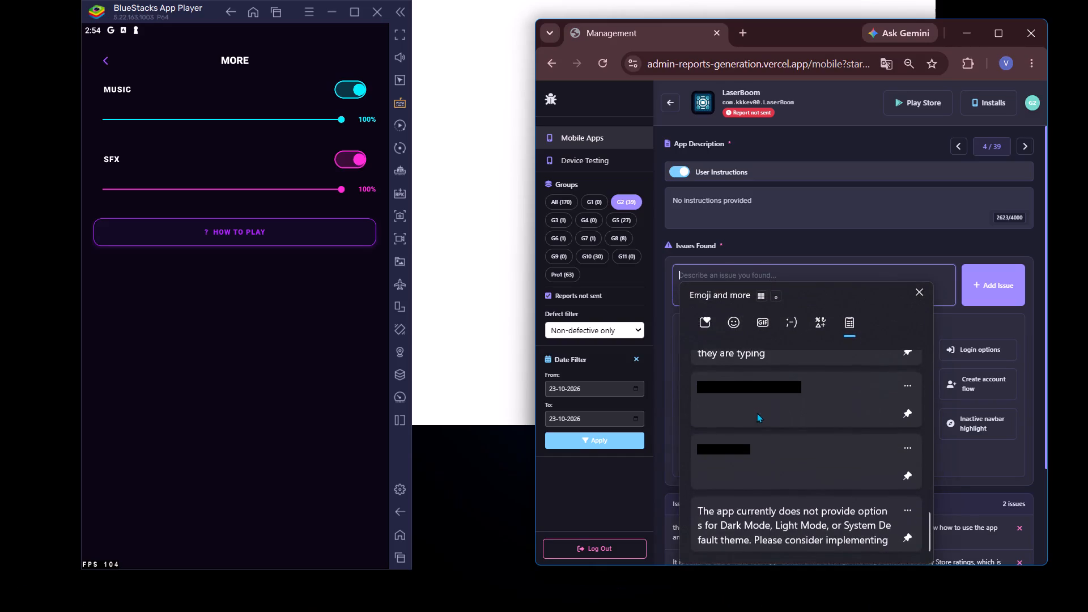
left_click(741, 529)
key("ctrl+v")
left_click(973, 292)
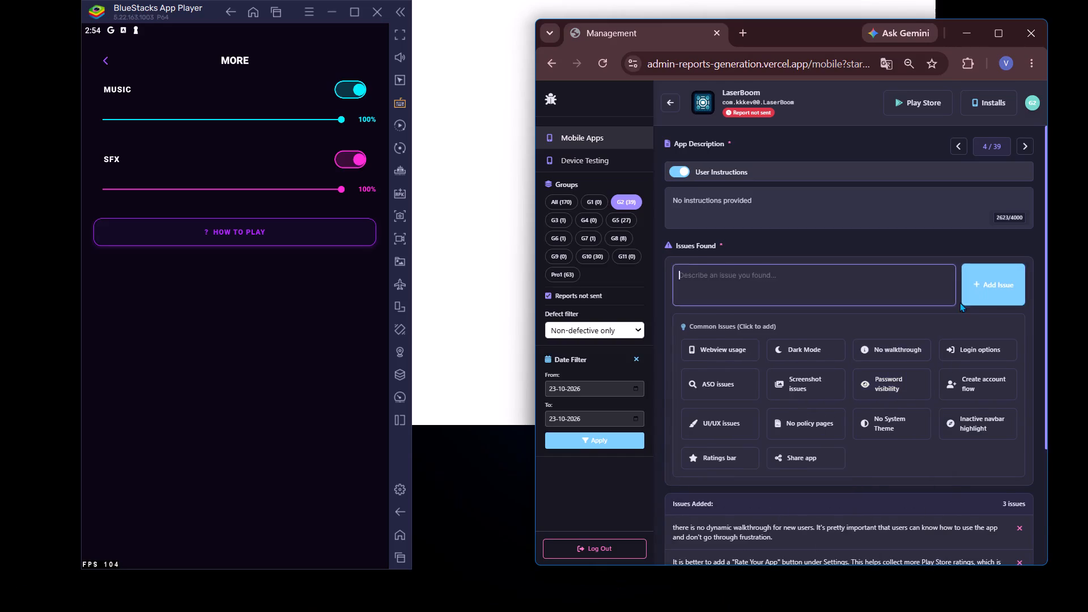
Generate the LaserBoom reports and send the email.
scroll(958, 307, "down", 3)
left_click(768, 491)
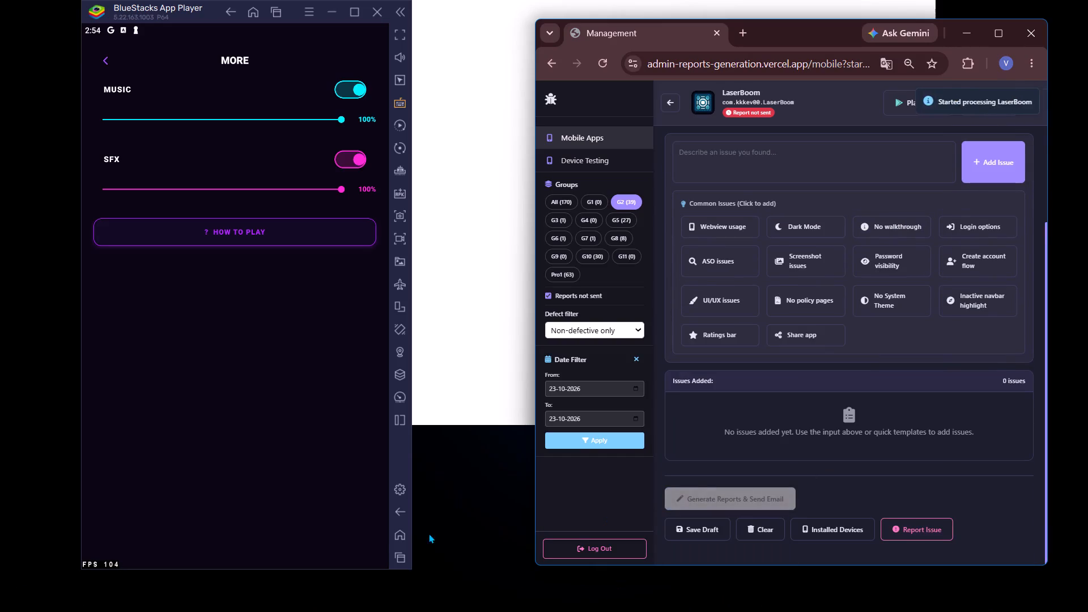
Uninstall LaserBoom from its Google Play page in the emulator.
left_click(399, 549)
left_click(237, 338)
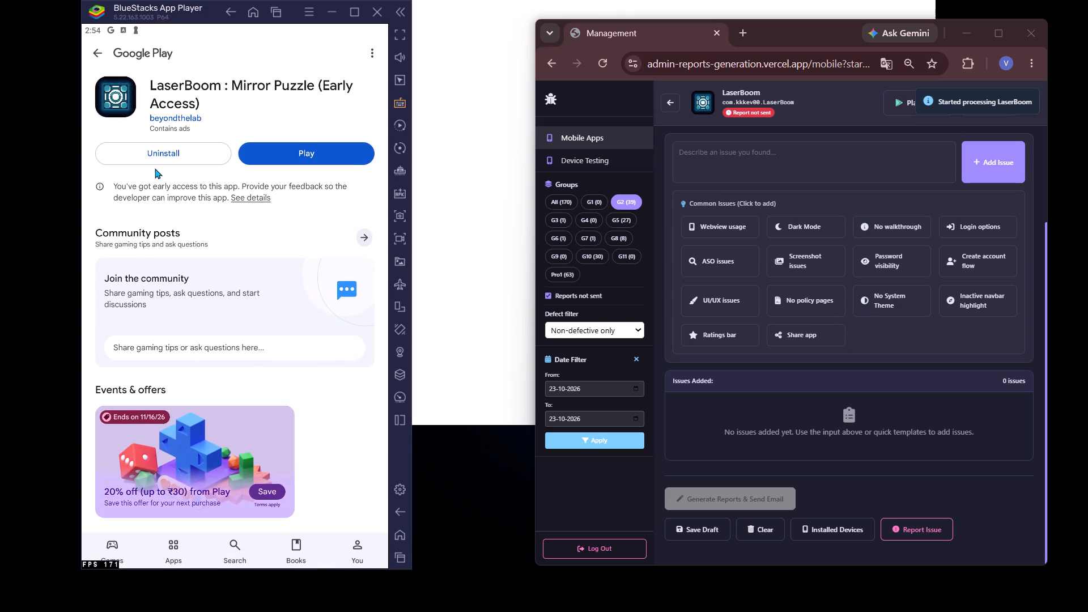
left_click(151, 158)
left_click(341, 312)
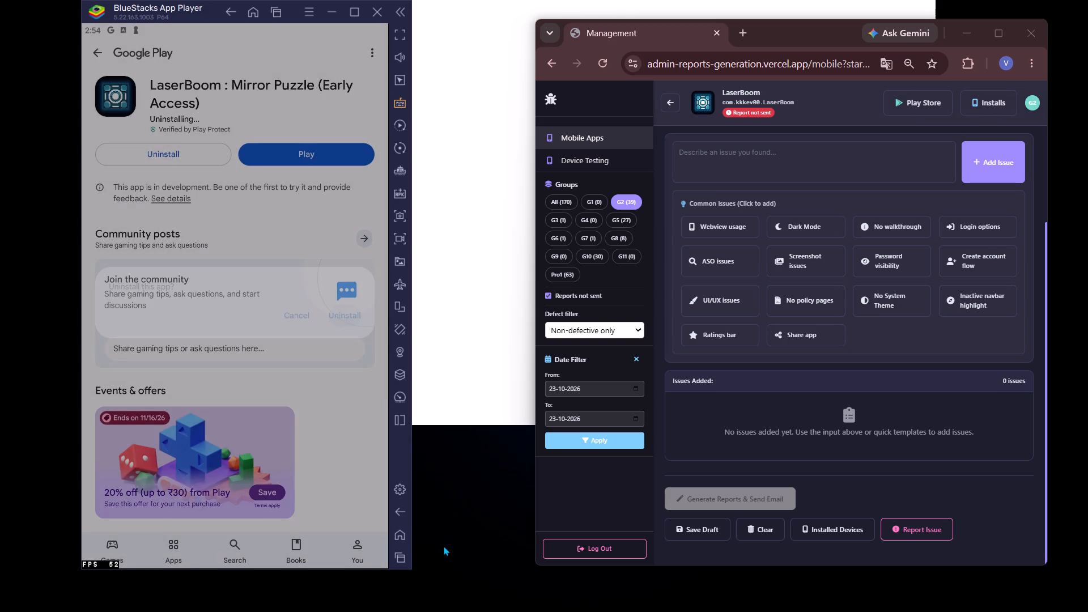
Advance the admin web app in the emulator to Drop Beat and open its Google Play page.
left_click(403, 555)
left_click(334, 467)
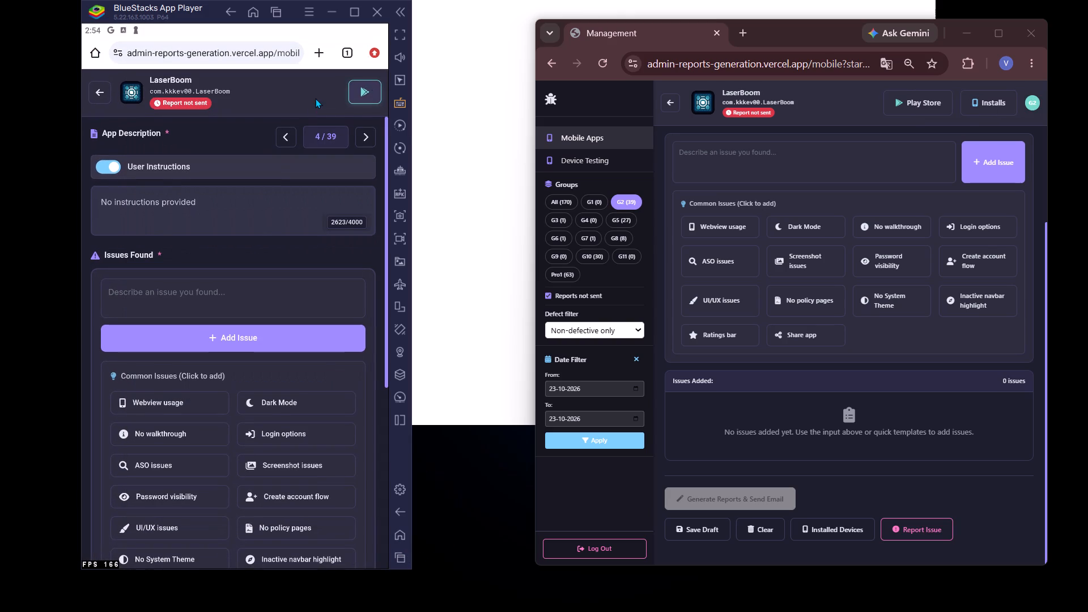
left_click(359, 138)
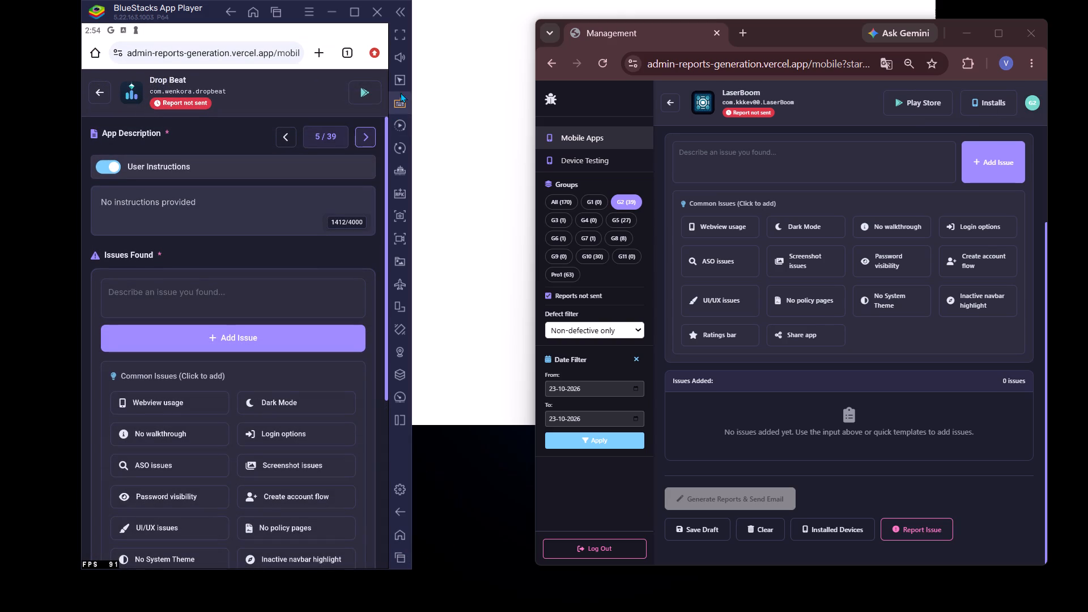
left_click(371, 89)
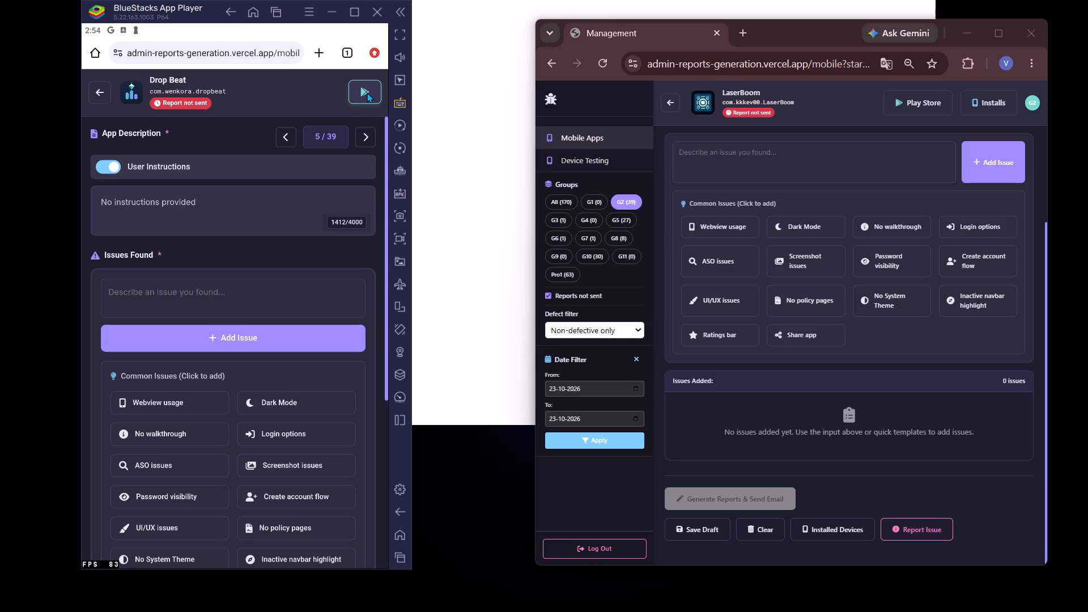
left_click(367, 92)
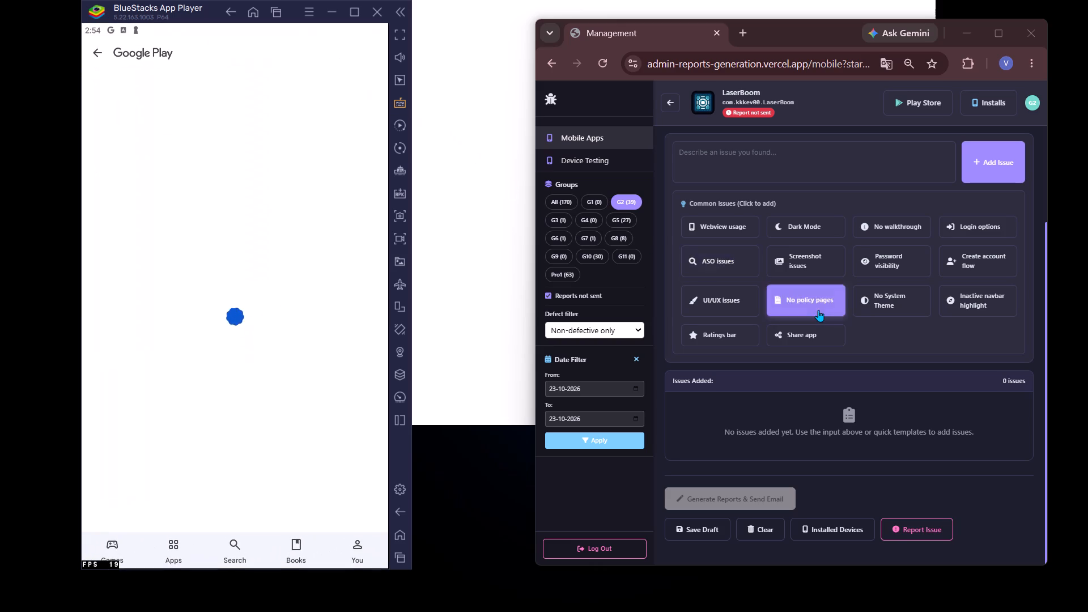
Advance the desktop browser's report form to Drop Beat.
scroll(818, 310, "up", 6)
left_click(1028, 147)
Examine Drop Beat's Google Play listing, including its update notes, description and screenshots.
scroll(244, 342, "down", 2)
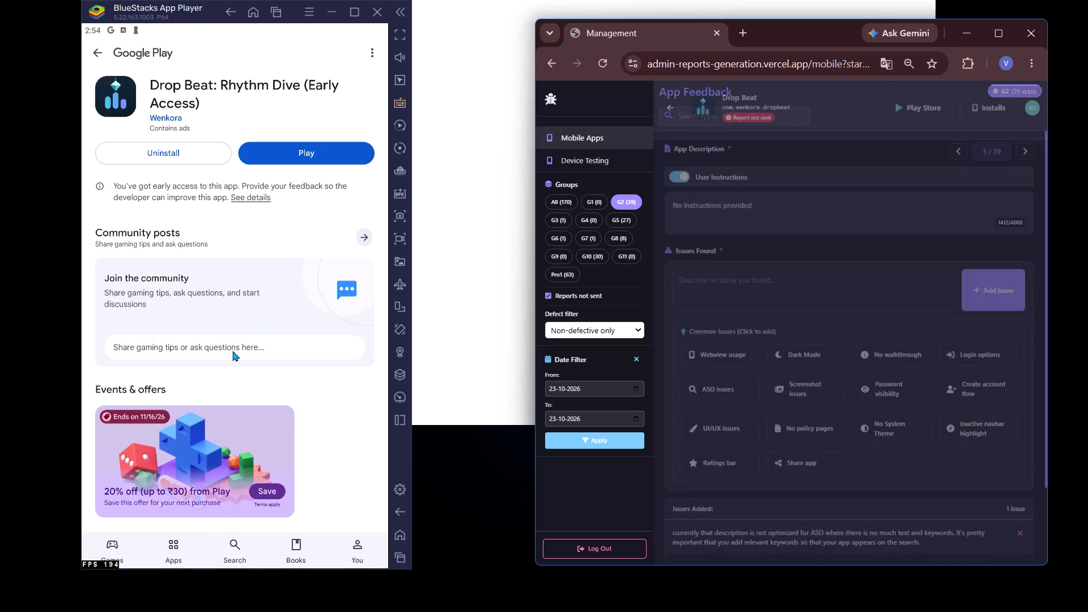
scroll(232, 351, "down", 6)
left_click_drag(199, 384, 313, 70)
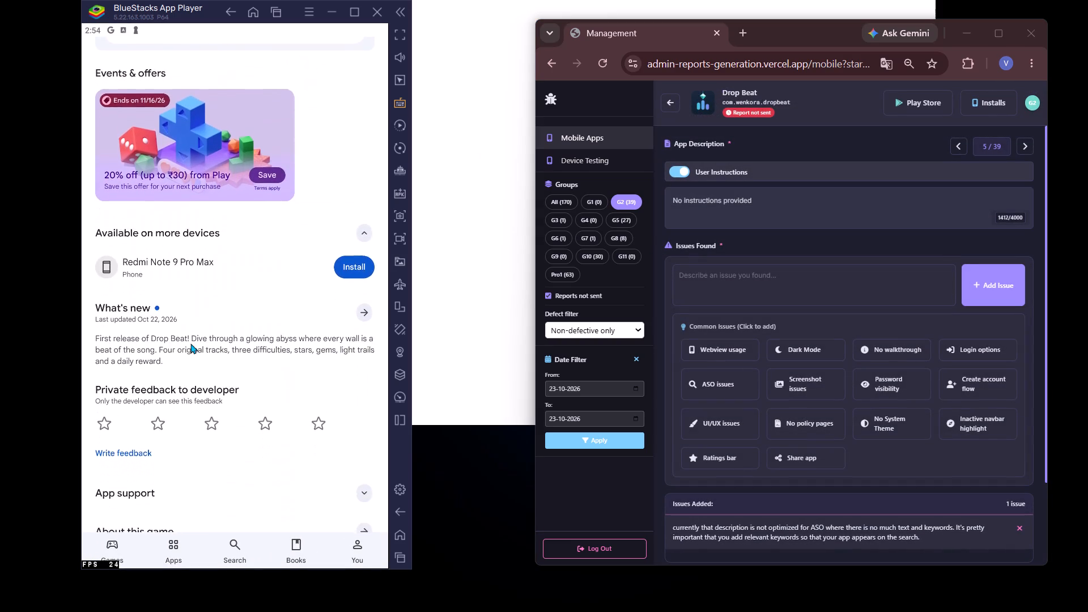
left_click_drag(182, 363, 240, 112)
left_click_drag(271, 478, 106, 482)
left_click_drag(271, 476, 49, 515)
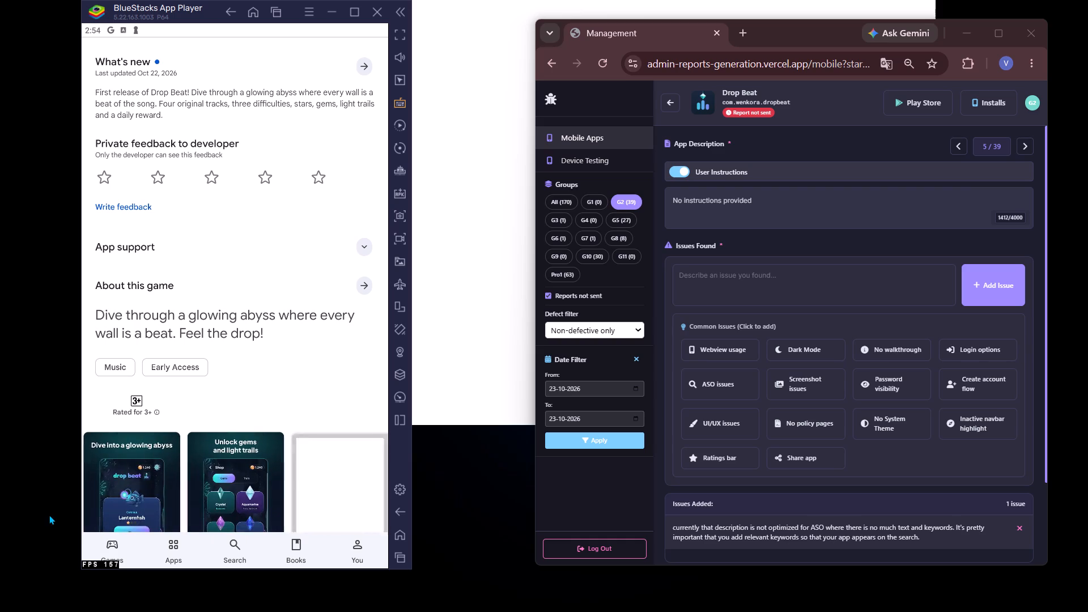
left_click_drag(49, 515, 47, 517)
left_click_drag(220, 492, 110, 484)
left_click_drag(295, 169, 305, 527)
left_click_drag(293, 147, 311, 397)
left_click_drag(329, 222, 335, 476)
Launch Drop Beat and play one run of the Tidal Glow song, ending back on the game's home screen.
left_click(326, 157)
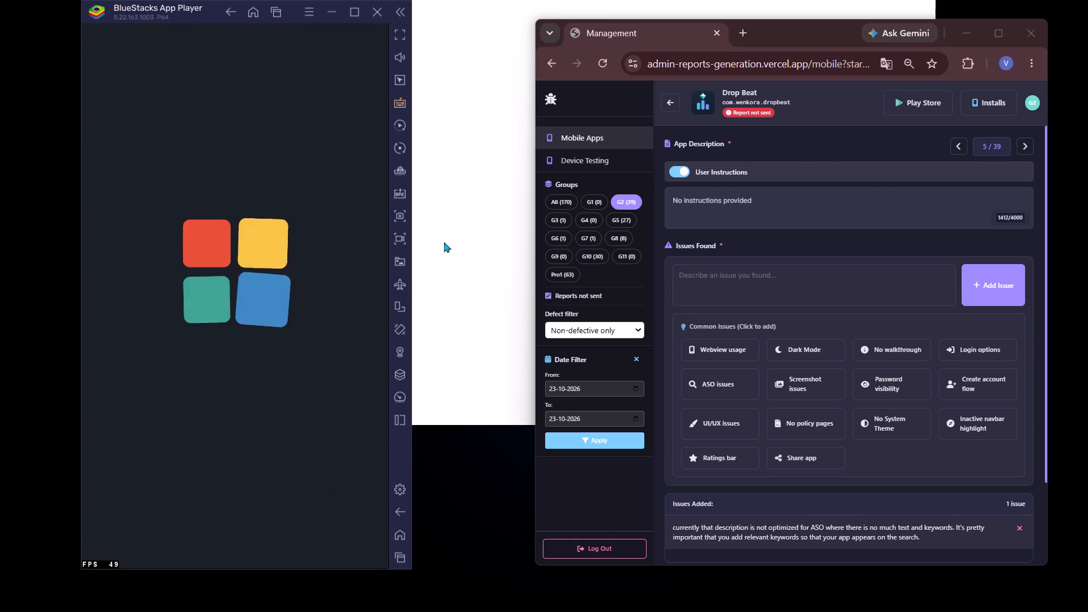
triple_click(269, 334)
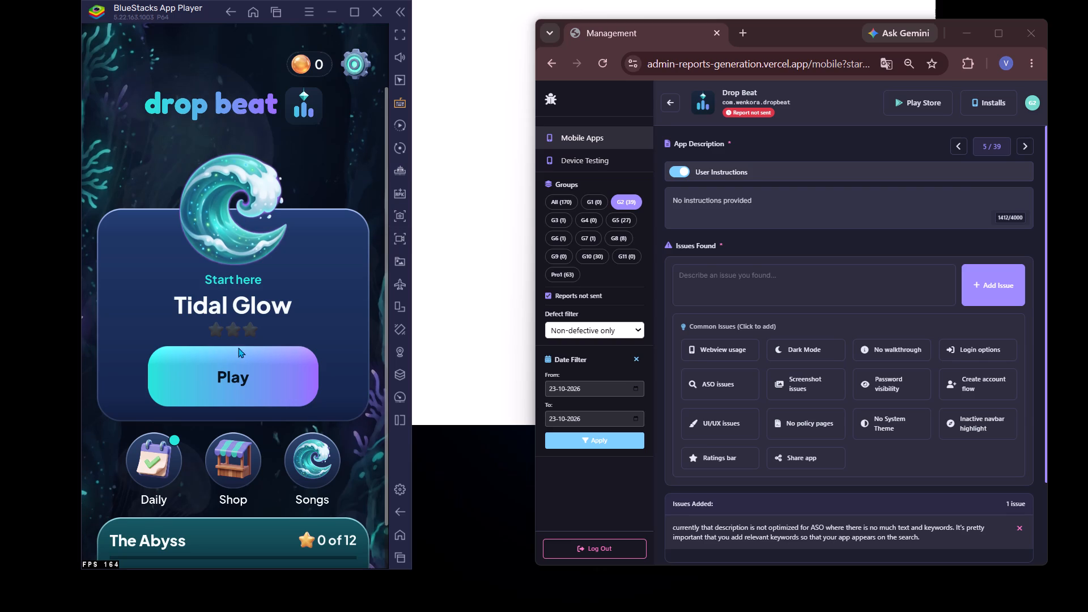
left_click(236, 399)
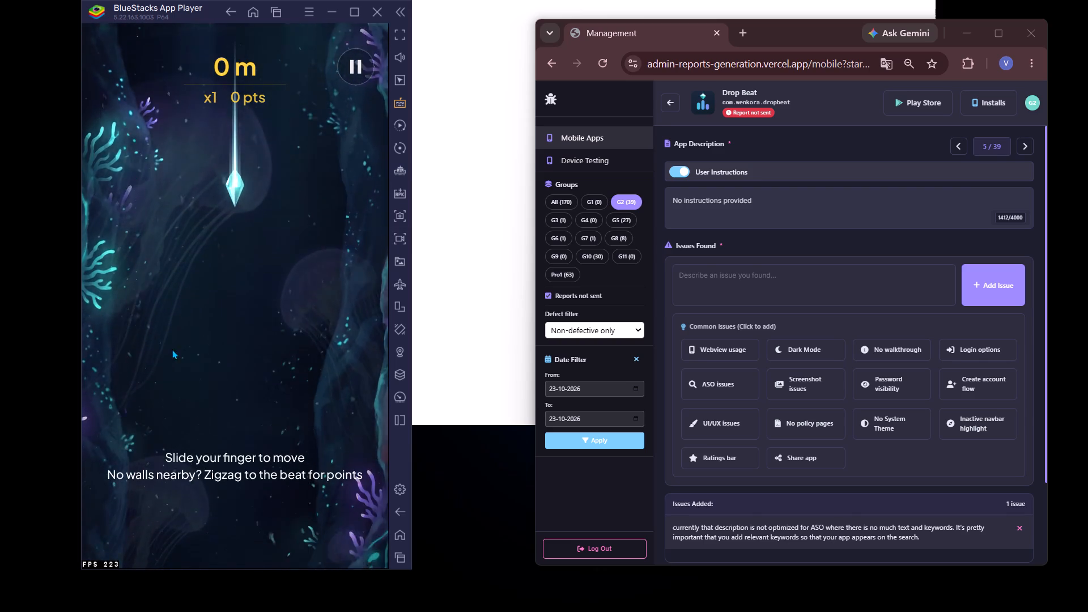
left_click_drag(224, 377, 265, 606)
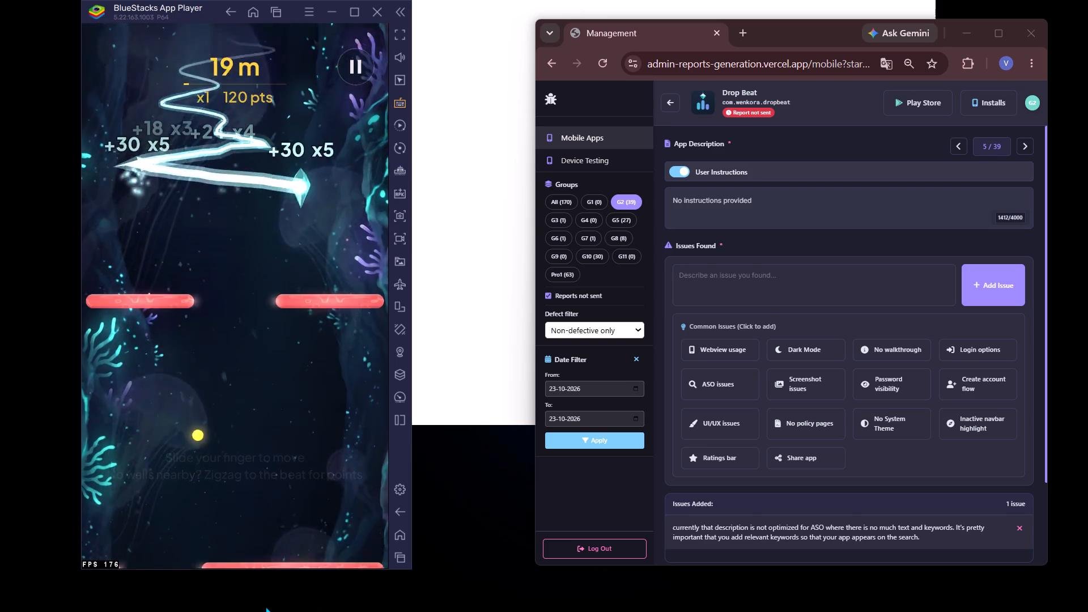
left_click_drag(265, 606, 26, 611)
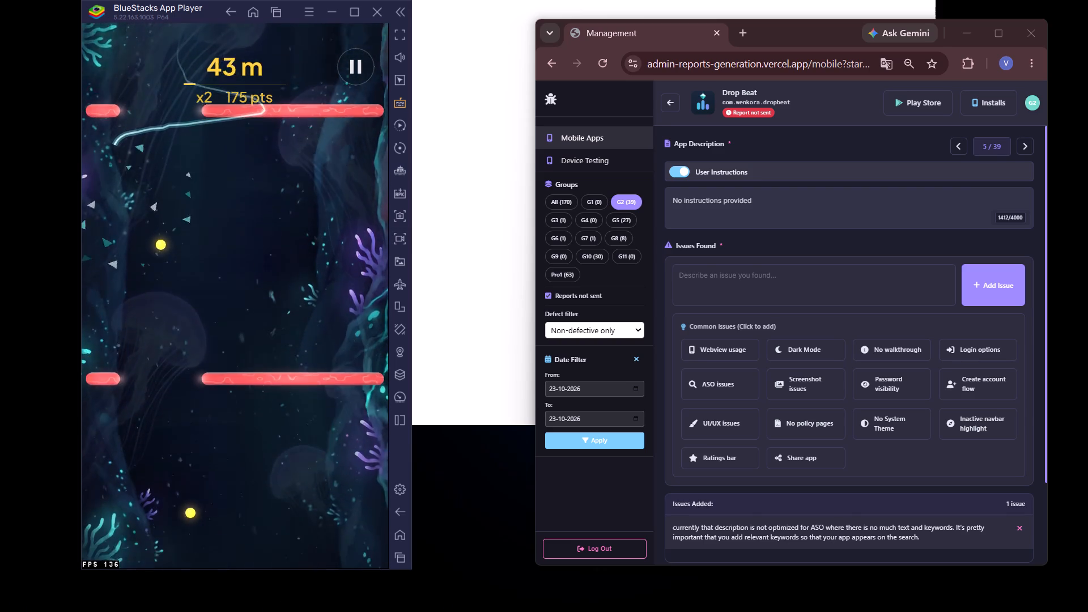
left_click_drag(26, 611, 30, 602)
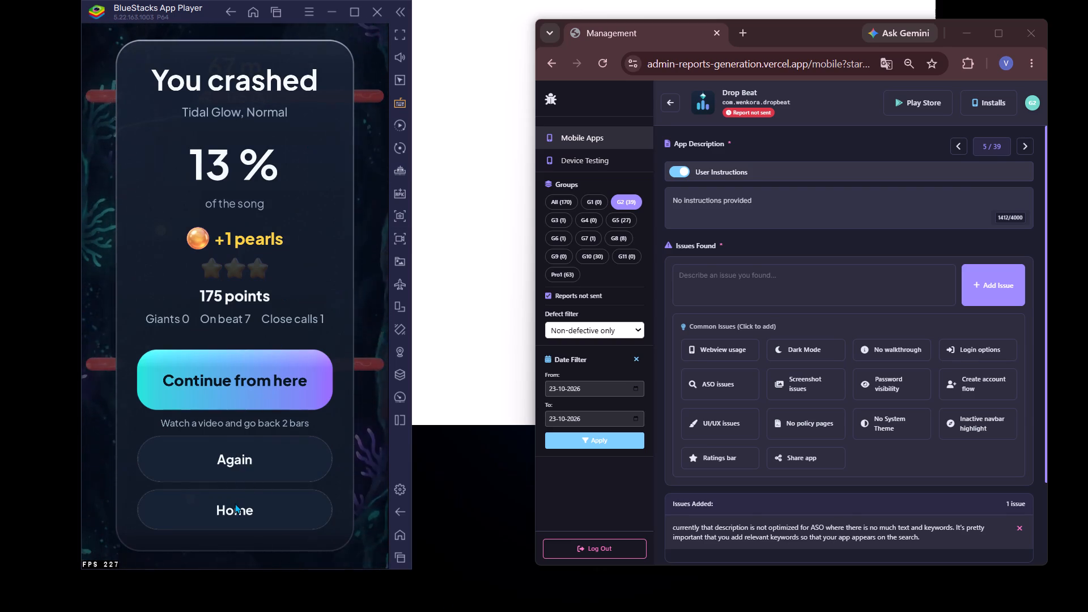
left_click(235, 503)
Examine Drop Beat's settings, from difficulty, vibration and sensitivity down to language and rhythm.
left_click(350, 60)
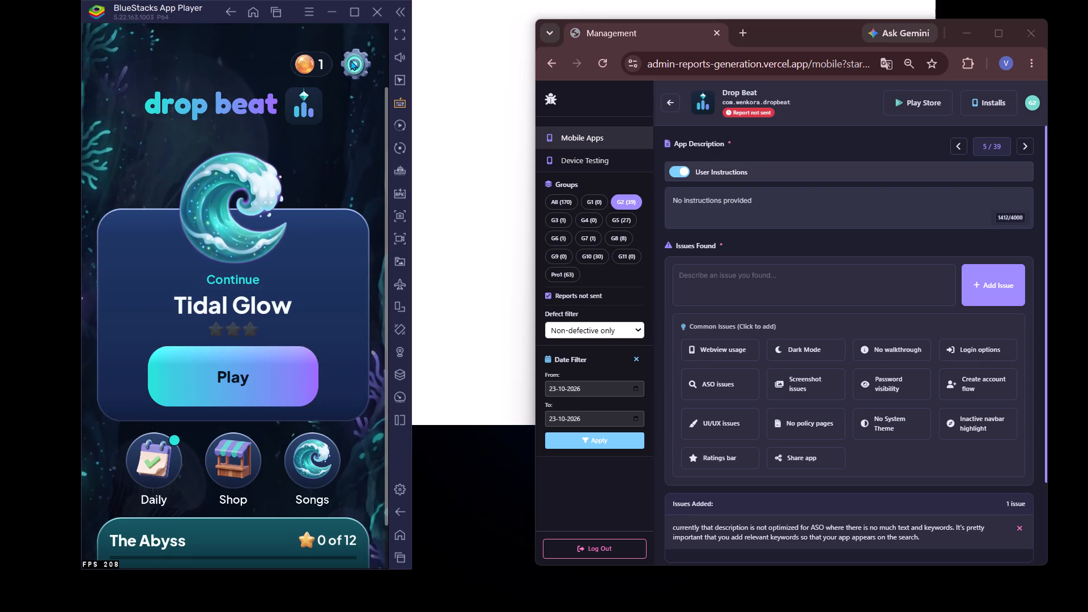
left_click_drag(263, 469, 268, 219)
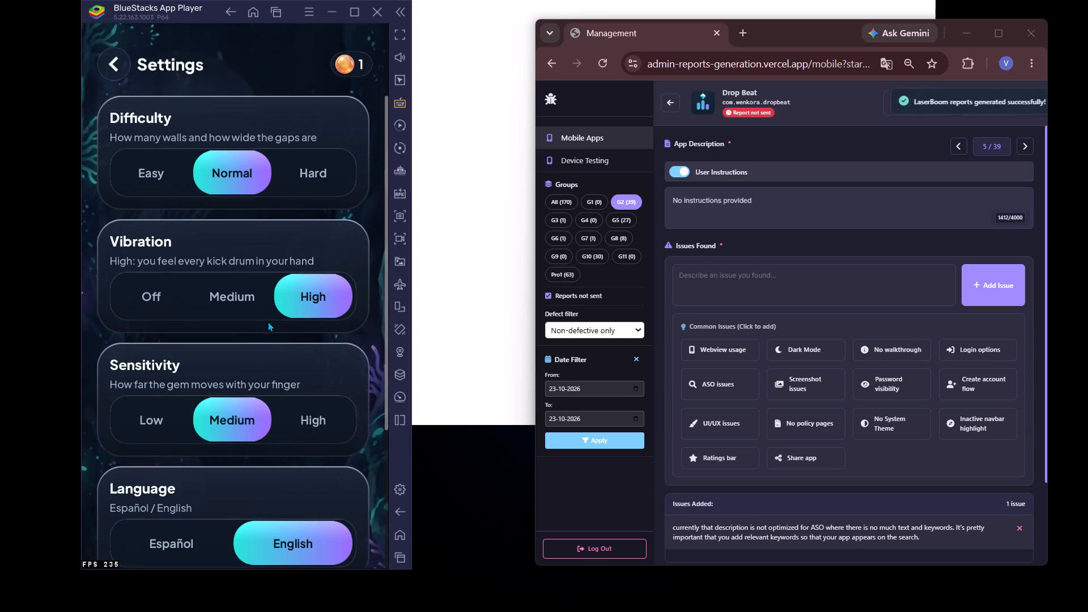
left_click_drag(278, 501, 207, 221)
scroll(207, 221, "down", 4)
left_click_drag(160, 281, 154, 158)
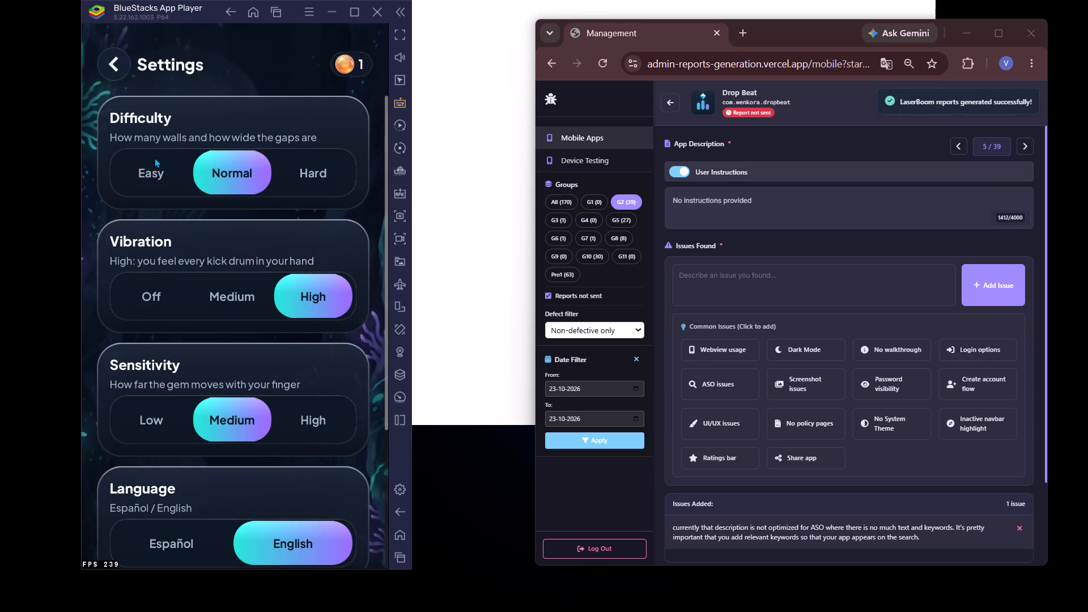
left_click_drag(154, 158, 154, 156)
left_click_drag(154, 161, 163, 317)
left_click_drag(161, 304, 164, 164)
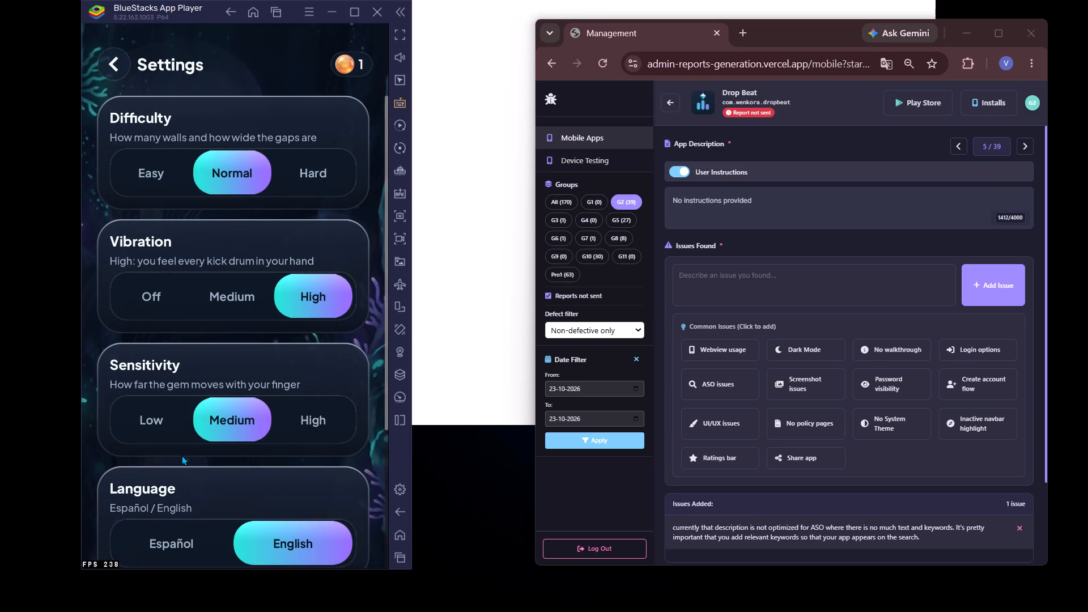
left_click(181, 455)
left_click_drag(181, 455, 178, 400)
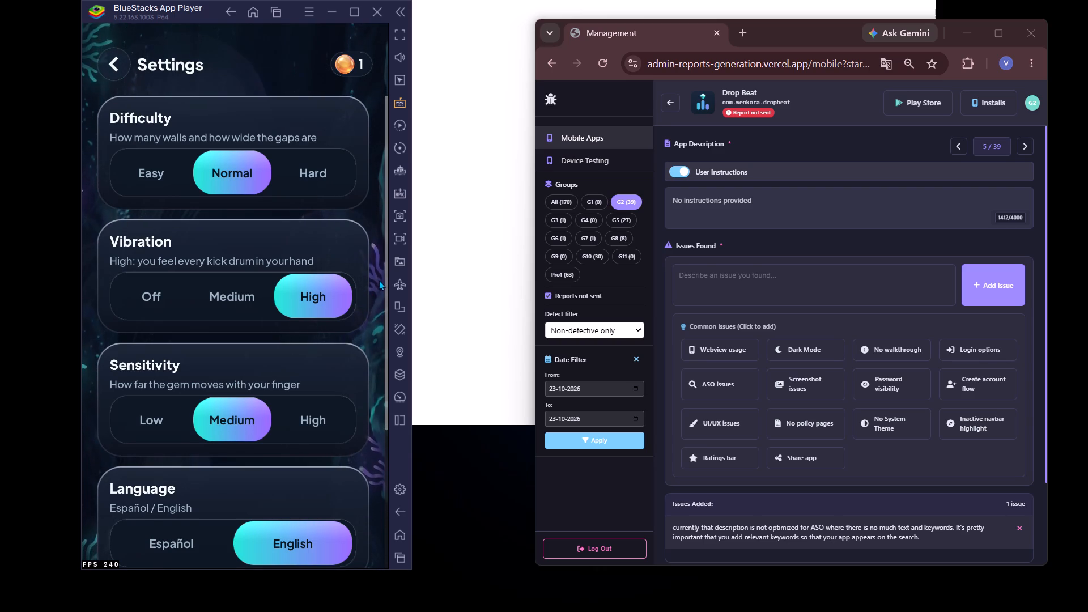
left_click_drag(386, 277, 369, 479)
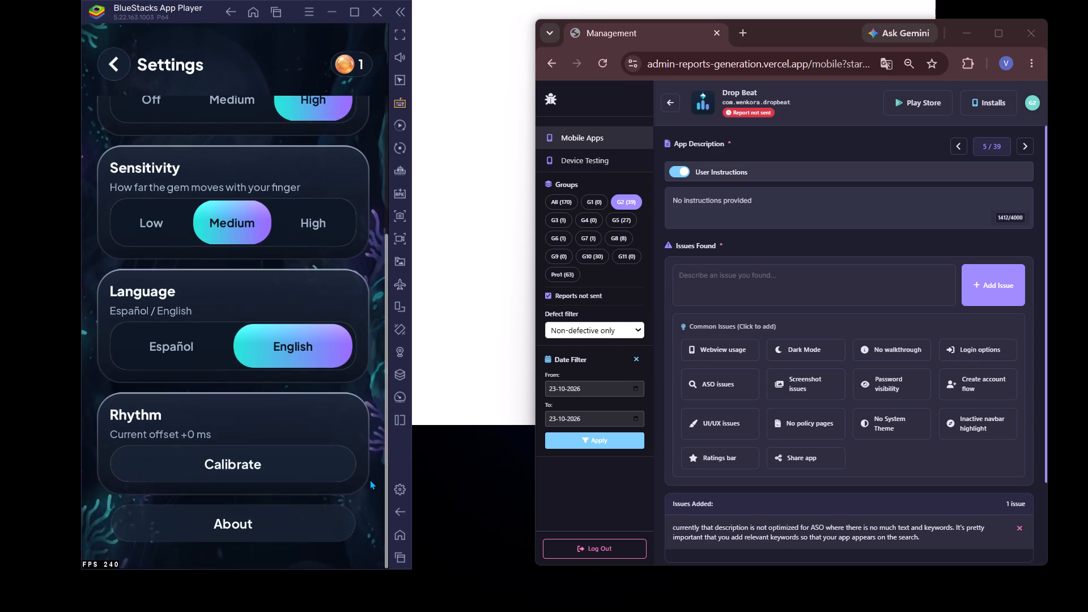
left_click_drag(369, 479, 362, 483)
Check Drop Beat's About page for its policy and developer links, and return to the game's home screen.
left_click_drag(308, 518, 301, 519)
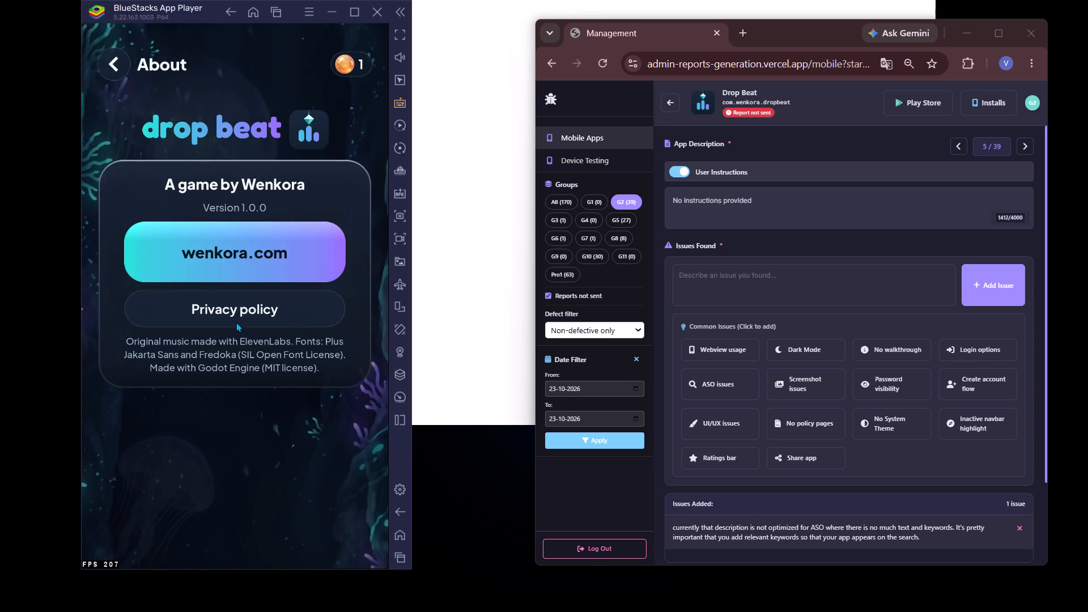
left_click_drag(120, 70, 120, 77)
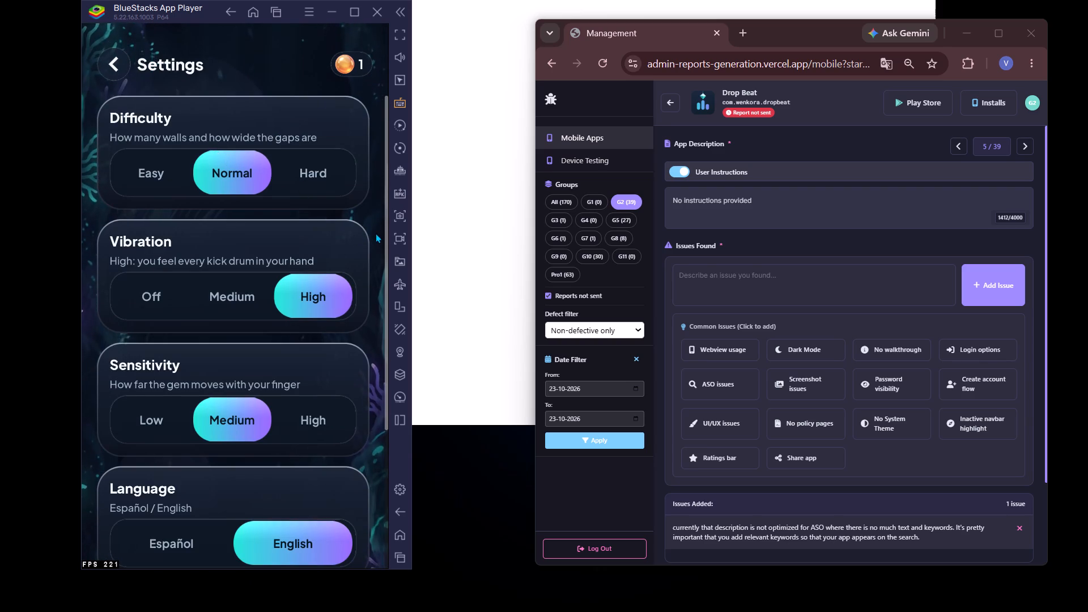
left_click_drag(385, 232, 368, 152)
left_click(112, 62)
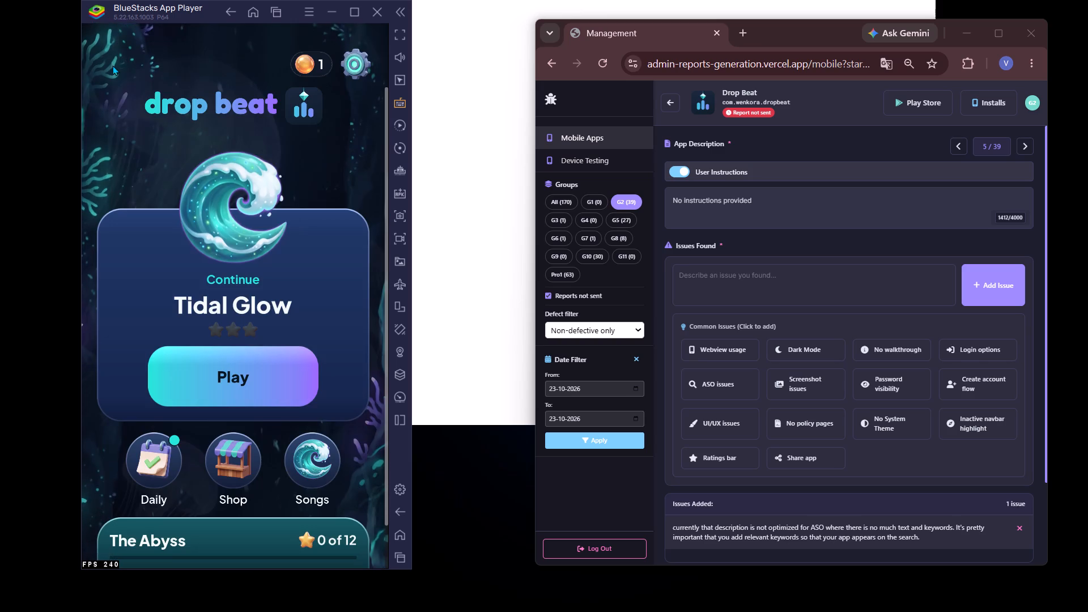
Play another run of the Tidal Glow song, steering the gem around the walls.
left_click(309, 363)
triple_click(284, 369)
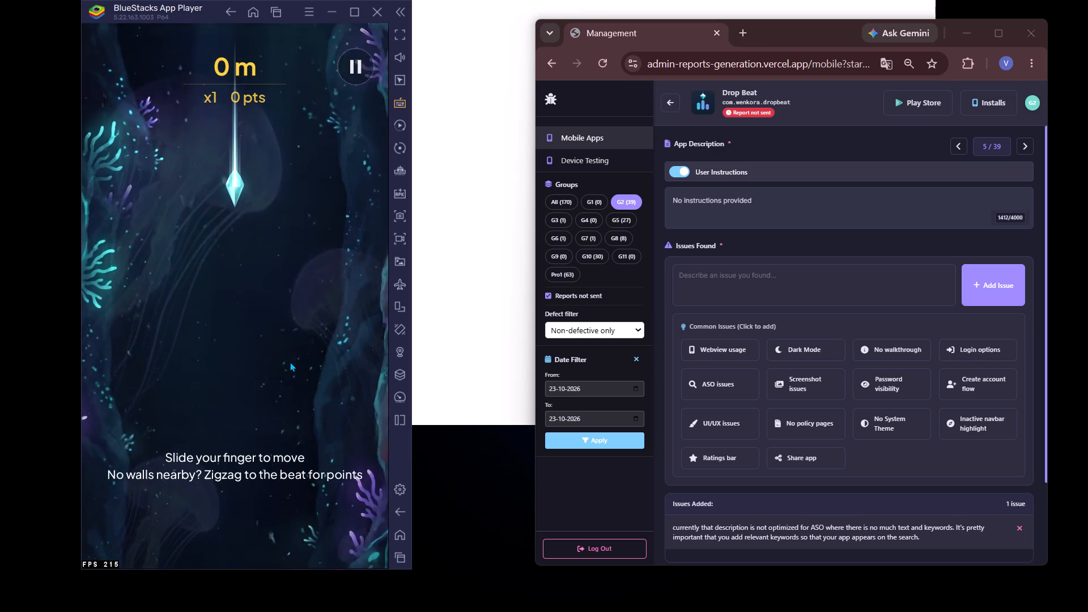
left_click_drag(292, 358, 327, 549)
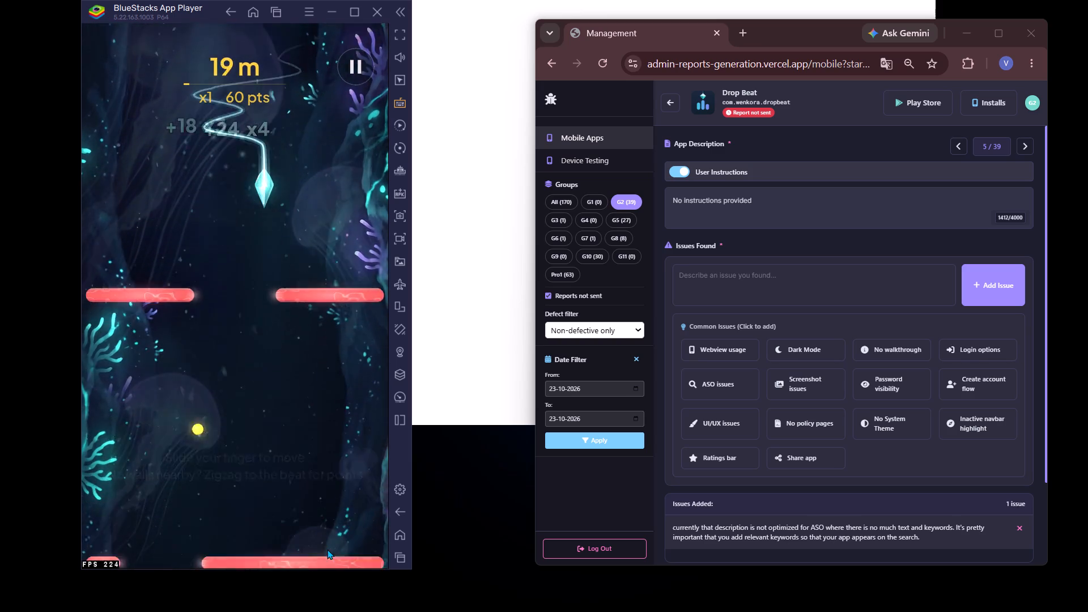
left_click_drag(327, 549, 278, 594)
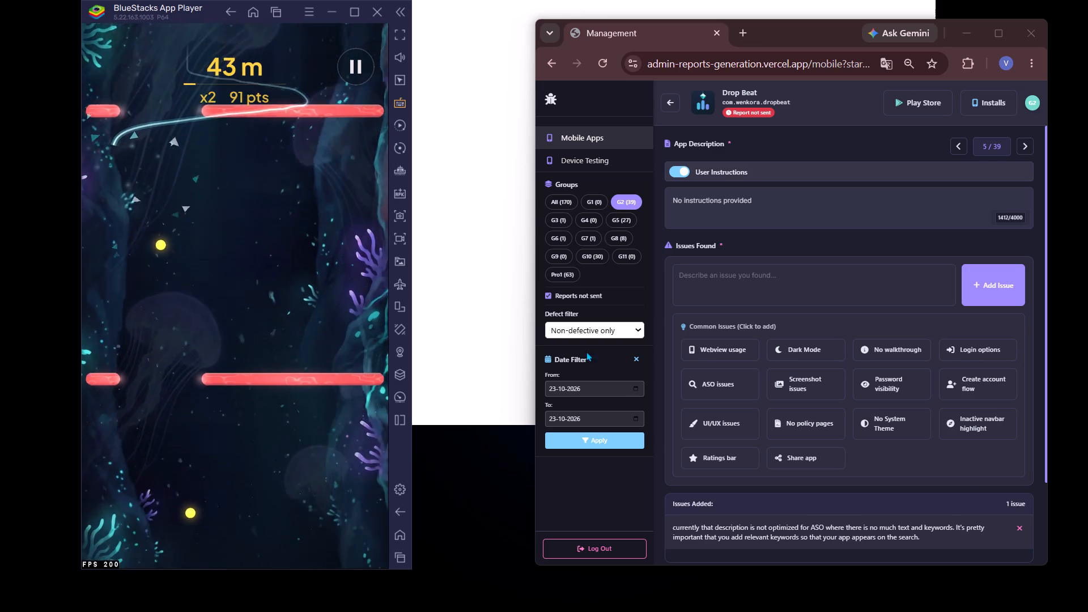
Add the No walkthrough and Ratings bar common issues to Drop Beat's report.
left_click(895, 346)
left_click(708, 462)
scroll(976, 361, "down", 1)
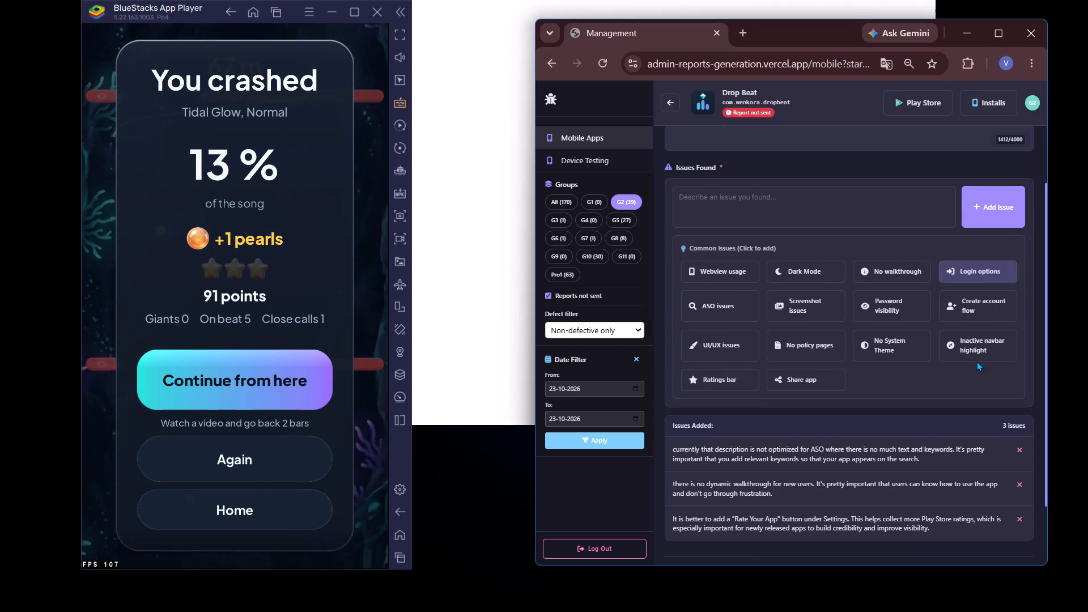
scroll(846, 372, "up", 1)
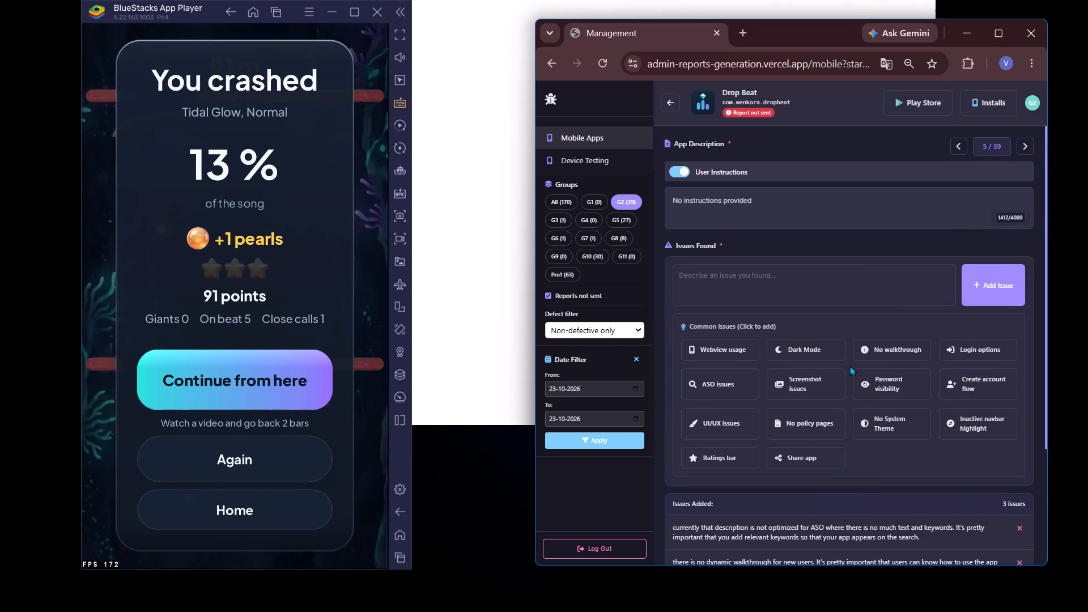
left_click(728, 382)
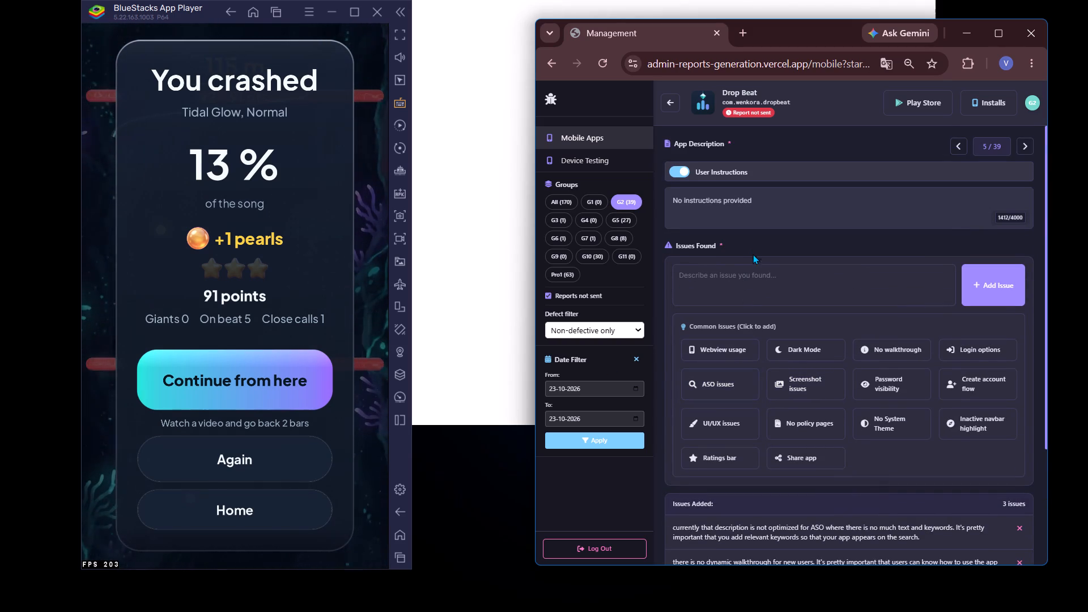
Add the saved clipboard issue about missing Dark Mode, Light Mode and System Default theme options to Drop Beat's report.
left_click_drag(711, 280, 709, 286)
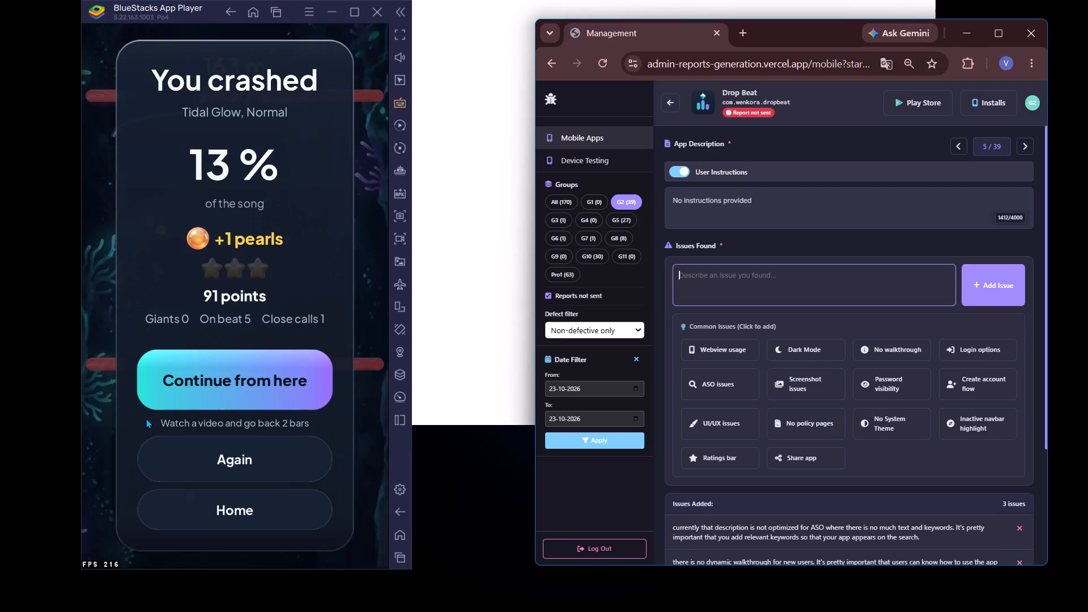
key("super+v")
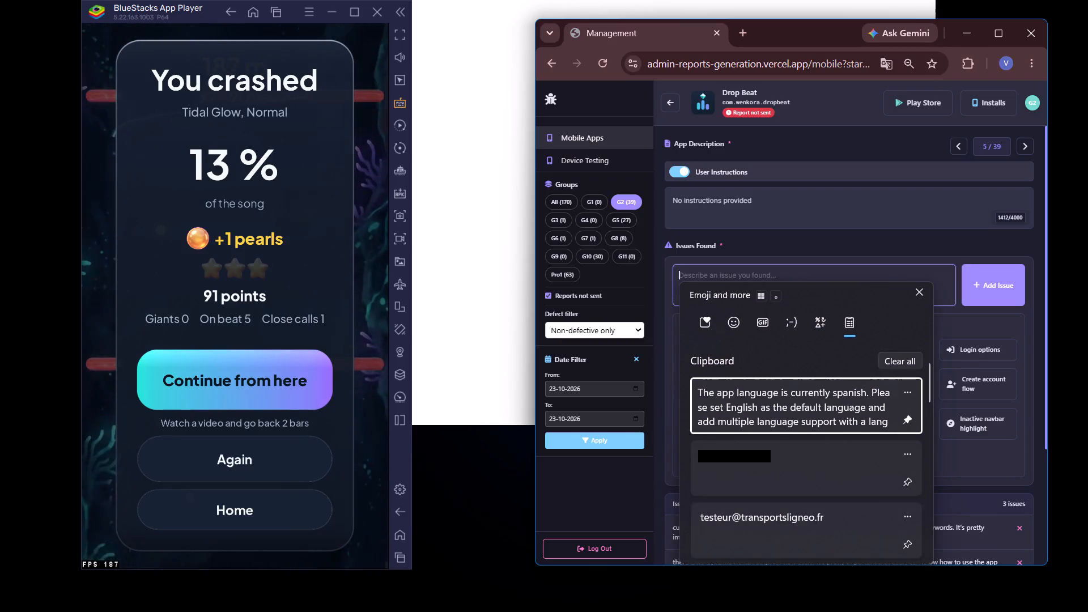
scroll(798, 504, "down", 12)
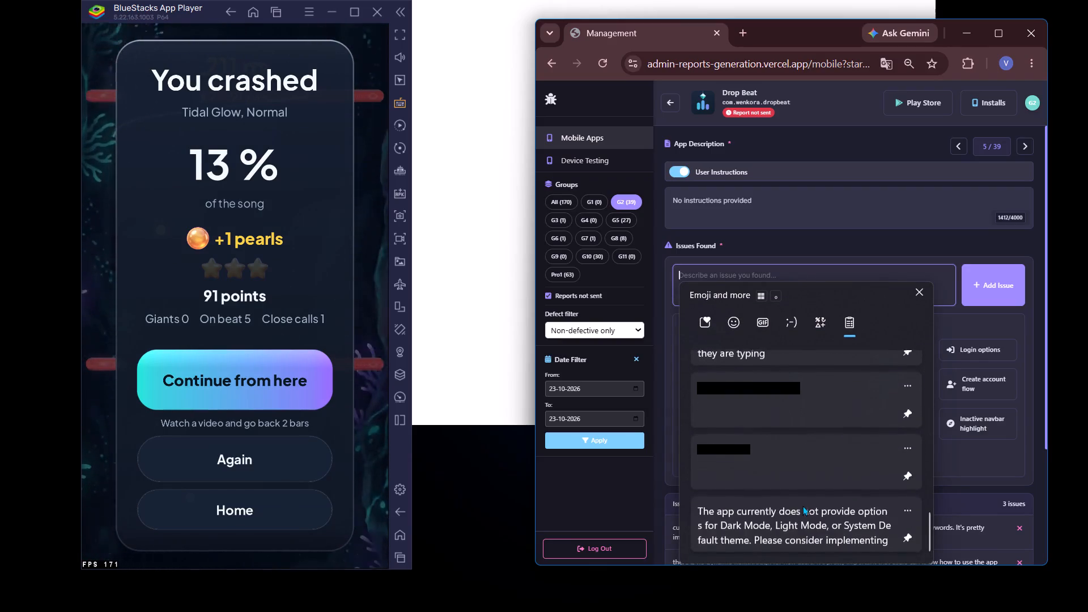
scroll(796, 501, "down", 2)
left_click(797, 517)
key("ctrl+v")
left_click(987, 290)
Generate Drop Beat's reports and send the email.
scroll(939, 324, "down", 3)
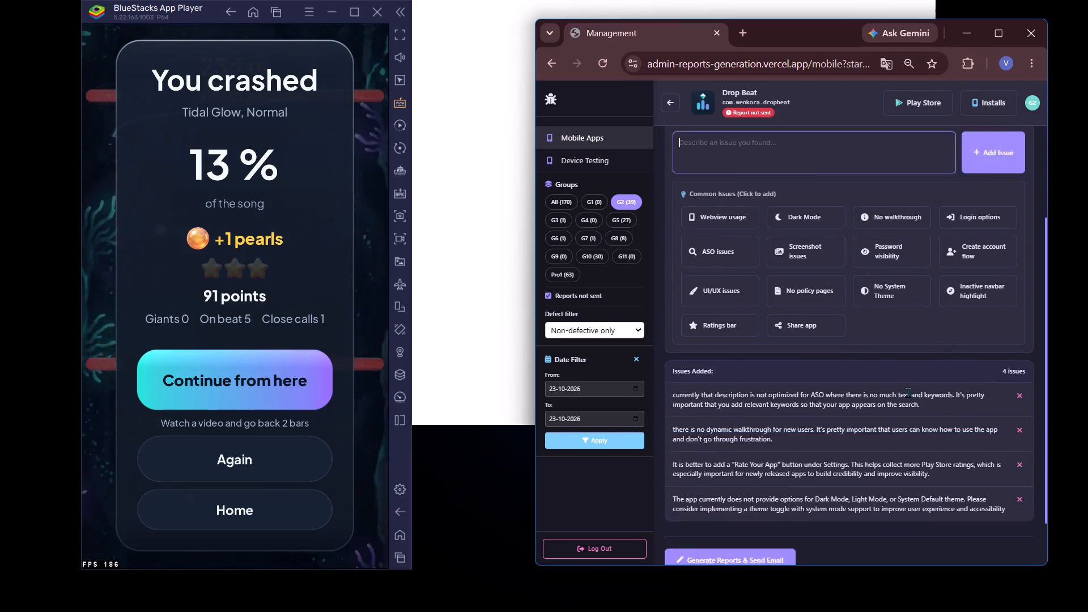
left_click(721, 505)
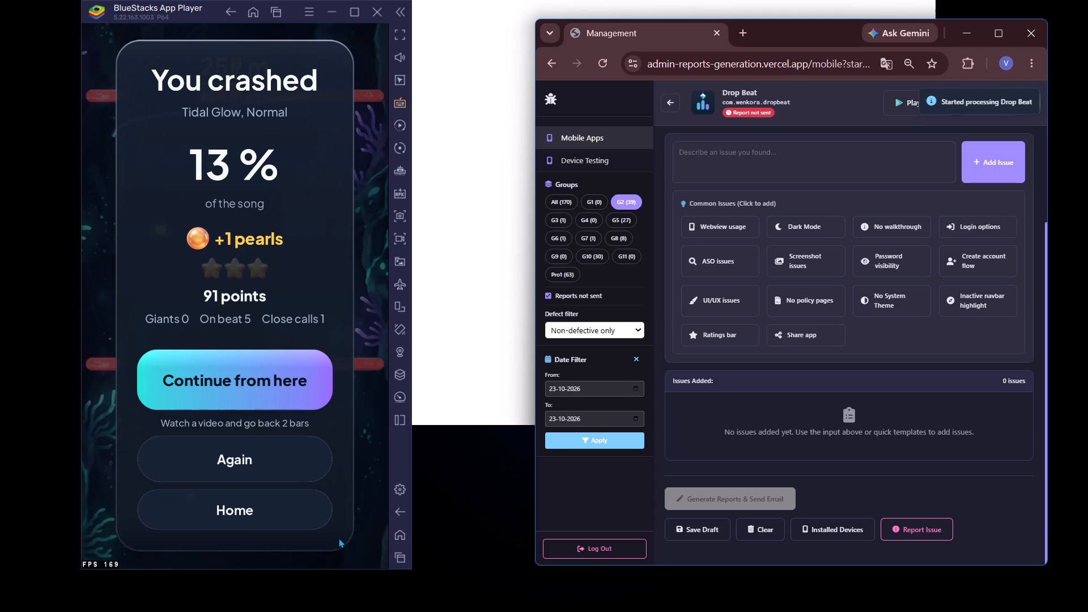
Switch the emulator from the game back to Drop Beat's Play Store page.
left_click(395, 551)
left_click_drag(103, 266, 111, 265)
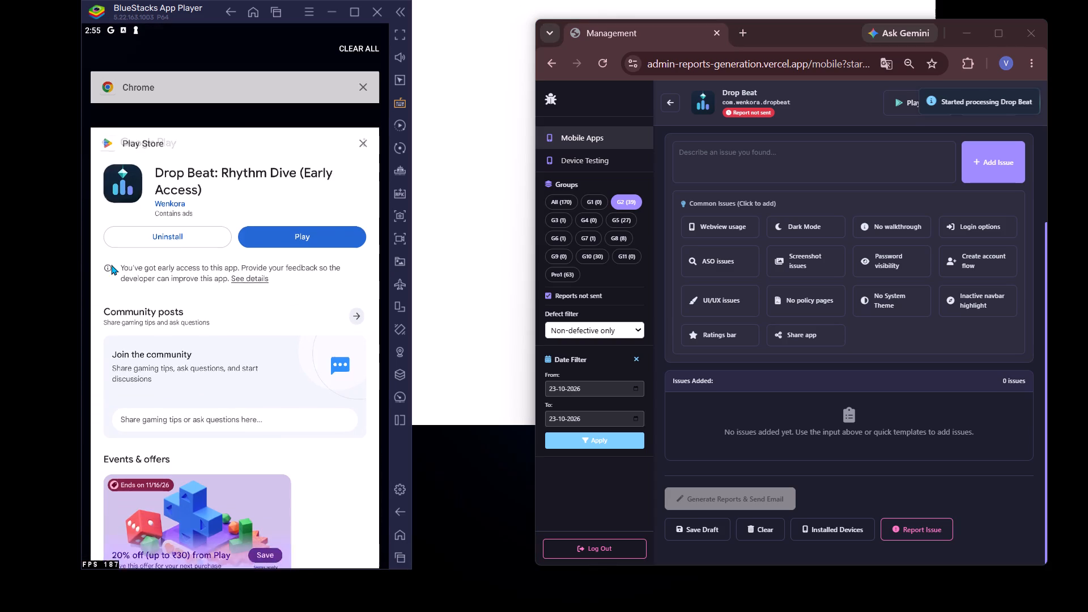
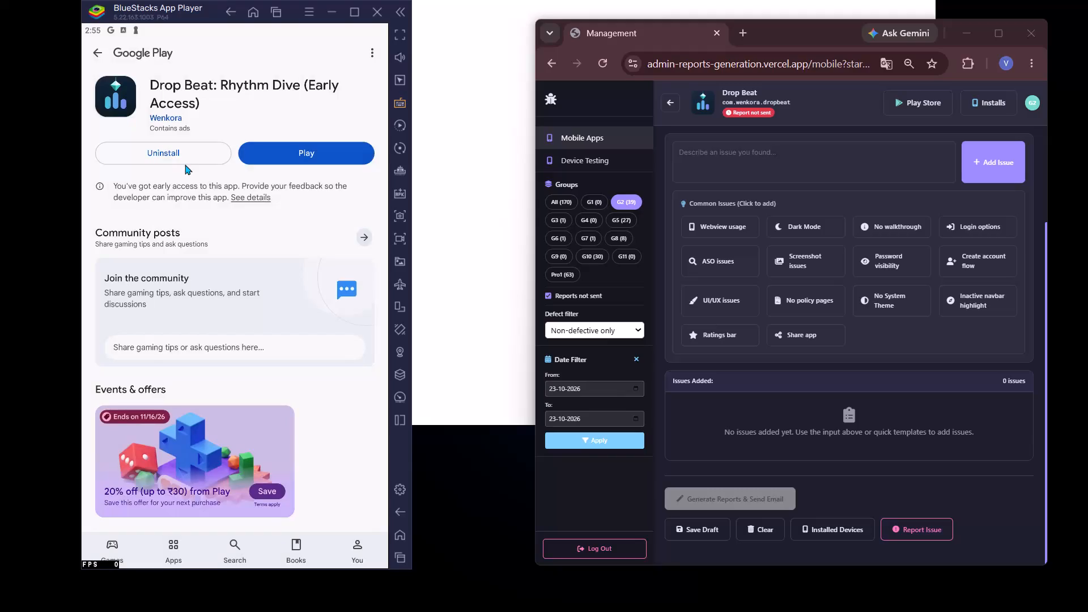
Uninstall Drop Beat: Rhythm Dive from the emulator.
left_click(176, 150)
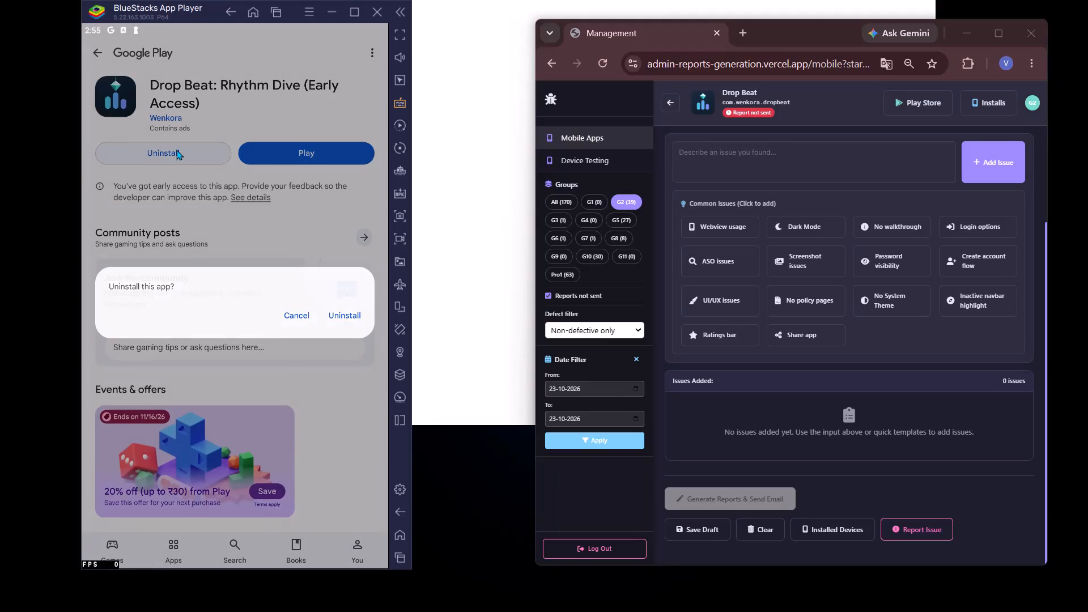
left_click(339, 326)
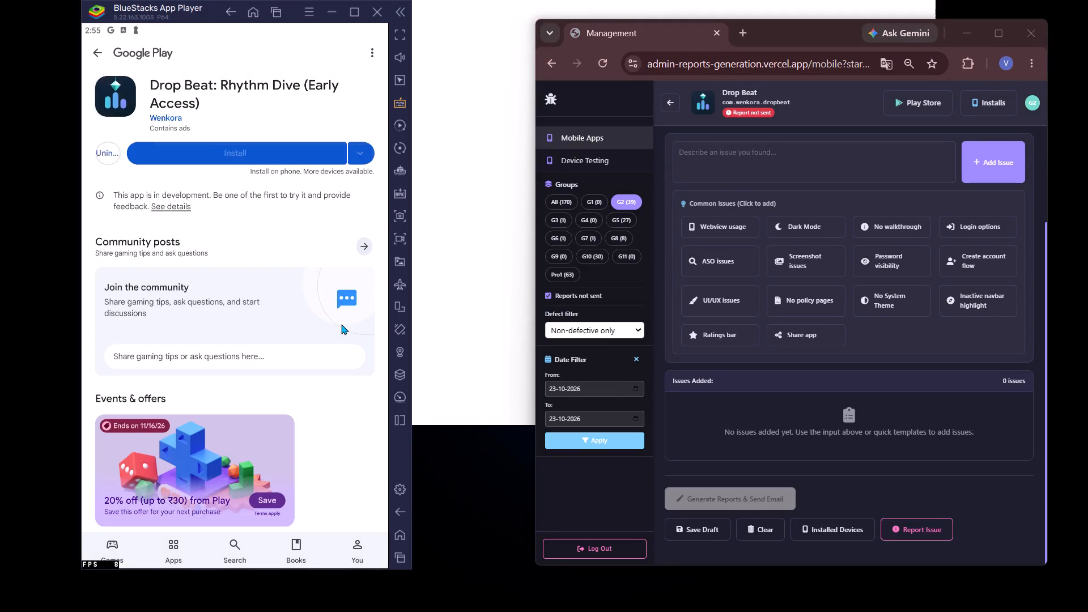
Look through Drop Beat's Play Store listing, including its description and screenshots.
scroll(301, 299, "down", 4)
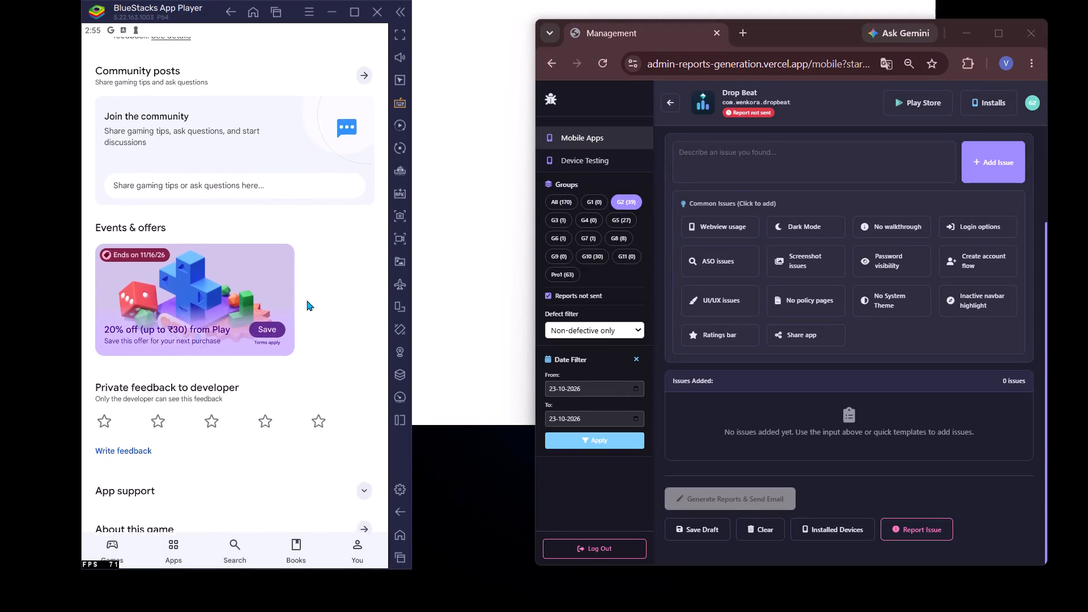
scroll(307, 300, "down", 5)
left_click_drag(311, 300, 159, 311)
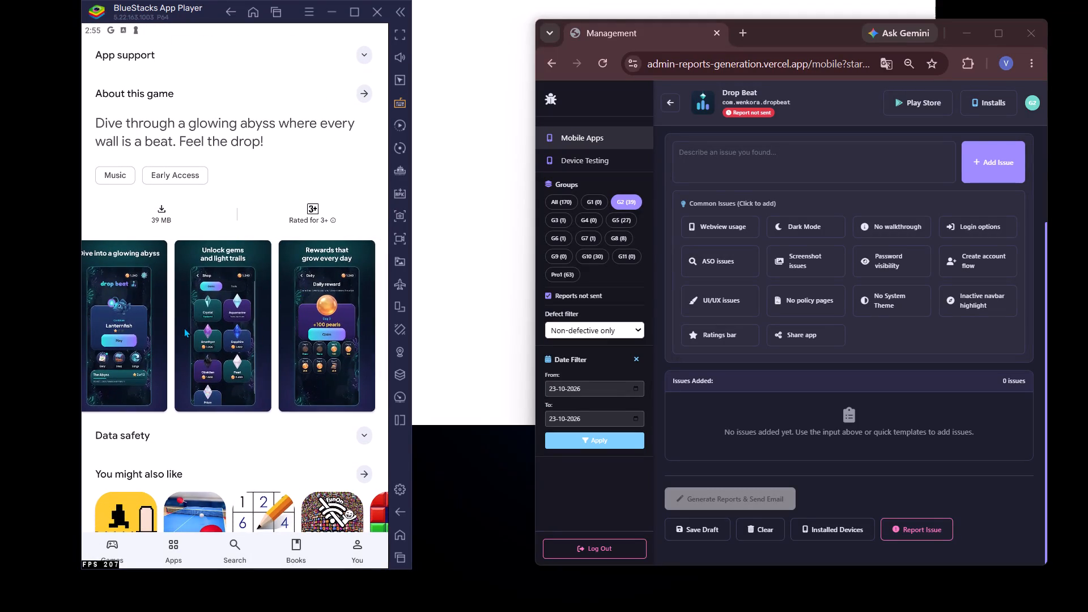
scroll(286, 231, "up", 7)
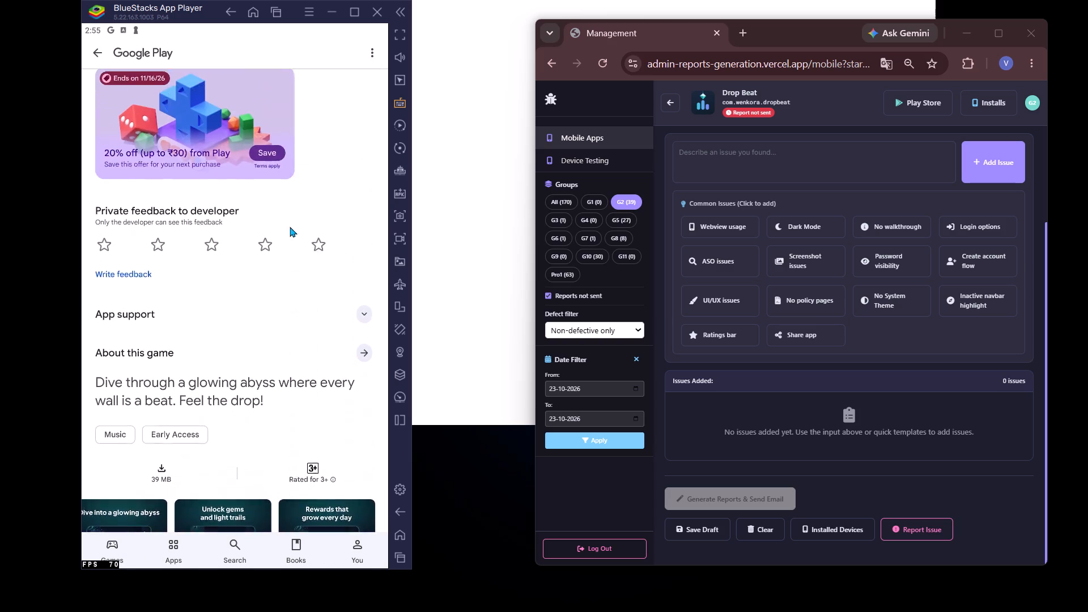
scroll(290, 227, "up", 9)
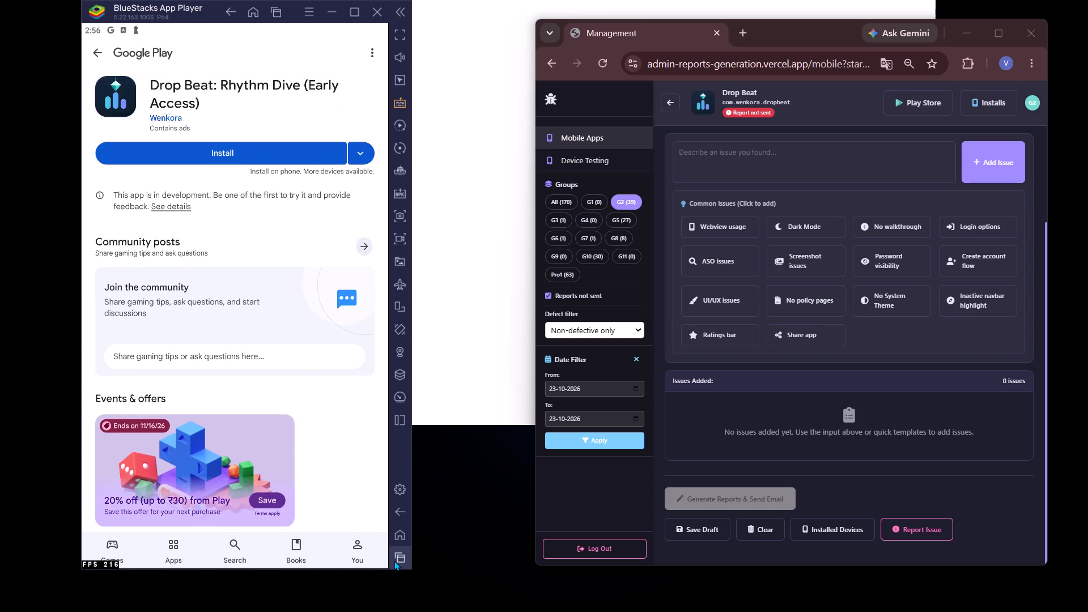
Switch the emulator from the Play Store to Chrome with the admin reports site.
left_click(394, 560)
left_click(283, 354)
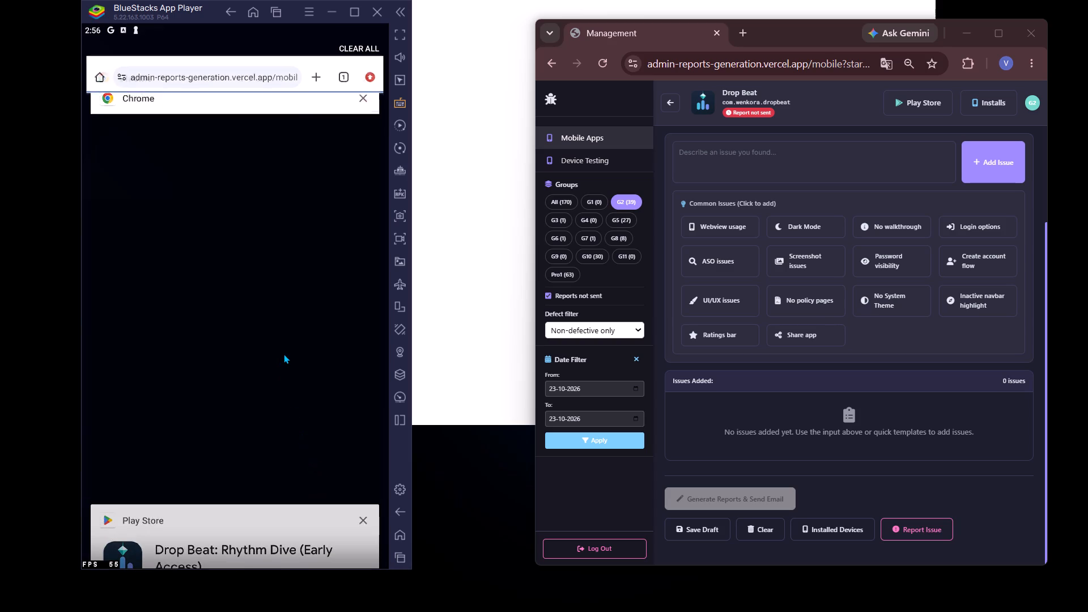
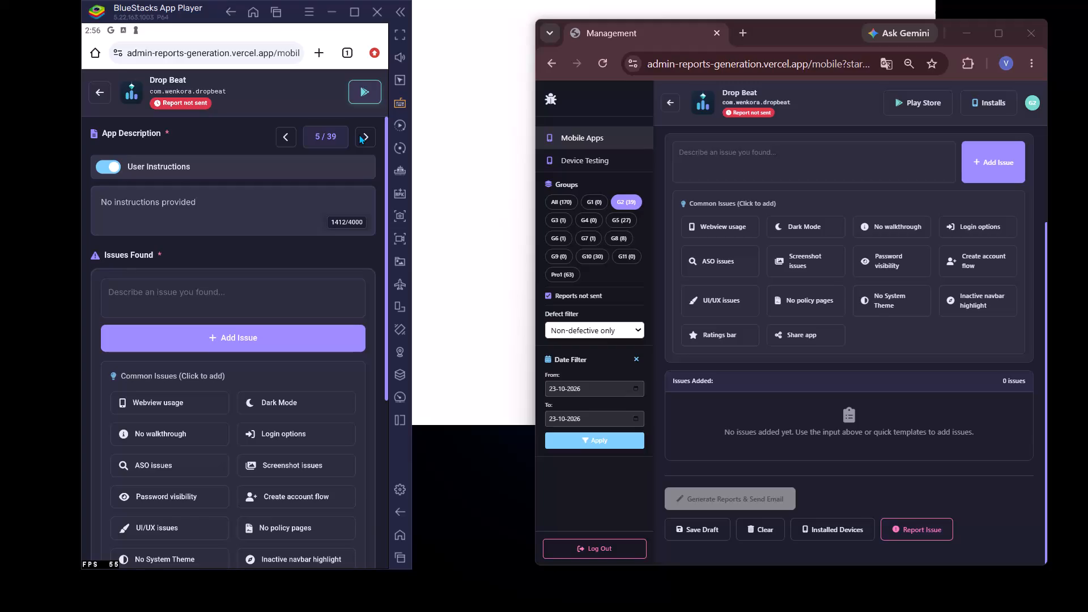
Check Drop Beat's added issues on the emulator's admin page and look over its Play Store listing.
scroll(296, 181, "down", 8)
scroll(282, 179, "up", 5)
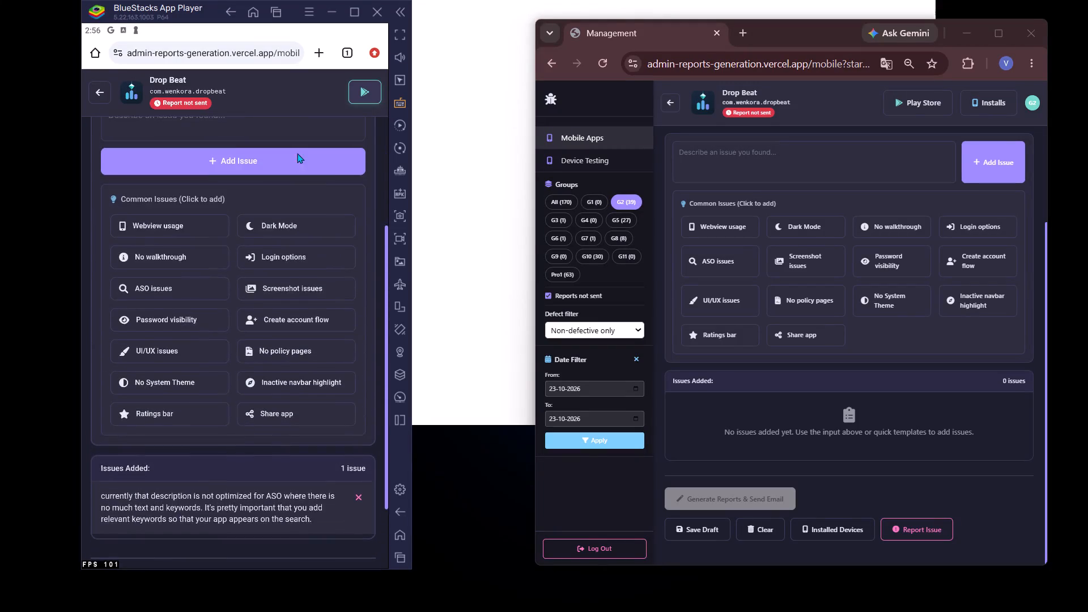
scroll(301, 147, "up", 6)
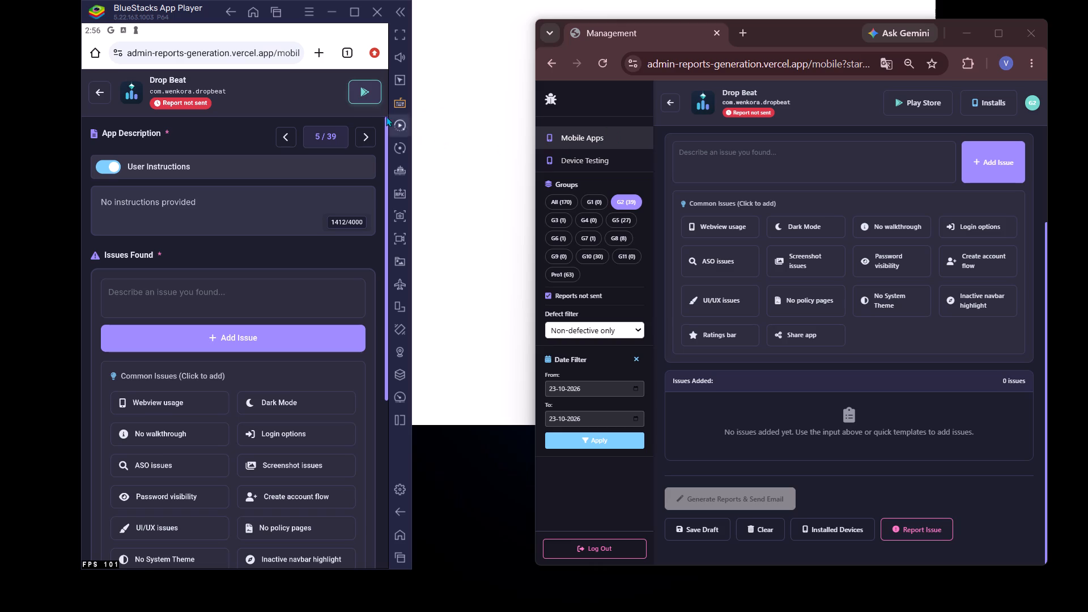
left_click(364, 87)
scroll(241, 246, "down", 4)
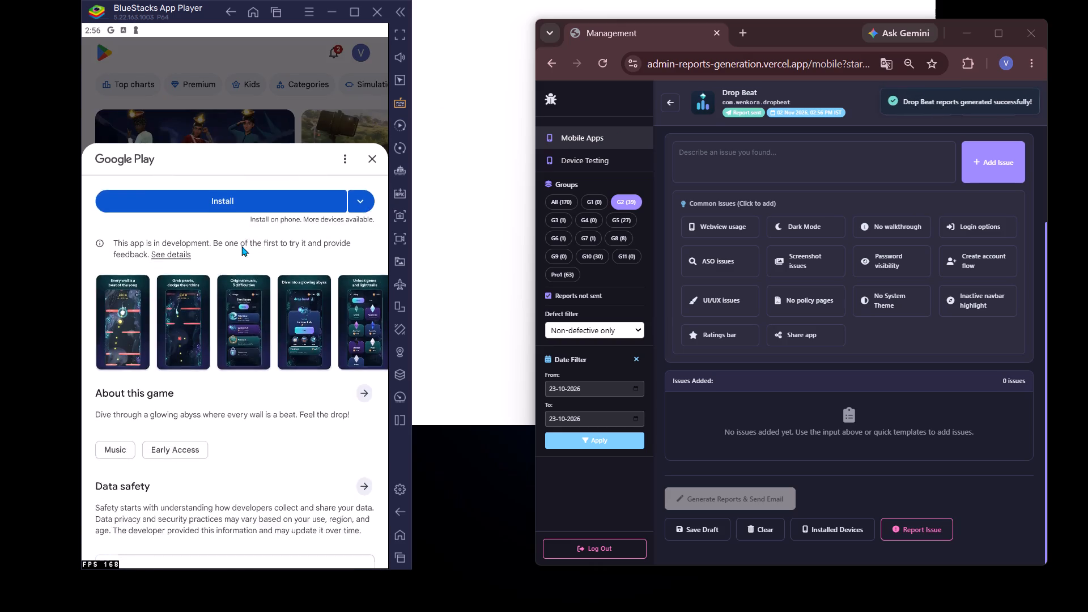
scroll(241, 241, "up", 4)
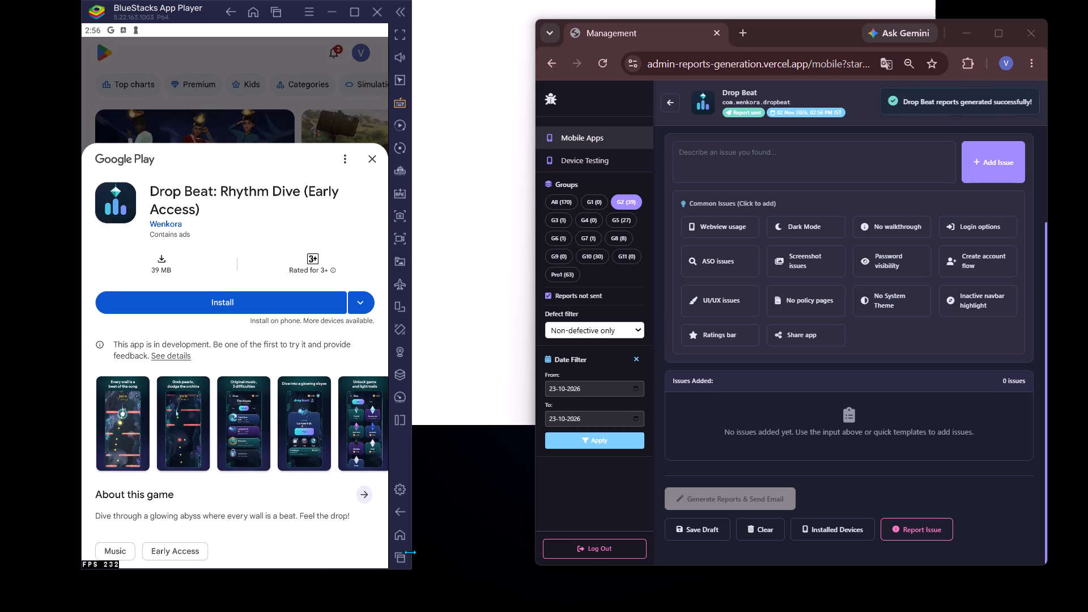
Return the emulator to the Chrome admin page, advance to the next app and bring up its Play Store listing.
left_click(394, 552)
left_click(308, 430)
left_click(369, 141)
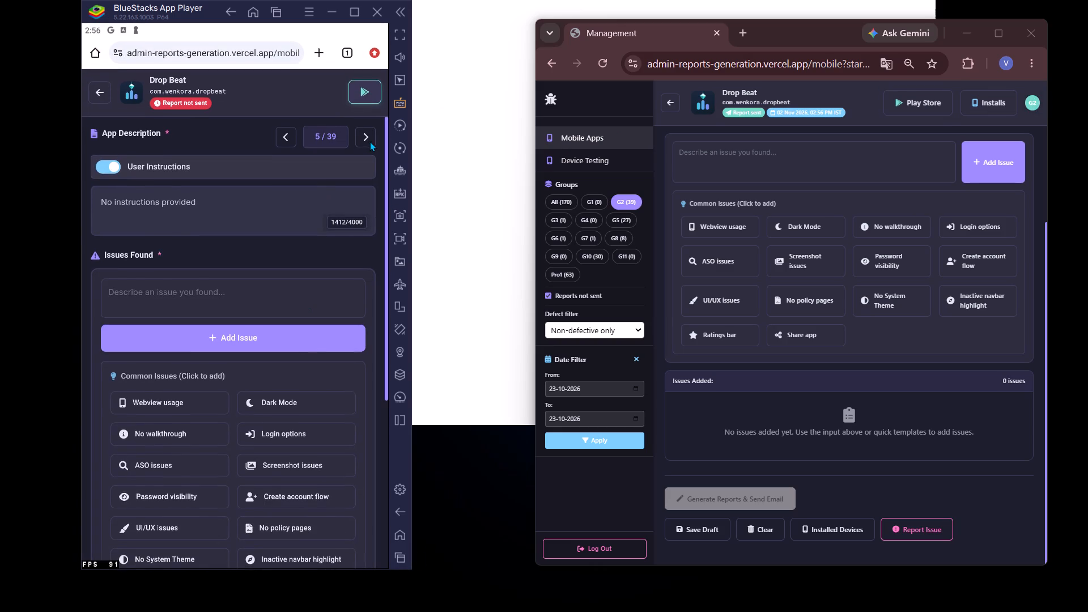
left_click(363, 94)
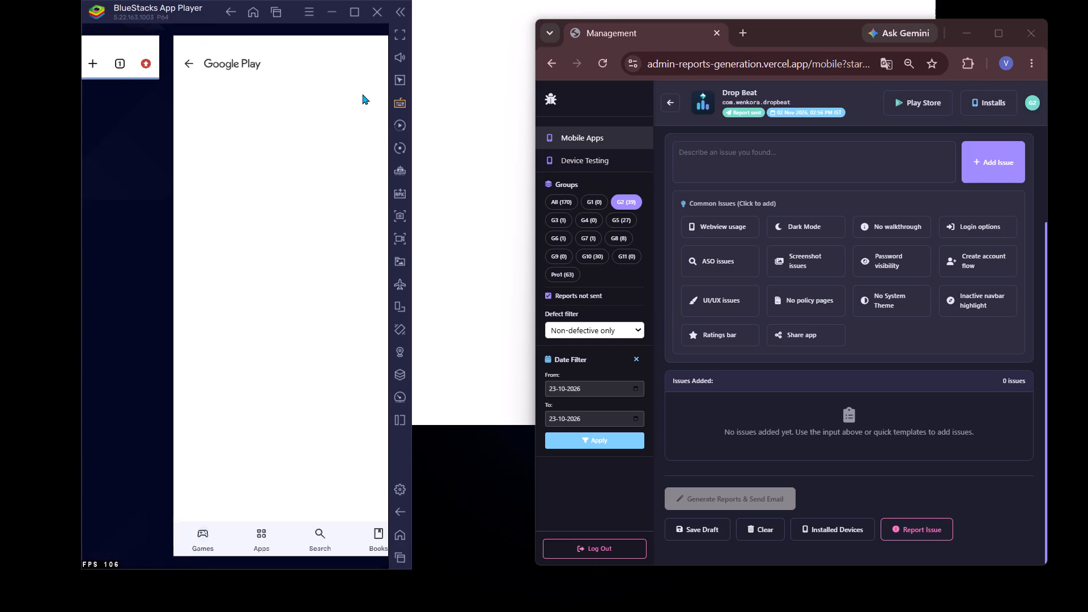
Look over the Play Store description and screenshots of Remoto: Universal TV Remote, and launch the installed app.
left_click_drag(231, 356, 231, 55)
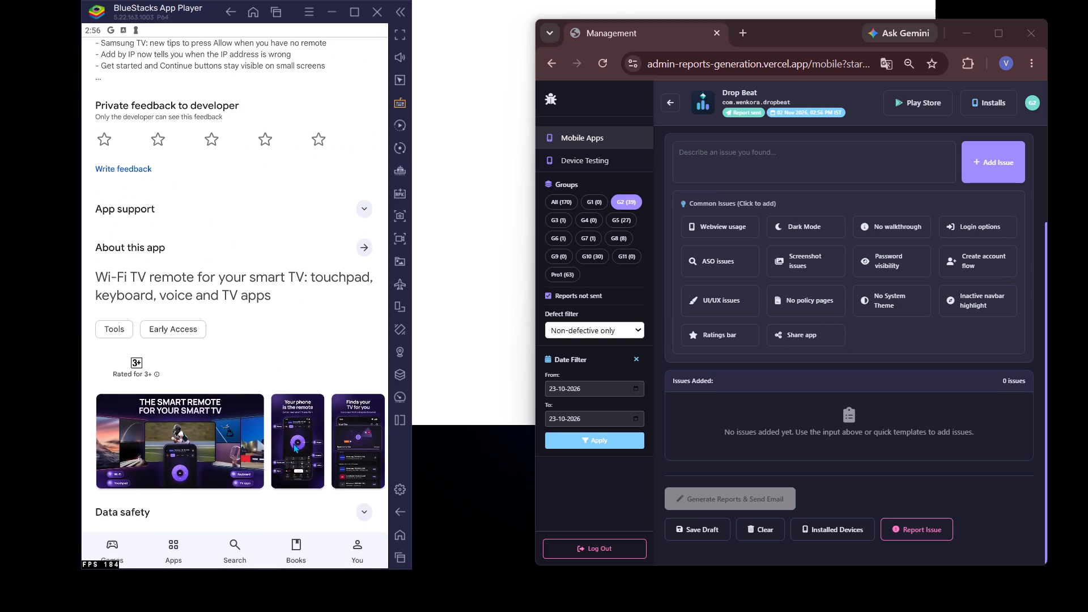
left_click_drag(286, 441, 15, 479)
left_click_drag(299, 420, 126, 437)
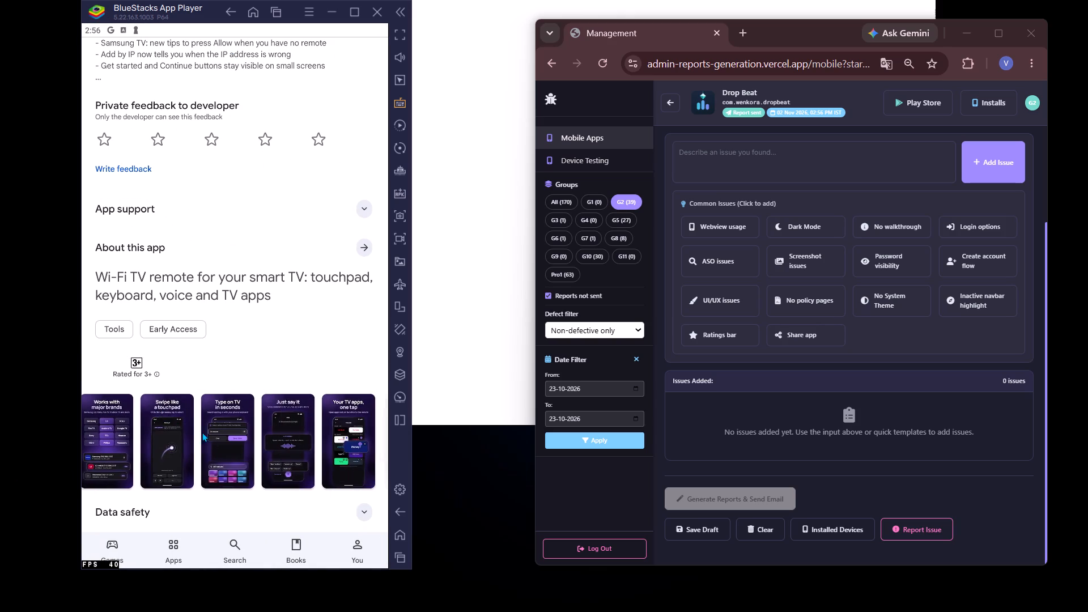
left_click_drag(320, 190, 273, 609)
left_click(312, 150)
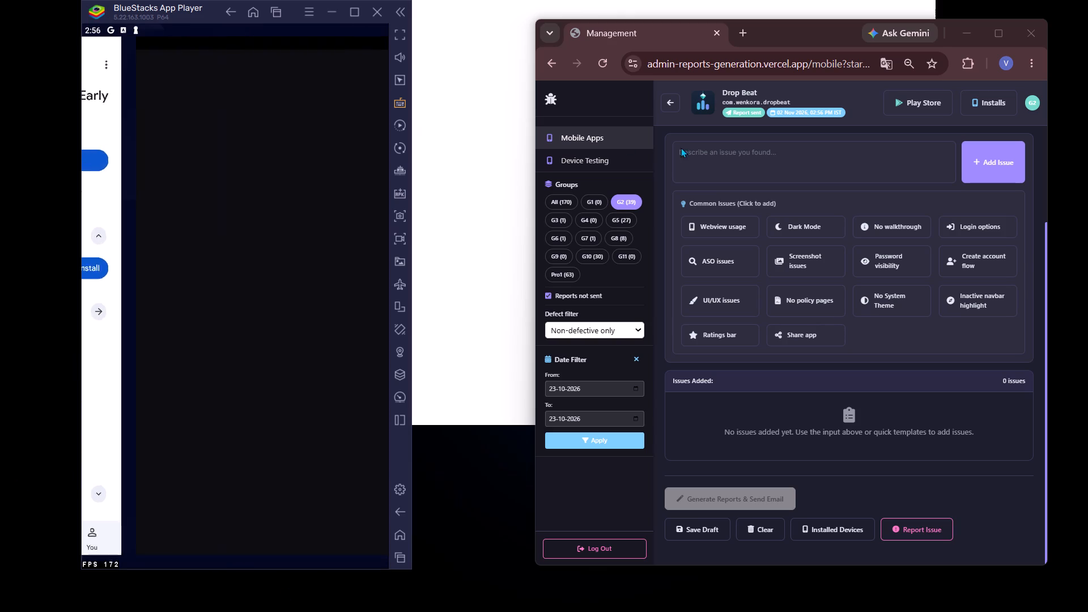
Advance the desktop admin web app to Remoto: Universal TV Remote and bring up its Play Store page.
scroll(903, 240, "up", 5)
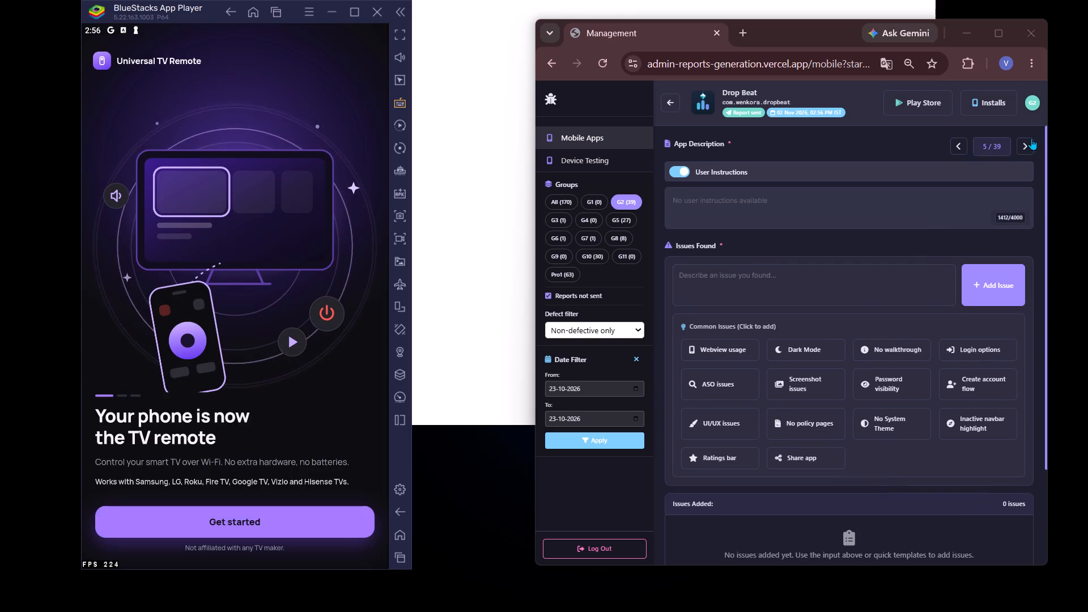
left_click(1025, 143)
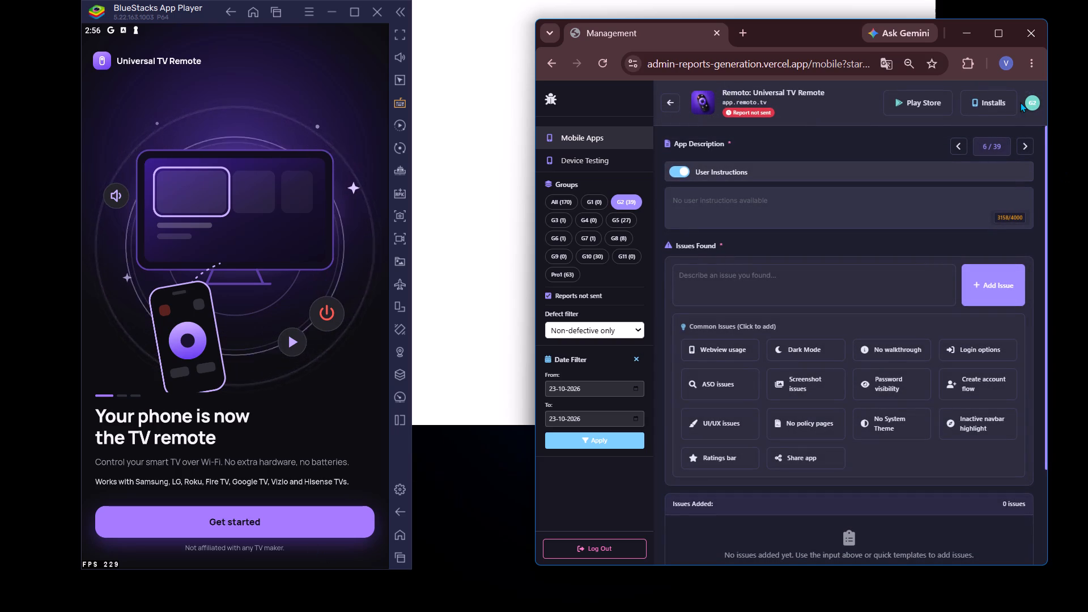
left_click(931, 101)
Go through Remoto's onboarding in the emulator, keeping Find my TV automatically, to the Your TVs screen.
left_click(233, 528)
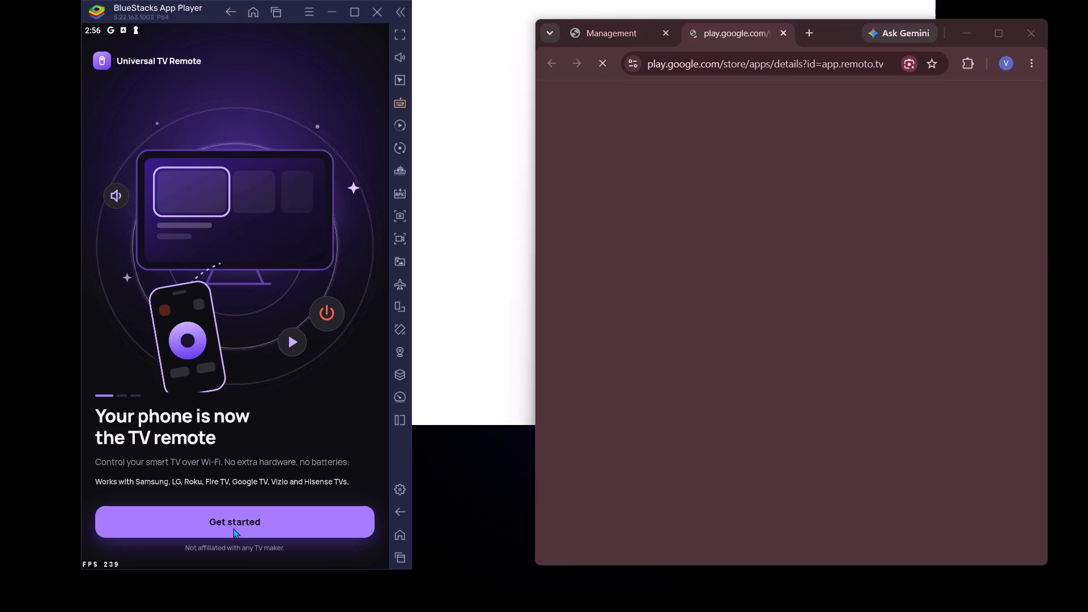
left_click(245, 460)
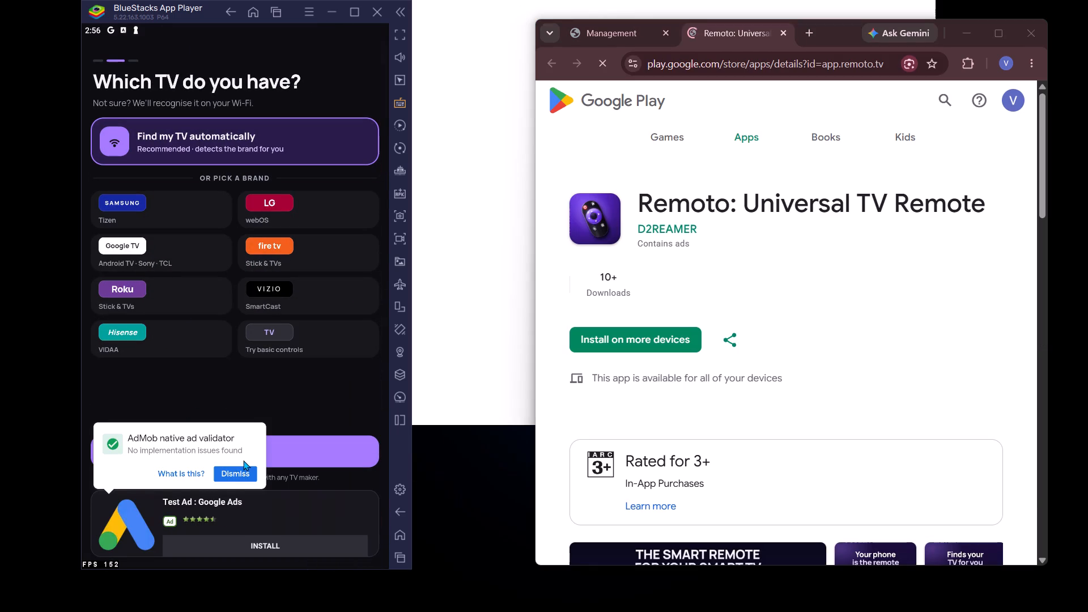
left_click(299, 462)
left_click(249, 471)
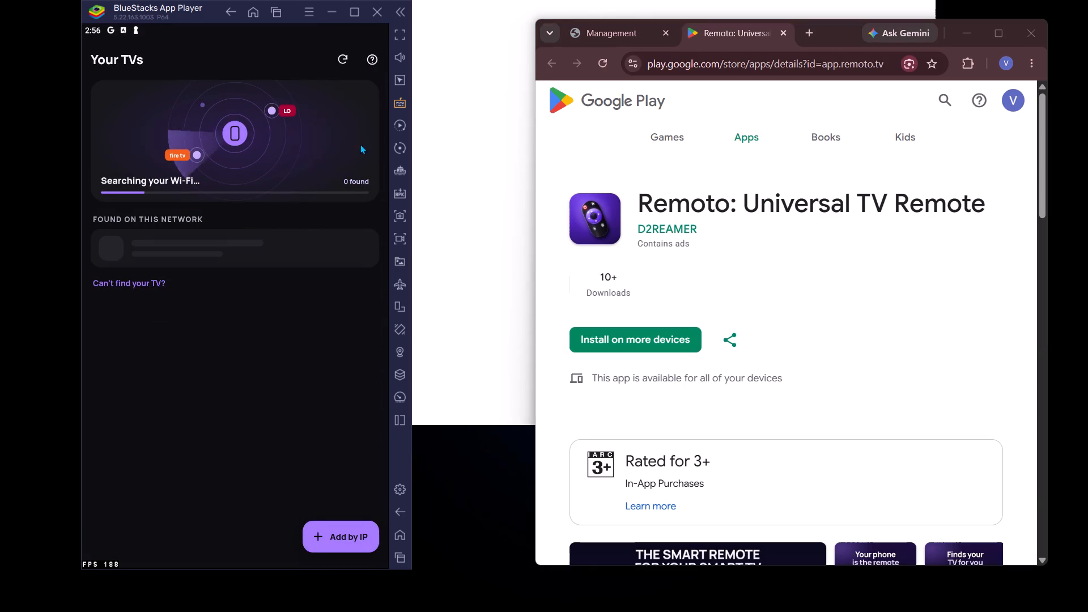
Examine the Privacy, Premium and TVs topics in Remoto's Help & FAQ, and try adding a TV by IP.
left_click(369, 54)
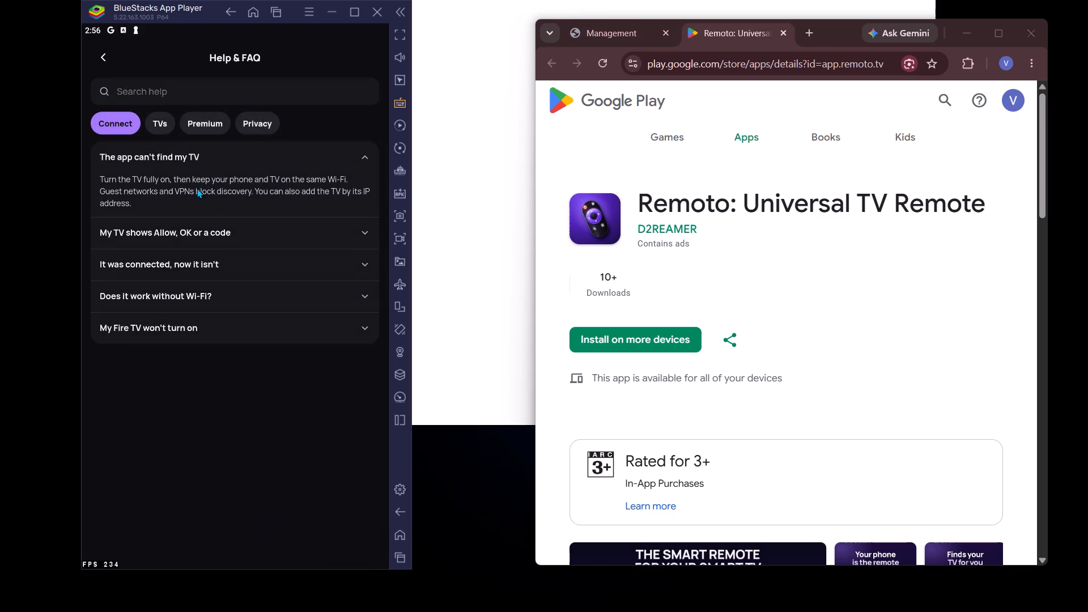
left_click(273, 126)
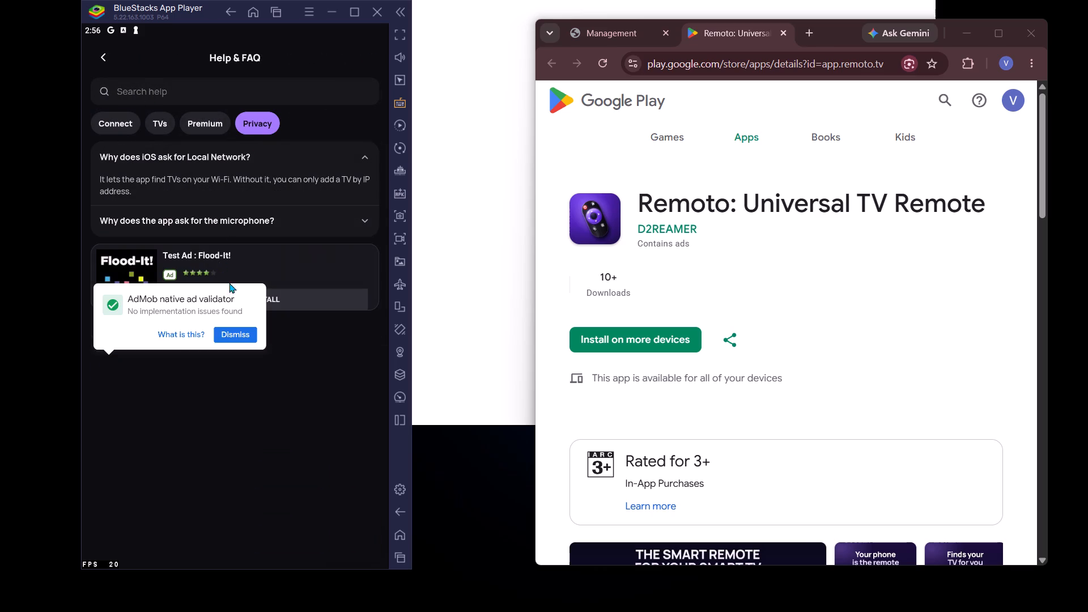
left_click_drag(299, 393, 288, 386)
left_click(236, 342)
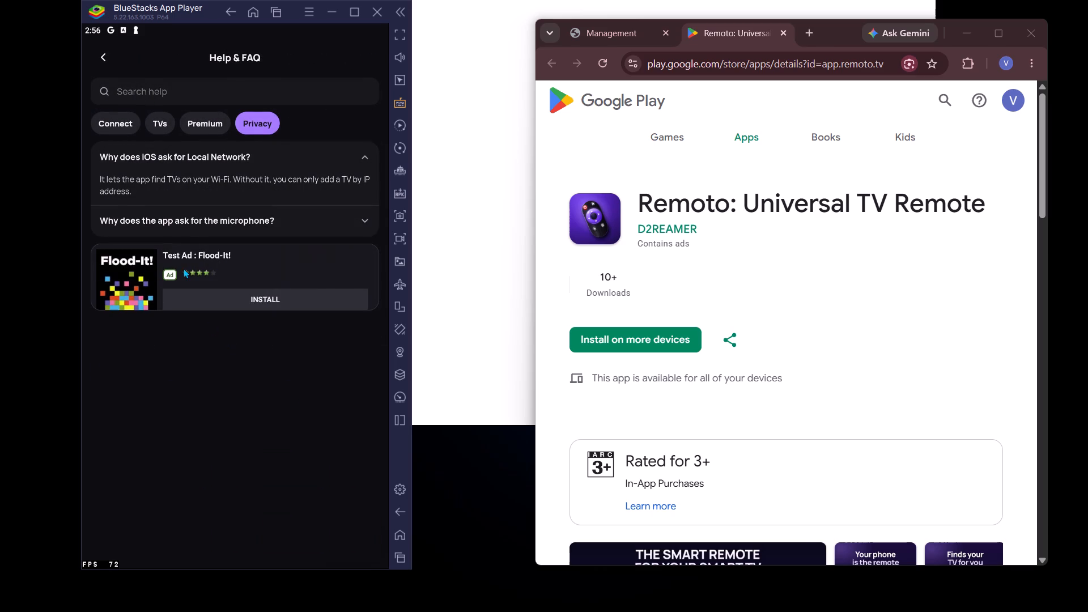
left_click(195, 119)
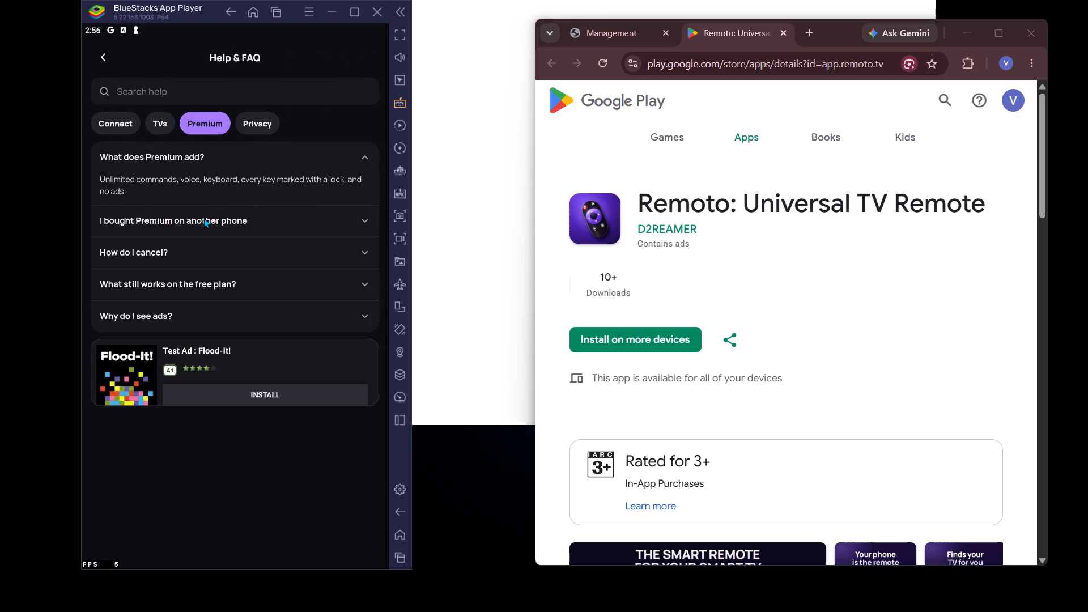
left_click(158, 130)
left_click(103, 131)
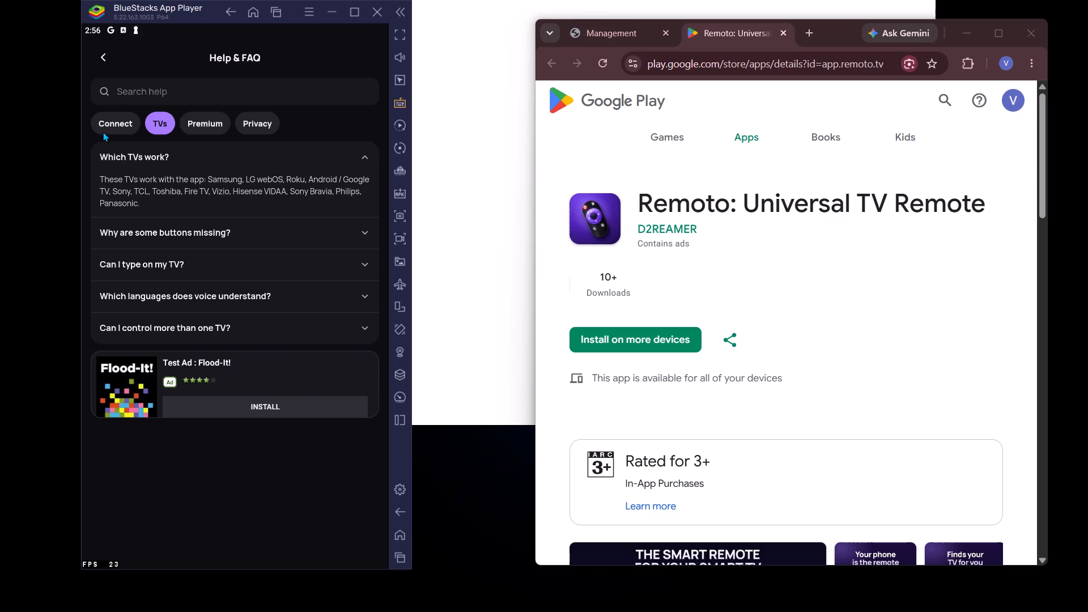
left_click(263, 130)
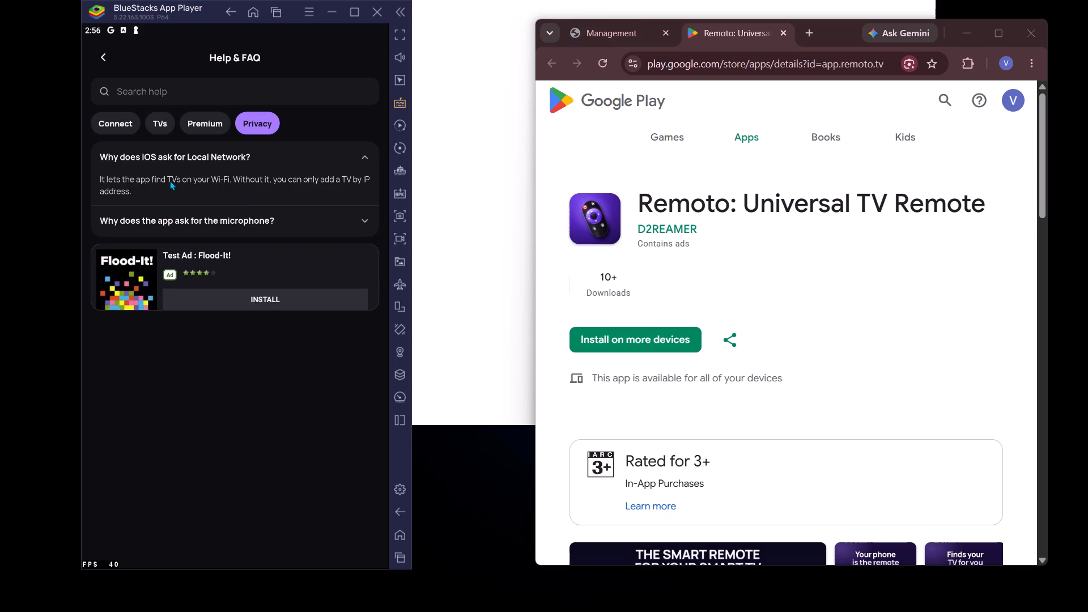
left_click(101, 53)
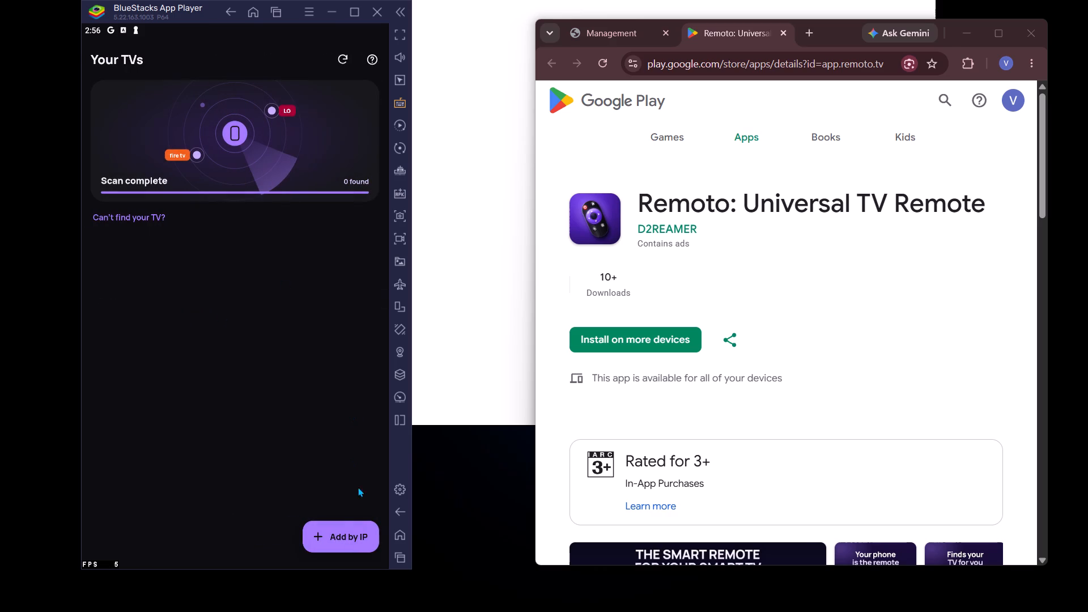
left_click_drag(357, 527, 352, 527)
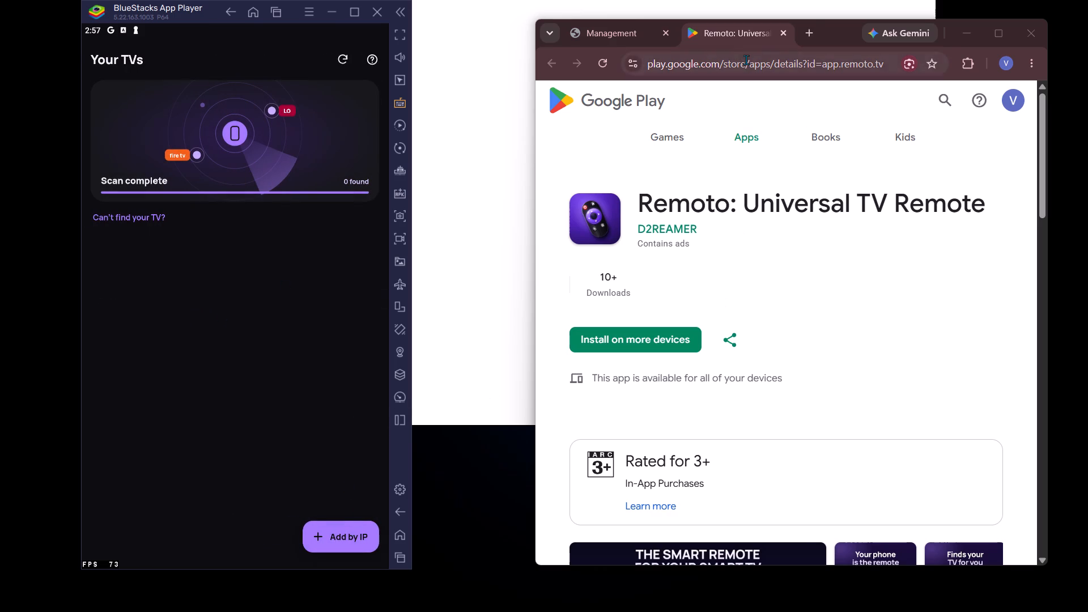
Close the desktop Play Store page and add the saved issue about missing Dark Mode, Light Mode and System Default theme options to Remoto.
left_click(780, 27)
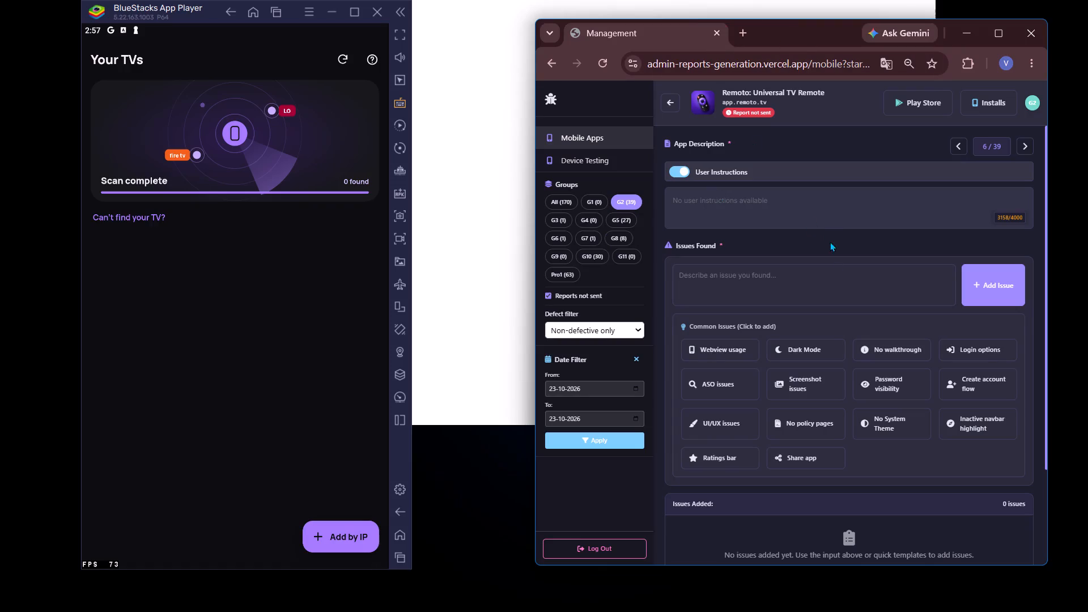
left_click(827, 271)
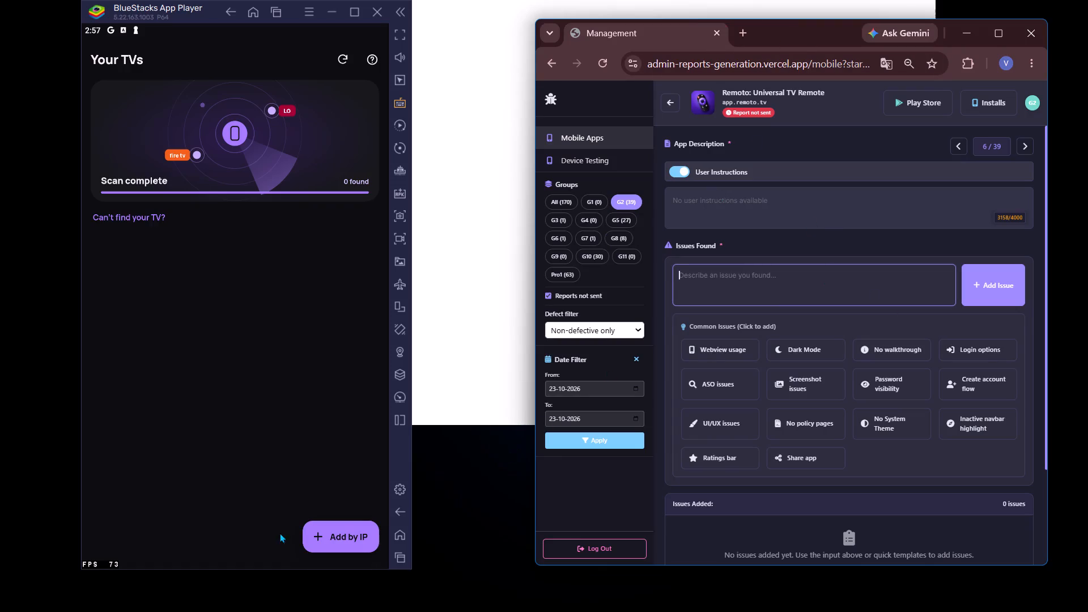
key("super+v")
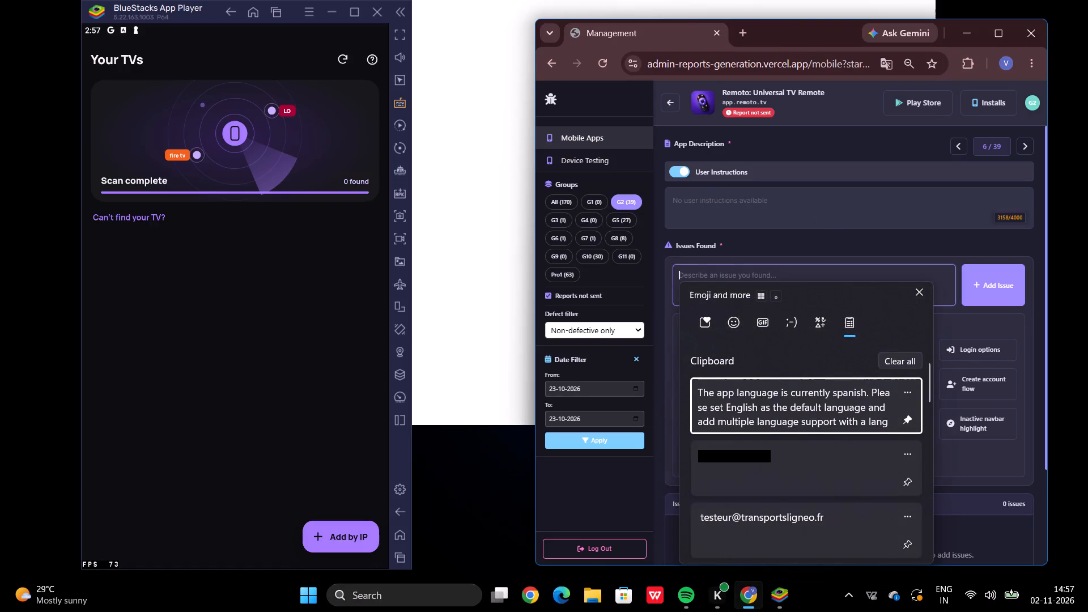
scroll(696, 418, "down", 4)
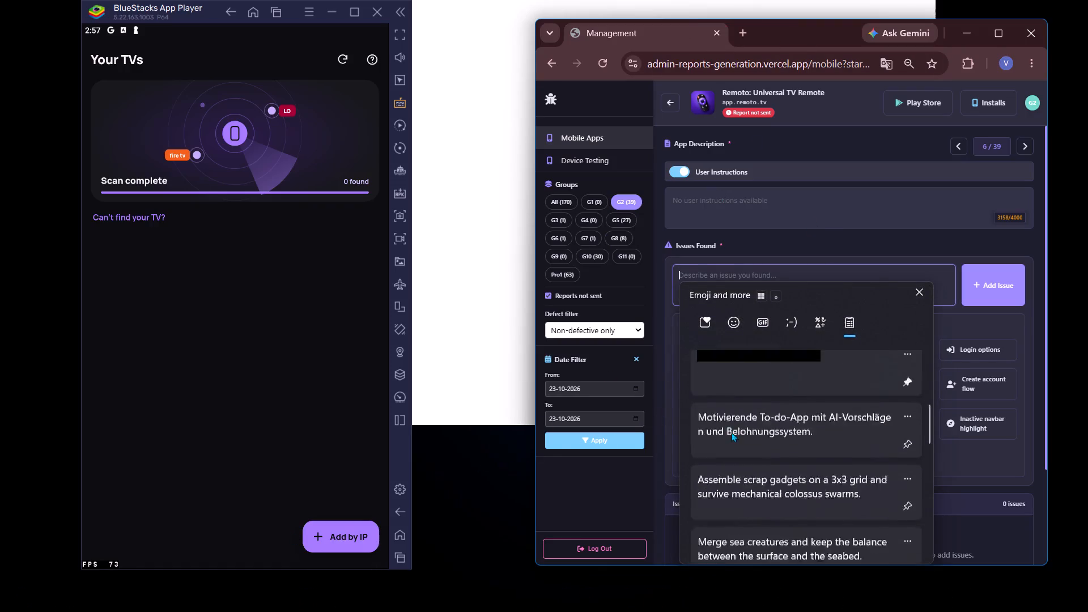
scroll(731, 432, "down", 1)
scroll(734, 432, "up", 3)
scroll(748, 433, "down", 12)
left_click(745, 506)
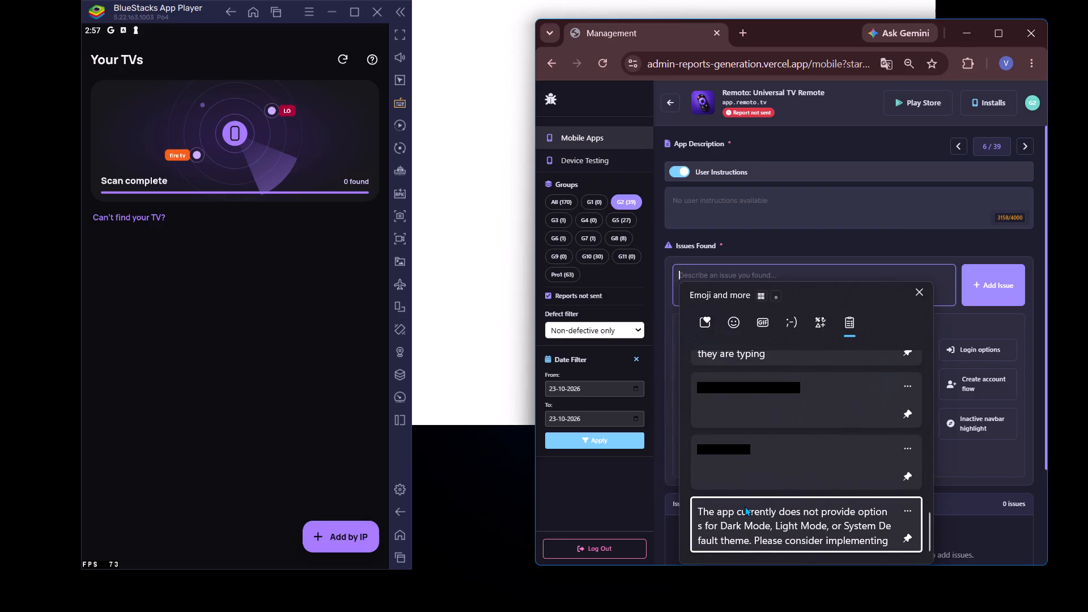
key("ctrl+v")
left_click(992, 277)
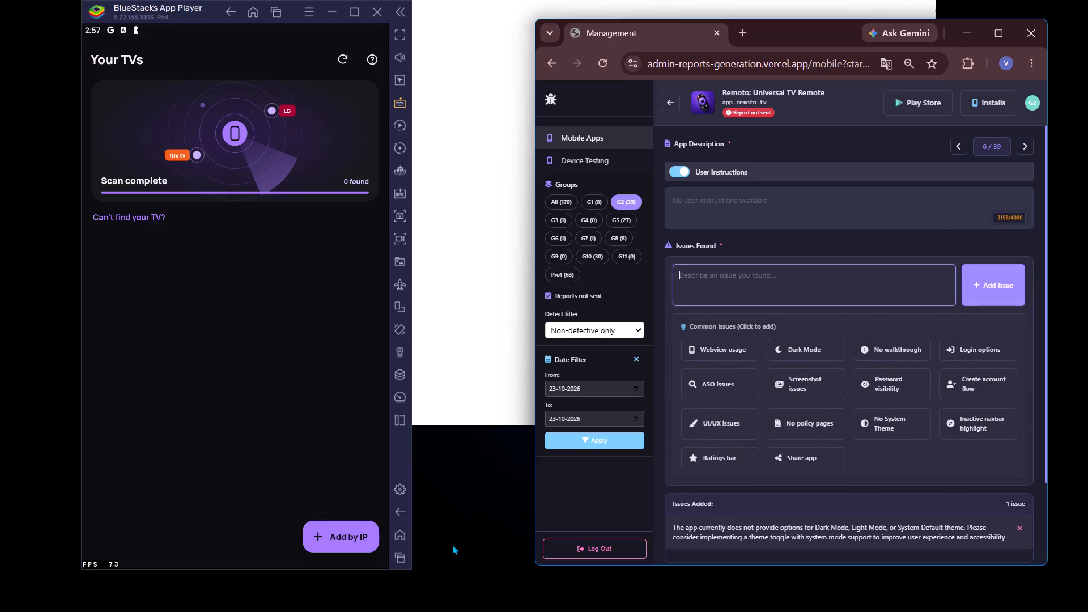
Add the No walkthrough and Ratings bar common issues to Remoto's report.
left_click(887, 346)
left_click_drag(737, 455, 741, 468)
scroll(777, 464, "down", 3)
scroll(767, 380, "up", 4)
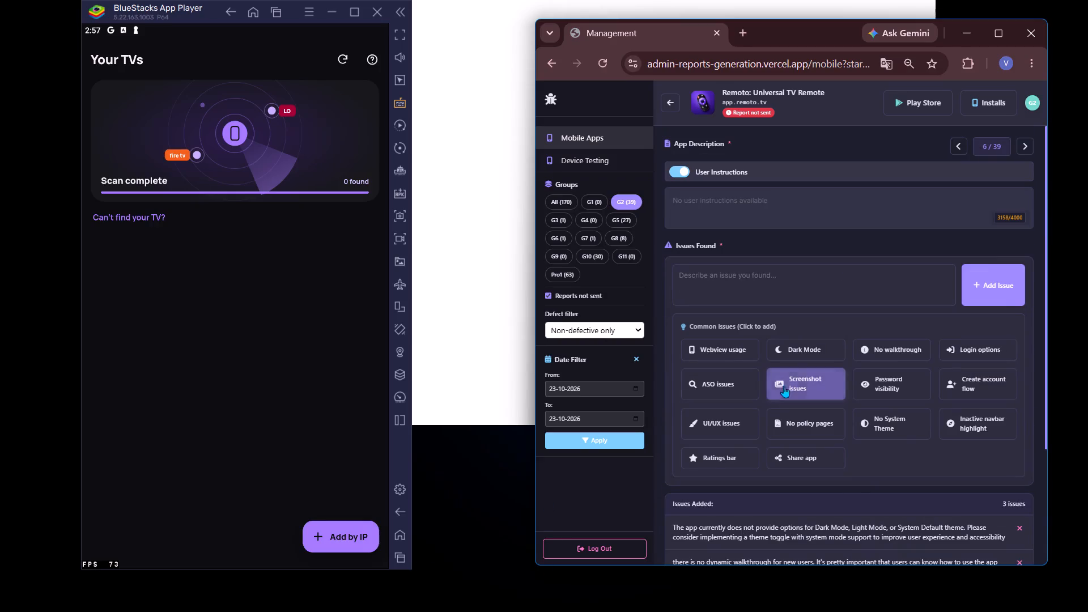
scroll(781, 382, "down", 4)
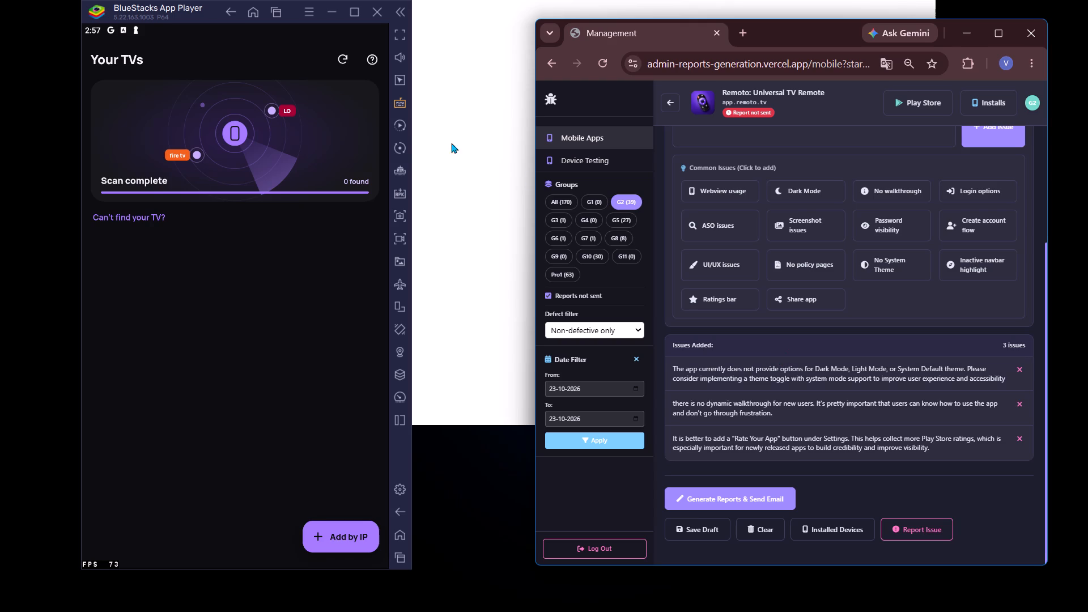
Recheck the Privacy topic in Remoto's Help & FAQ and add the No policy pages common issue to its report.
left_click_drag(374, 66, 374, 75)
left_click(371, 55)
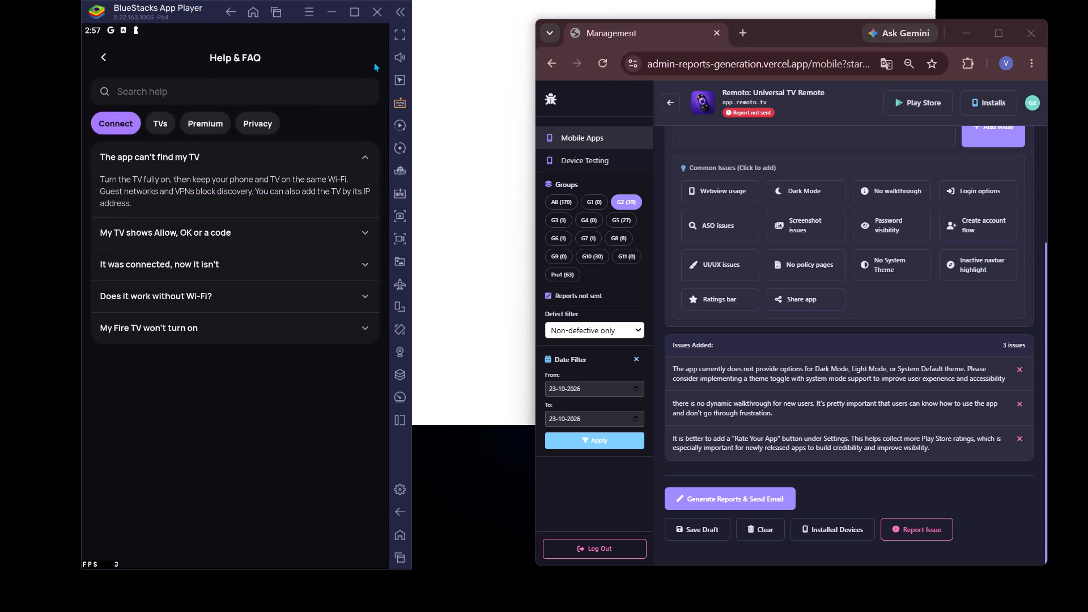
left_click(269, 124)
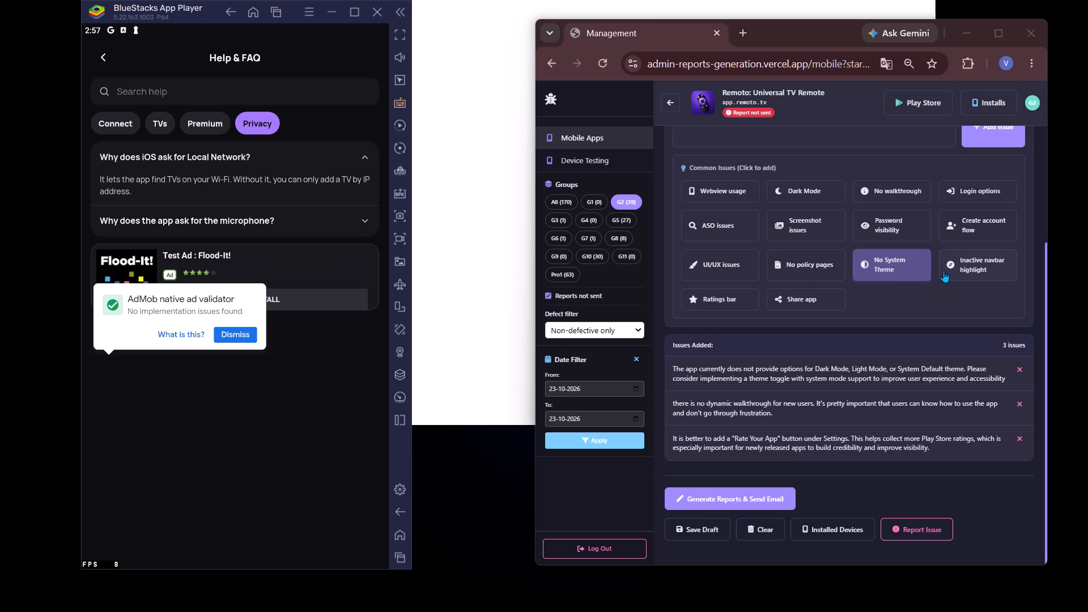
left_click(791, 269)
Generate Remoto's reports and send the email.
left_click(754, 518)
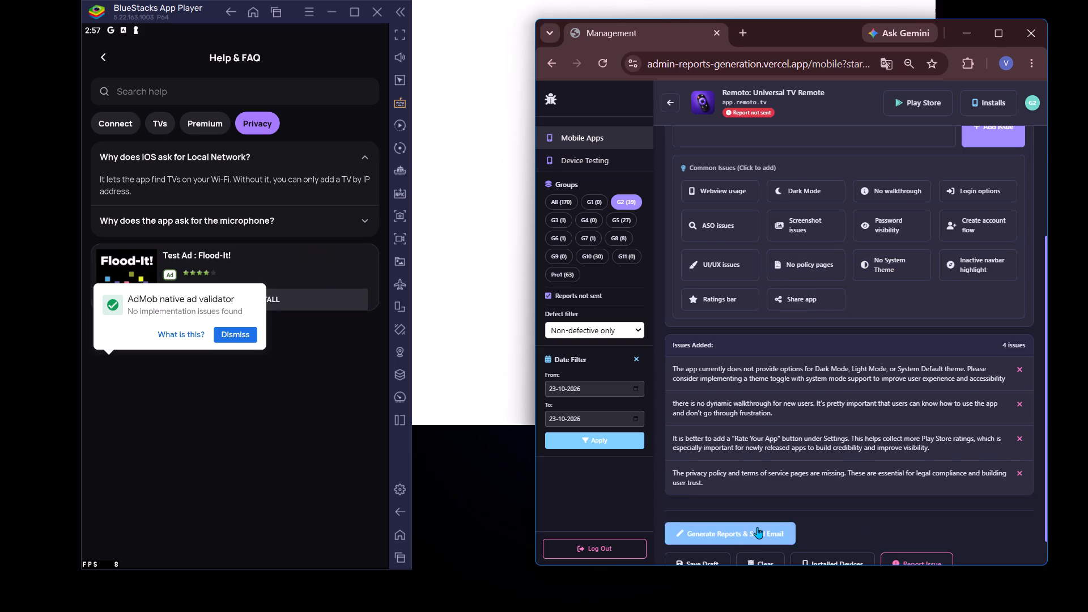
left_click(757, 527)
Uninstall Remoto: Universal TV Remote from the emulator through its Play Store listing.
left_click(402, 550)
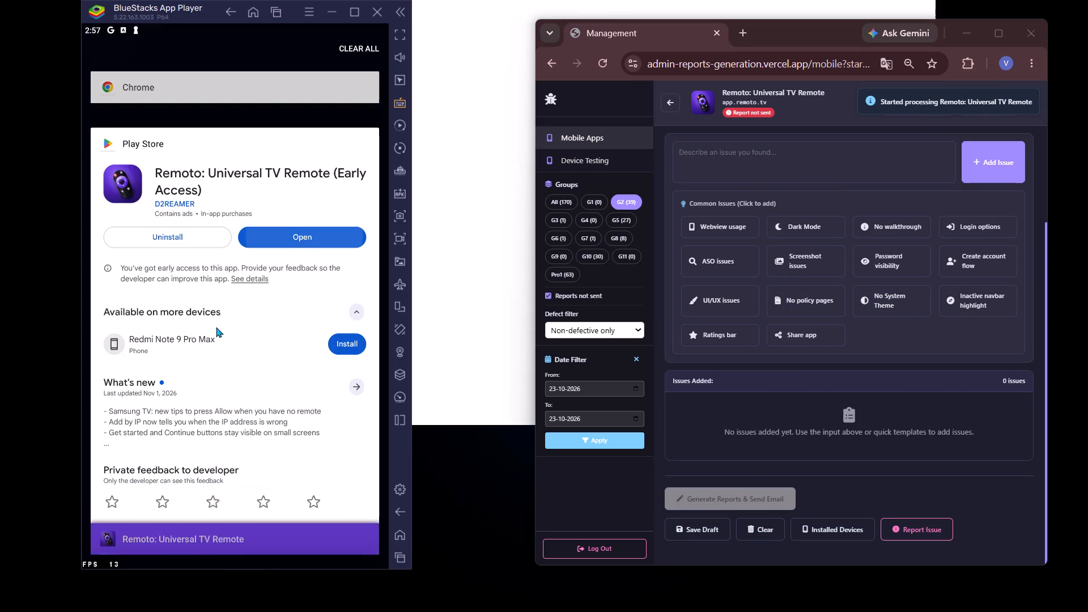
left_click(216, 327)
left_click(196, 150)
left_click(355, 306)
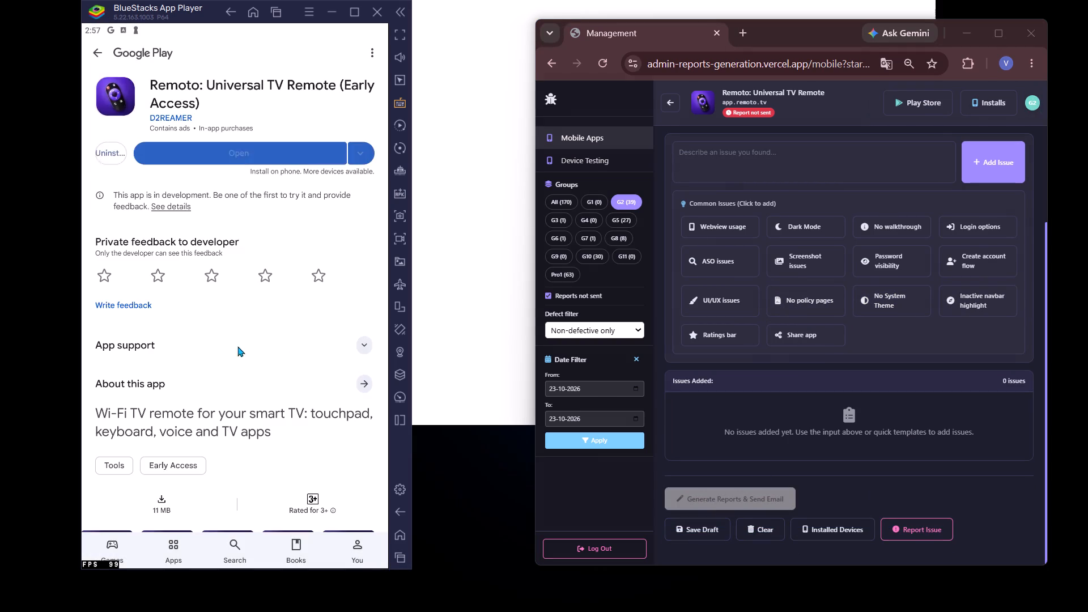
Advance the emulator's review page from Remoto to Gripello and inspect Gripello's Play Store description and screenshots.
left_click_drag(232, 445, 251, 156)
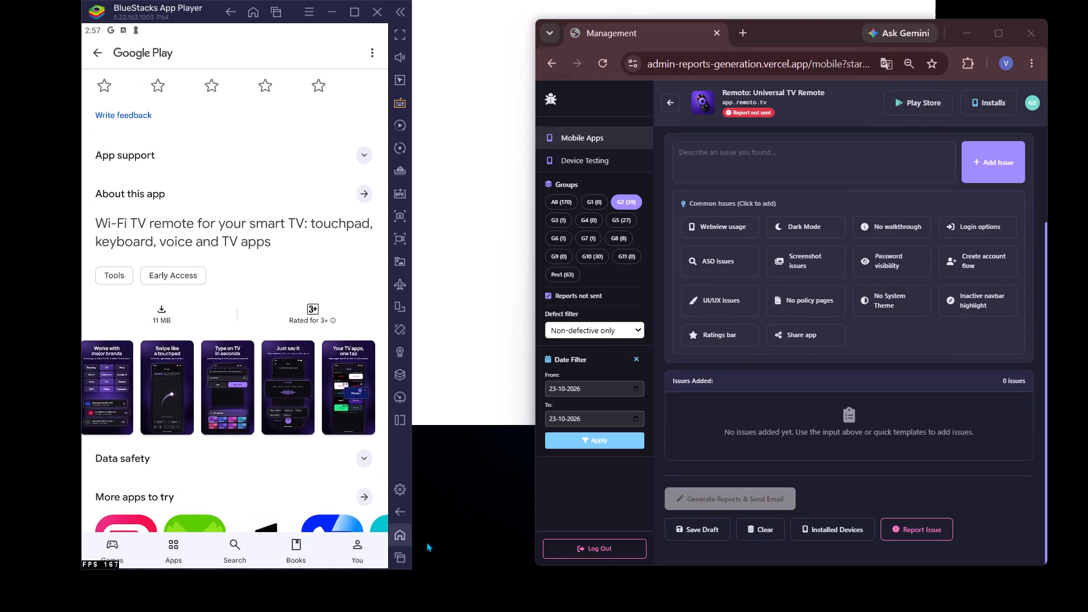
left_click(402, 559)
left_click(216, 352)
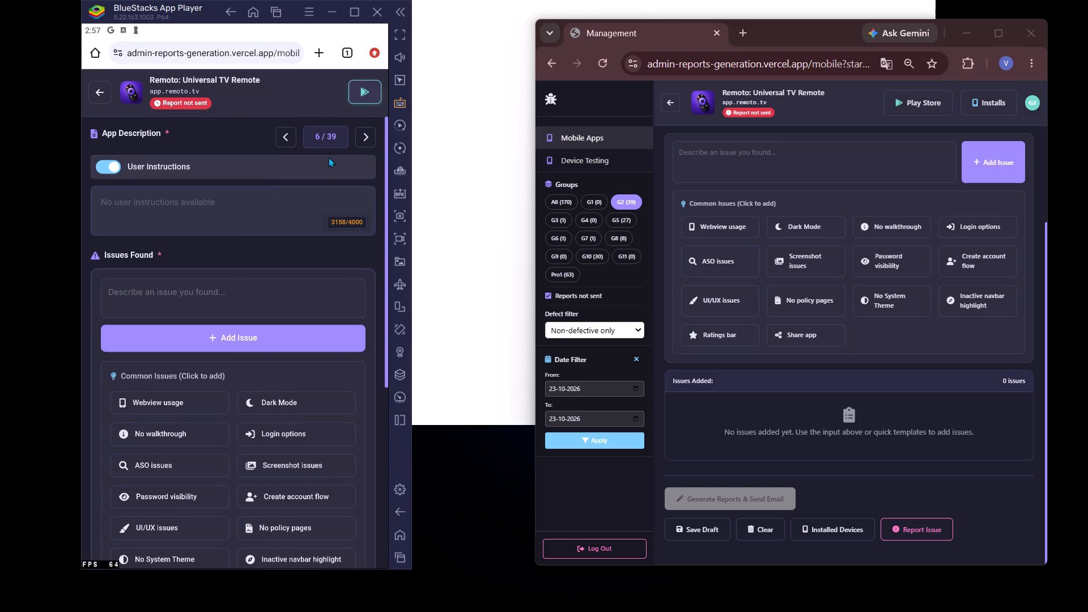
left_click(361, 138)
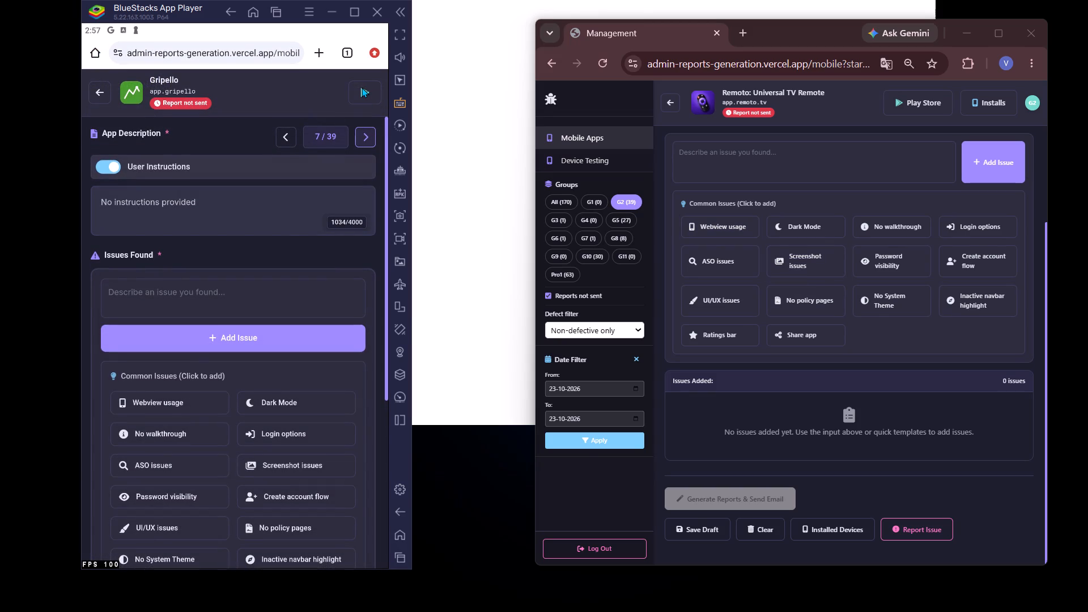
left_click(360, 87)
left_click_drag(250, 371, 183, 59)
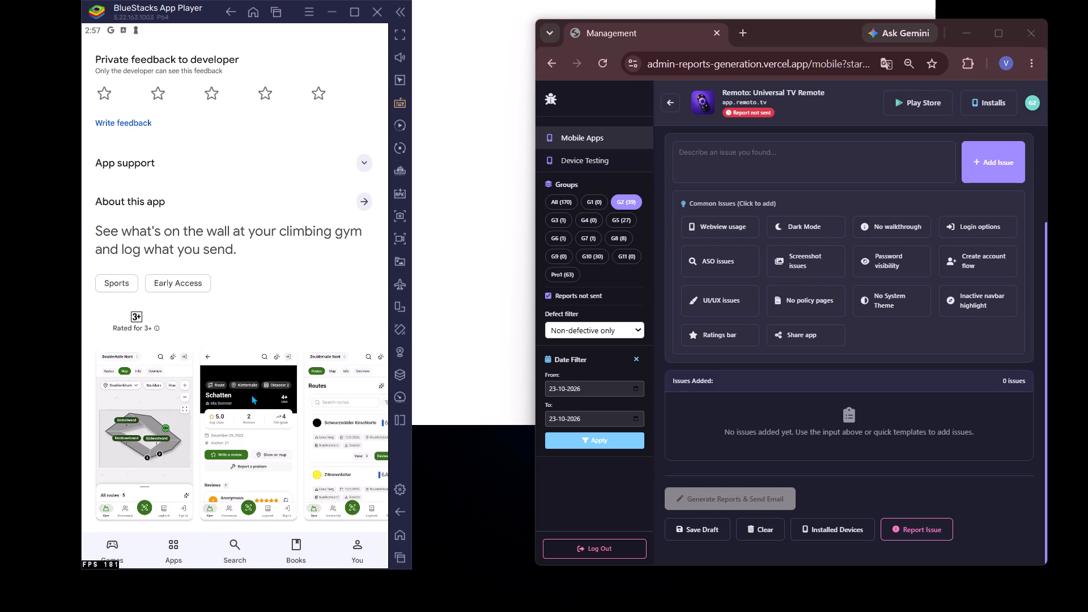
left_click_drag(267, 408, 135, 397)
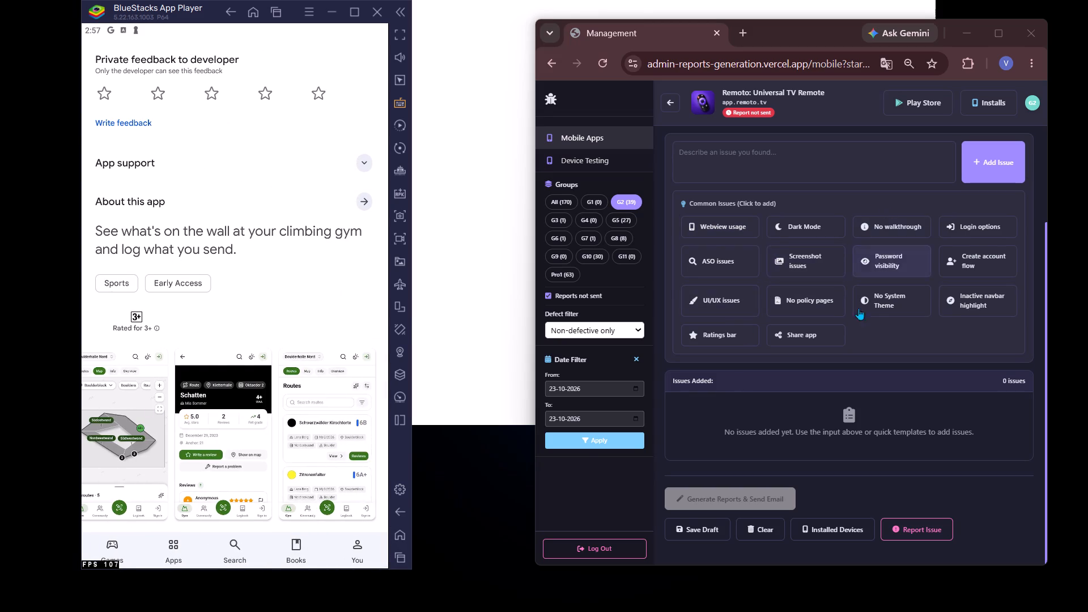
Advance the desktop admin page to Gripello and add the No walkthrough and Screenshot issues common issues to its report.
scroll(854, 322, "up", 5)
left_click(1022, 148)
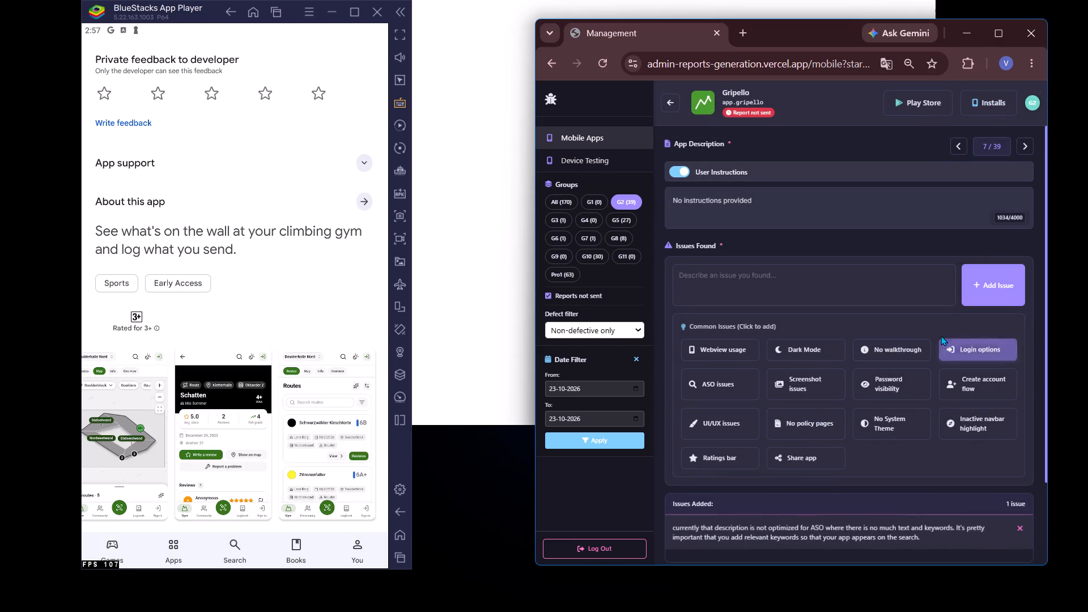
left_click(907, 339)
left_click(835, 381)
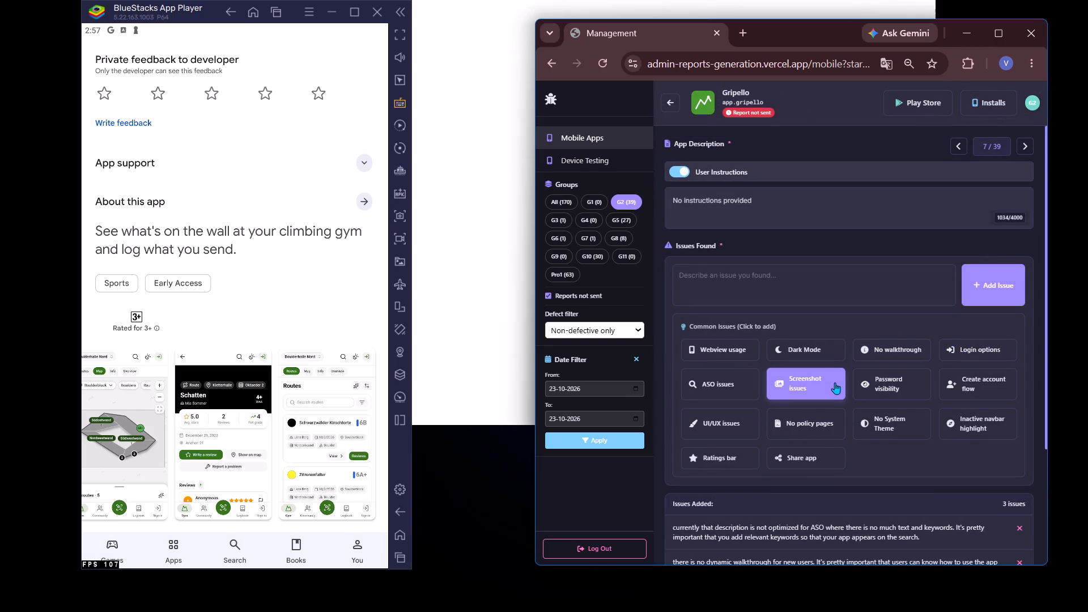
scroll(862, 382, "down", 3)
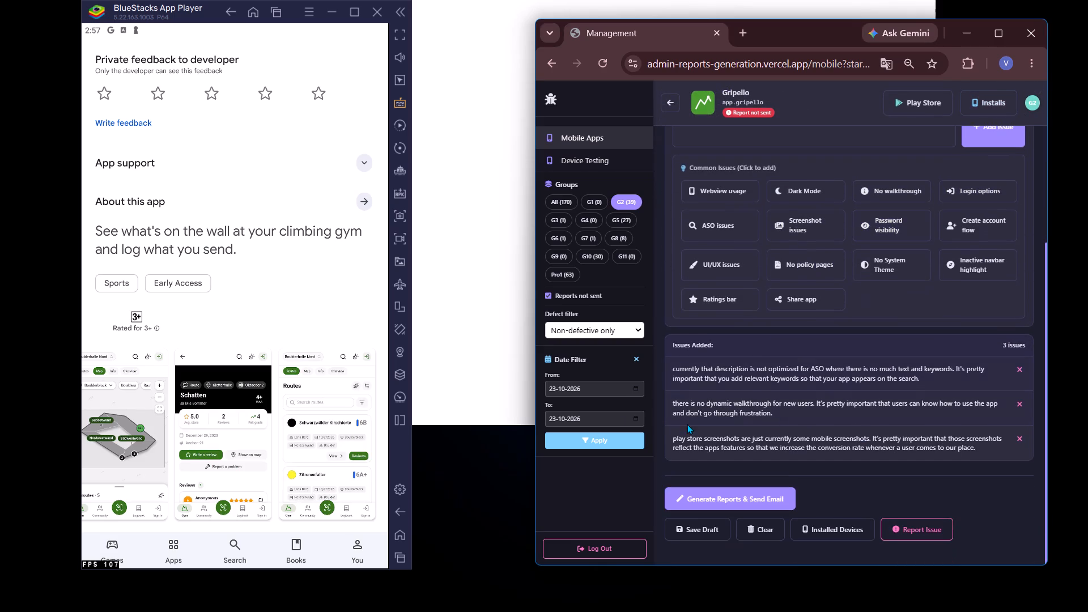
Recheck Gripello's Play Store screenshots in the emulator and launch the app from its listing.
left_click_drag(254, 397, 226, 263)
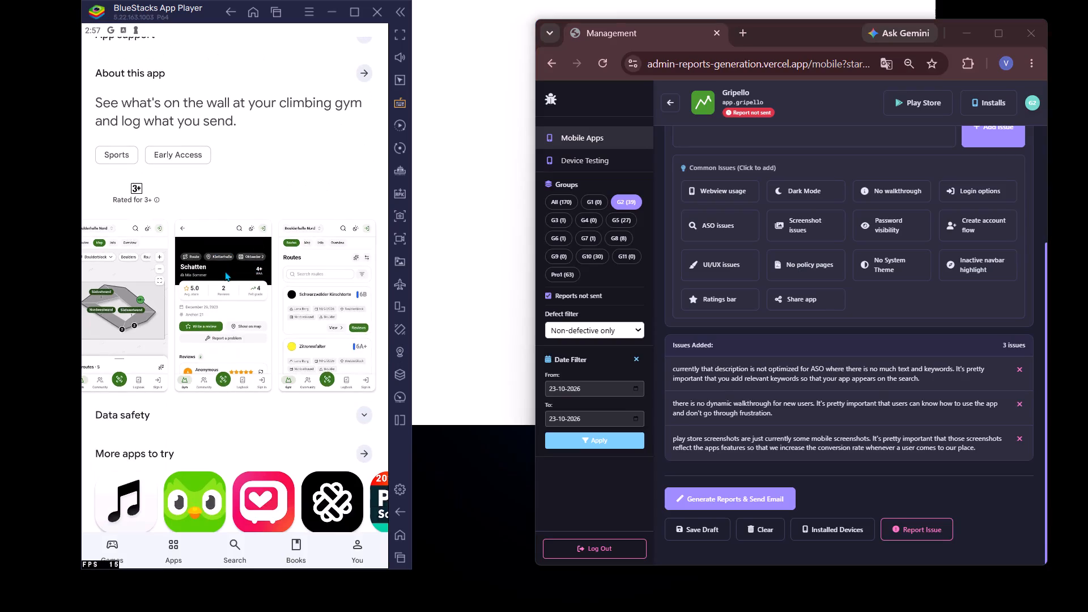
left_click_drag(229, 307, 75, 275)
left_click_drag(188, 136, 184, 528)
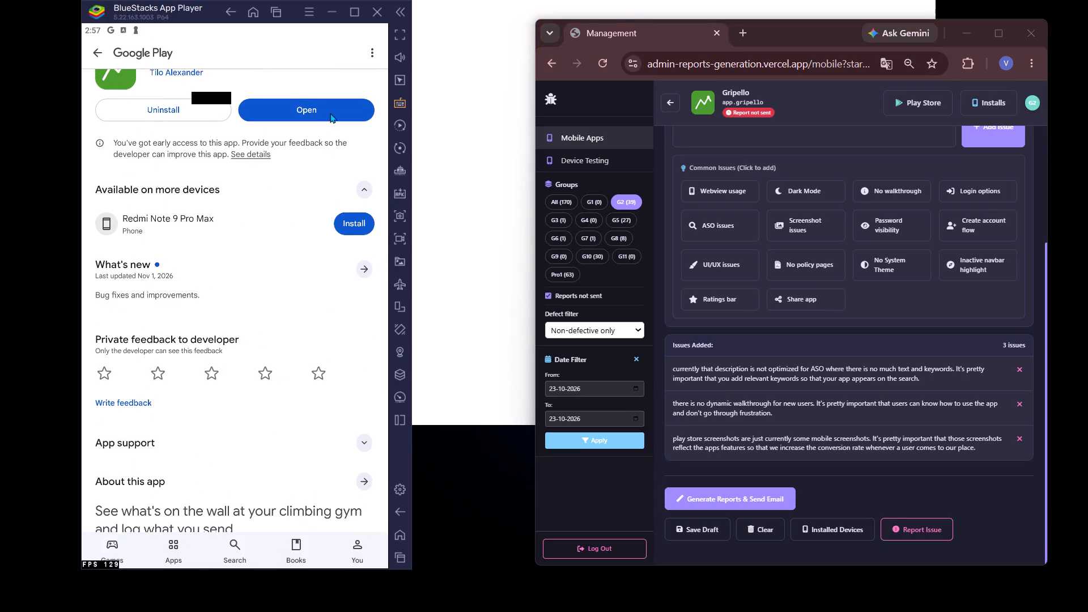
left_click(331, 113)
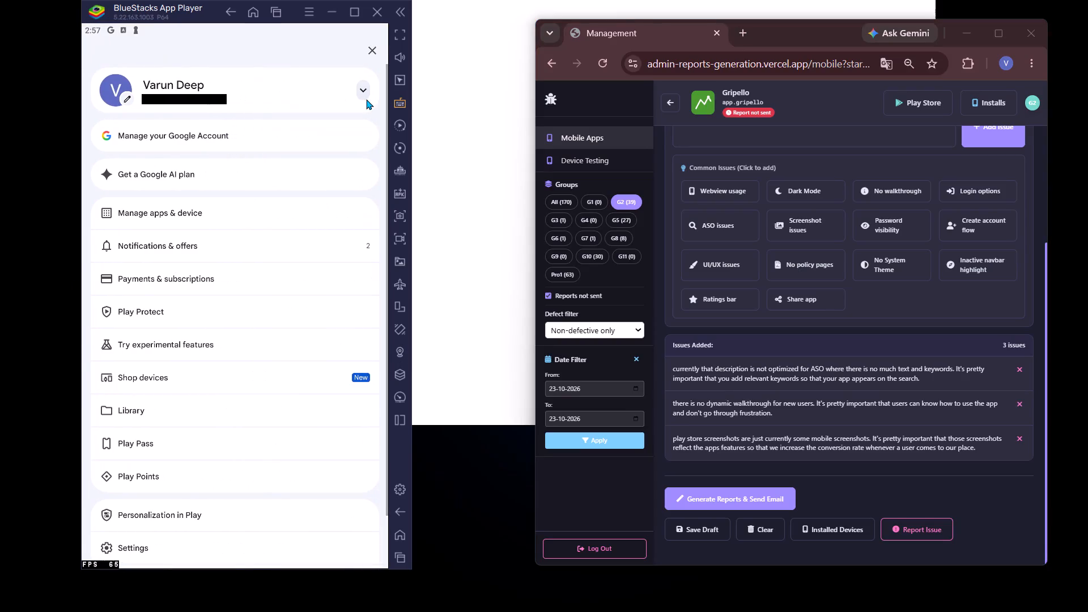
left_click(370, 54)
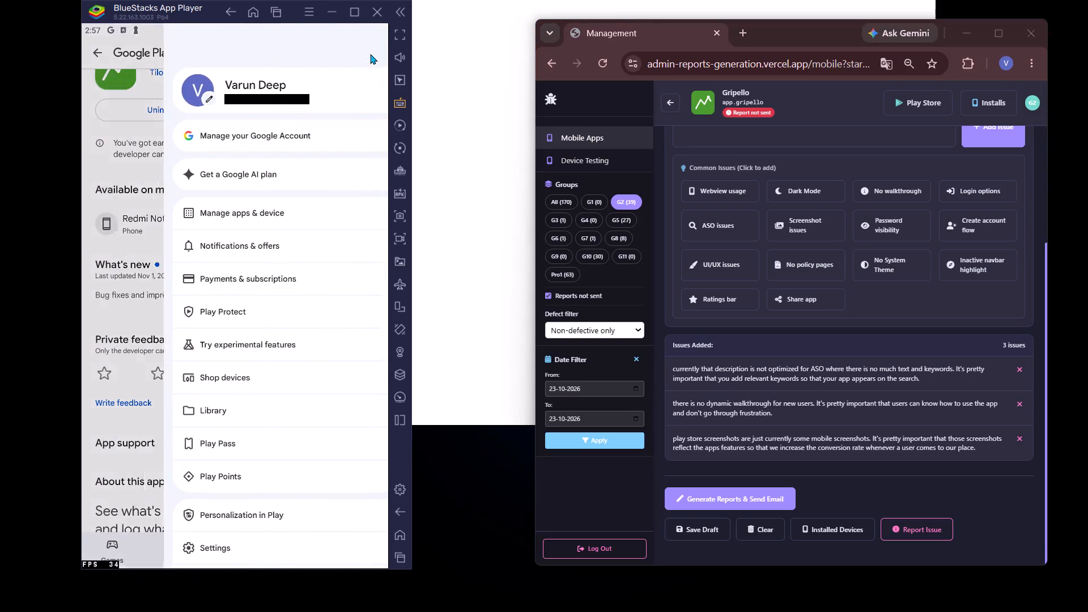
left_click(295, 112)
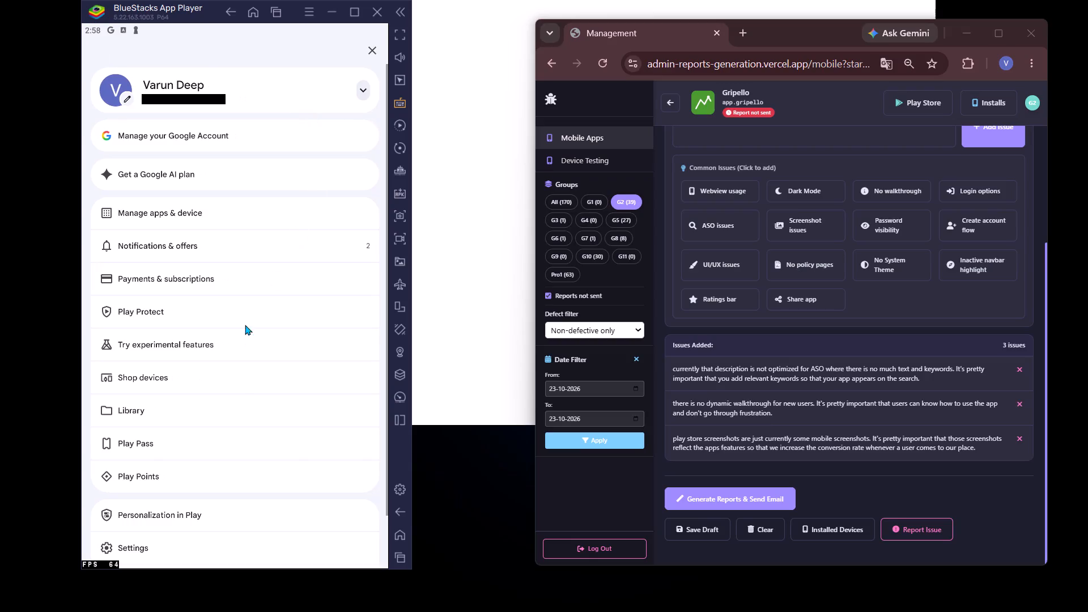
left_click(381, 46)
scroll(194, 269, "up", 3)
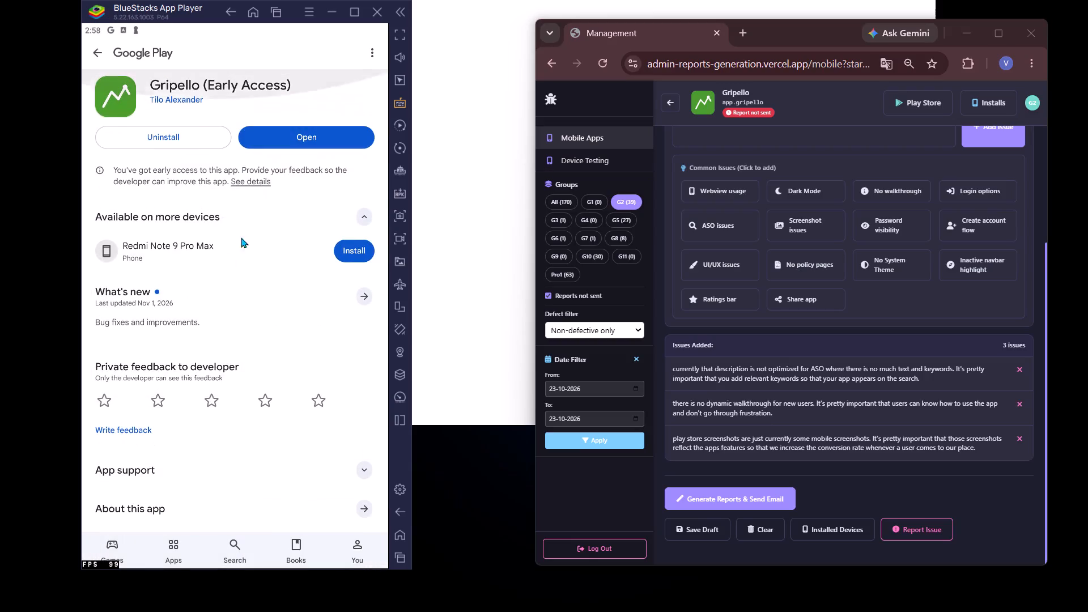
left_click(292, 152)
left_click(299, 140)
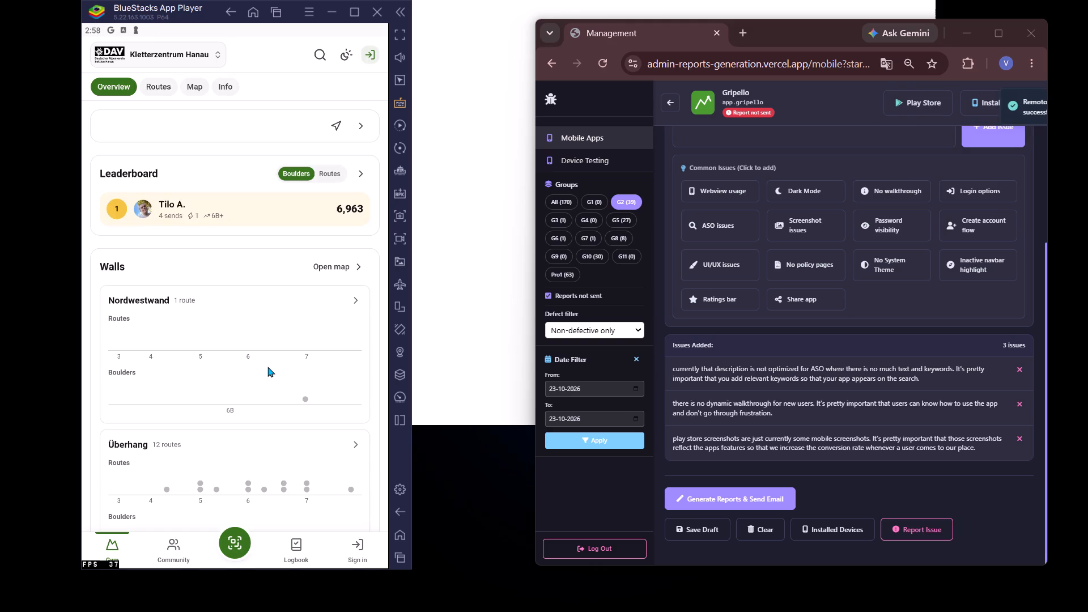
Explore Gripello's theme toggle, leaderboard, Logbook and Community sections, ending with its Sign in and Create account forms.
left_click(347, 58)
left_click(333, 183)
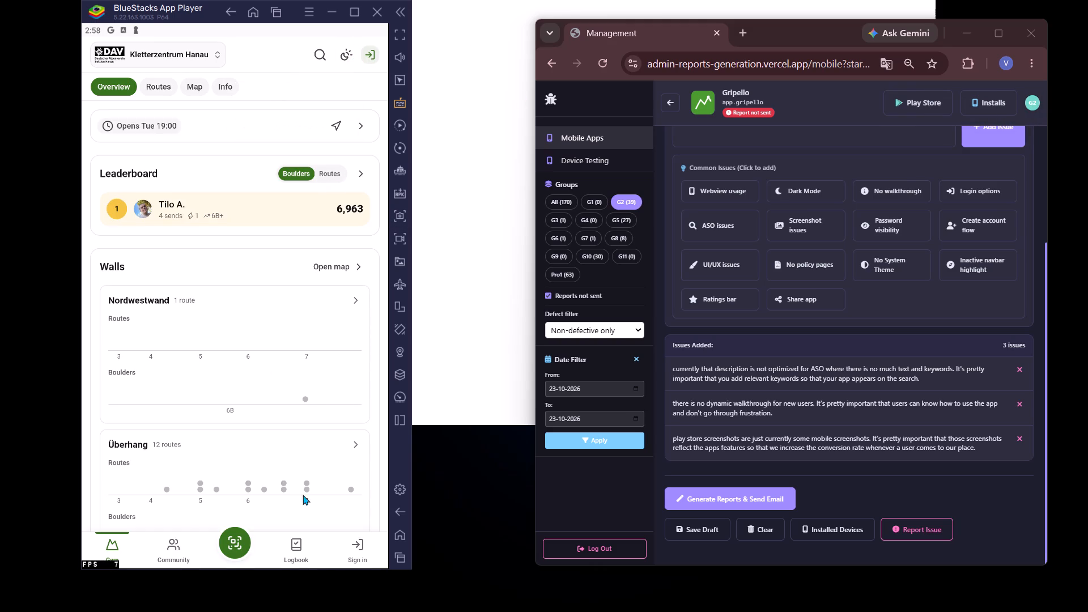
left_click_drag(297, 543, 291, 547)
left_click(180, 560)
left_click(124, 552)
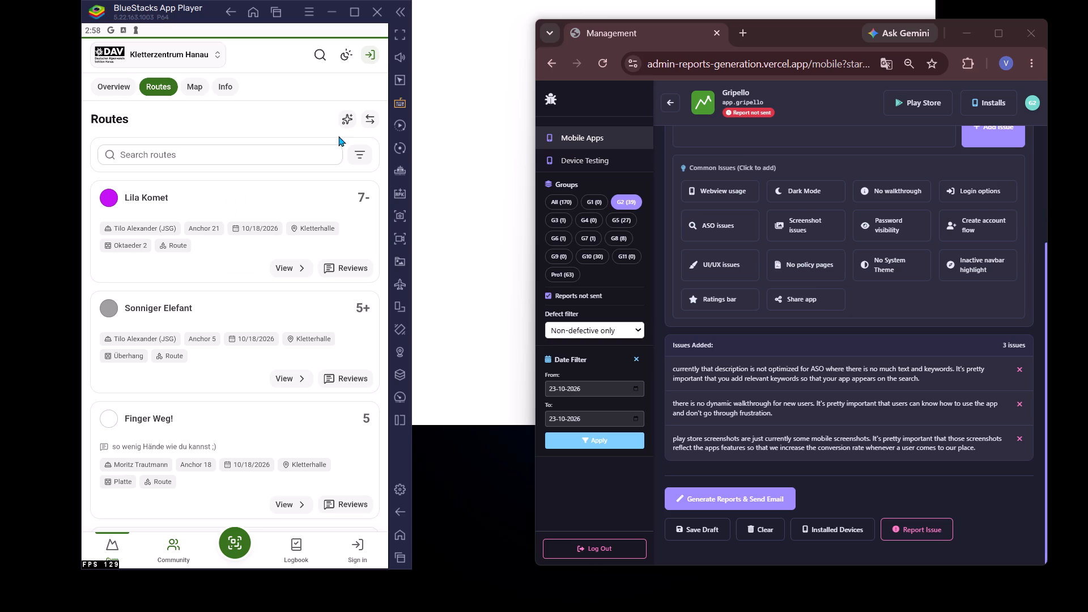
left_click(375, 52)
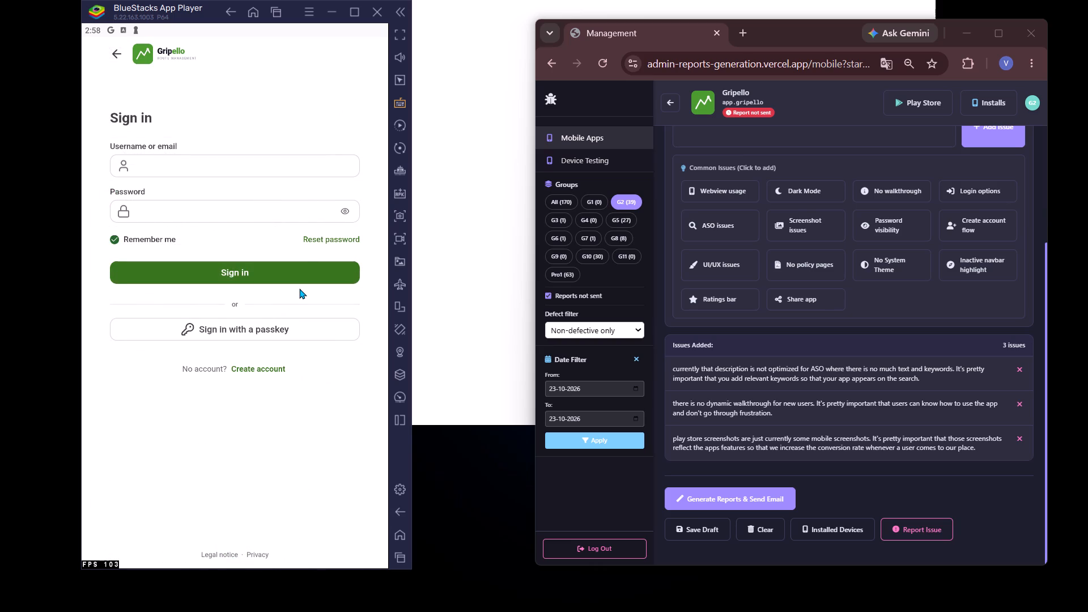
left_click(260, 375)
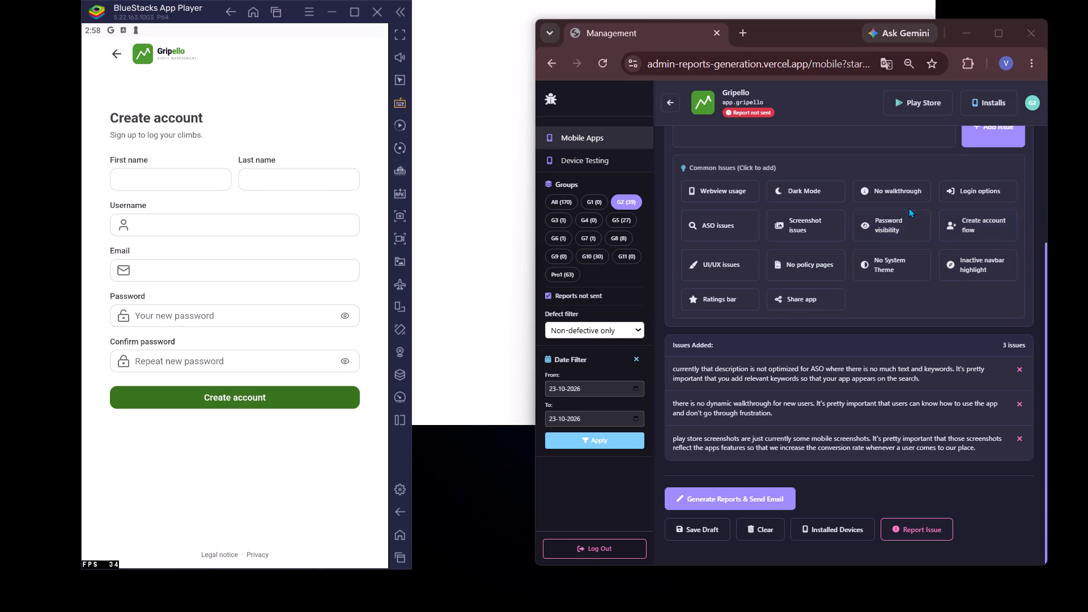
Add the Login options and Ratings bar common issues to Gripello's report, returning the app from account creation to its main screen.
left_click(974, 184)
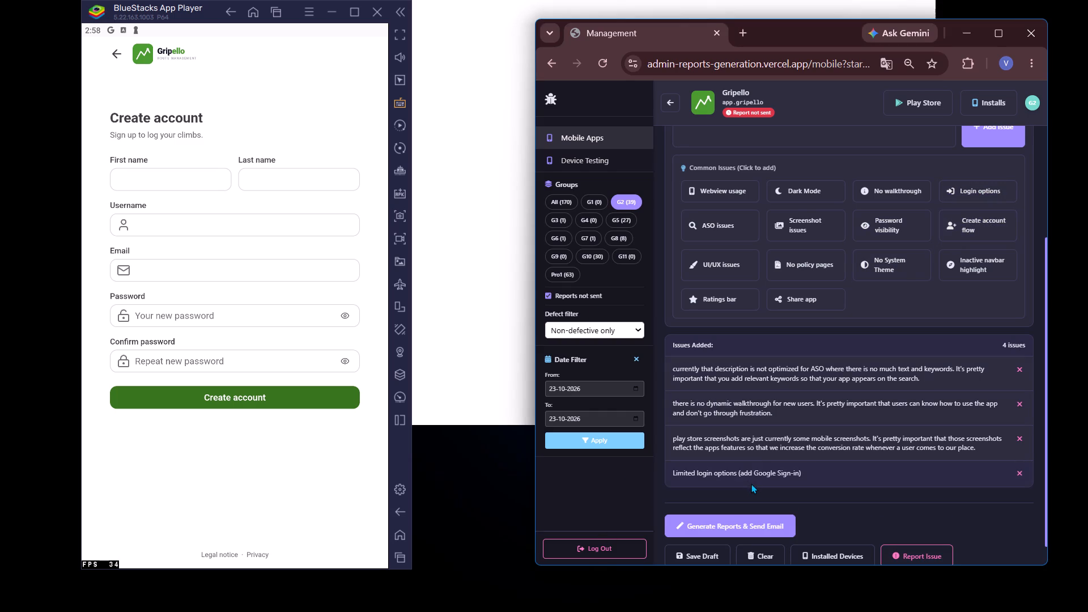
left_click(114, 60)
left_click(114, 53)
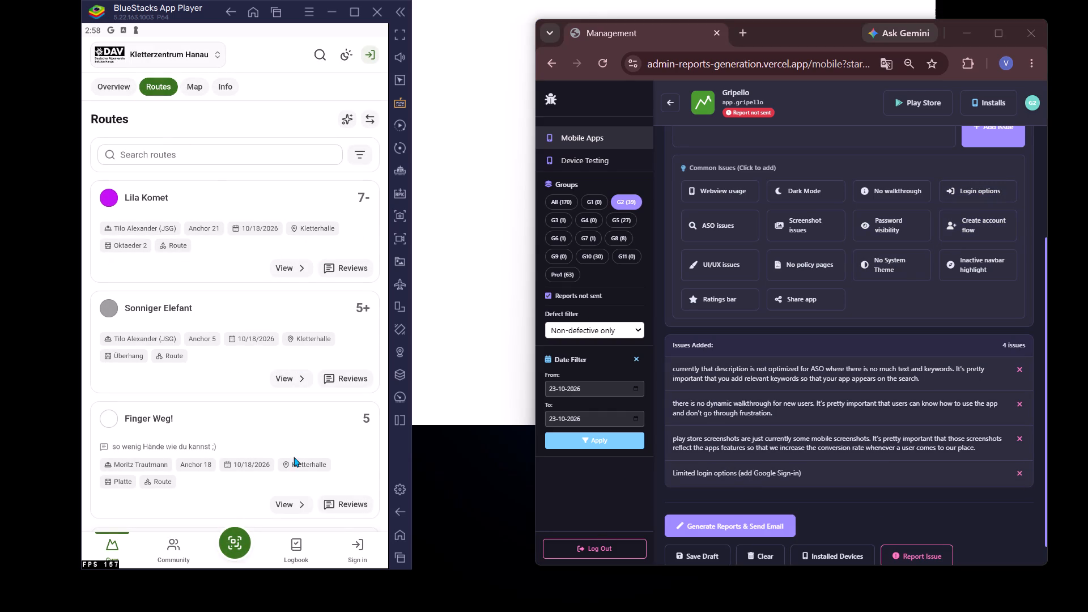
left_click(701, 300)
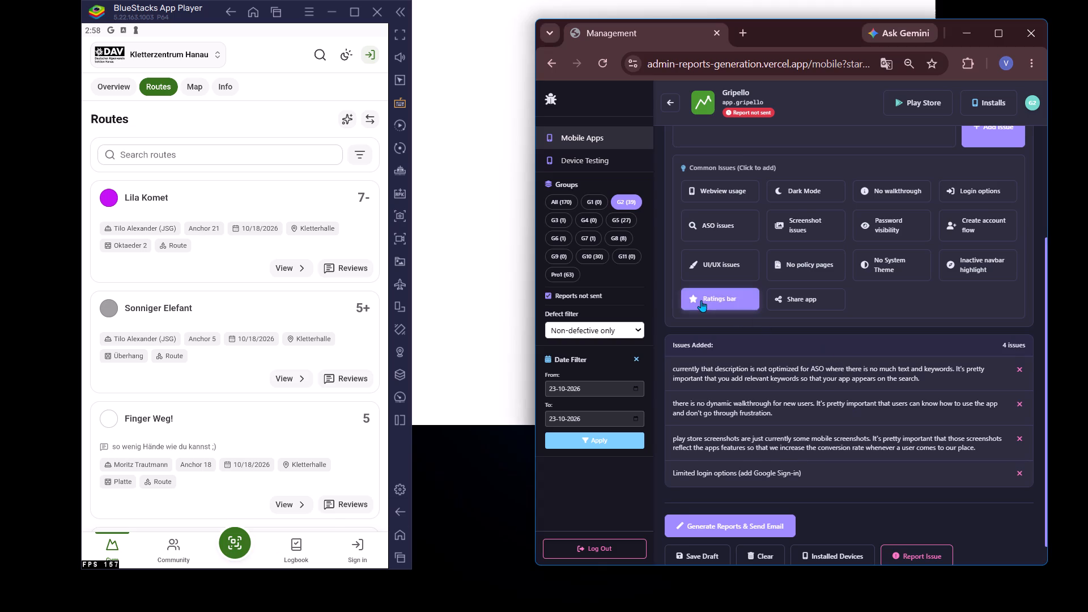
Generate Gripello's reports and send the email.
scroll(802, 467, "down", 2)
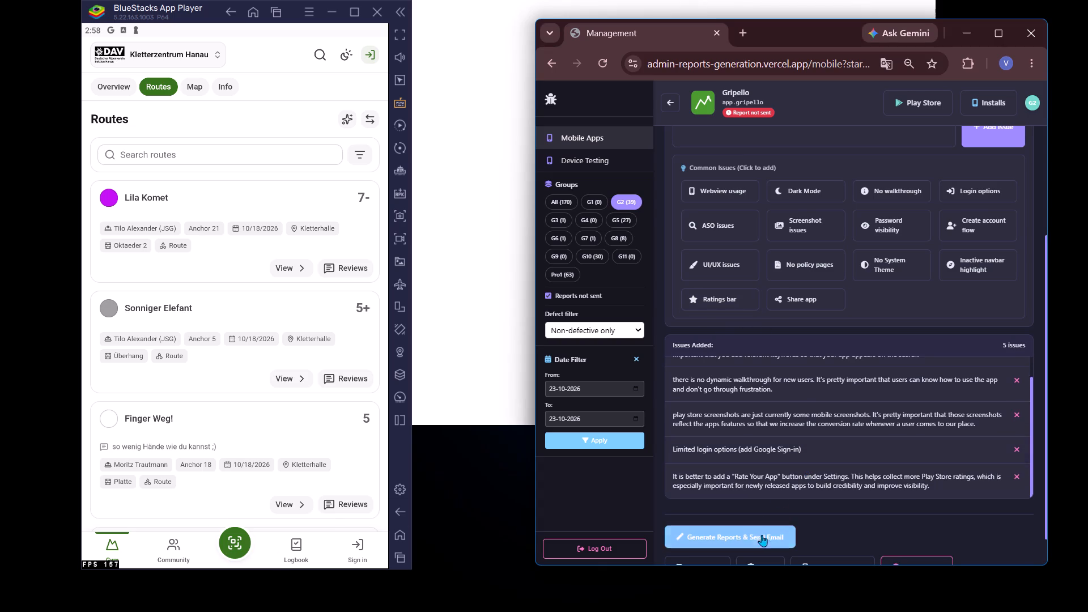
scroll(818, 455, "down", 2)
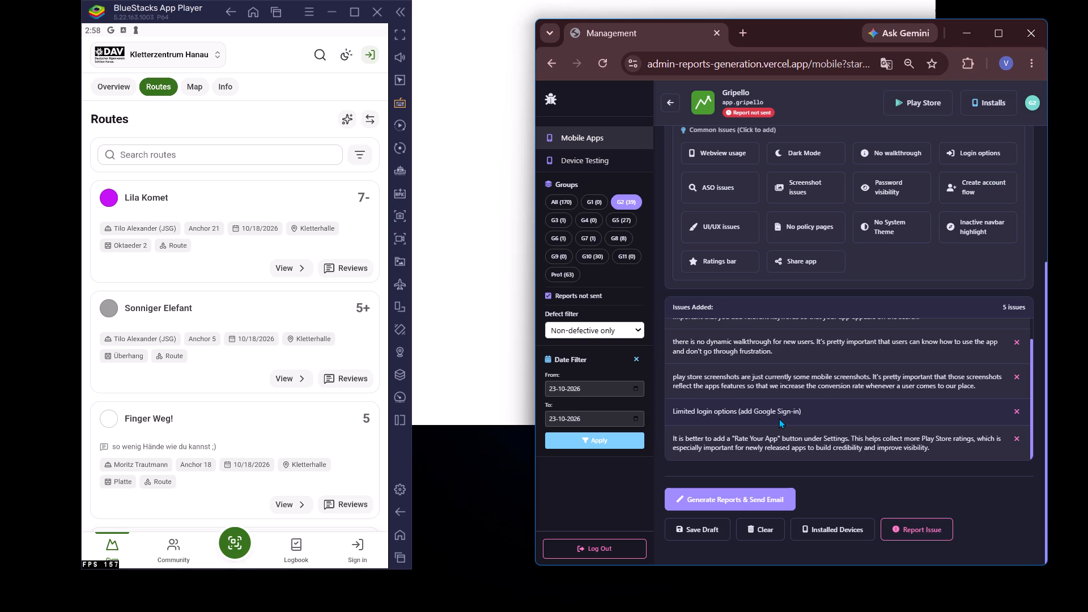
scroll(779, 418, "up", 2)
left_click_drag(734, 508, 740, 508)
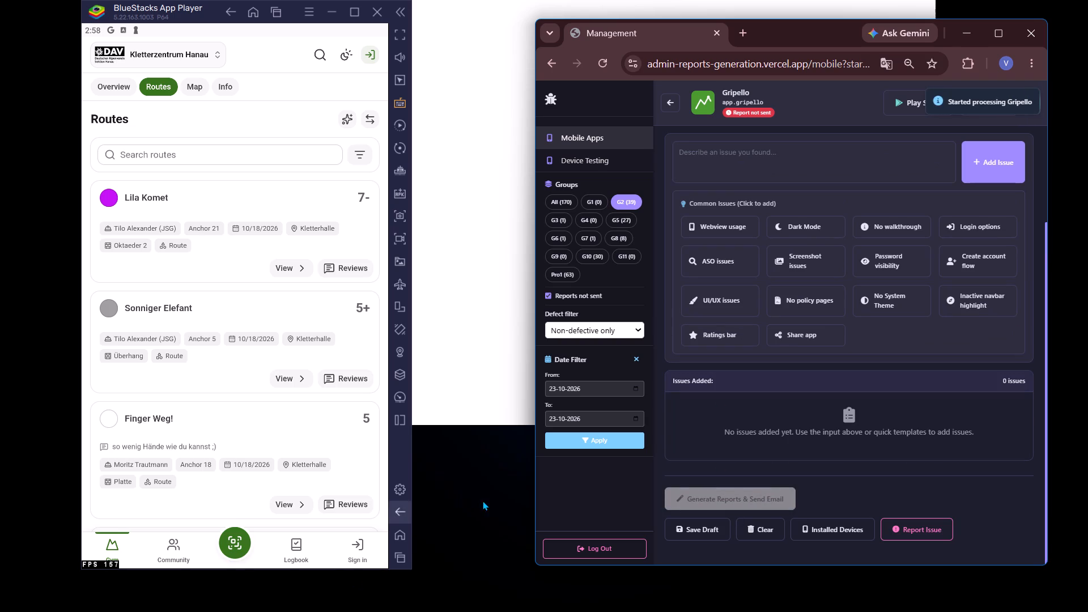
Uninstall Gripello from the emulator through its Play Store listing.
left_click(399, 554)
left_click(101, 339)
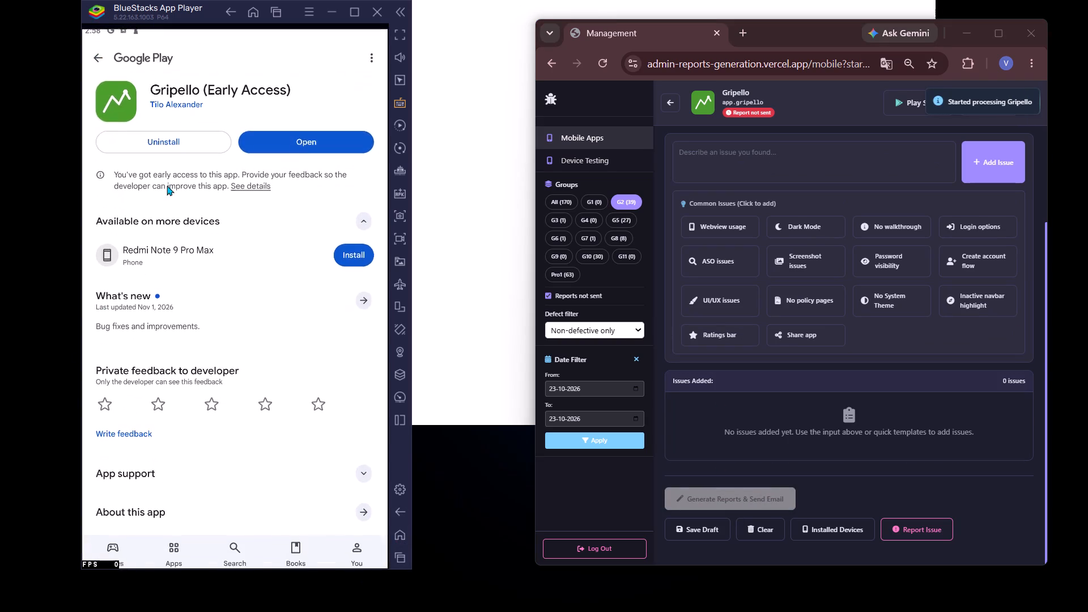
left_click(178, 142)
left_click(335, 314)
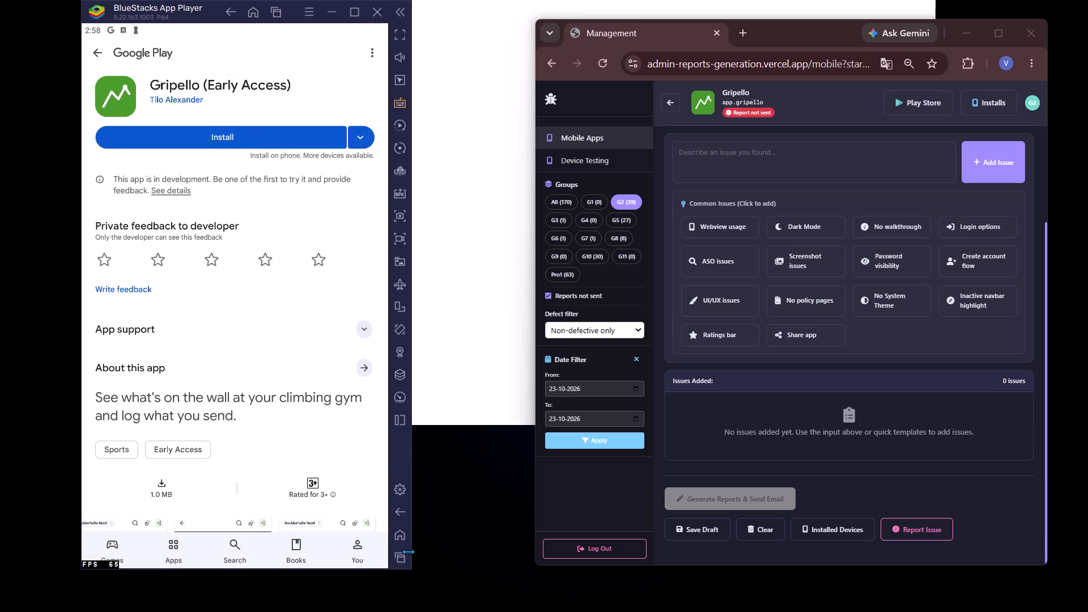
Advance both the emulator and desktop review pages to Montiva: Video & Text Editor and open its Play Store listing.
left_click(407, 562)
left_click(272, 358)
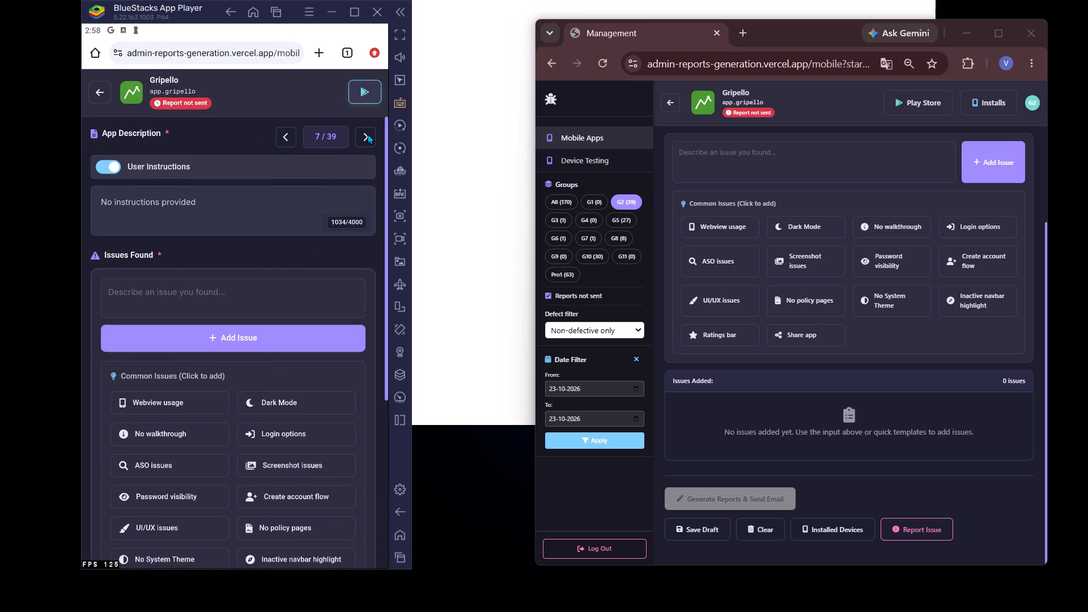
left_click(367, 134)
scroll(857, 443, "up", 3)
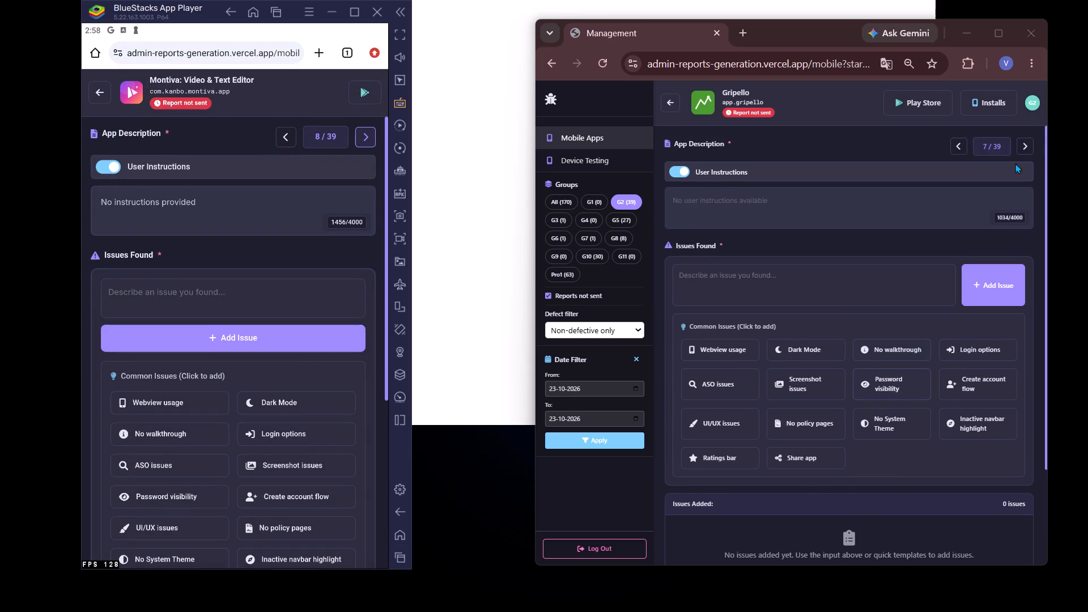
left_click(1019, 146)
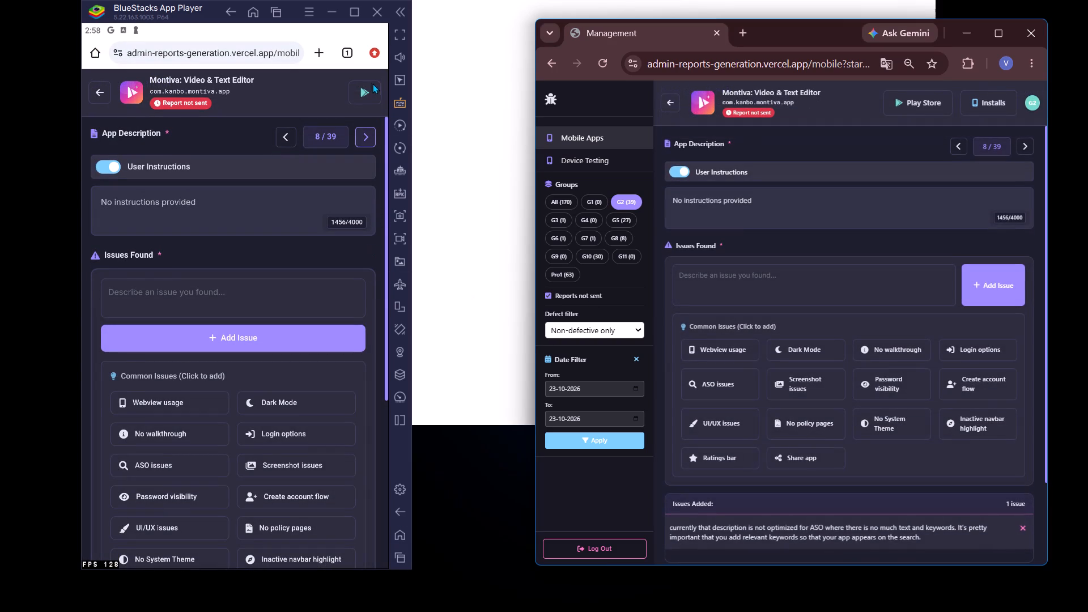
left_click(367, 93)
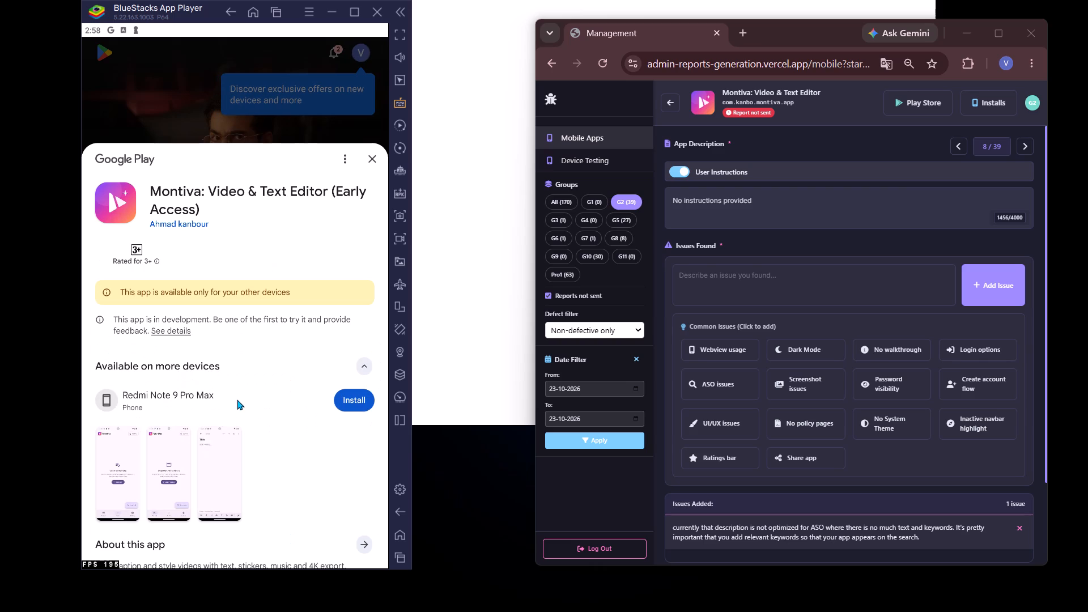
Skip Montiva and advance both the emulator and desktop review pages to Linewalker: Draw Line Runner.
left_click(396, 563)
left_click(326, 457)
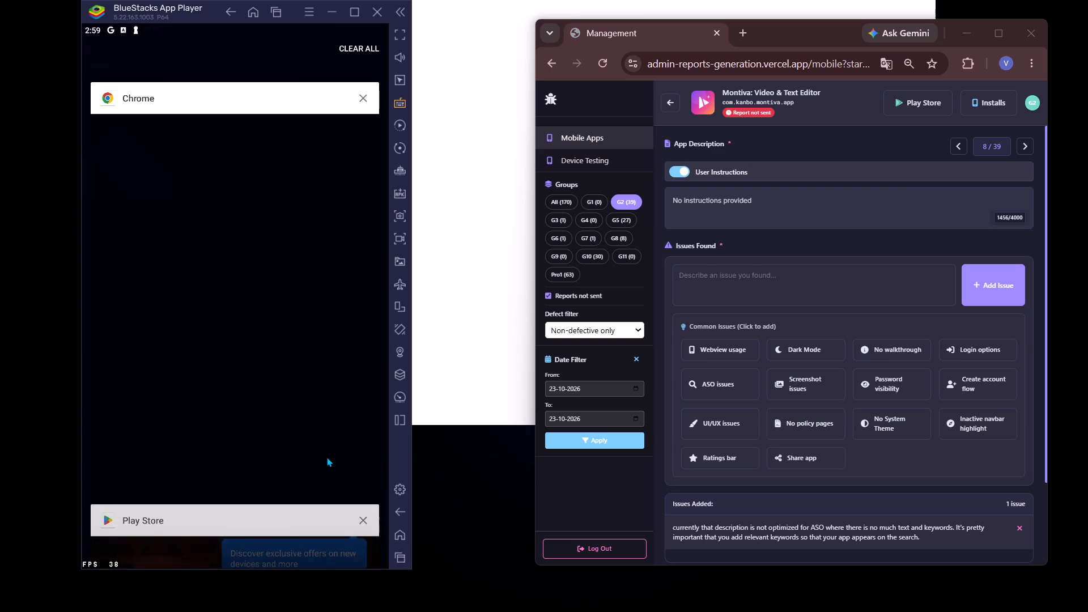
left_click(368, 142)
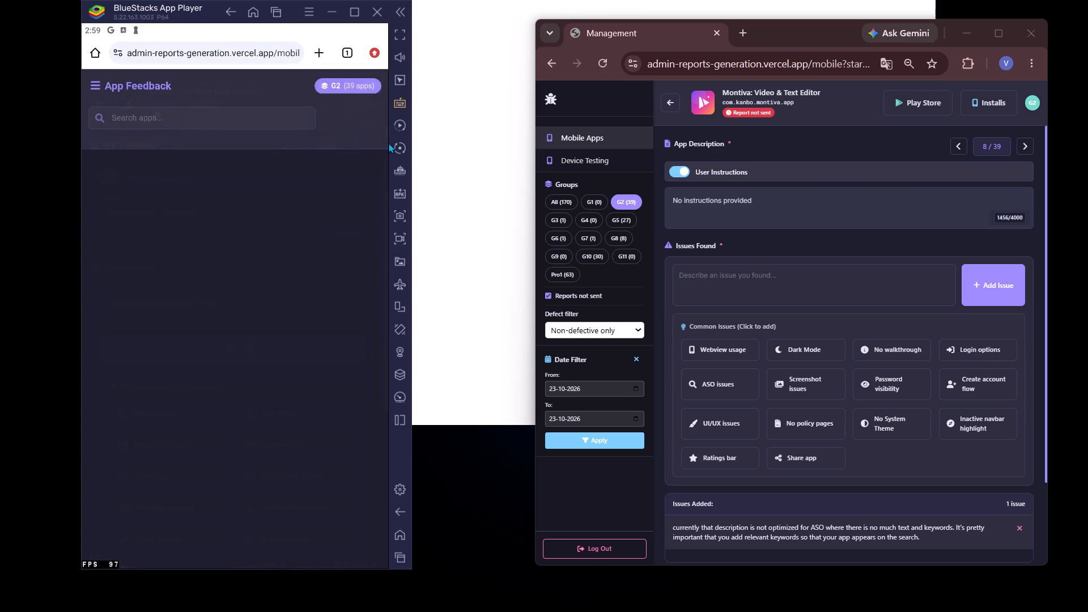
left_click(1030, 147)
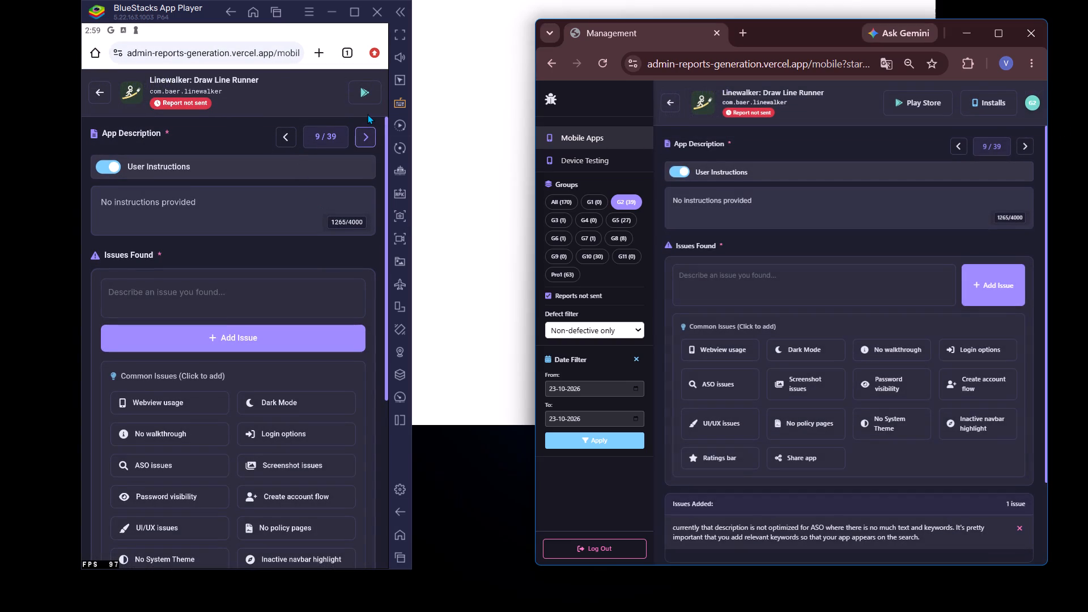
Open Linewalker's Play Store listing in the emulator and examine its description and store screenshots.
left_click(366, 86)
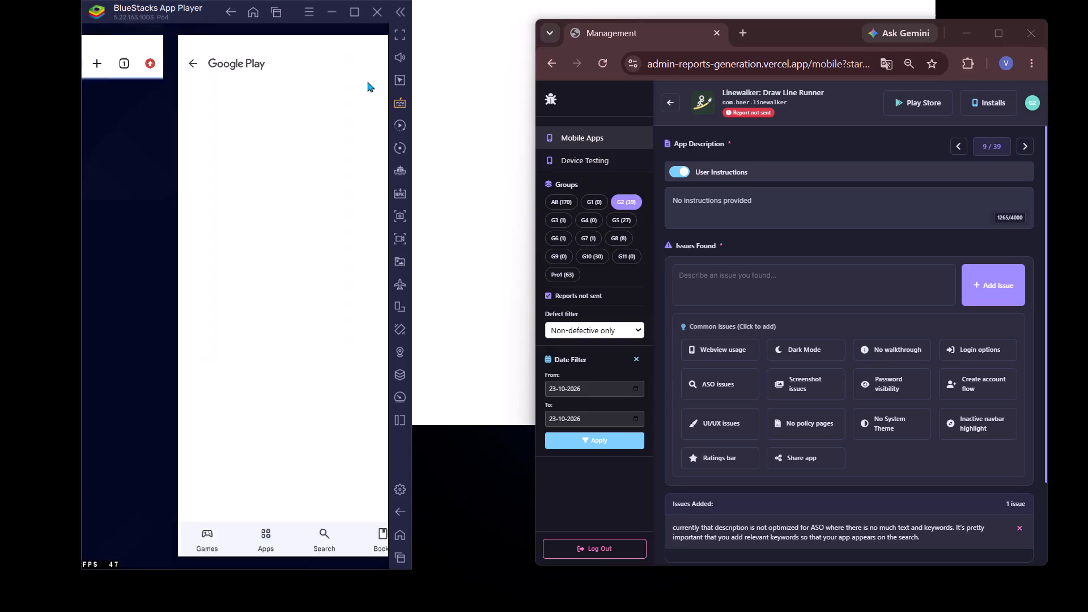
left_click_drag(224, 263, 193, 65)
left_click_drag(213, 390, 162, 99)
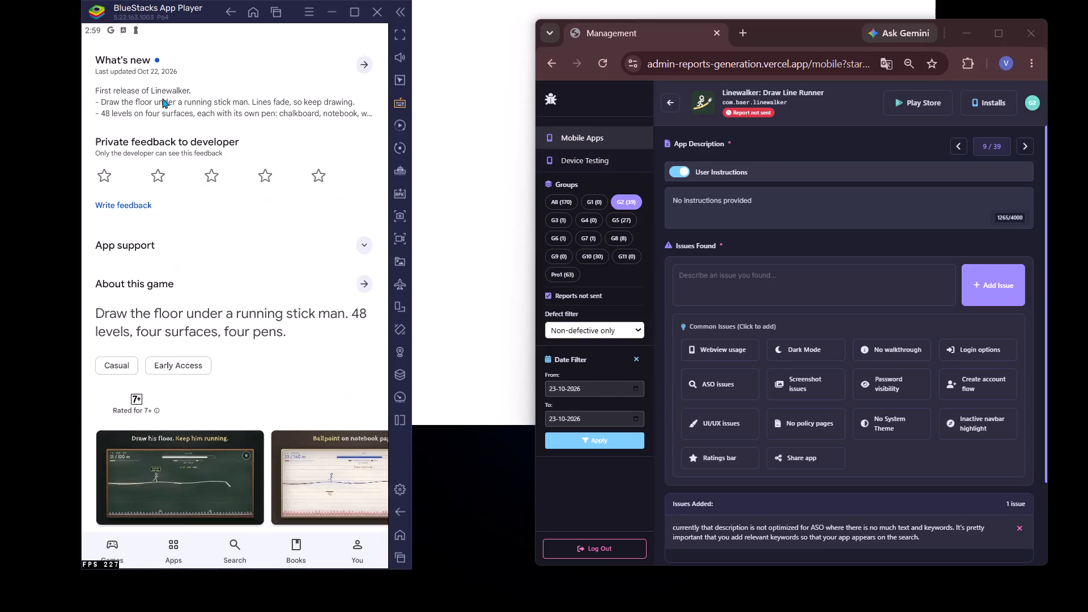
left_click_drag(300, 399, 277, 321)
left_click_drag(284, 430, 0, 484)
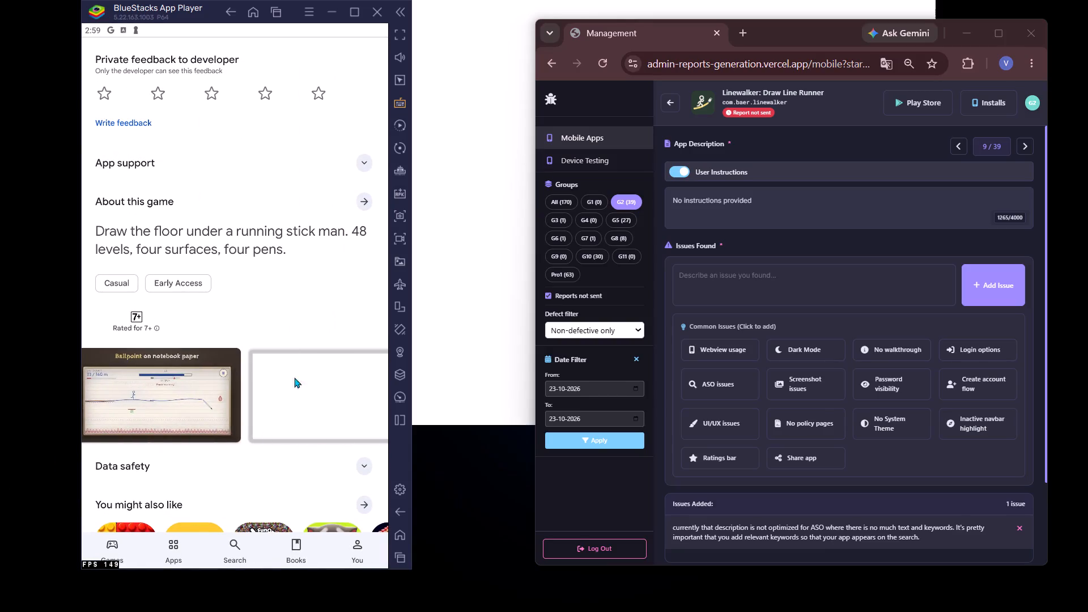
left_click_drag(279, 368, 176, 365)
left_click_drag(256, 377, 92, 328)
left_click_drag(269, 375, 118, 373)
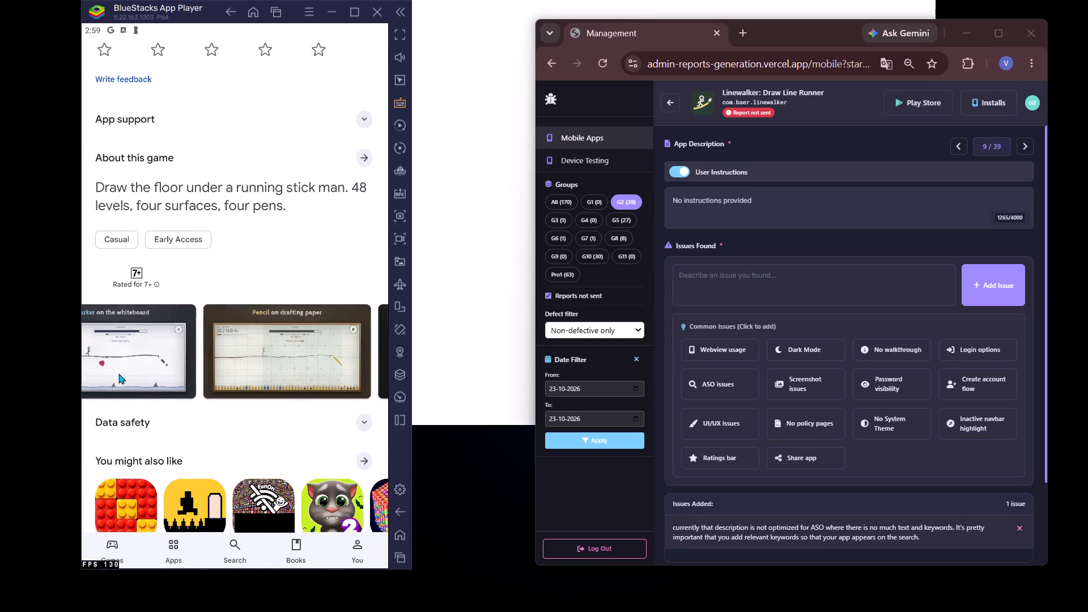
left_click_drag(118, 373, 109, 377)
left_click_drag(285, 373, 126, 372)
left_click_drag(338, 365, 167, 379)
left_click_drag(331, 359, 229, 360)
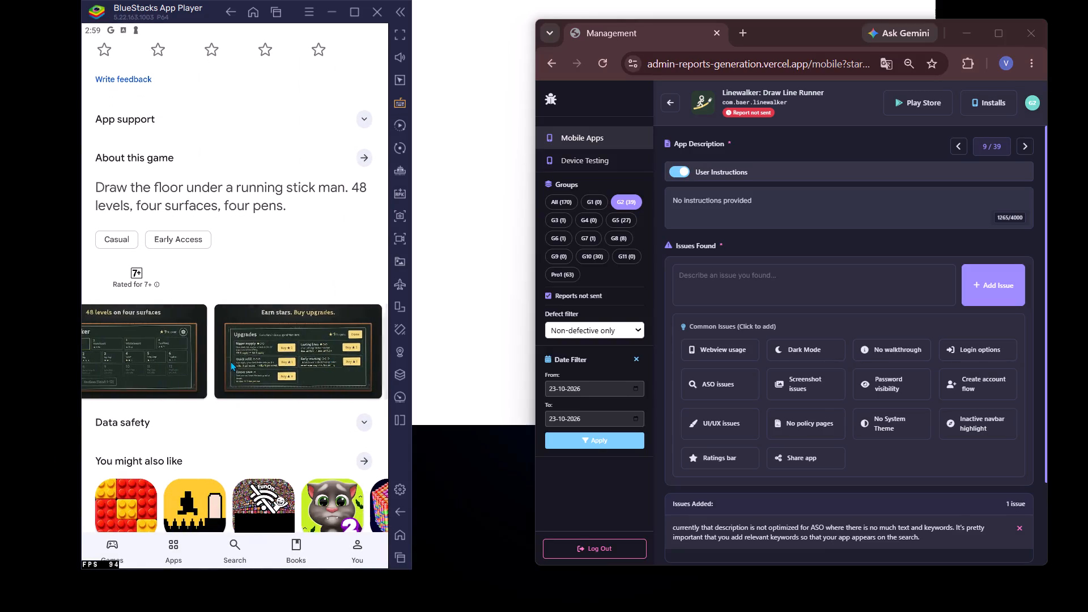
left_click_drag(249, 199, 238, 611)
left_click_drag(237, 252, 210, 451)
left_click_drag(287, 201, 297, 280)
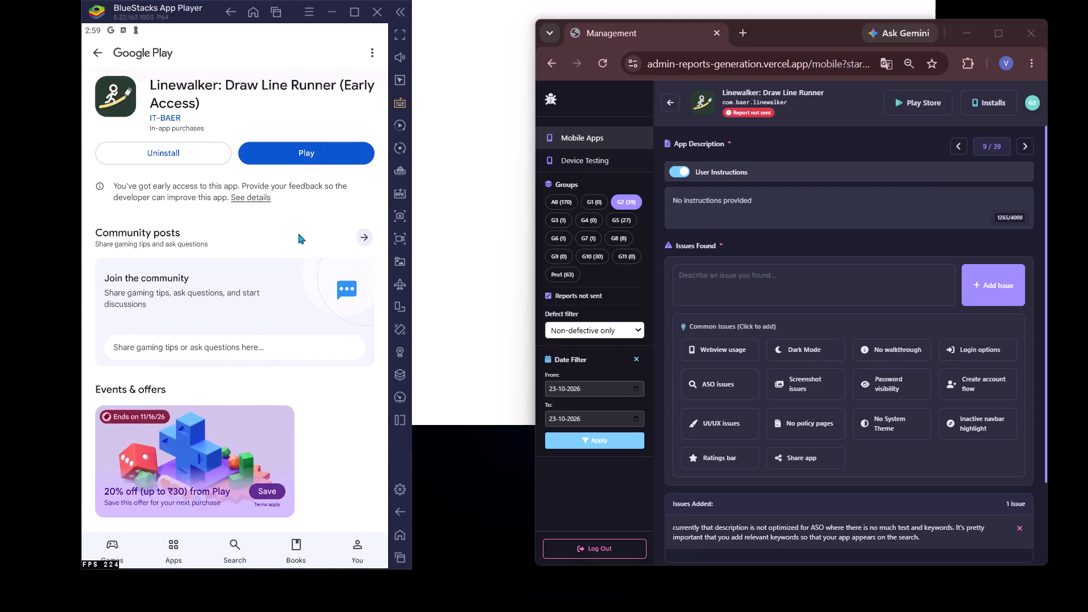
Launch Linewalker from its store listing and switch the emulator display to portrait orientation.
left_click(307, 154)
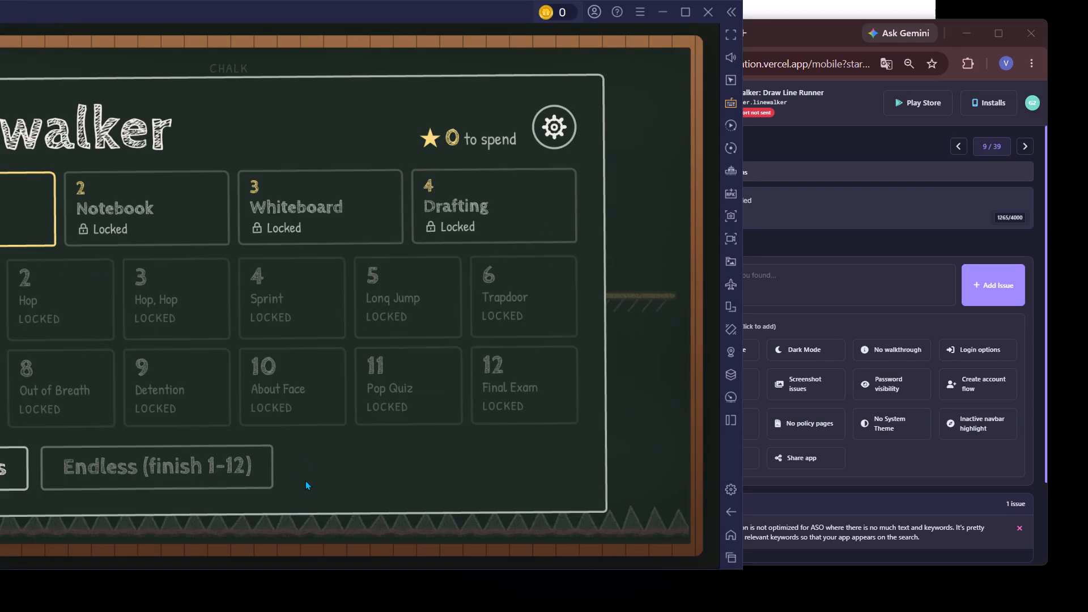
left_click(728, 420)
left_click(729, 419)
left_click(730, 414)
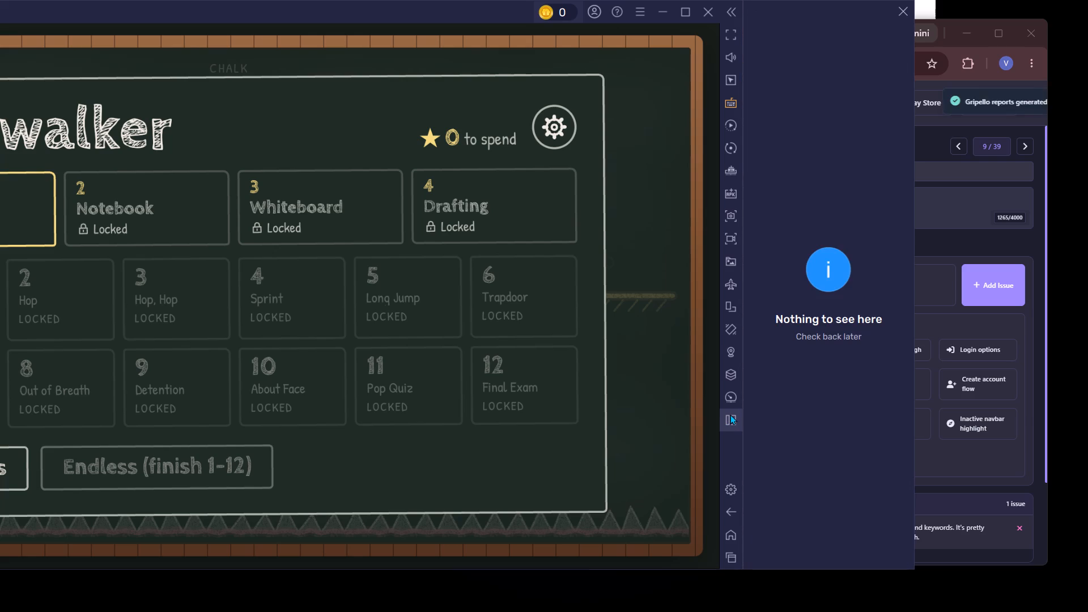
left_click(730, 414)
left_click(730, 305)
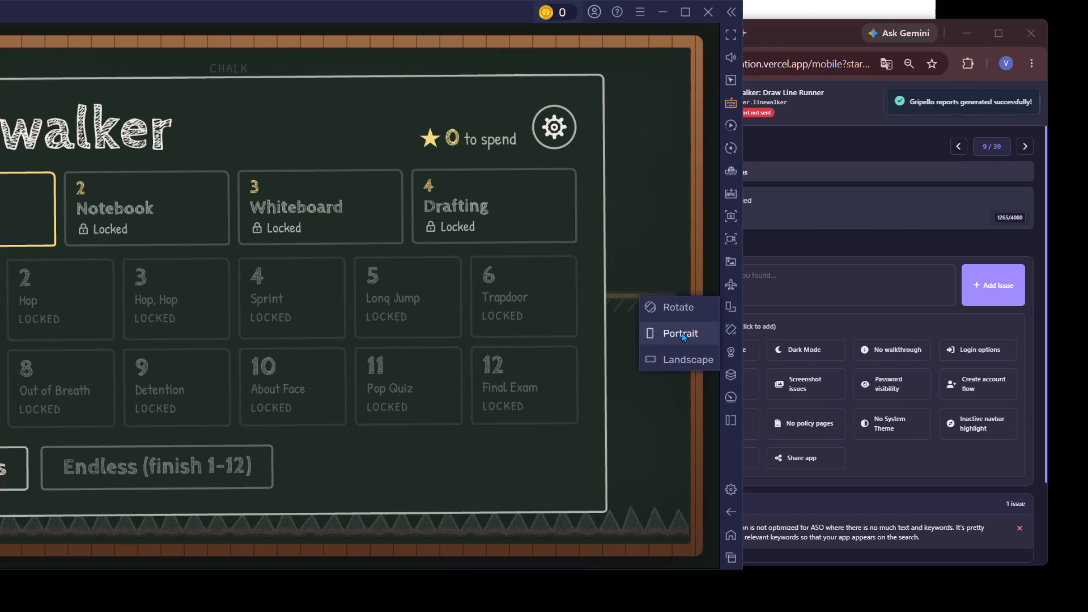
left_click(679, 332)
left_click(343, 317)
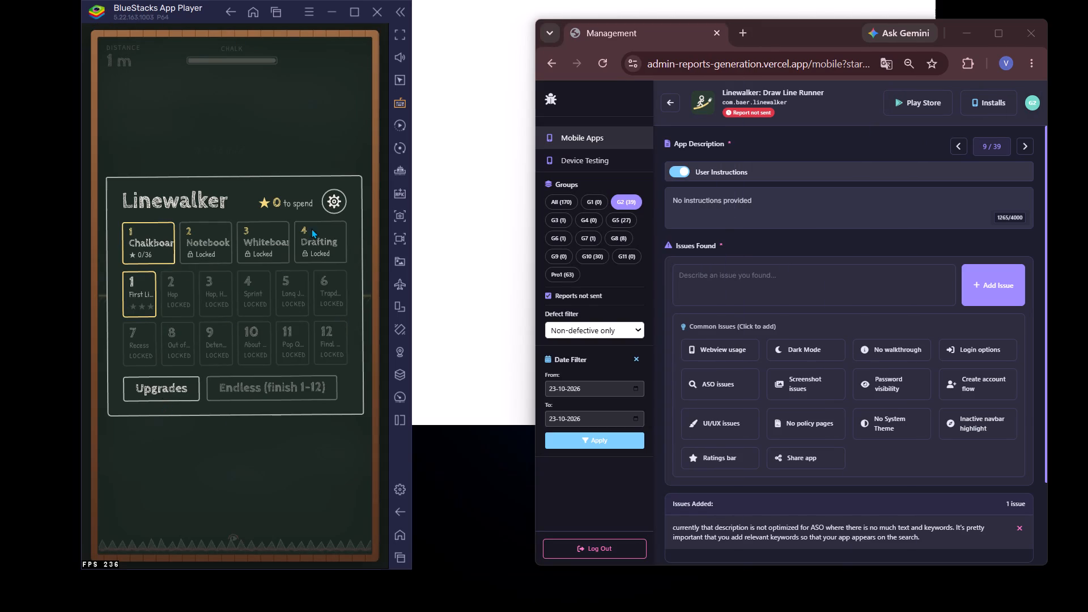
Check Linewalker's settings and its About and privacy page, then return to the level map.
left_click(331, 204)
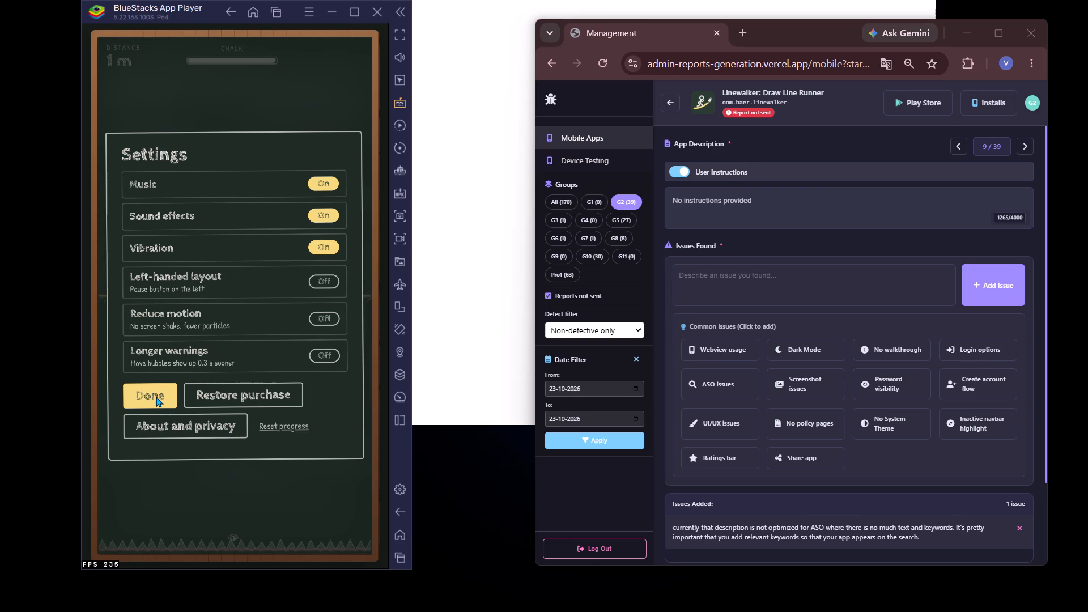
left_click(166, 424)
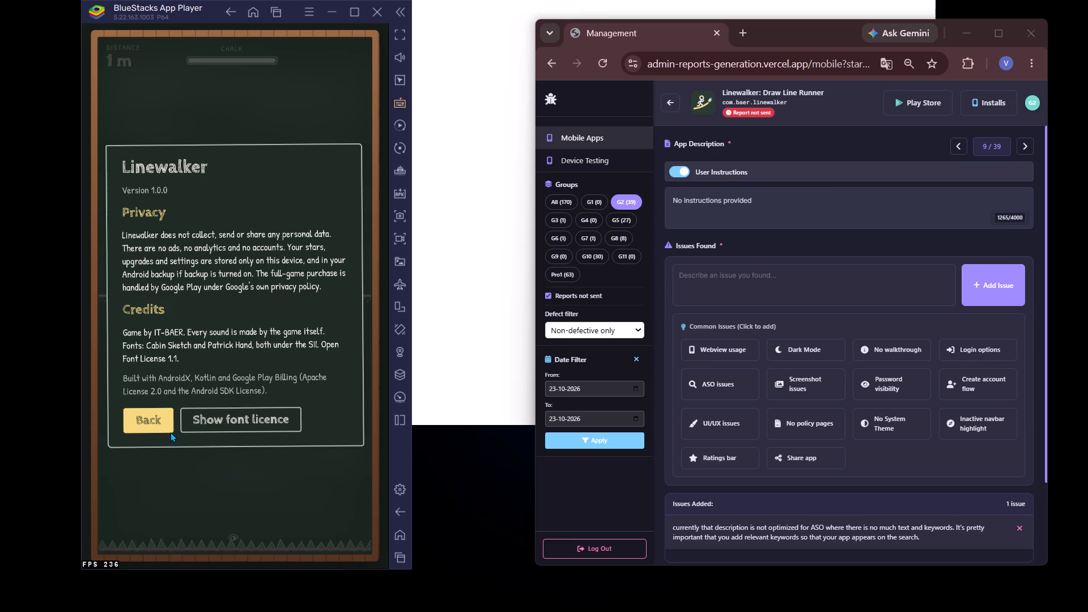
left_click(166, 429)
left_click(168, 418)
left_click_drag(245, 373, 217, 280)
left_click(152, 414)
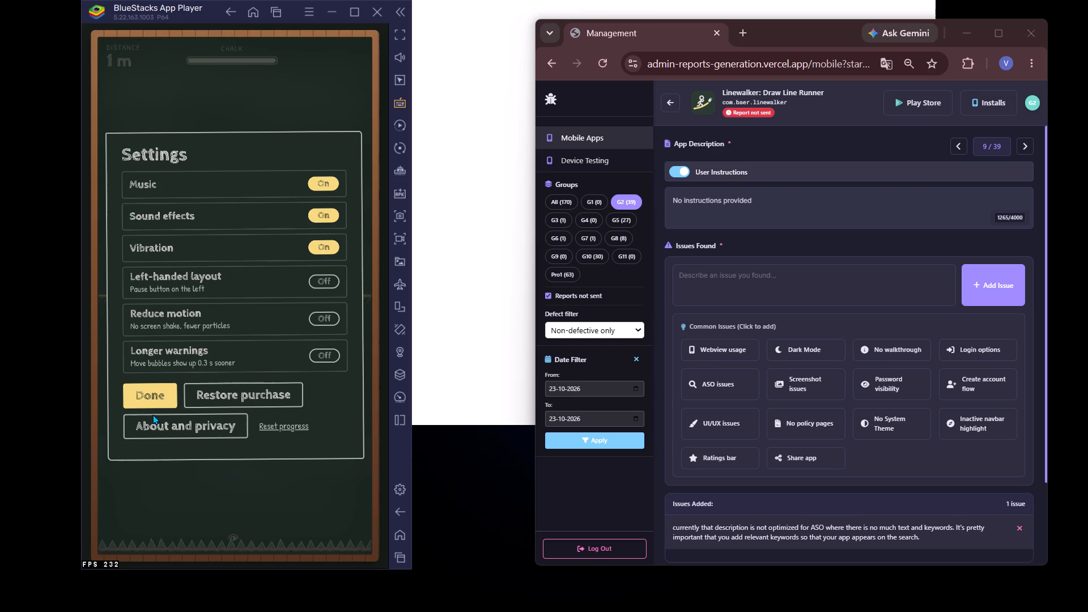
left_click(160, 394)
Start level 1, First Line, in the Chalkboard world and test drawing lines for the runner.
left_click(163, 256)
double_click(160, 254)
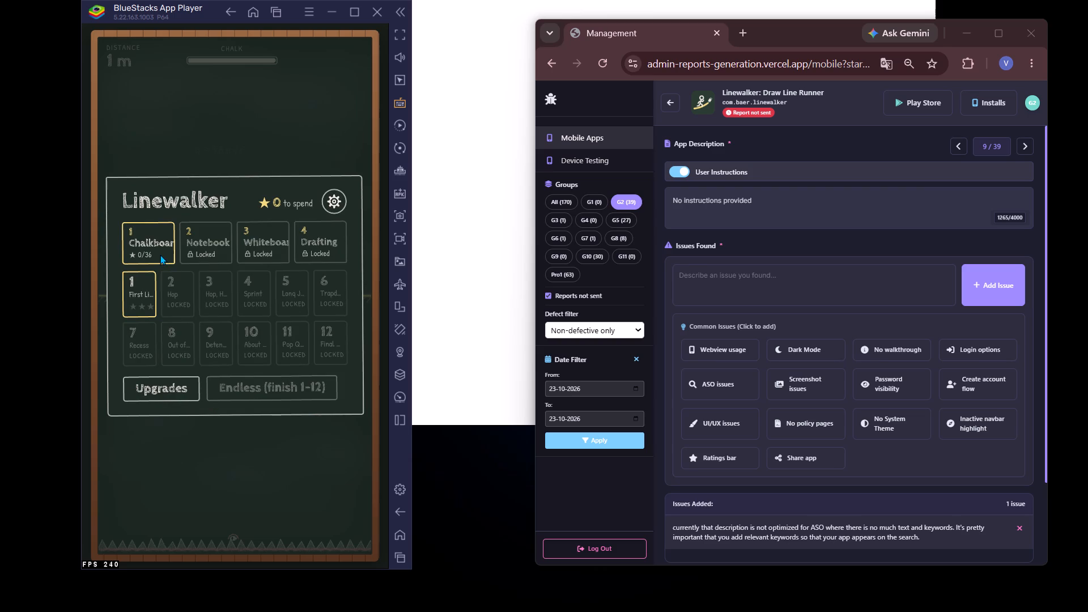
left_click(97, 313)
double_click(122, 296)
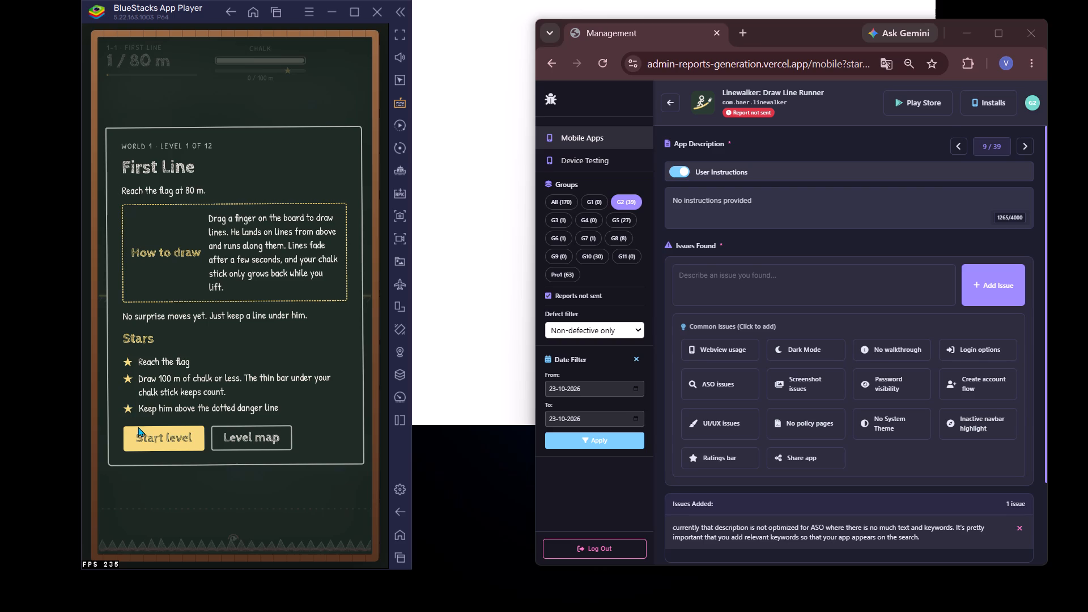
left_click(138, 427)
left_click_drag(190, 369, 195, 258)
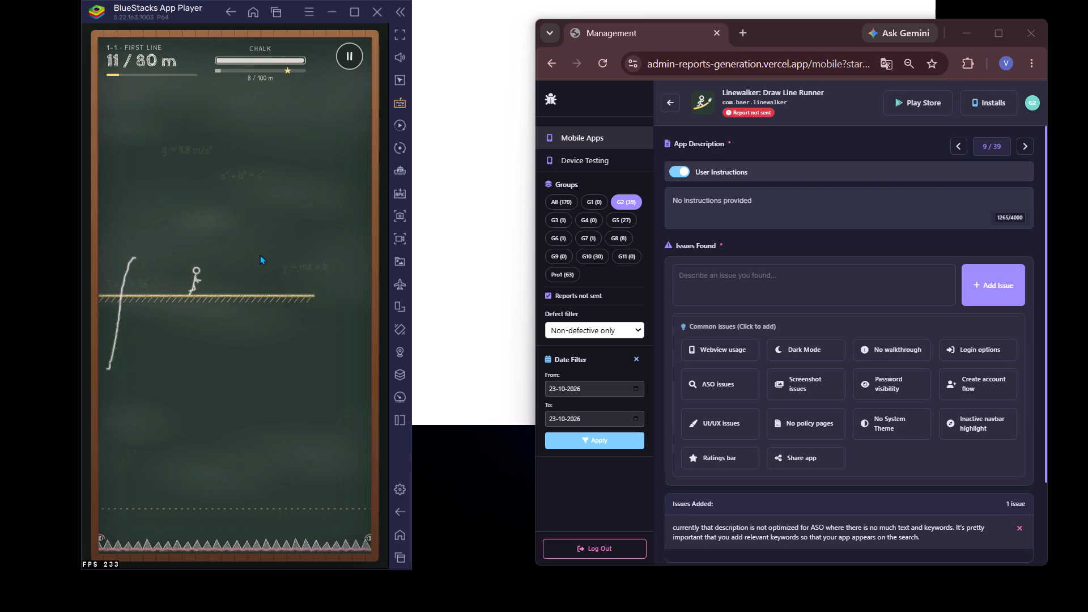
left_click_drag(260, 250, 234, 307)
left_click_drag(232, 311, 201, 364)
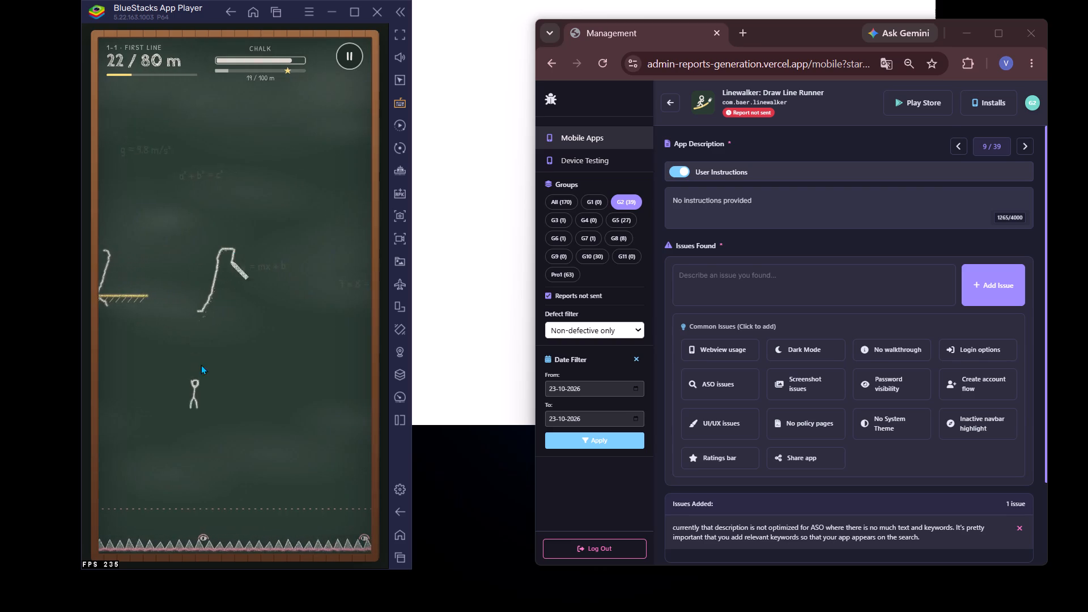
left_click_drag(201, 364, 162, 501)
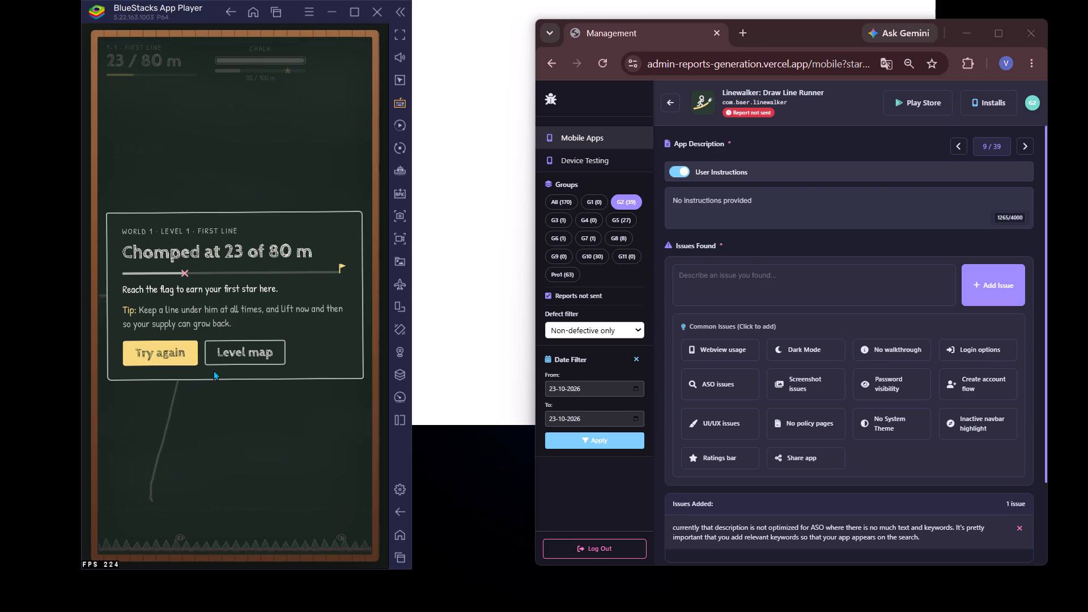
Replay First Line twice, drawing a floor under the runner, and return to the level map.
left_click(186, 359)
left_click_drag(197, 303, 324, 313)
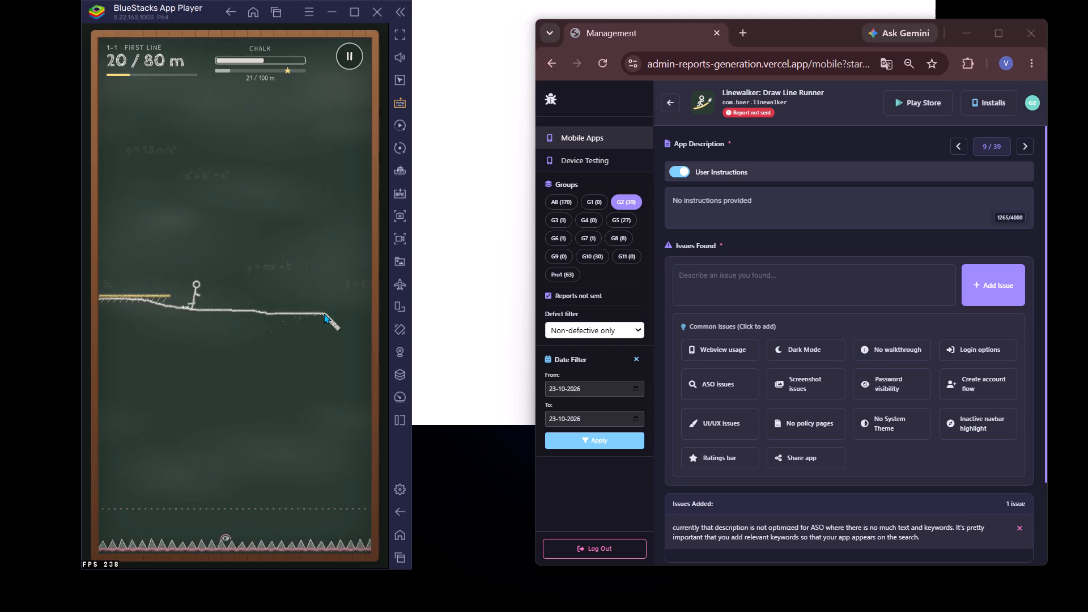
left_click_drag(324, 313, 343, 234)
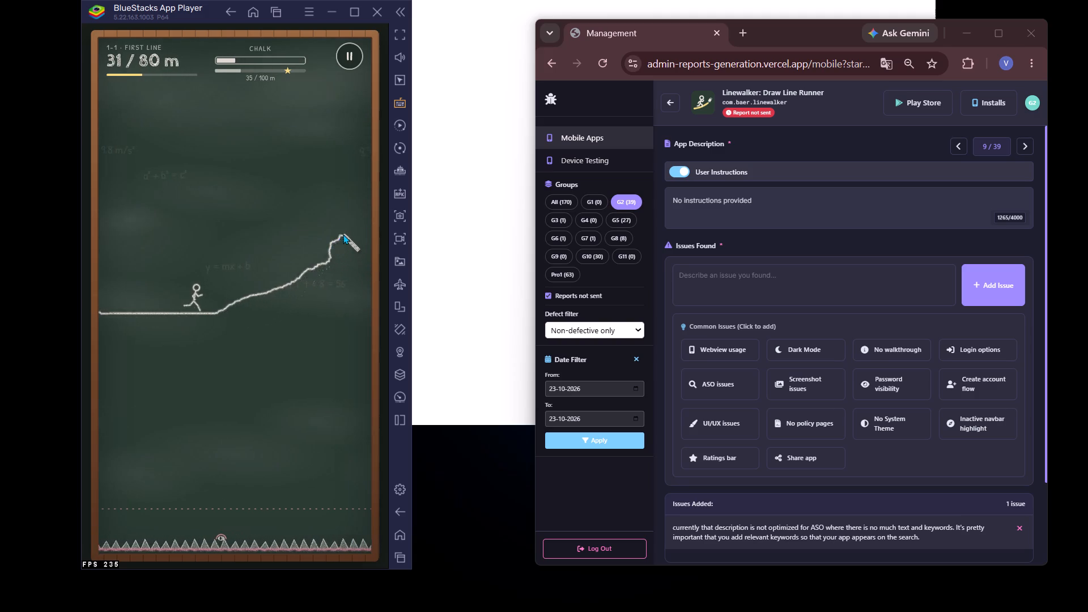
left_click_drag(343, 234, 330, 193)
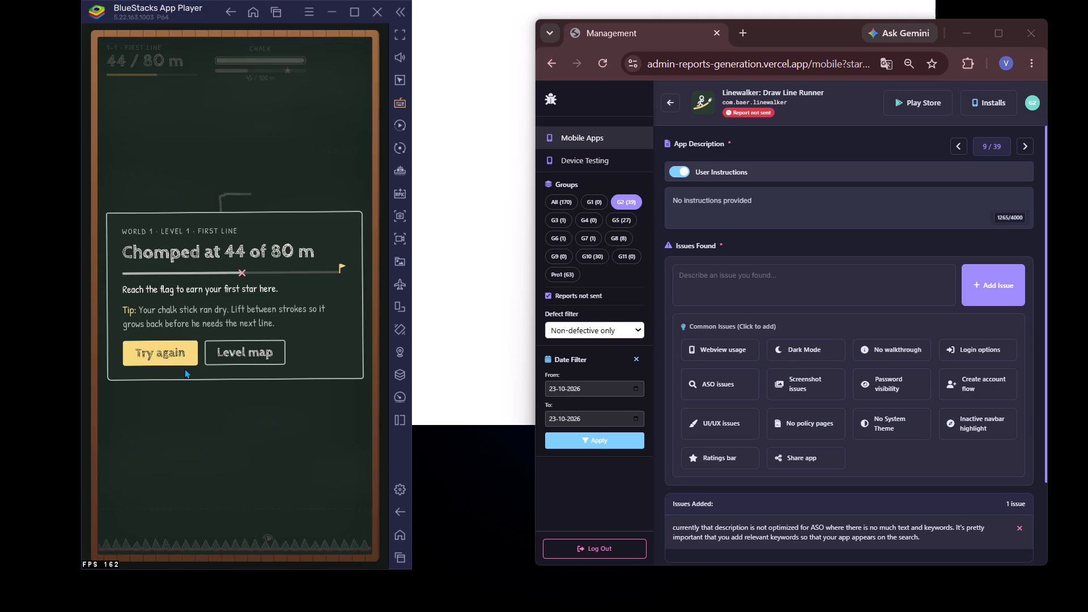
left_click(178, 358)
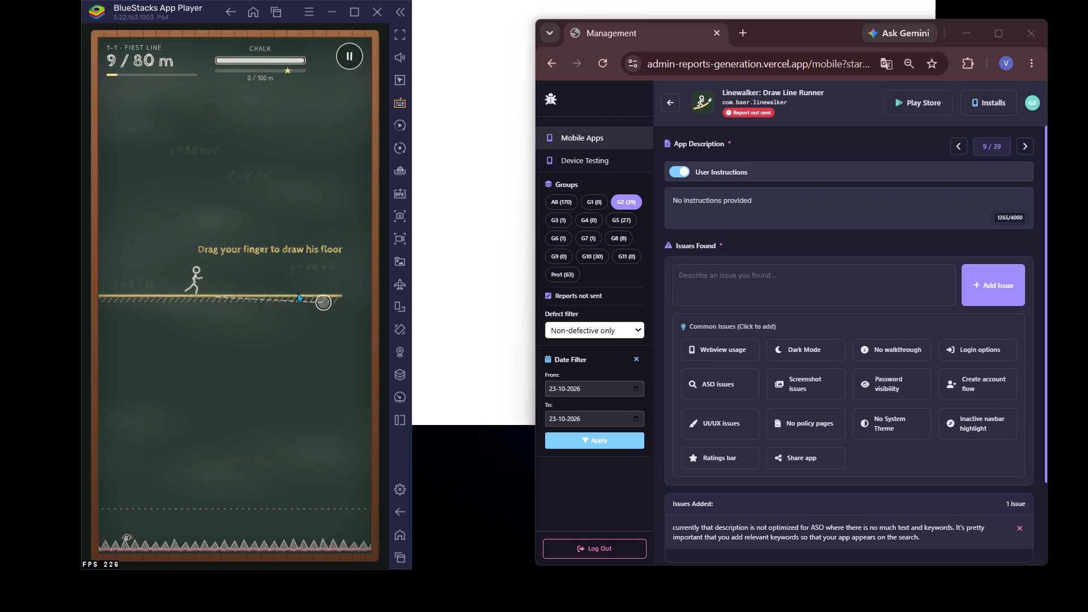
left_click_drag(301, 301, 369, 301)
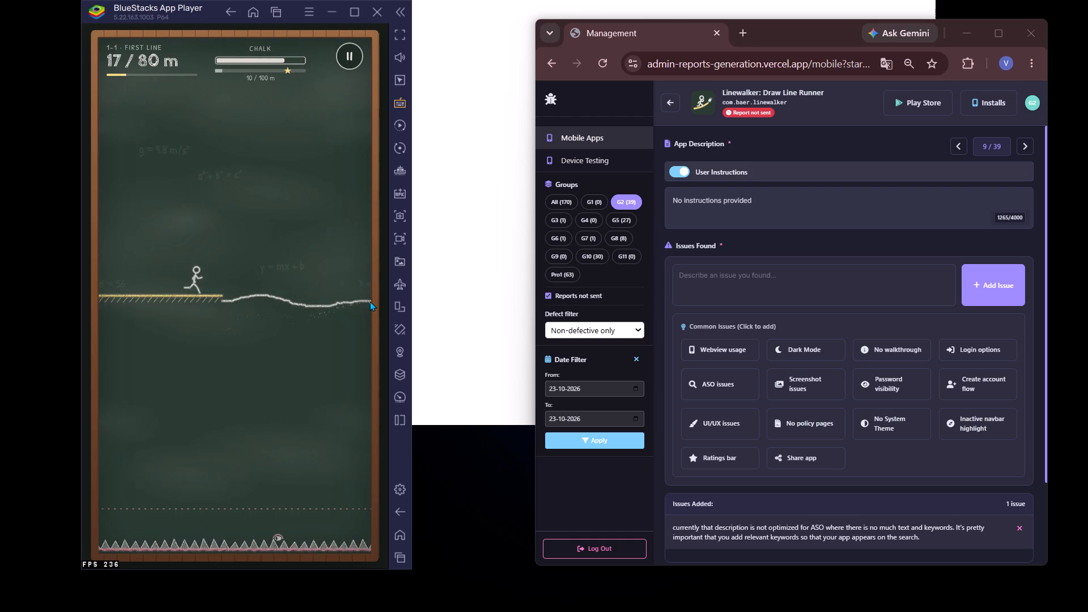
left_click_drag(369, 301, 373, 299)
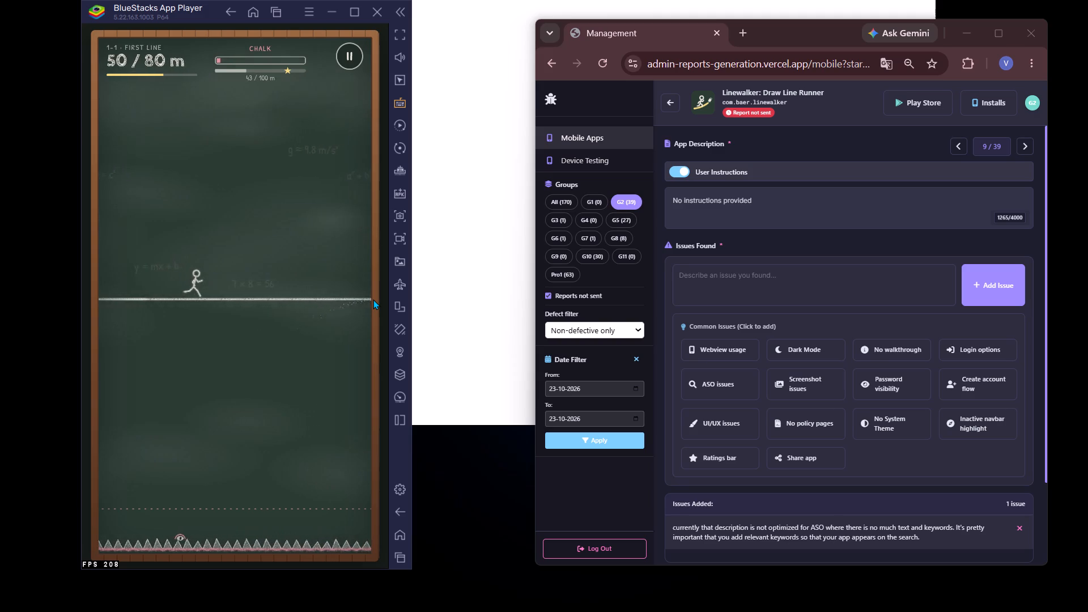
left_click_drag(373, 299, 379, 282)
left_click_drag(242, 288, 239, 282)
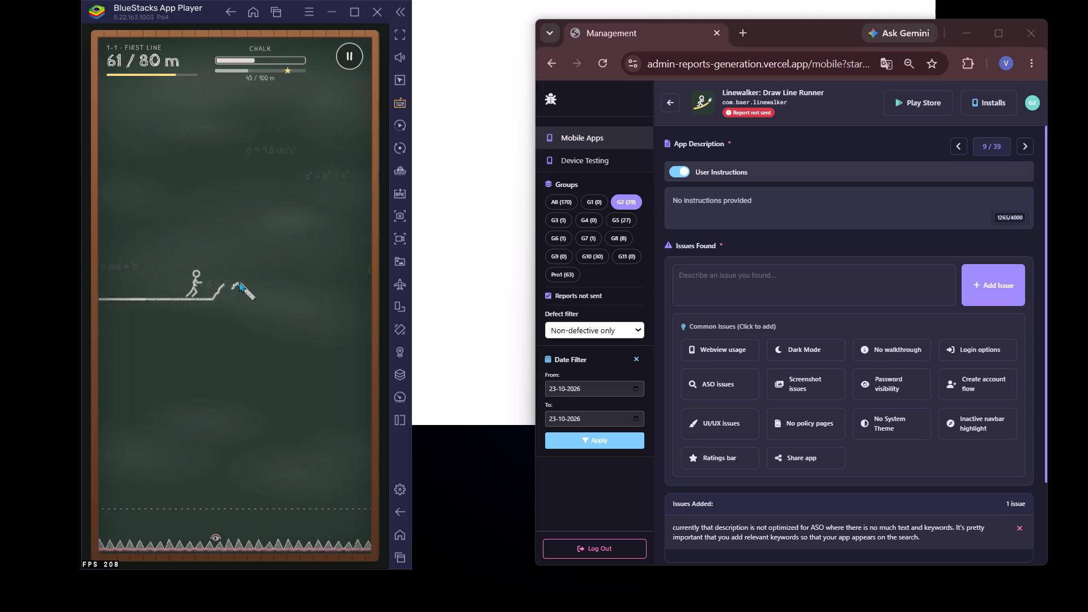
left_click_drag(239, 282, 245, 278)
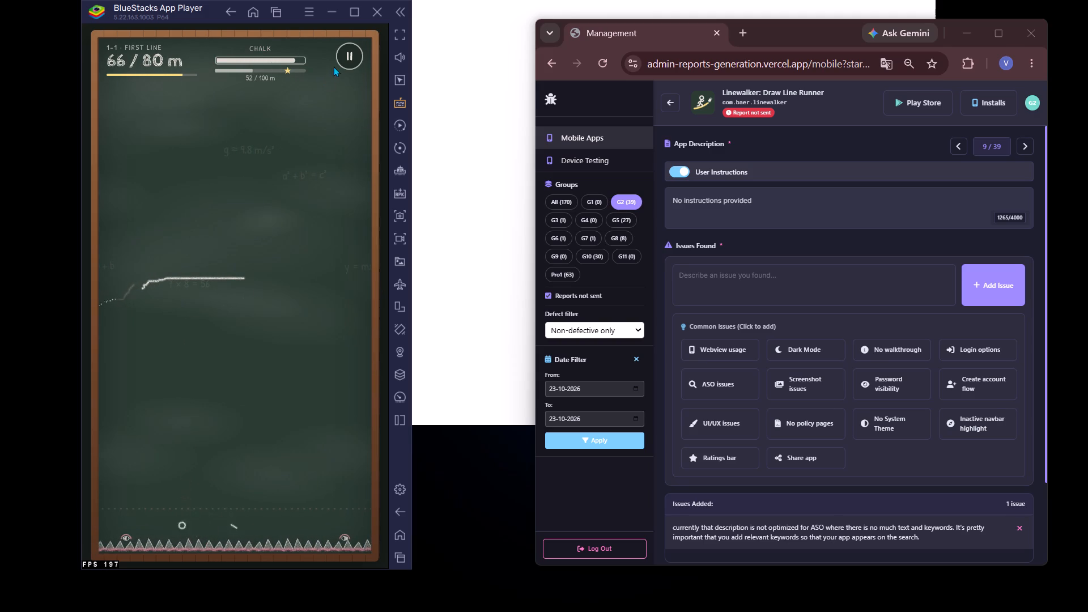
left_click(214, 355)
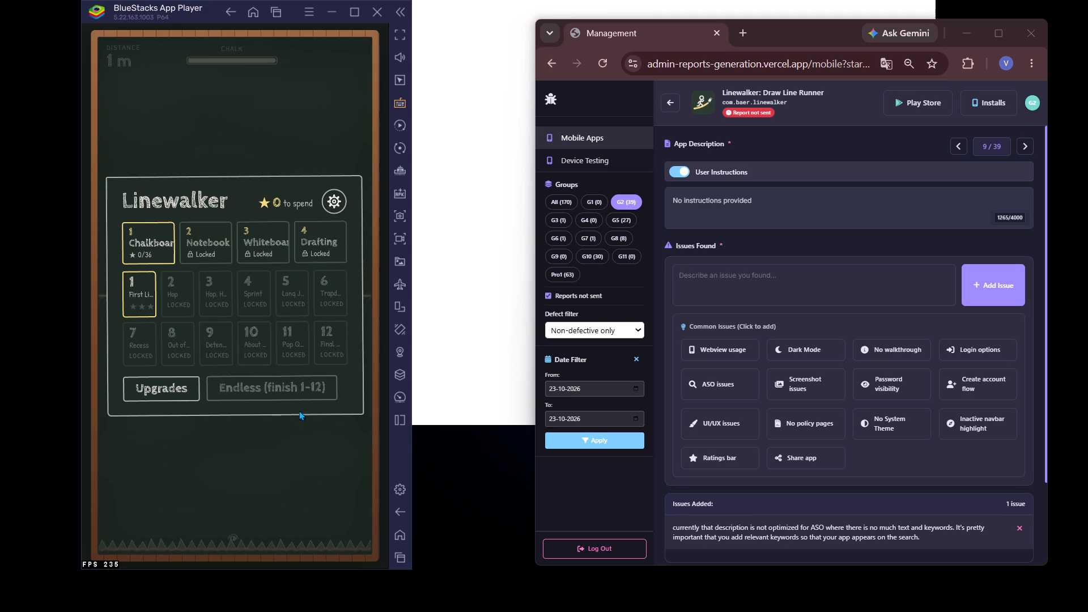
Recheck the game's settings and add the Ratings bar and No policy pages common issues to Linewalker's report.
left_click(337, 205)
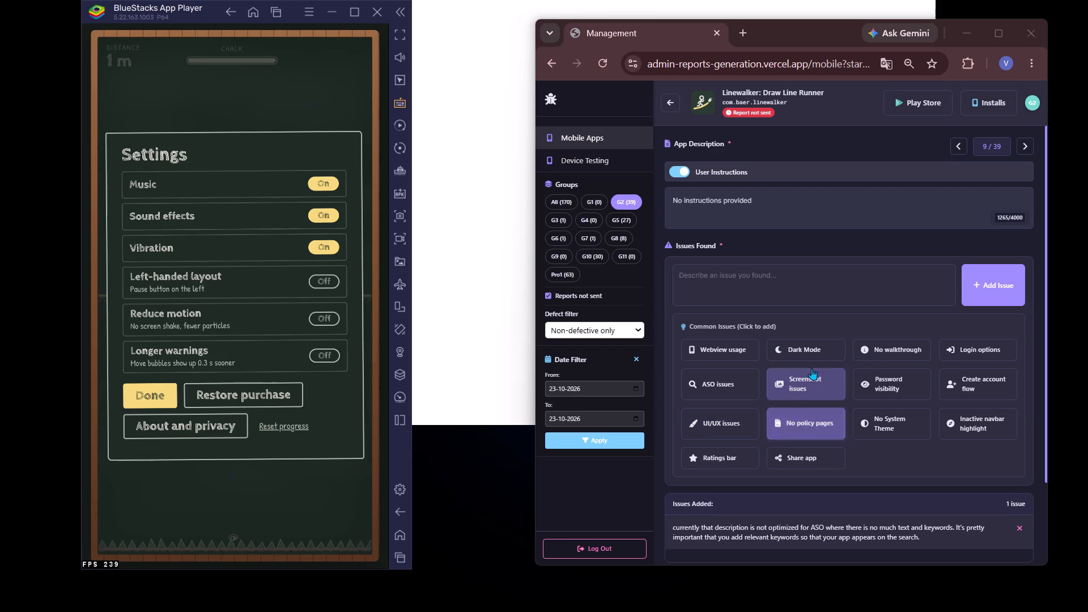
scroll(841, 368, "down", 1)
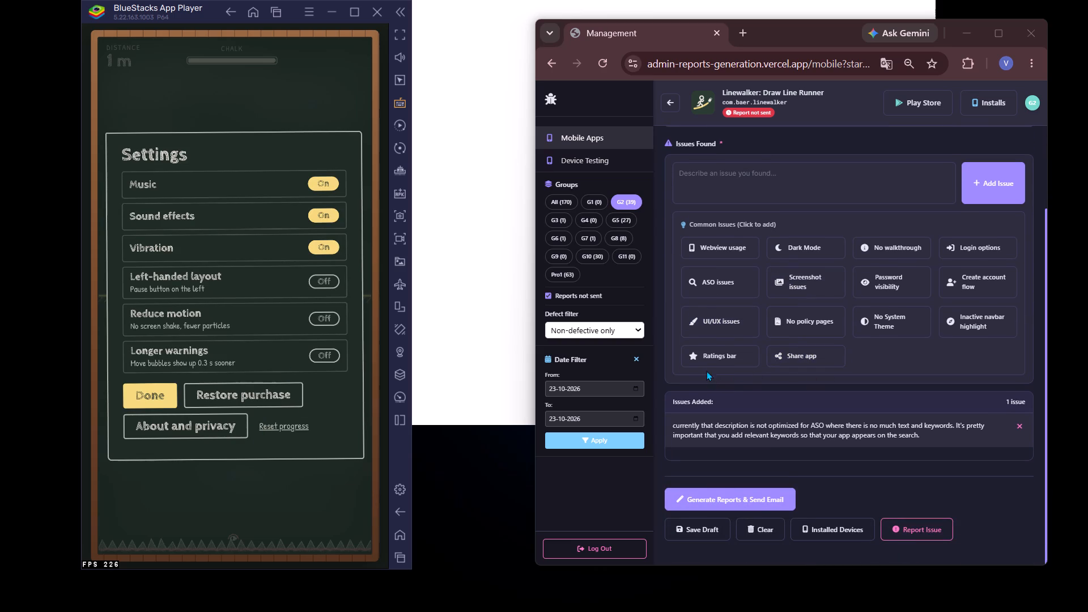
left_click(707, 351)
left_click(790, 322)
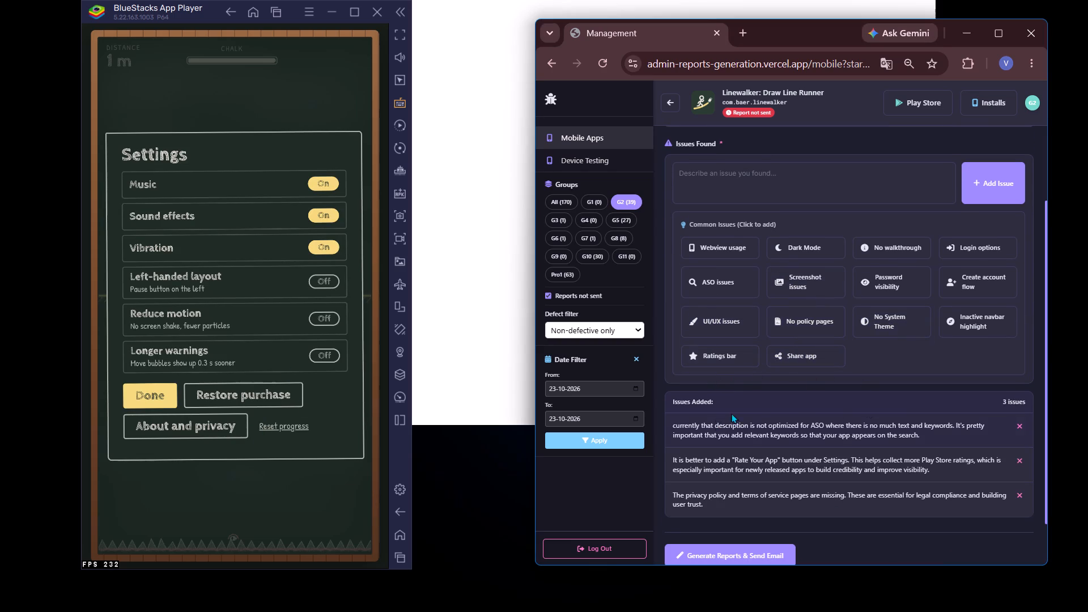
Review Linewalker's added issues, generate the reports and send the email.
scroll(831, 382, "up", 3)
scroll(859, 279, "down", 3)
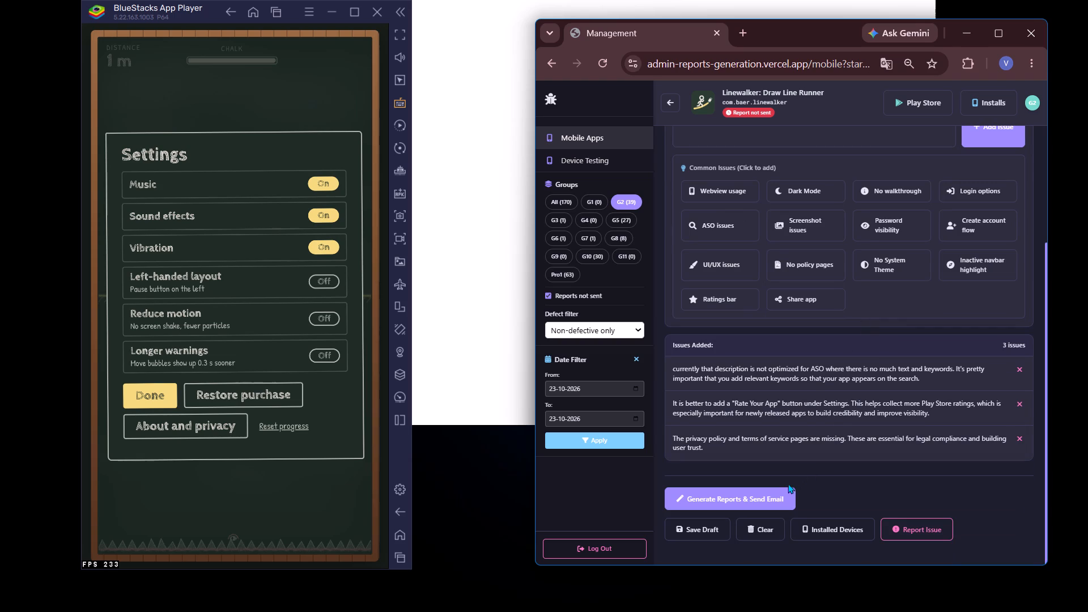
left_click(772, 496)
Uninstall Linewalker: Draw Line Runner from its Google Play page in the emulator.
left_click(406, 555)
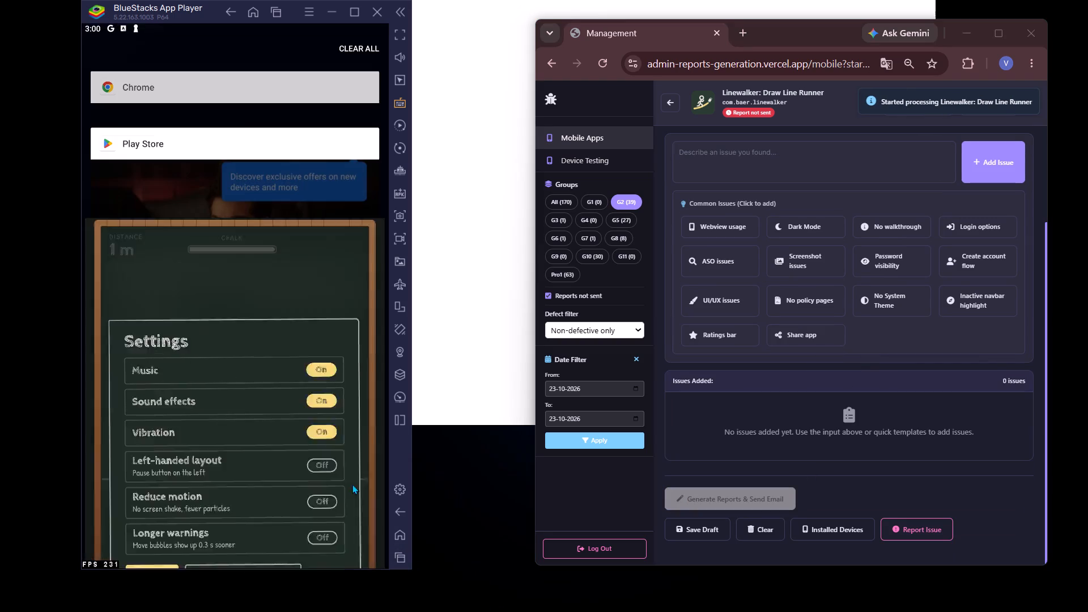
left_click(252, 318)
left_click(148, 145)
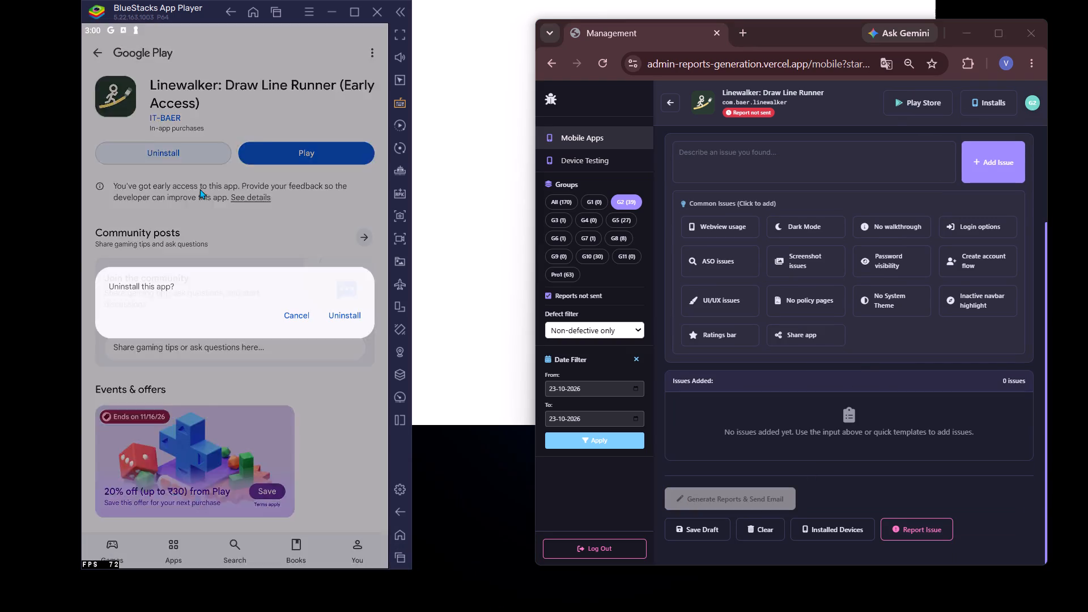
left_click(329, 313)
Advance to the next app, Orbly: Daily Manifestation, in both the emulator's and the desktop's admin pages, and open its Play Store listing.
left_click_drag(400, 558, 386, 554)
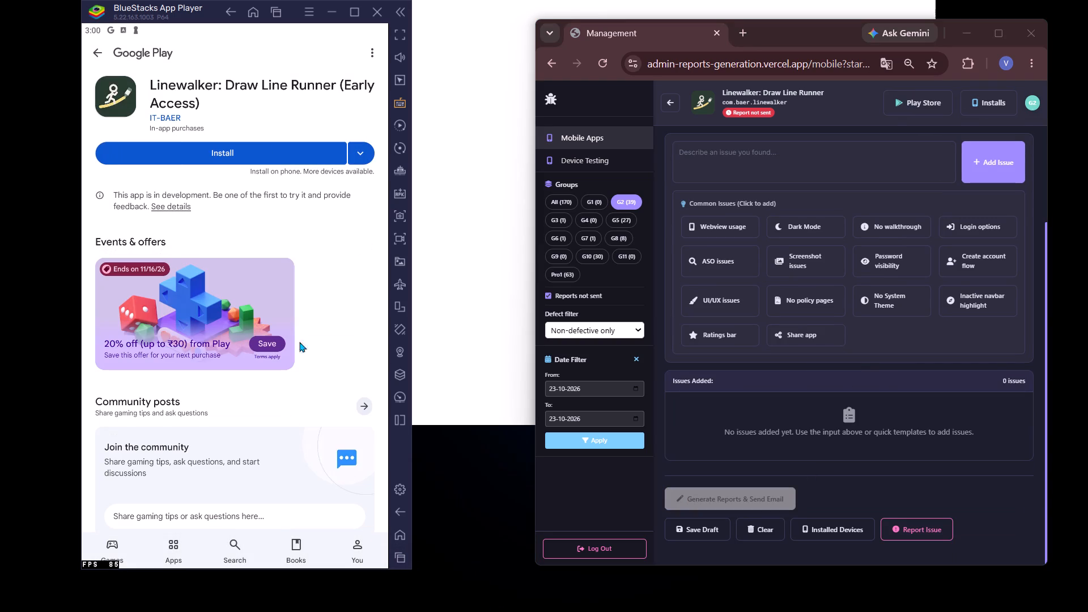
left_click(395, 557)
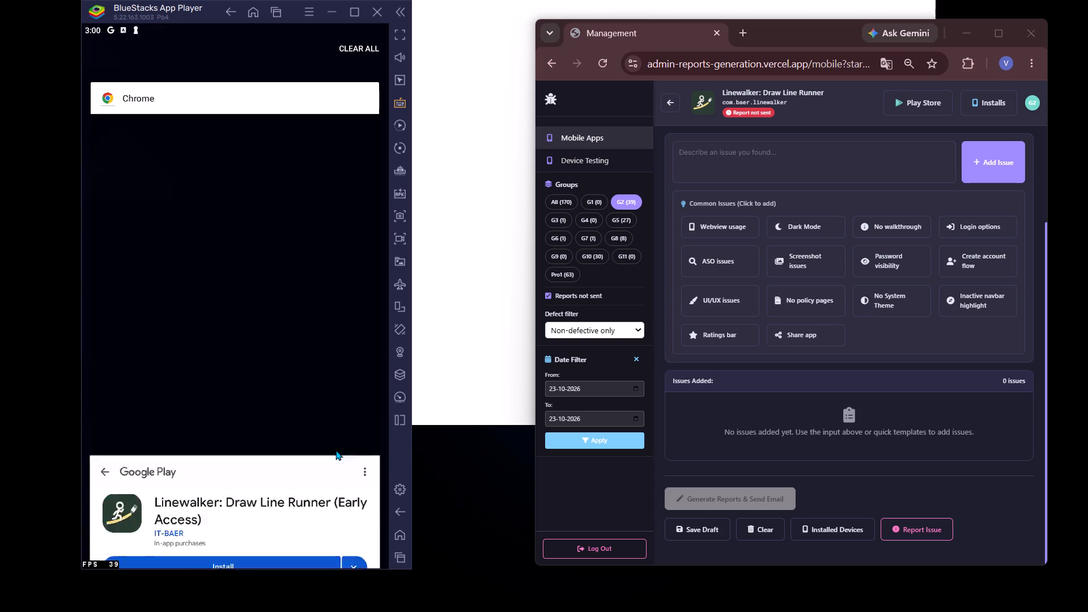
left_click(285, 358)
left_click(370, 134)
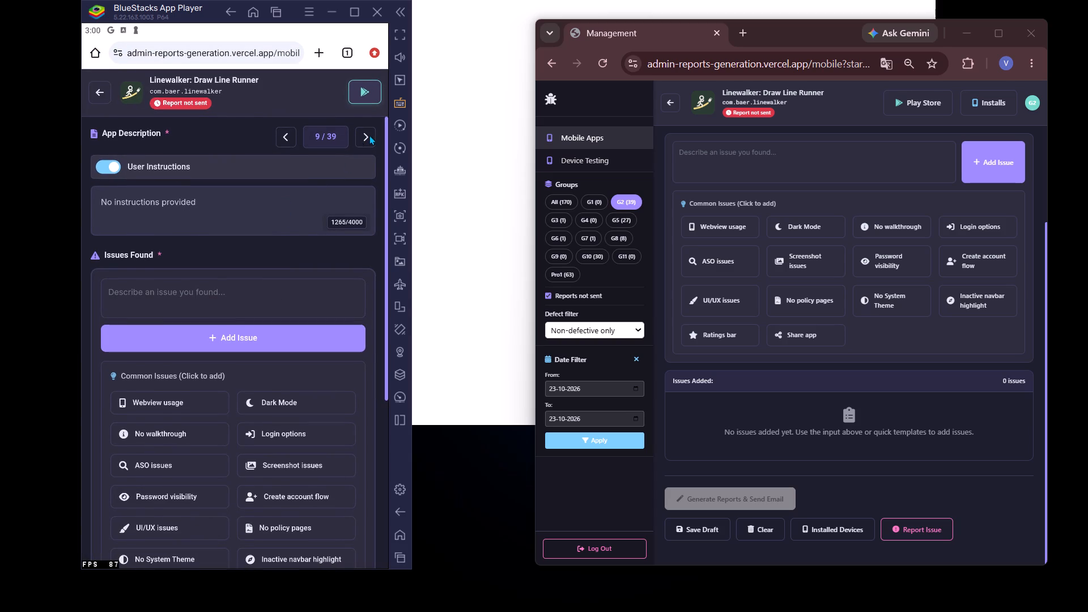
left_click(364, 95)
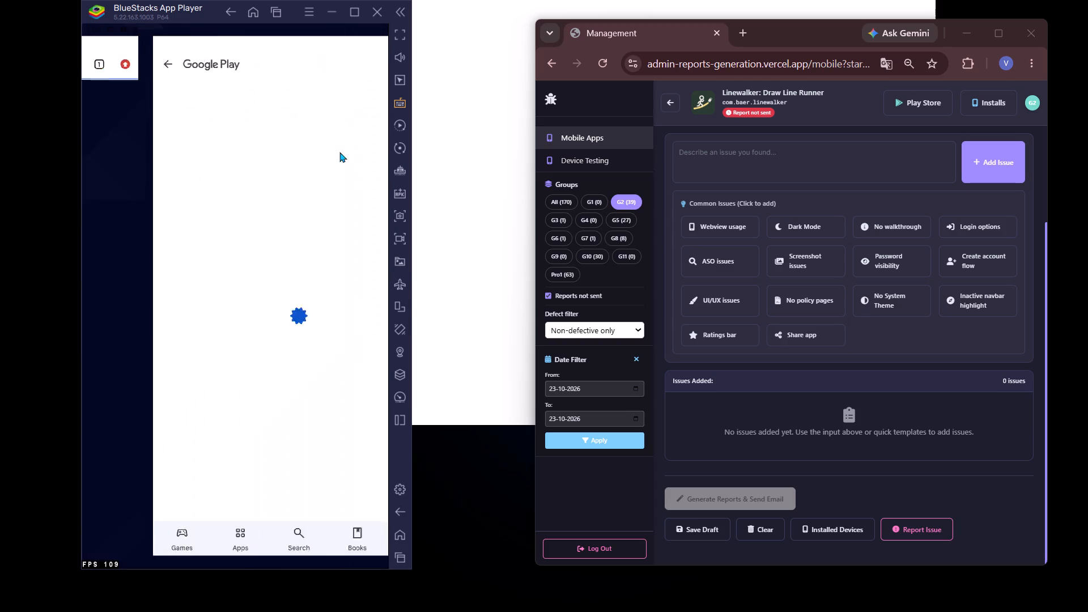
scroll(912, 164, "up", 5)
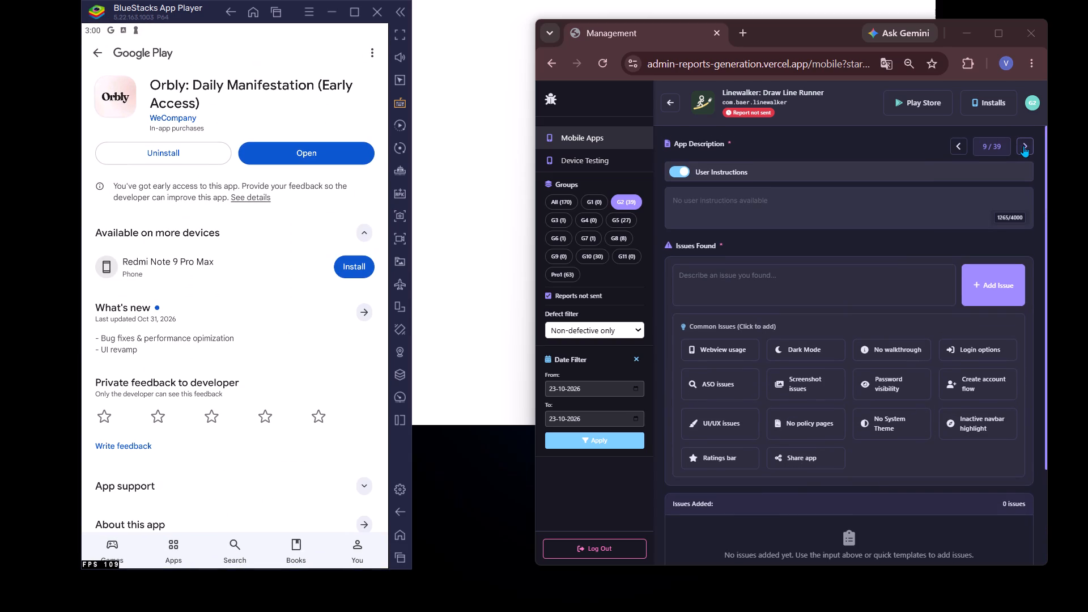
left_click(1023, 146)
Examine Orbly's Play Store description and its full set of screenshots.
left_click_drag(329, 388, 268, 176)
left_click_drag(274, 391, 220, 245)
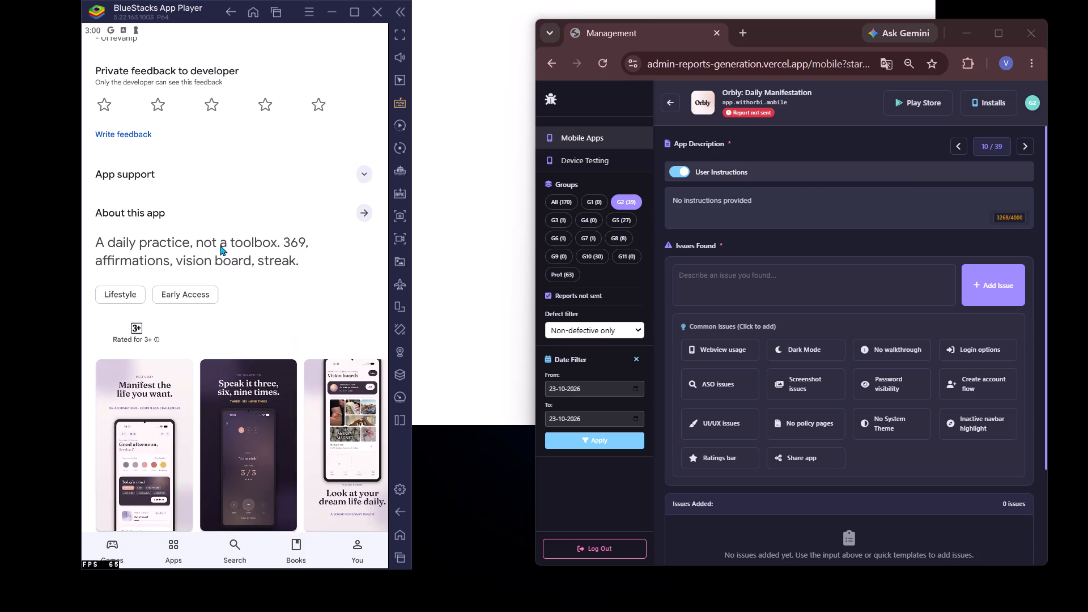
left_click_drag(220, 245, 218, 235)
left_click_drag(245, 385, 0, 390)
left_click_drag(307, 403, 80, 369)
left_click_drag(256, 350, 220, 339)
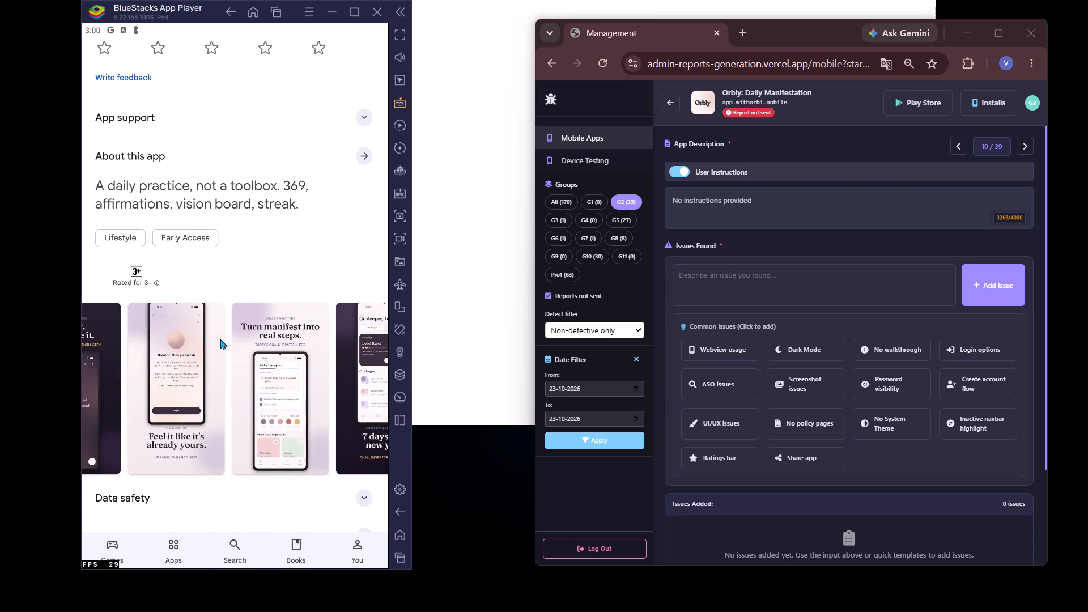
left_click_drag(220, 339, 0, 322)
left_click_drag(301, 364, 214, 343)
left_click_drag(239, 181, 251, 543)
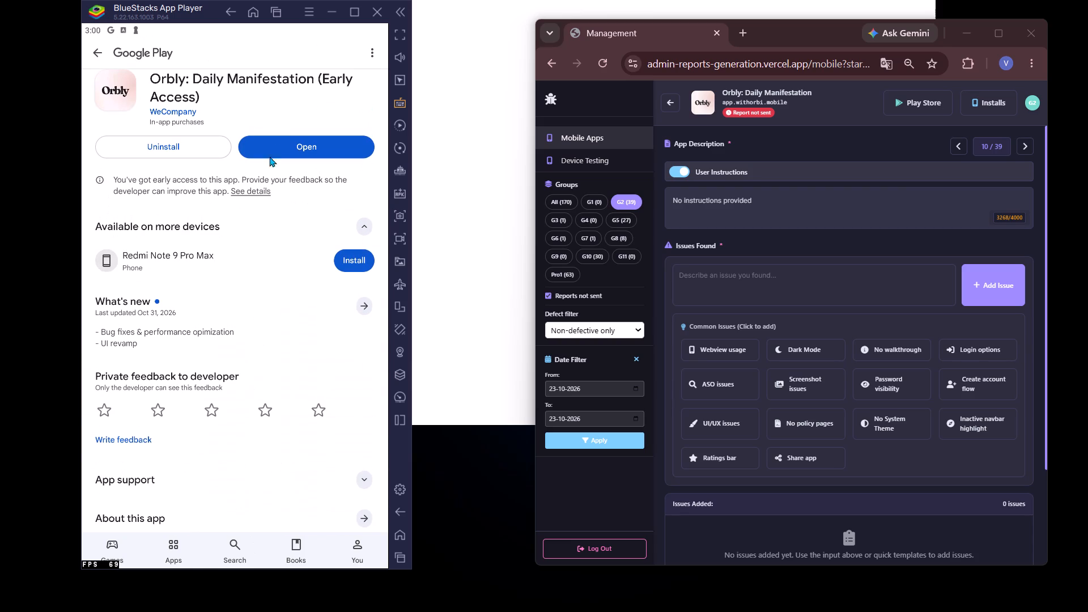
Launch Orbly and begin onboarding with the first name king and the answer "I already have a practice".
left_click(274, 146)
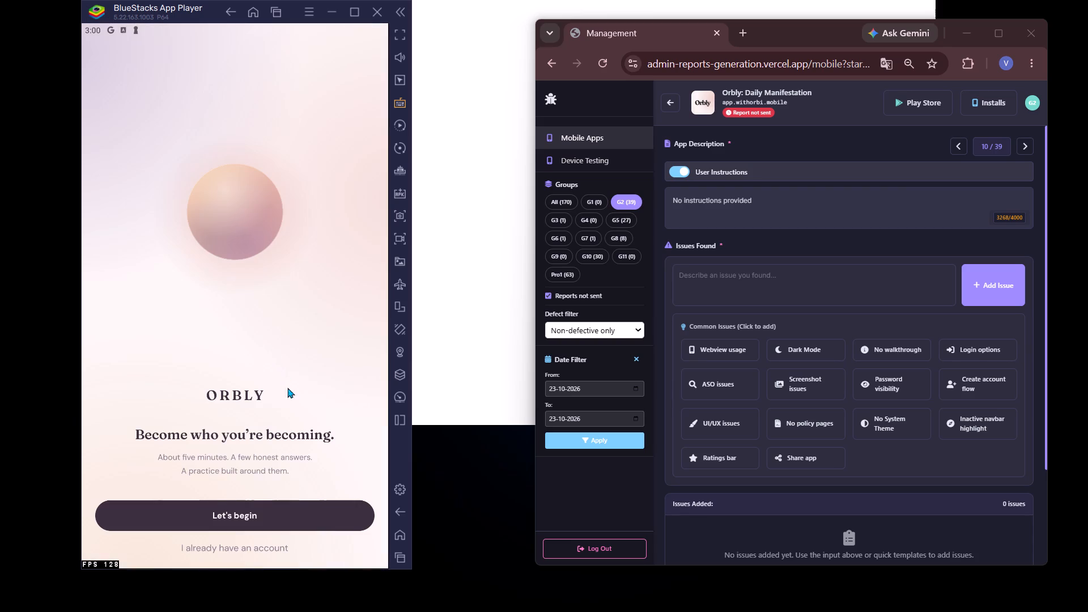
left_click(313, 530)
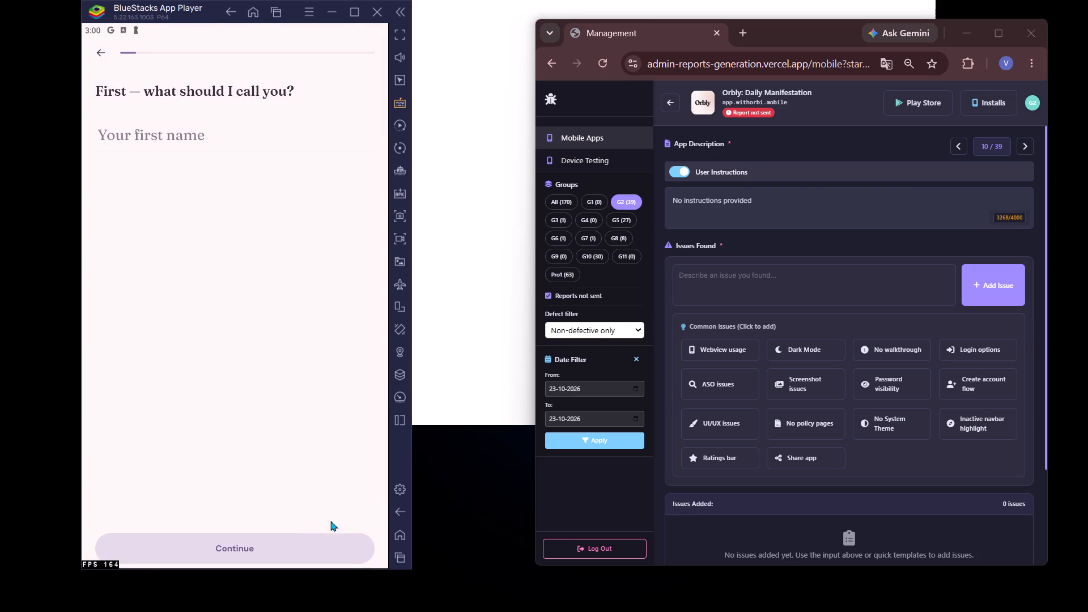
type("king")
key("Return")
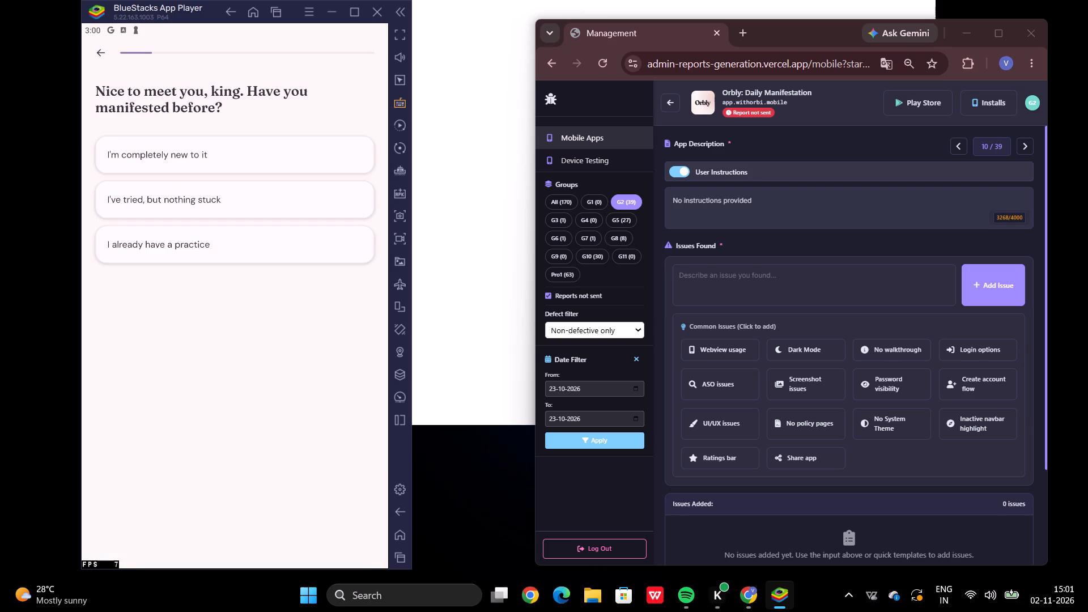
left_click(240, 253)
left_click(240, 253)
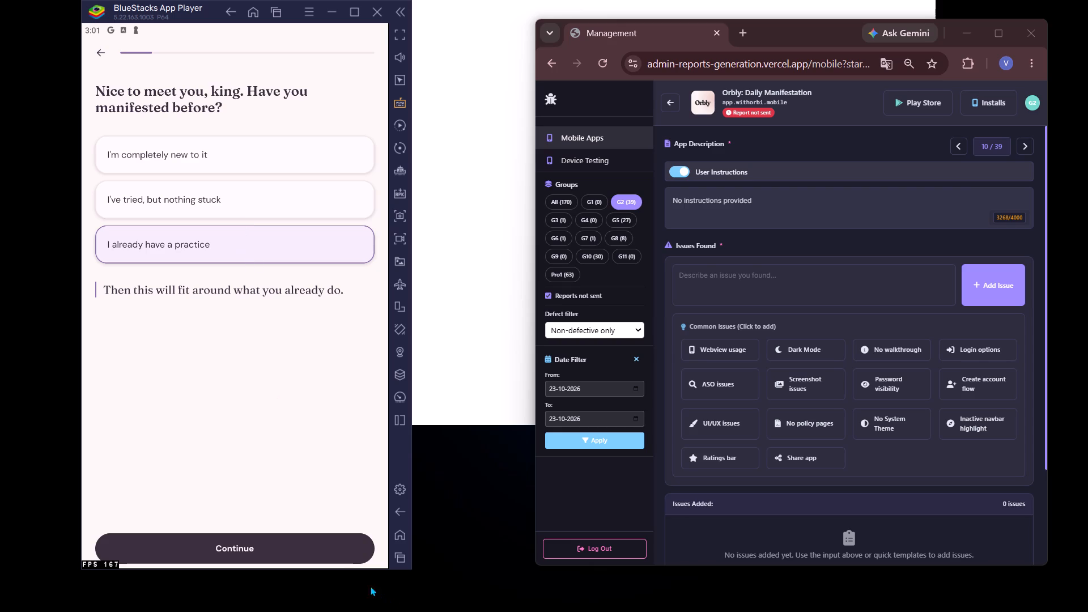
left_click(341, 554)
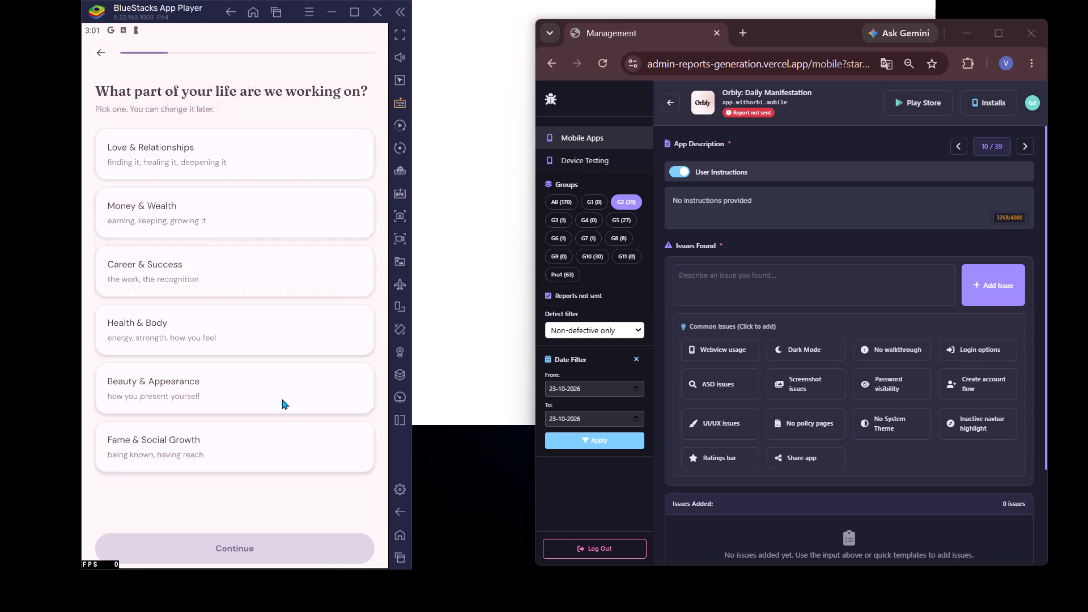
Choose Money & Wealth as the part of life to work on and continue.
left_click(282, 399)
left_click(271, 551)
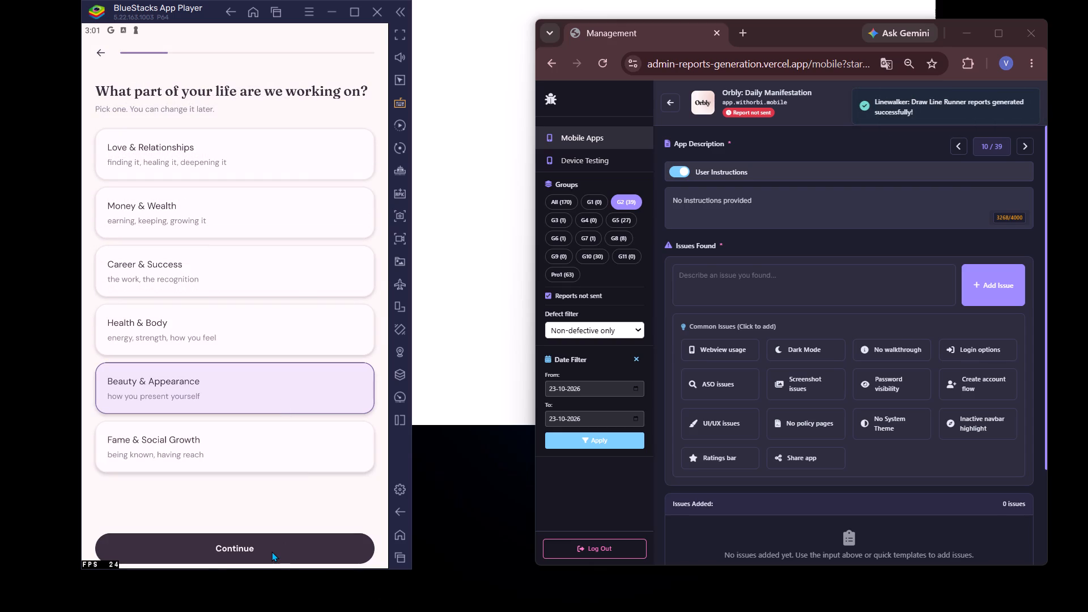
left_click(271, 551)
double_click(271, 551)
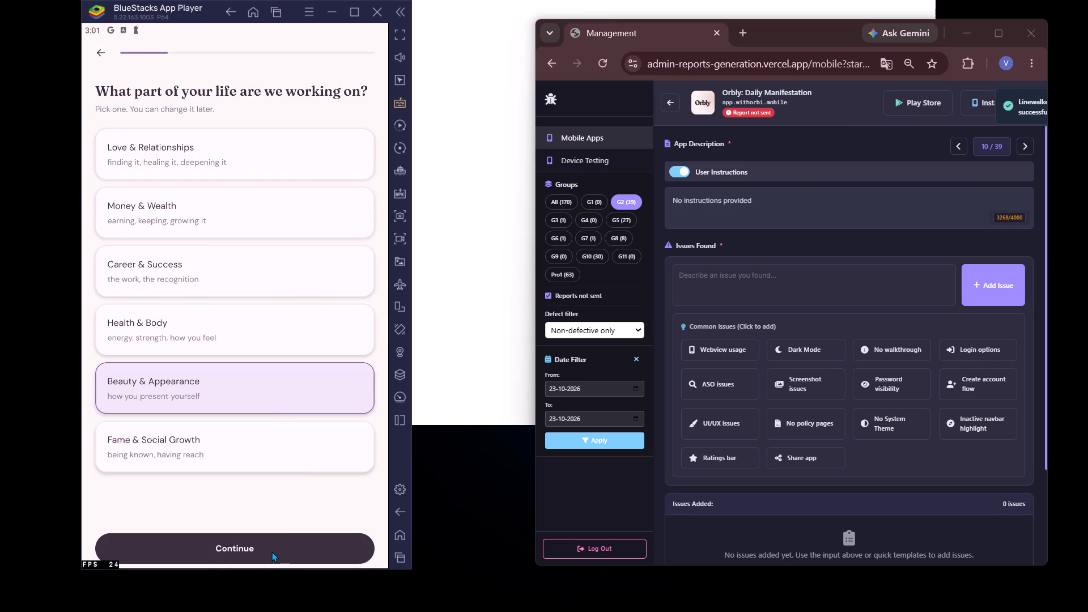
left_click(131, 222)
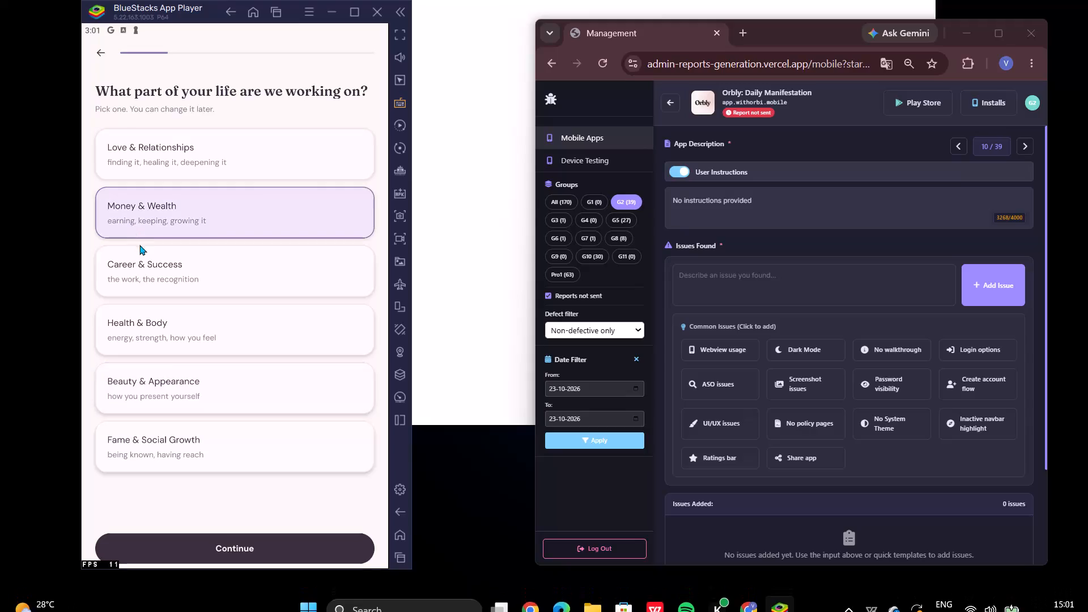
left_click(218, 537)
triple_click(221, 552)
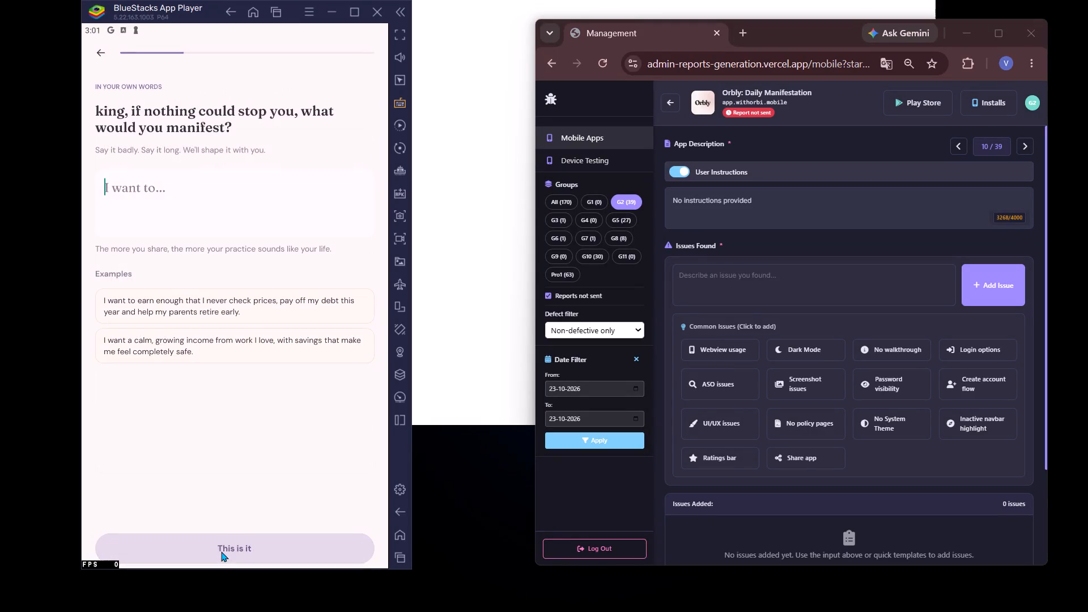
Submit the example wish "I want a calm, growing income from work I love, with savings that make me feel completely safe.".
type("gfghjkl,m")
key("space")
left_click(156, 352)
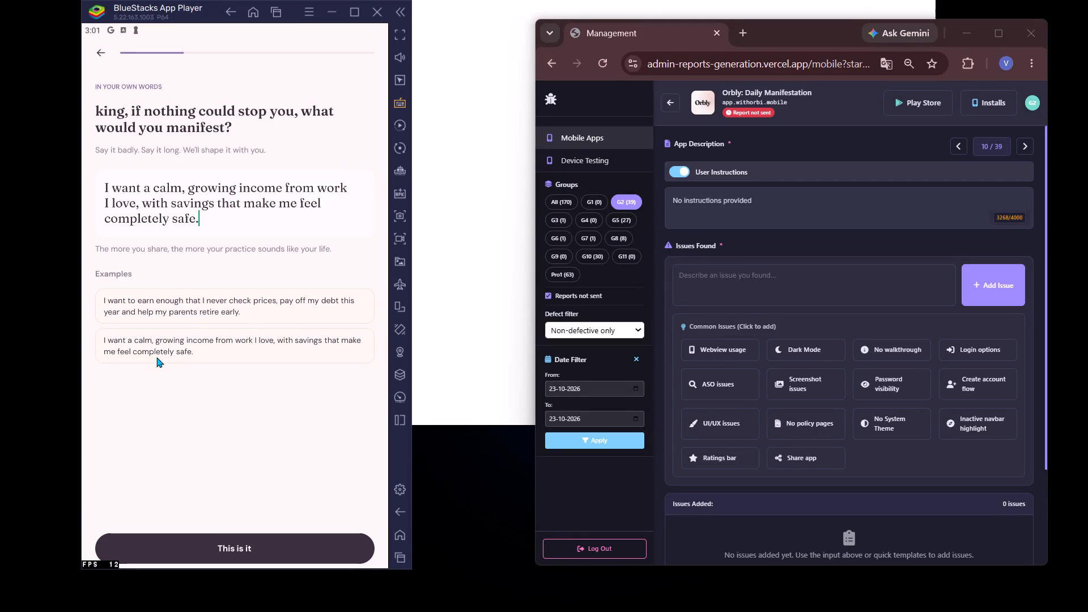
left_click(204, 541)
left_click(205, 539)
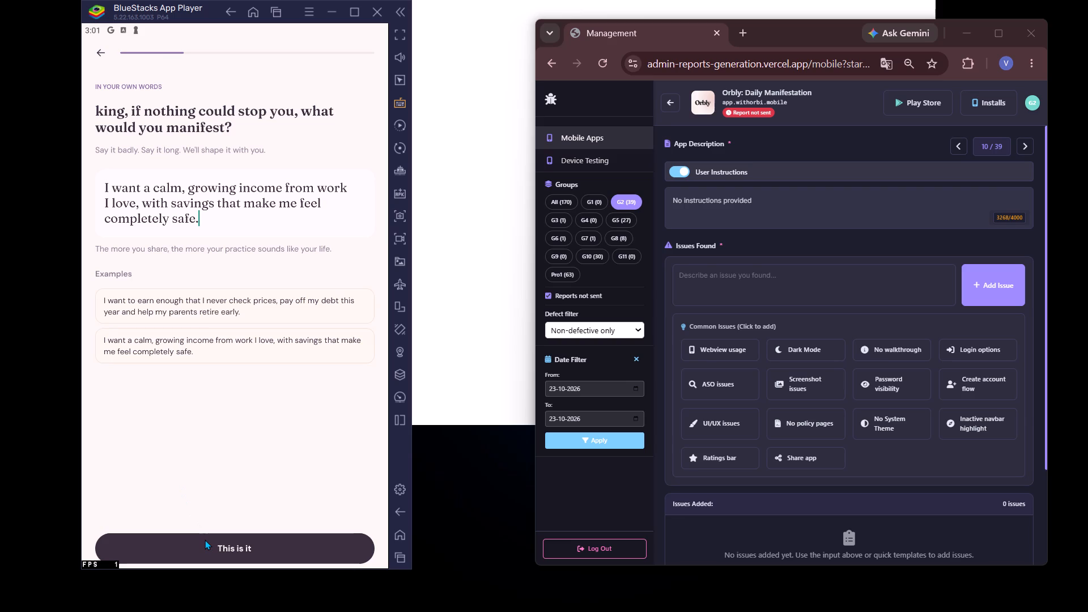
double_click(203, 539)
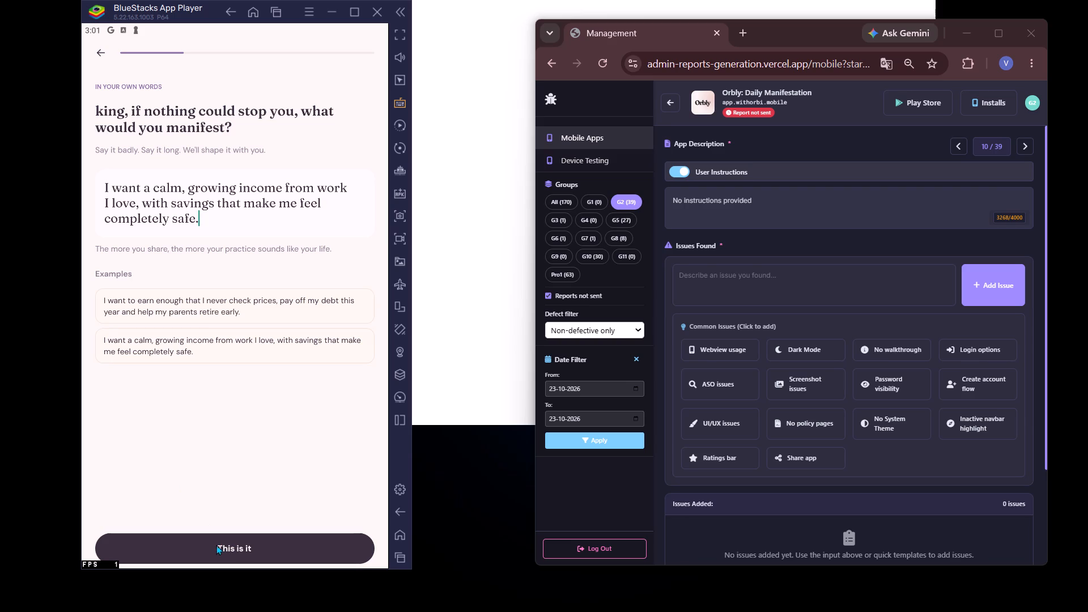
triple_click(218, 554)
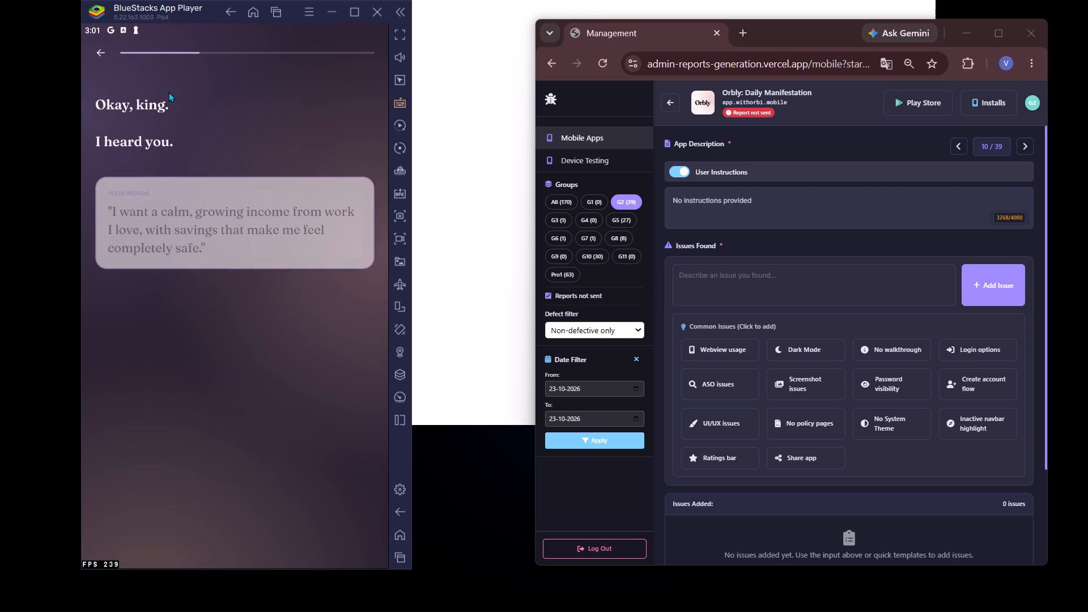
Proceed through Orbly's follow-up onboarding screens, from the "I heard you" recap past the "Manifesting isn't asking" explanation.
double_click(201, 288)
left_click(281, 533)
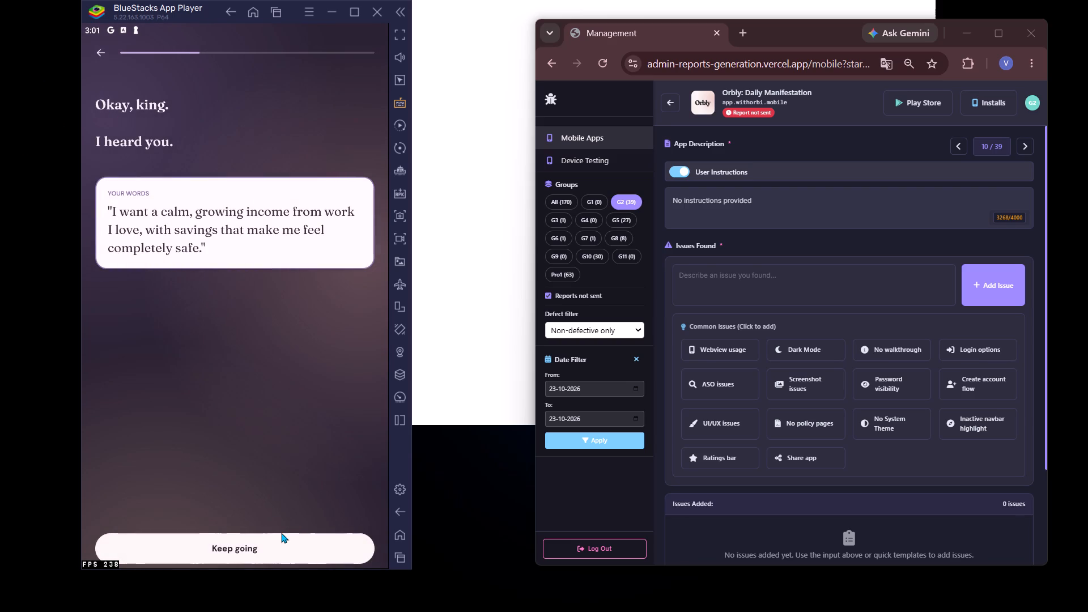
left_click(286, 549)
left_click_drag(154, 307, 159, 313)
left_click(228, 527)
left_click(237, 555)
left_click_drag(152, 245, 154, 252)
left_click(245, 562)
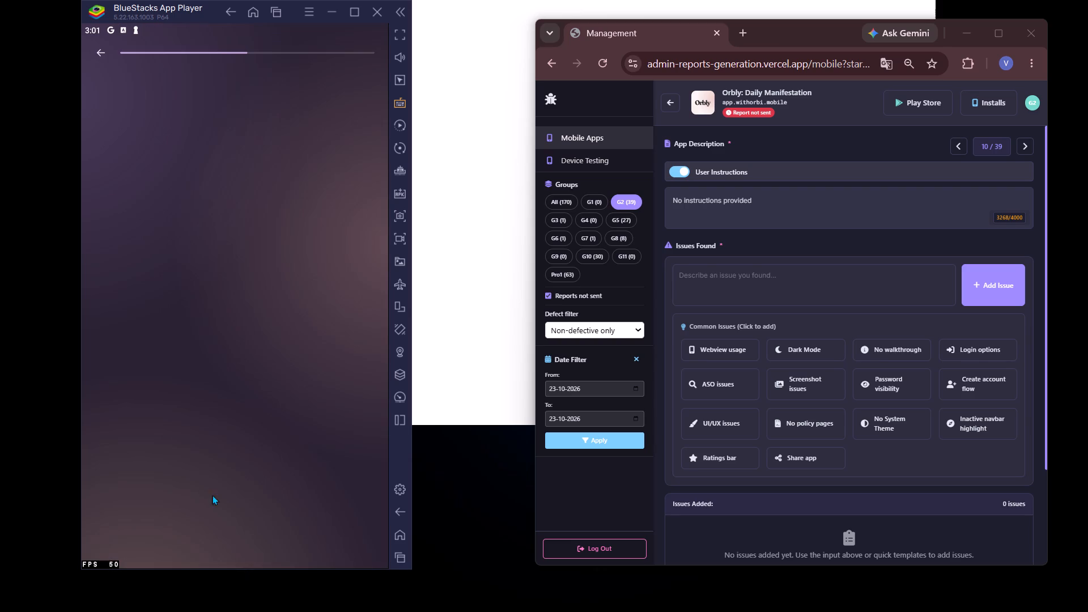
double_click(275, 327)
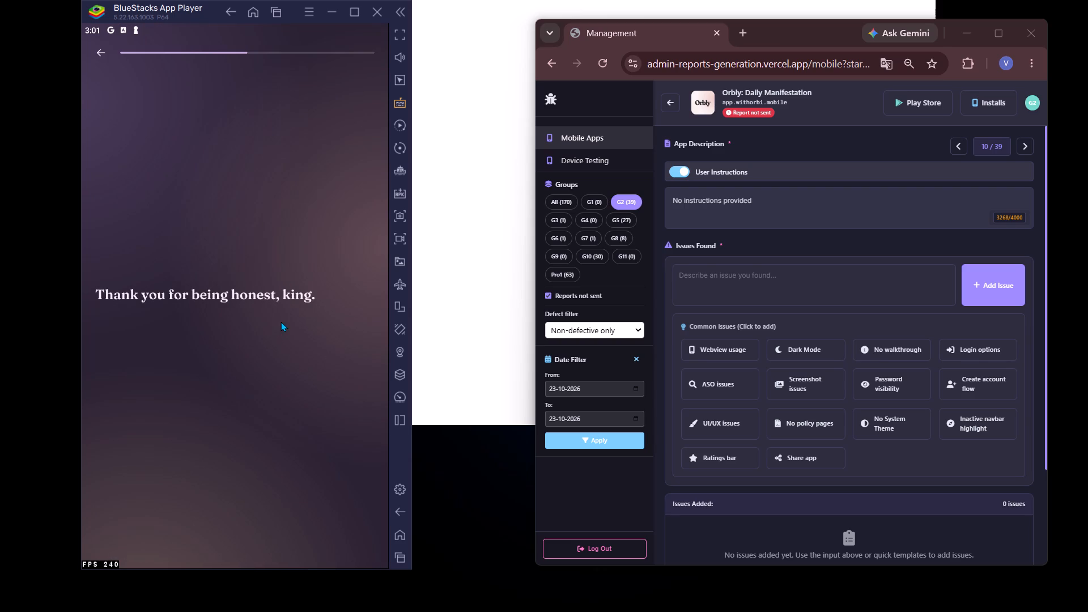
left_click(222, 399)
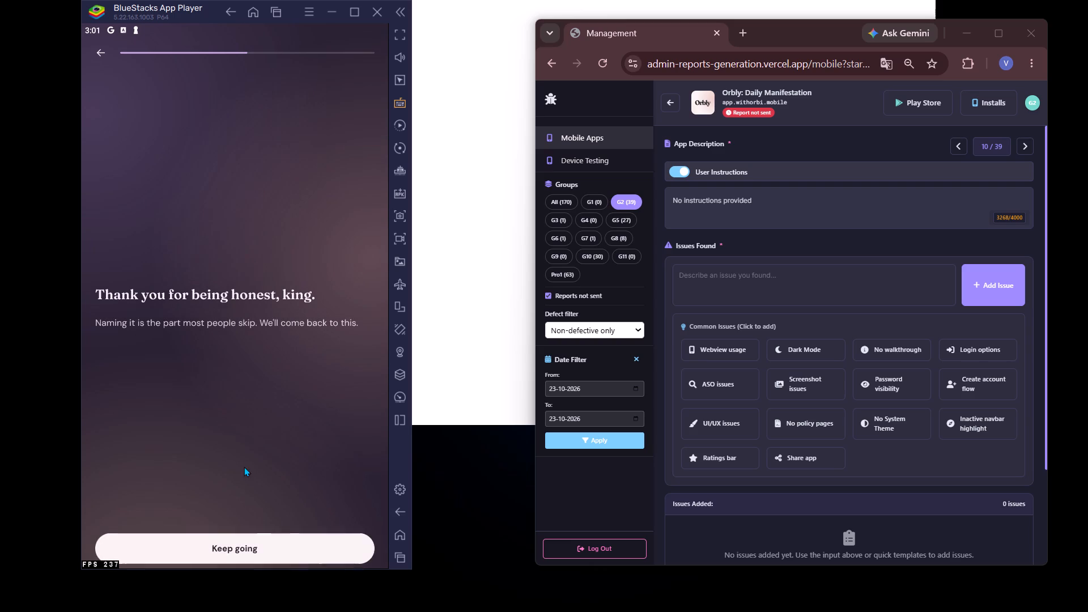
left_click(271, 546)
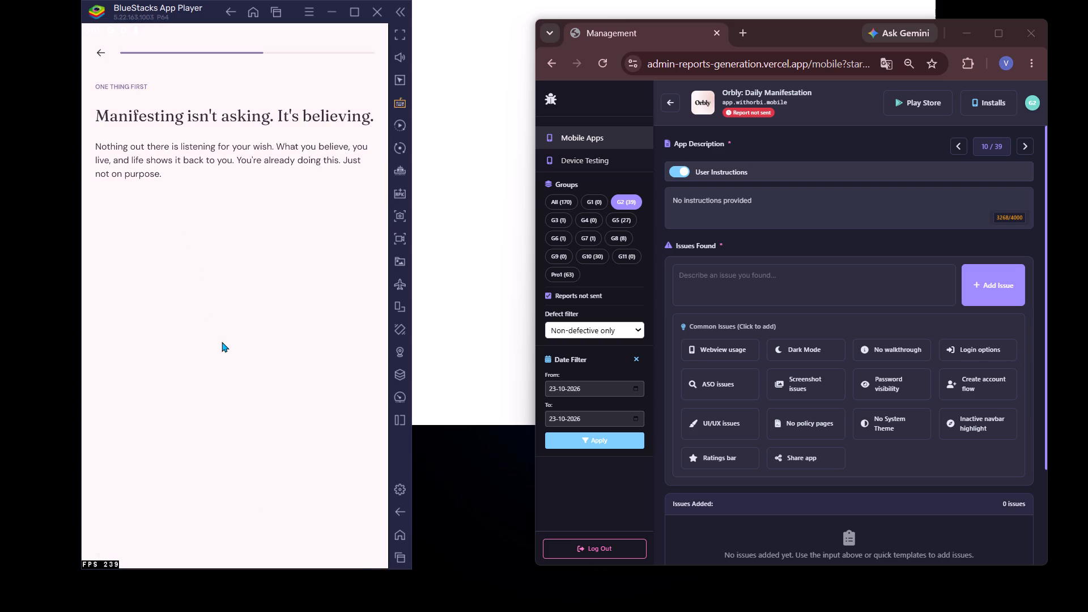
left_click(244, 559)
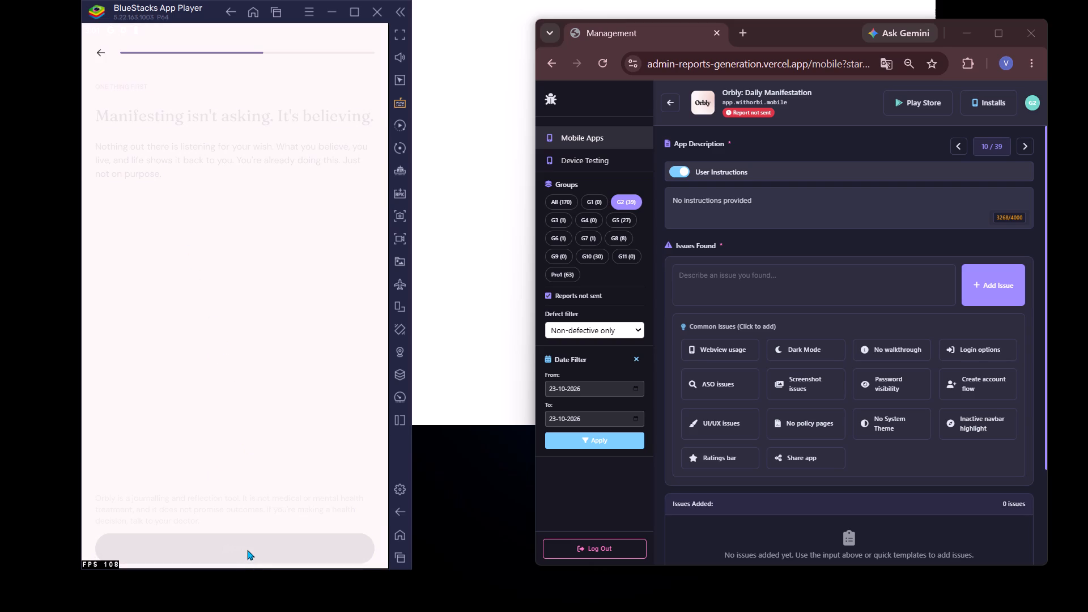
left_click(286, 551)
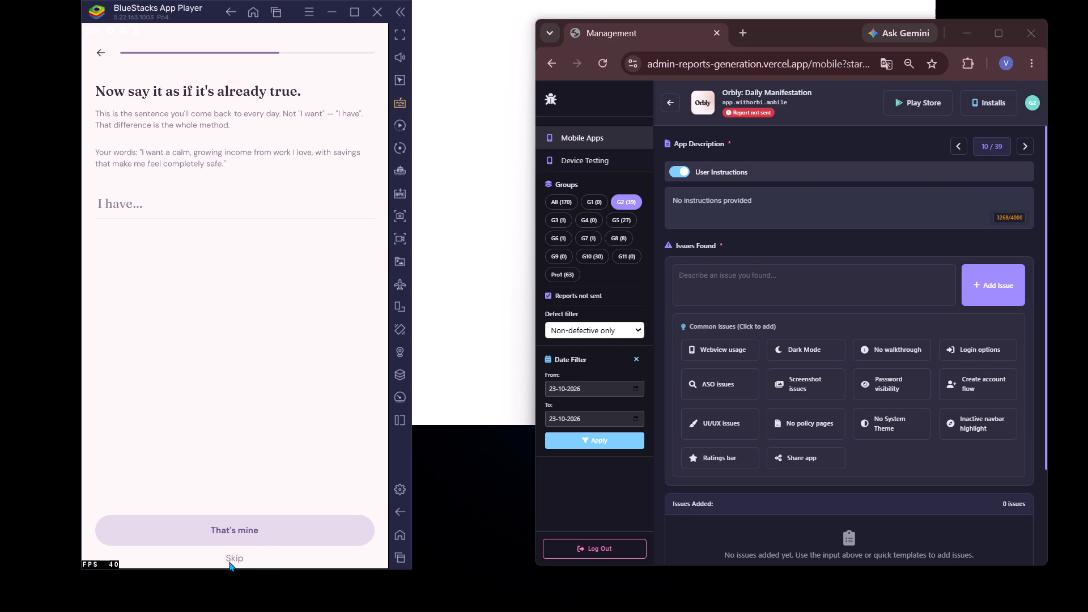
Skip the "I have..." sentence, answer "I'll try" to the daily commitment, and accept the suggested practice.
left_click(229, 562)
left_click(242, 560)
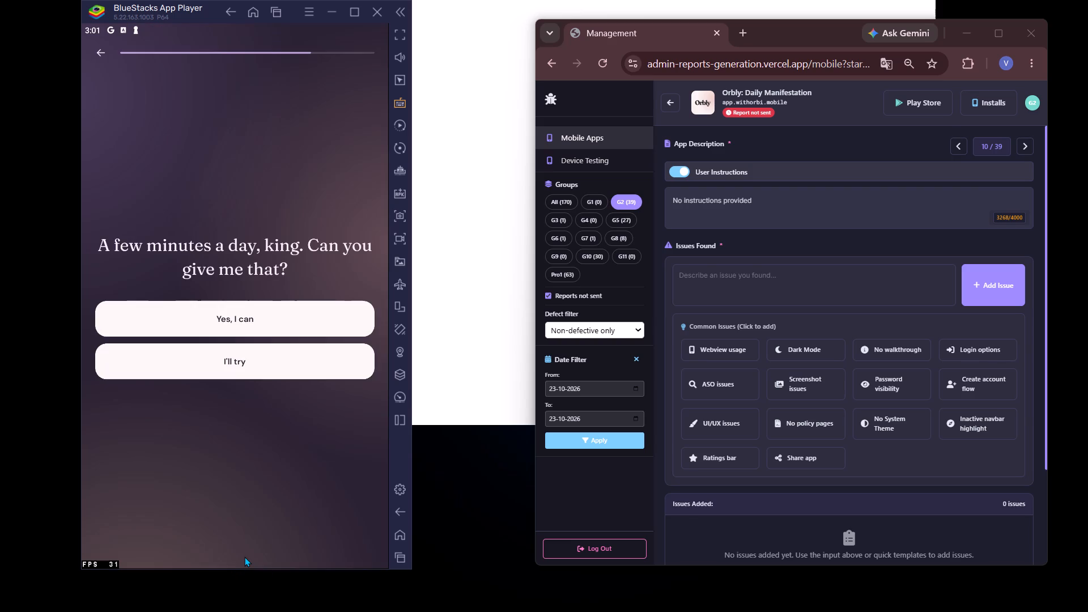
left_click(238, 371)
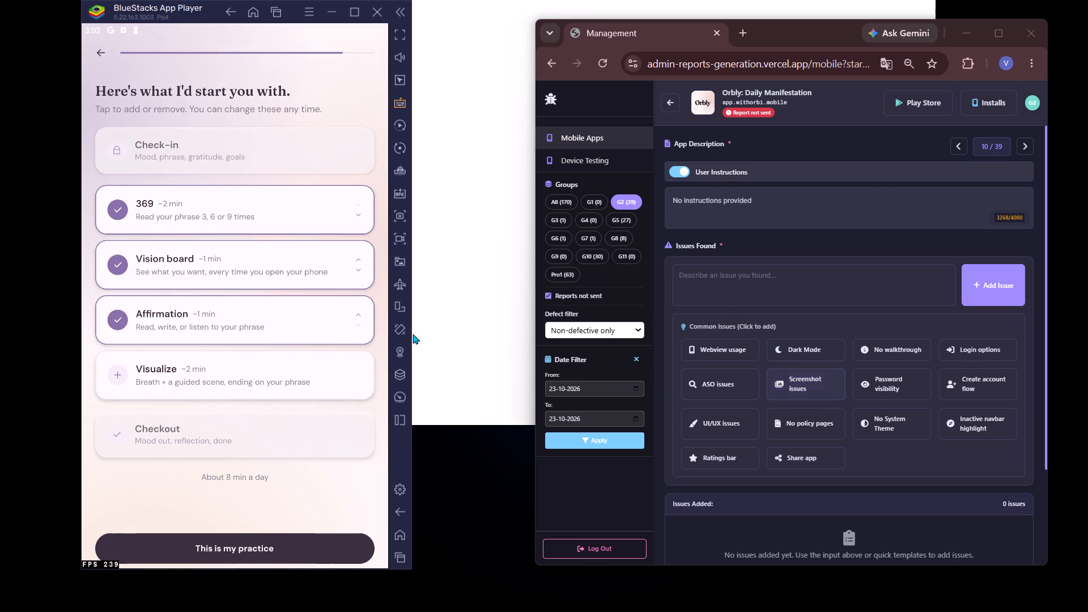
left_click(210, 547)
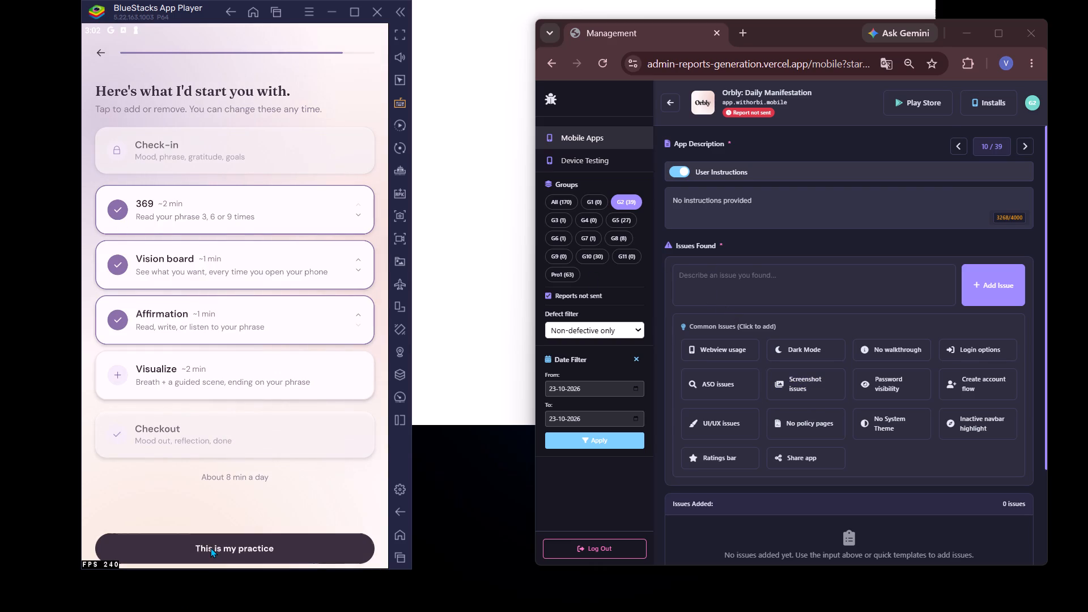
left_click(249, 543)
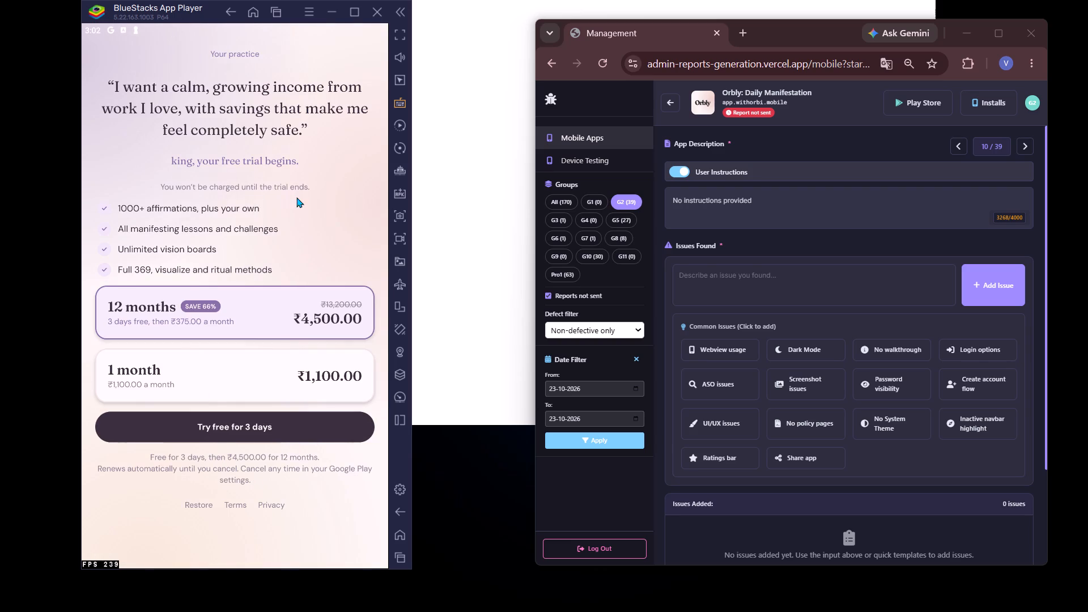
Dismiss the free trial subscription offer without subscribing and continue to Orbly's home page.
left_click_drag(295, 192, 249, 135)
left_click_drag(220, 218, 214, 269)
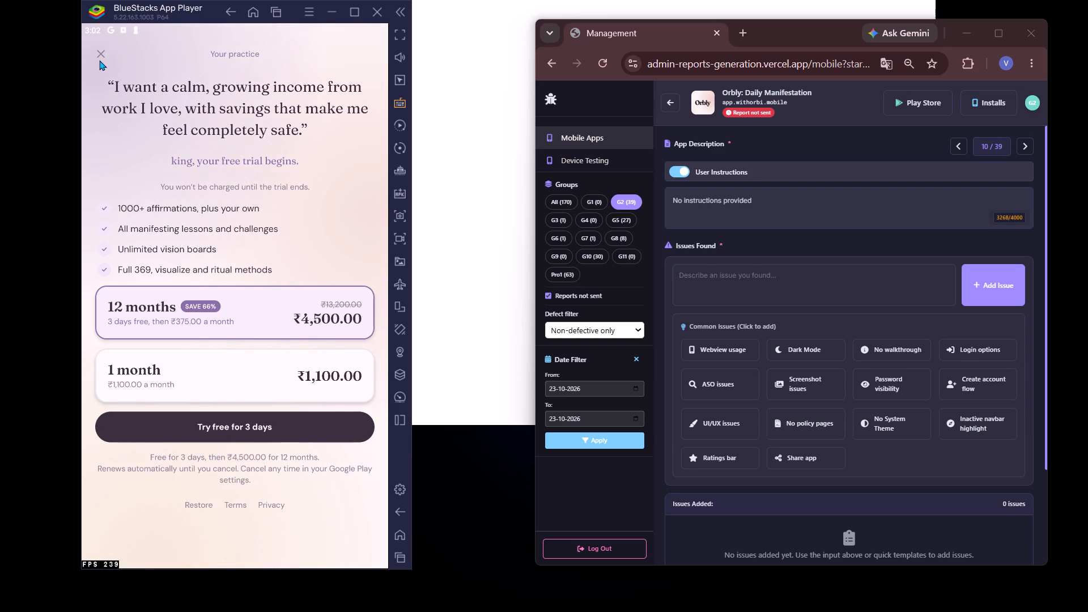
left_click(99, 60)
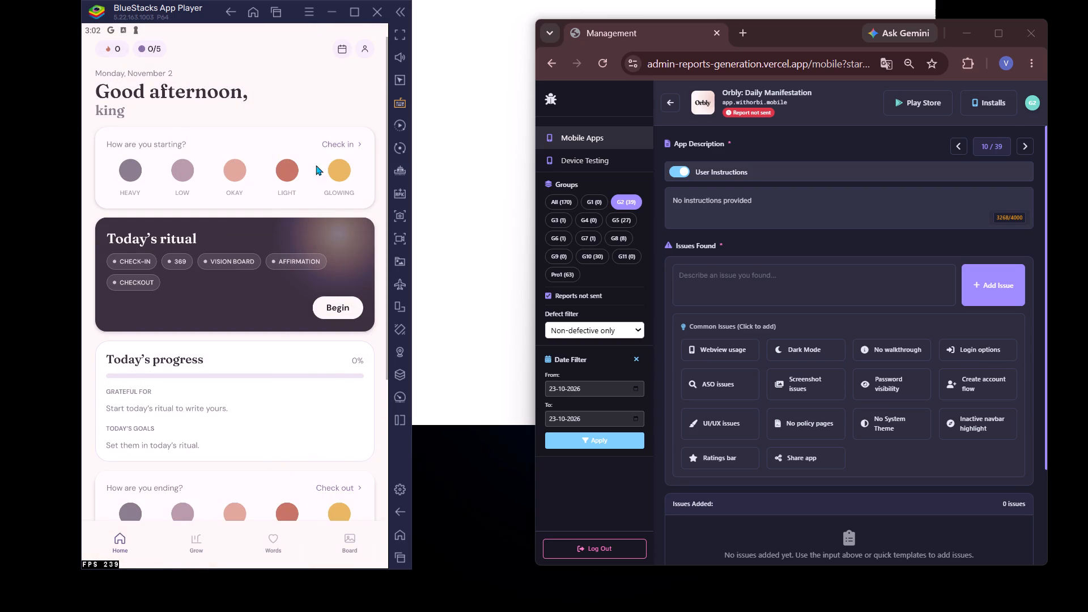
Examine Orbly's You profile page, from the Pro offer through the account, practice and subscription settings.
left_click(367, 49)
scroll(301, 348, "down", 5)
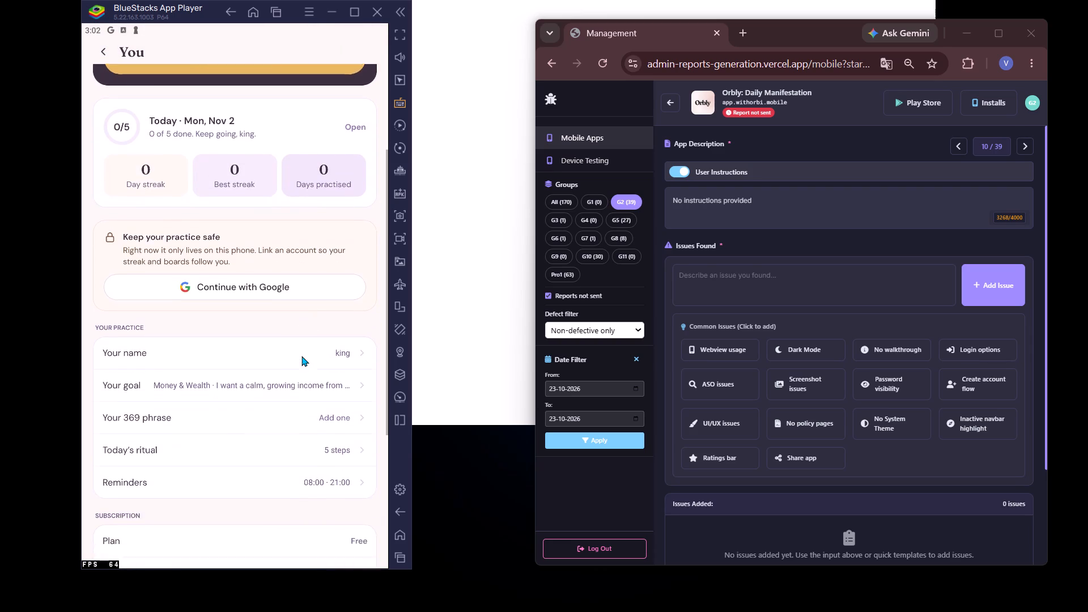
scroll(301, 356, "down", 9)
scroll(269, 380, "up", 6)
scroll(291, 321, "up", 4)
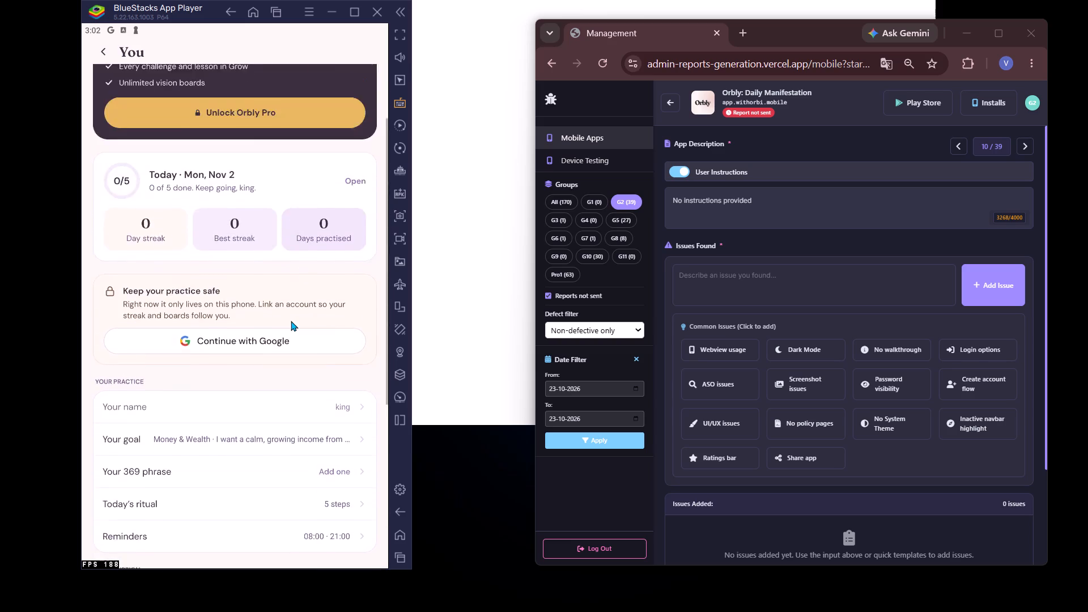
scroll(299, 338, "down", 3)
scroll(320, 347, "up", 4)
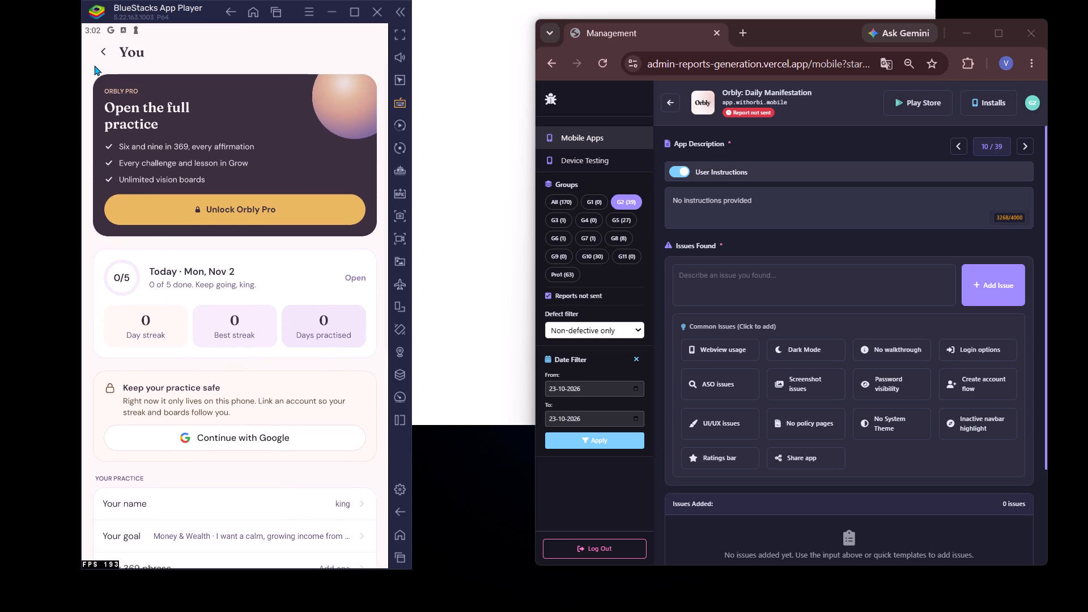
Return to Orbly's home page, look through its sections, and browse on to the Words affirmations page.
left_click(104, 52)
scroll(273, 327, "down", 4)
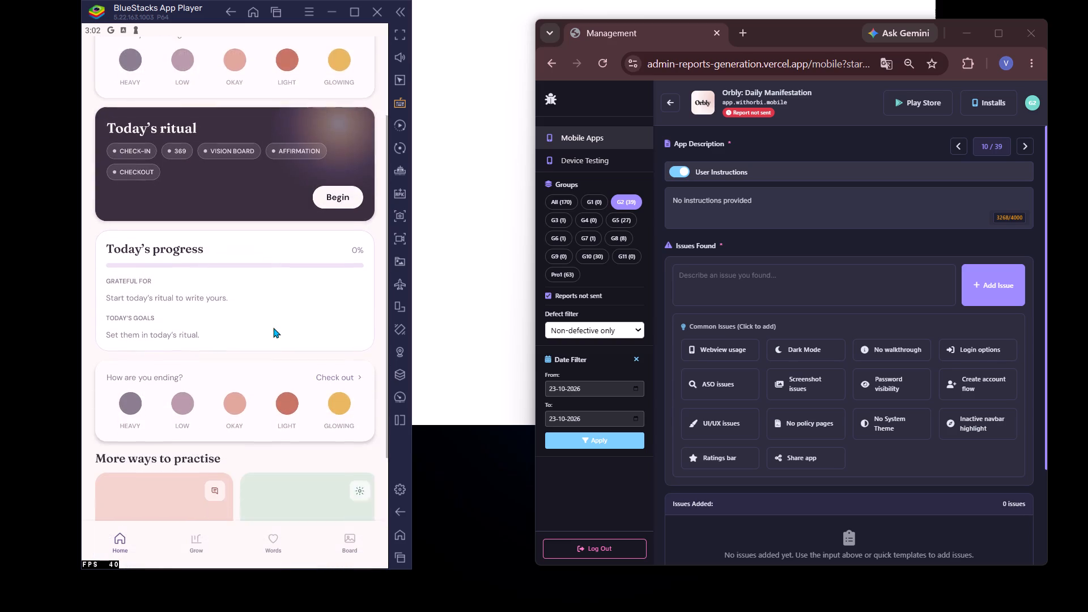
scroll(273, 332, "down", 4)
left_click(202, 530)
left_click(266, 542)
left_click_drag(332, 543, 333, 543)
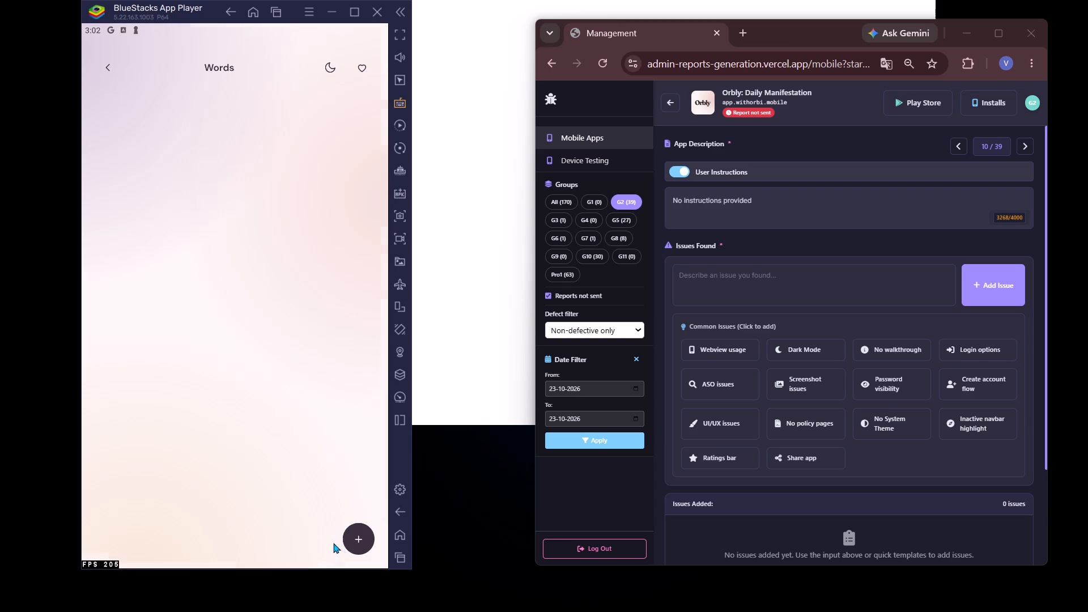
left_click_drag(333, 543, 340, 535)
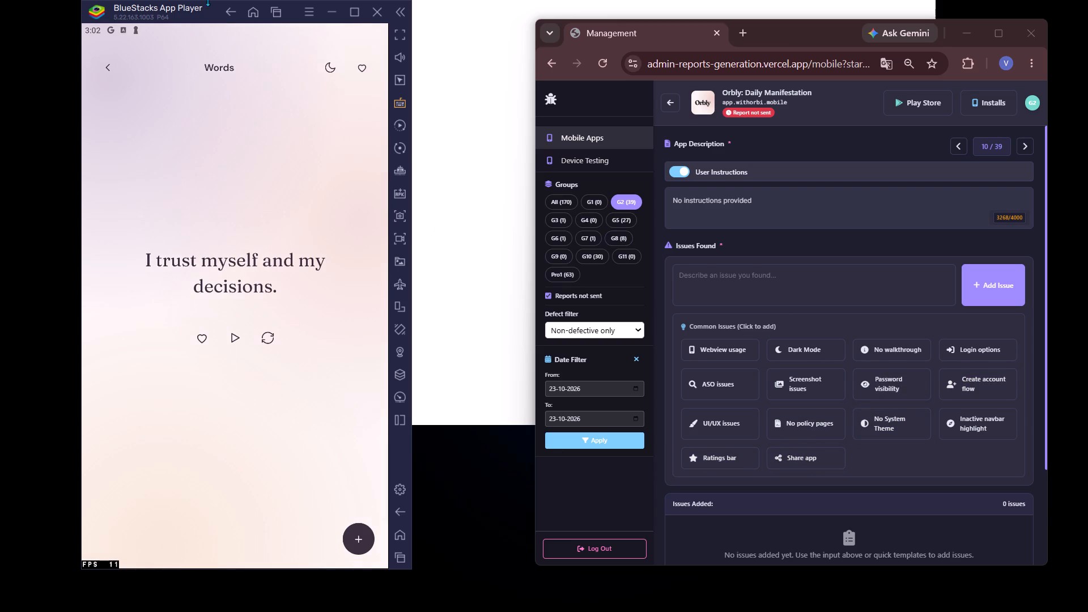
Switch Orbly's Words page to the dark theme.
left_click(330, 69)
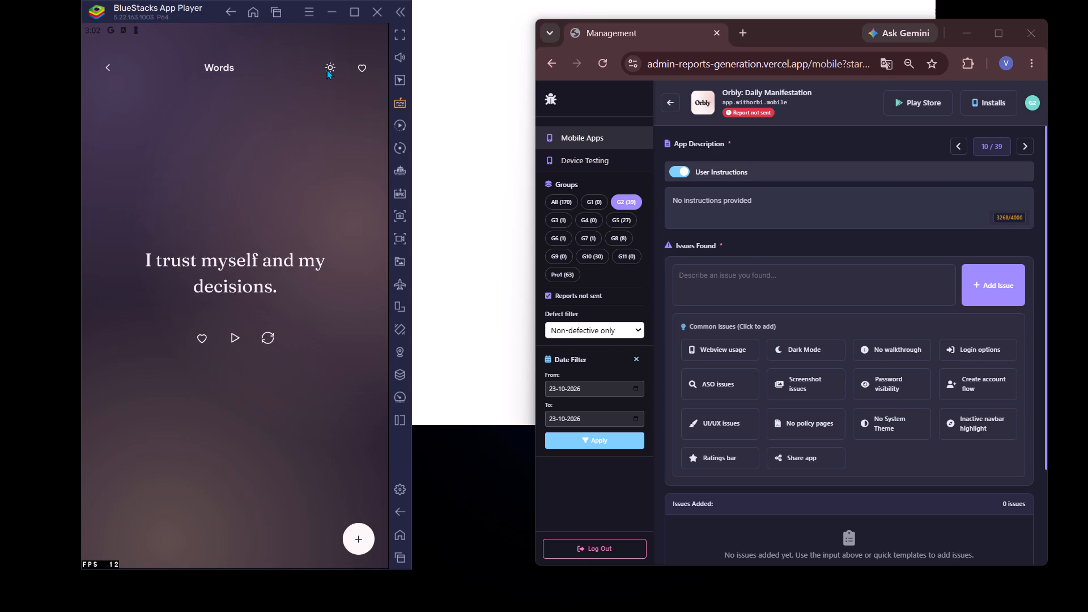
Add the common issues No walkthrough and Ratings bar to Orbly's report in the admin web app.
left_click(888, 355)
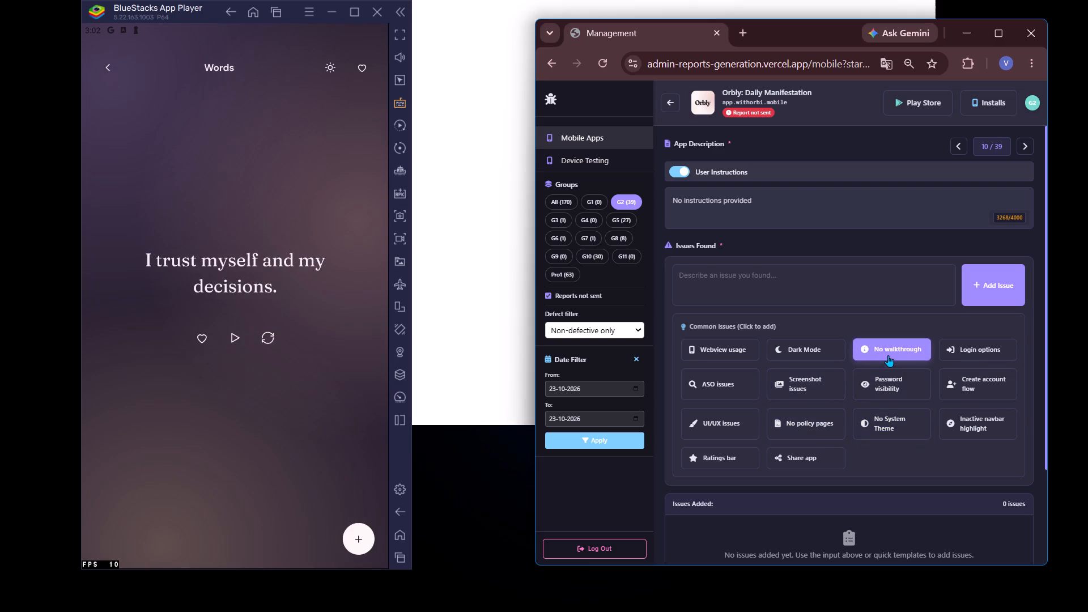
left_click(724, 458)
scroll(773, 426, "down", 2)
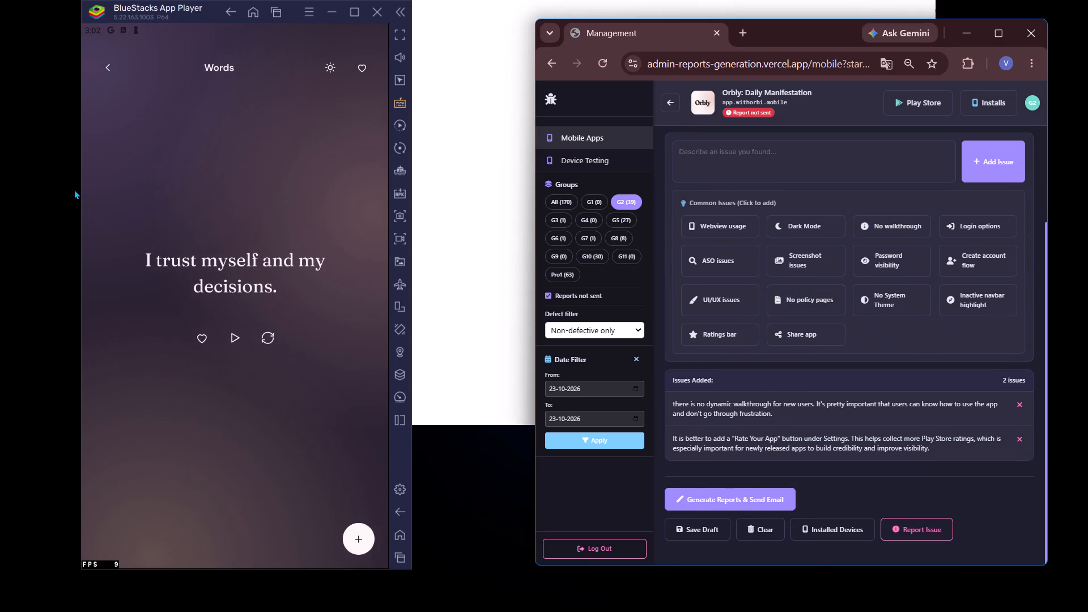
Go back to Orbly's You profile page in the emulator and review its subscription and help options.
left_click(105, 70)
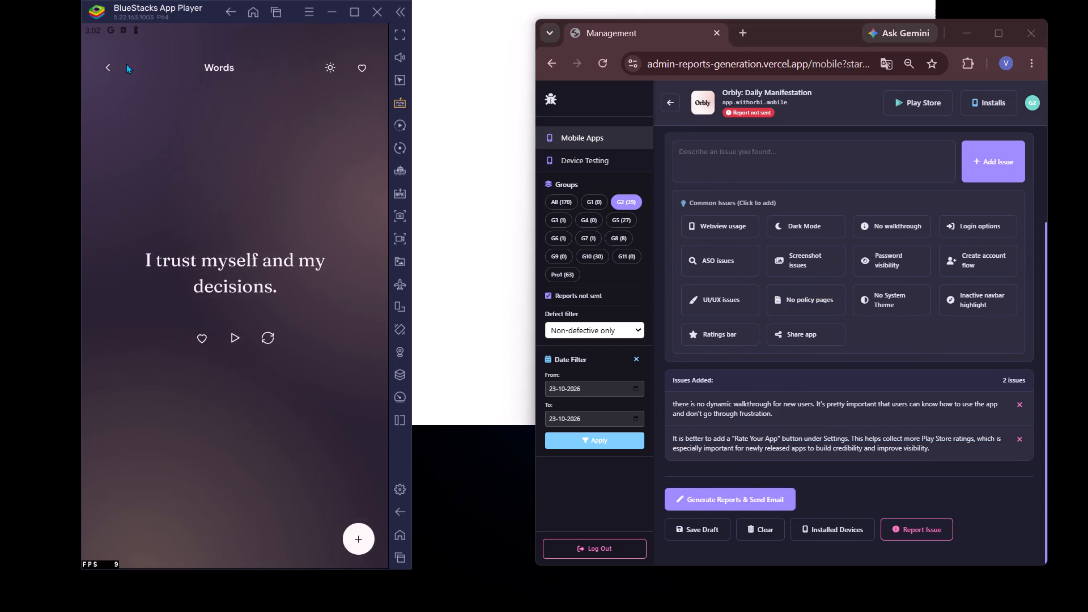
scroll(332, 109, "up", 6)
left_click(366, 50)
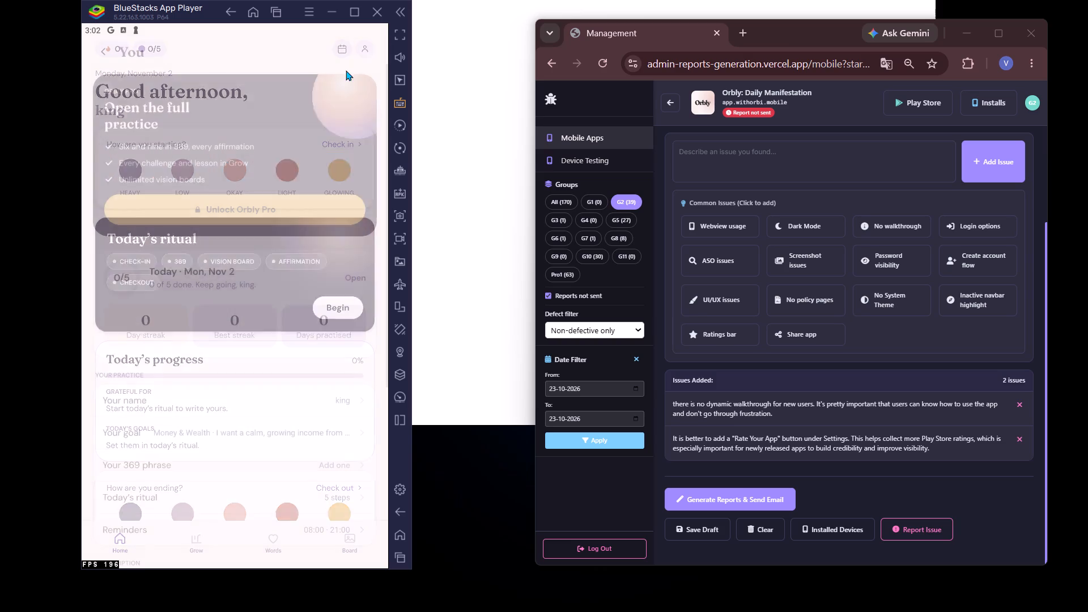
scroll(235, 351, "down", 8)
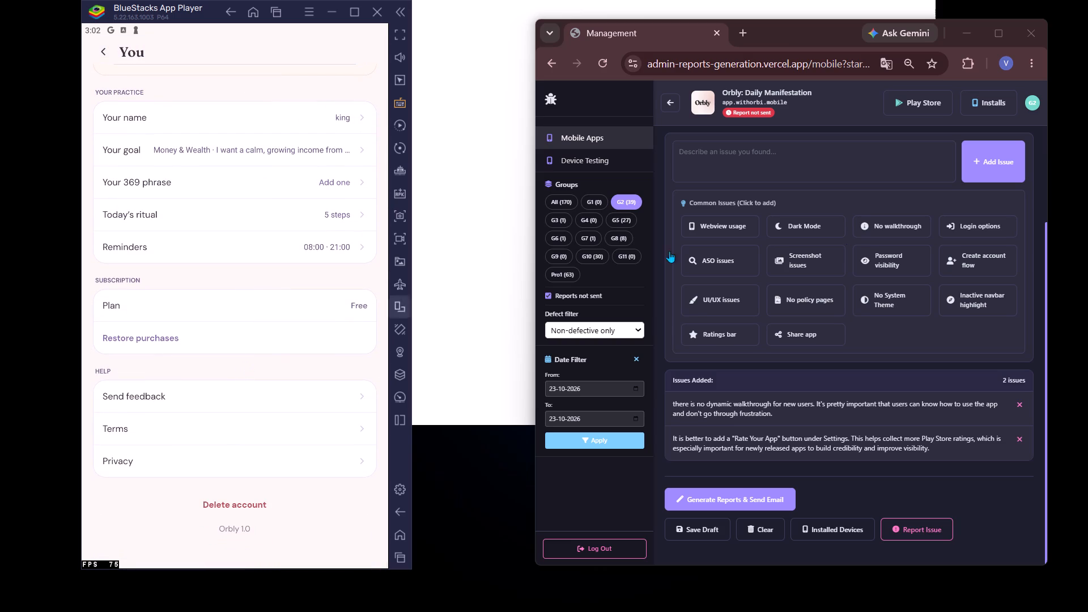
Add the custom issue "better to implement email feature for multiple logins" to Orbly's report in the admin web app.
left_click(762, 152)
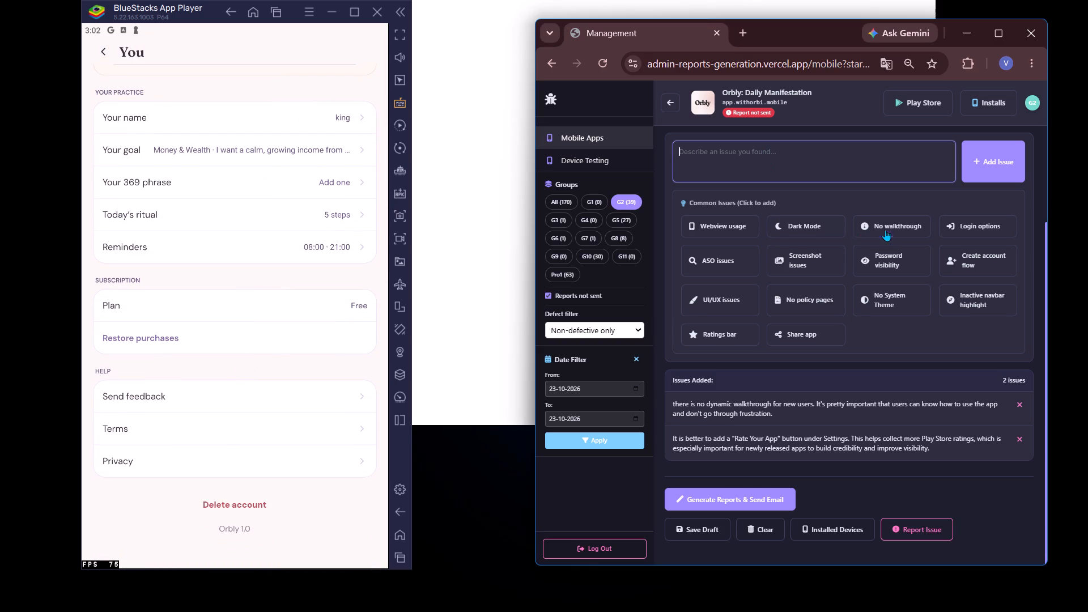
type("imp")
key("BackSpace")
key("BackSpace")
key("BackSpace")
key("BackSpace")
key("BackSpace")
key("BackSpace")
key("BackSpace")
key("BackSpace")
key("BackSpace")
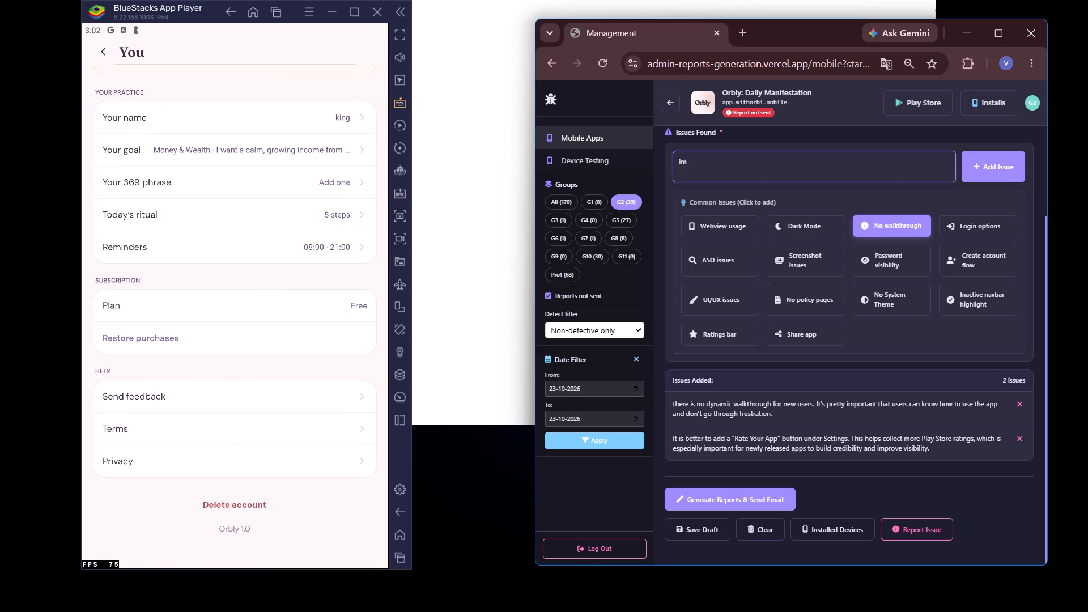
type("better to impl")
type("emen")
type("t w")
key("BackSpace")
type("email")
key("space")
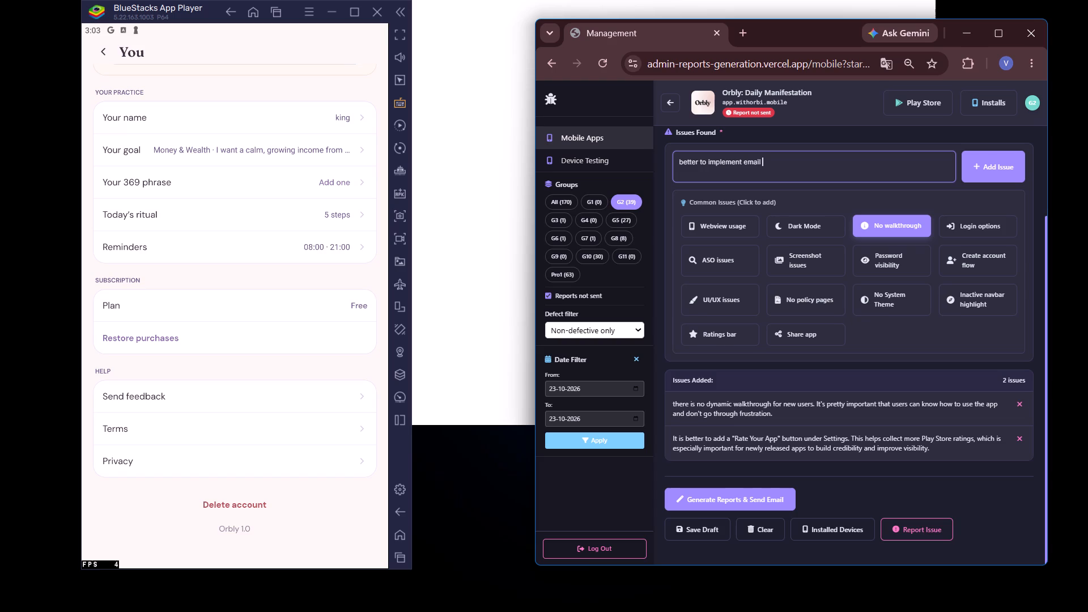
type("featue")
key("BackSpace")
type("re for")
key("space")
type("multiple")
key("space")
type("logins")
left_click(981, 175)
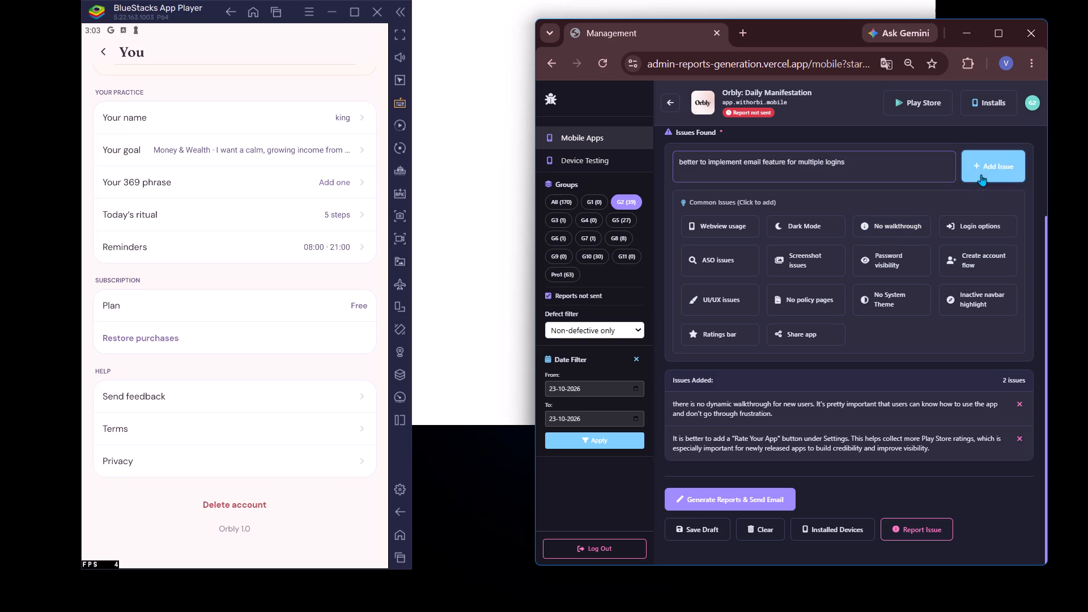
Generate Orbly's issue report and send it by email.
scroll(915, 282, "down", 3)
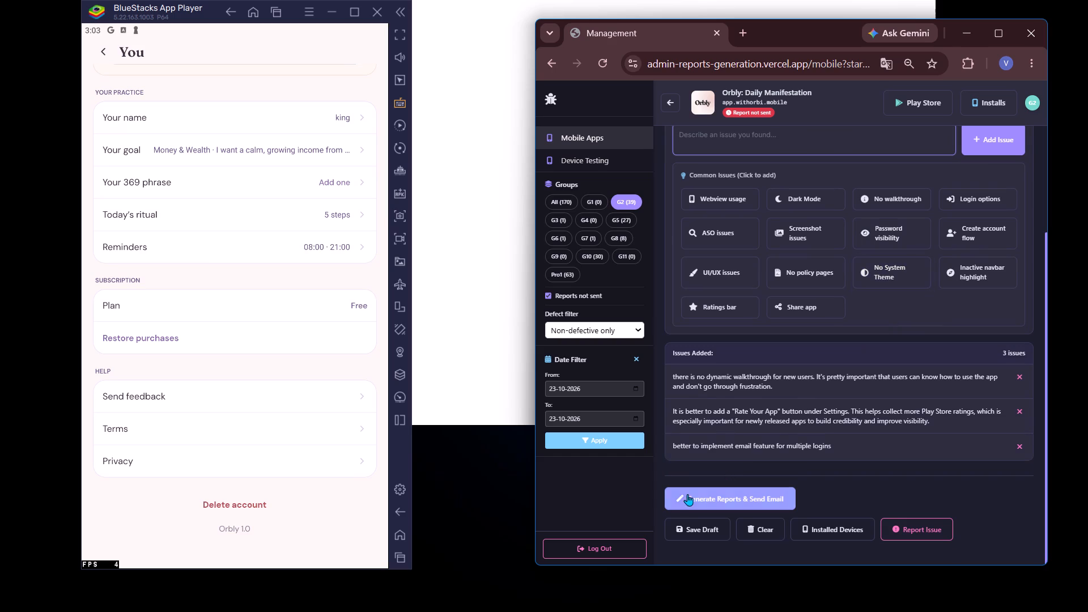
left_click(697, 494)
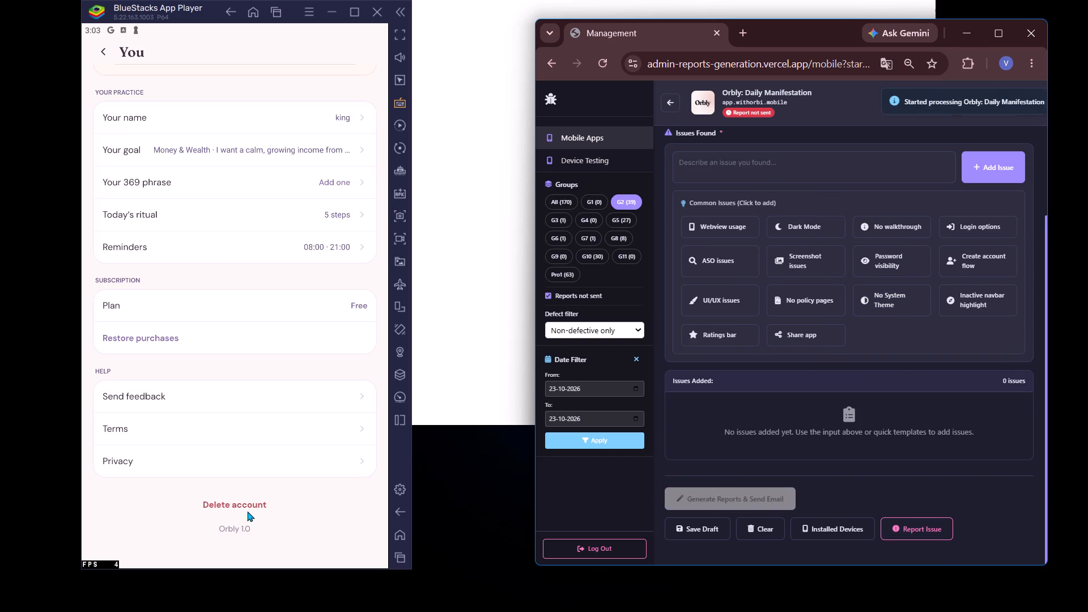
left_click(227, 502)
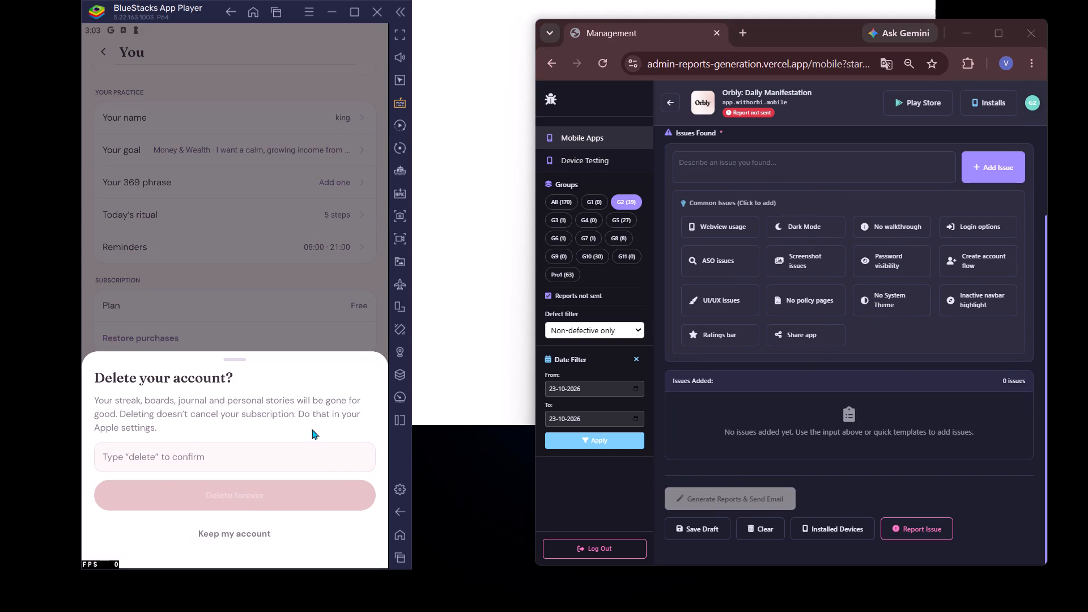
Switch to Orbly's Google Play listing in the emulator and uninstall the app.
left_click(393, 562)
left_click(182, 334)
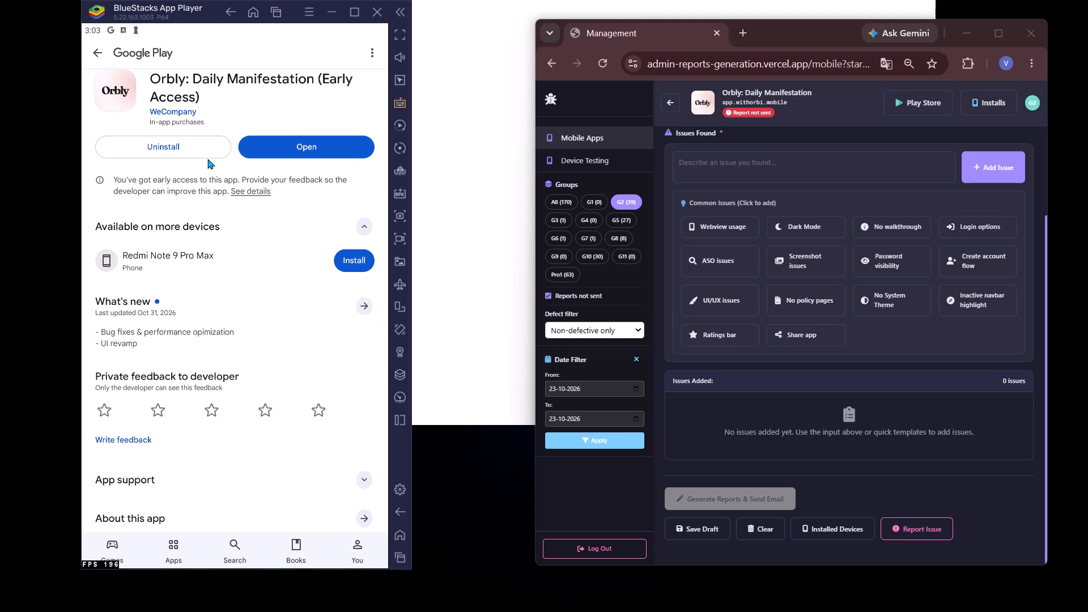
left_click_drag(201, 149, 201, 159)
left_click(175, 149)
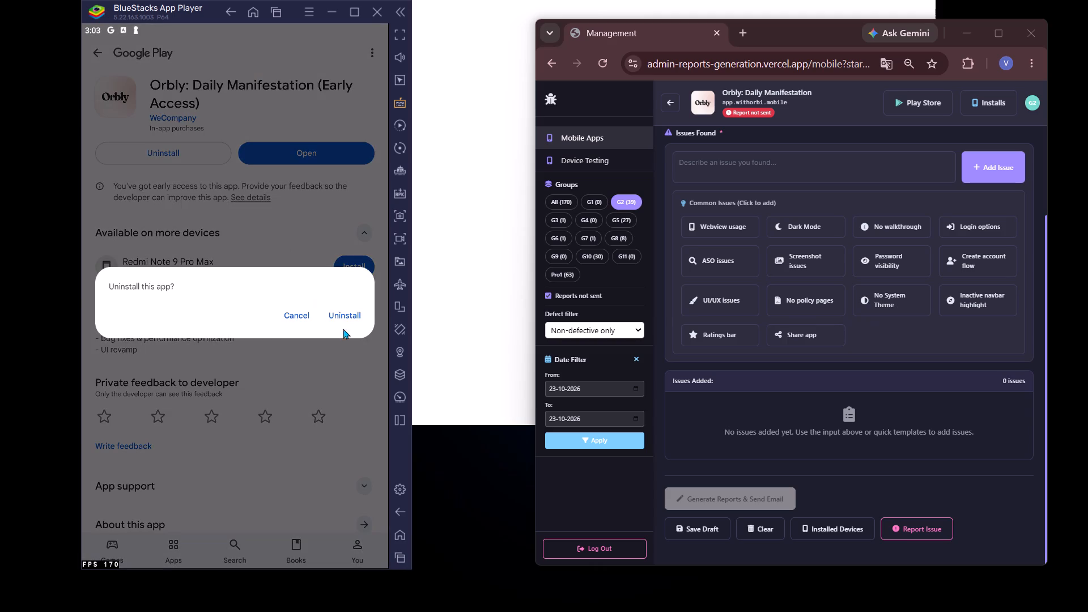
left_click(346, 309)
left_click_drag(209, 406, 239, 155)
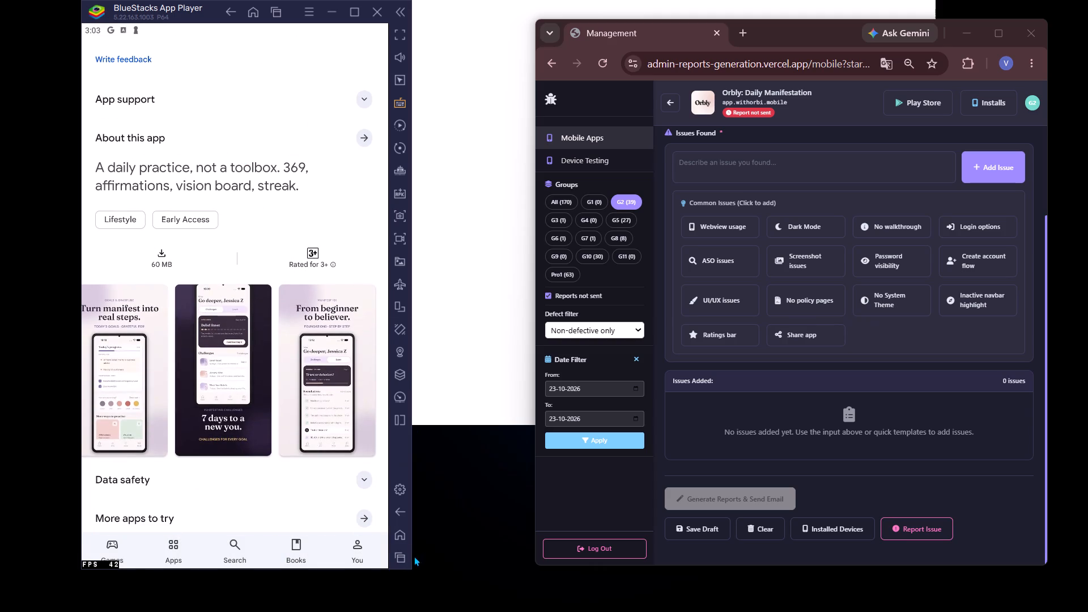
Advance to the next app, Belisca: onde comer em SP, in both the emulator's browser and the desktop Chrome admin page.
left_click(404, 560)
left_click(266, 426)
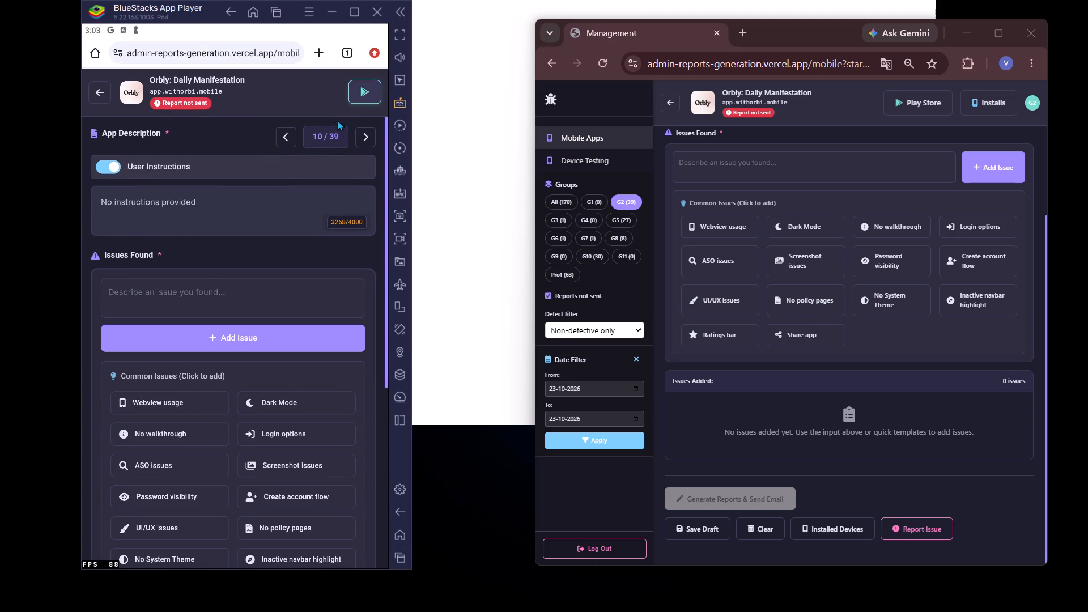
left_click(357, 134)
scroll(864, 326, "up", 4)
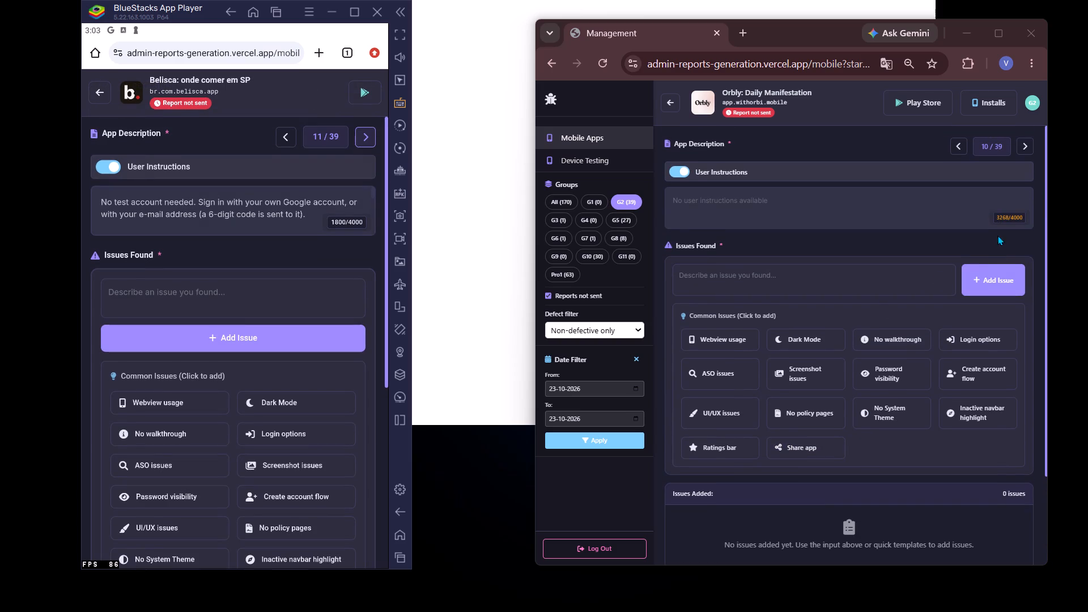
left_click(1024, 136)
left_click(1017, 151)
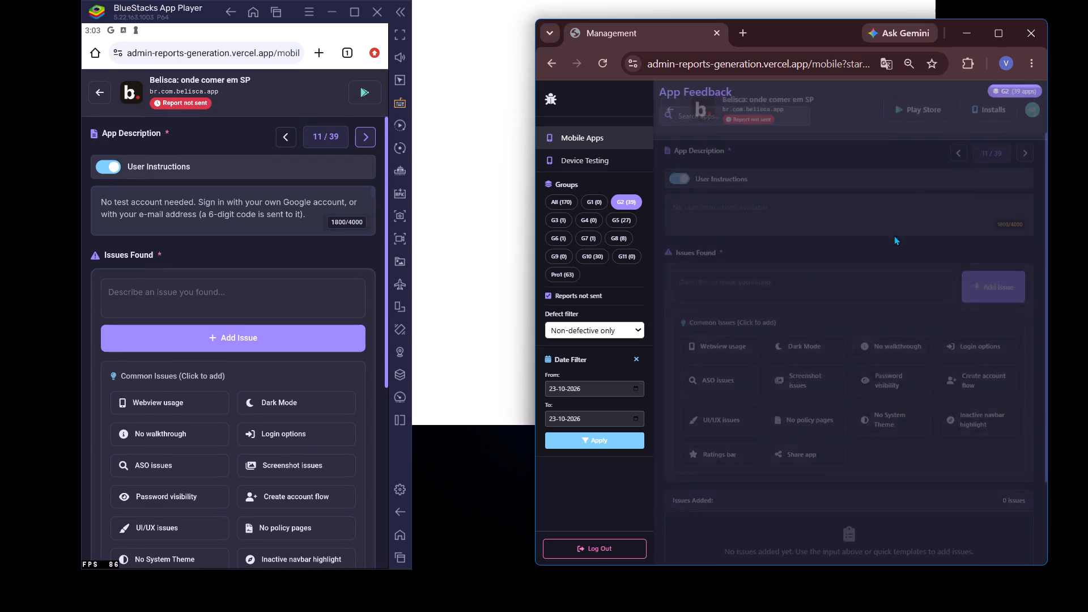
Open Belisca's Google Play listing in the emulator and review its description and screenshots.
left_click(356, 84)
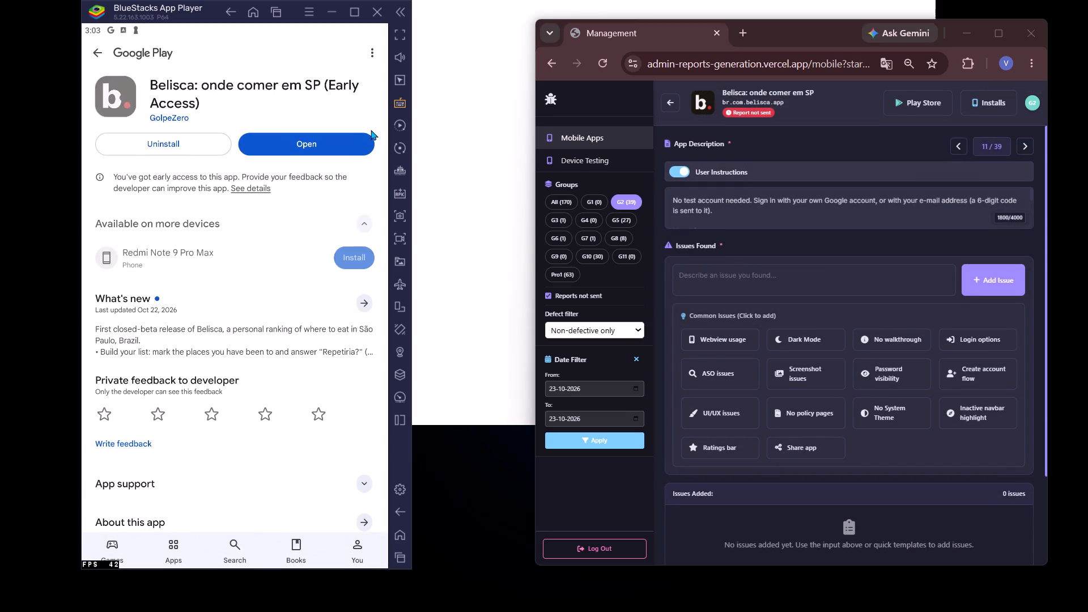
left_click_drag(201, 323, 211, 116)
left_click_drag(244, 362, 178, 85)
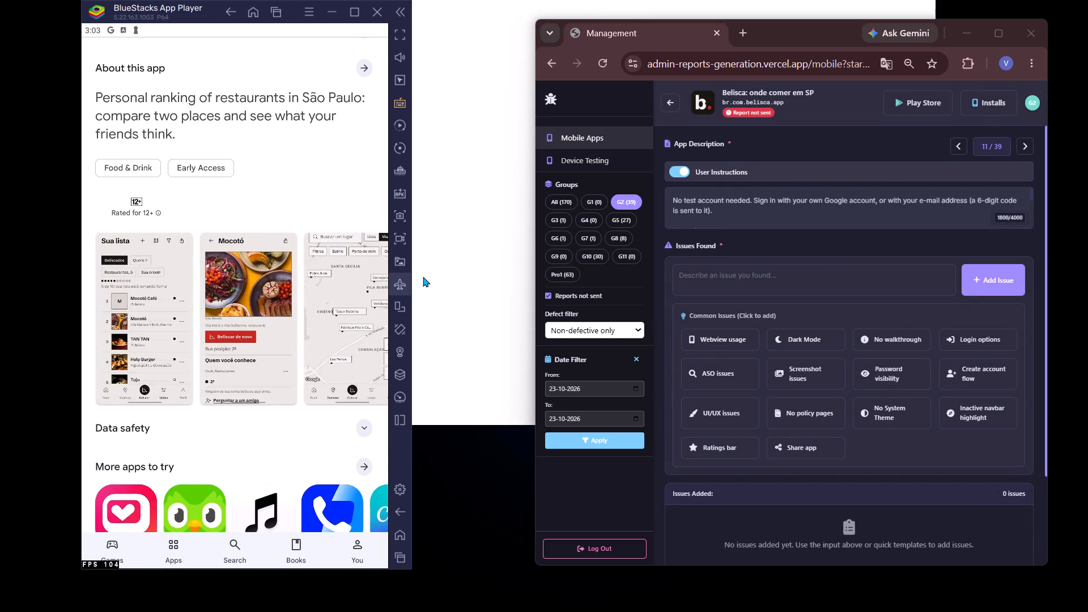
Add the common issues No walkthrough and Screenshot issues to Belisca's report in the admin web app.
left_click(861, 345)
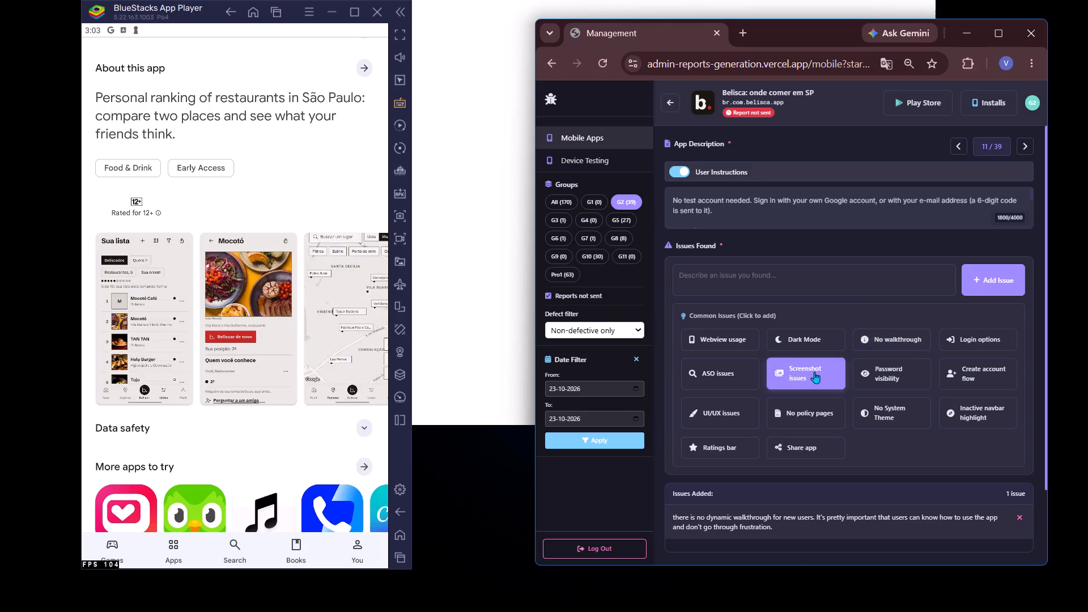
left_click(817, 372)
Return to the top of Belisca's Google Play listing in the emulator and launch the app.
left_click_drag(241, 335, 239, 335)
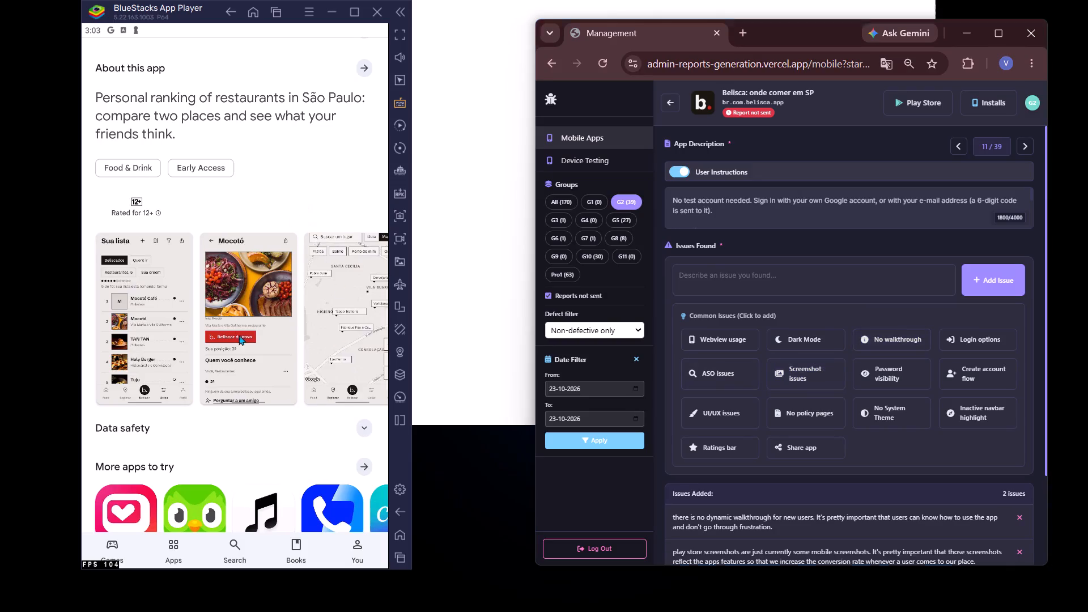
left_click_drag(239, 335, 2, 351)
left_click_drag(247, 101, 317, 601)
left_click_drag(288, 214, 292, 611)
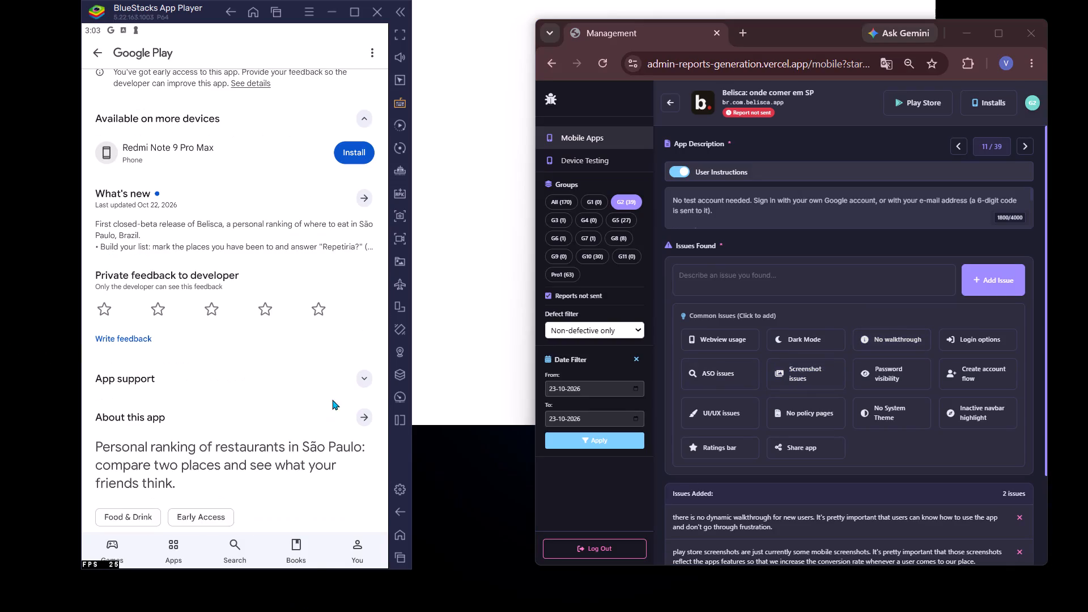
left_click_drag(270, 296, 240, 532)
left_click(277, 103)
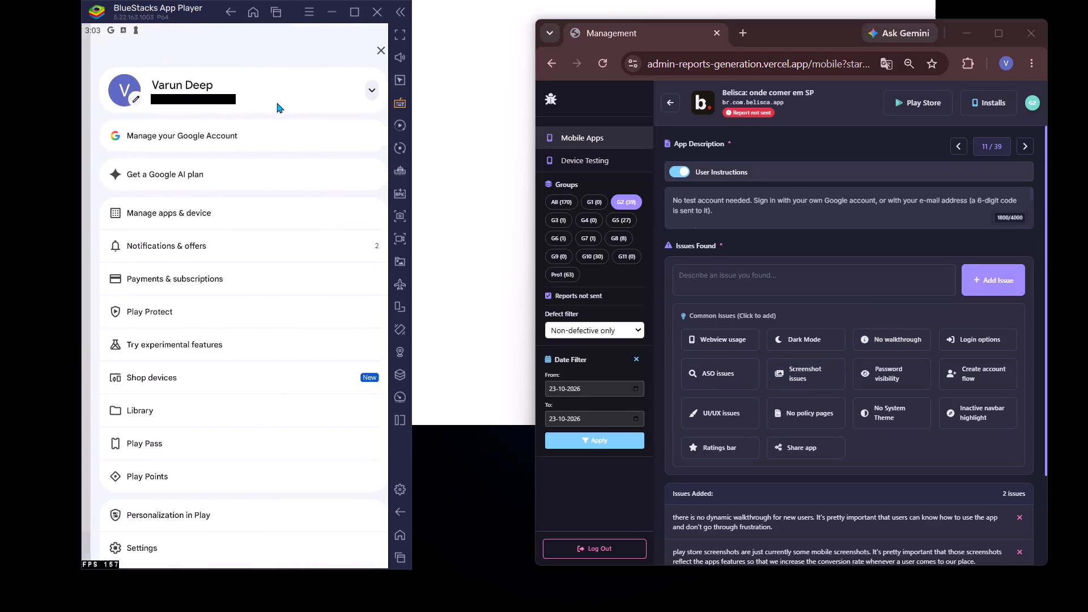
left_click(369, 44)
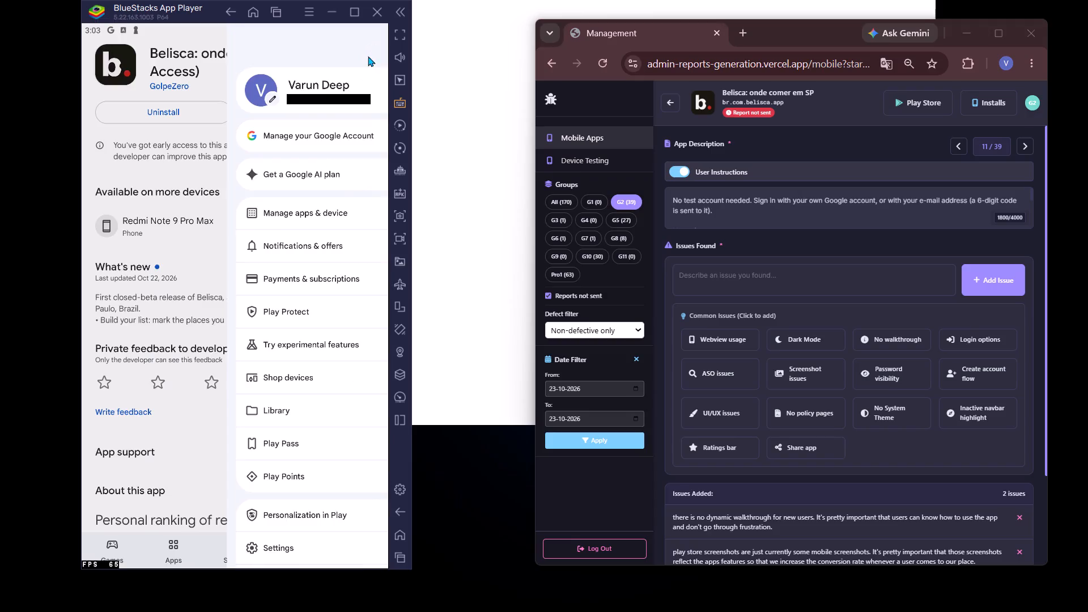
left_click_drag(246, 185, 228, 332)
left_click(271, 134)
left_click(271, 117)
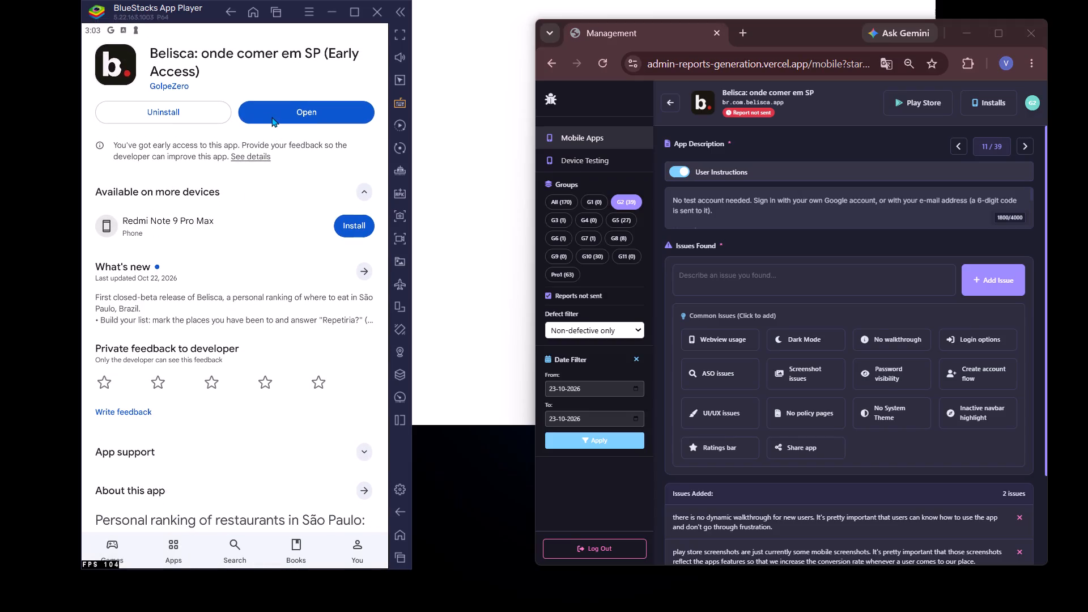
left_click(291, 110)
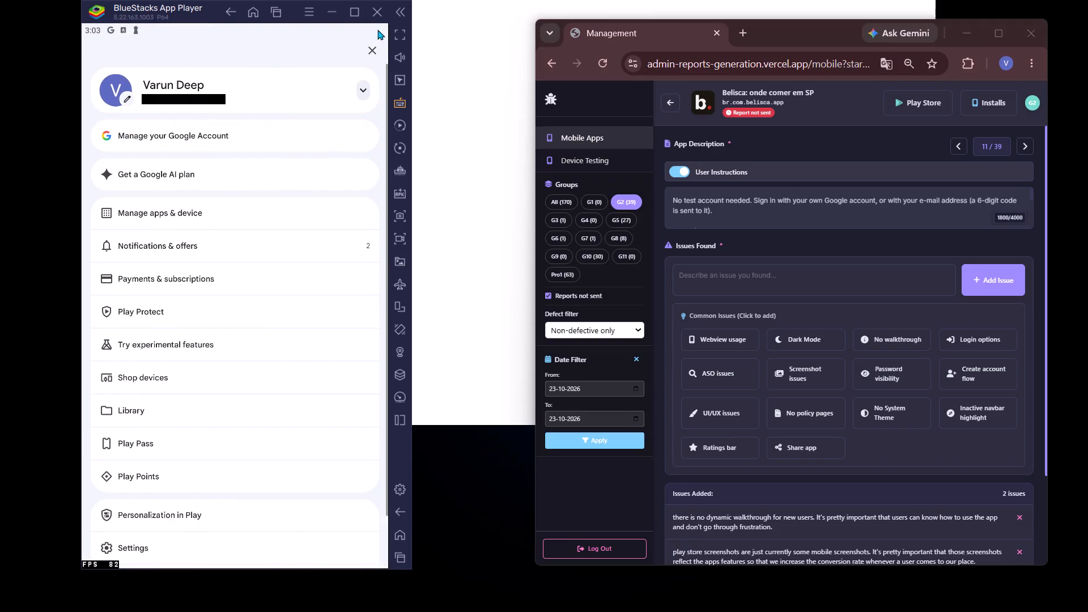
left_click(370, 53)
left_click_drag(216, 313, 235, 188)
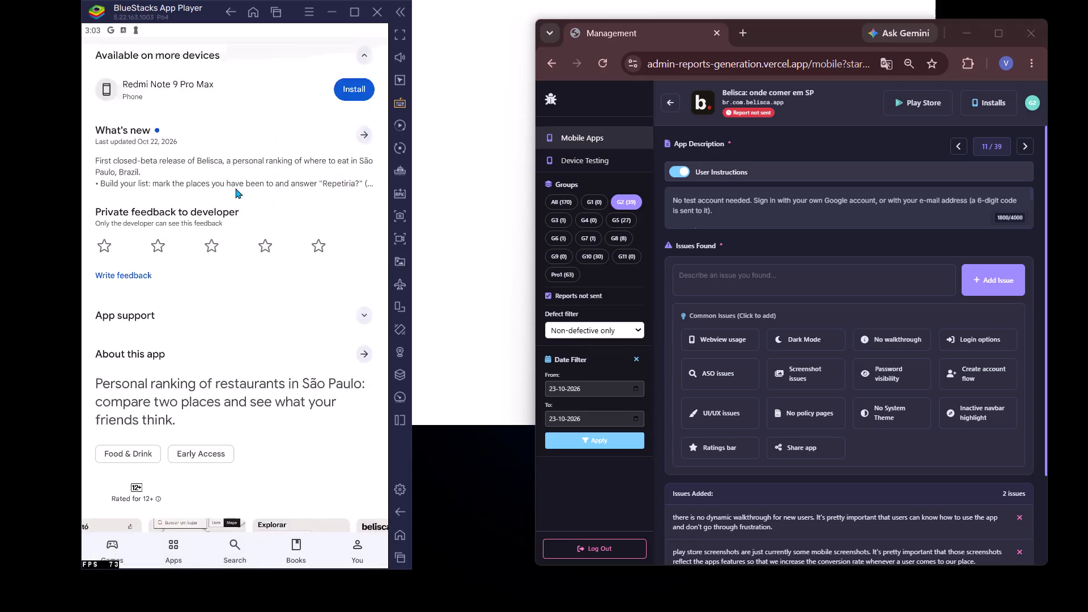
left_click_drag(235, 188, 215, 397)
left_click_drag(253, 169, 250, 302)
left_click(253, 143)
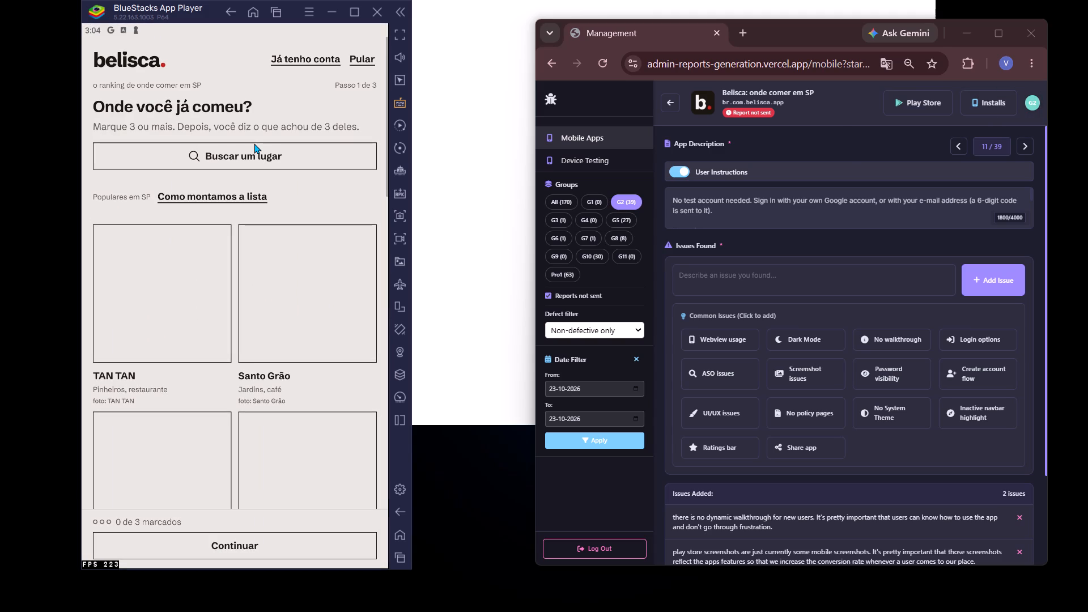
Mark TAN TAN, A Casa do Porco Bar and Bar da Dona Onça as visited places and continue Belisca's onboarding.
left_click(280, 544)
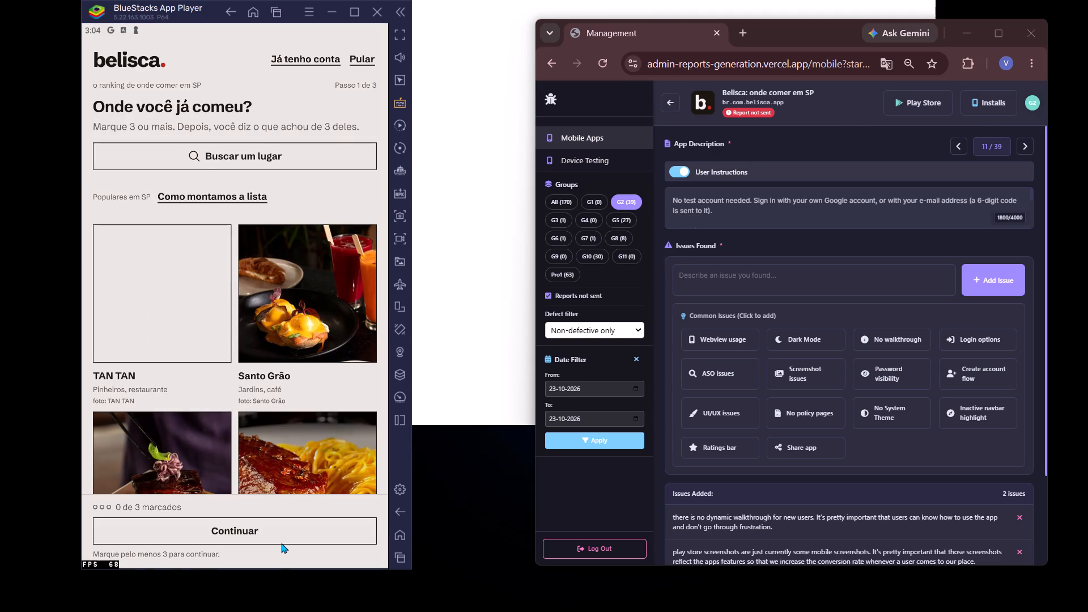
left_click(313, 359)
left_click(319, 546)
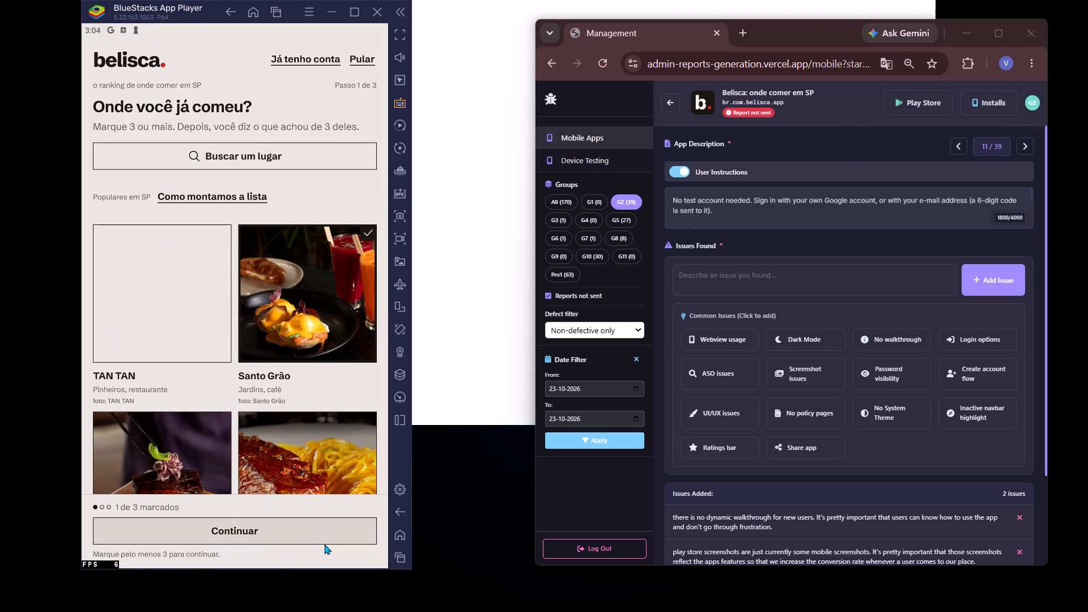
double_click(257, 537)
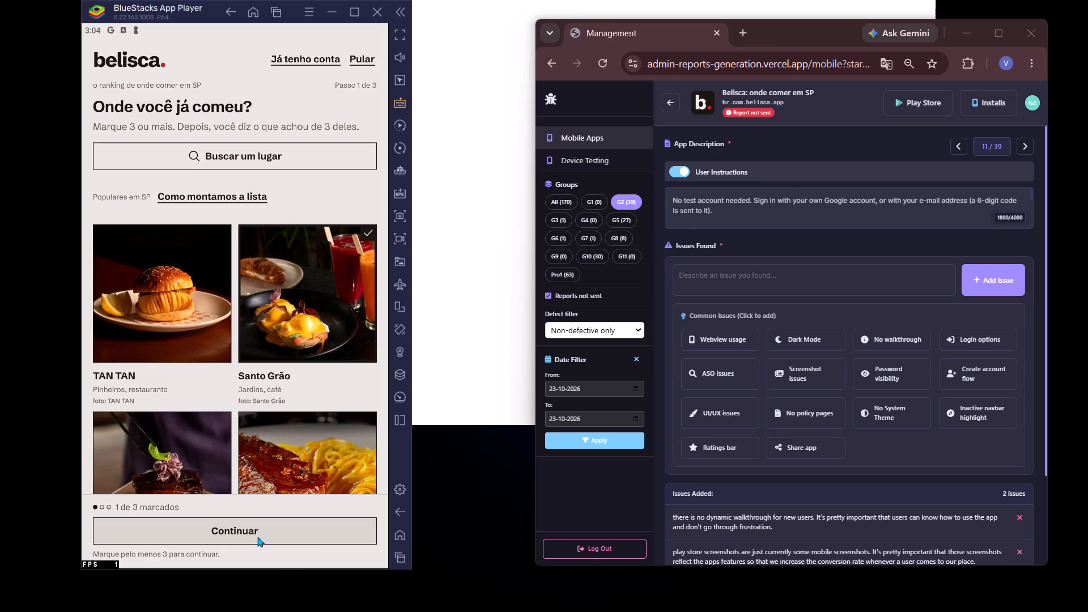
left_click(171, 307)
left_click_drag(241, 563, 239, 554)
left_click_drag(233, 537, 226, 531)
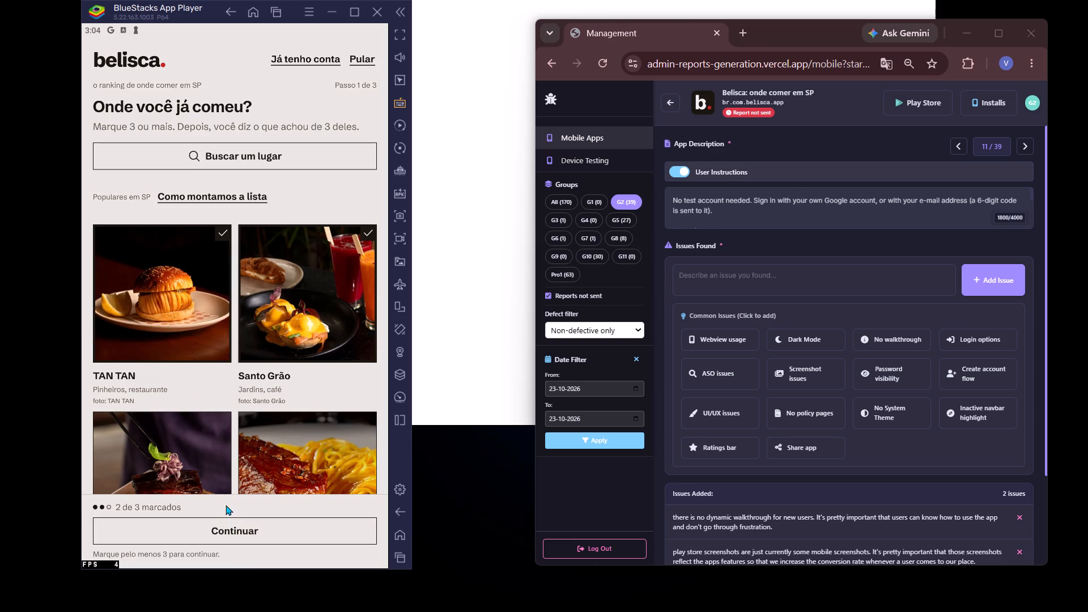
left_click(248, 529)
left_click(284, 358)
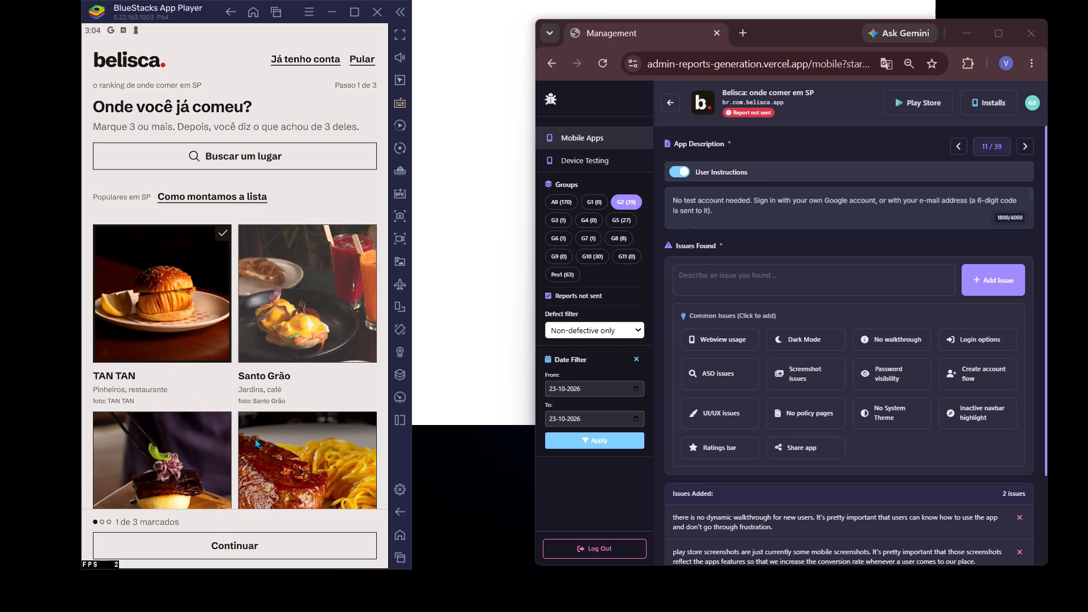
left_click(243, 552)
left_click(169, 436)
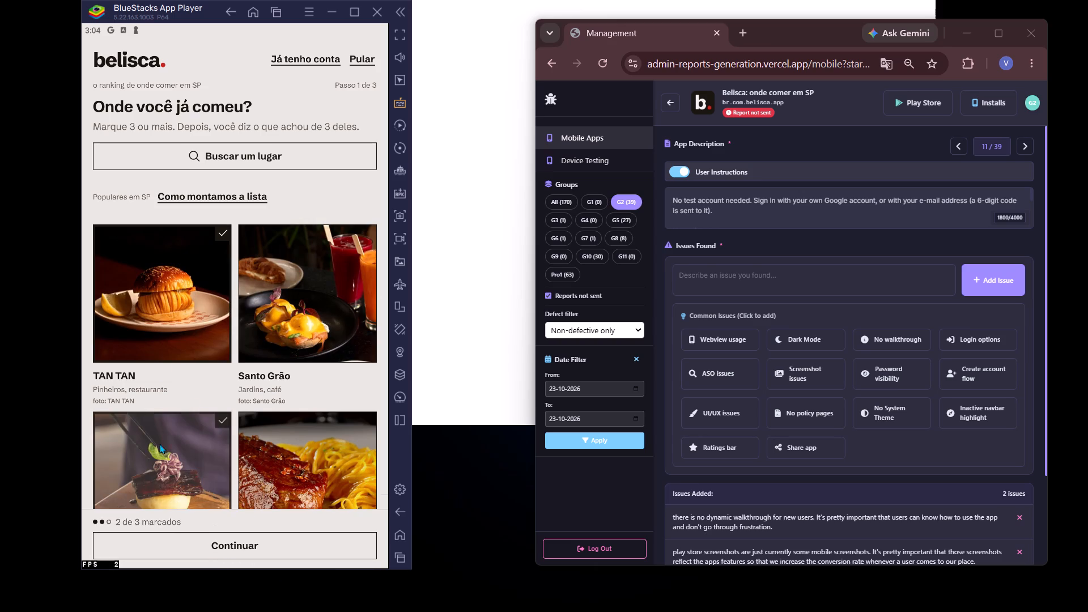
left_click(226, 549)
left_click(279, 473)
left_click(247, 535)
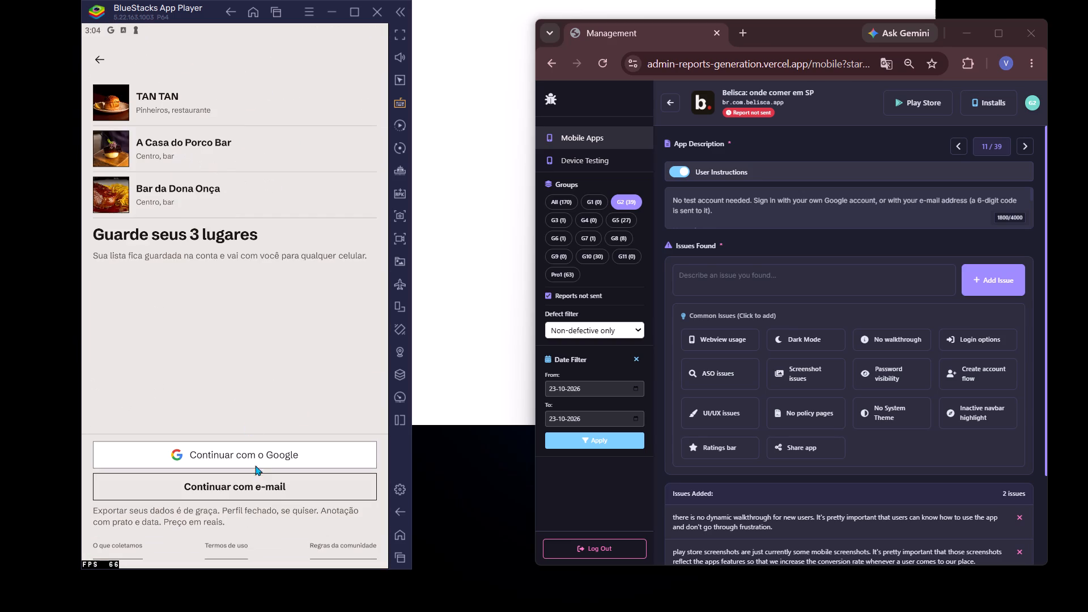
Check Belisca's e-mail sign-in option and its user instructions in the admin page, and sign in with the first listed Google account.
left_click(253, 487)
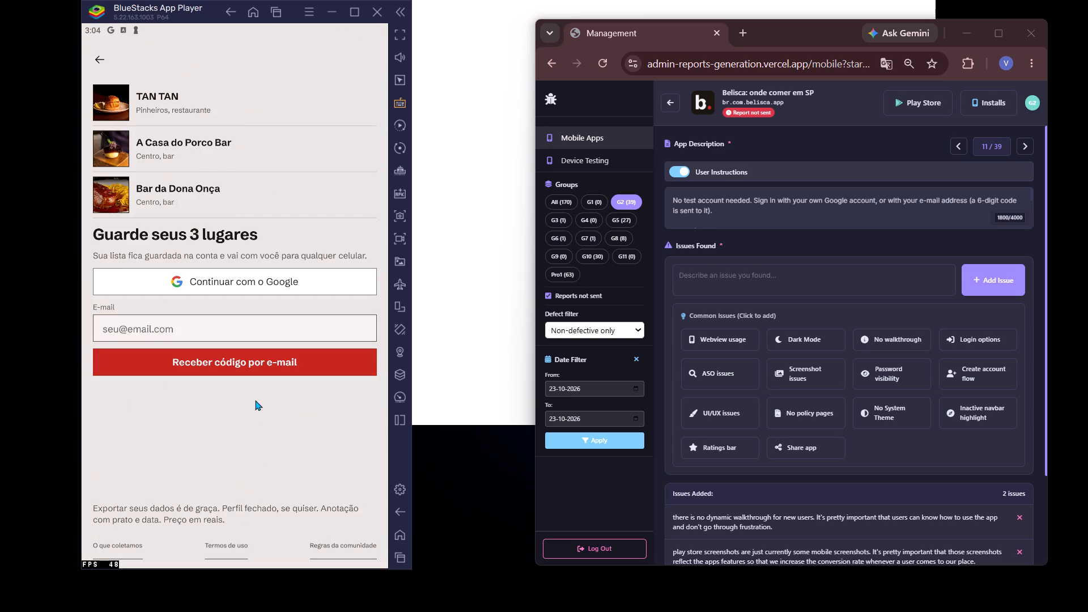
scroll(744, 184, "down", 1)
scroll(742, 216, "up", 1)
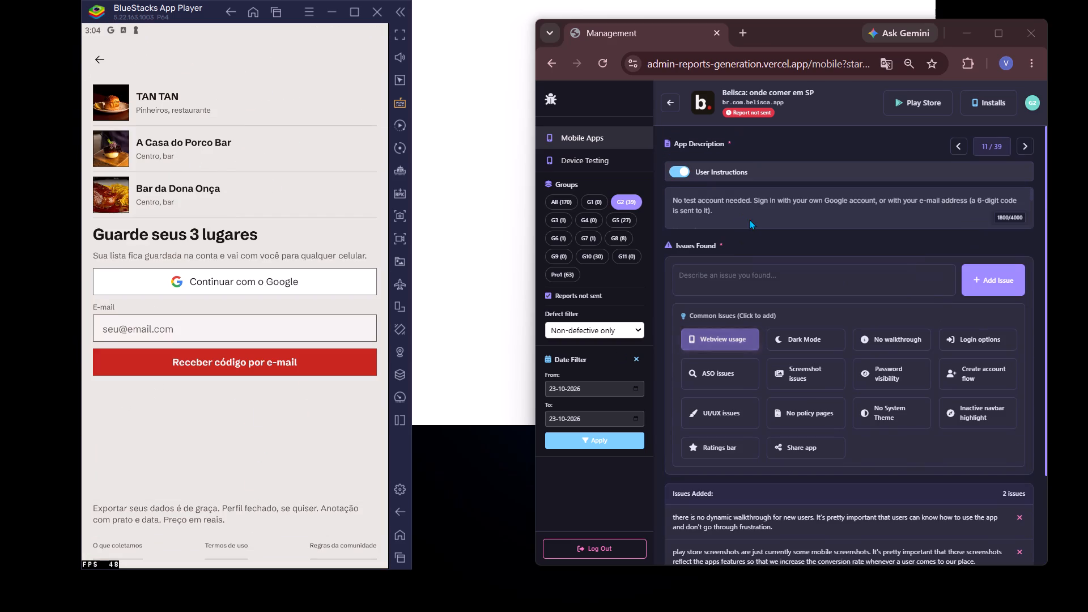
left_click_drag(756, 219, 756, 211)
scroll(756, 211, "down", 3)
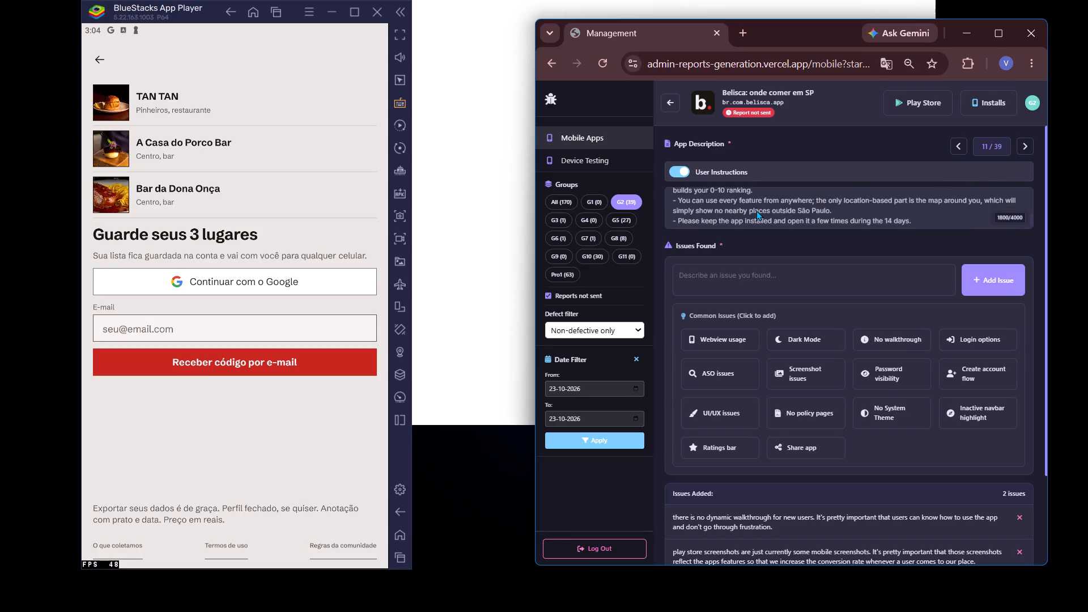
scroll(756, 210, "down", 2)
left_click(309, 286)
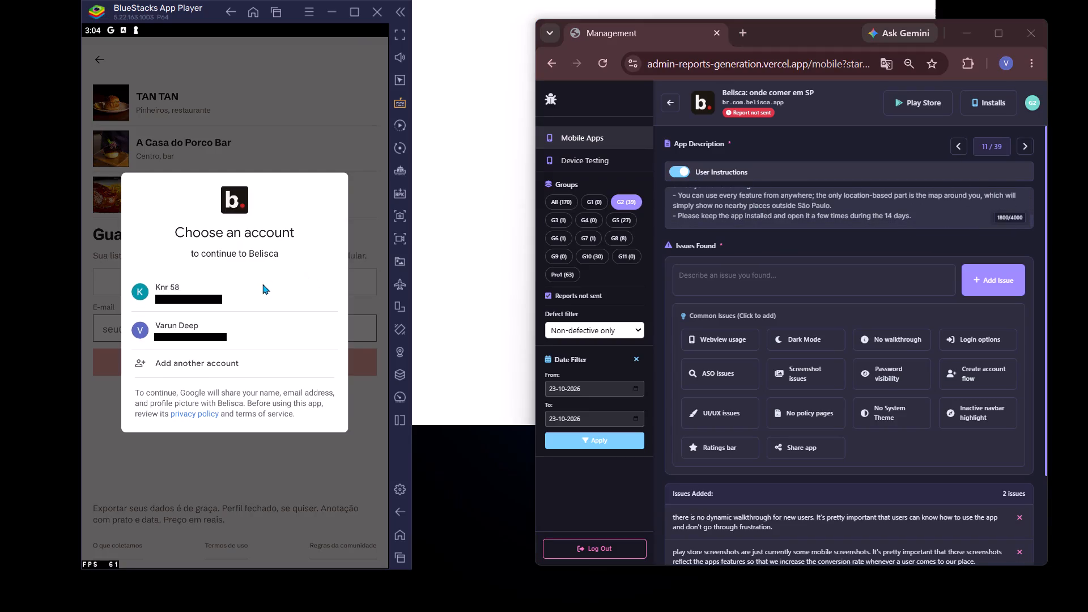
left_click(261, 283)
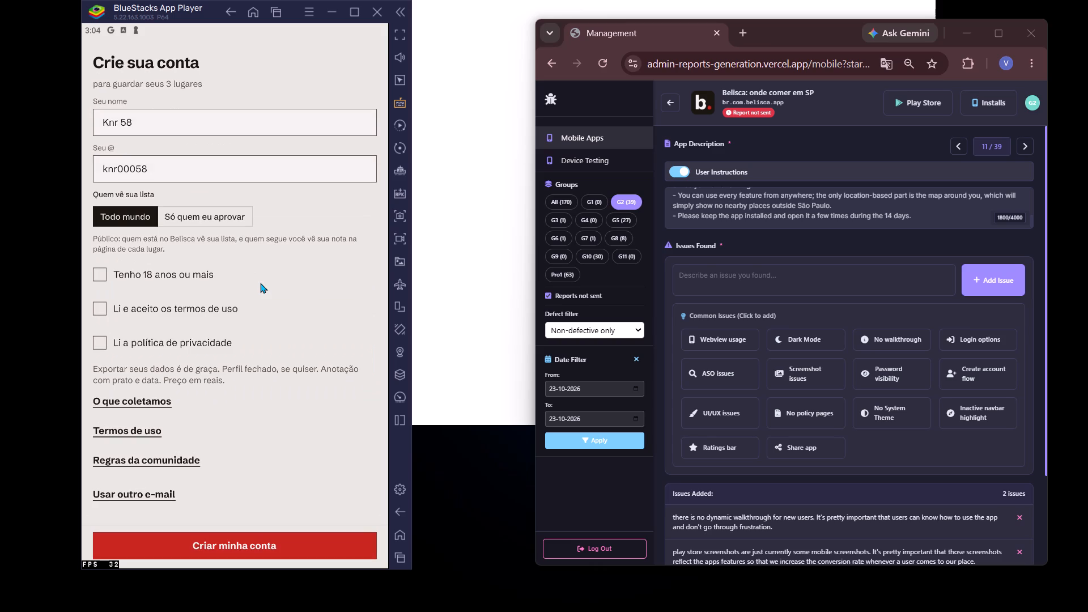
Create the Belisca account with list visibility Todo mundo, accepting the 18+ age, terms of use and privacy policy statements.
left_click_drag(180, 277, 183, 296)
left_click(158, 314)
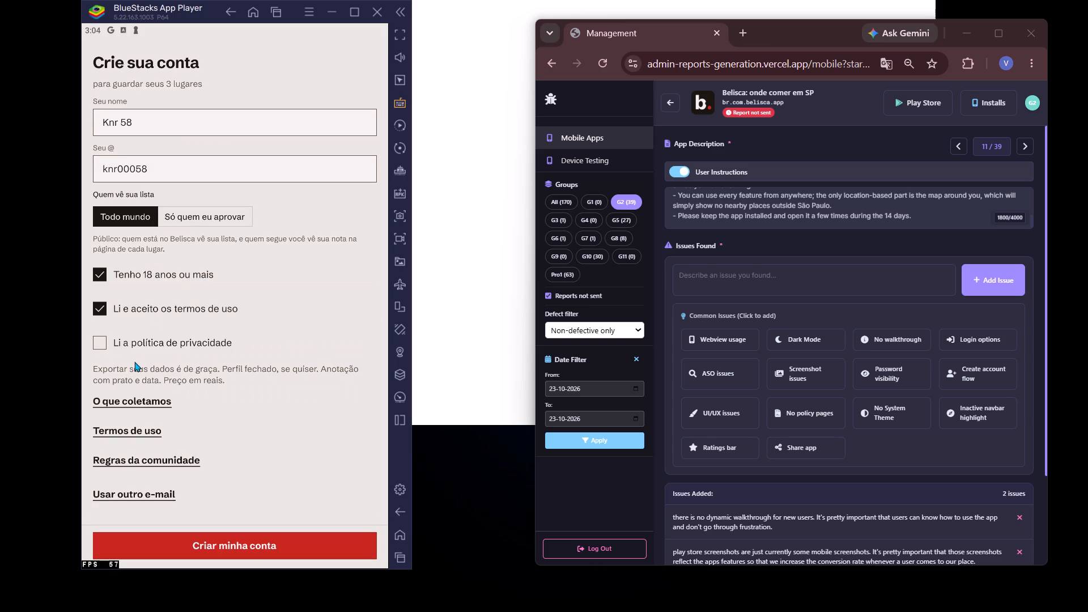
left_click(159, 348)
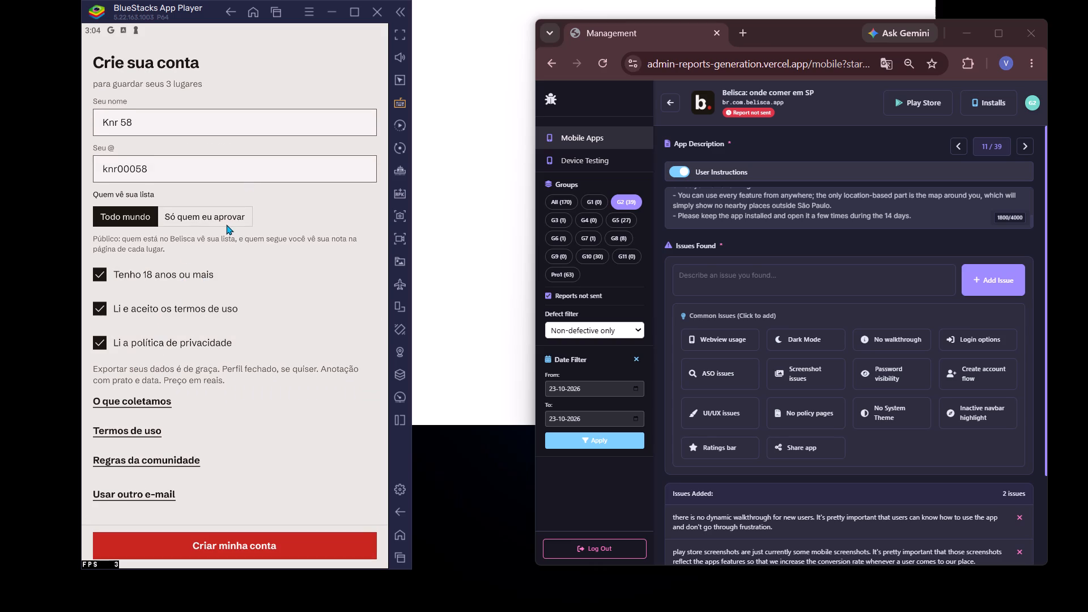
left_click(225, 223)
left_click(126, 220)
scroll(200, 290, "down", 3)
left_click(171, 543)
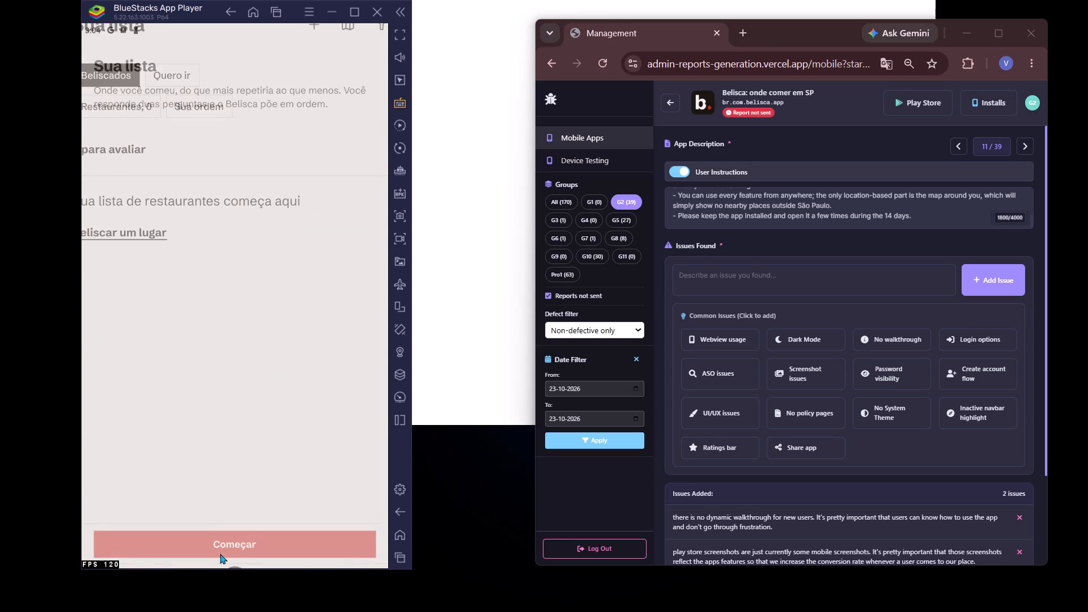
Rate TAN TAN as Foi ok and A Casa do Porco Bar as Gostei, leave the third place unrated and skip finding friends.
left_click(219, 554)
left_click(190, 431)
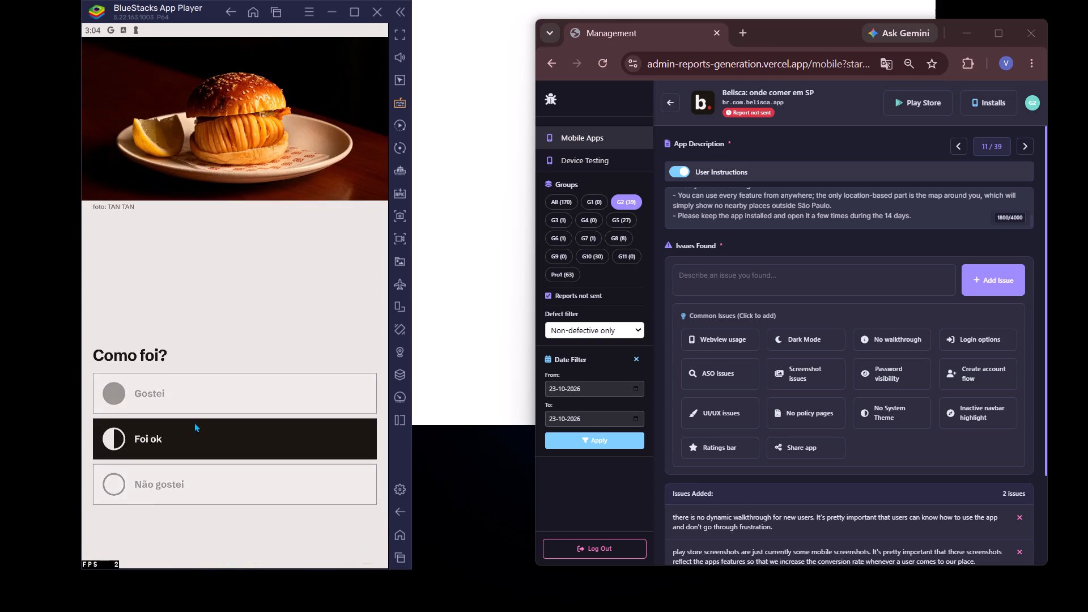
left_click(198, 388)
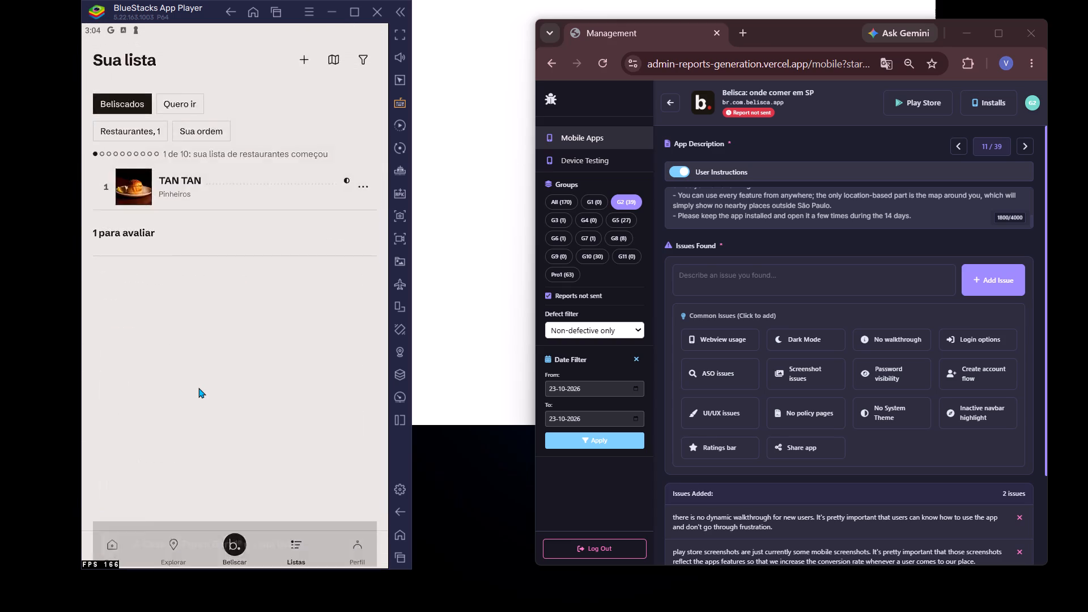
left_click_drag(368, 538, 347, 539)
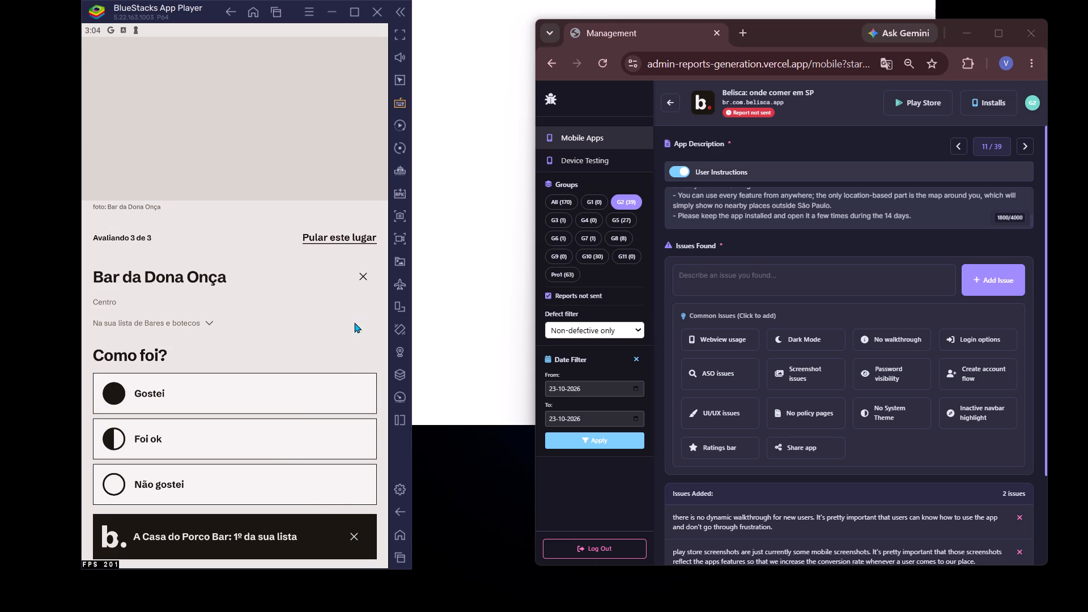
left_click(357, 275)
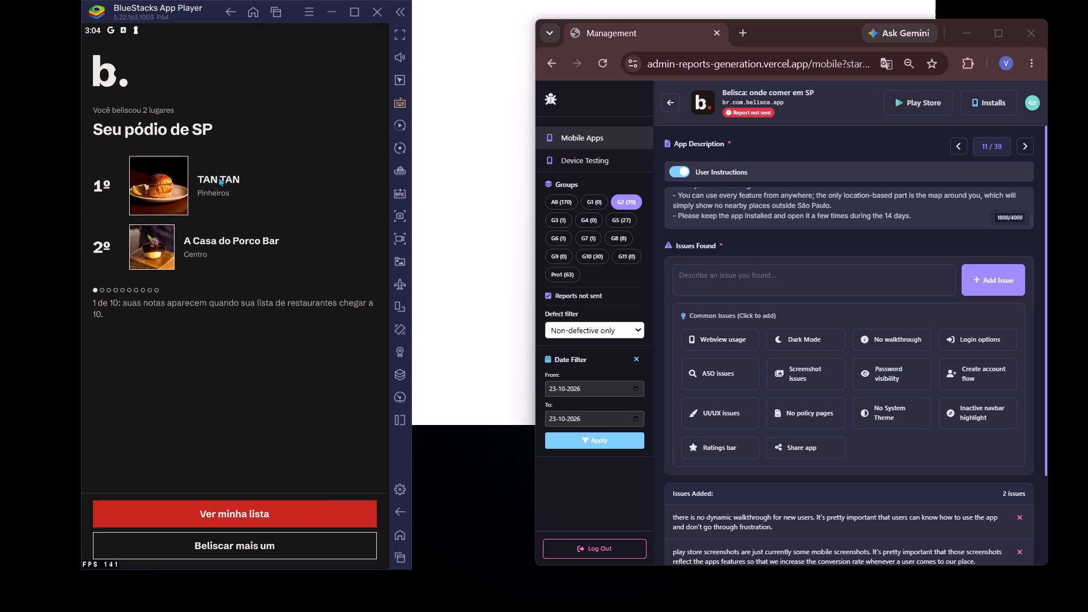
left_click(226, 514)
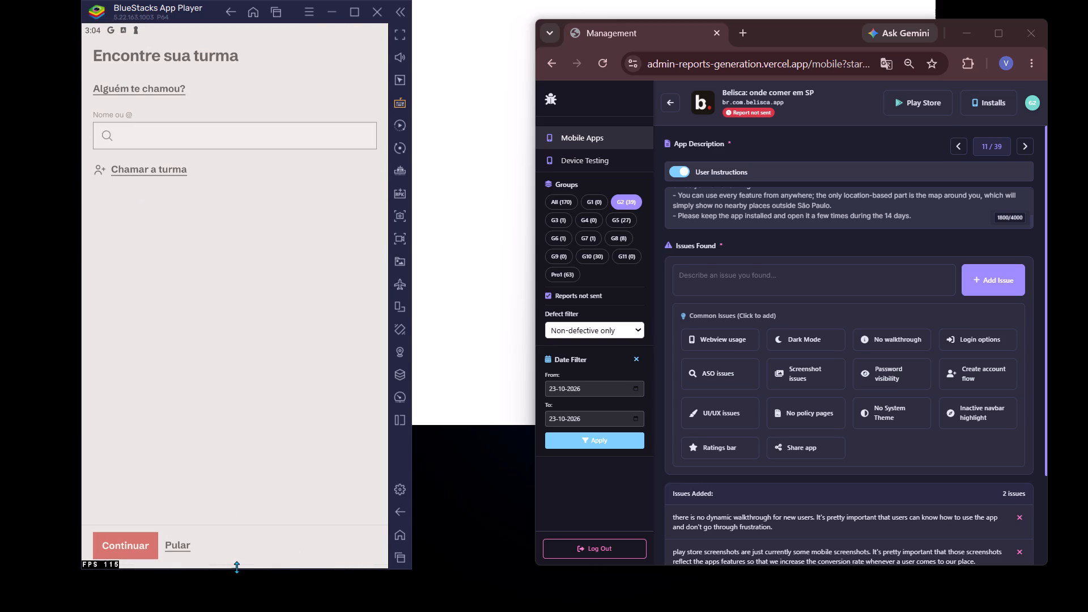
left_click(184, 546)
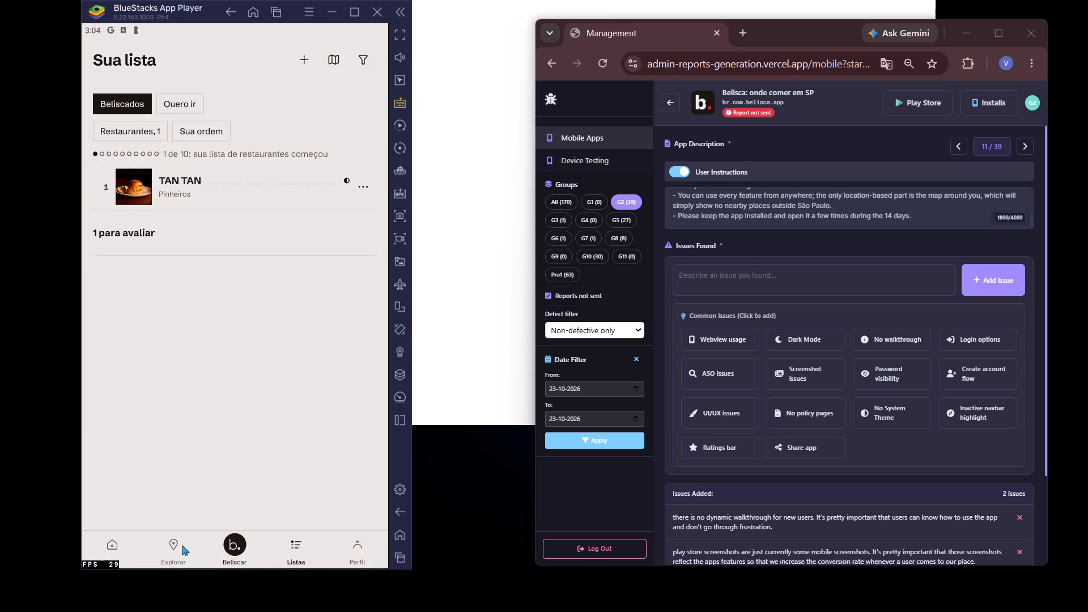
Open Configurações from the Belisca profile and examine the Privacidade page and the available settings.
left_click(347, 543)
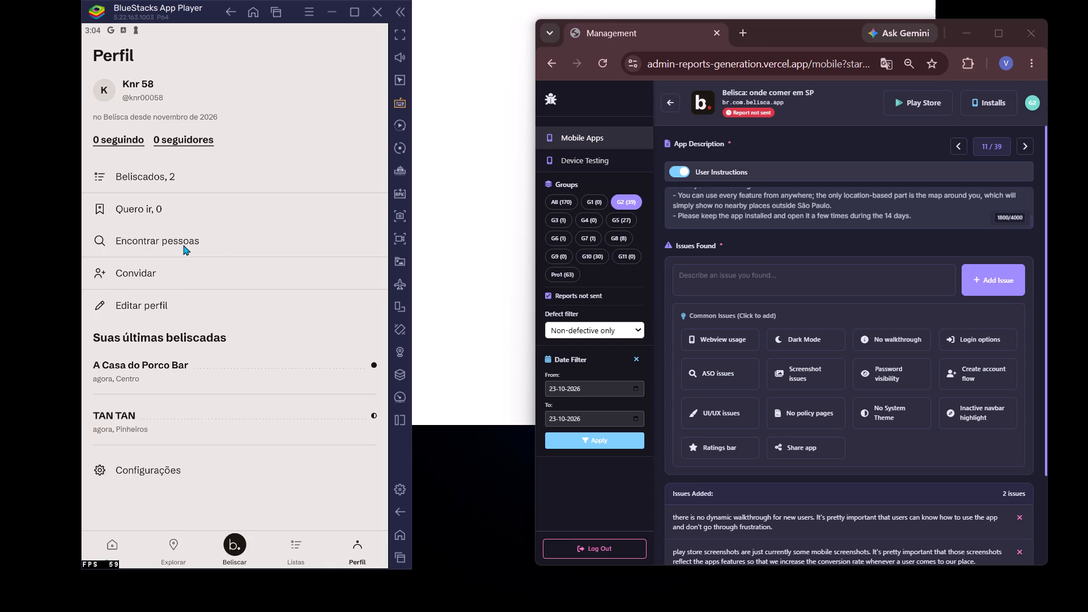
left_click(185, 469)
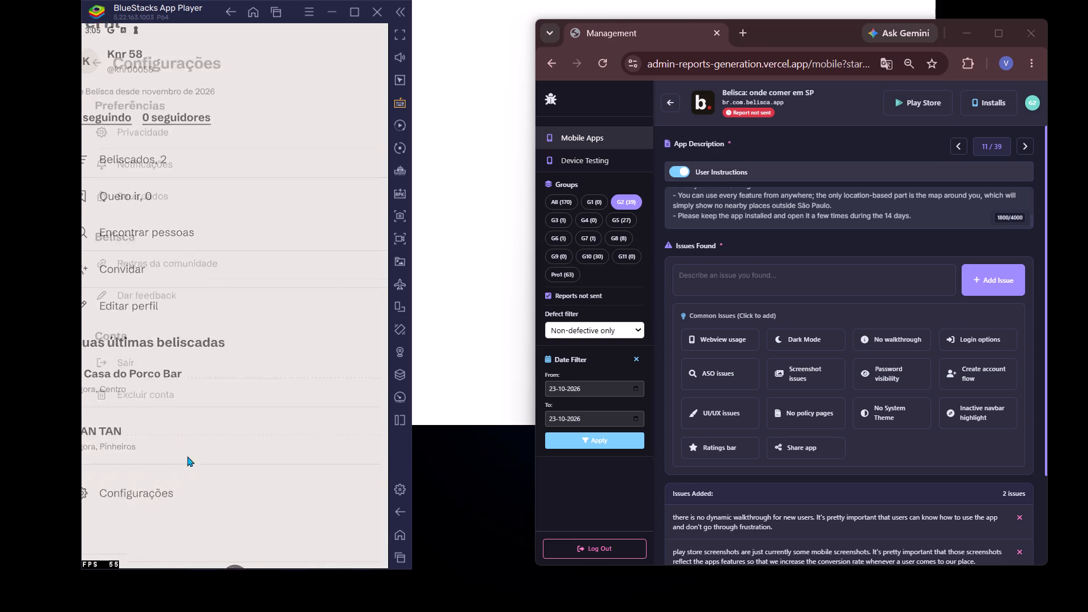
left_click(149, 128)
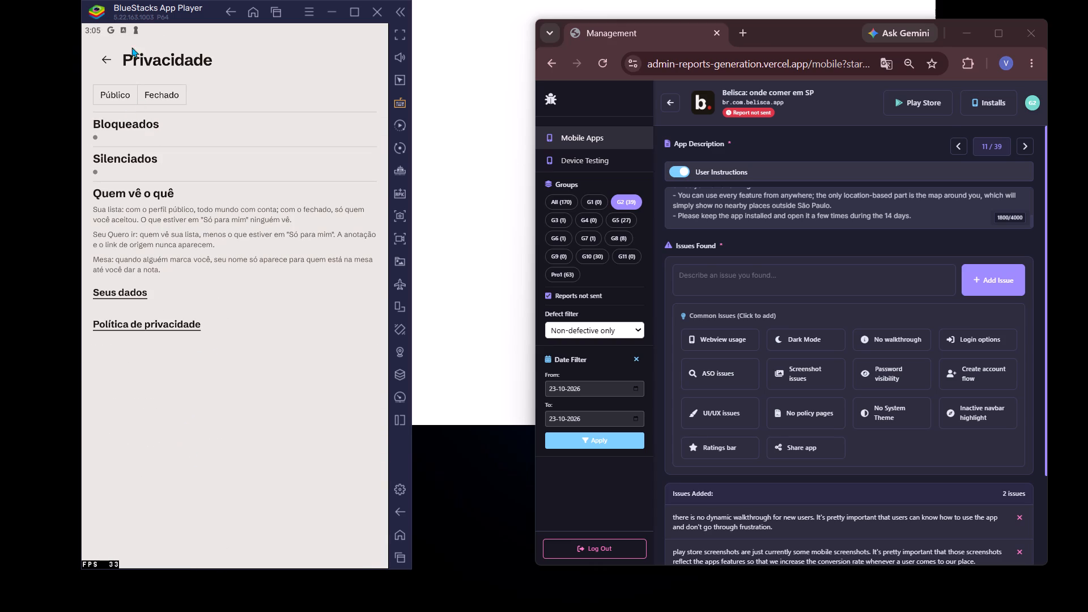
left_click(105, 49)
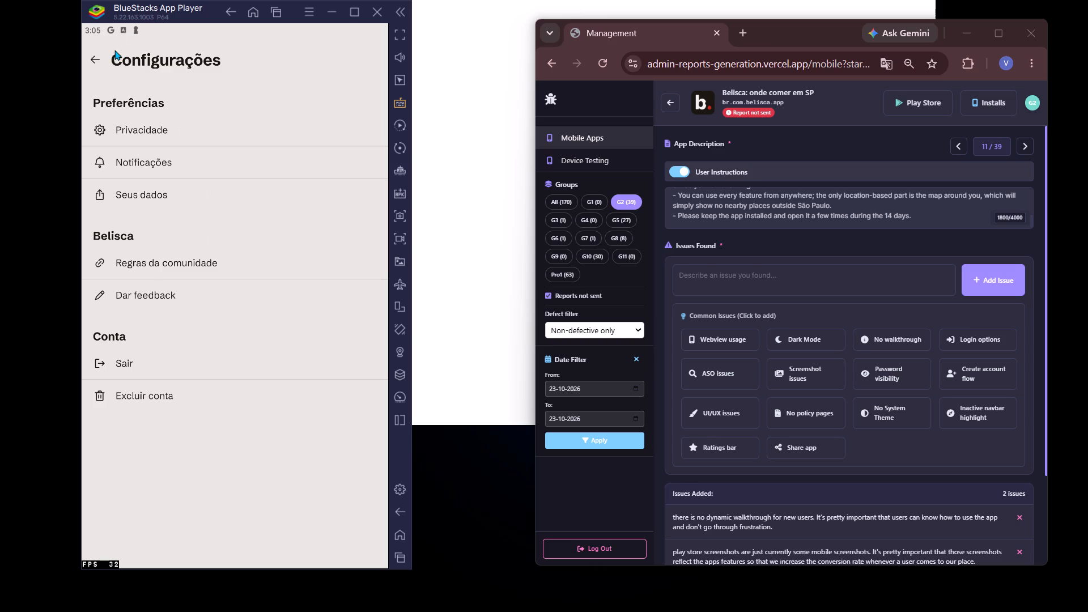
Add the common issue Ratings bar to Belisca's report in the admin web app.
left_click(709, 448)
scroll(811, 409, "down", 2)
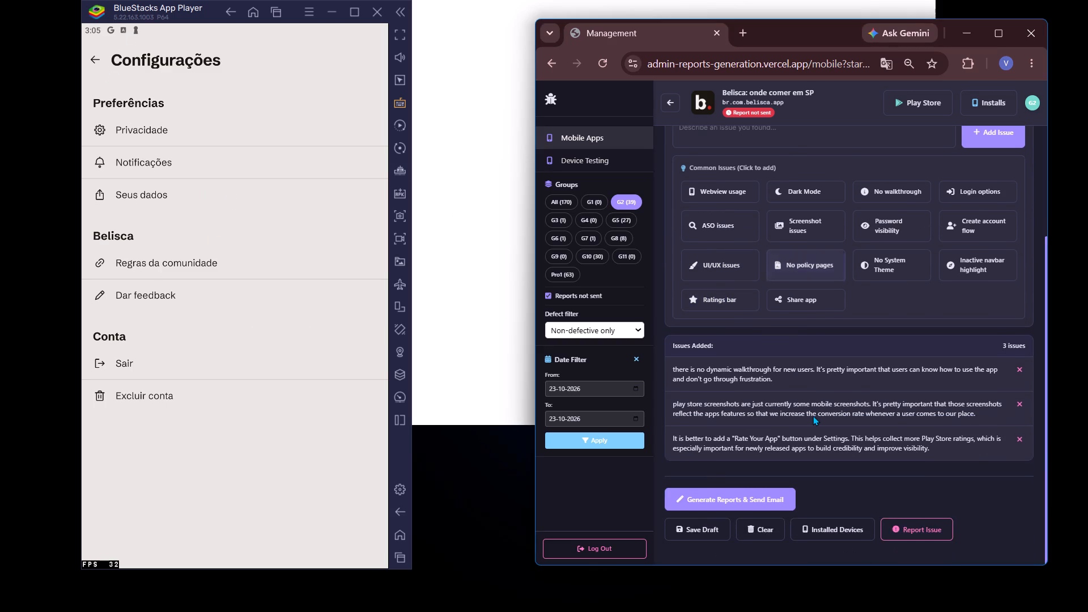
Leave Configurações and look through Belisca's Listas, Explorar and home tabs, ending on Perfil.
left_click(89, 58)
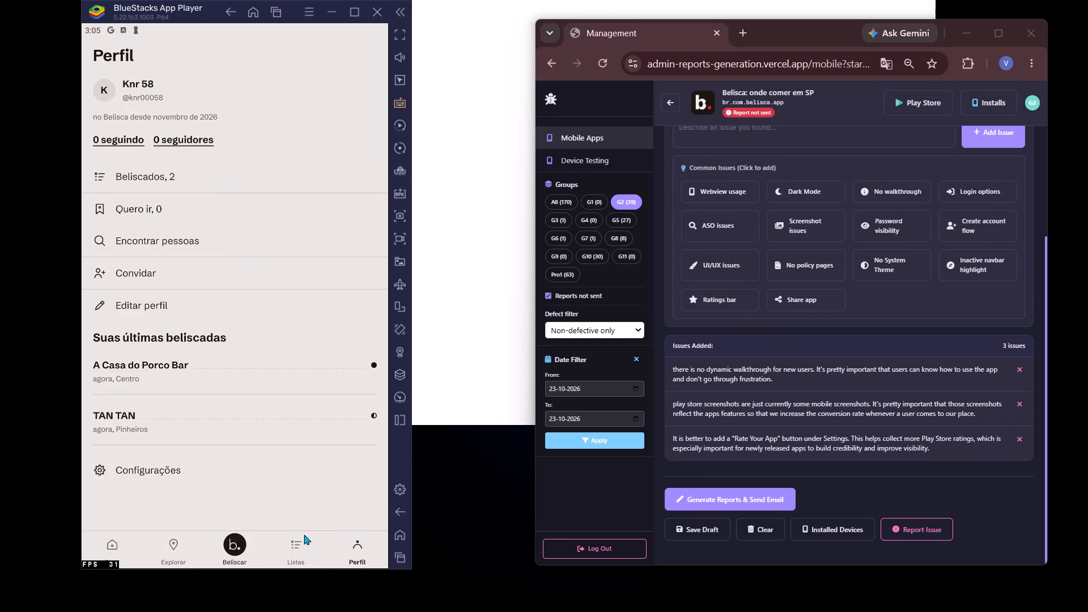
left_click(294, 547)
left_click_drag(180, 545, 175, 545)
left_click_drag(101, 533, 107, 533)
left_click(360, 542)
Log out of the Belisca account from Configurações and open the sign-in options for existing accounts.
left_click(181, 475)
left_click(179, 362)
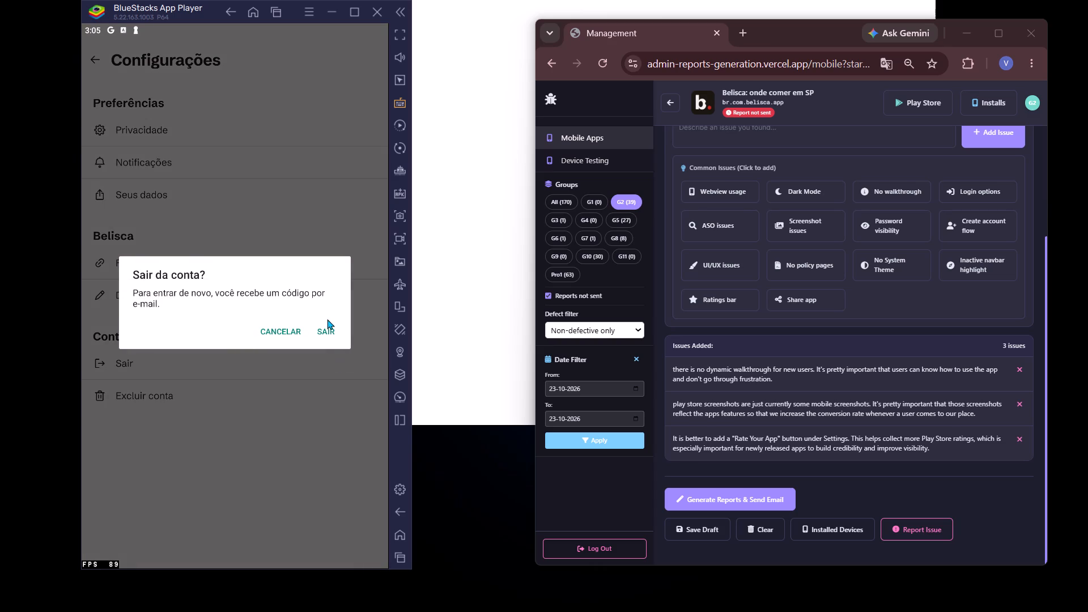
left_click_drag(327, 319, 325, 328)
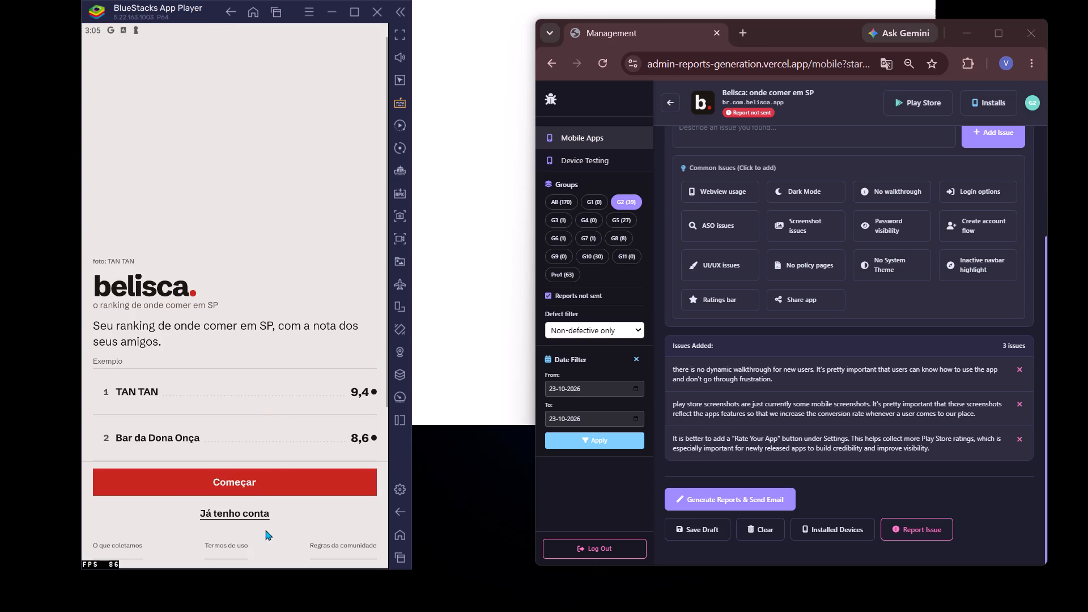
left_click(229, 512)
Switch Belisca's report to the app description, translate the word "Belisca" to English, and return to the user instructions.
scroll(903, 237, "up", 1)
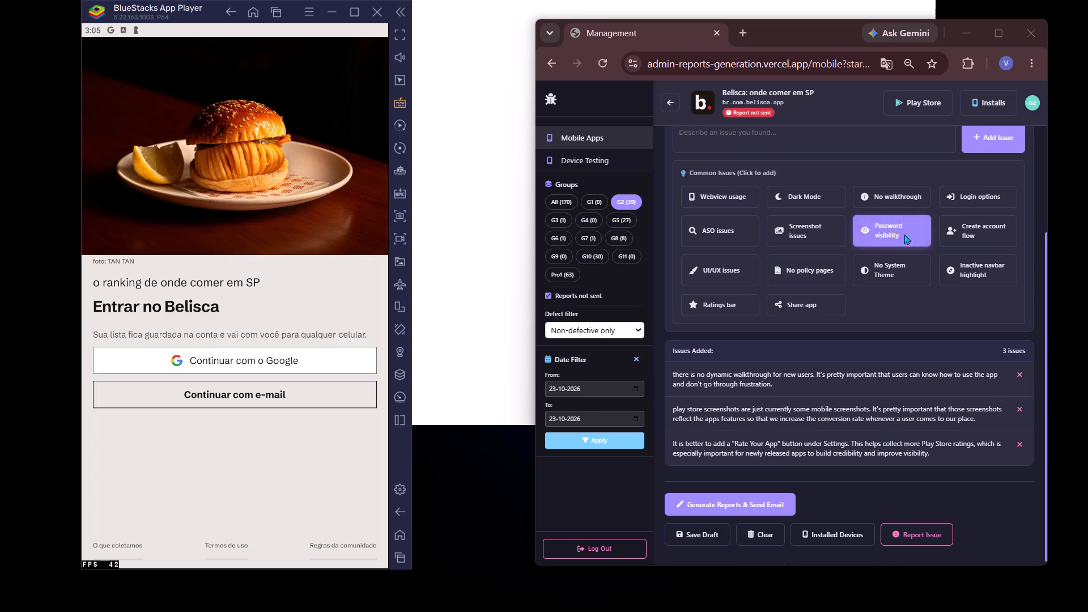
scroll(904, 234, "up", 2)
left_click(686, 171)
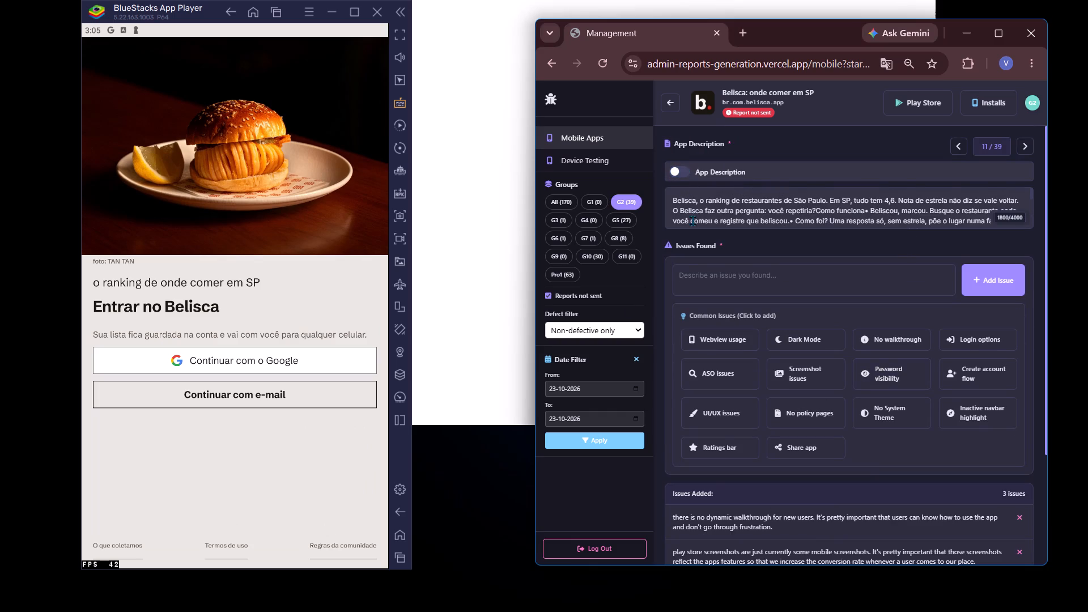
left_click_drag(683, 214, 709, 211)
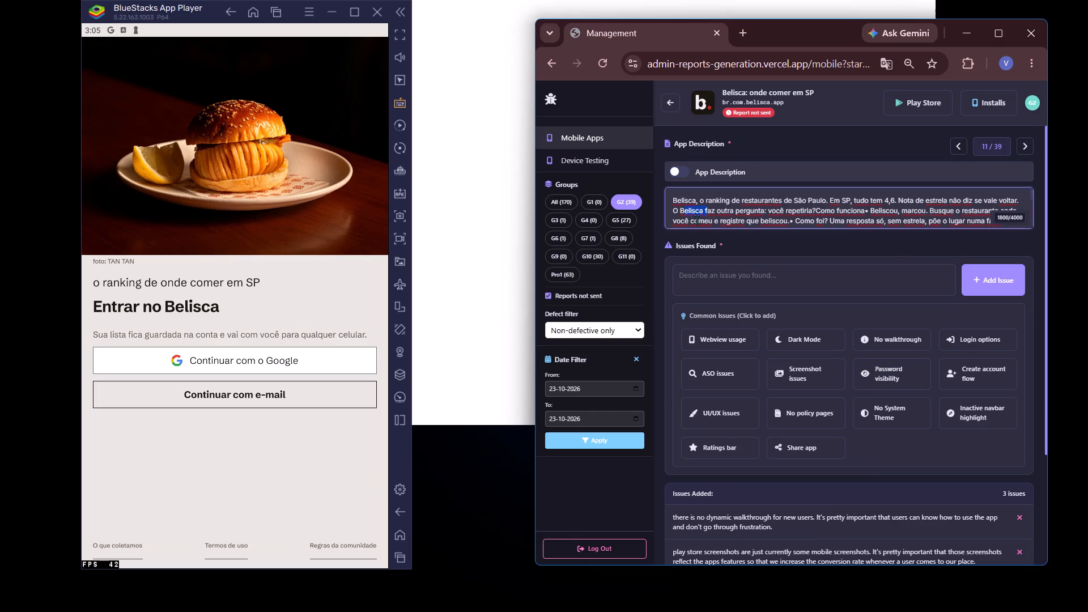
left_click(684, 206)
left_click_drag(679, 209, 707, 215)
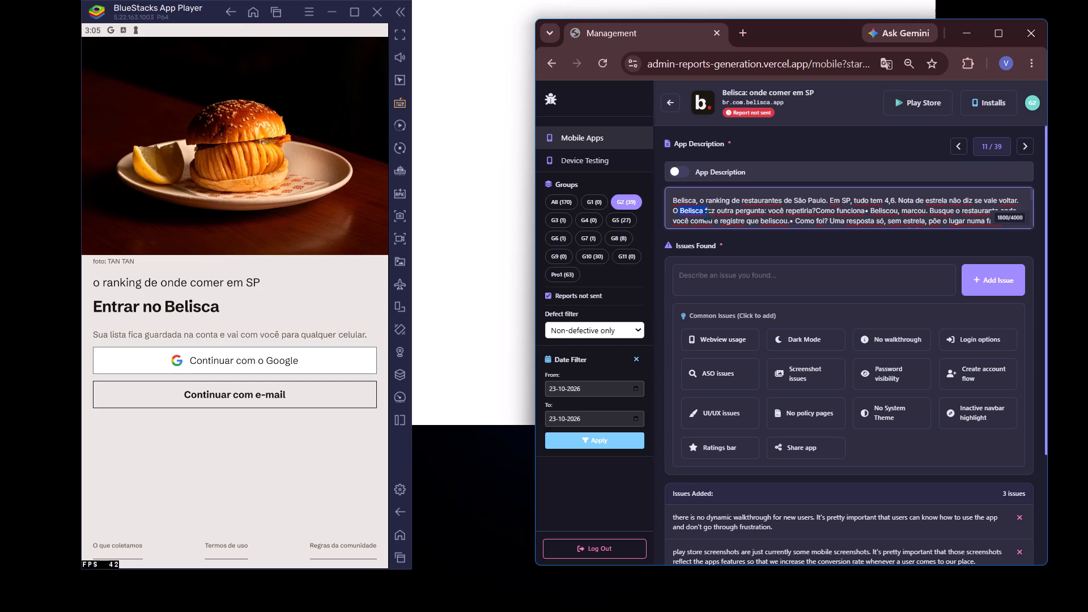
left_click_drag(707, 215, 702, 212)
right_click(700, 212)
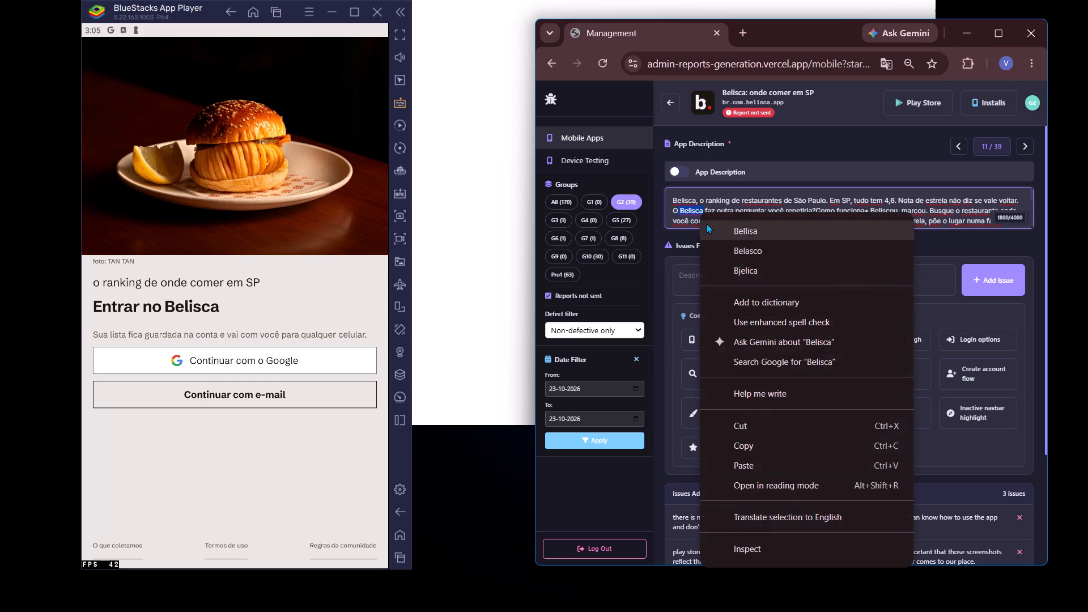
left_click(803, 508)
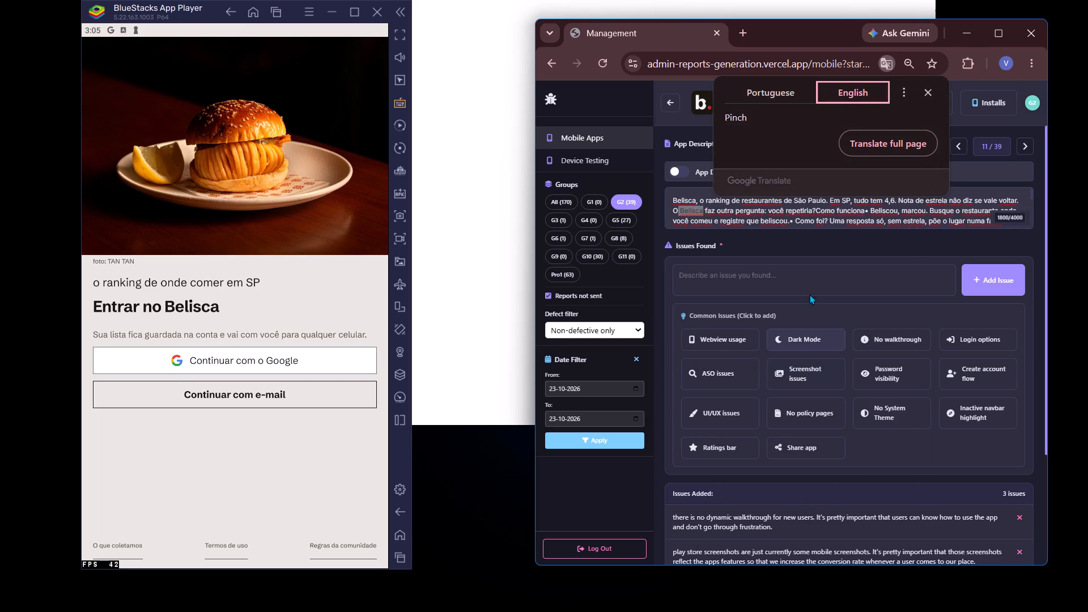
left_click(923, 96)
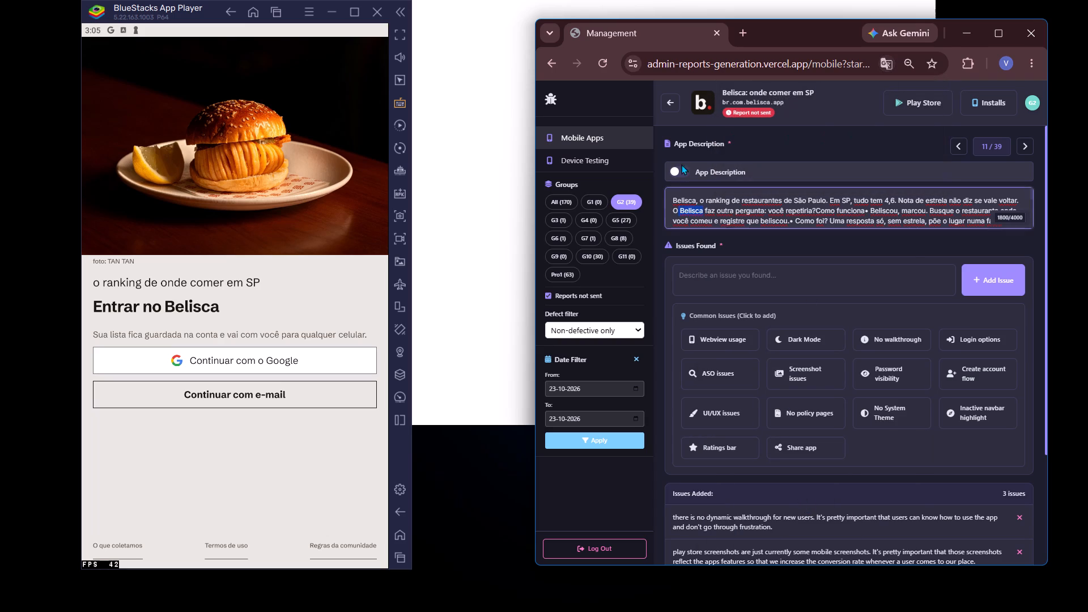
left_click(679, 173)
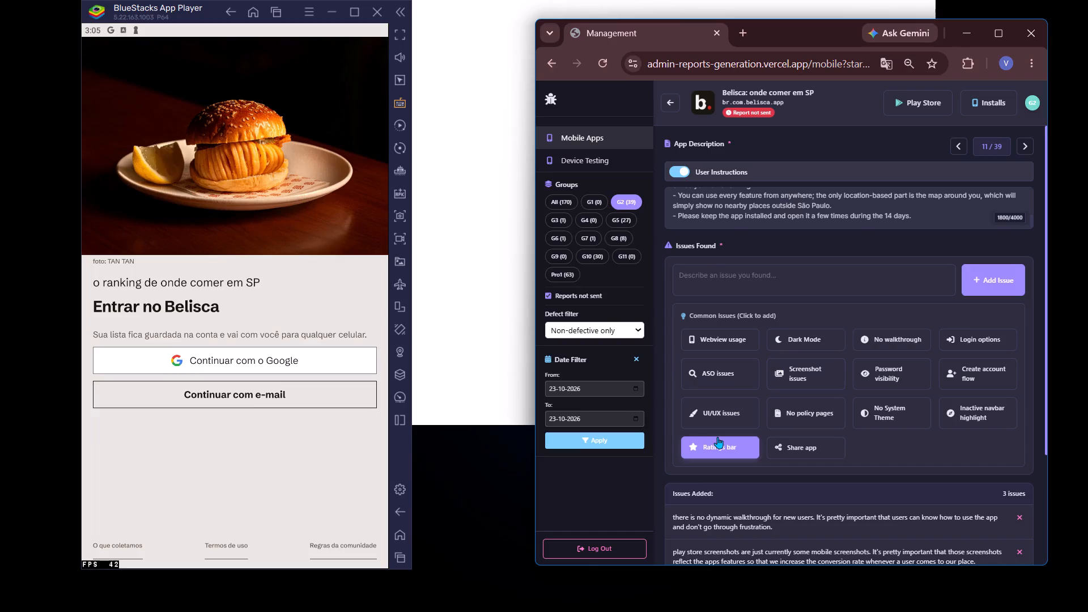
Add the common issue ASO issues to Belisca's report.
left_click(869, 337)
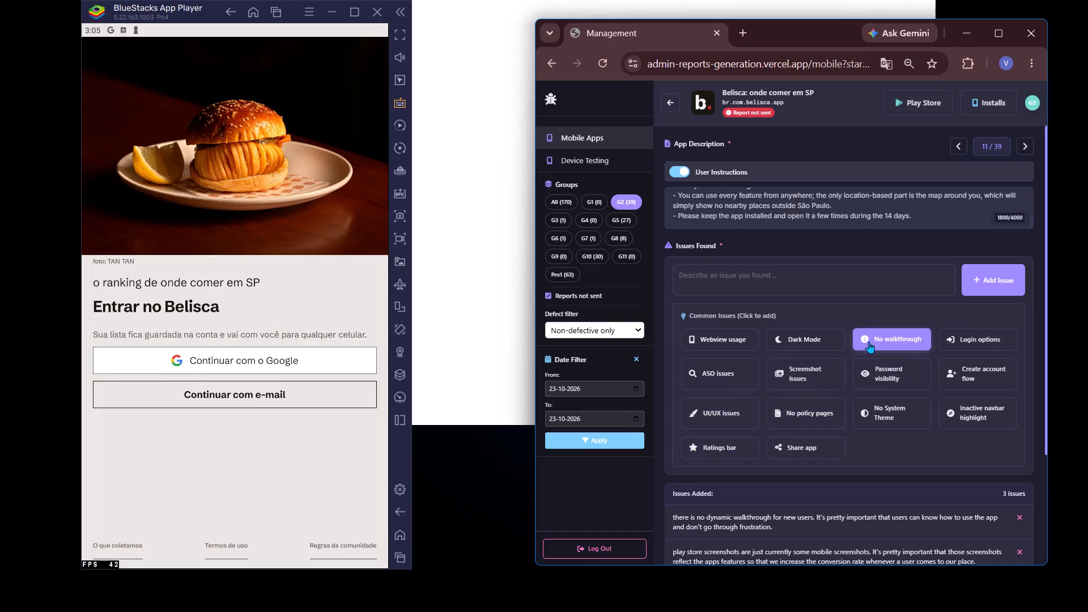
left_click(733, 377)
Add an issue saying the app language is currently portuguese, requesting English as default and multiple language support with a language selection option in settings.
left_click(750, 264)
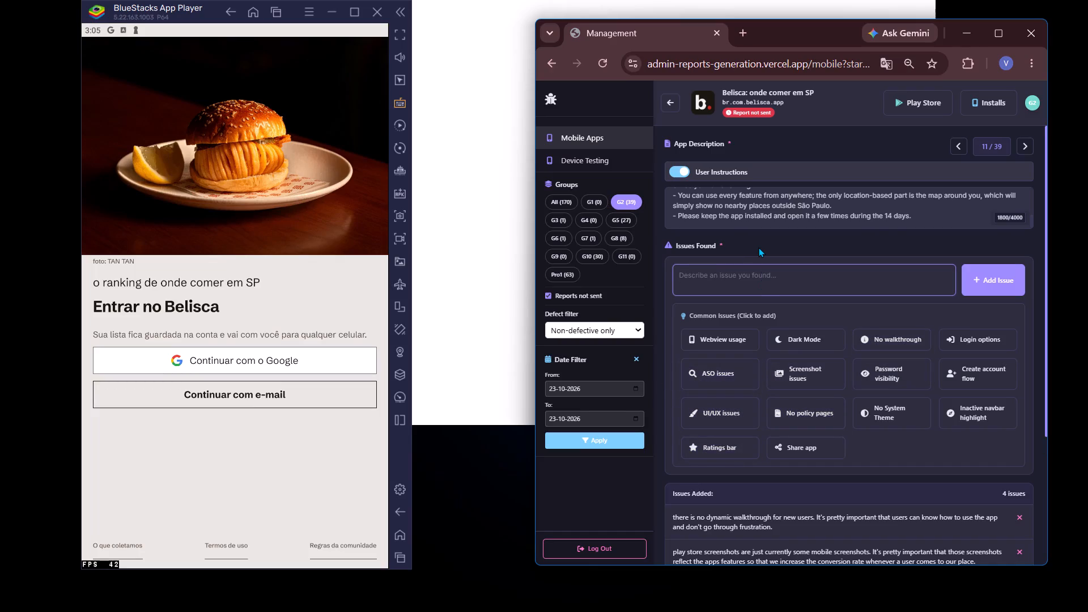
key("super+v")
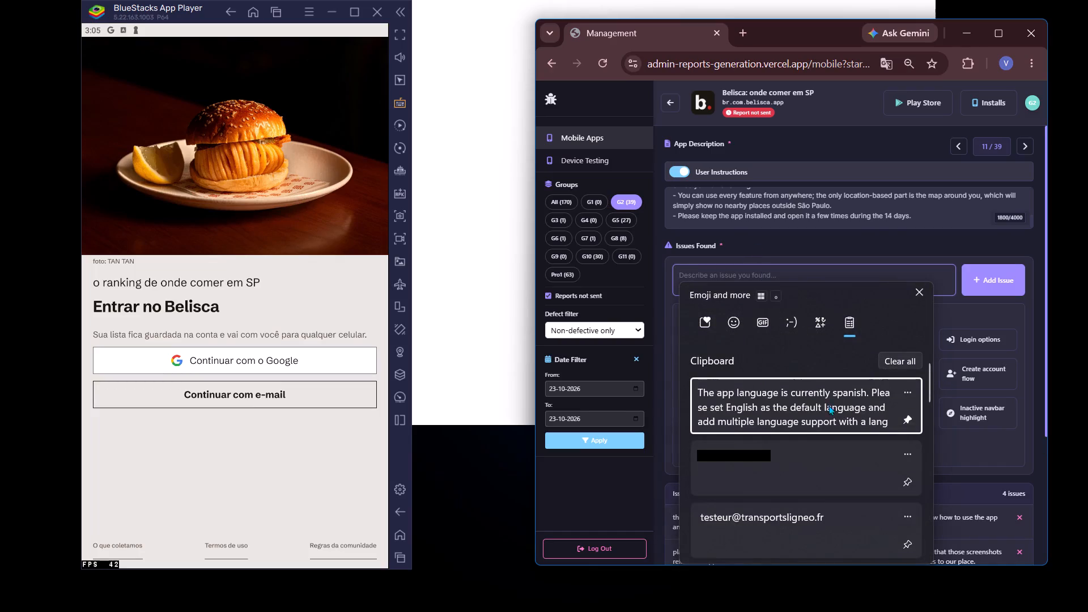
left_click(812, 398)
key("ctrl+v")
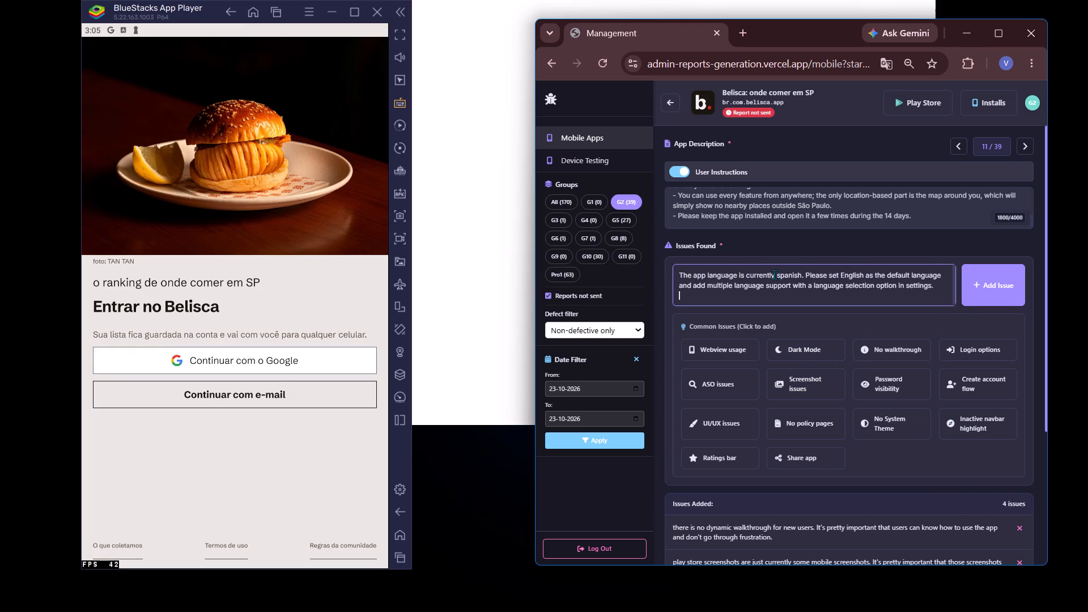
left_click_drag(777, 275, 801, 280)
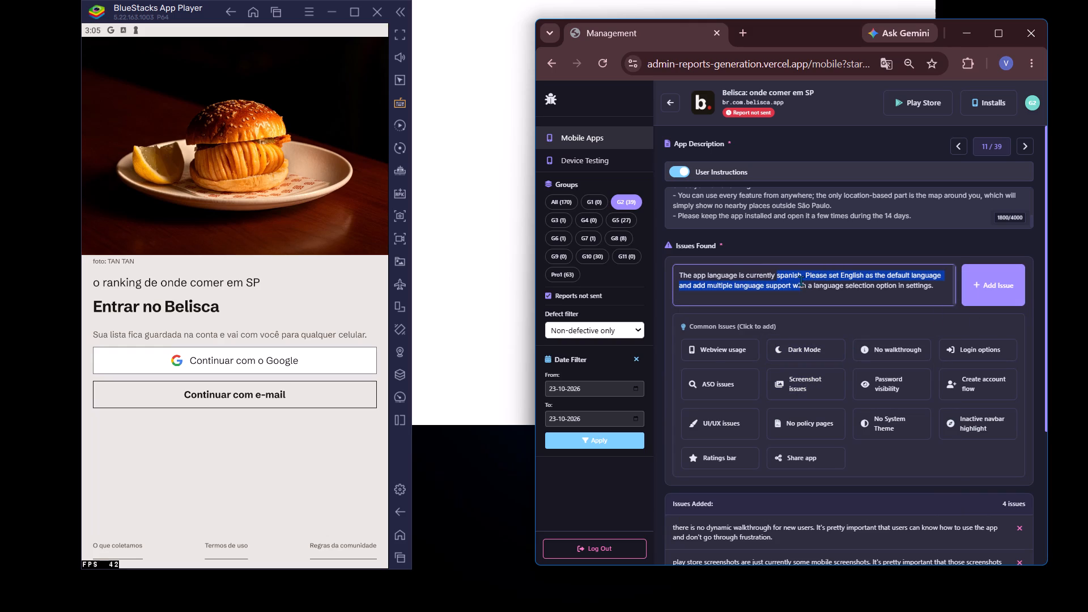
left_click_drag(801, 280, 803, 277)
key("BackSpace")
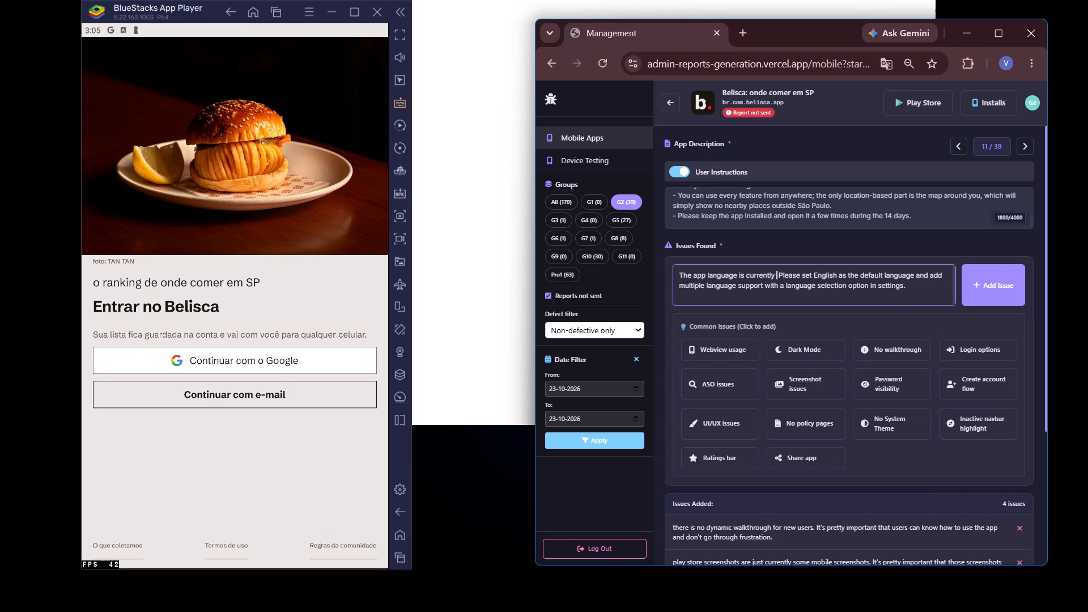
type("por")
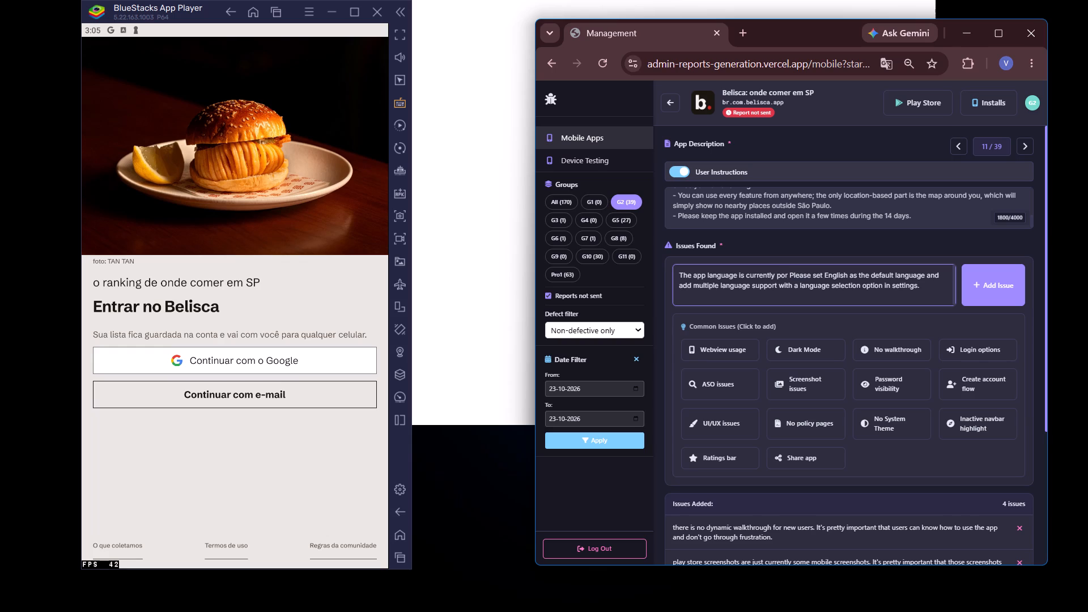
type("tugu")
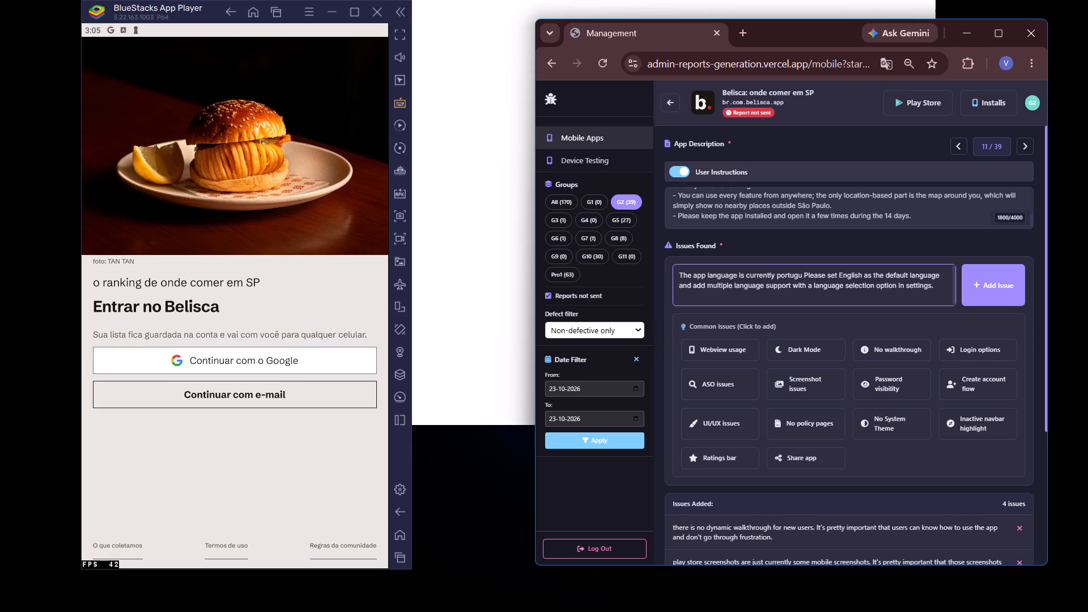
type("ese")
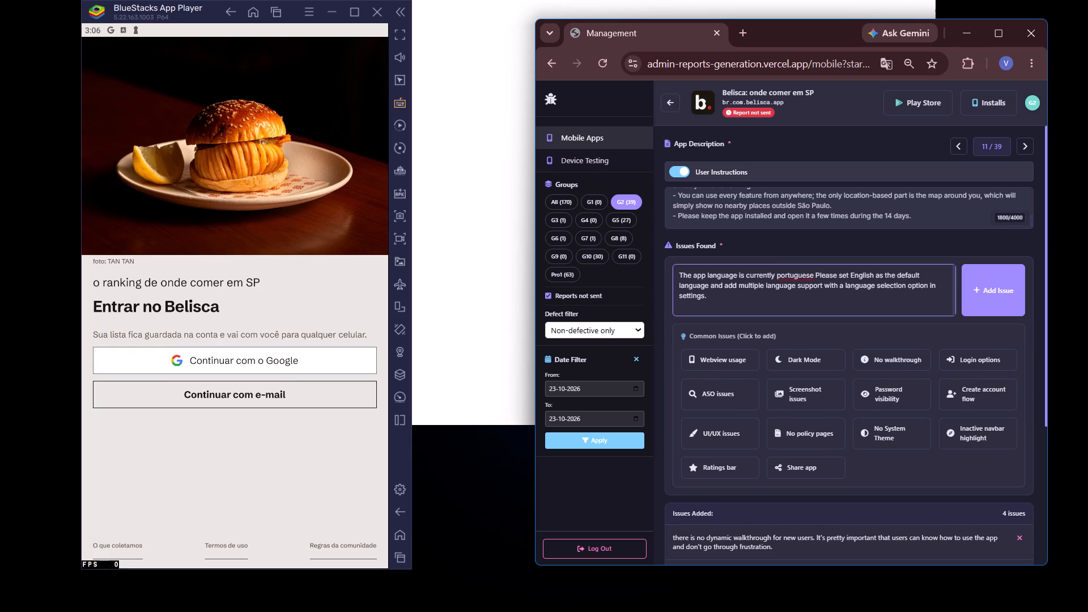
key("period")
key("Return")
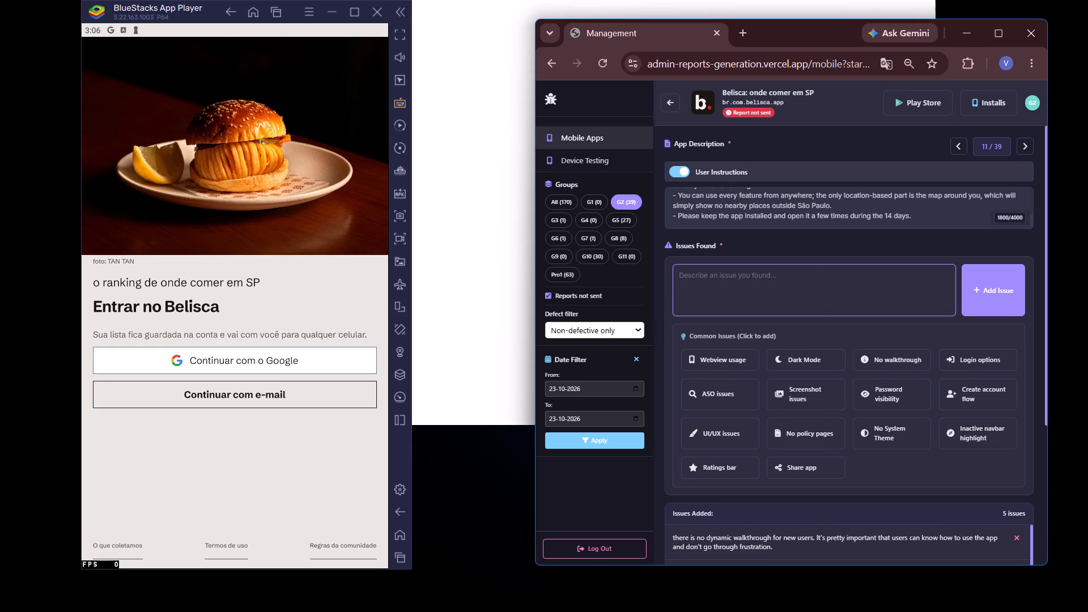
Generate Belisca's report and send it by email.
scroll(853, 335, "down", 2)
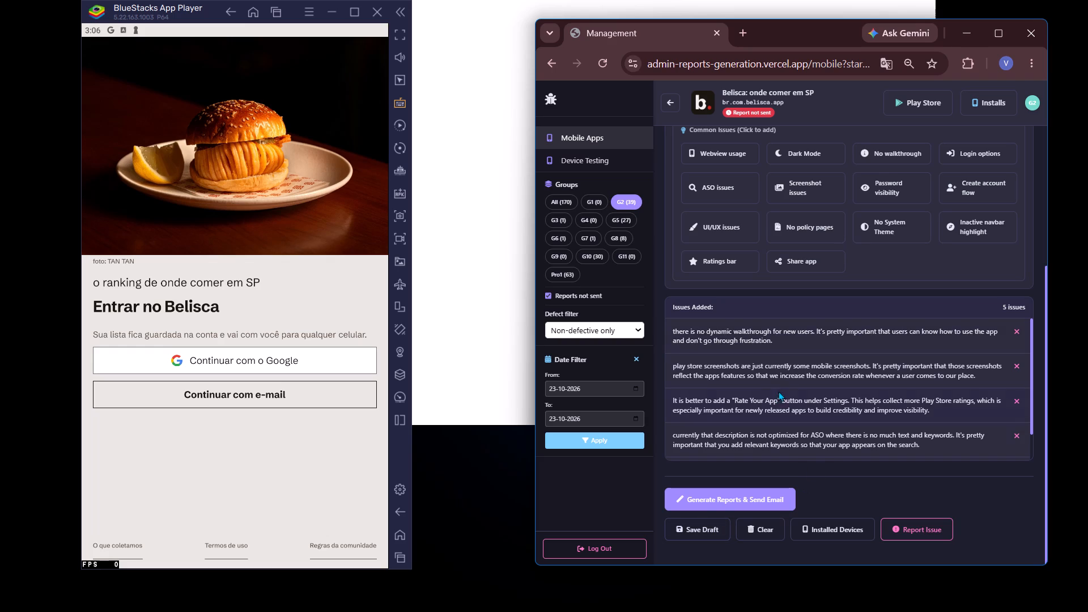
scroll(794, 390, "down", 1)
left_click(749, 499)
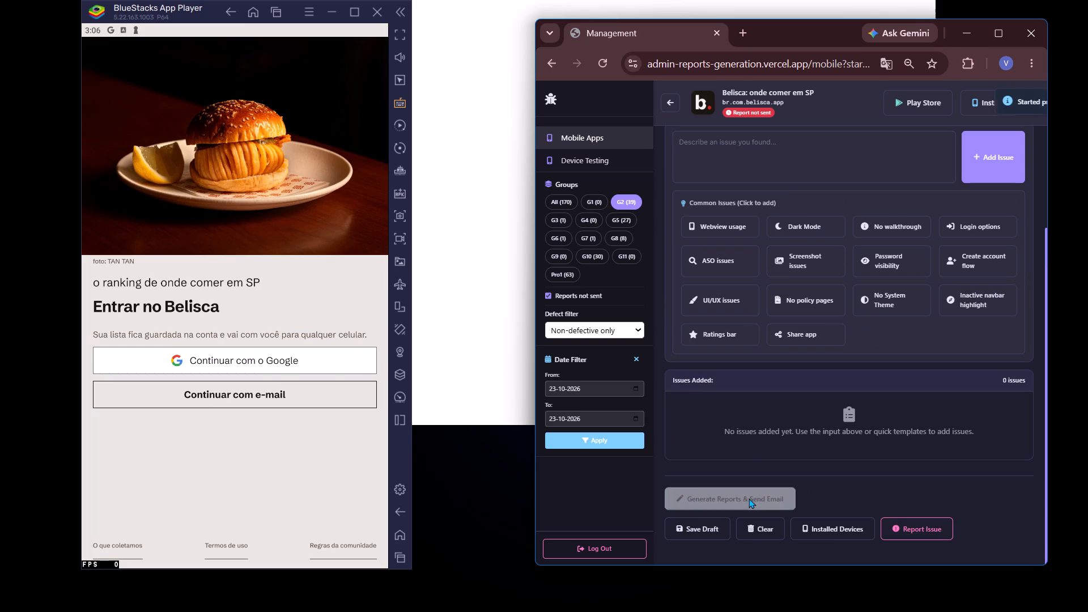
Uninstall Belisca through its Google Play page in the BlueStacks emulator.
left_click(394, 560)
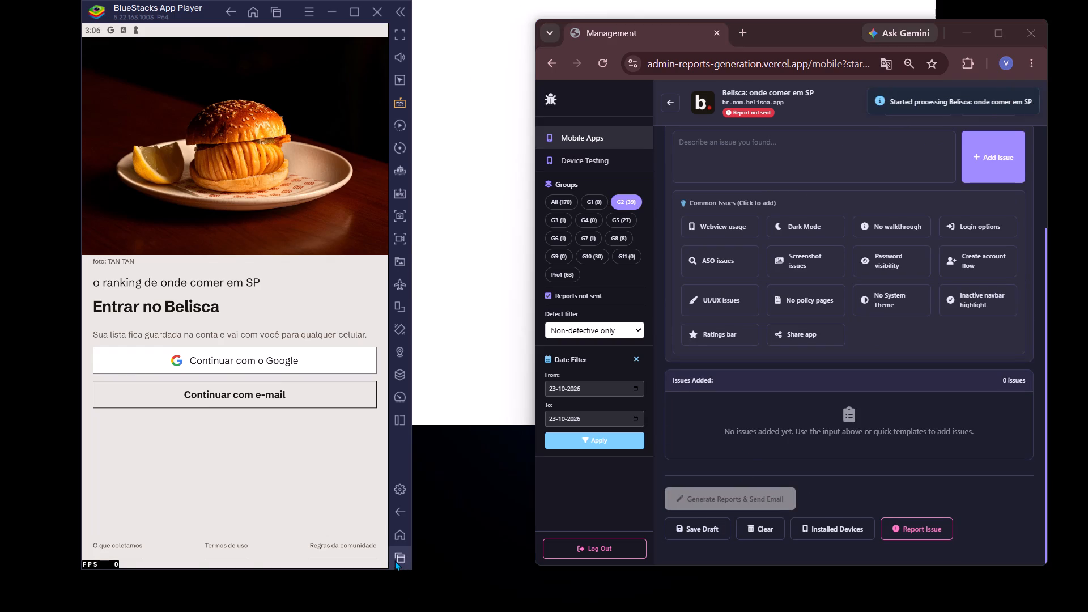
left_click(262, 368)
left_click(184, 140)
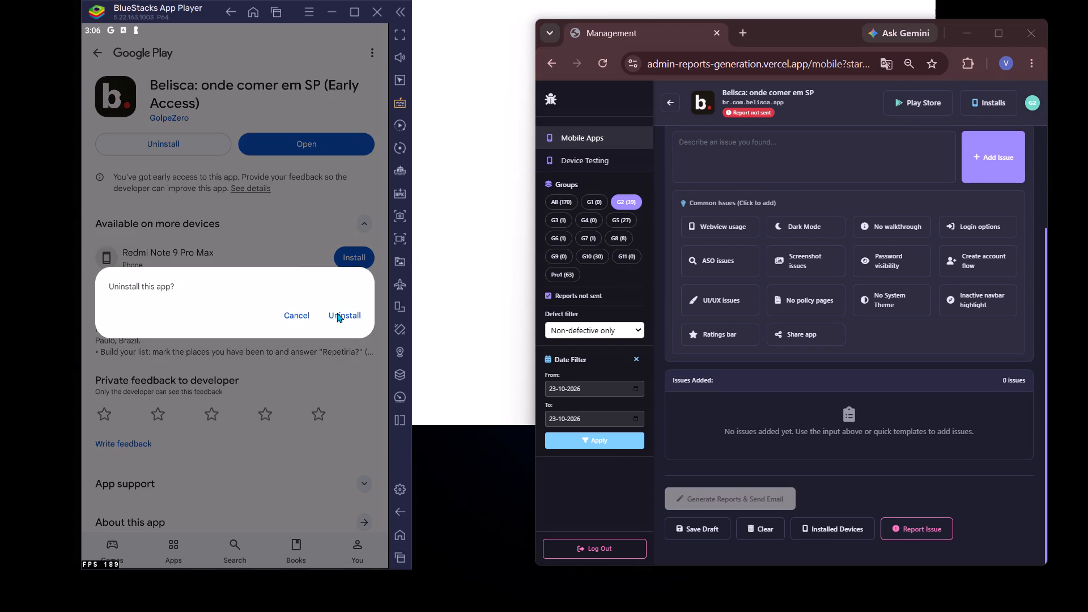
left_click(342, 313)
scroll(312, 301, "down", 4)
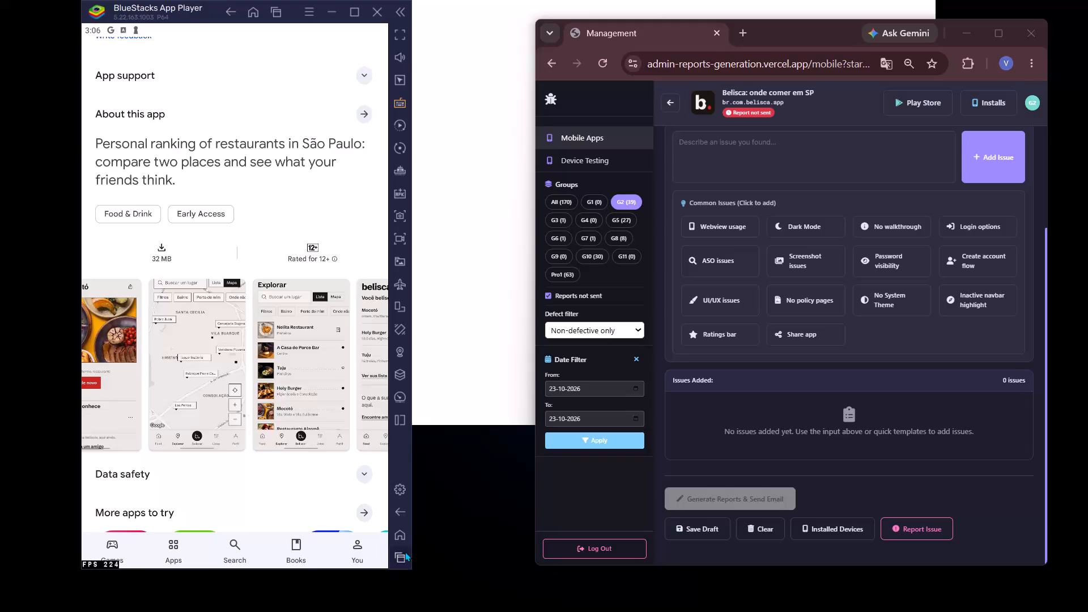
Advance to the following app, Lumenwake, in both the emulator's browser and the Chrome admin web app.
left_click(402, 550)
left_click(322, 411)
left_click(361, 131)
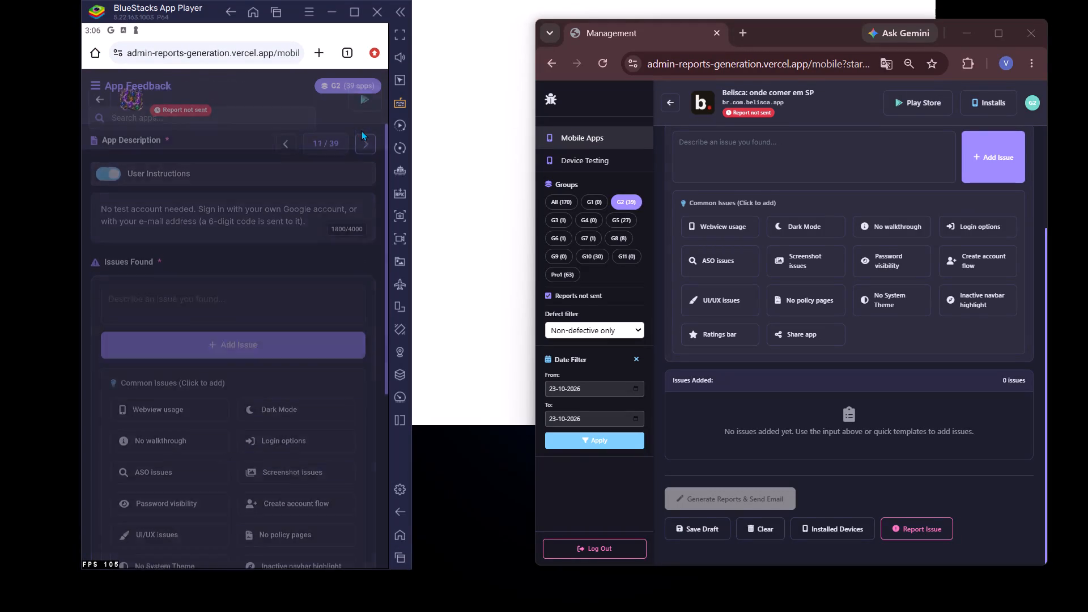
scroll(966, 297, "up", 4)
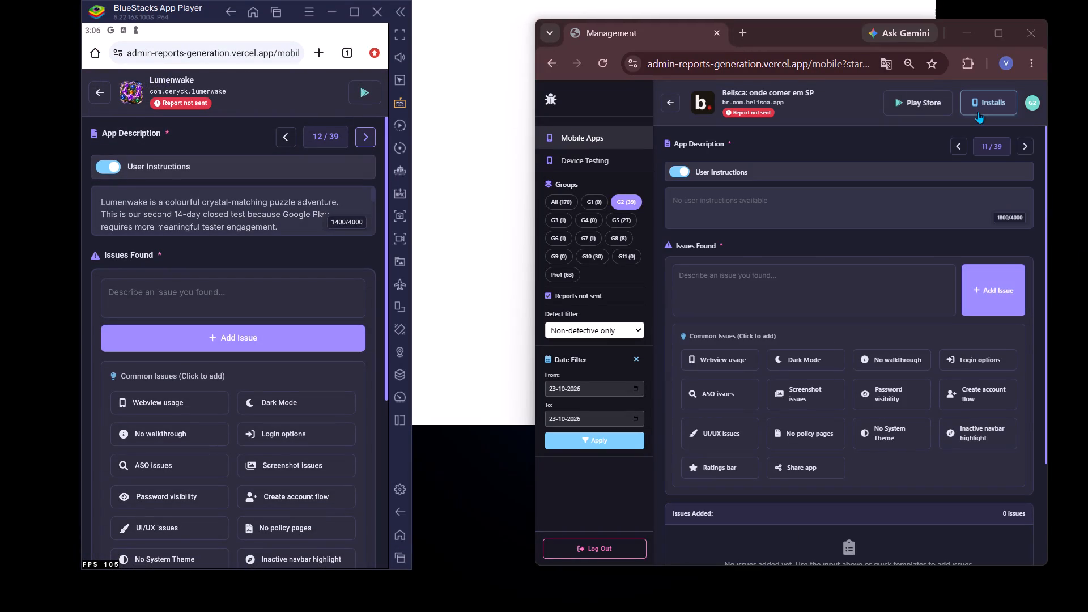
left_click(1023, 141)
Open Lumenwake's Google Play page in the emulator and examine its store listing details and screenshots.
left_click(359, 87)
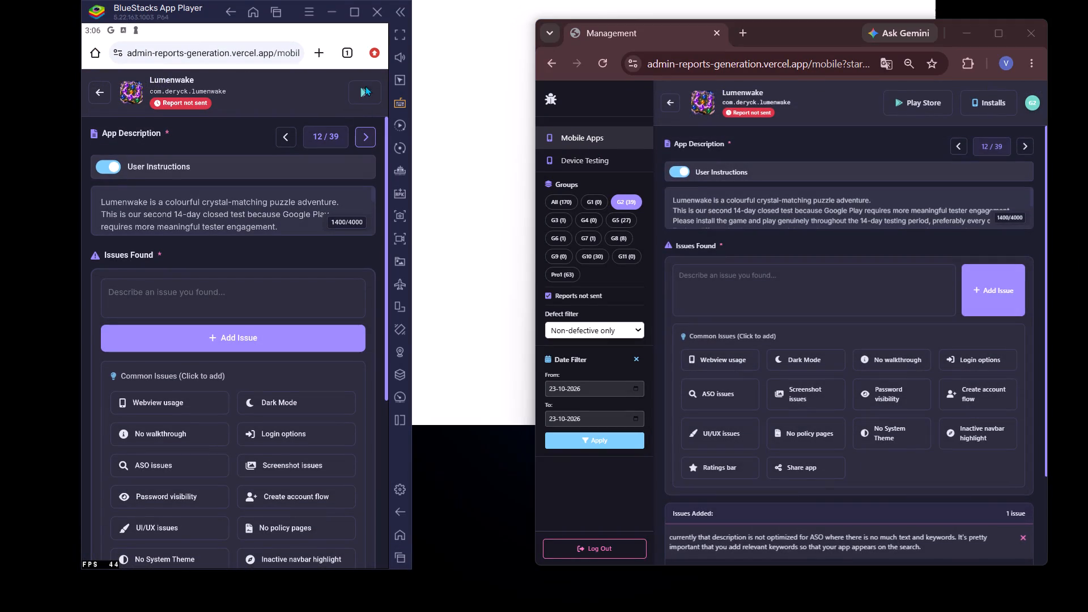
scroll(351, 251, "down", 14)
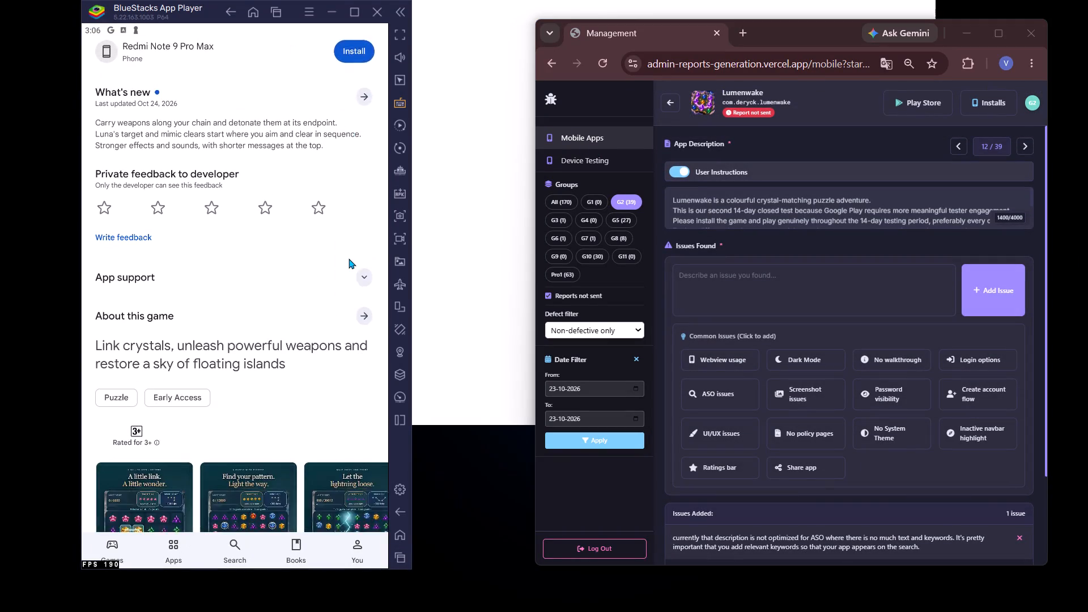
left_click_drag(318, 367, 104, 337)
left_click_drag(272, 344, 0, 305)
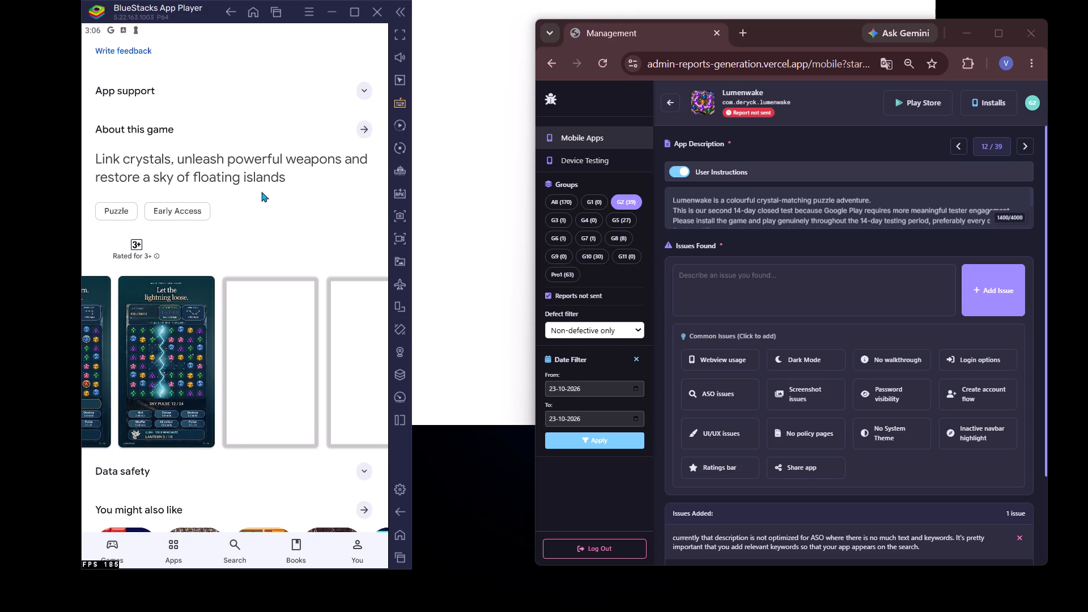
left_click_drag(270, 353, 47, 322)
left_click_drag(209, 143, 143, 610)
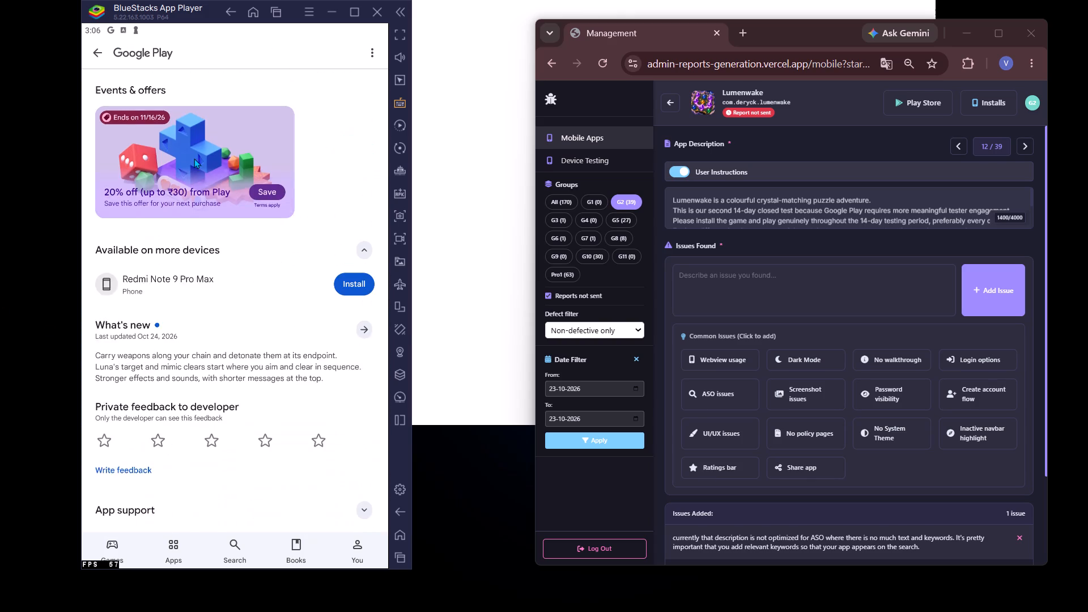
Launch Lumenwake from its Google Play page, set up the suggested Play Games profile, skip the intro and wake the sky.
left_click_drag(195, 158, 208, 453)
left_click(324, 147)
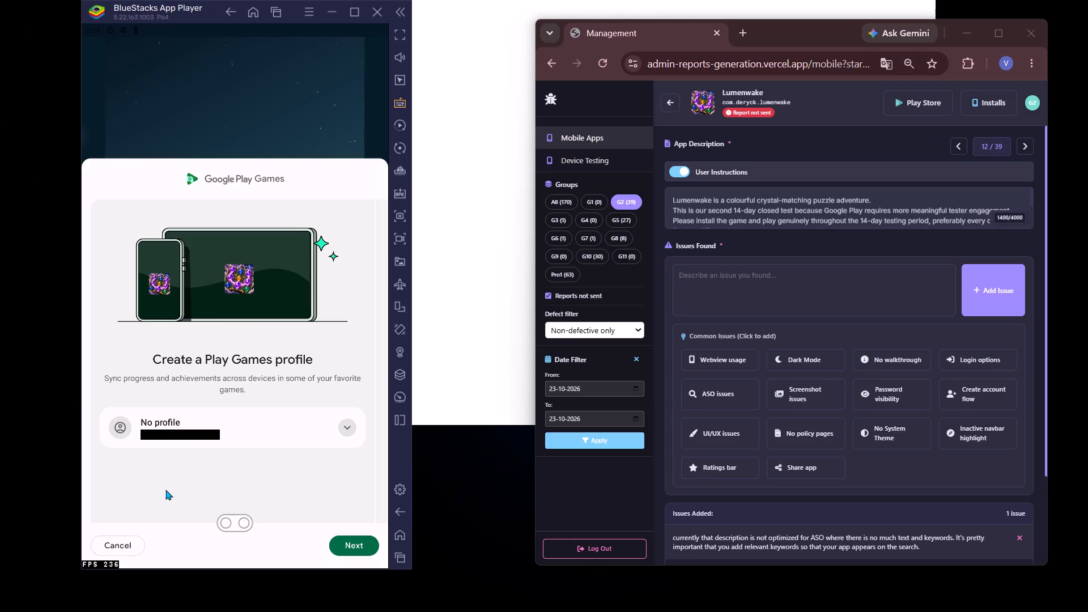
left_click(341, 538)
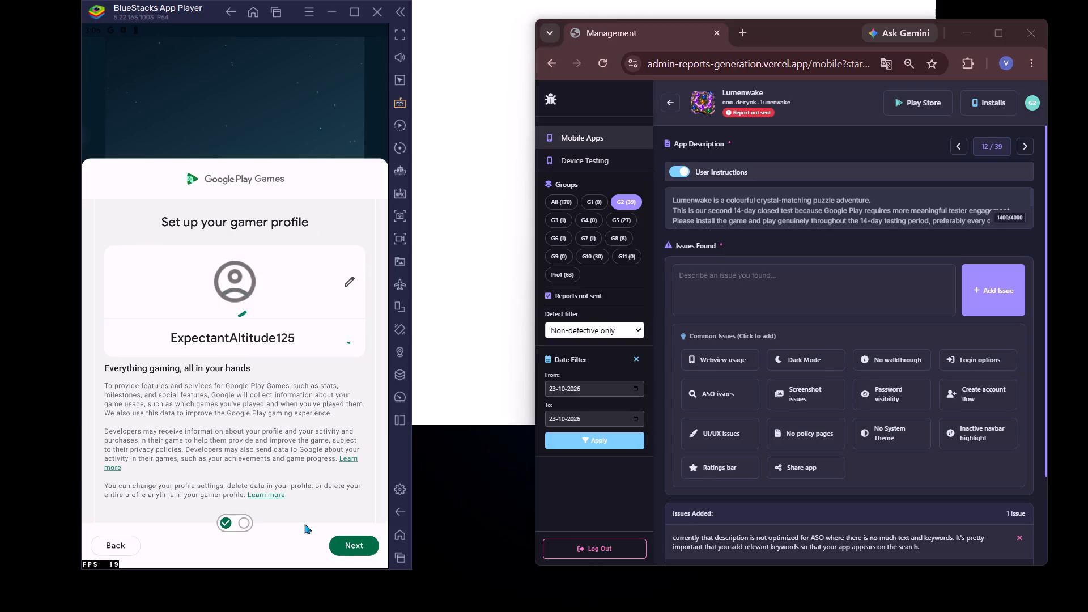
left_click(359, 554)
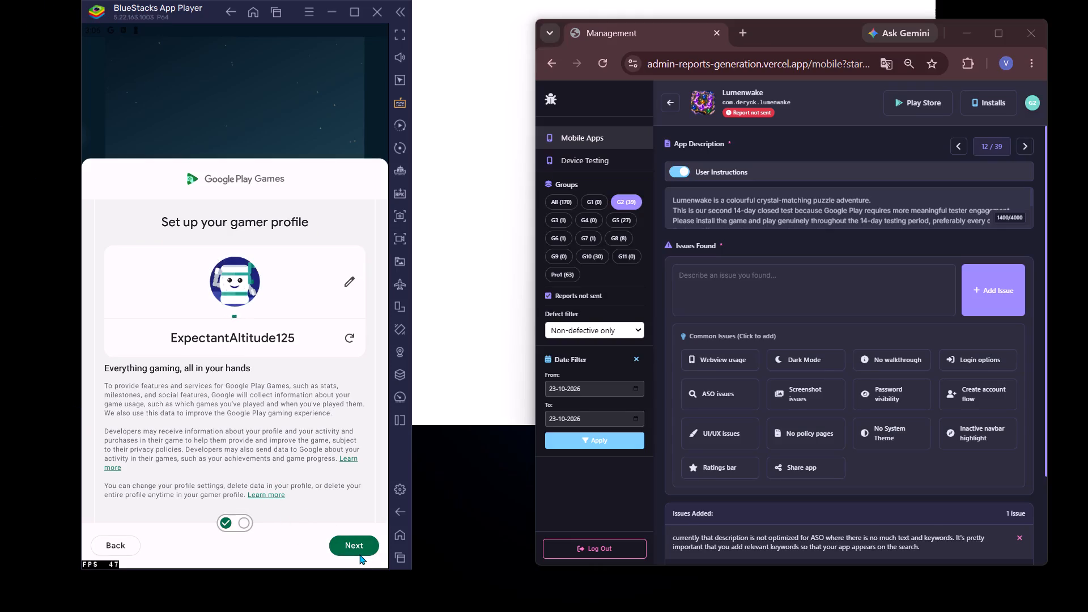
left_click(363, 550)
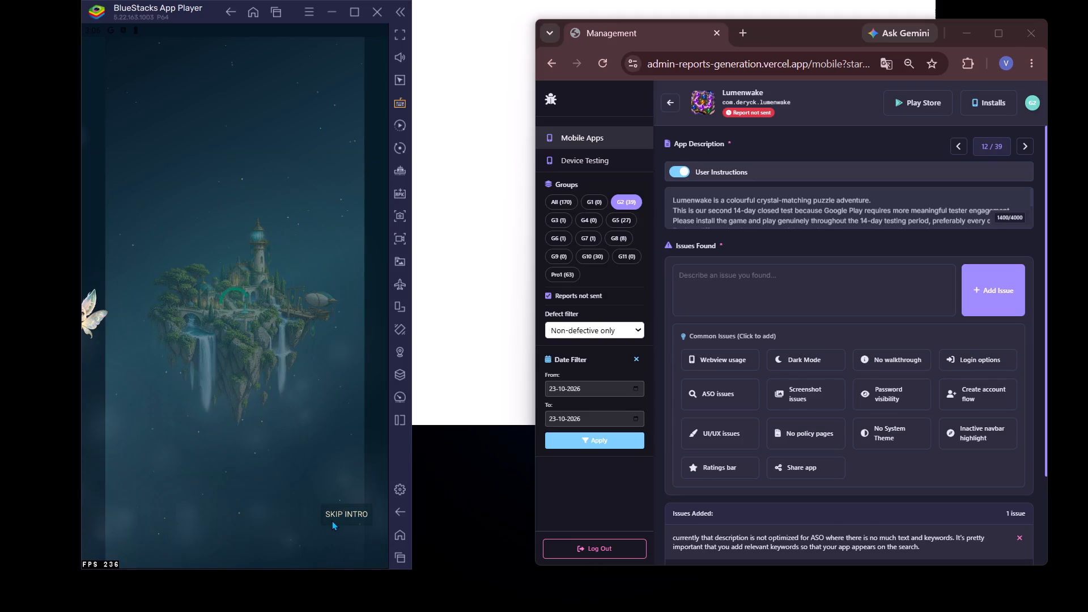
left_click(330, 509)
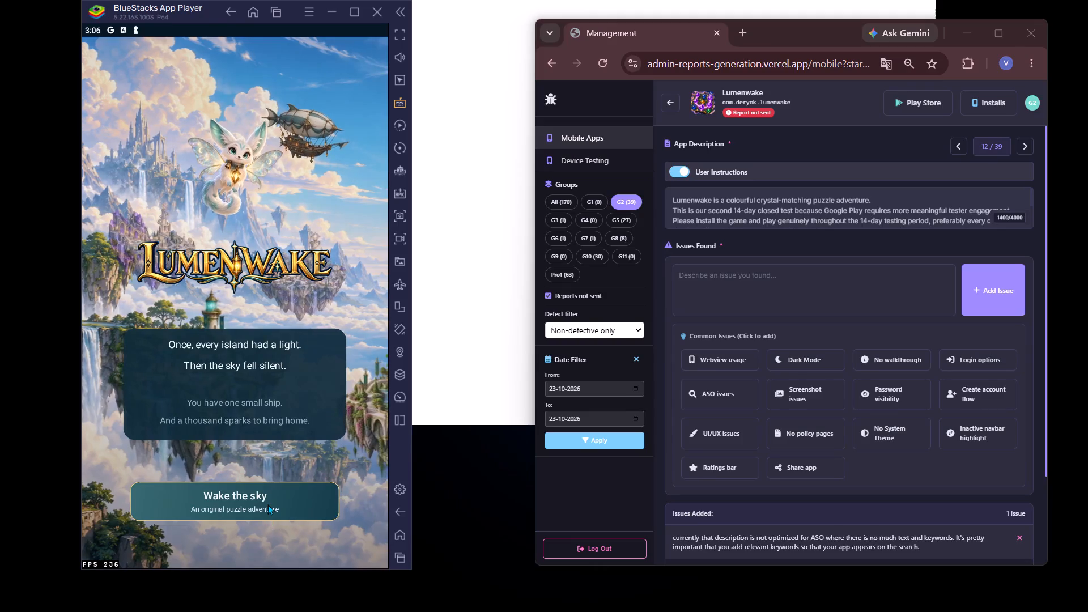
left_click(267, 504)
Try the pause and topics options of Luna's tour in Lumenwake, and leave the tour.
left_click(273, 379)
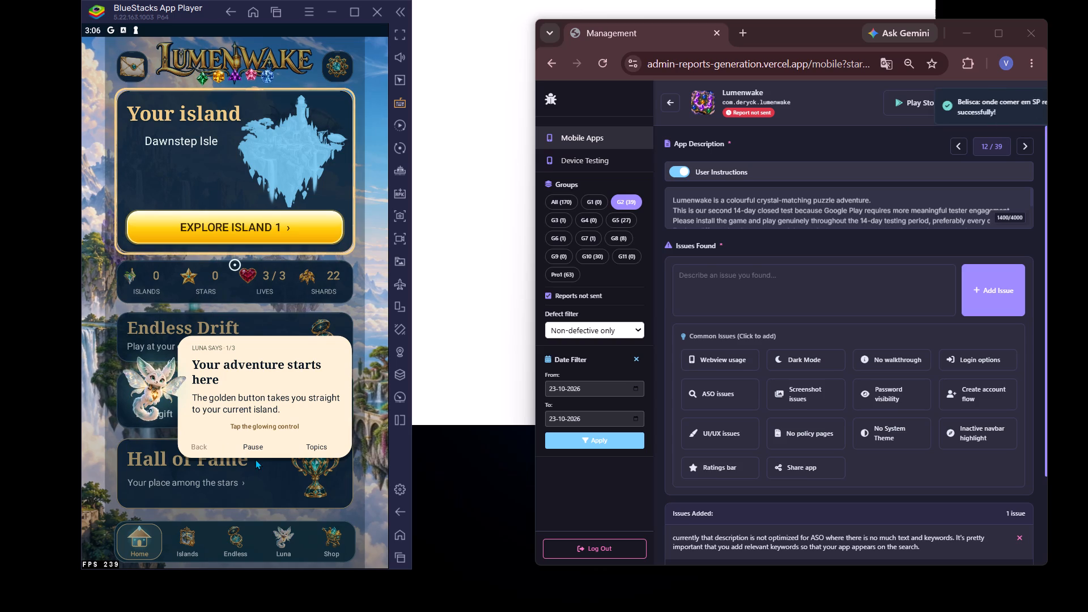
left_click(252, 437)
left_click(272, 358)
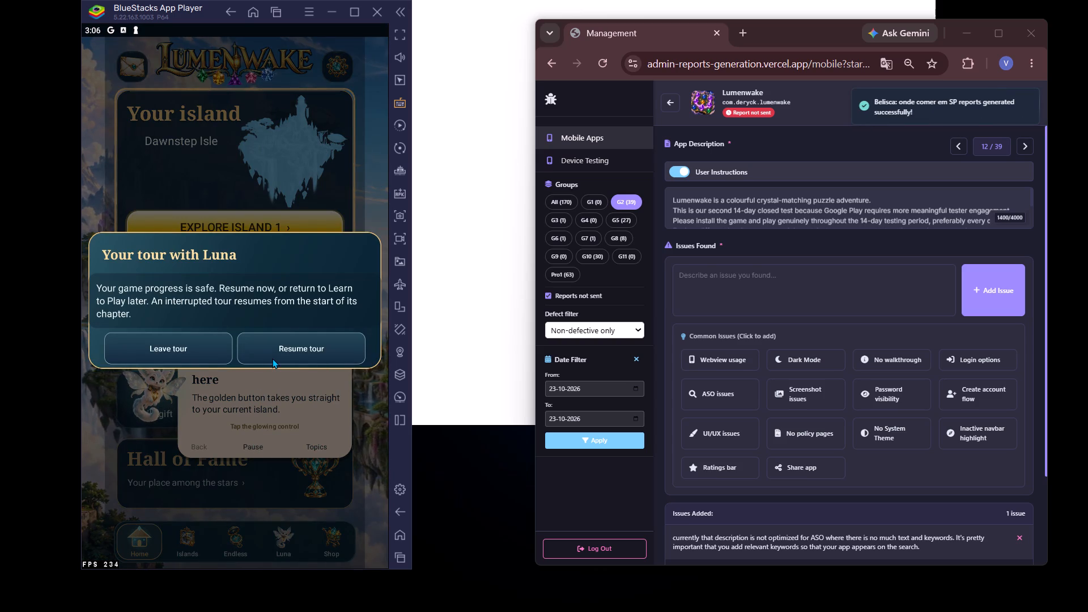
left_click(314, 451)
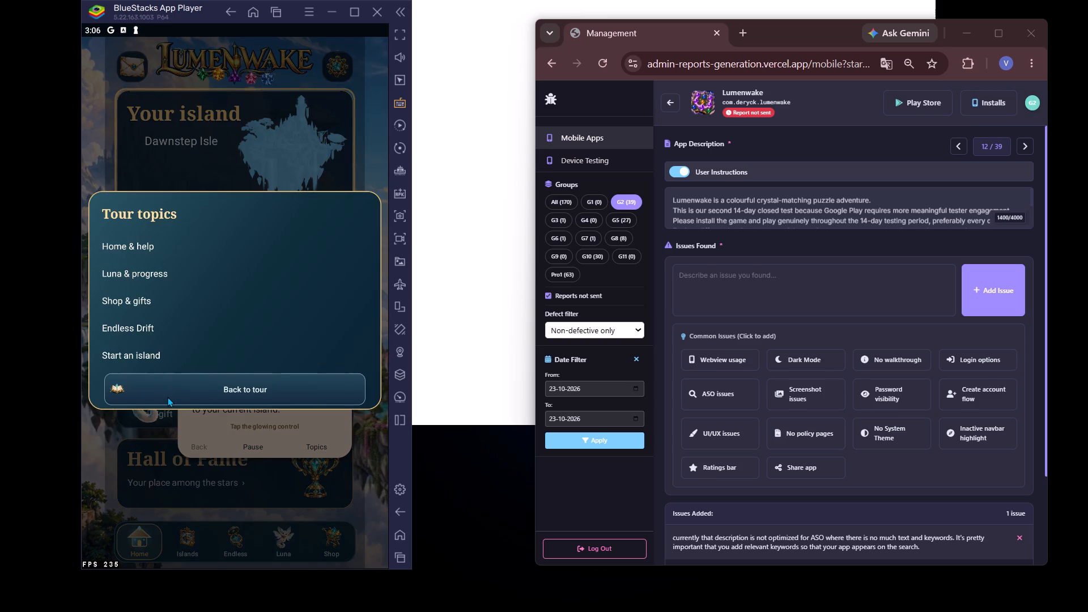
left_click(167, 397)
double_click(204, 449)
left_click(254, 452)
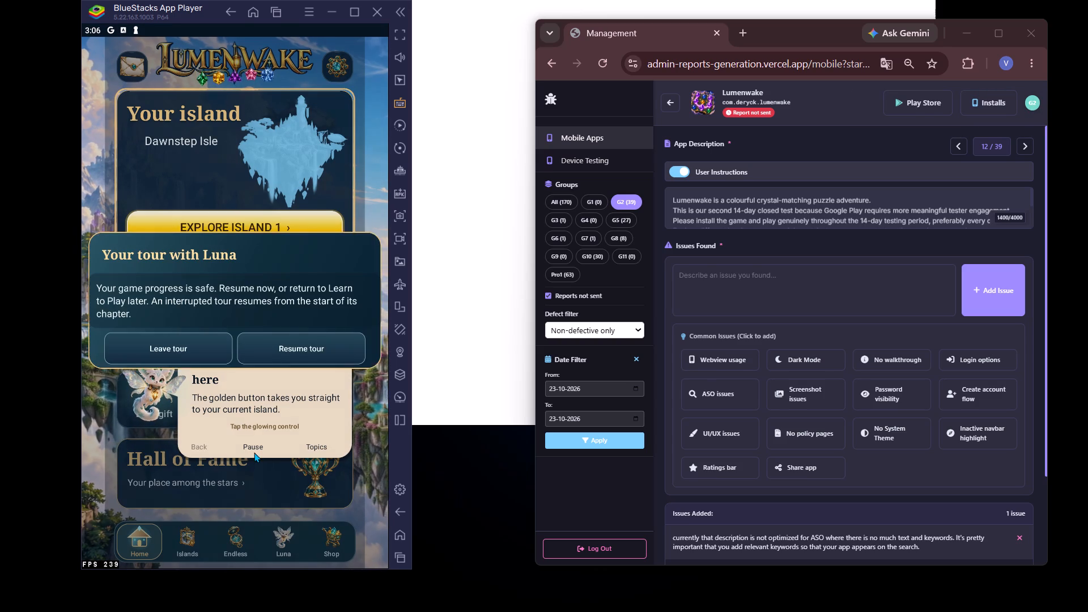
left_click(185, 351)
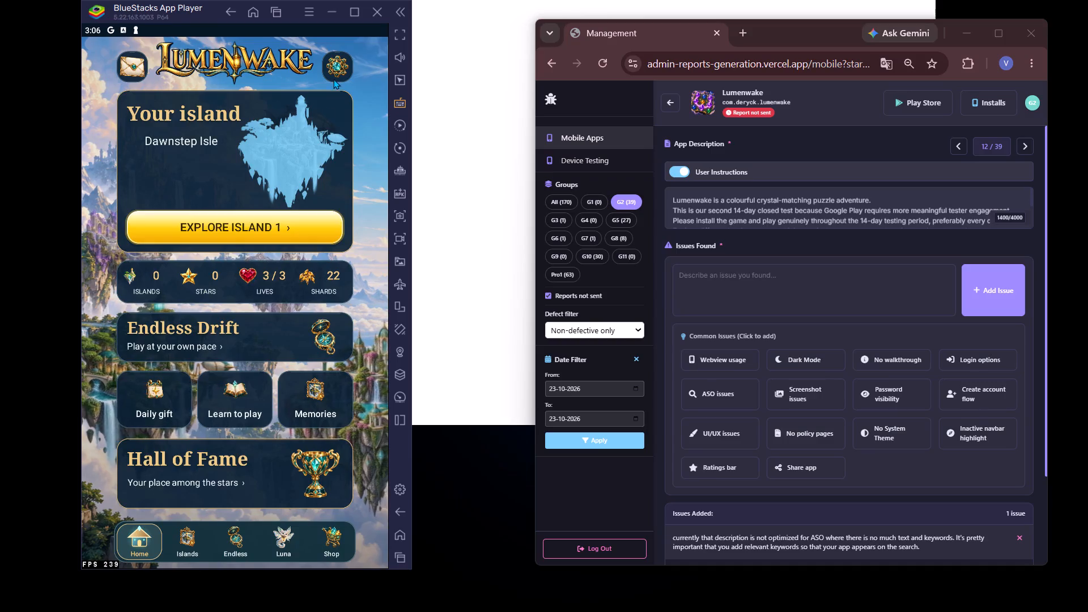
Try to sign in to Play Games through the account and saved progress option in Lumenwake's settings.
left_click(333, 78)
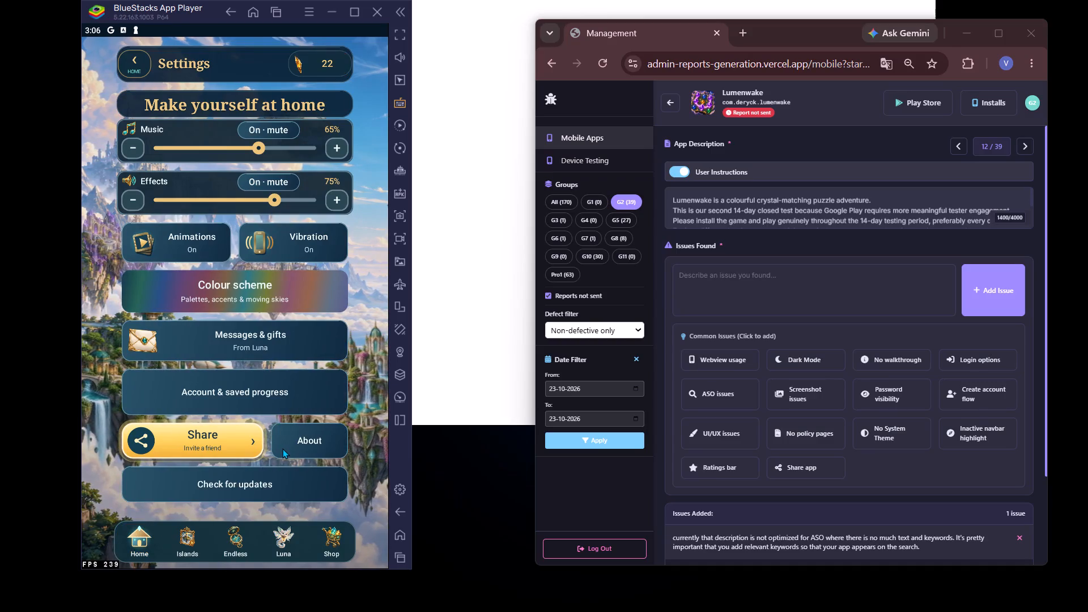
scroll(277, 405, "down", 2)
left_click(317, 396)
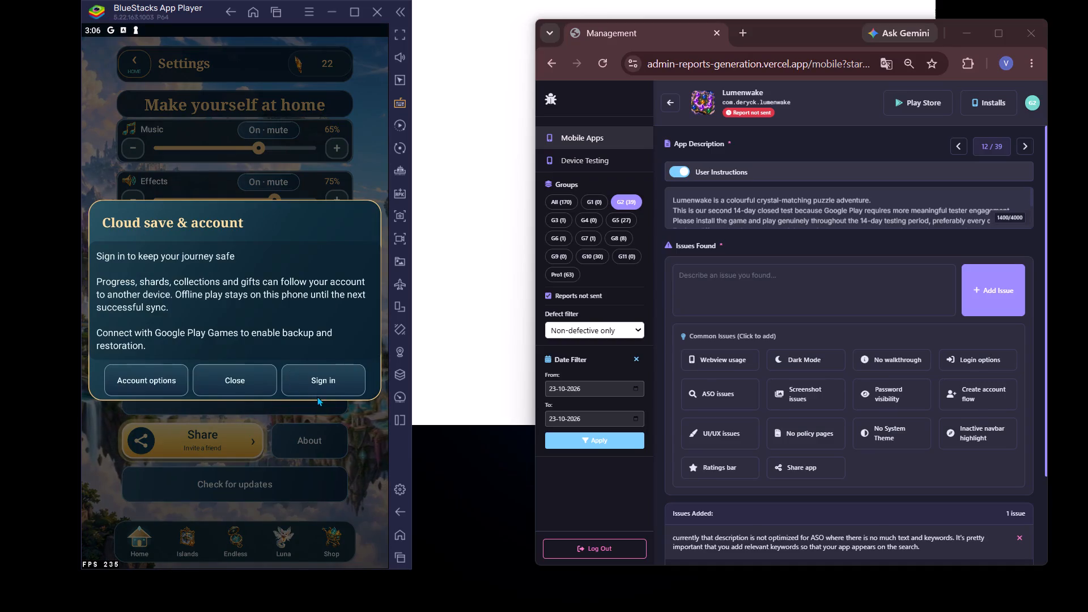
left_click(318, 393)
left_click(317, 385)
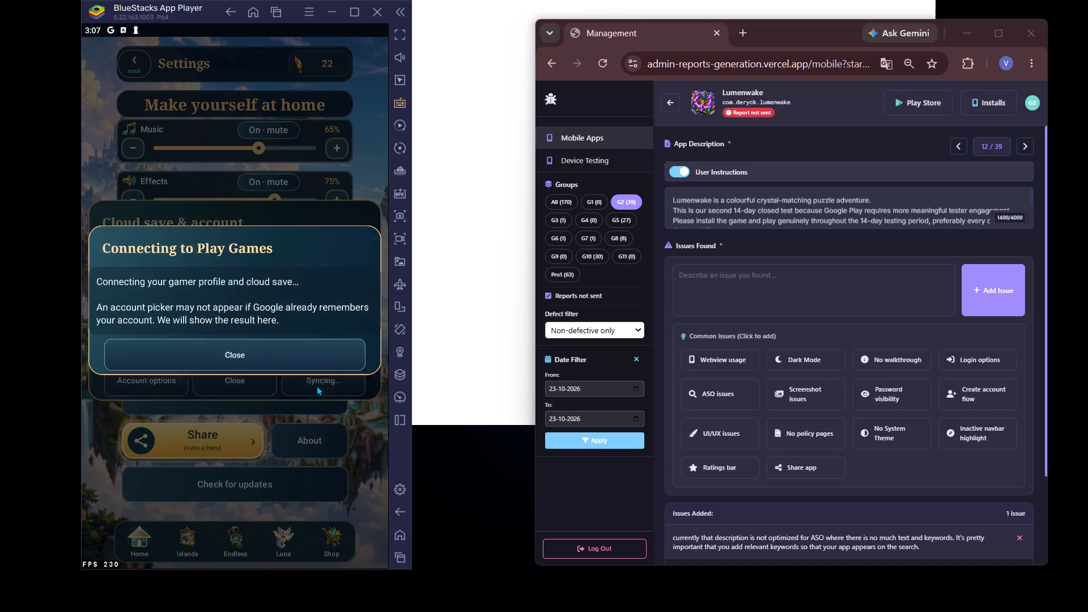
left_click_drag(242, 126, 235, 133)
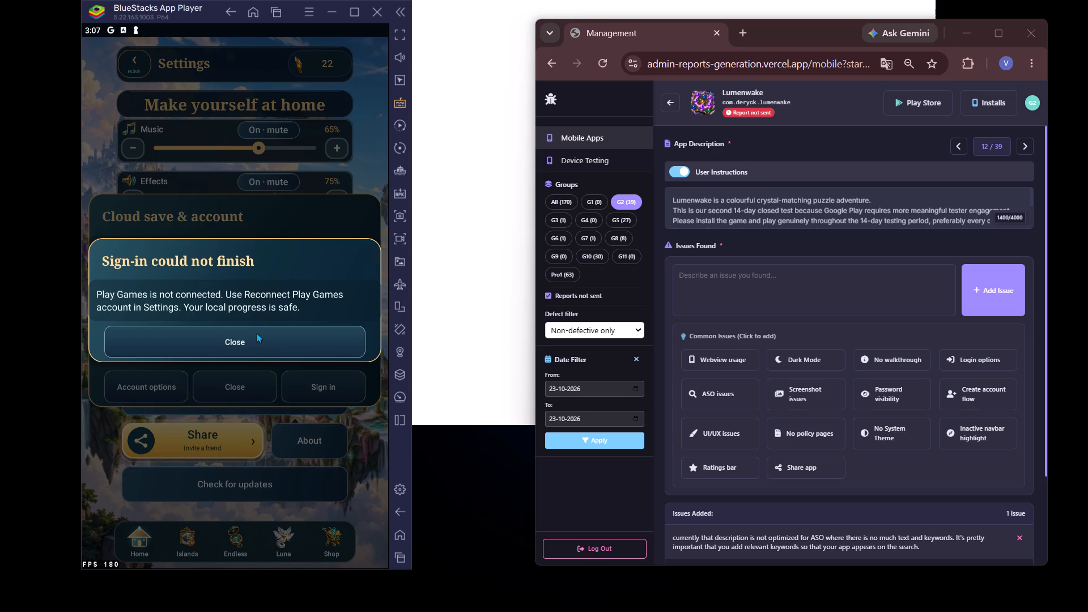
left_click(256, 333)
left_click(217, 375)
Examine Lumenwake's About information and its privacy and credits text.
left_click(306, 427)
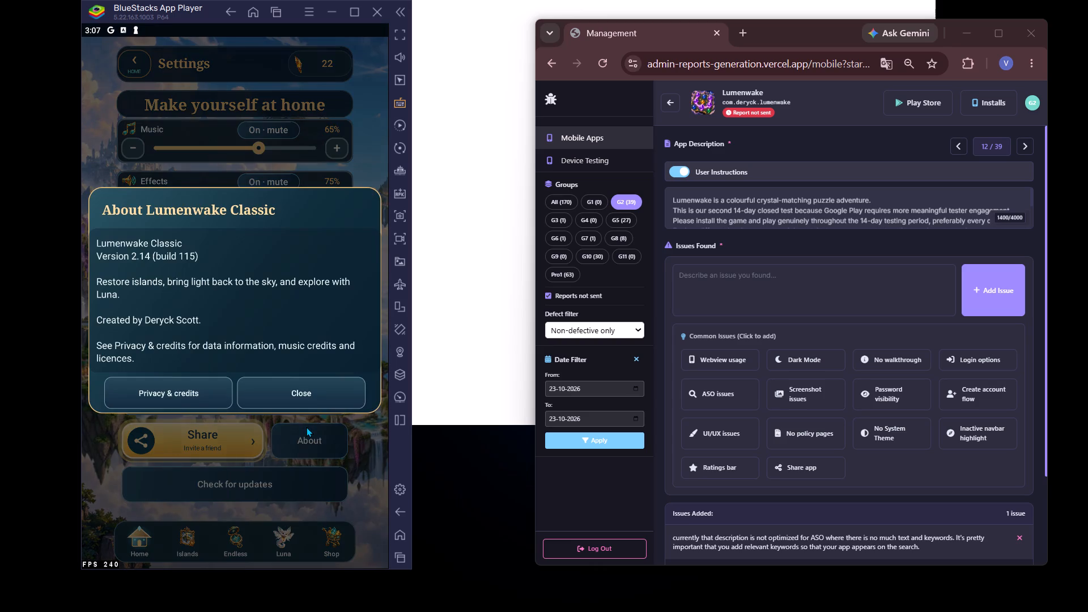
left_click(181, 379)
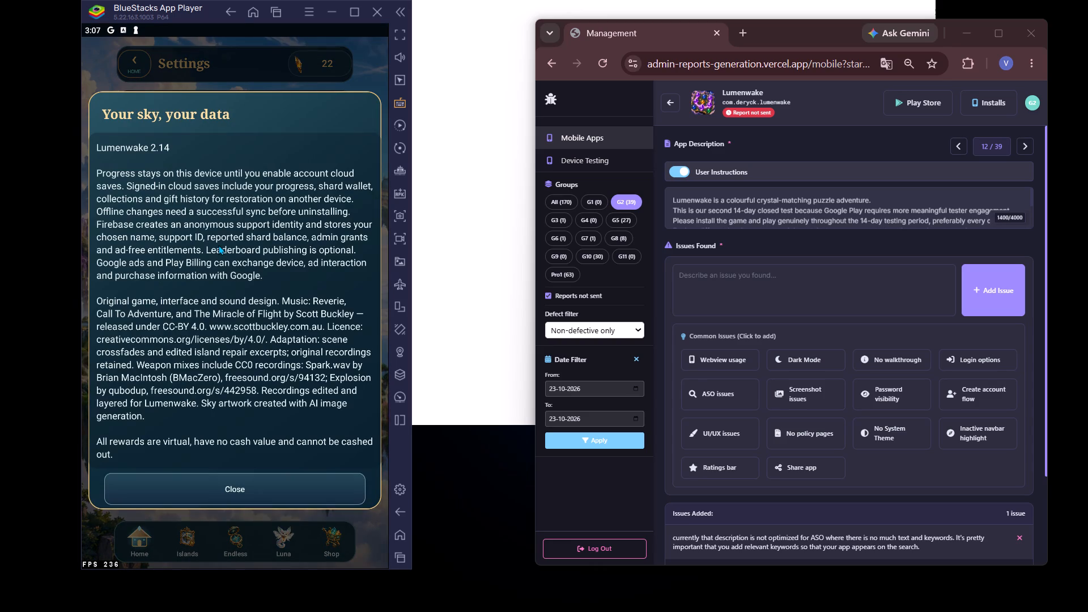
scroll(259, 367, "down", 5)
left_click_drag(236, 400, 195, 269)
left_click(273, 496)
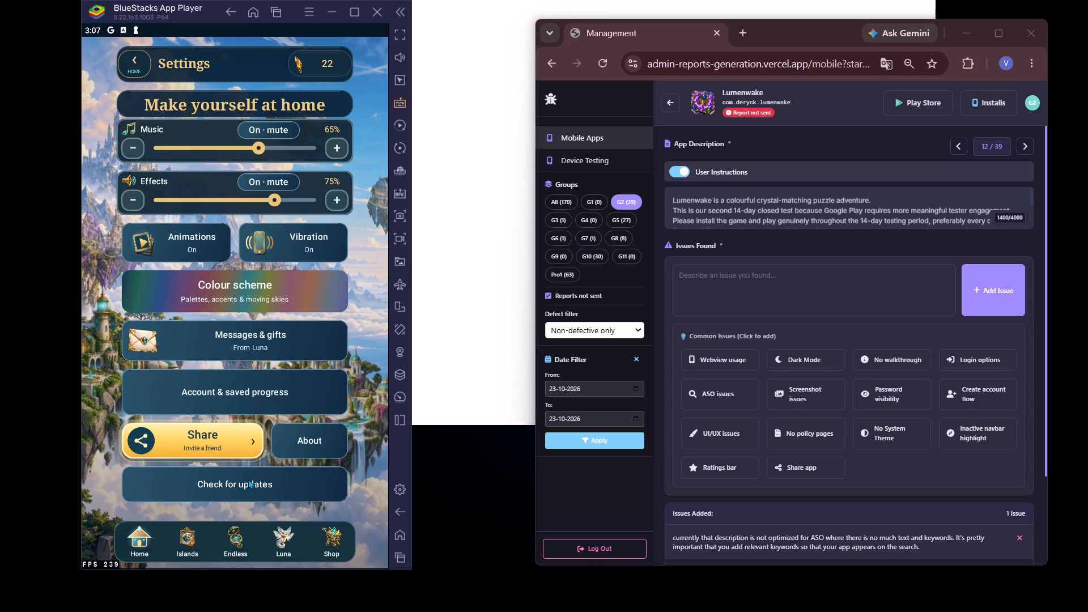
Add the common issues Ratings bar and No policy pages to Lumenwake's report in the Chrome admin web app.
left_click(700, 470)
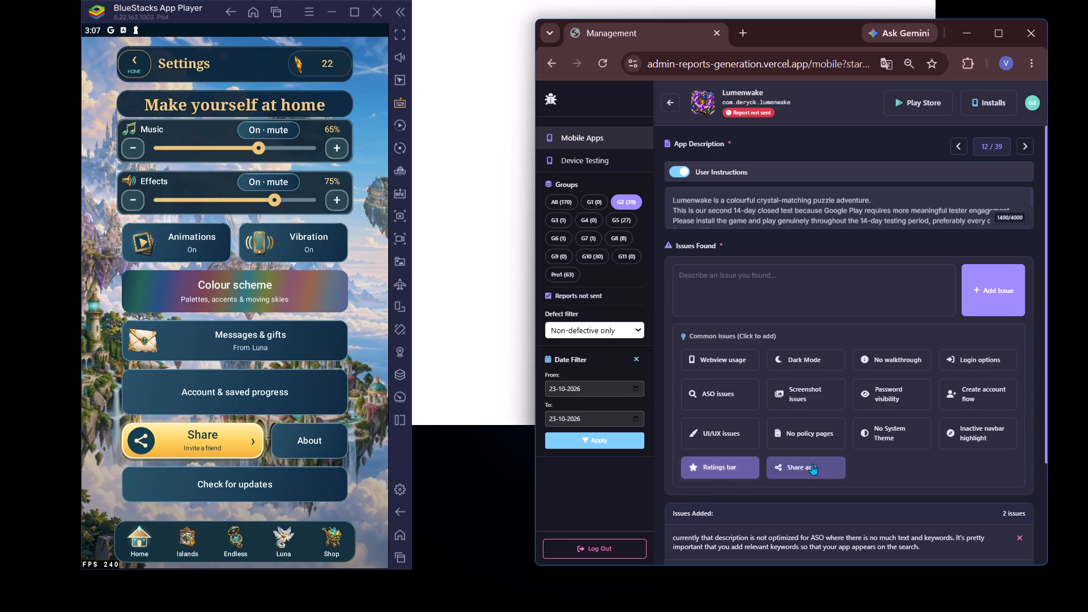
left_click(814, 434)
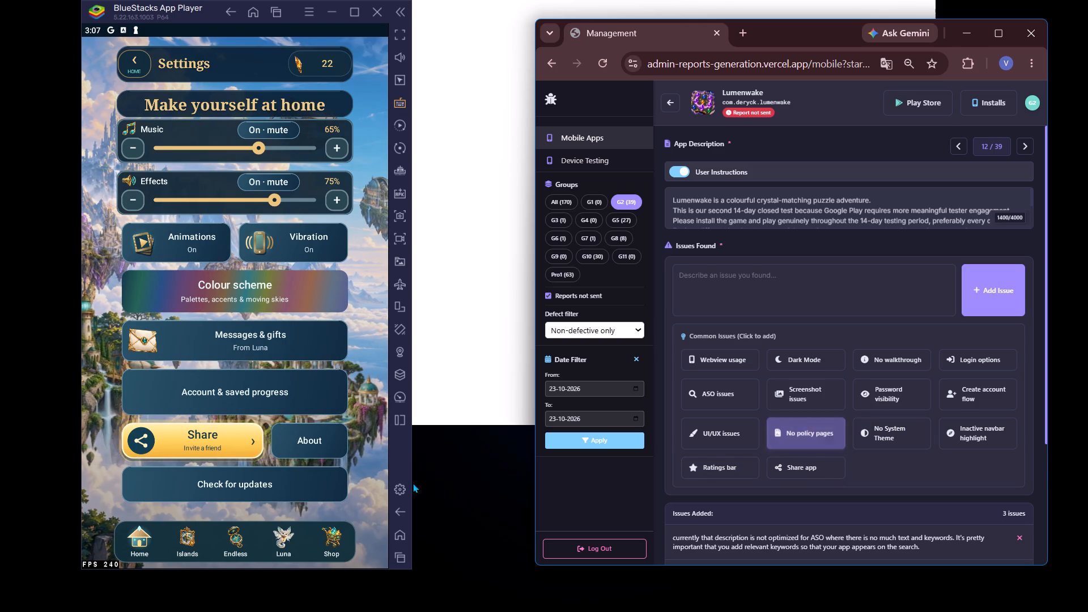
Generate Lumenwake's report and send it by email.
scroll(201, 478, "down", 3)
scroll(724, 468, "down", 2)
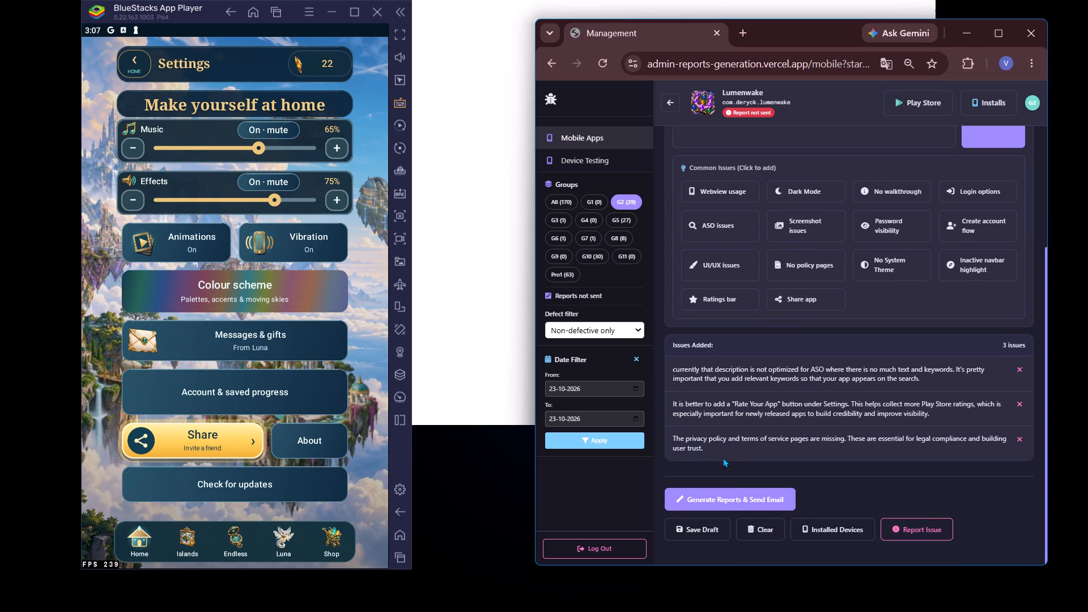
left_click(740, 489)
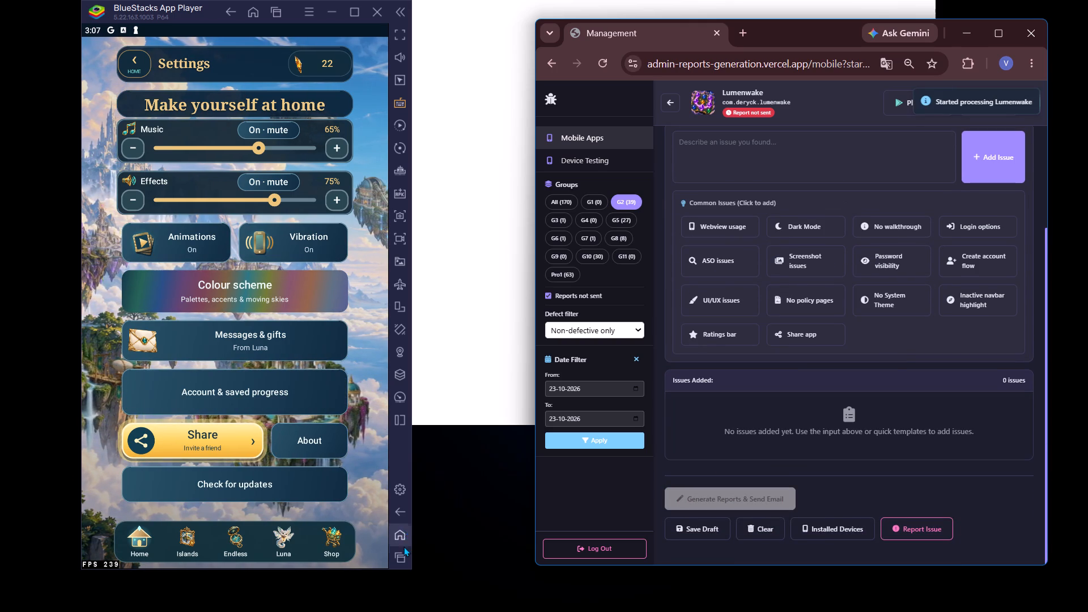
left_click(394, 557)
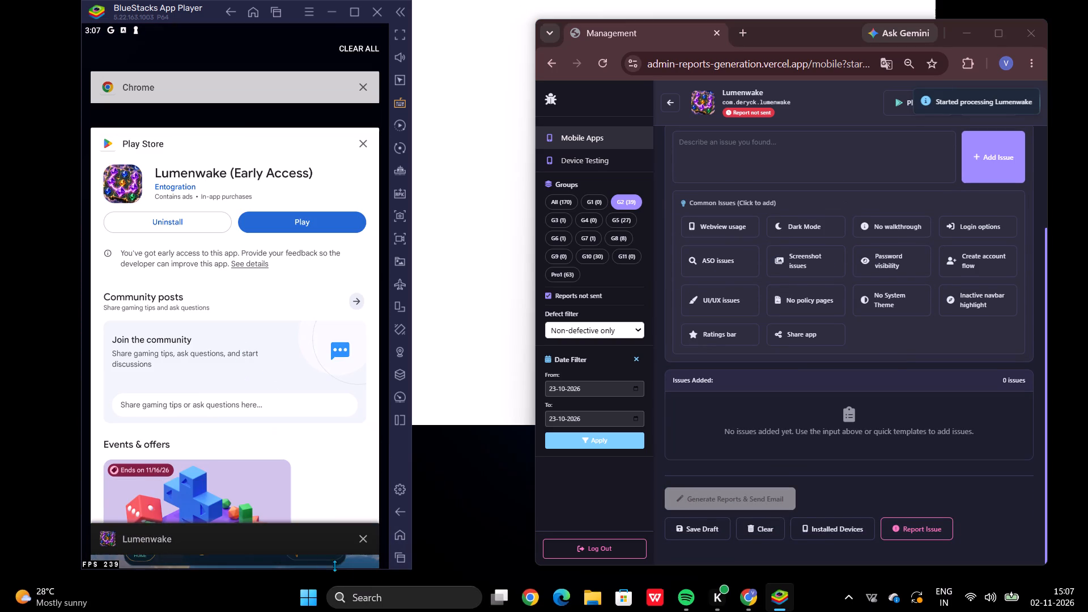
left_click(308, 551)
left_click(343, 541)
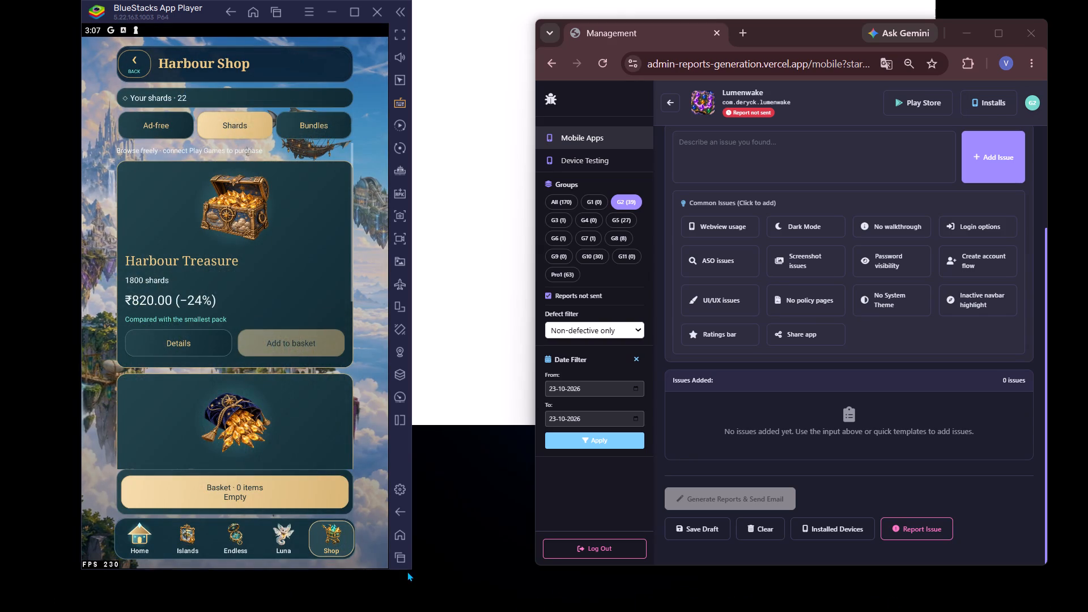
Uninstall Lumenwake through its Google Play page in the BlueStacks emulator.
left_click(398, 550)
left_click_drag(211, 451, 216, 445)
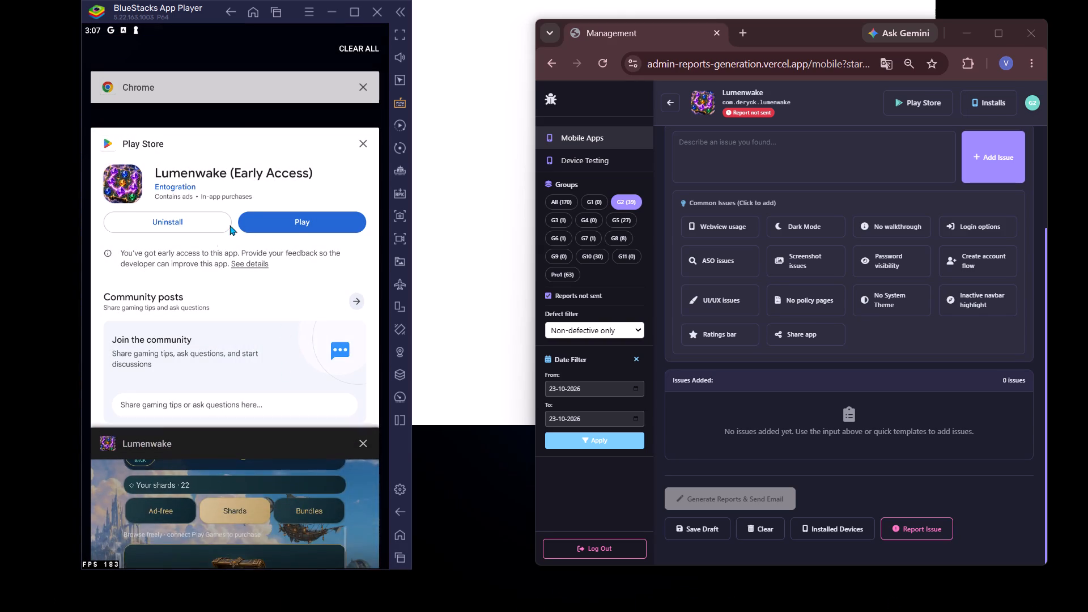
left_click(209, 248)
left_click(158, 140)
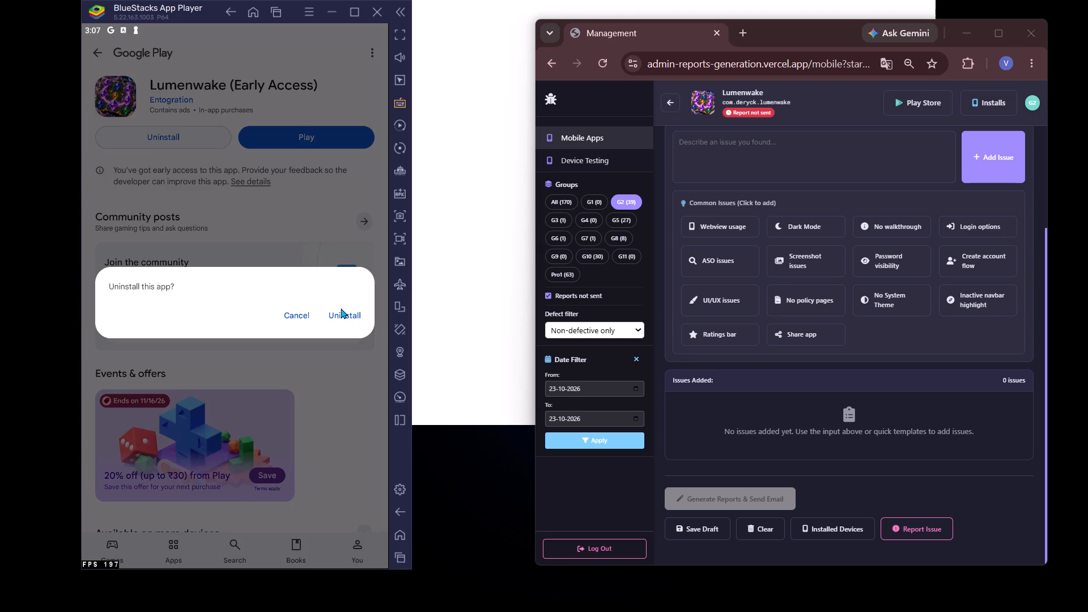
left_click(341, 308)
Advance to the following app, Globe Currency Converter, in both the emulator's browser and the Chrome admin web app.
left_click_drag(402, 548, 394, 557)
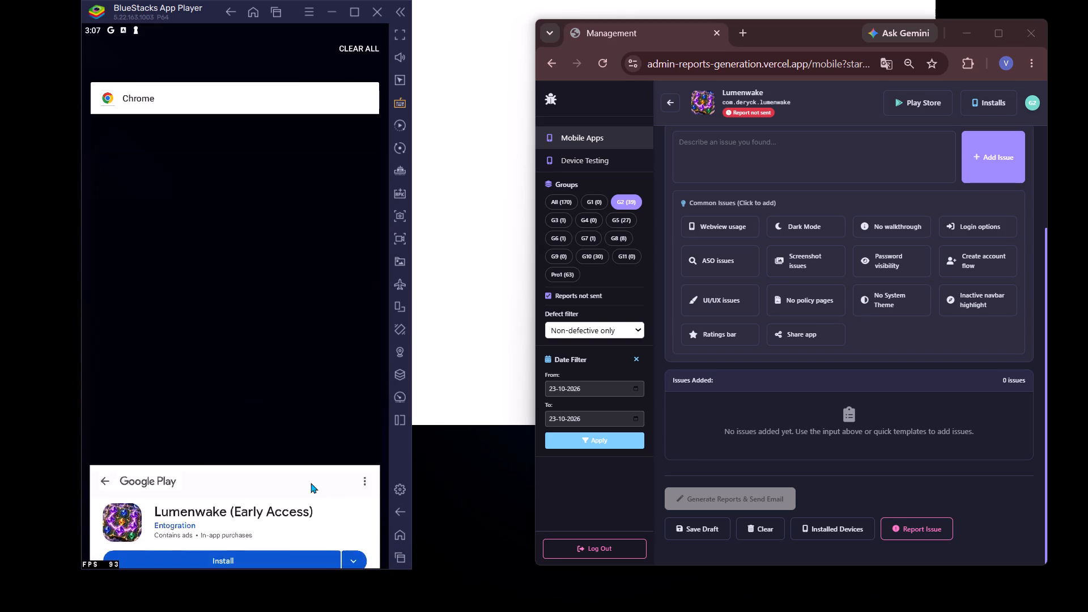
left_click(233, 384)
left_click(355, 135)
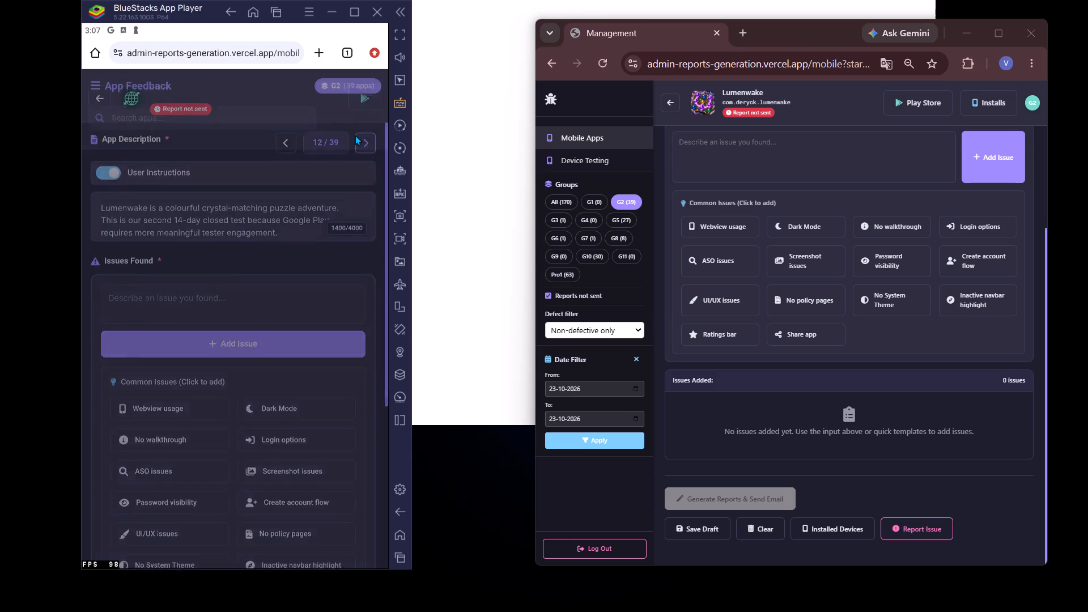
scroll(921, 391, "up", 3)
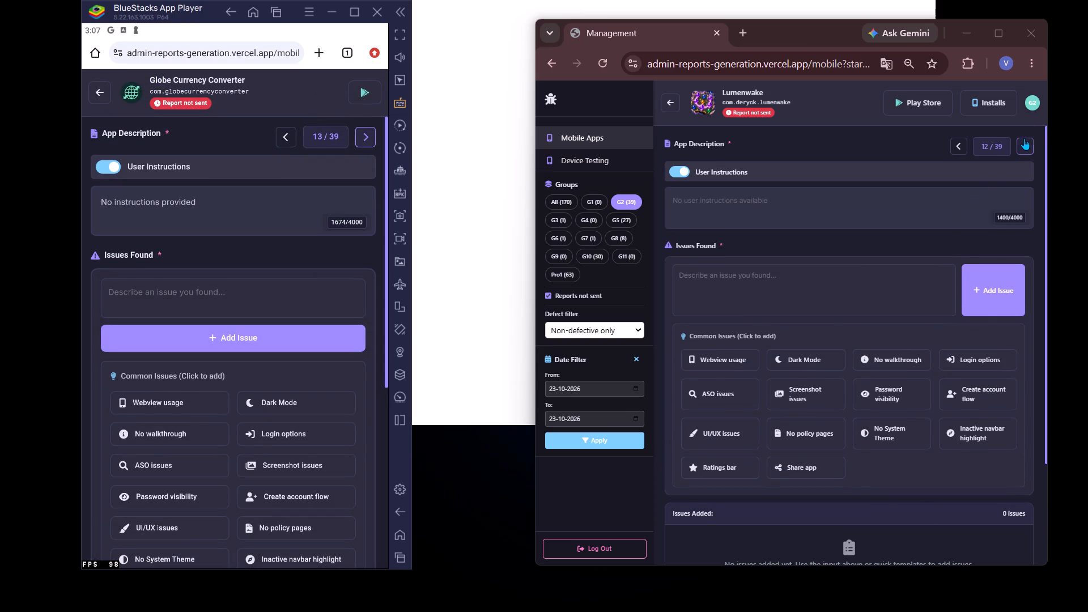
left_click(1024, 138)
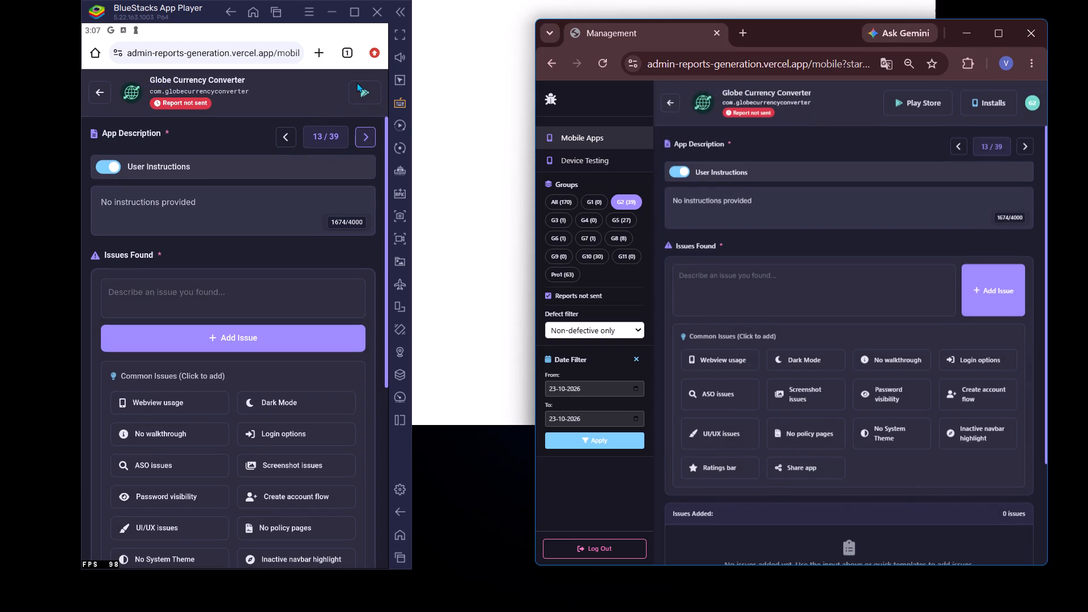
Open Globe Currency Converter's Google Play page in the emulator and examine its store listing details and screenshots.
left_click(356, 82)
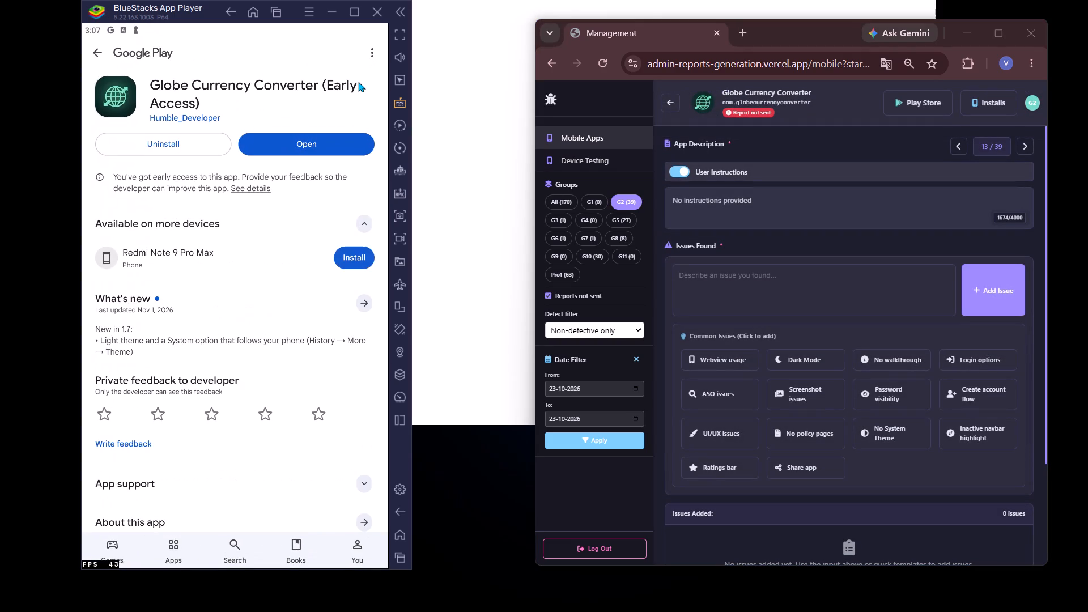
scroll(273, 233, "down", 3)
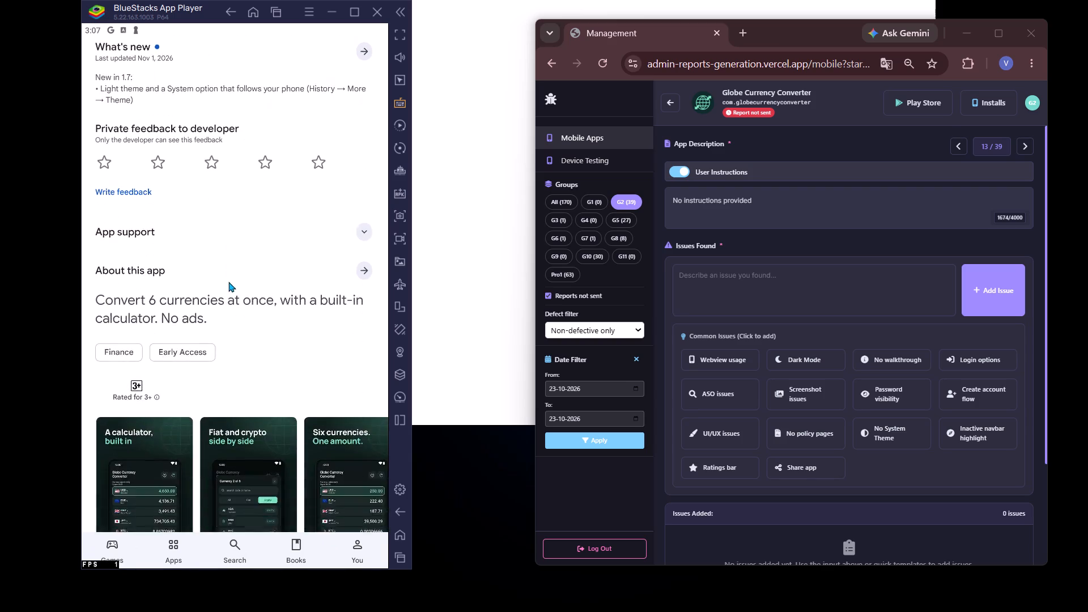
scroll(228, 282, "down", 1)
left_click_drag(235, 252, 0, 279)
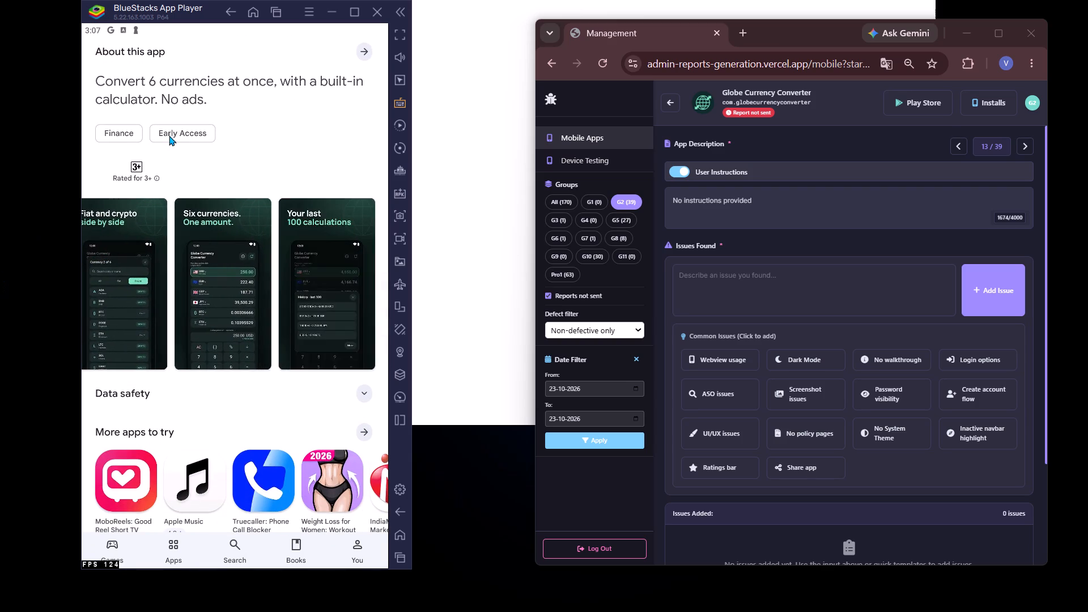
left_click_drag(169, 137, 293, 462)
left_click_drag(205, 166, 233, 362)
Launch Globe Currency Converter from its store page and go through all four pages of its introductory walkthrough.
left_click(262, 148)
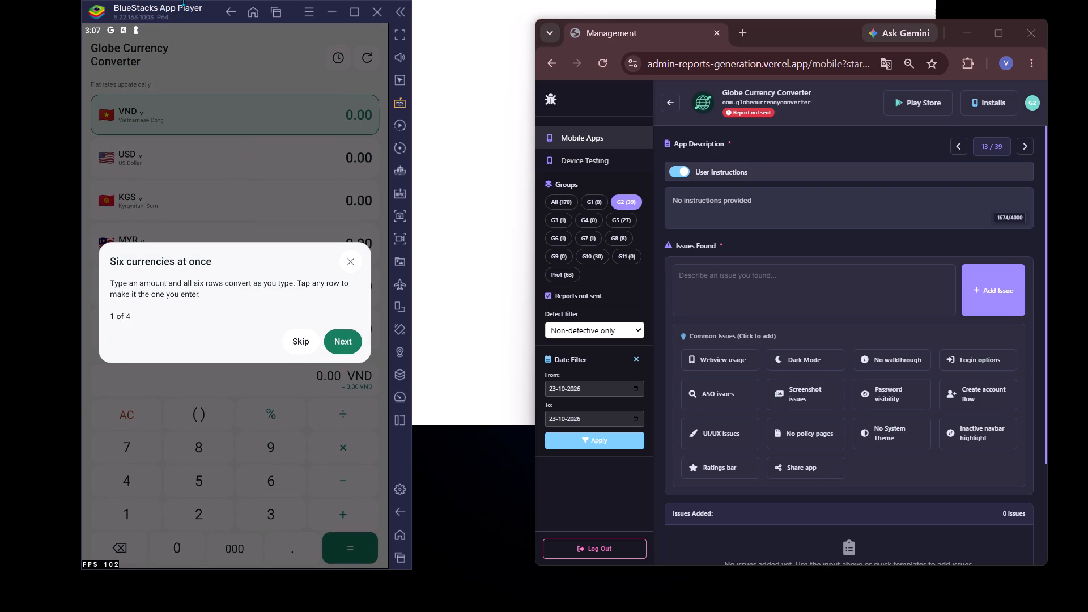
left_click(345, 339)
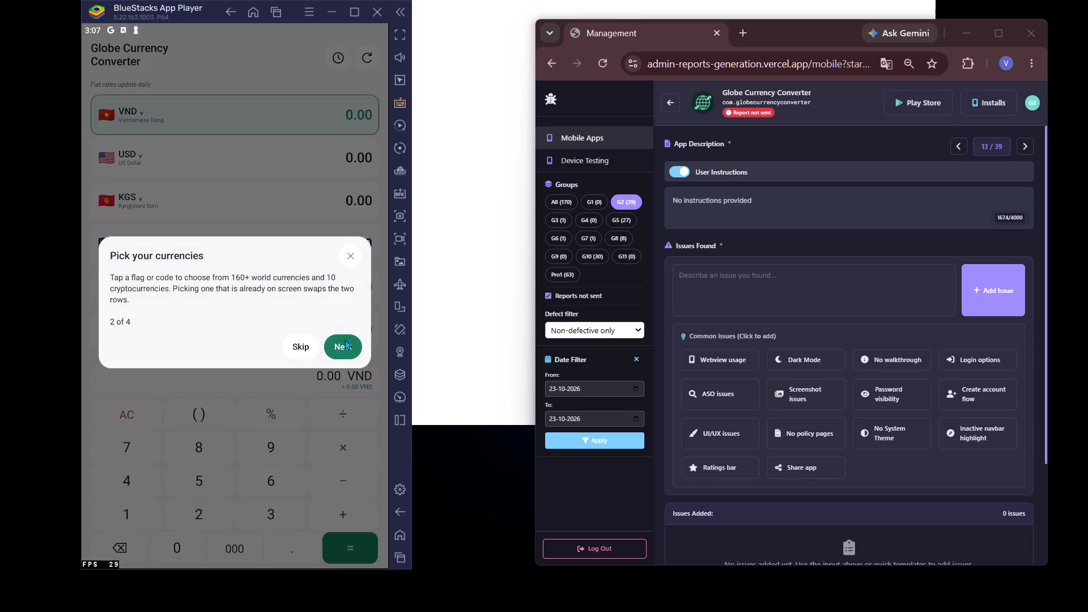
left_click(345, 339)
left_click(345, 339)
left_click(345, 339)
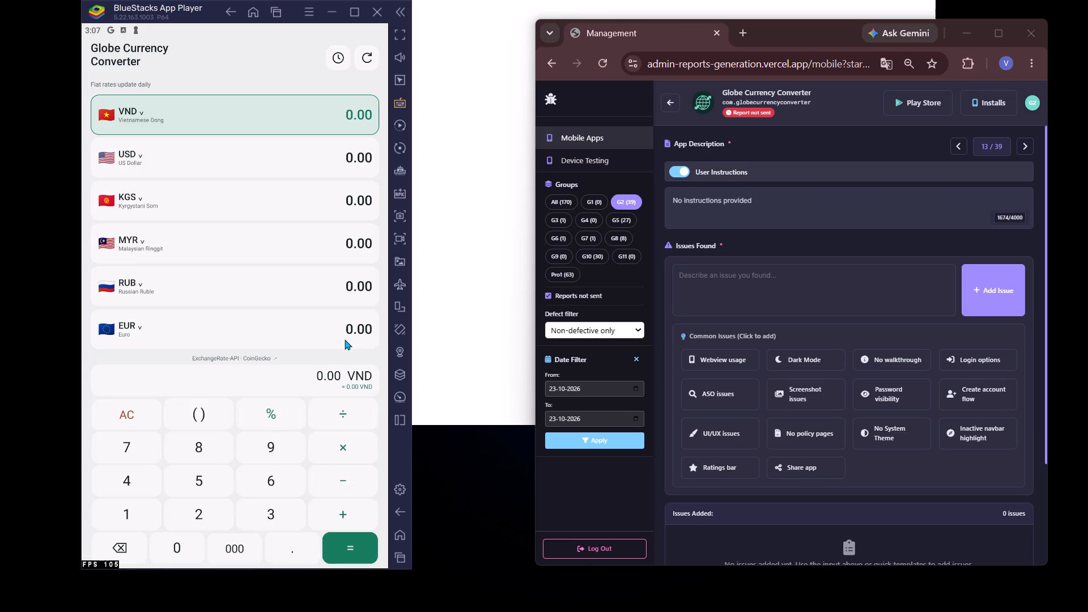
Test Globe Currency Converter by entering 988,898 VND on the keypad and making Kyrgystani Som the active currency.
left_click_drag(252, 502, 224, 438)
left_click_drag(236, 434, 239, 428)
left_click_drag(239, 427, 226, 427)
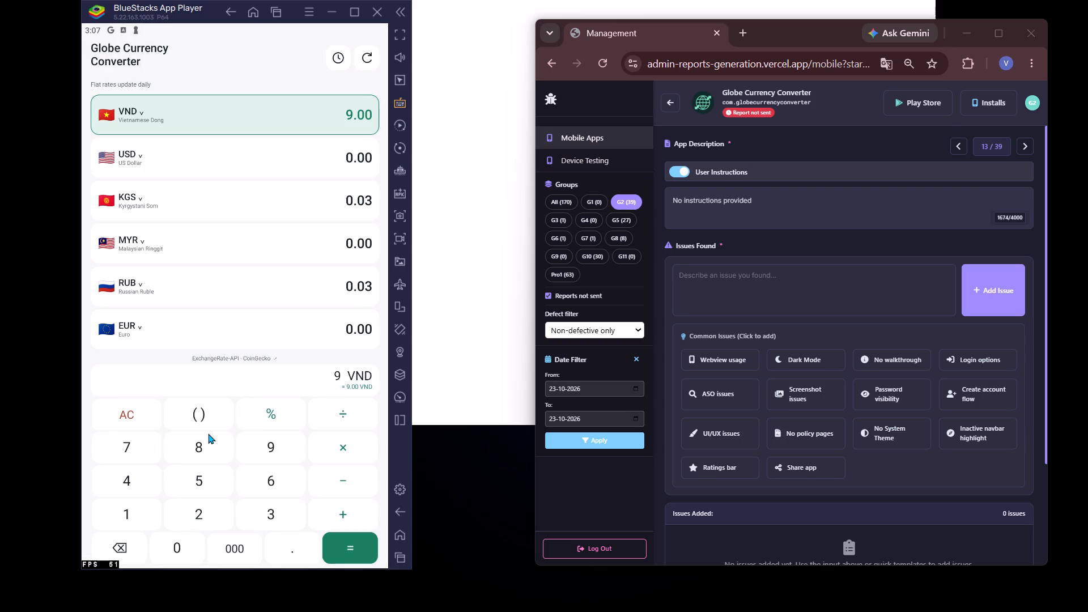
left_click(208, 433)
left_click(208, 445)
left_click_drag(209, 445, 227, 456)
left_click(235, 462)
left_click_drag(236, 462, 236, 457)
left_click(230, 441)
left_click(253, 201)
left_click(258, 217)
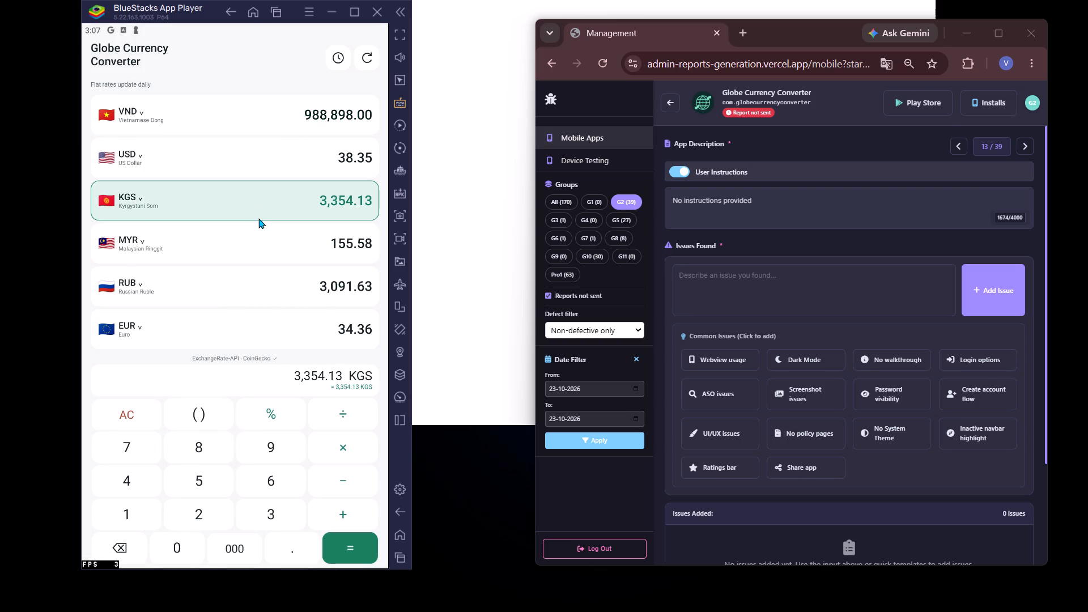
Add the No walkthrough, Dark Mode, Ratings bar, No policy pages and ASO issues templates to Globe Currency Converter's report in the Chrome admin web app.
left_click(885, 355)
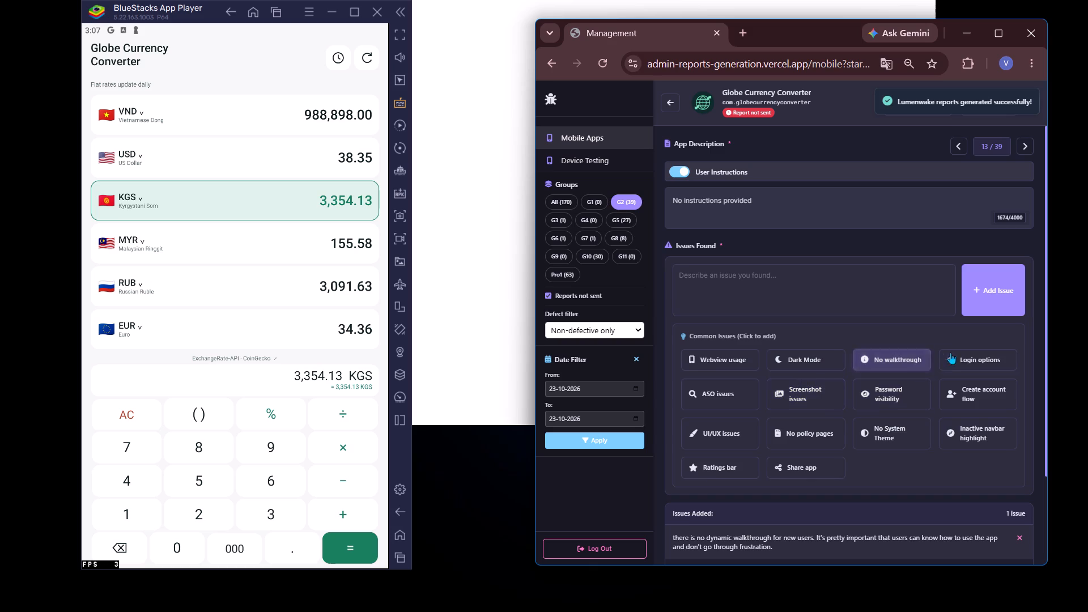
left_click(775, 358)
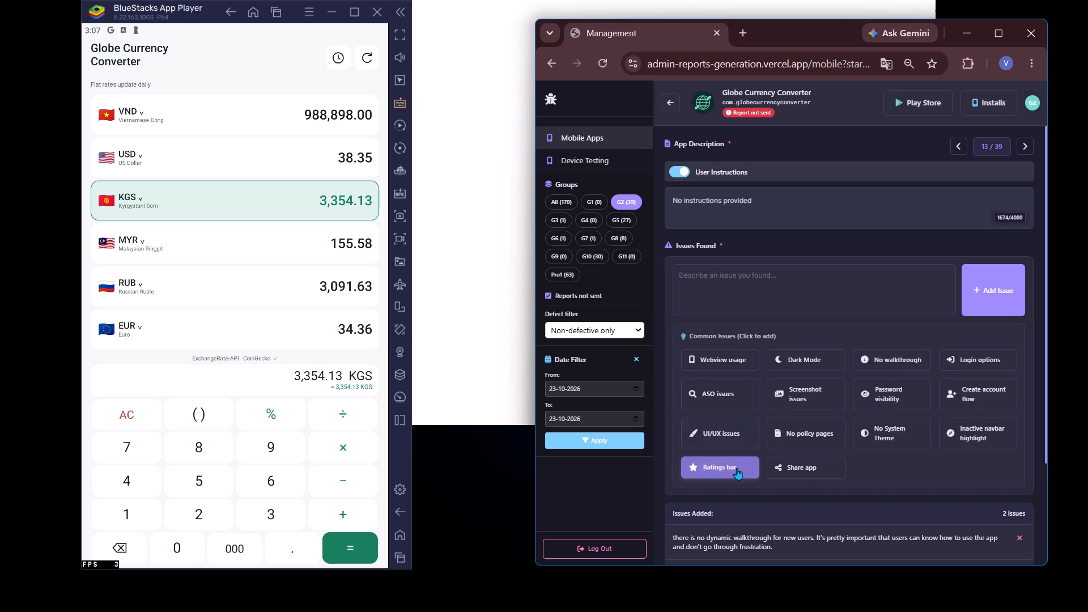
left_click(737, 468)
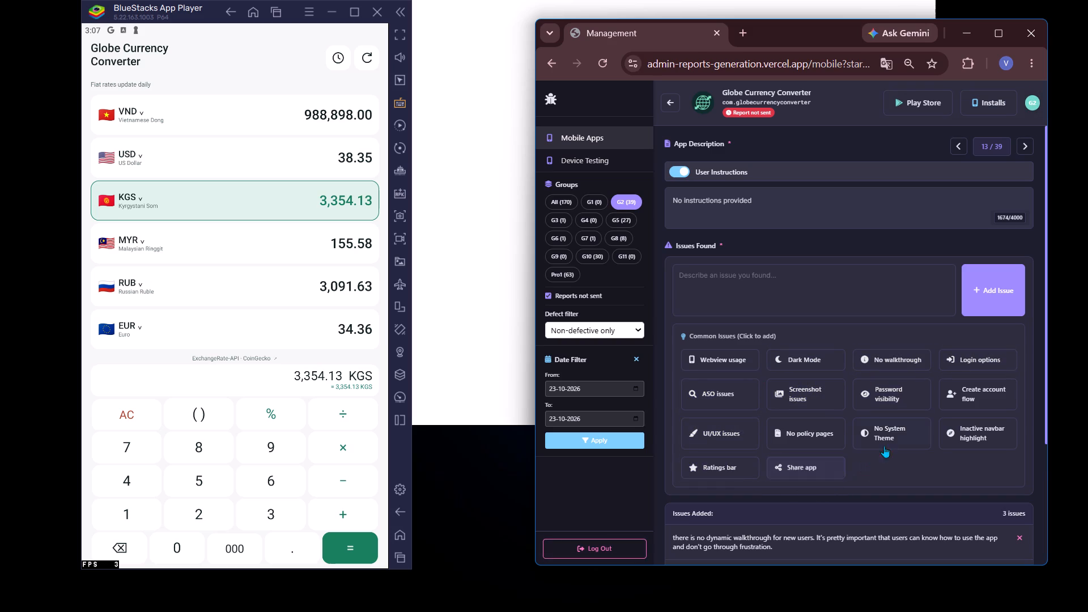
left_click(796, 432)
scroll(812, 433, "down", 3)
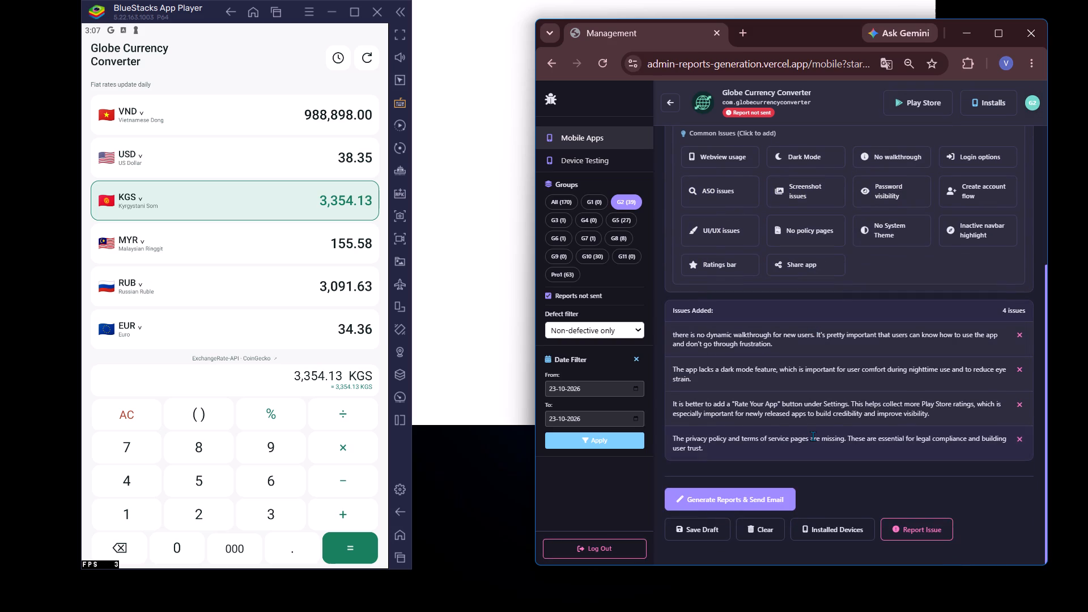
scroll(745, 470, "up", 3)
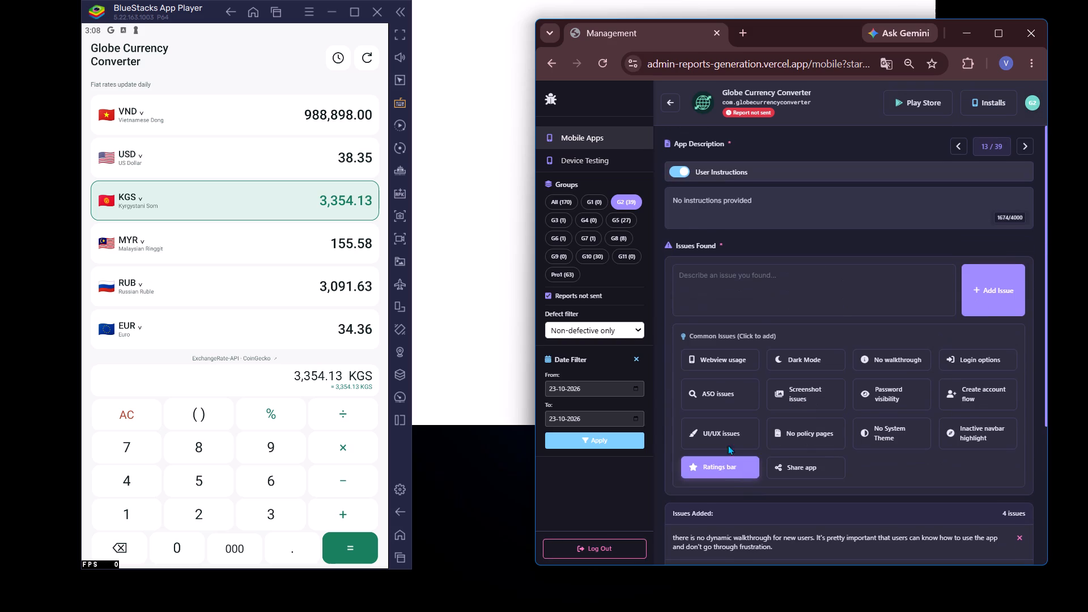
left_click(718, 385)
Generate the Globe Currency Converter reports and send them by email.
scroll(751, 439, "down", 5)
left_click(764, 488)
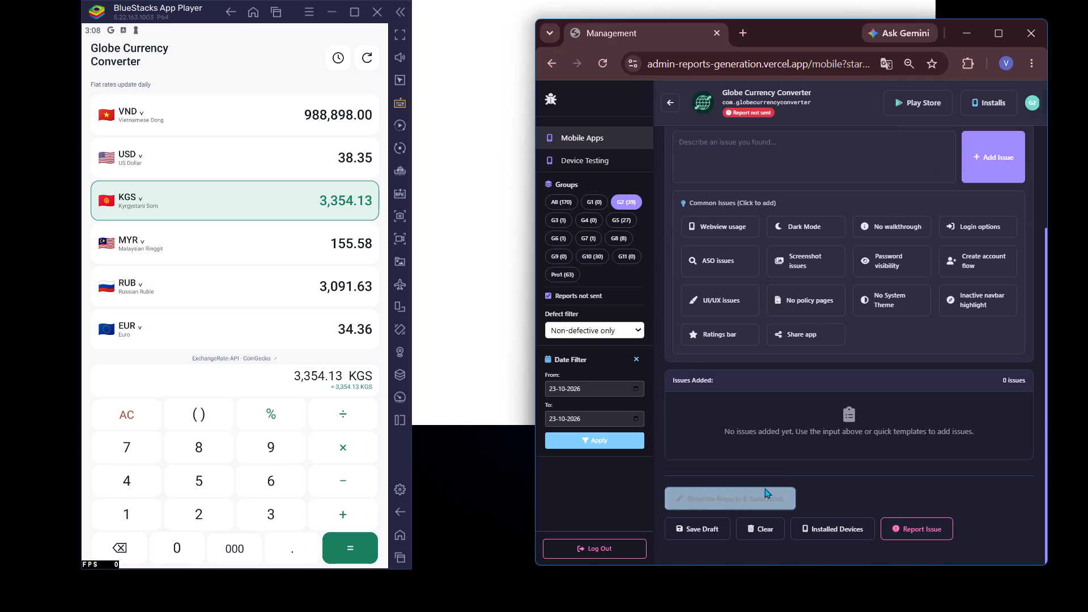
Uninstall Globe Currency Converter through its Google Play page in the BlueStacks emulator.
left_click_drag(392, 565, 399, 563)
left_click(413, 557)
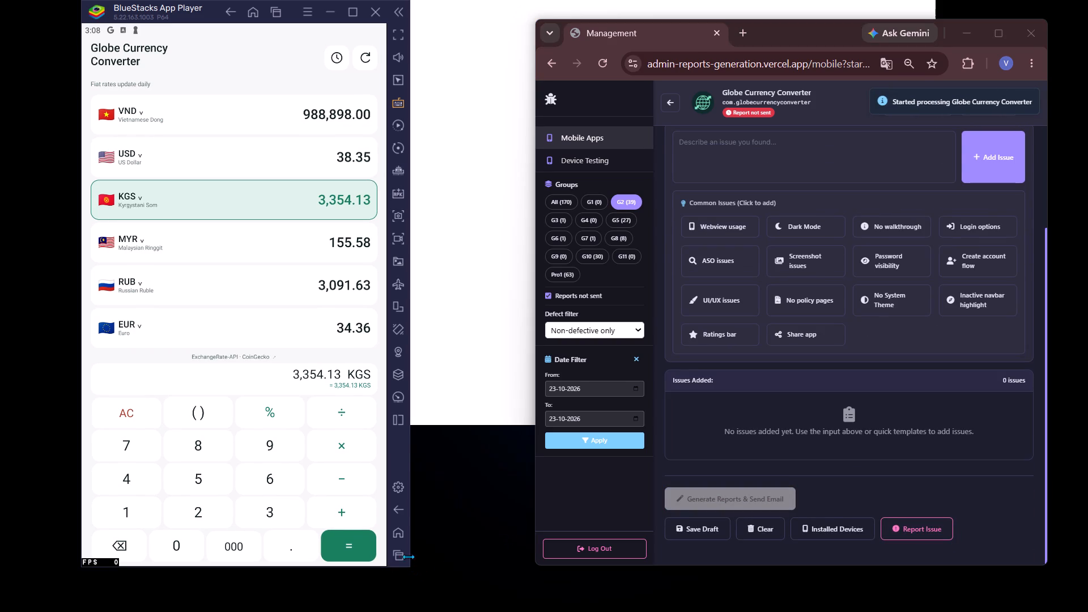
left_click(401, 557)
left_click(246, 303)
left_click(188, 144)
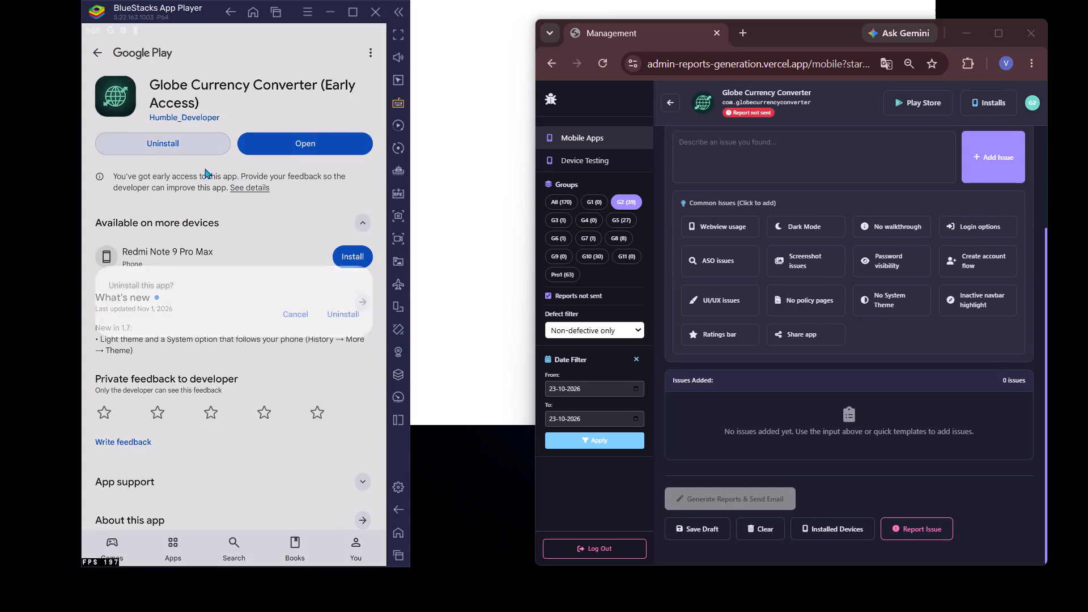
left_click(343, 316)
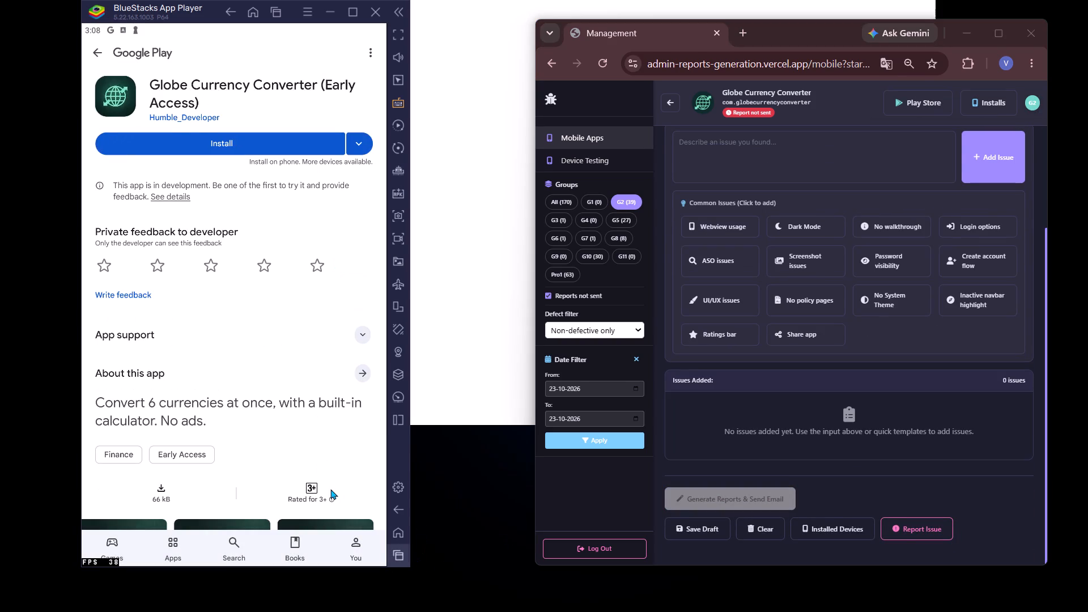
Advance to the following app, Hopstrike, in both the emulator's browser and the Chrome admin web app.
left_click_drag(330, 489, 285, 347)
left_click(396, 561)
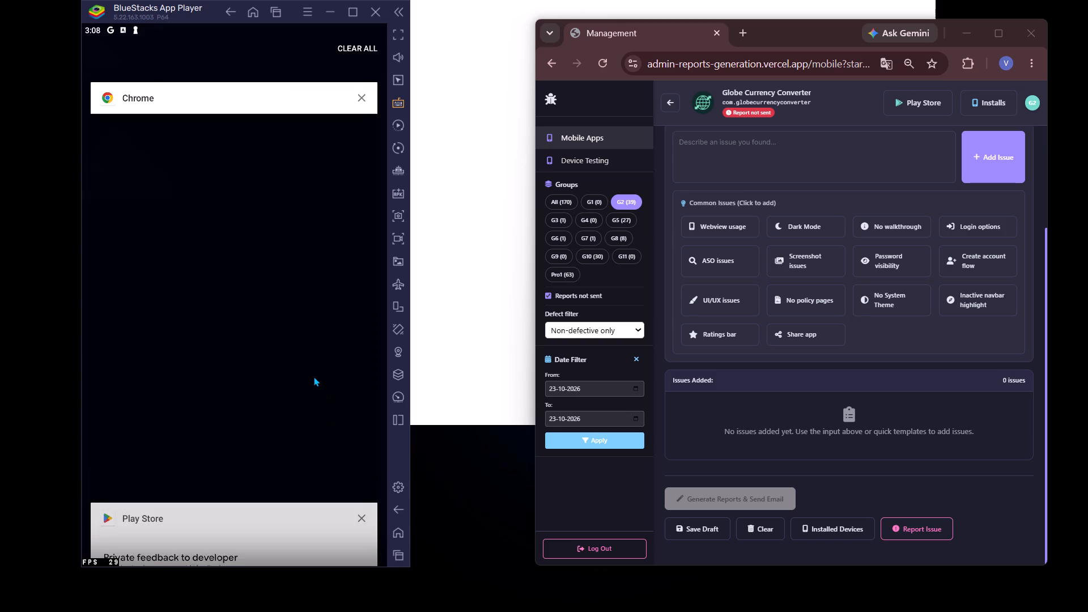
left_click(313, 376)
left_click(359, 137)
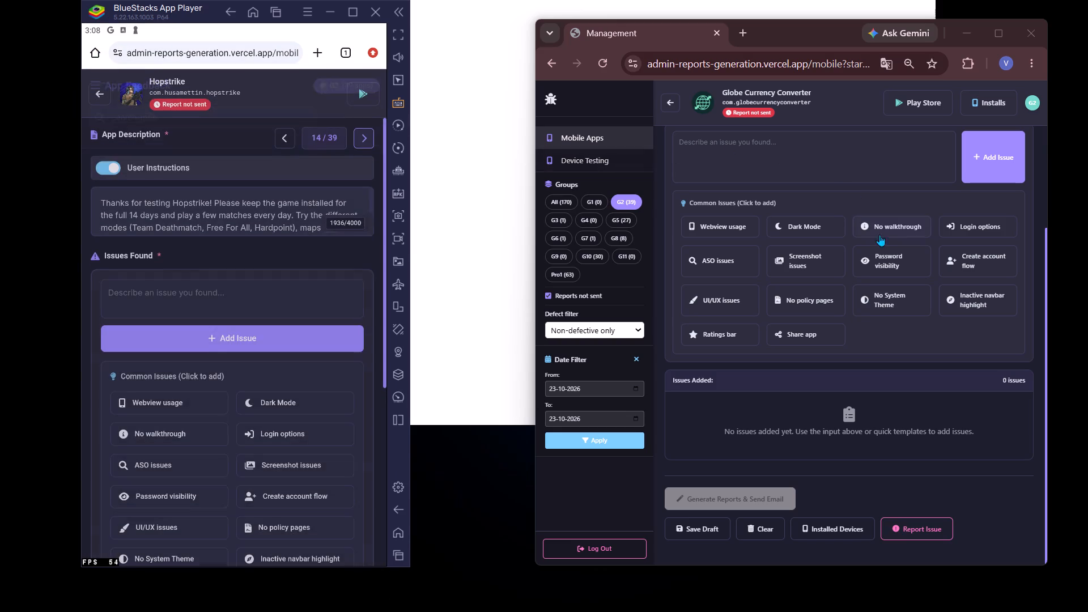
scroll(881, 287, "up", 4)
left_click(1023, 154)
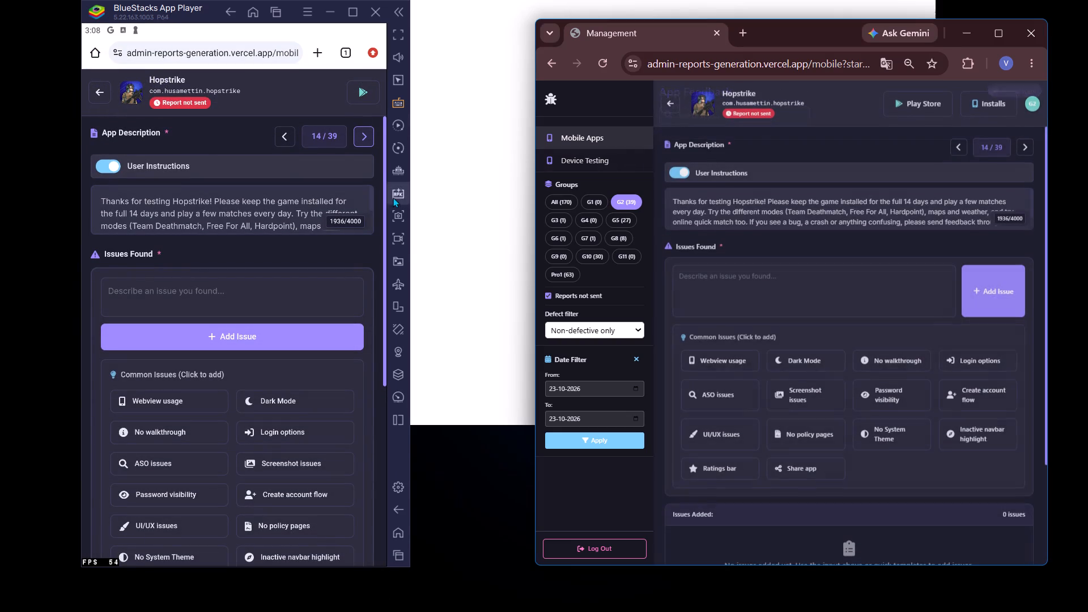
Open Hopstrike's Google Play page in the emulator and examine its listing details and all its screenshots.
left_click(362, 92)
left_click_drag(239, 416, 184, 197)
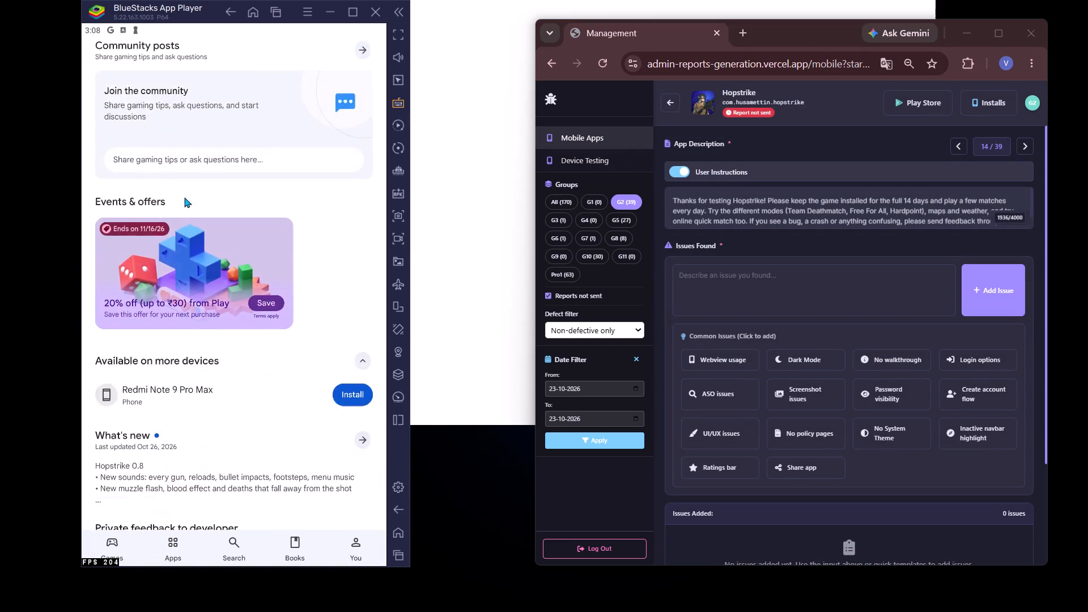
left_click_drag(184, 197, 187, 173)
left_click_drag(237, 383, 187, 103)
left_click_drag(307, 381, 49, 405)
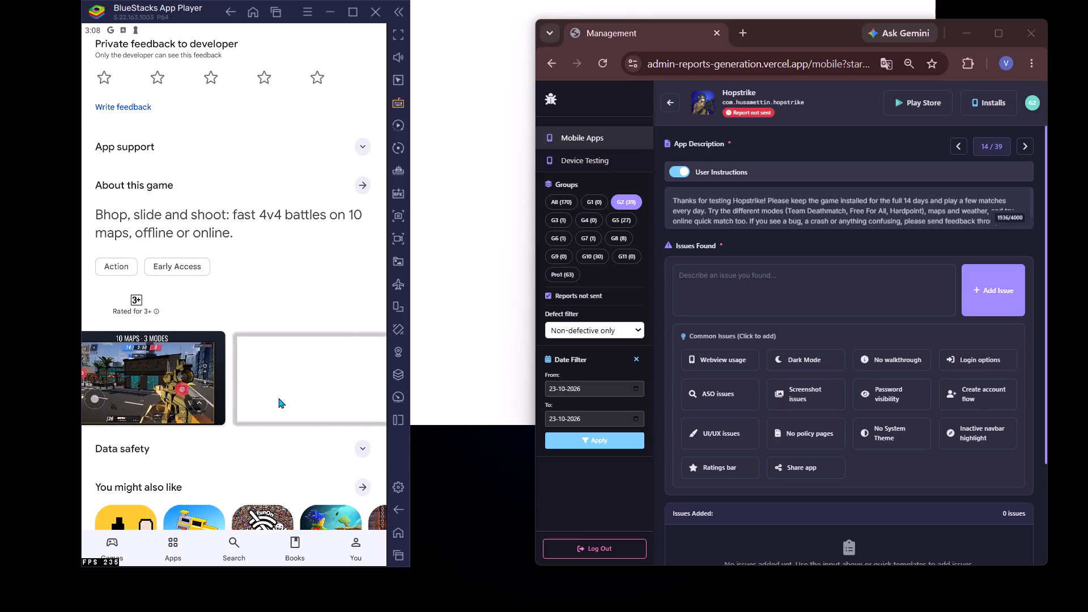
left_click_drag(288, 396, 118, 406)
left_click_drag(316, 398, 113, 450)
left_click_drag(324, 410, 211, 416)
left_click_drag(315, 389, 9, 401)
left_click_drag(293, 398, 14, 369)
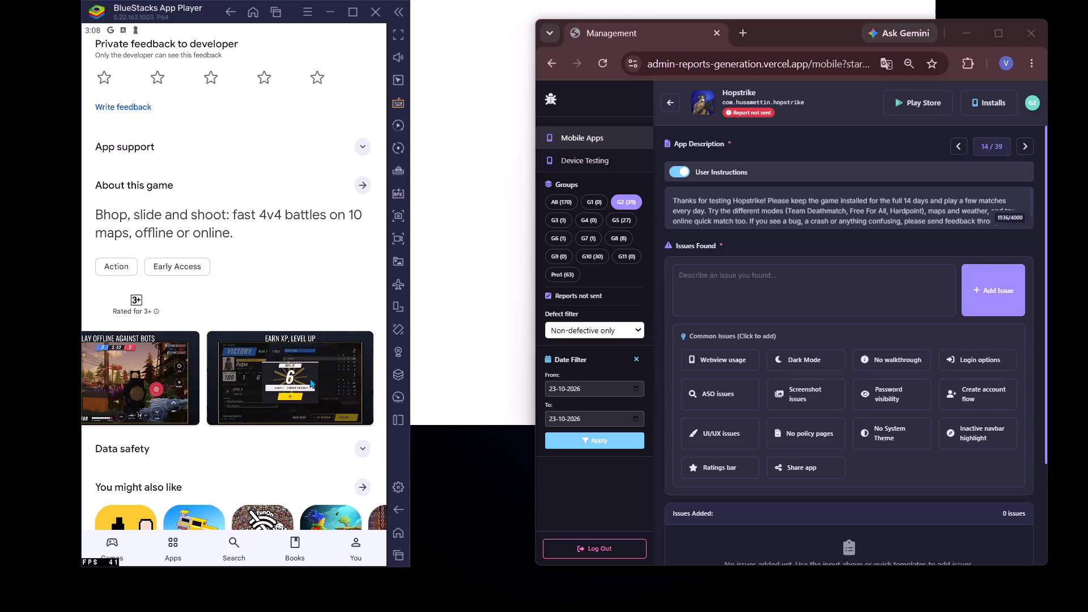
left_click_drag(312, 377, 233, 378)
Launch Hopstrike from its Google Play page.
left_click_drag(308, 198, 339, 511)
left_click_drag(249, 200, 313, 506)
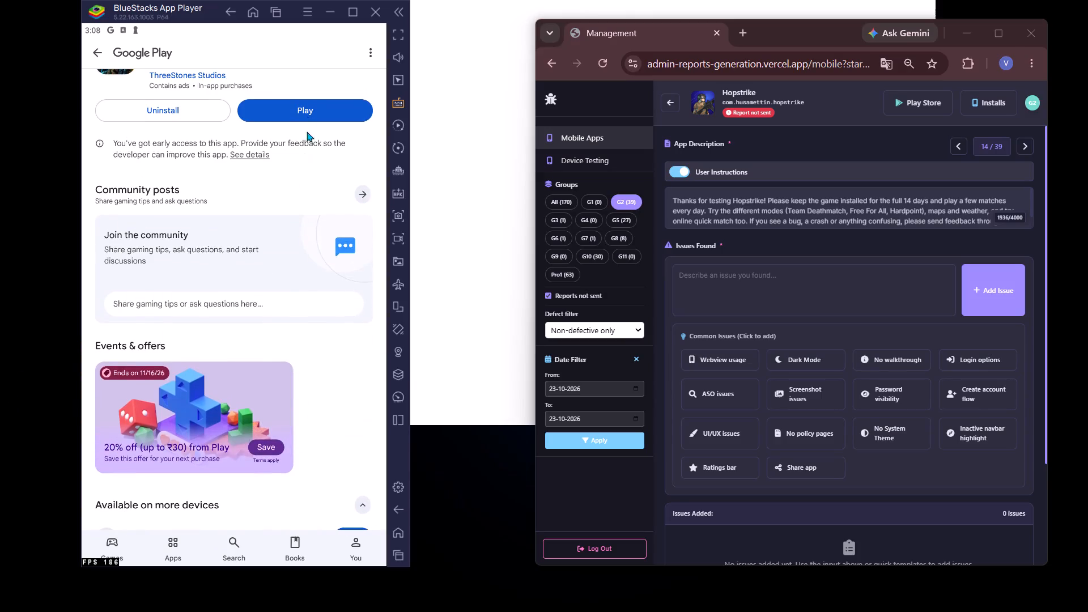
left_click(307, 112)
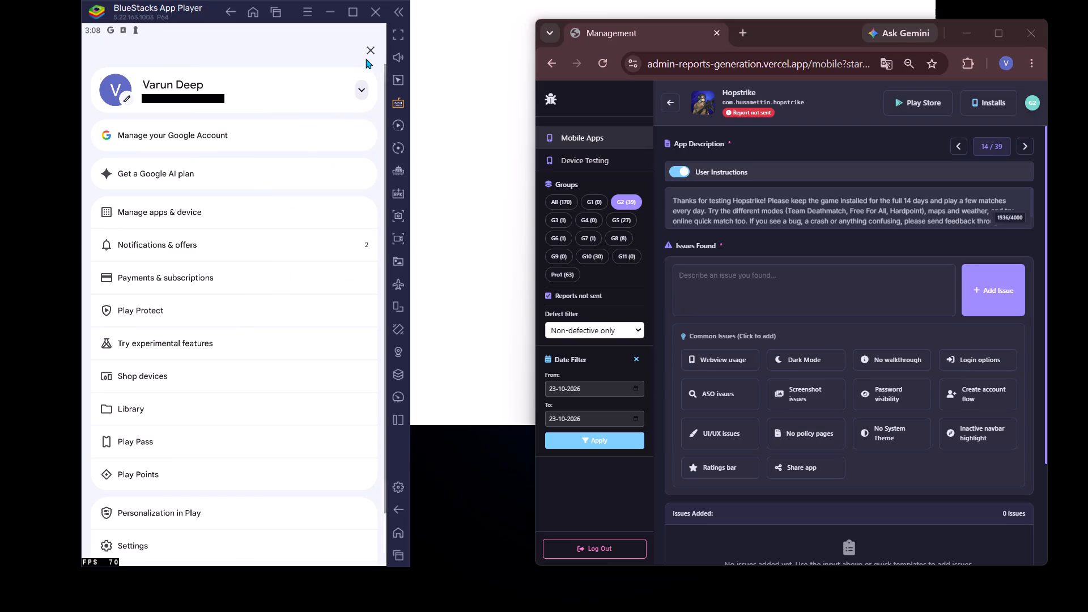
left_click(368, 55)
left_click_drag(257, 184, 321, 453)
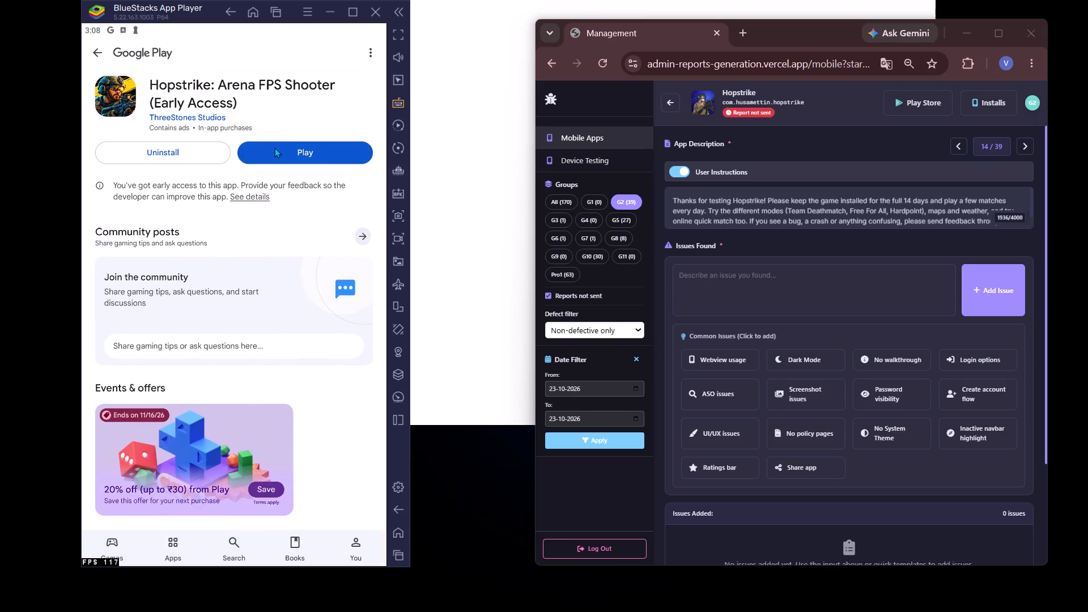
left_click(274, 147)
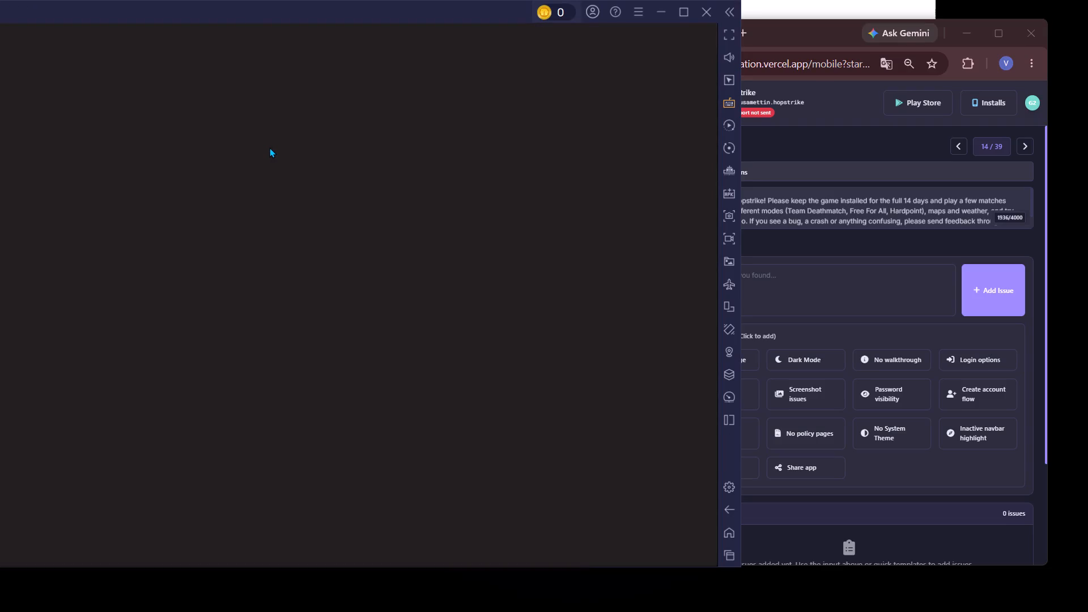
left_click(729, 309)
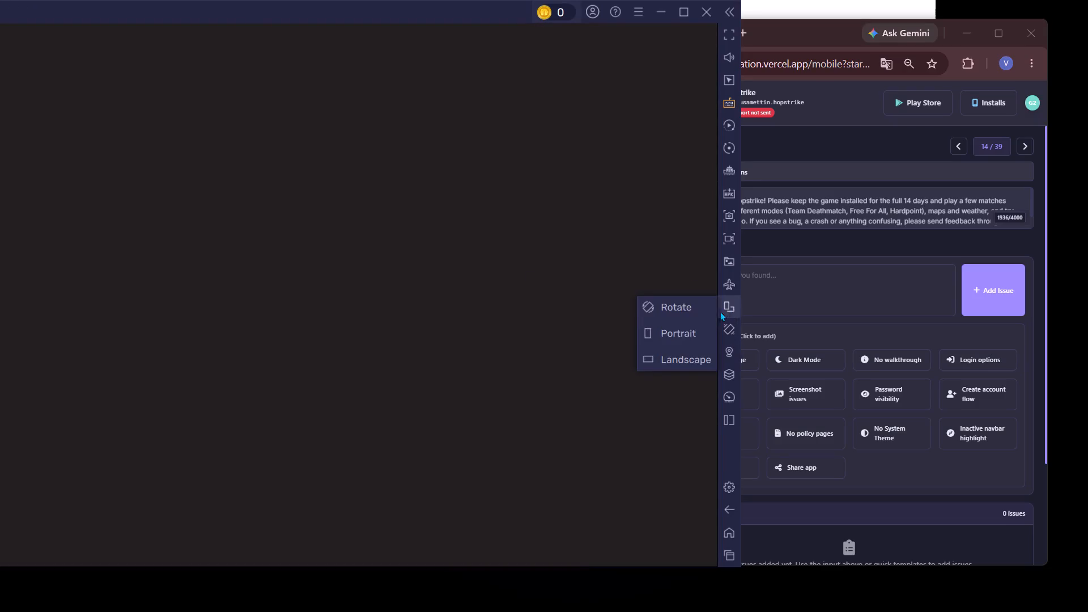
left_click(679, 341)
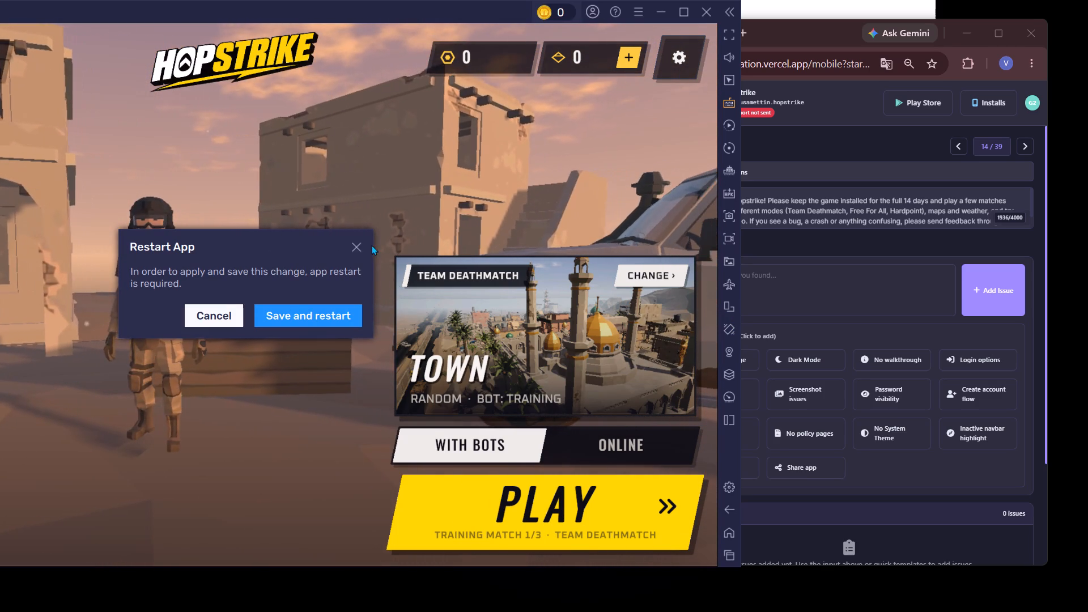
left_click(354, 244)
Open Hopstrike's in-game settings and try to bring the cut-off part of the page into view.
left_click(687, 48)
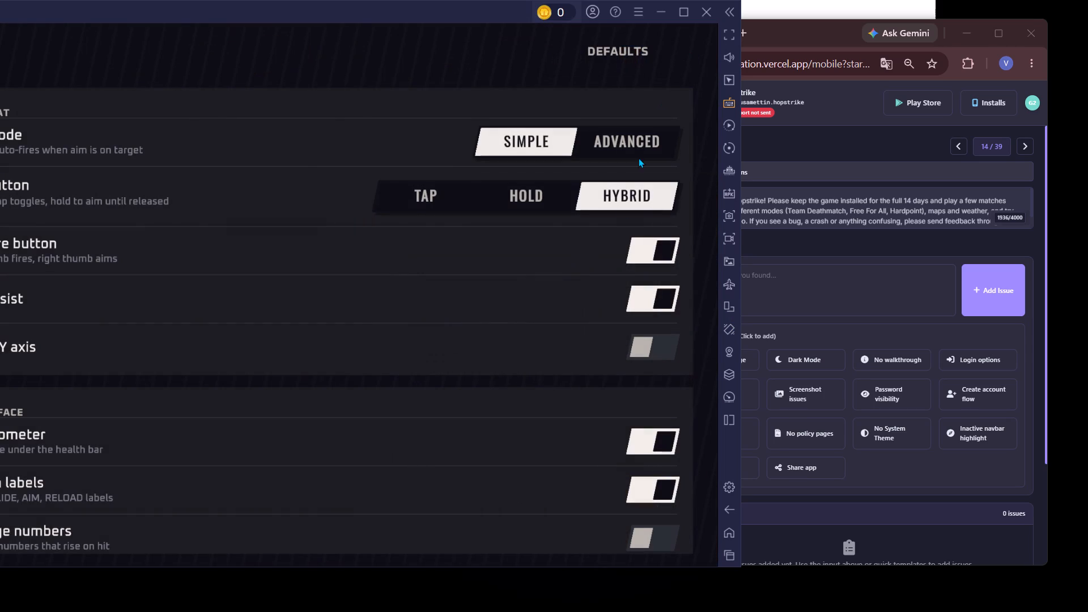
left_click_drag(311, 365, 548, 364)
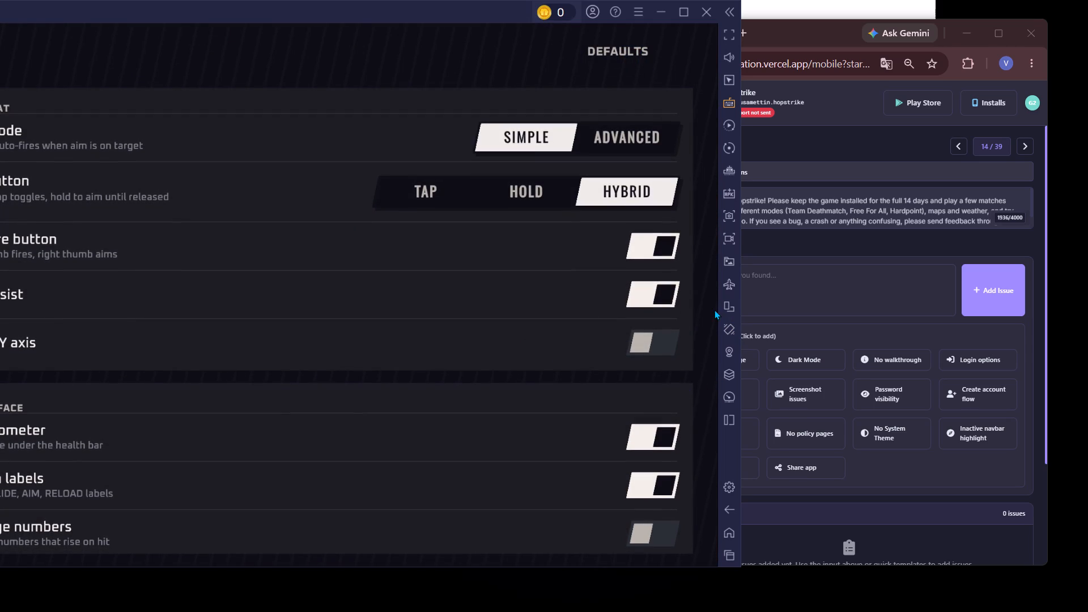
Set the emulator's orientation for Hopstrike to Landscape, saving the change and restarting the game.
left_click(722, 306)
left_click(660, 359)
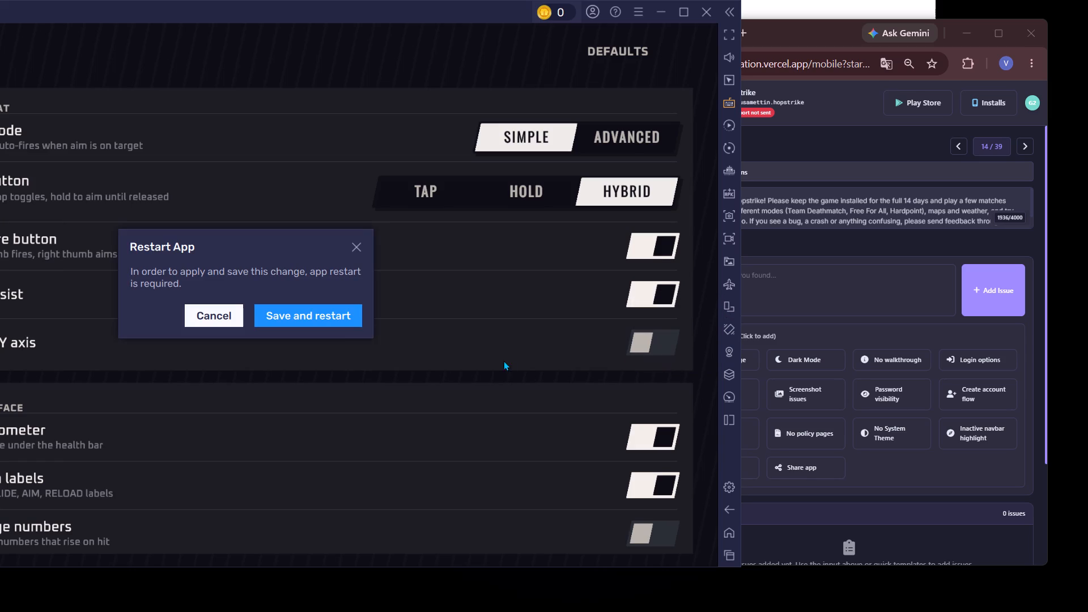
left_click(328, 317)
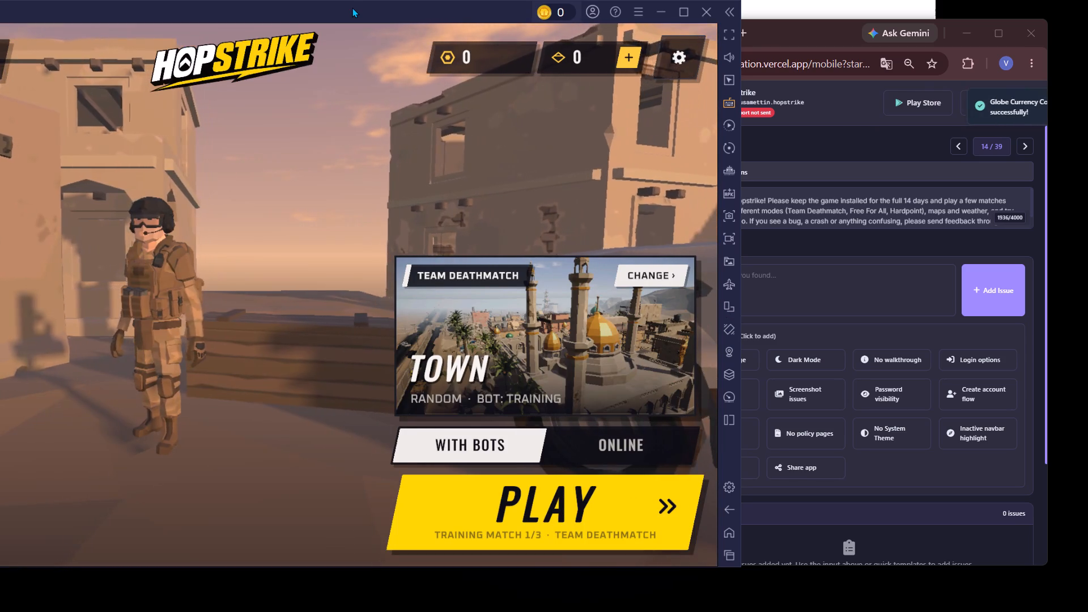
Move the emulator window fully onto the screen, reopen Hopstrike's settings and examine the Controls options.
left_click_drag(352, 7, 627, 2)
left_click(949, 52)
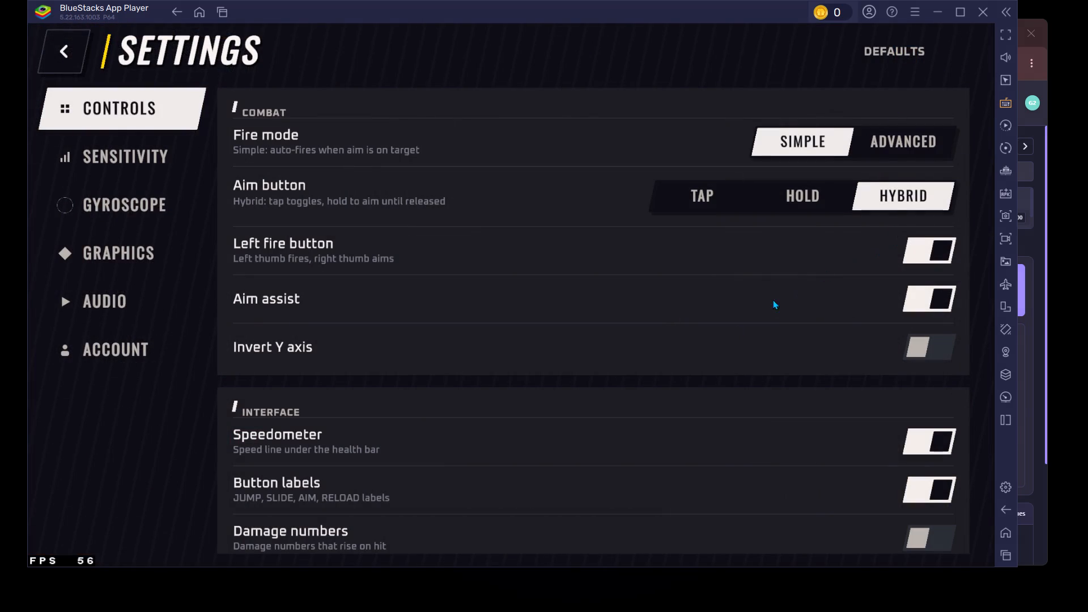
left_click_drag(631, 458, 508, 21)
left_click_drag(511, 137, 530, 263)
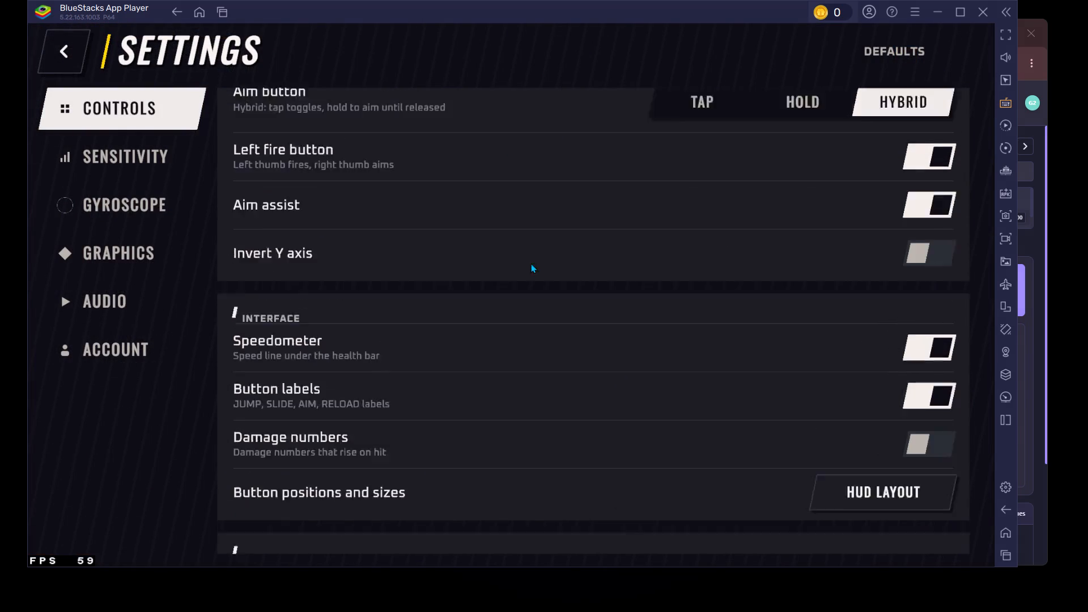
left_click_drag(530, 263, 511, 447)
left_click_drag(387, 434, 318, 252)
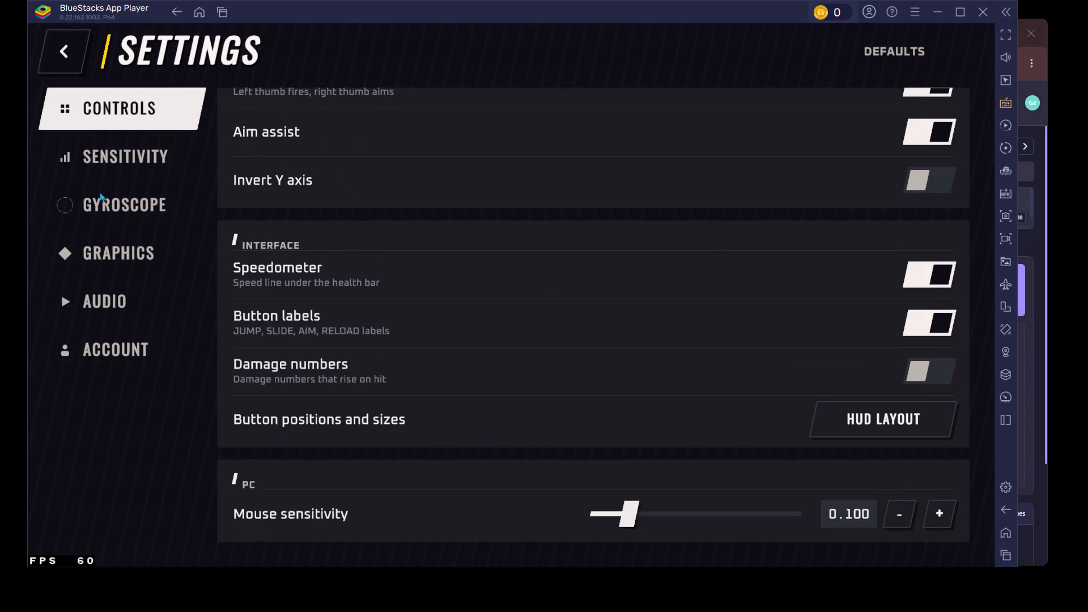
Examine Hopstrike's Sensitivity, Gyroscope, Graphics, Audio and Account settings, and return to the Controls settings.
left_click(105, 161)
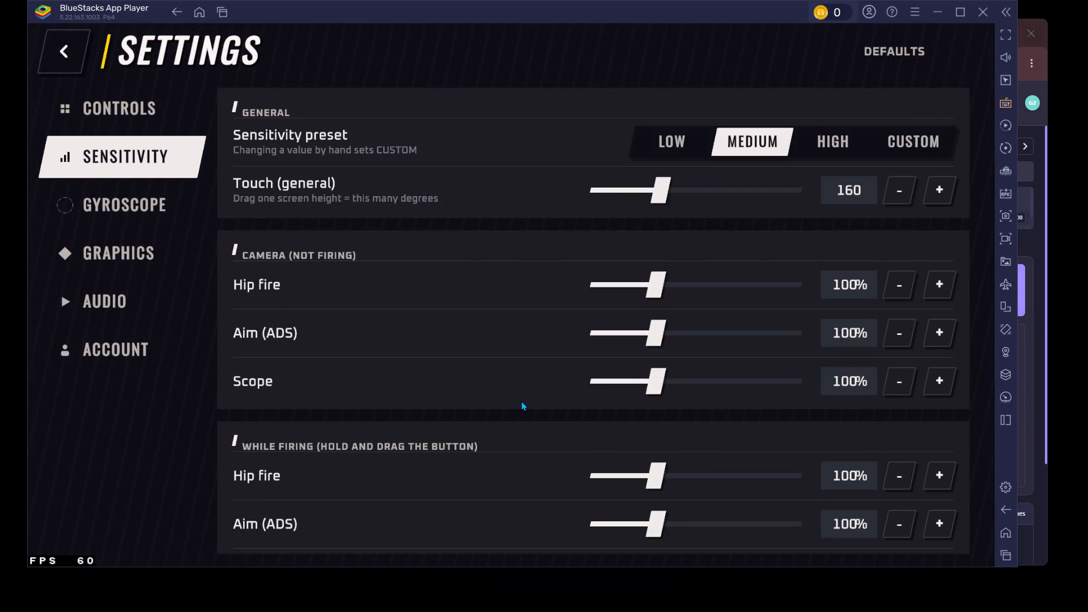
left_click_drag(518, 386, 570, 88)
left_click(197, 220)
left_click_drag(419, 394, 386, 110)
left_click(145, 261)
left_click_drag(360, 437, 343, 303)
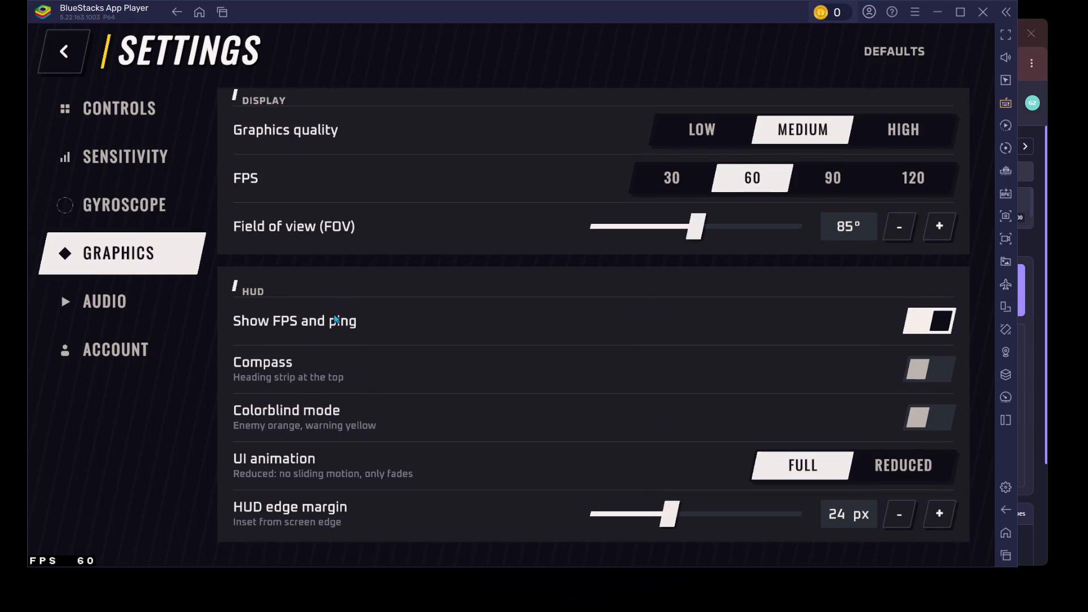
left_click(169, 308)
left_click_drag(399, 369, 369, 310)
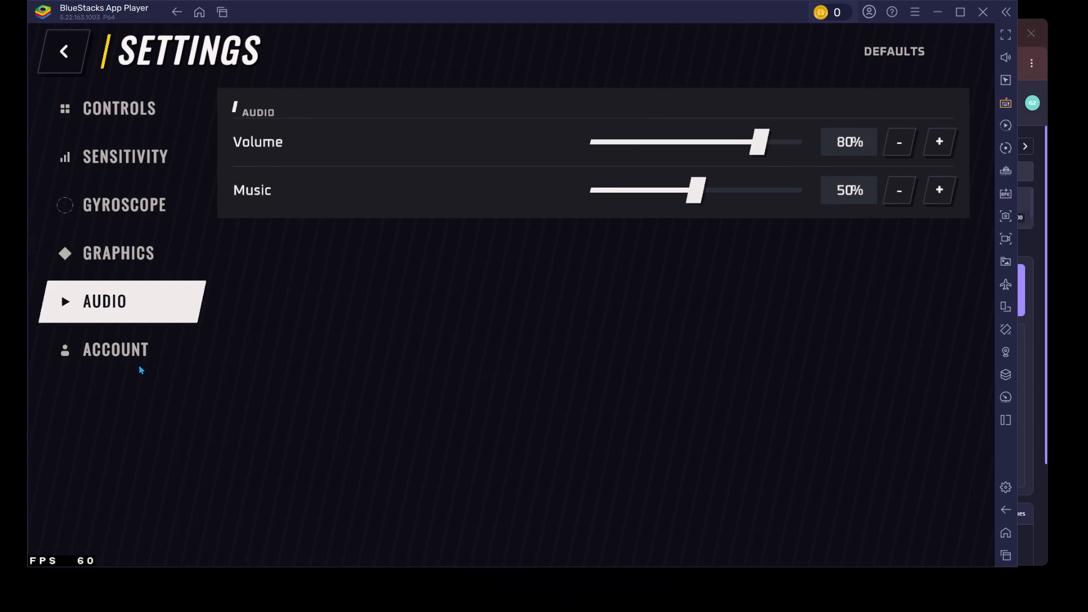
left_click(133, 363)
left_click_drag(311, 128, 303, 309)
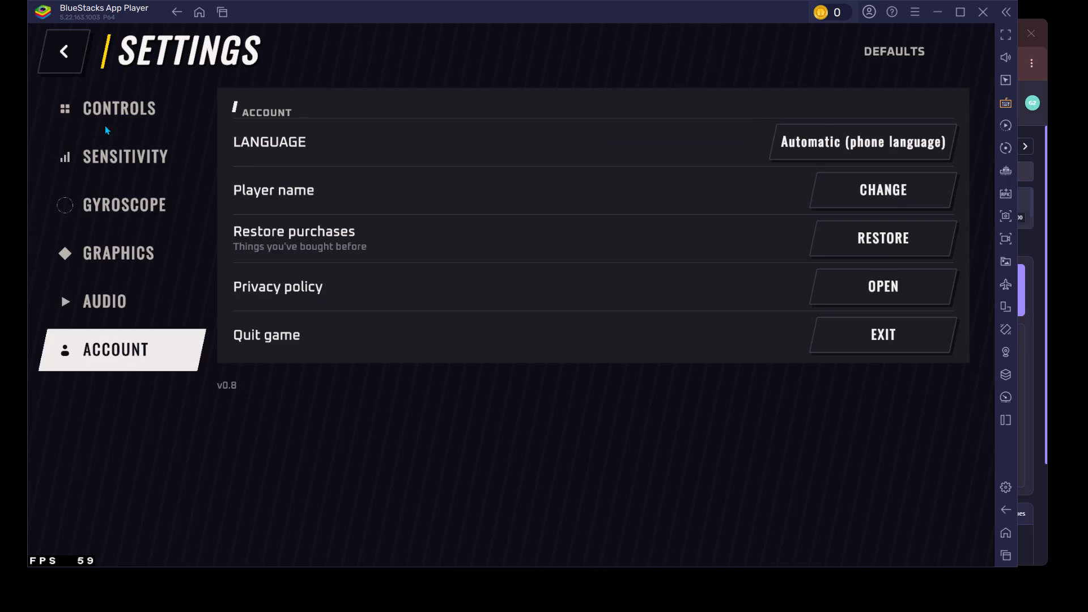
left_click(127, 122)
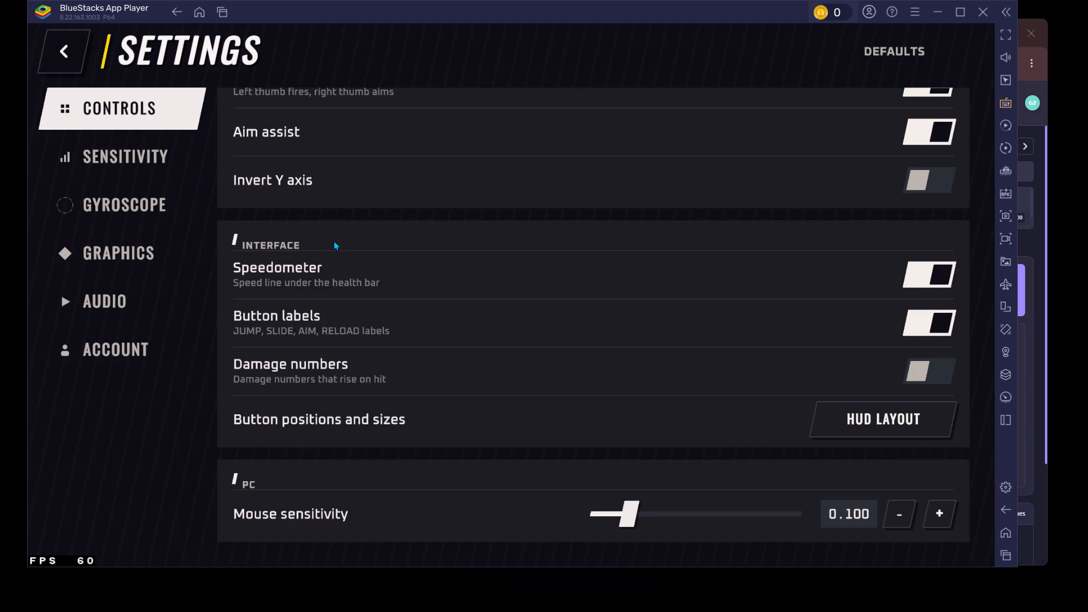
Leave Hopstrike's settings, start a Team Deathmatch training match on Town to check the gameplay screen, and exit to the main menu.
left_click_drag(335, 253, 360, 512)
left_click_drag(382, 267, 364, 479)
left_click(69, 31)
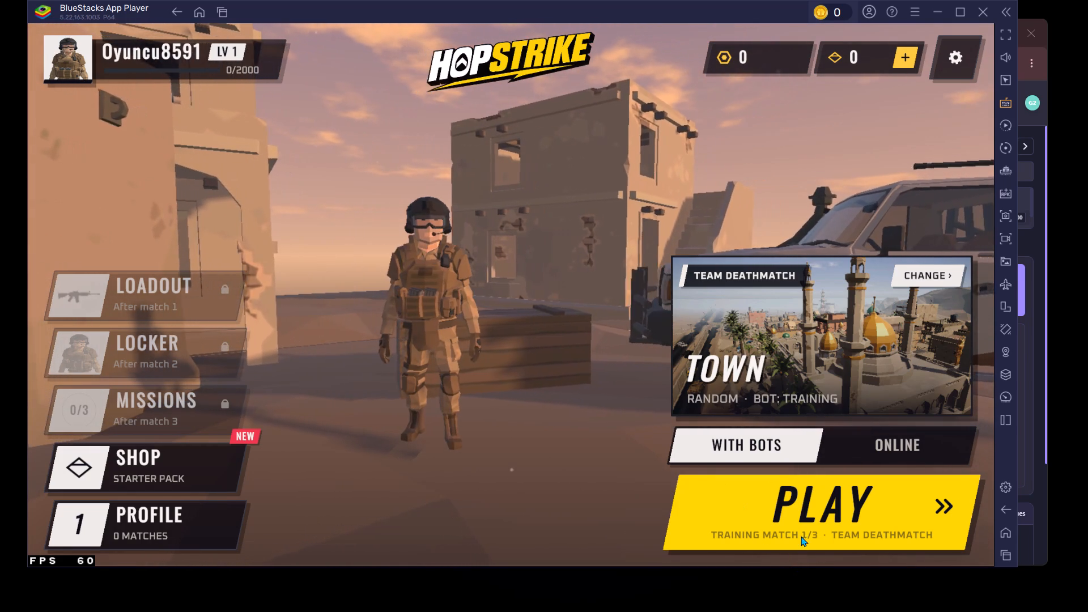
left_click(802, 535)
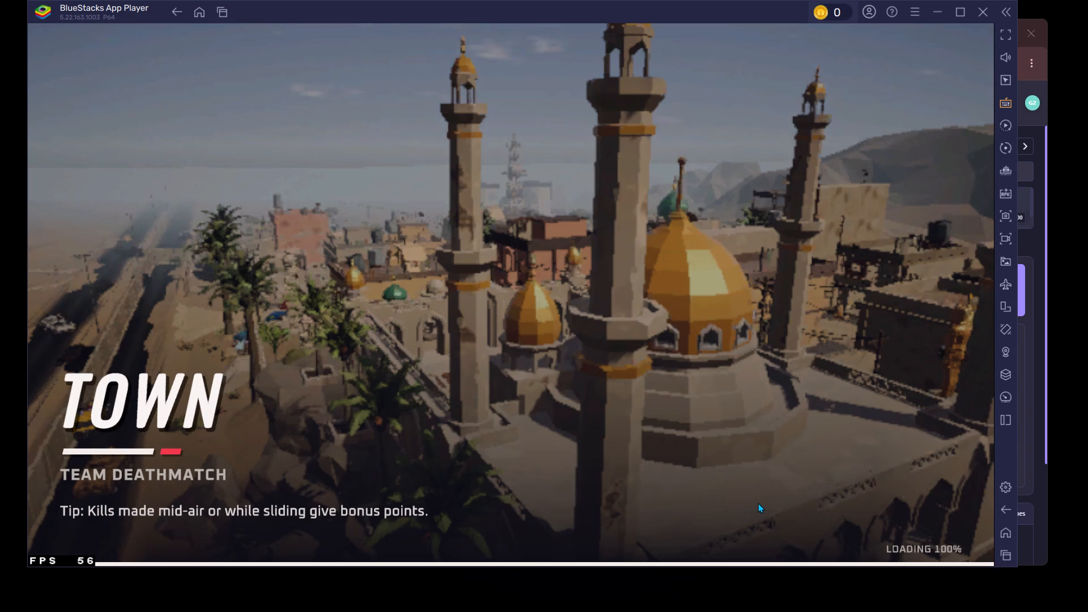
double_click(353, 286)
left_click_drag(356, 289, 364, 295)
left_click_drag(372, 300, 386, 309)
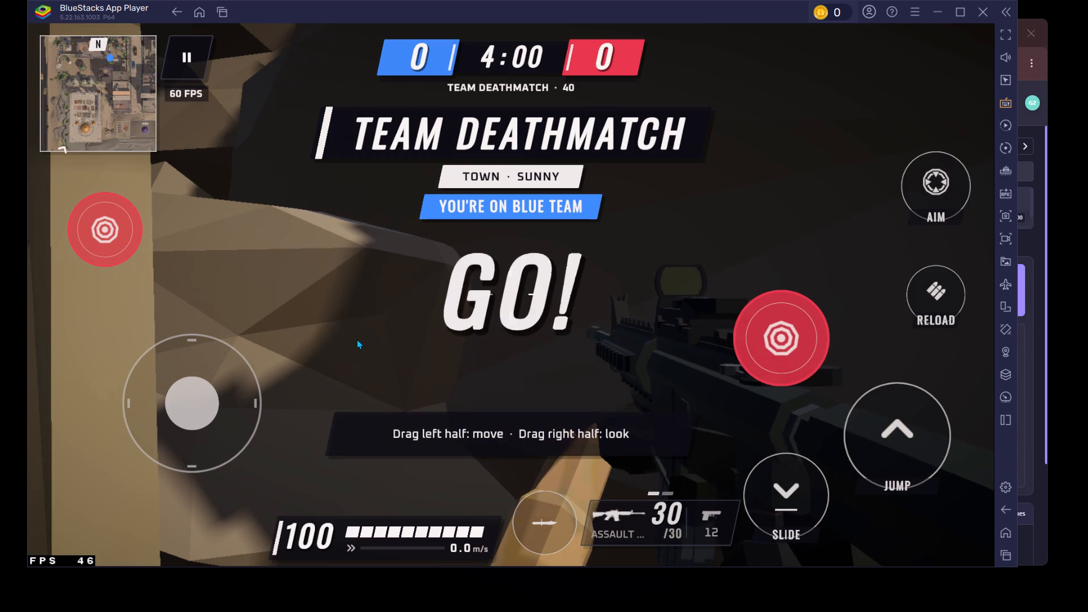
left_click(184, 56)
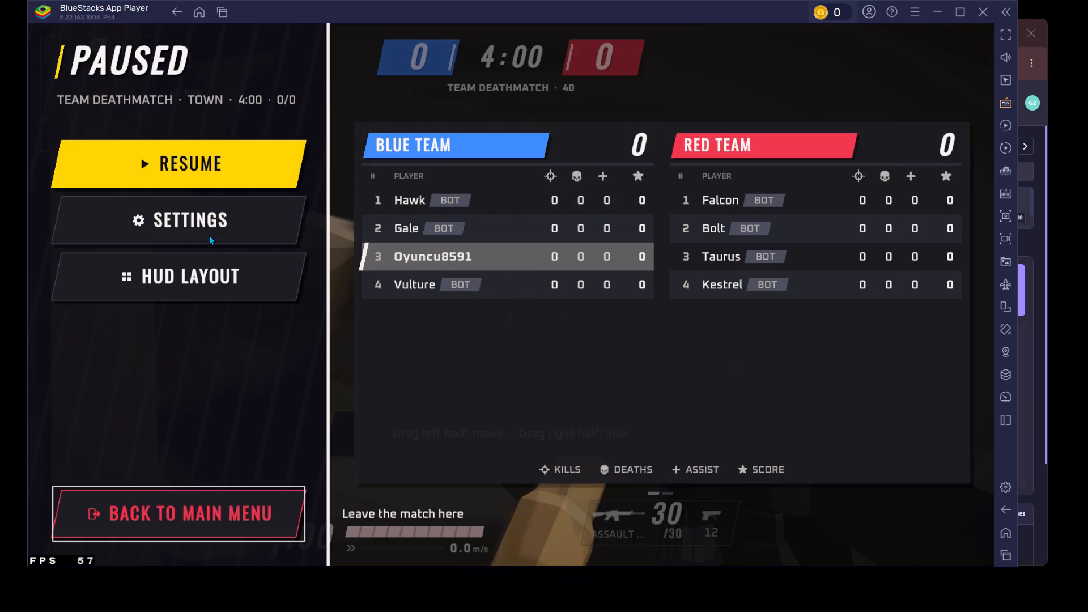
left_click(207, 522)
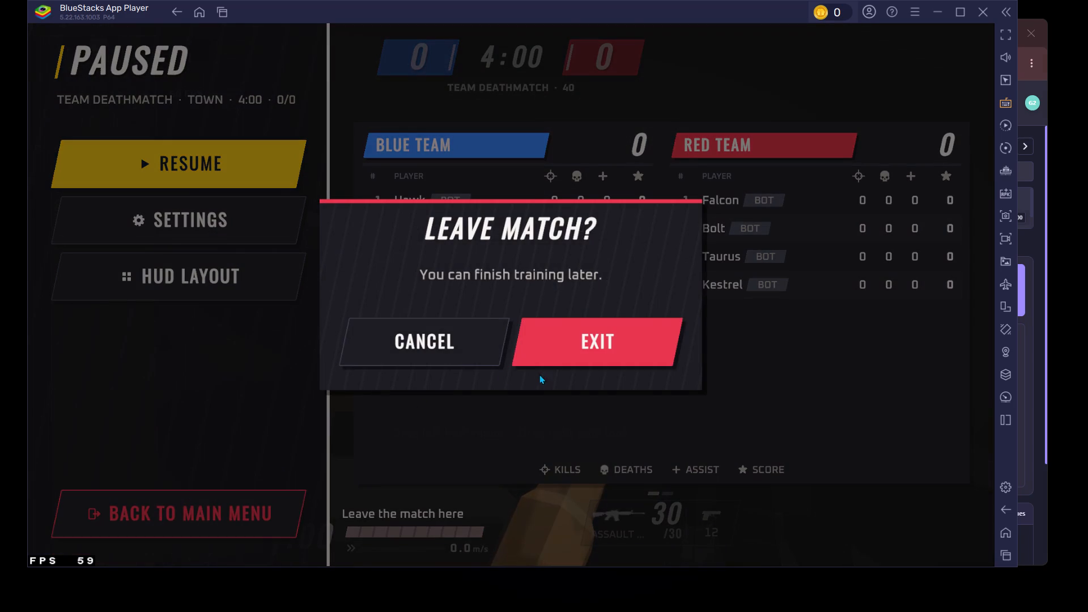
left_click(551, 361)
Check Hopstrike's Profile page, return to the main menu and reopen the Controls settings.
left_click(203, 526)
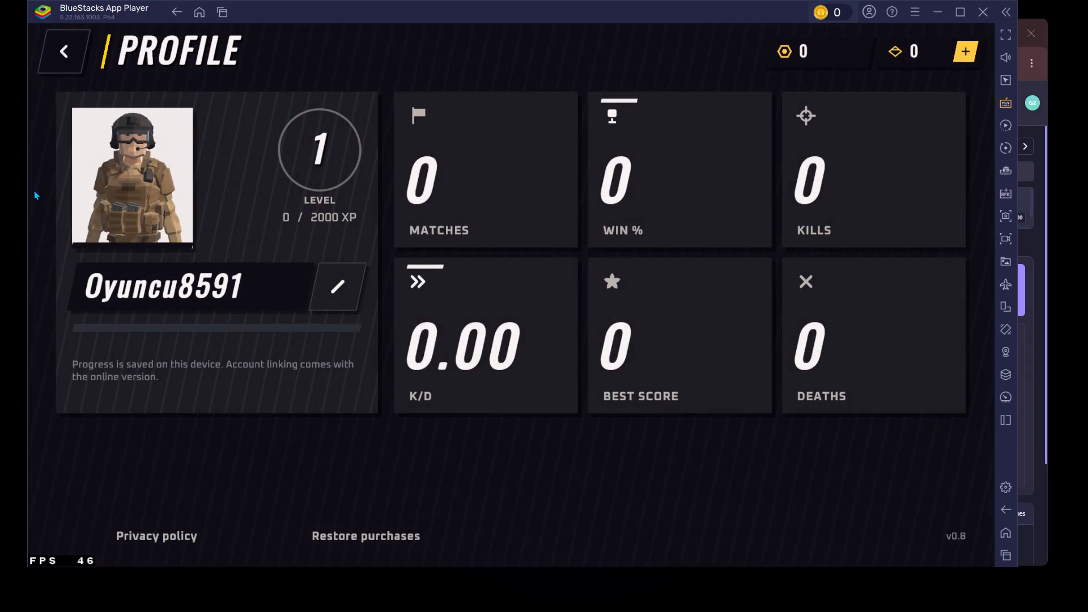
left_click(70, 51)
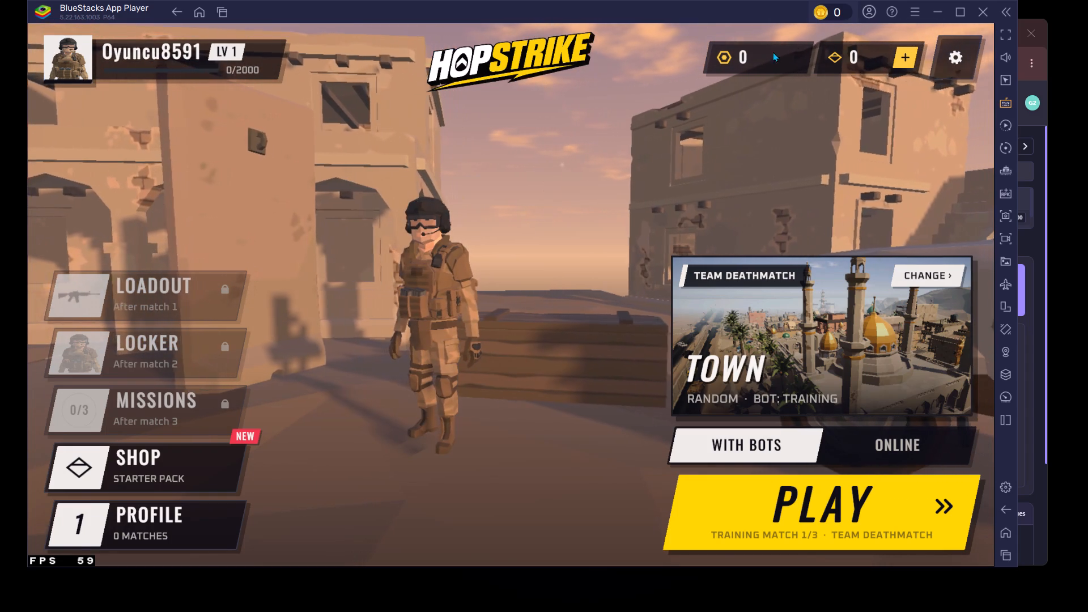
left_click(955, 57)
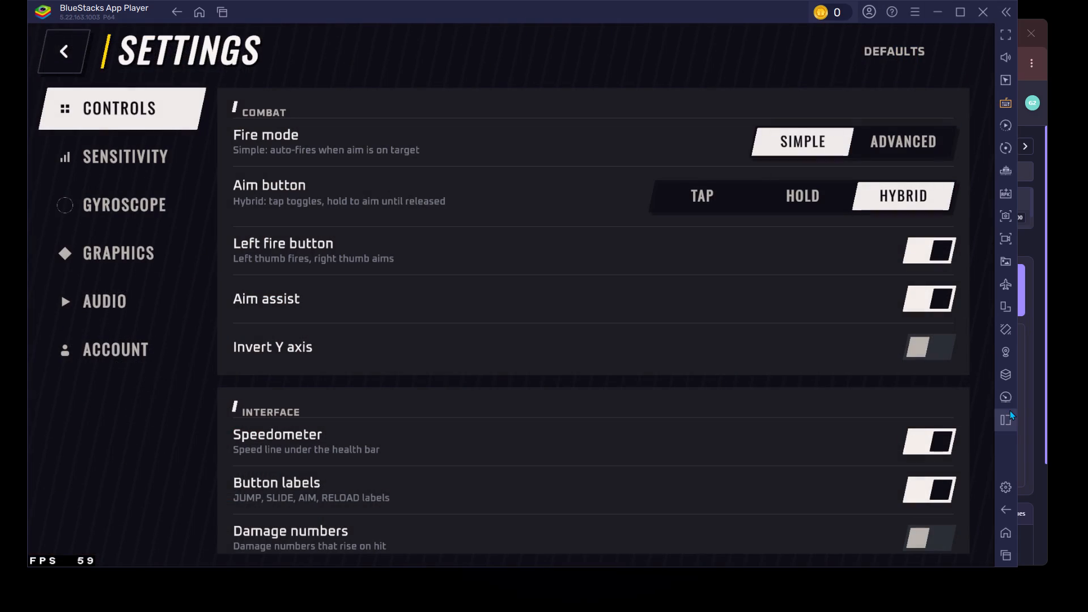
Set the emulator's orientation for Hopstrike to Portrait, saving the change and restarting the game.
left_click(1003, 311)
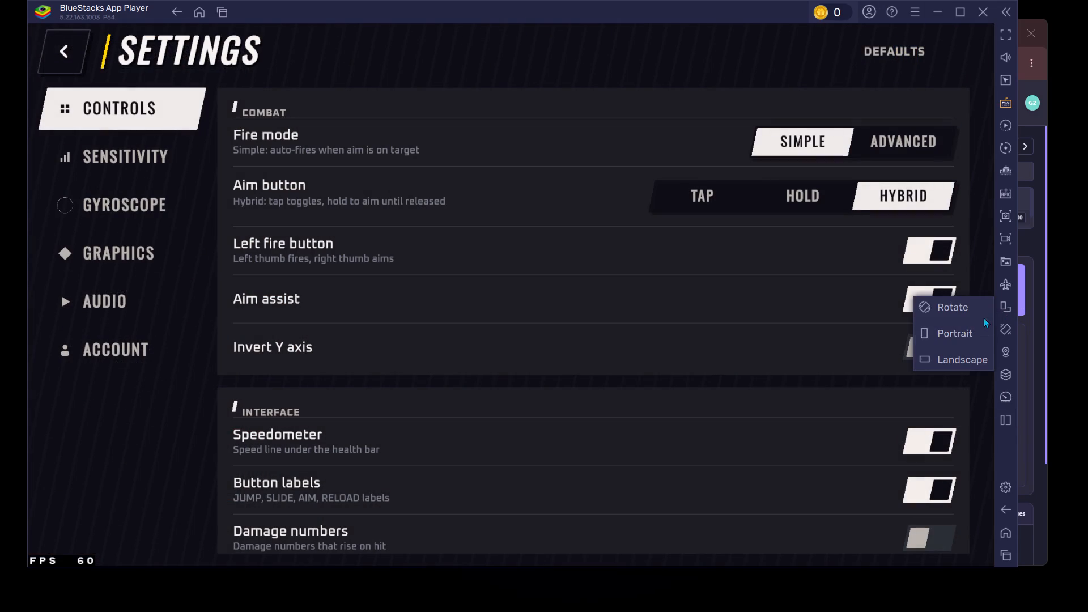
left_click(957, 324)
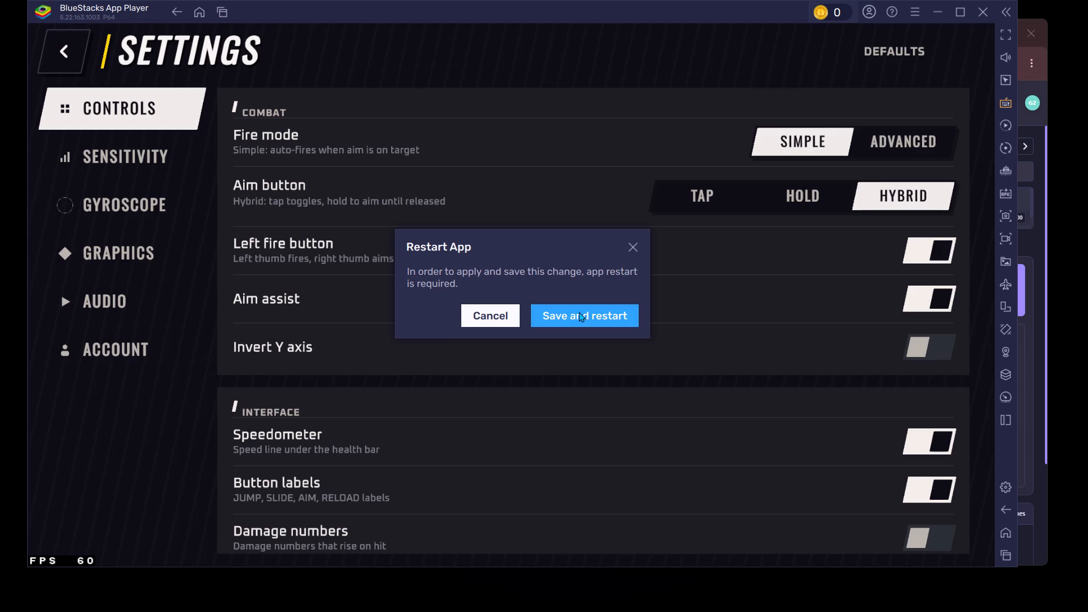
left_click(579, 312)
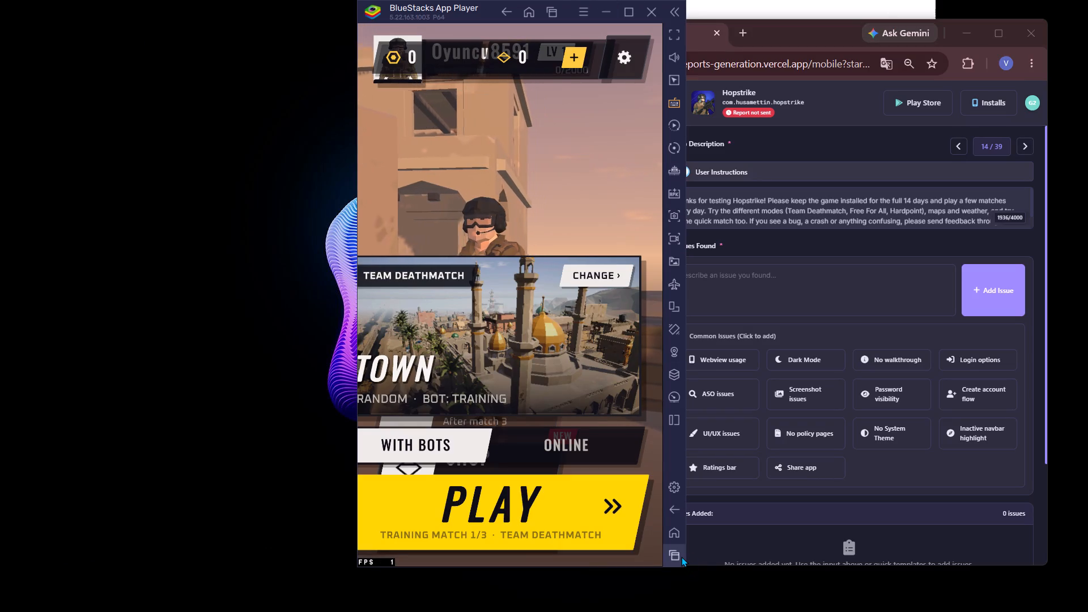
Return to Hopstrike's Google Play page and uninstall the game from the emulator.
left_click(681, 556)
left_click(490, 260)
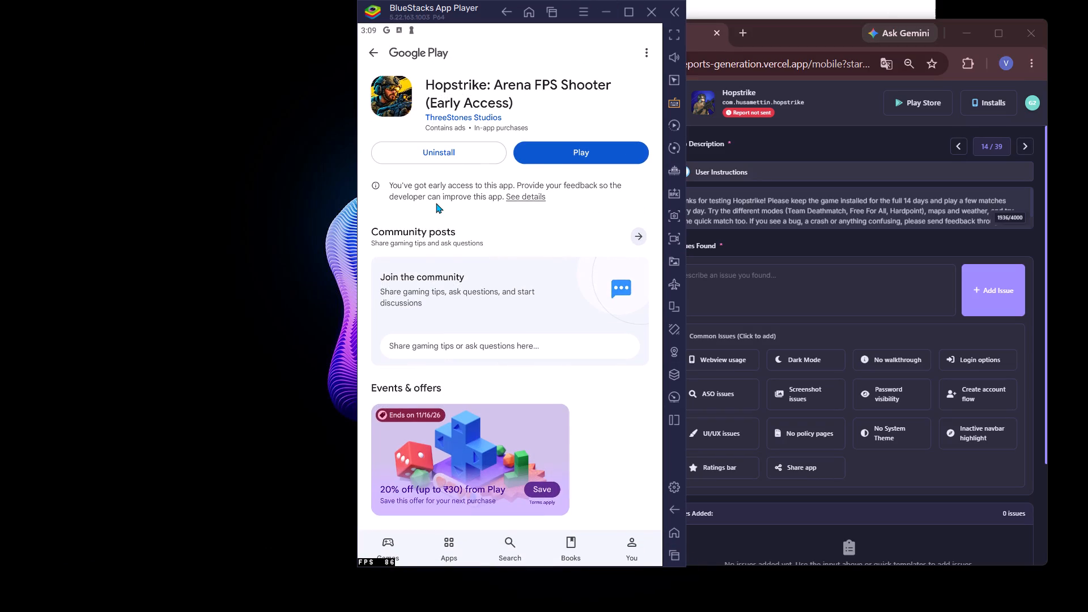
left_click(454, 156)
left_click(617, 317)
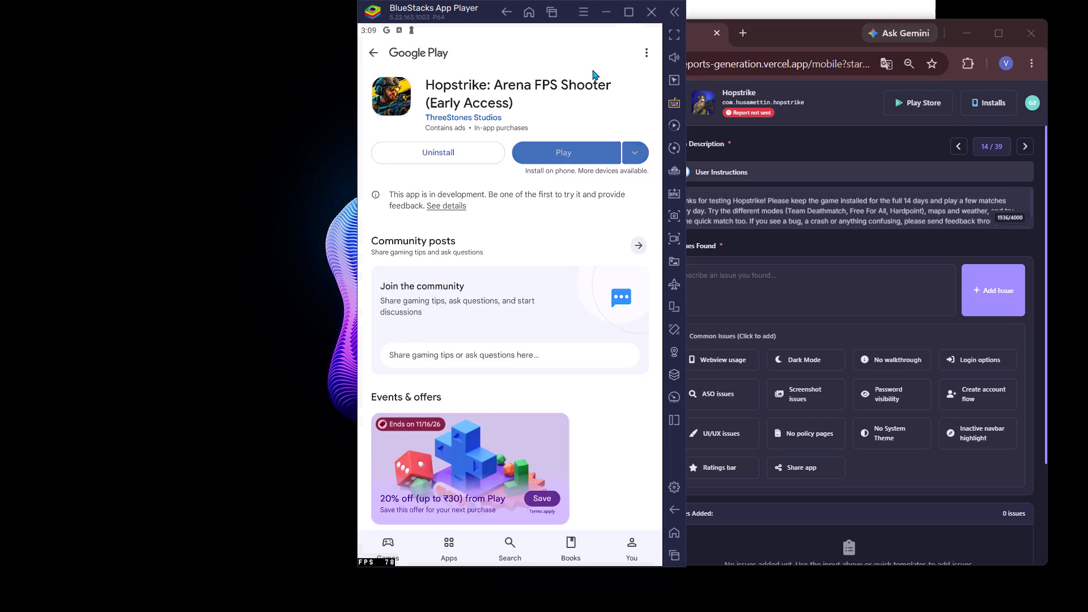
Reposition the emulator window so it is fully on screen and no longer overlaps the admin web app.
left_click_drag(453, 10, 129, 31)
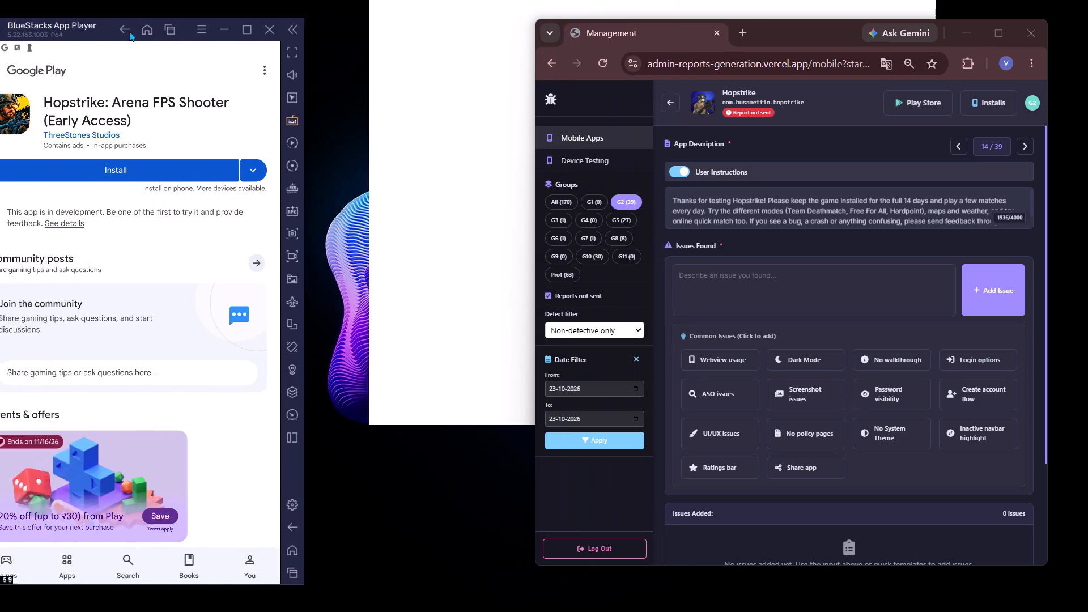
left_click_drag(129, 31, 226, 41)
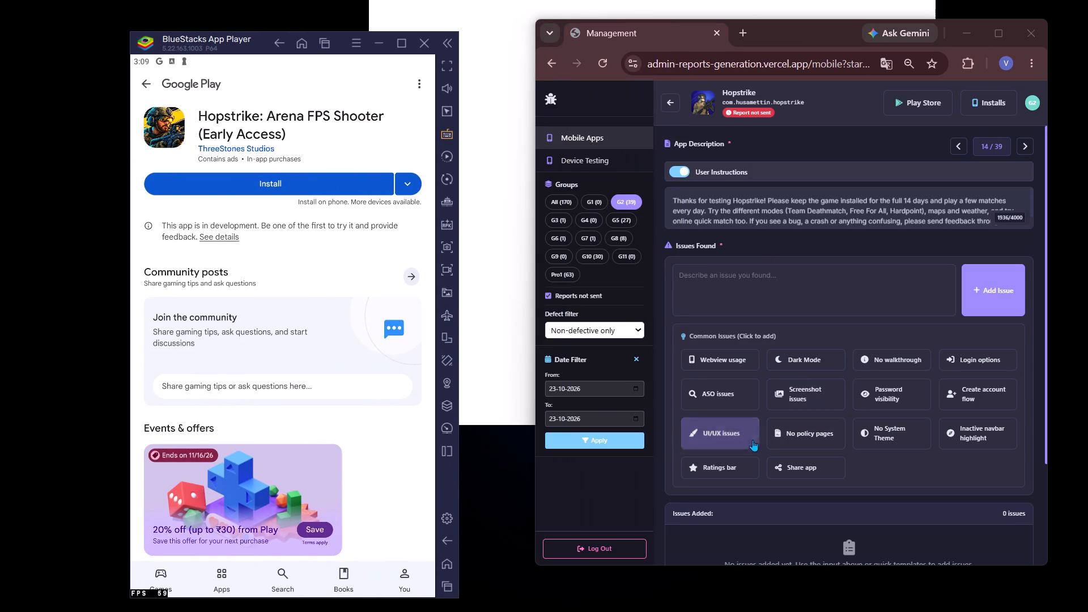
Add the common issues ASO issues and Ratings bar to Hopstrike's report.
left_click(728, 400)
left_click(737, 467)
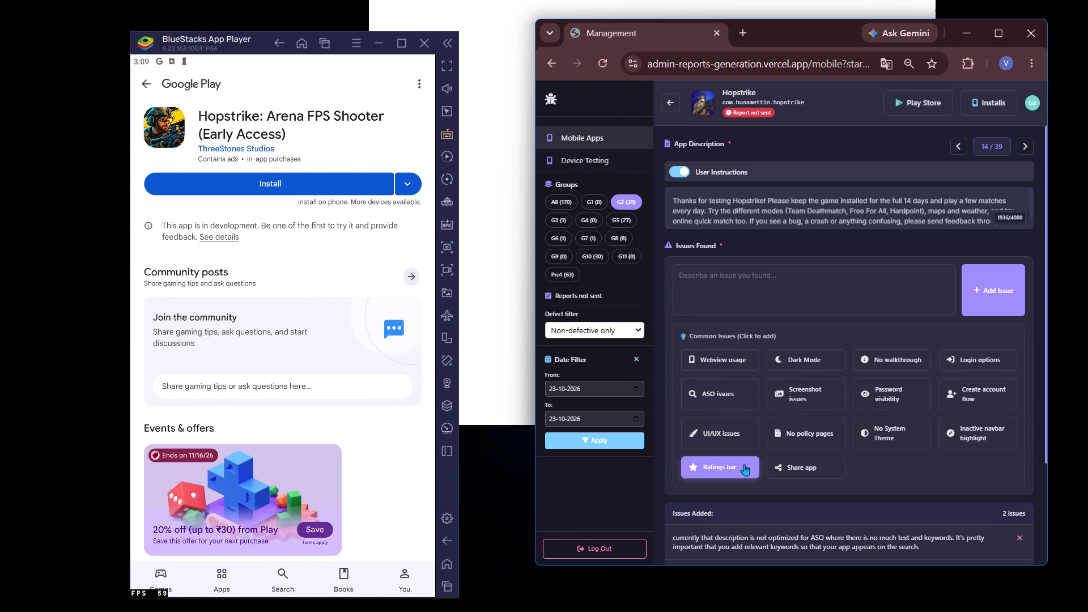
scroll(744, 464, "down", 2)
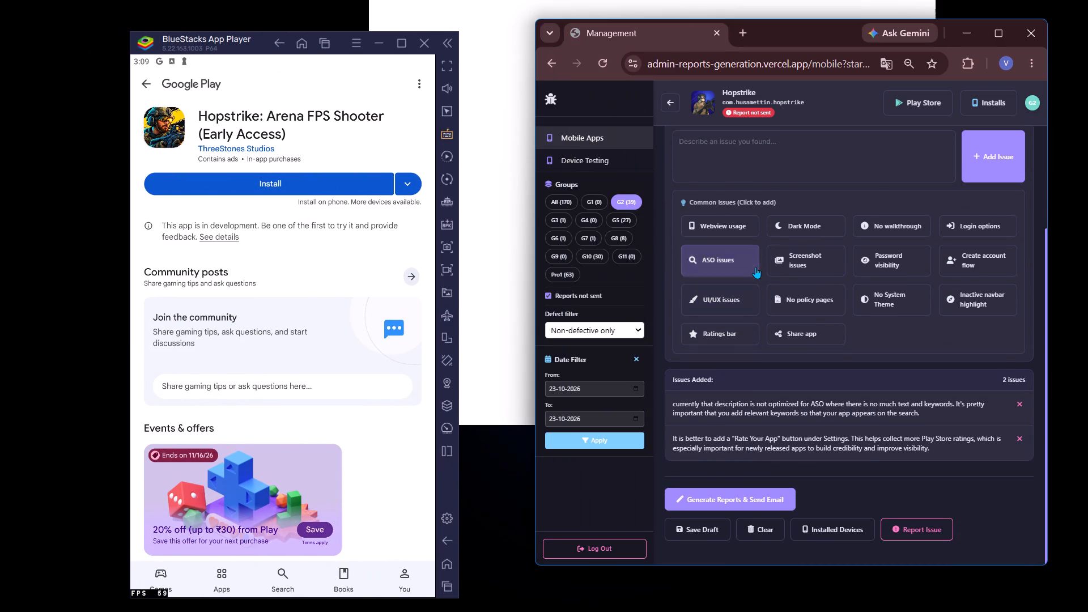
Add the saved clipboard text about missing Dark Mode, Light Mode or System Default theme options as another Hopstrike issue.
left_click(792, 168)
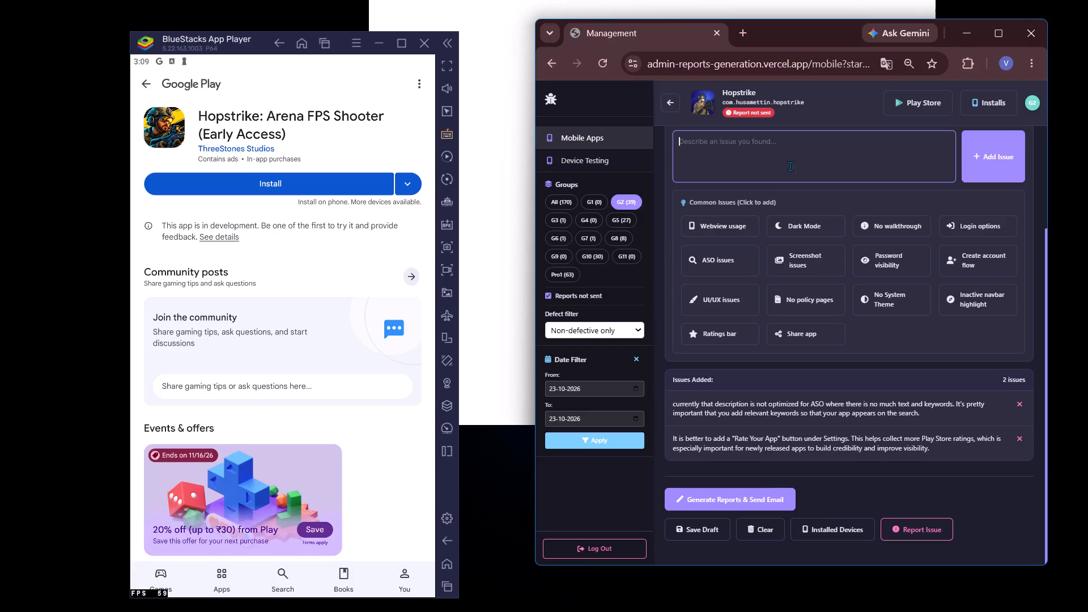
key("super+v")
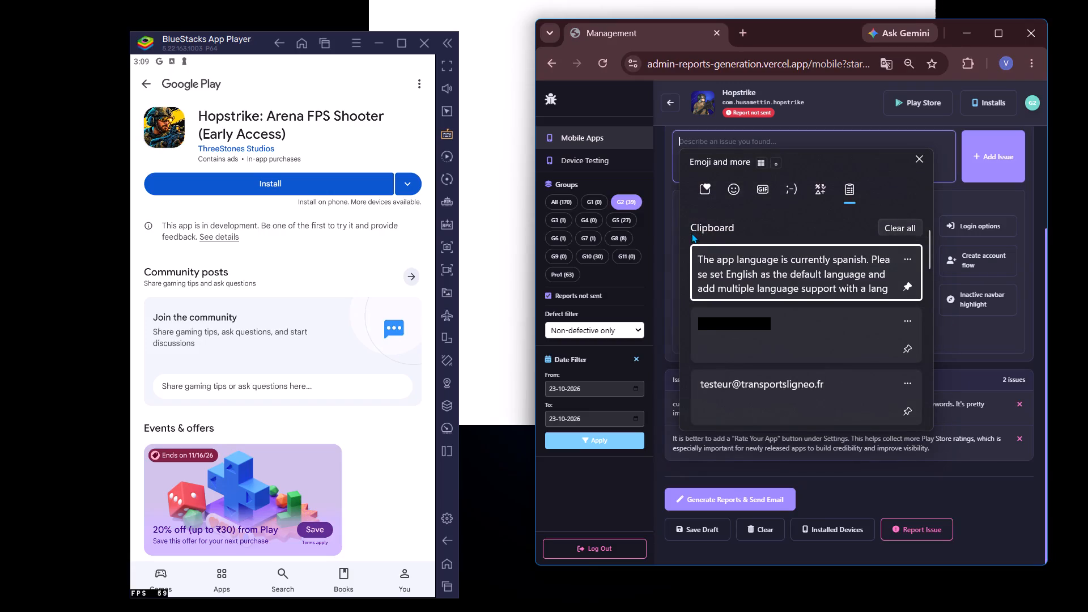
scroll(775, 496, "down", 2)
scroll(760, 387, "down", 4)
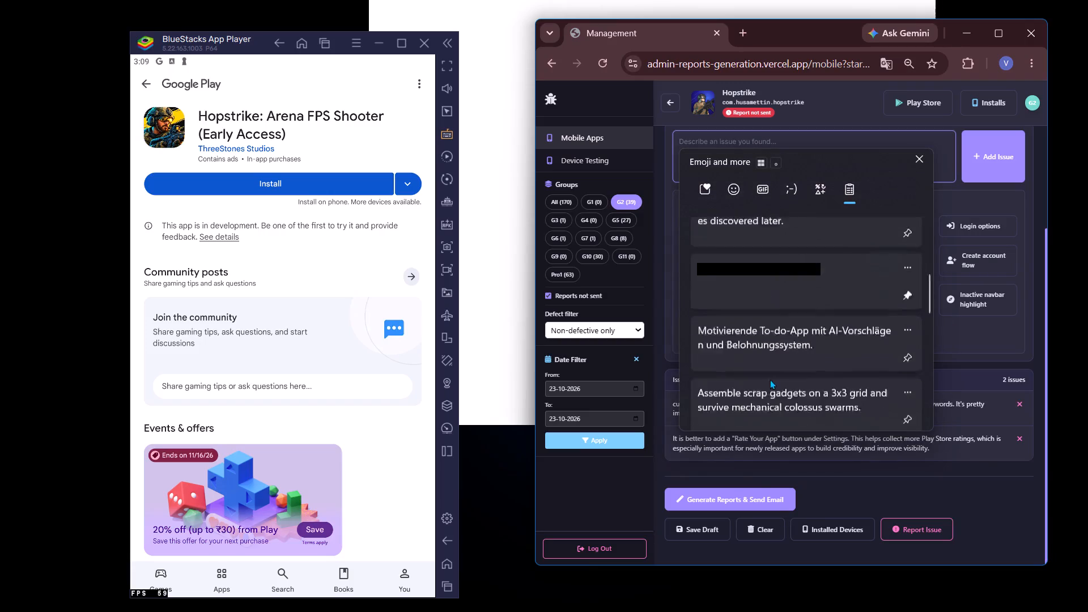
scroll(770, 379, "down", 10)
left_click(753, 379)
key("ctrl+v")
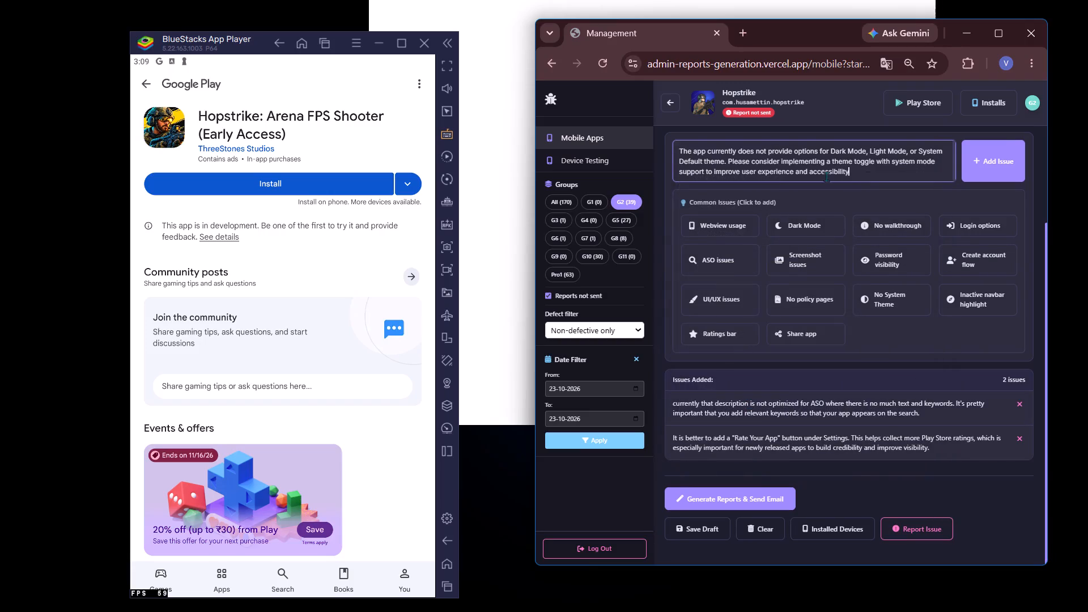
left_click(972, 150)
Generate Hopstrike's report and send it by email.
scroll(840, 423, "down", 2)
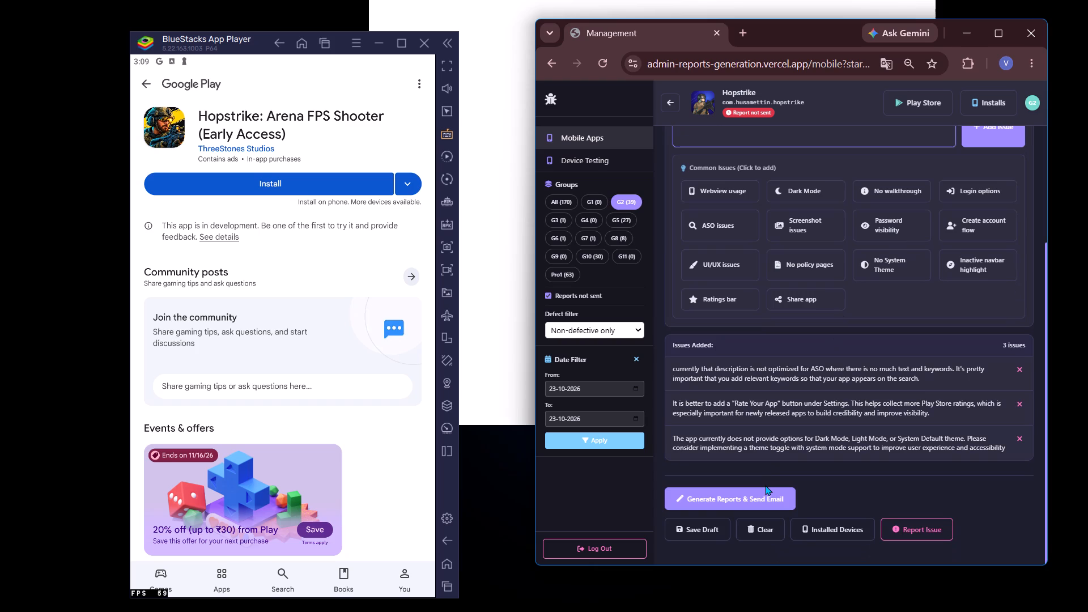
left_click(765, 486)
left_click(772, 500)
scroll(256, 377, "down", 4)
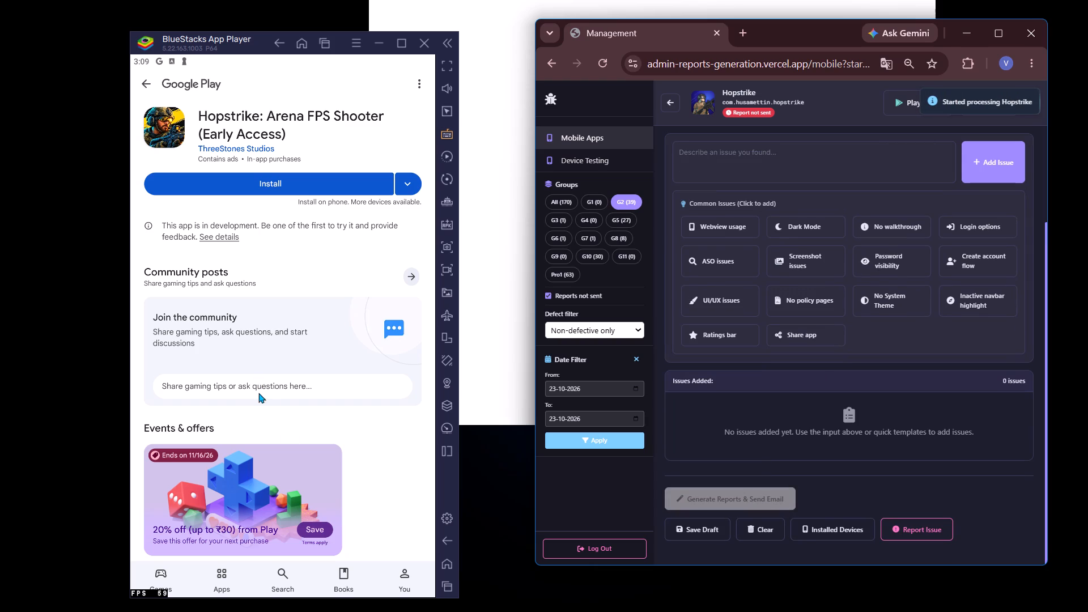
Look over Hopstrike's Google Play listing down to its description and screenshots.
left_click_drag(257, 388, 245, 61)
left_click_drag(304, 424, 285, 172)
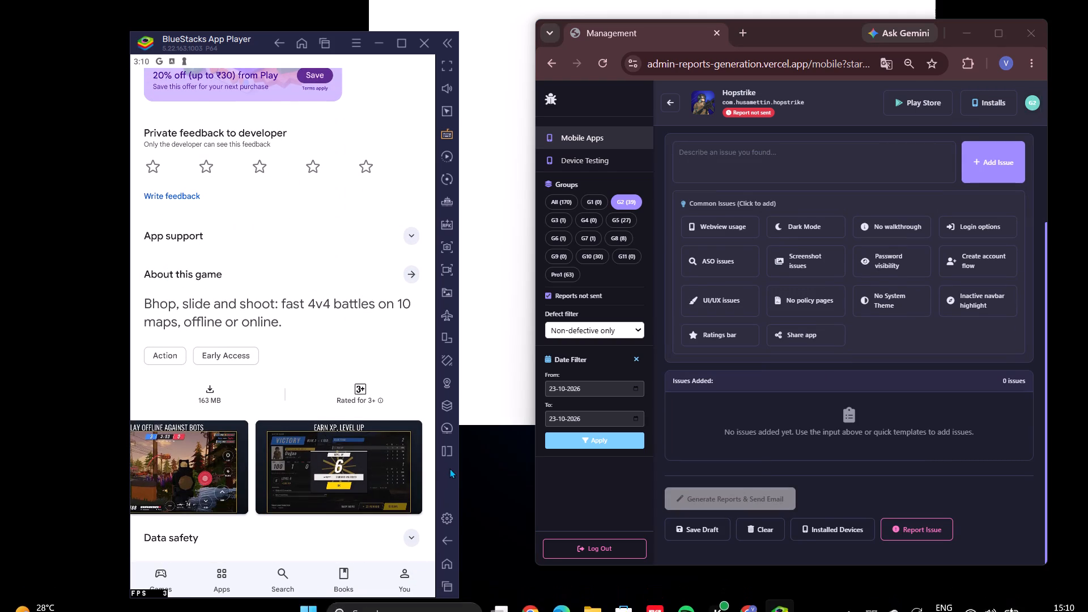
Advance the admin web app to Hit Status, app 15 of 39, in both the emulator's browser and desktop Chrome.
left_click(447, 590)
left_click(360, 466)
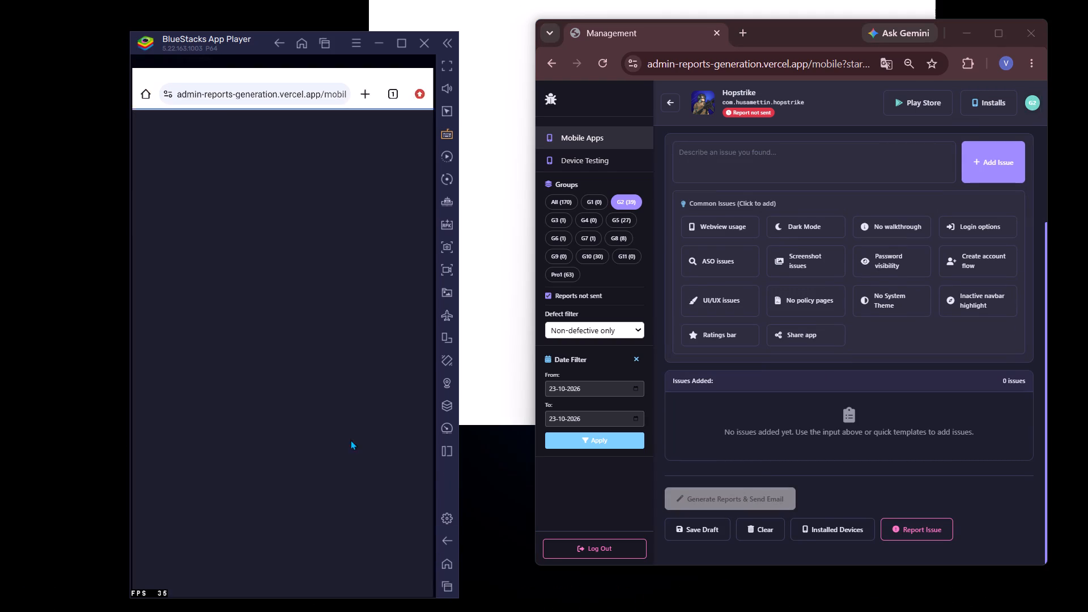
left_click(410, 175)
scroll(838, 301, "up", 5)
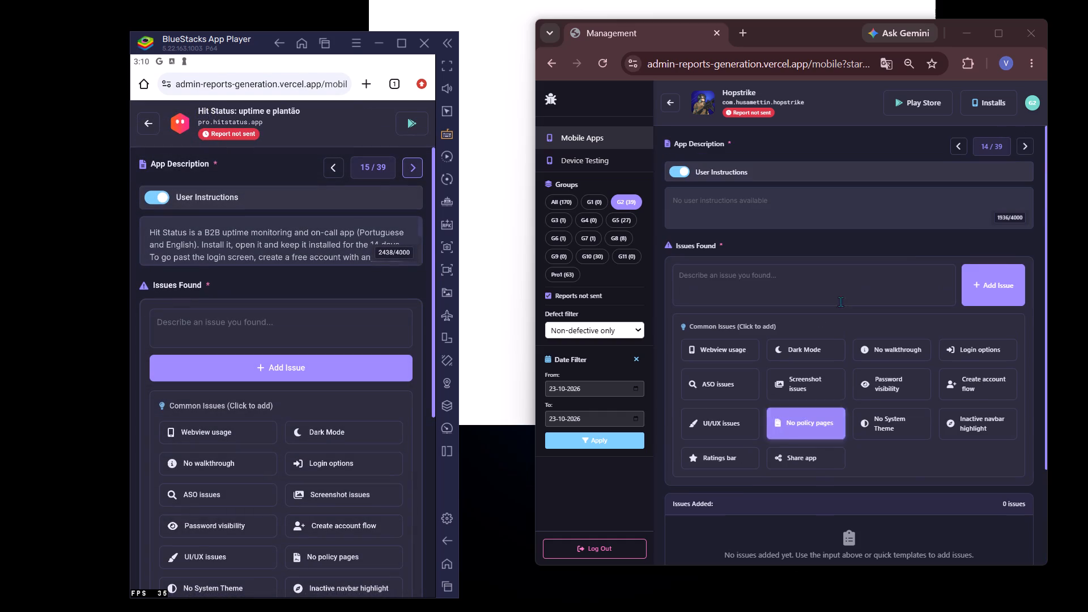
left_click(1019, 146)
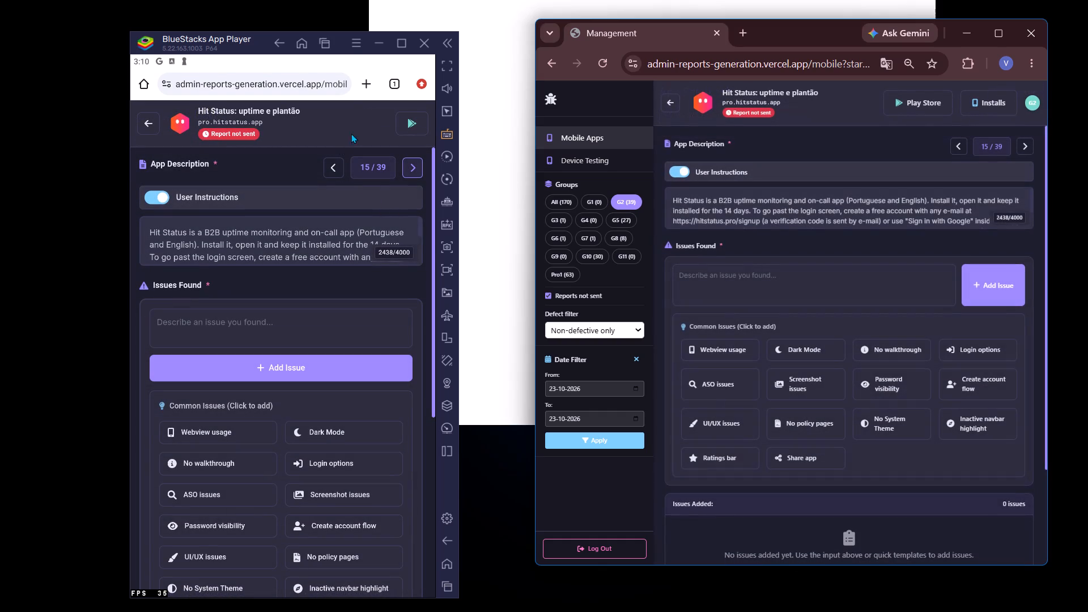
Open Hit Status's Google Play page in the emulator and examine its update notes, description and screenshots.
left_click(408, 125)
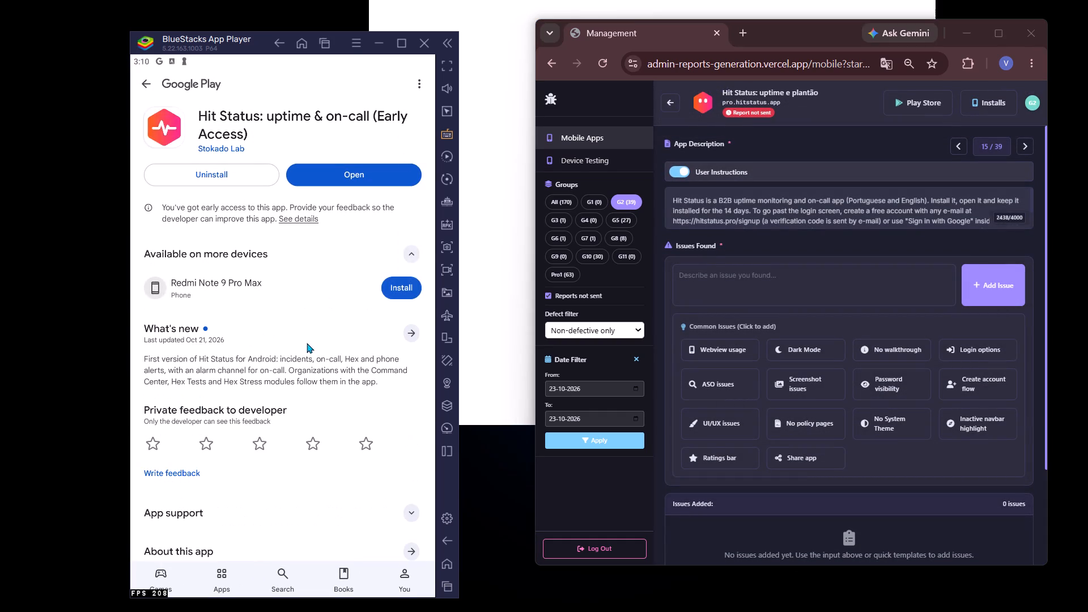
left_click_drag(287, 344, 316, 151)
left_click_drag(305, 436, 305, 320)
left_click_drag(317, 494, 151, 492)
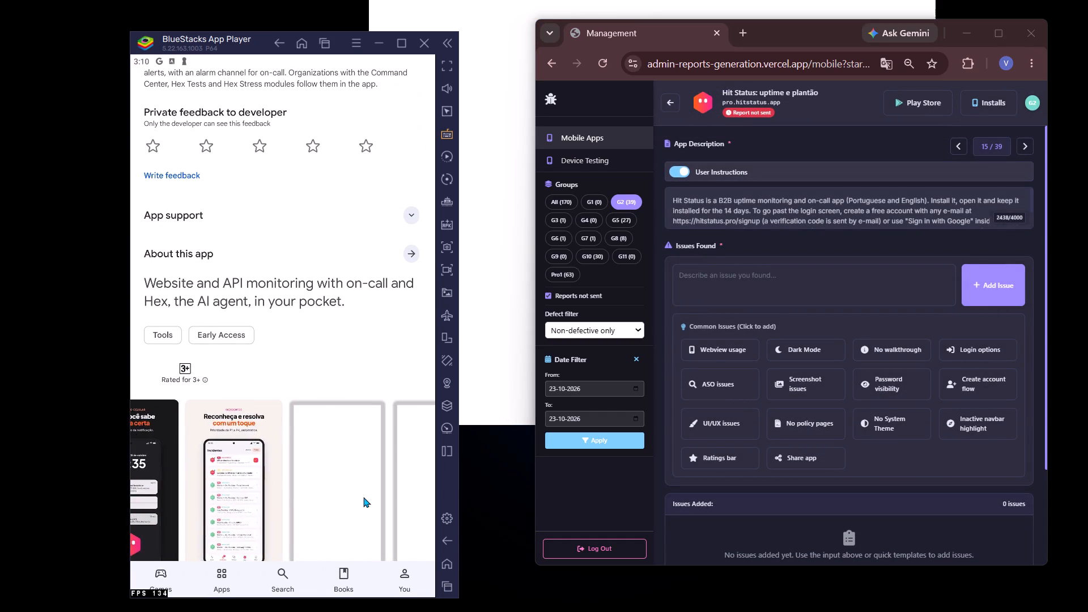
left_click_drag(346, 510, 120, 541)
left_click_drag(312, 499, 142, 514)
left_click_drag(336, 223, 324, 436)
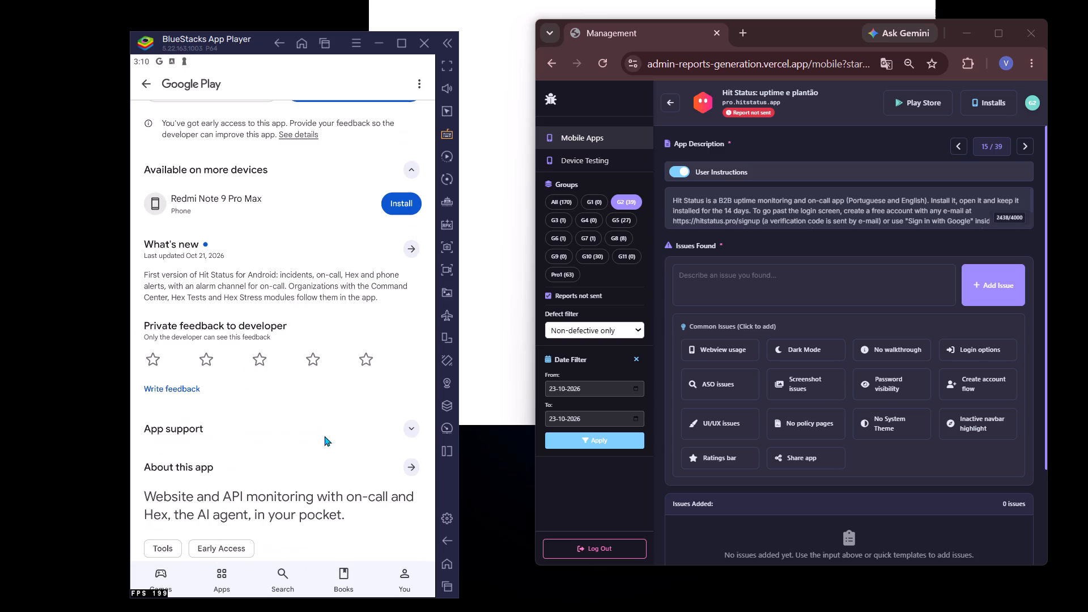
left_click_drag(324, 436, 317, 442)
left_click_drag(339, 195, 349, 271)
Open the Hit Status app and try to sign in with Google, using the first listed account and granting access.
left_click(342, 157)
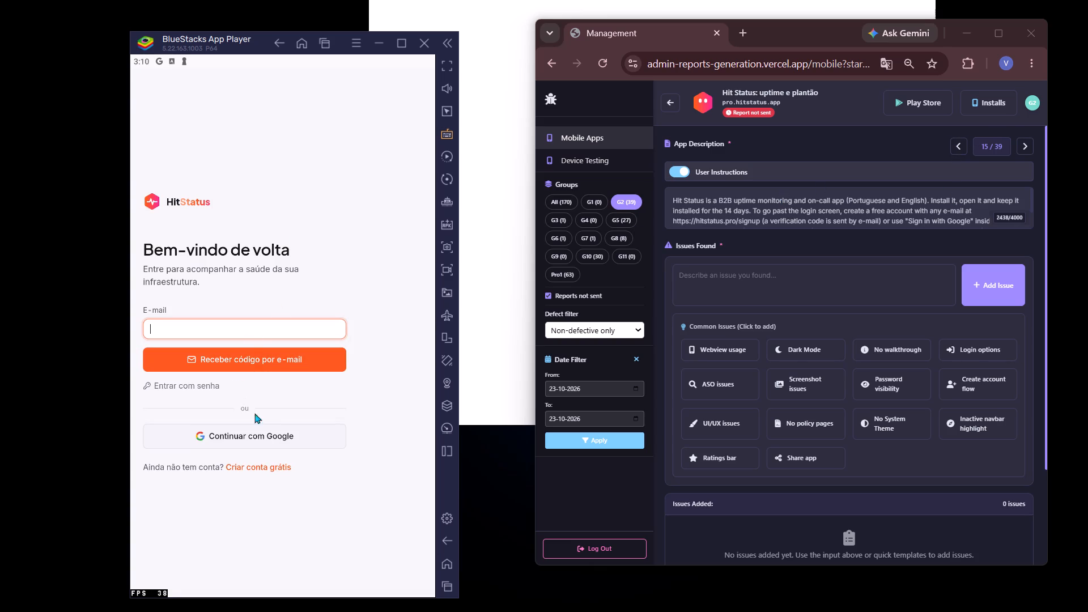
left_click(259, 445)
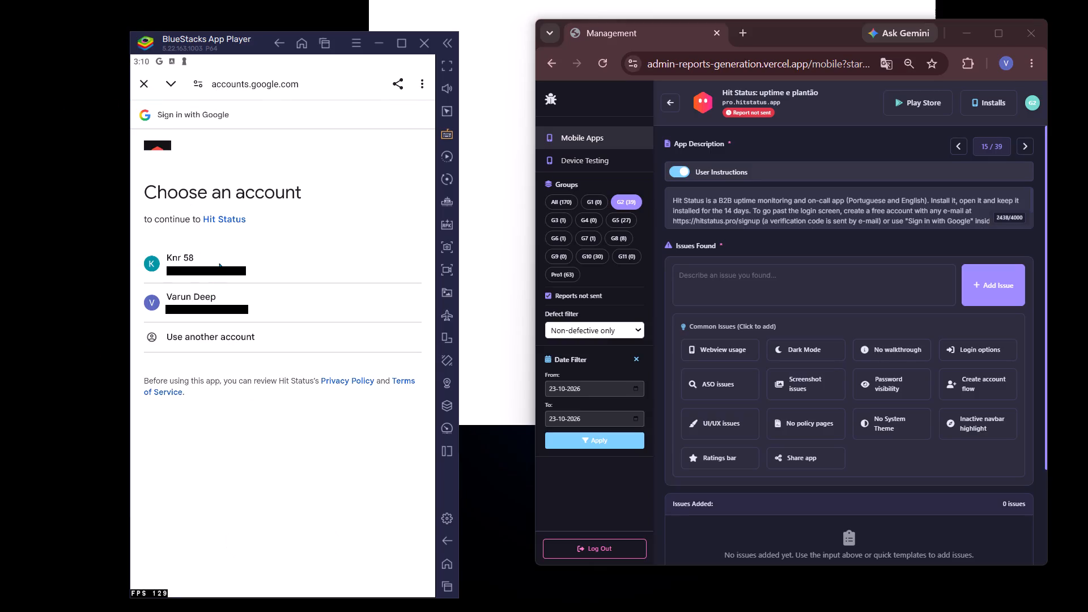
left_click(219, 263)
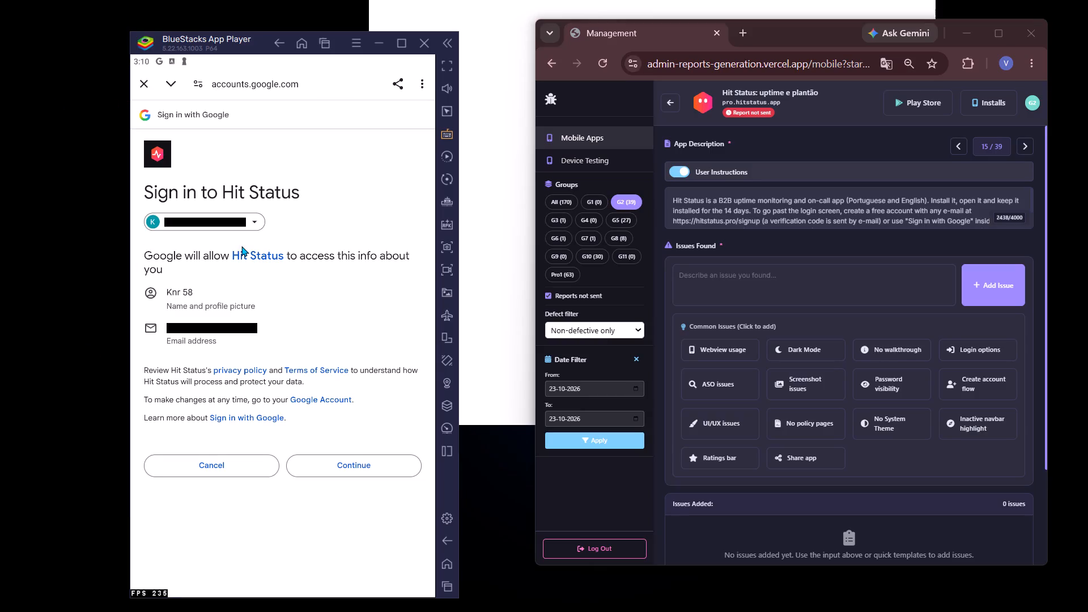
left_click(387, 457)
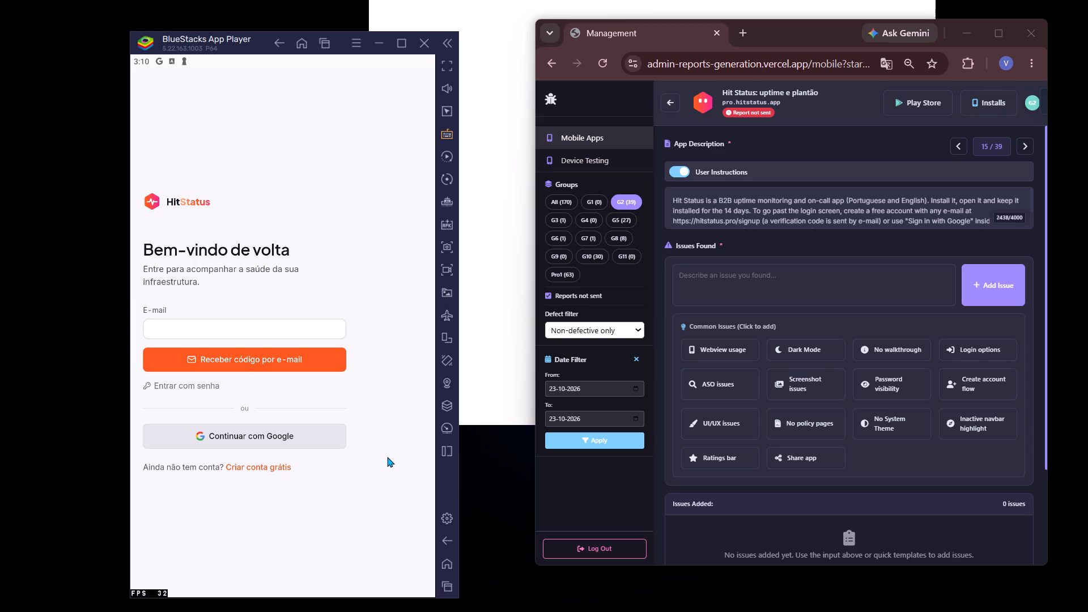
Open Hit Status's free account creation form and try continuing with Google there, returning to the form after each attempt.
left_click(256, 471)
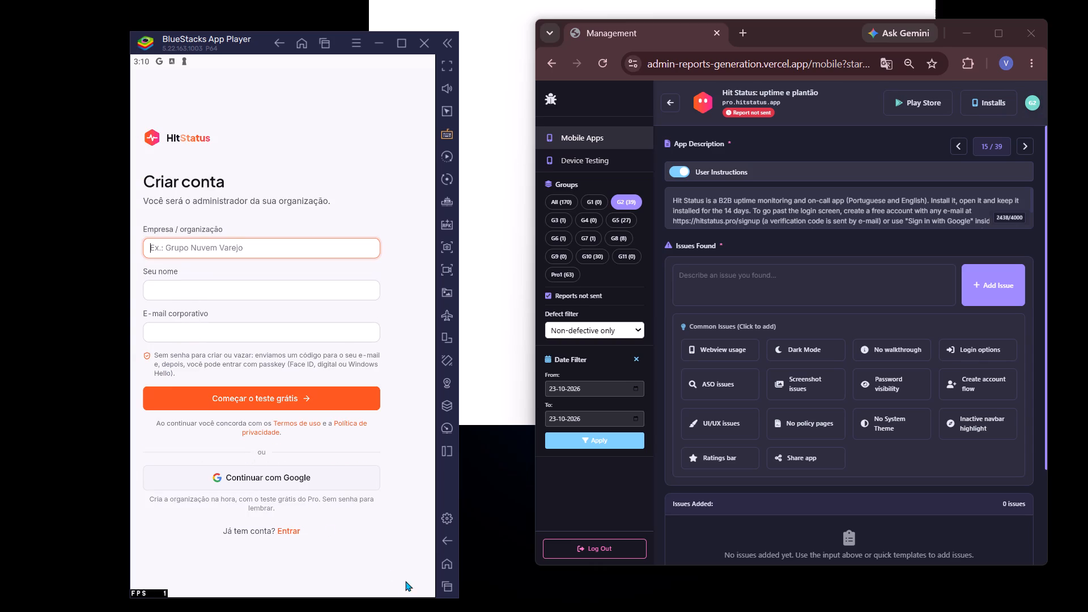
left_click(277, 467)
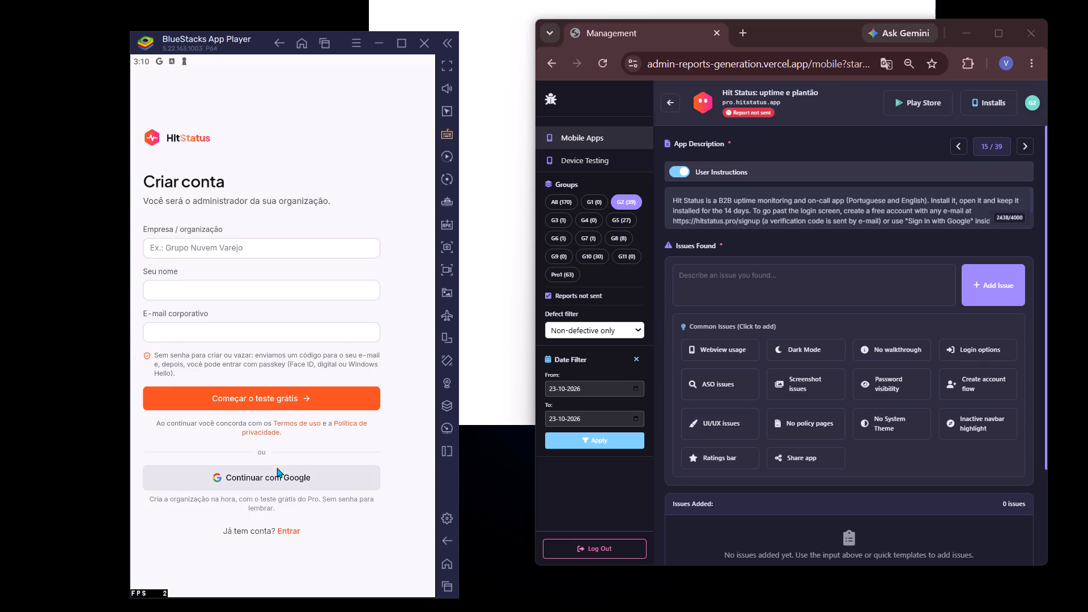
left_click(284, 473)
left_click(290, 484)
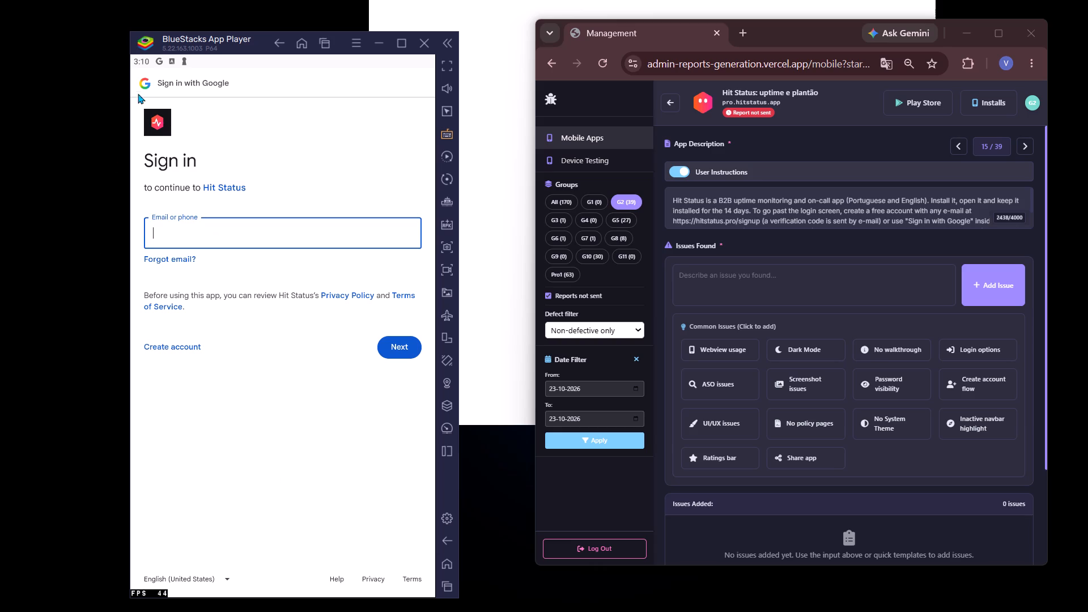
left_click(273, 52)
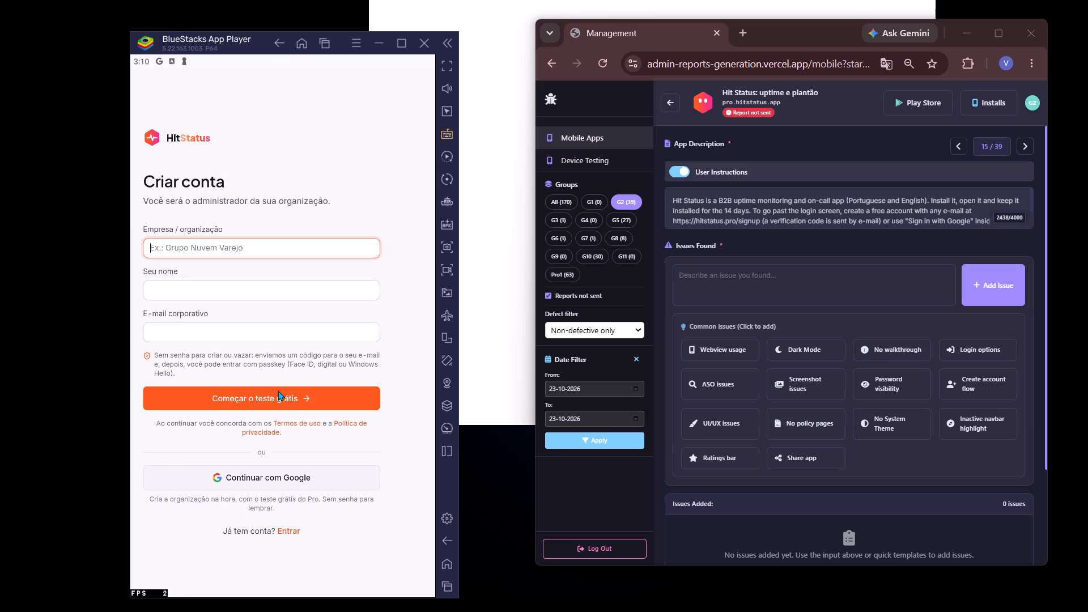
left_click(266, 474)
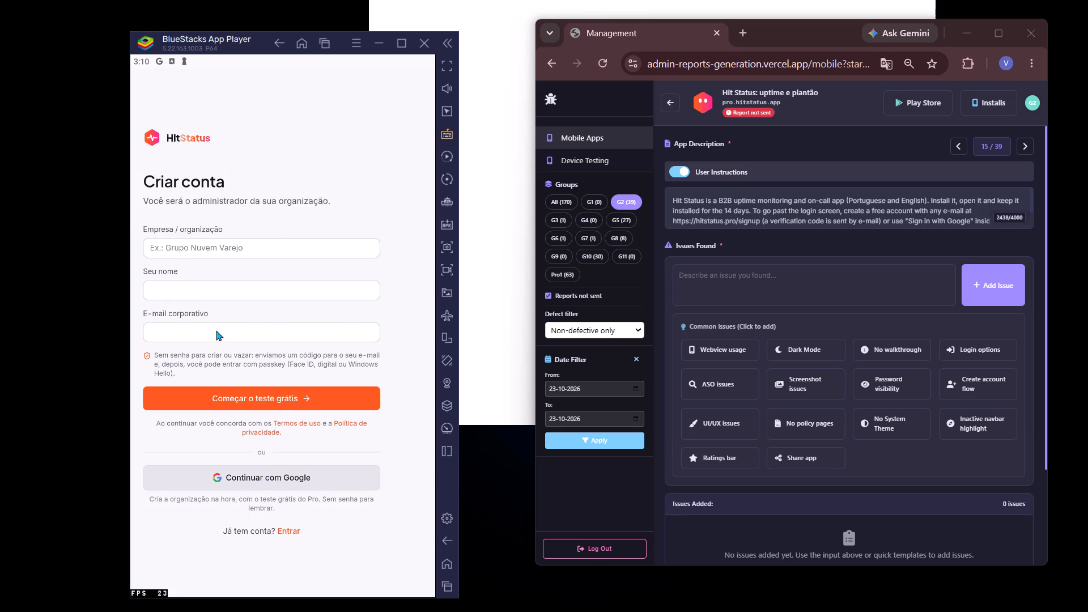
left_click(283, 46)
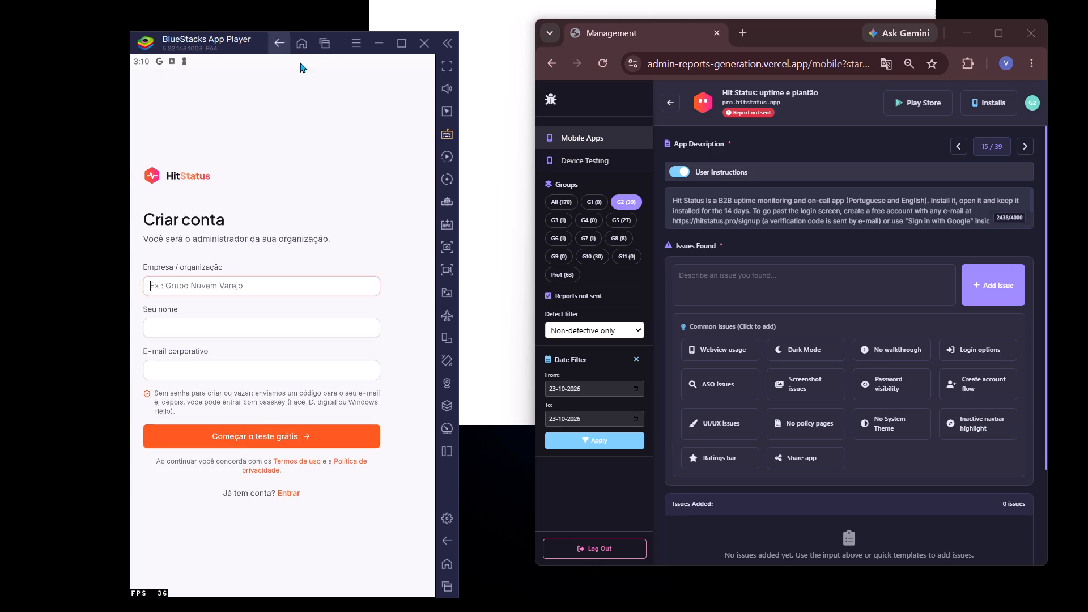
Add the issue "google signin option is not working after selection of account" to Hit Status's report.
left_click(712, 267)
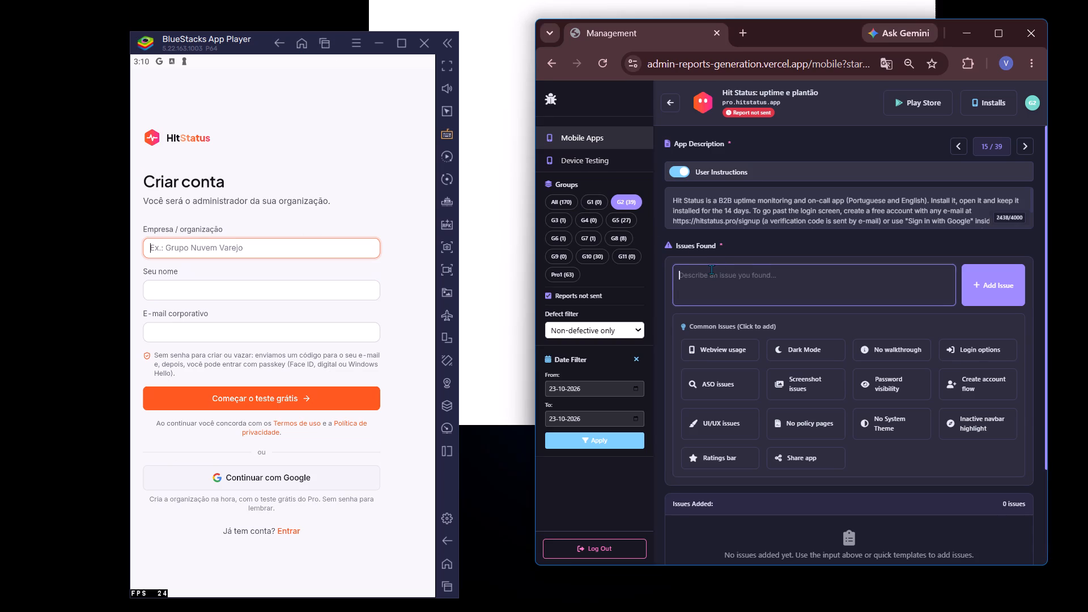
type("google sigin")
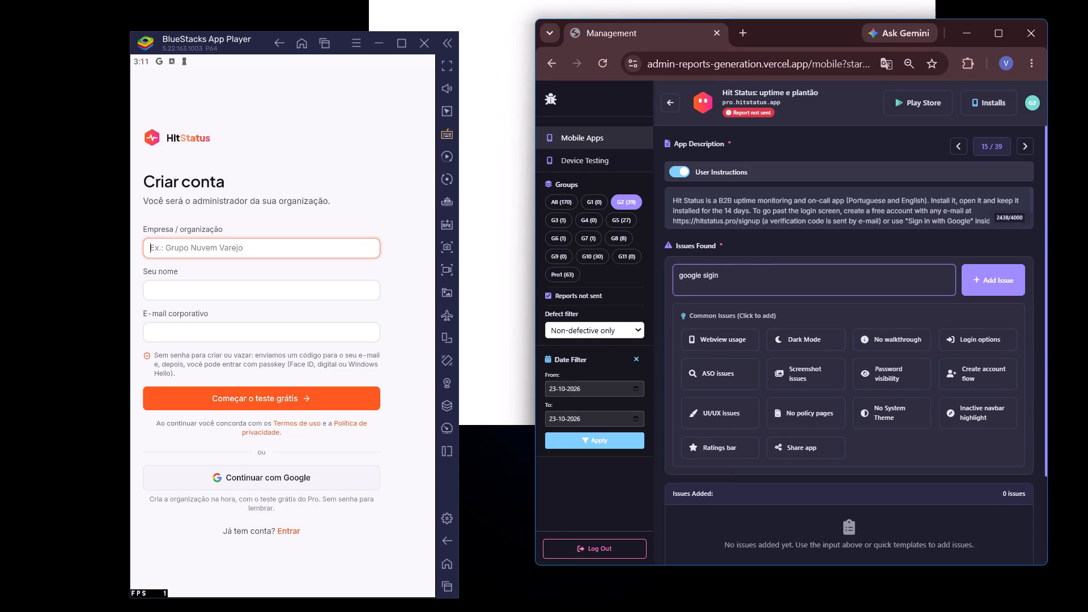
key("BackSpace")
key("BackSpace")
type("nin optio")
key("space")
key("BackSpace")
type("n is not working after selce")
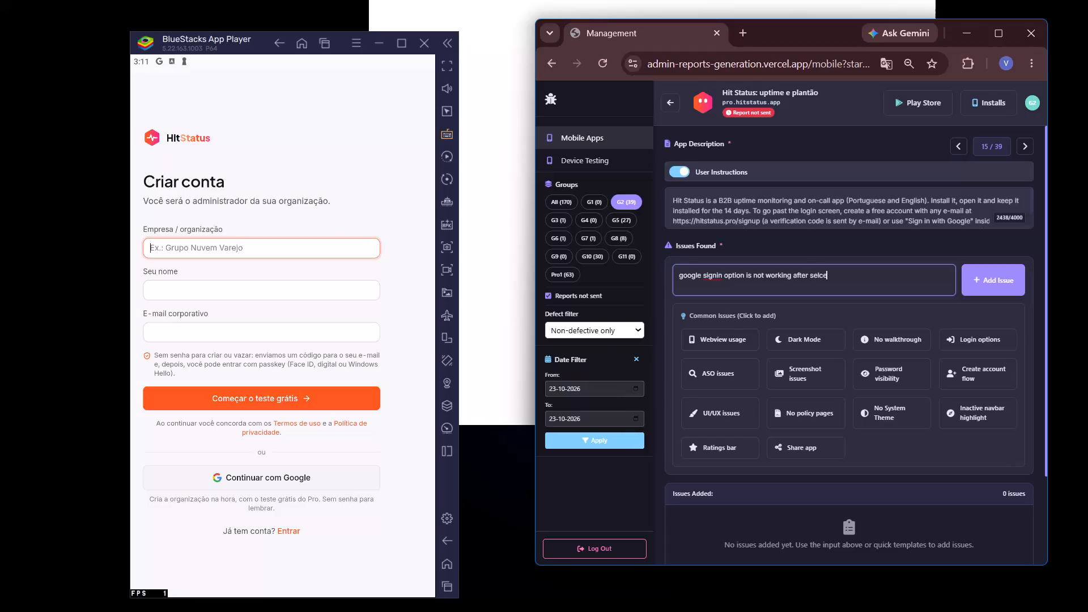
key("BackSpace")
key("BackSpace")
type("ection")
key("space")
type("of a")
type("ccount")
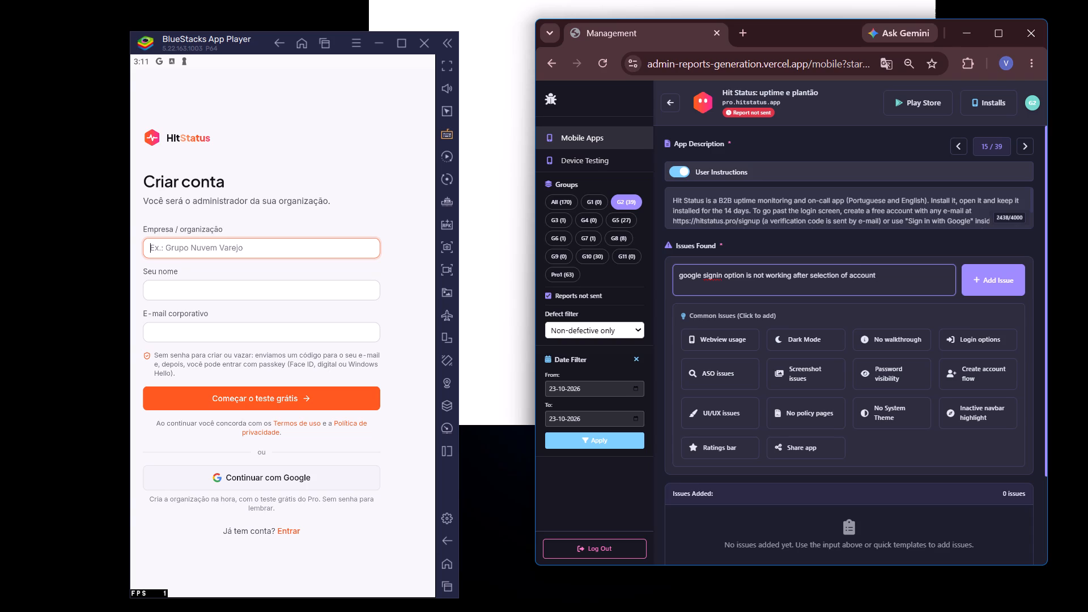
key("Return")
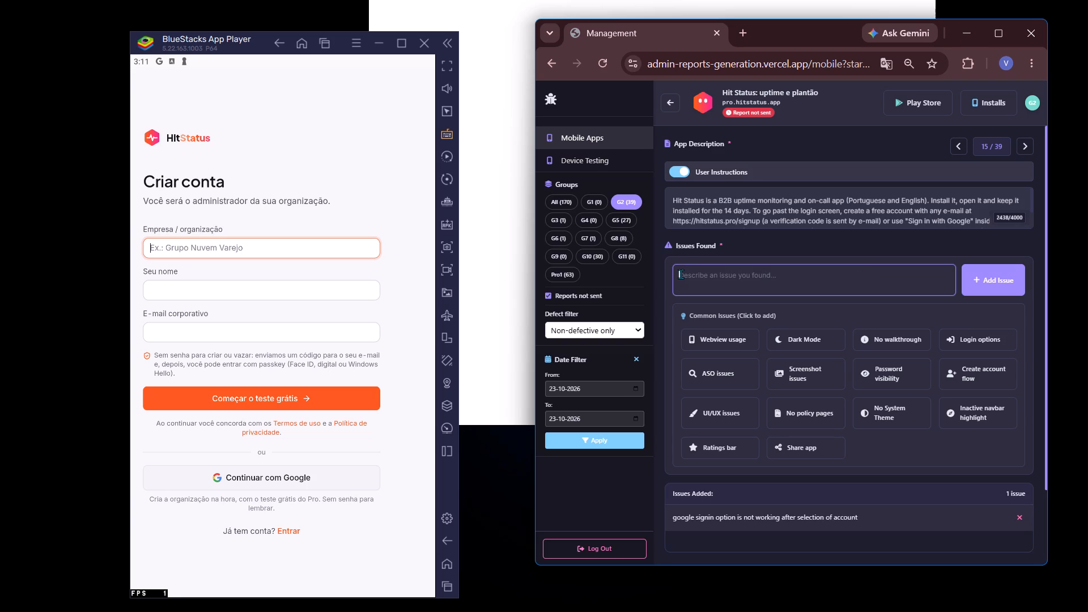
scroll(709, 219, "down", 3)
scroll(709, 219, "up", 2)
type("king")
left_click(279, 252)
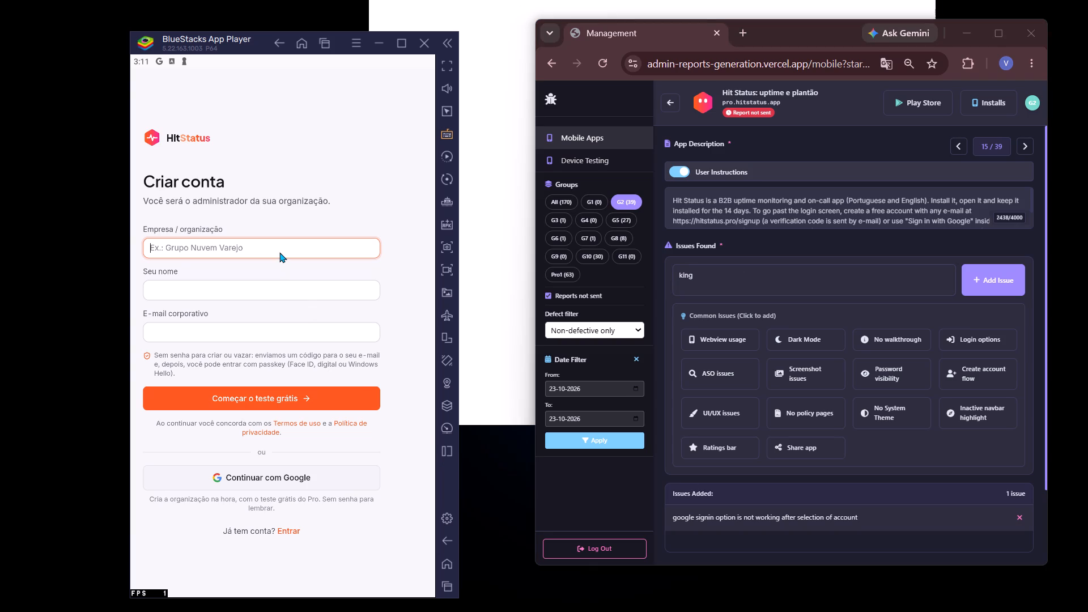
type("king")
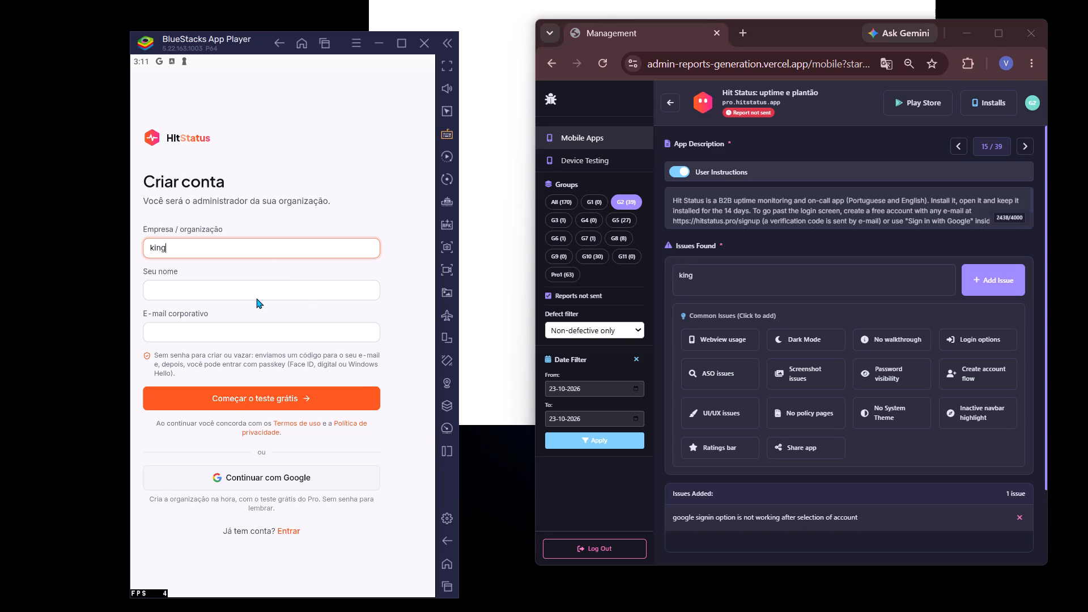
Fill the name field with the saved address from the clipboard history, trimmed down to its opening characters.
left_click(256, 298)
key("super+v")
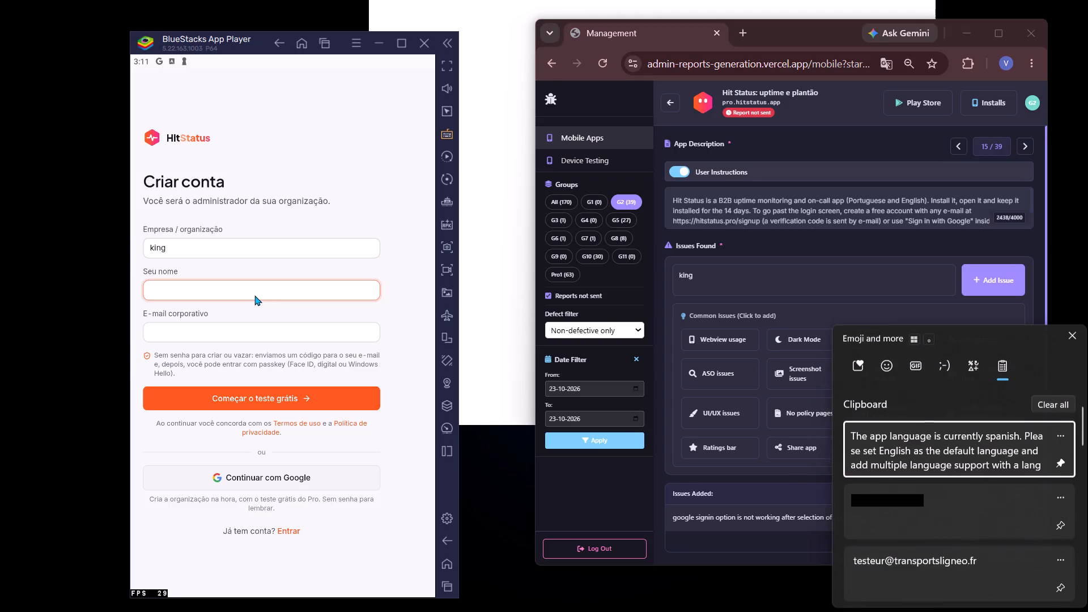
scroll(879, 424, "down", 5)
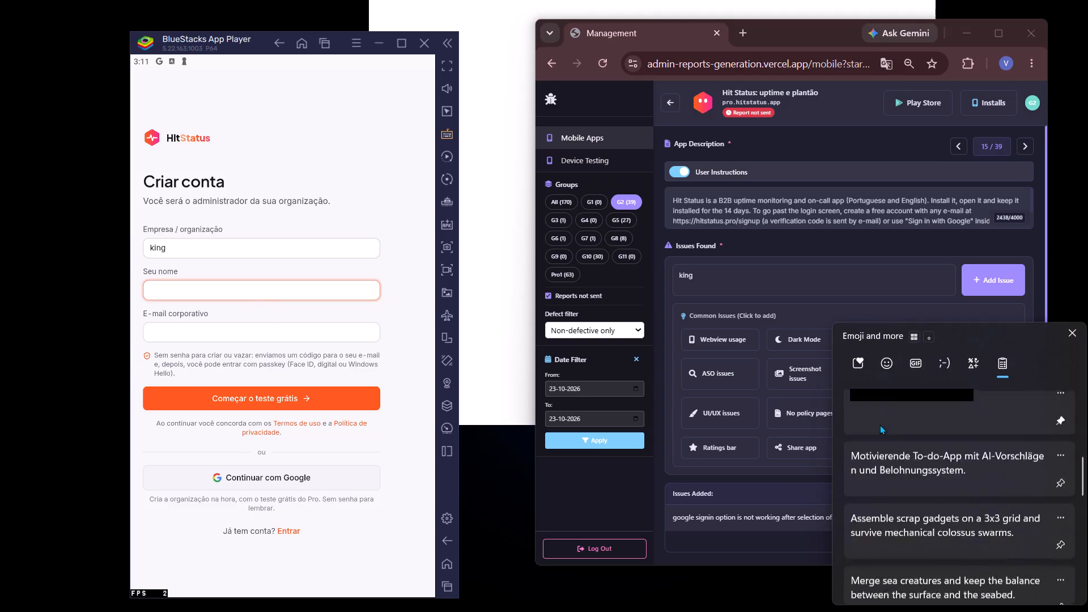
scroll(879, 424, "down", 3)
left_click(874, 454)
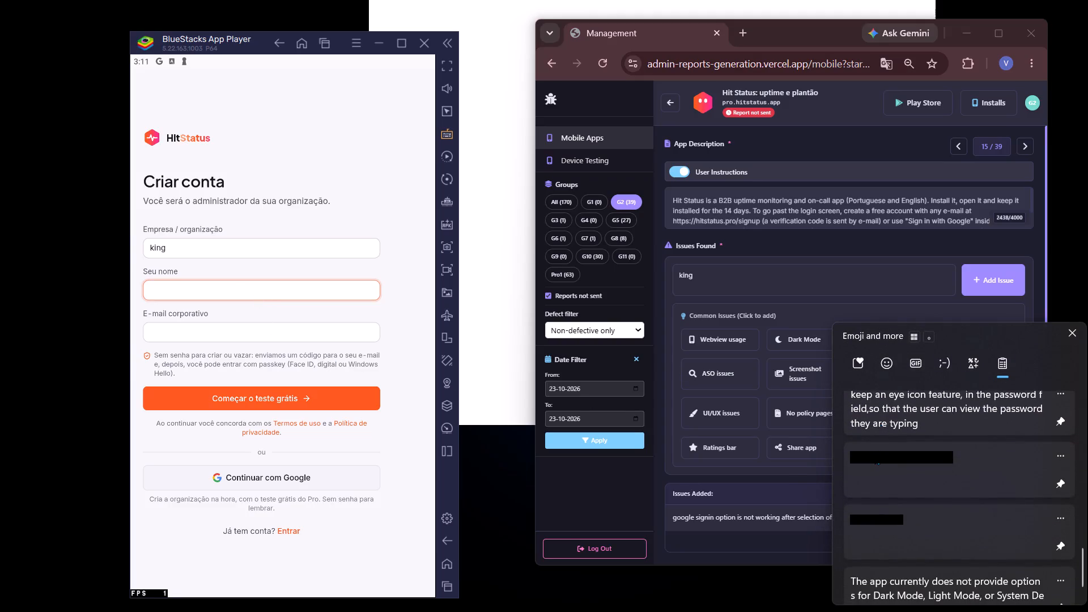
key("ctrl+v")
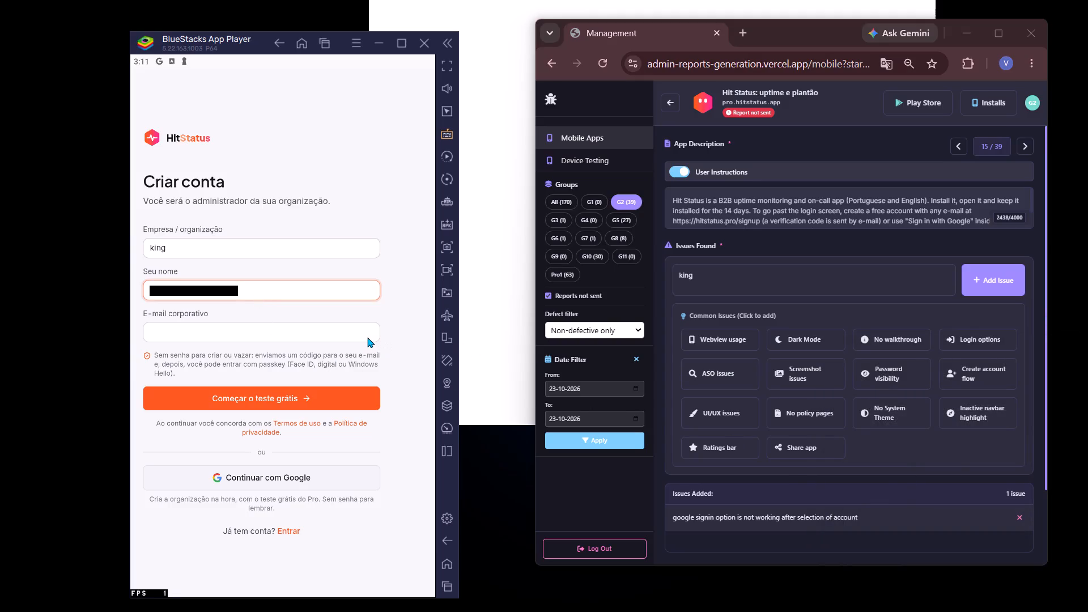
key("BackSpace")
key("BackSpace")
key("BackSpace")
key("BackSpace")
key("BackSpace")
key("BackSpace")
key("BackSpace")
key("BackSpace")
key("BackSpace")
key("BackSpace")
key("BackSpace")
key("BackSpace")
key("BackSpace")
key("BackSpace")
key("BackSpace")
key("BackSpace")
Fill in the corporate e-mail with the saved address from the clipboard history and submit the form to start the free trial.
left_click(312, 344)
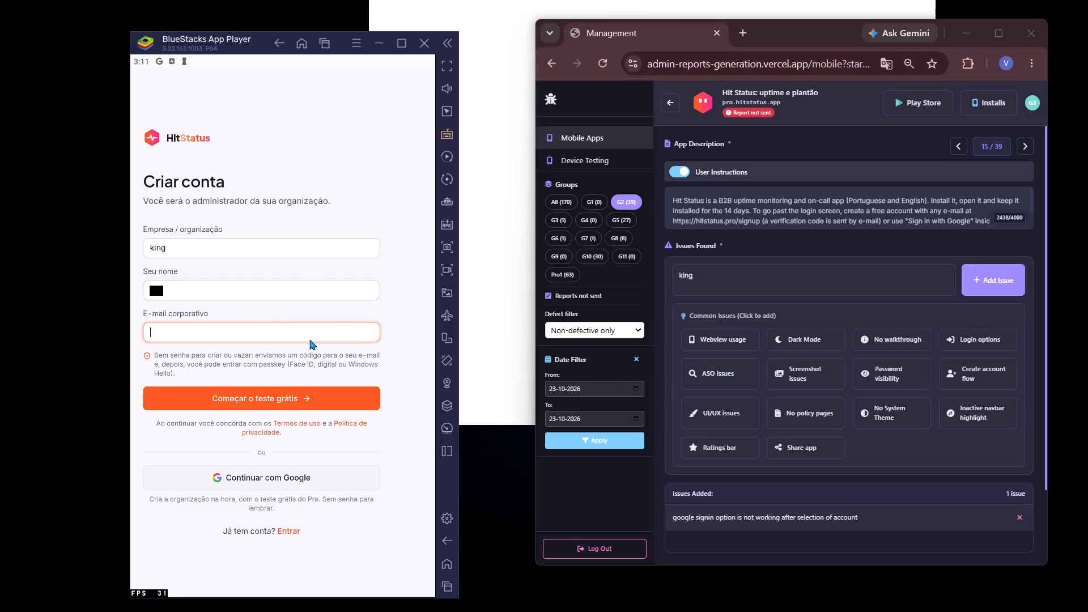
key("super+v")
scroll(953, 522, "down", 2)
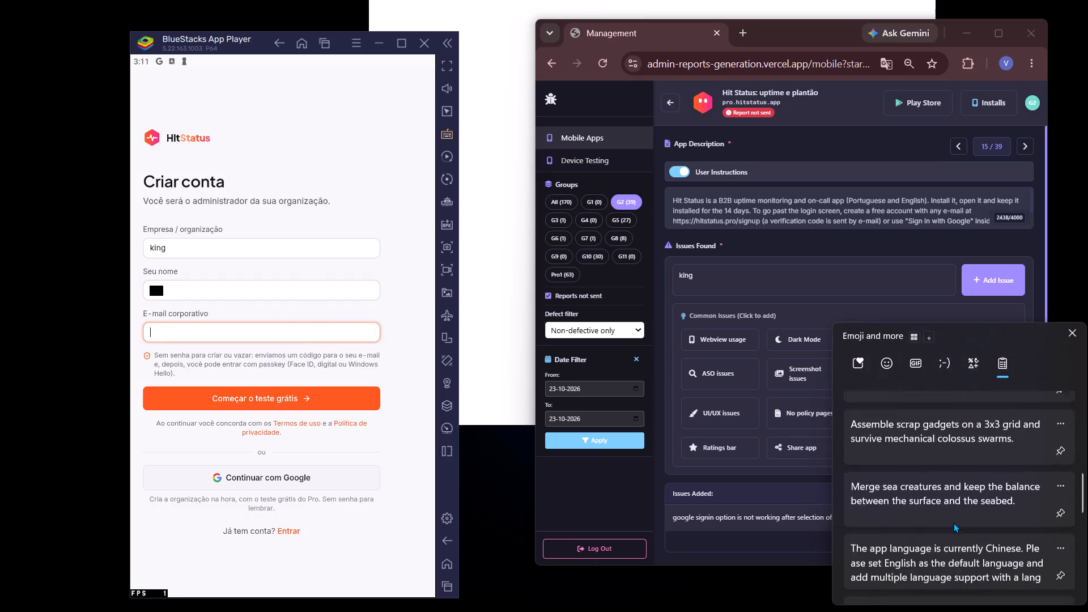
scroll(953, 522, "down", 5)
left_click(940, 449)
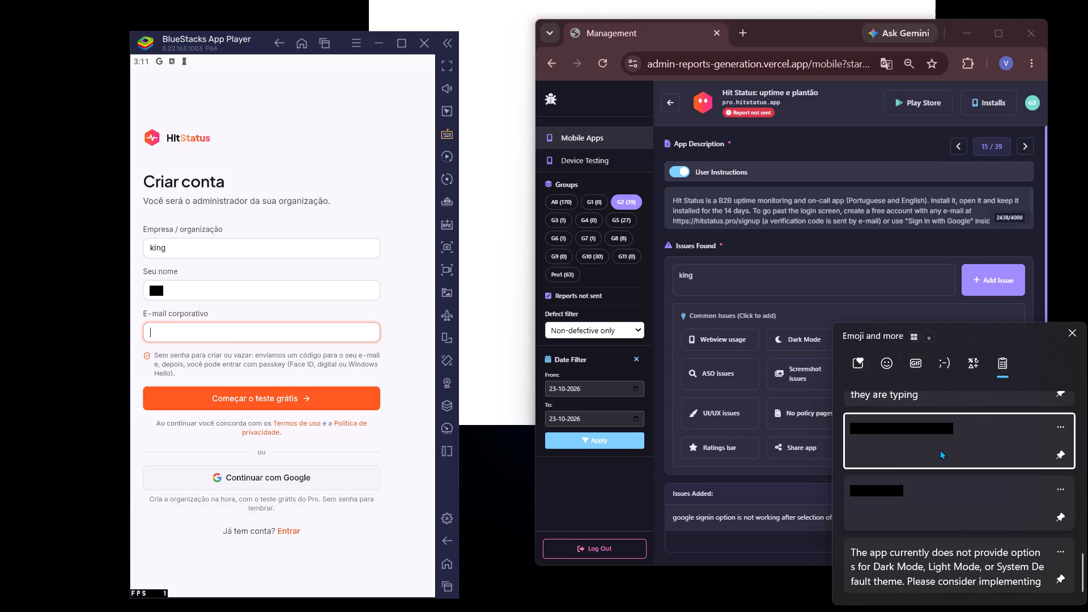
key("ctrl+v")
left_click(374, 397)
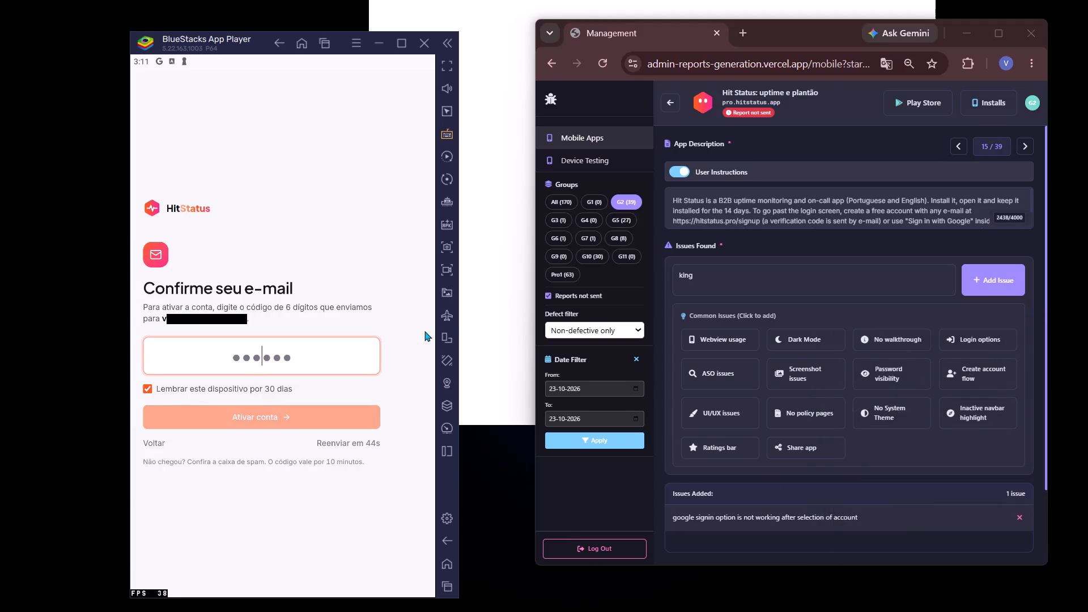
Replace the draft issue text with the saved app-language note requesting English as default and multiple language support, and select its language name for editing.
left_click_drag(695, 274, 661, 271)
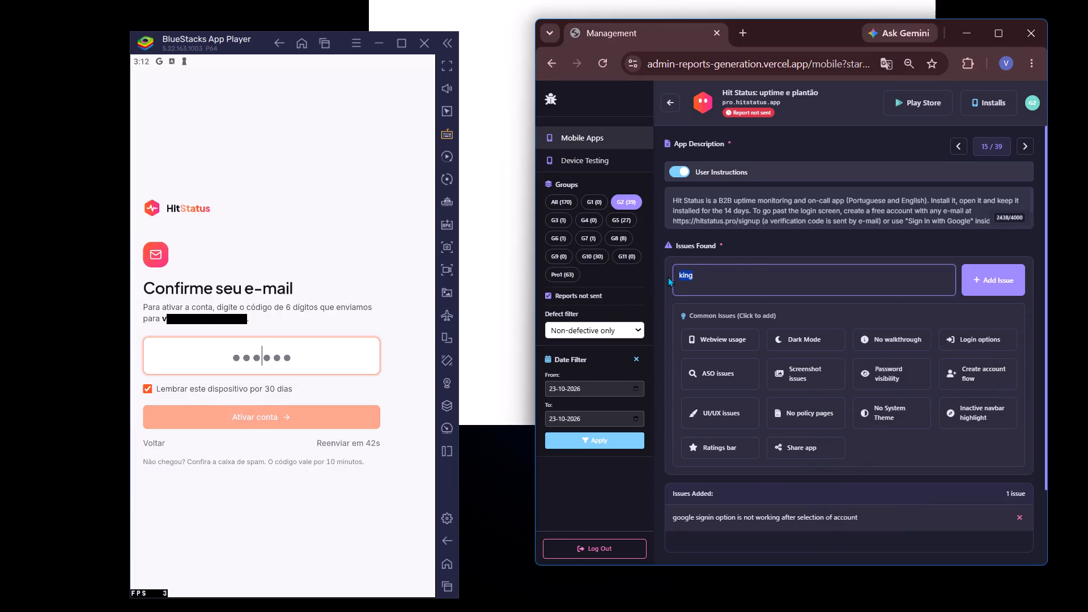
key("BackSpace")
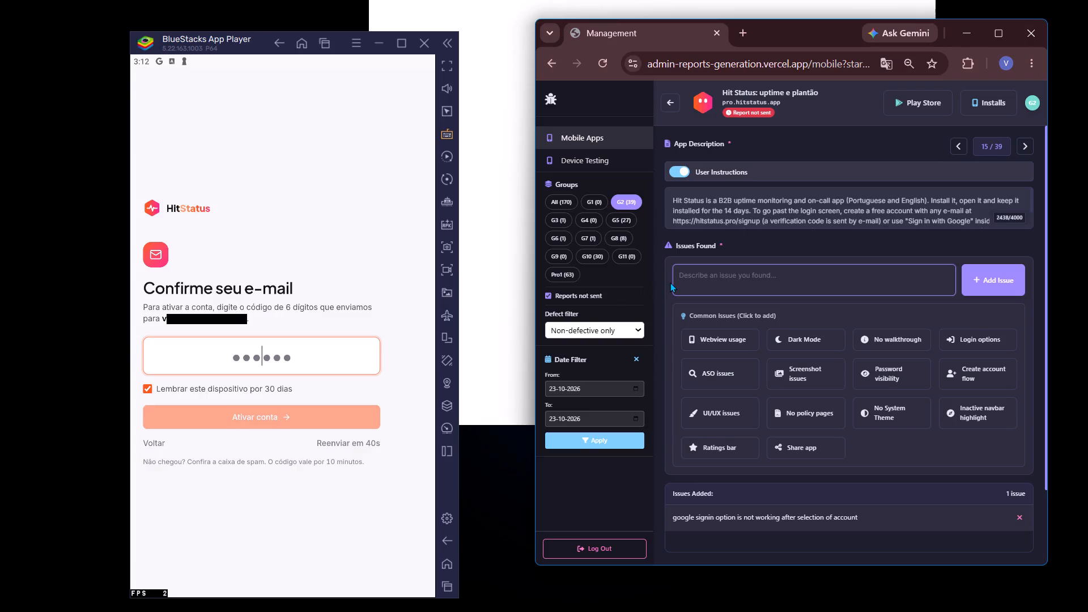
key("super+v")
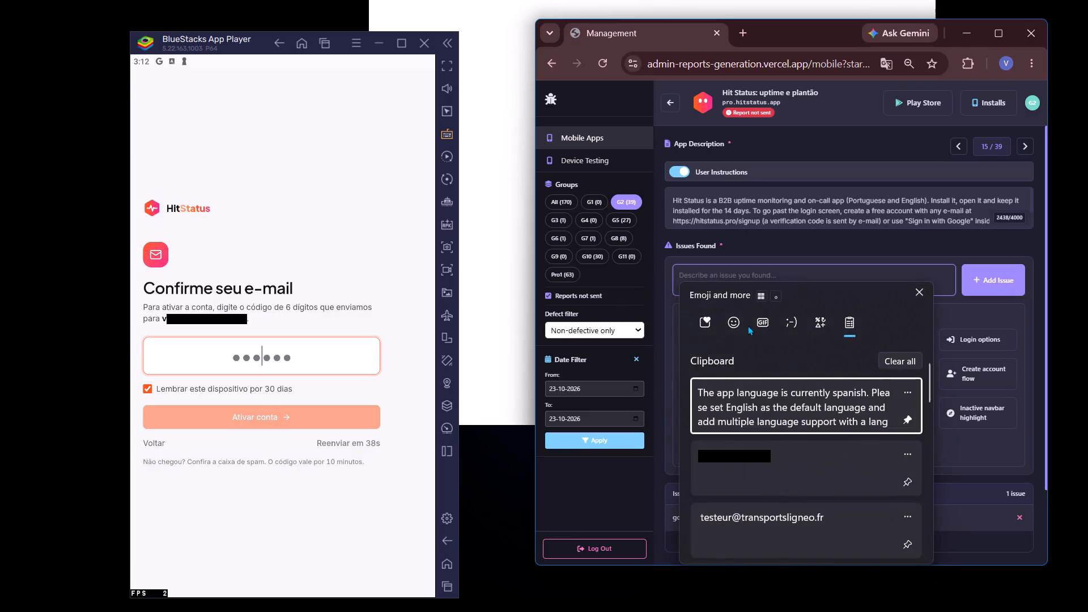
left_click(763, 389)
key("ctrl+v")
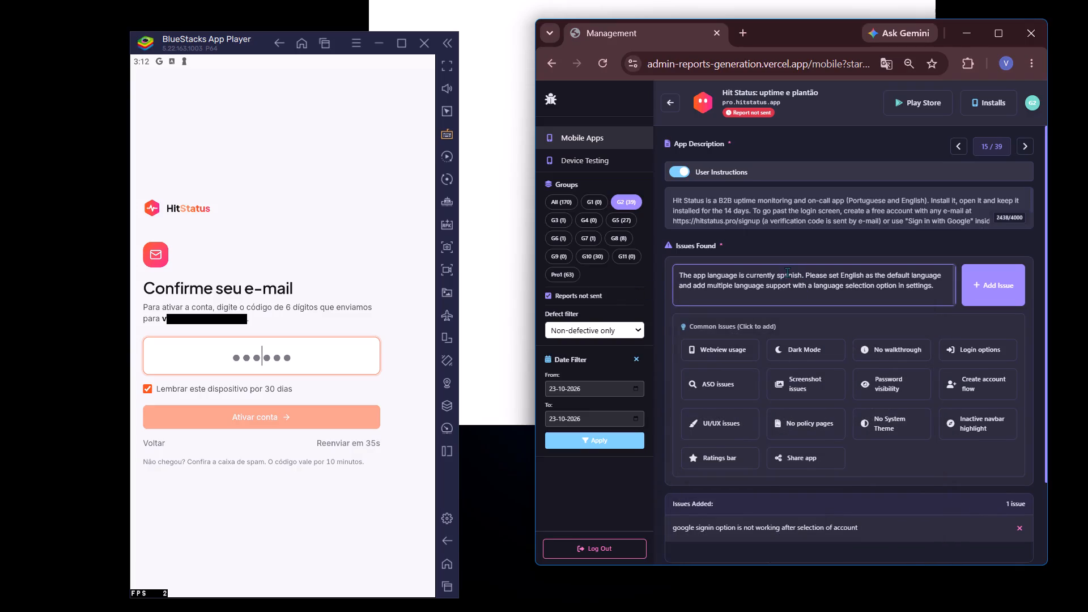
left_click_drag(776, 275, 789, 273)
Replace the language name "spanish" in the draft app-language issue with "portuguese".
left_click_drag(789, 273, 800, 270)
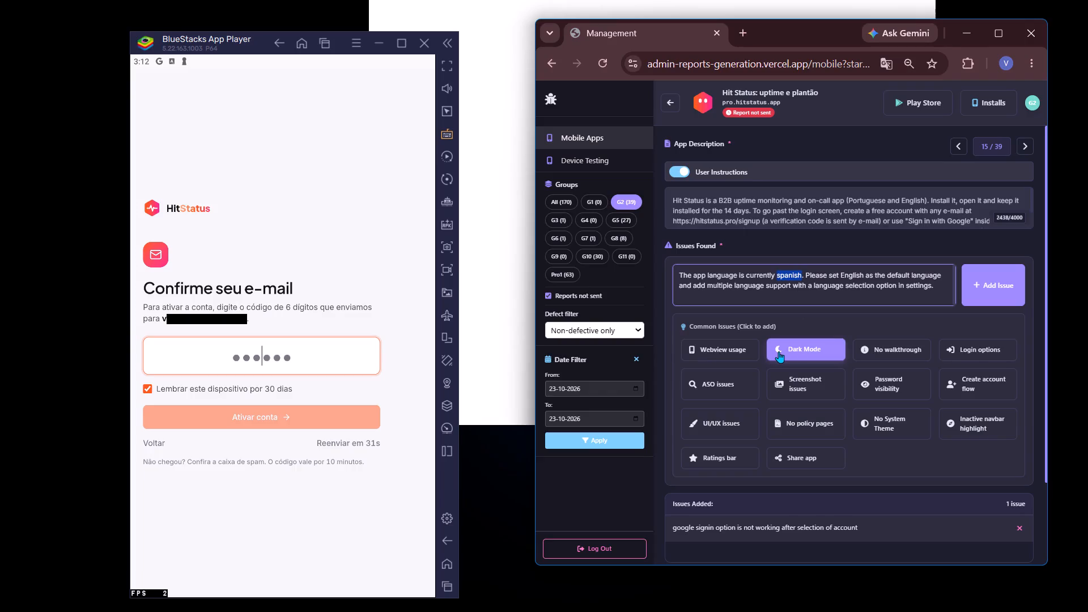
key("BackSpace")
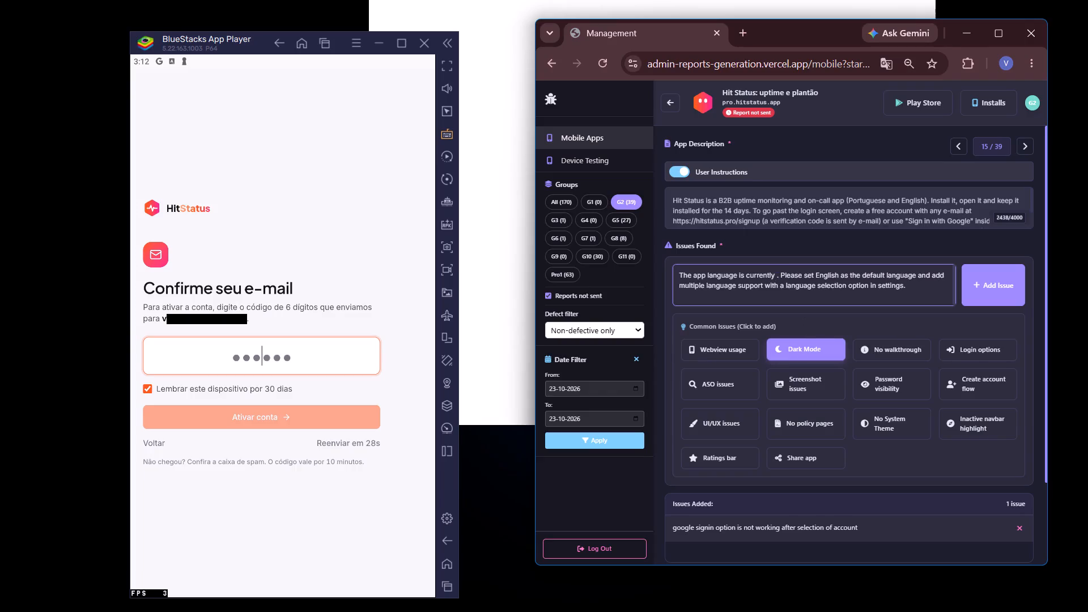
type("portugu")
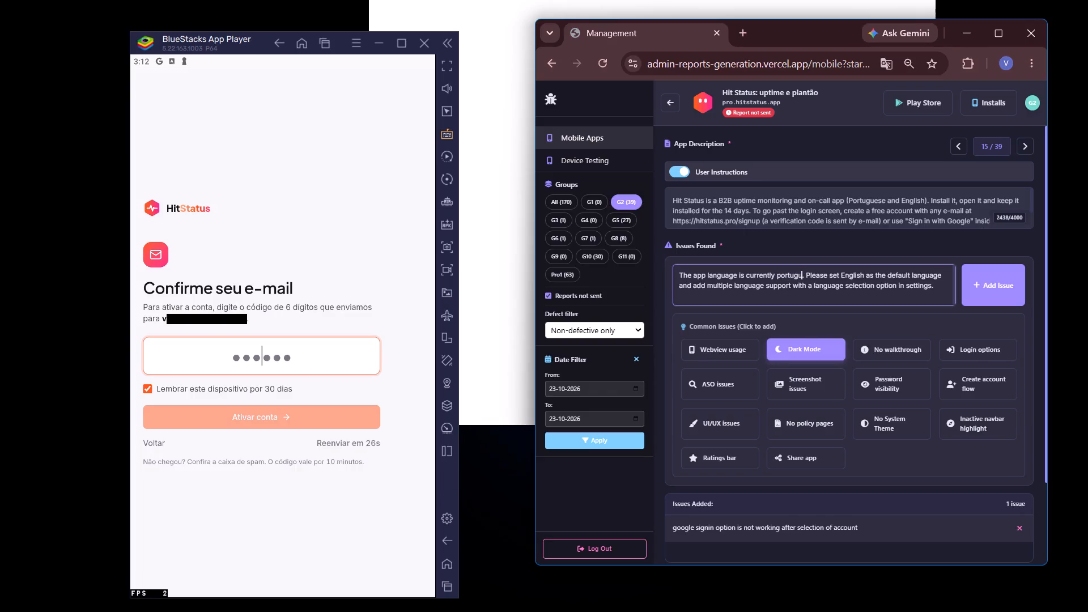
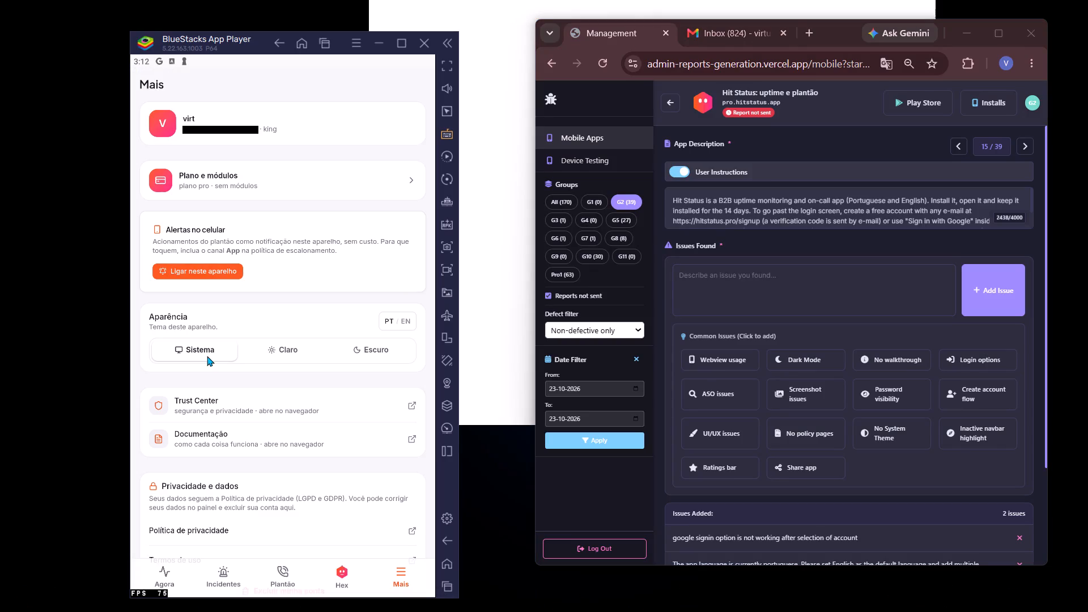
Sign out of the Hit Status account from the end of its Mais page.
left_click_drag(295, 439, 261, 287)
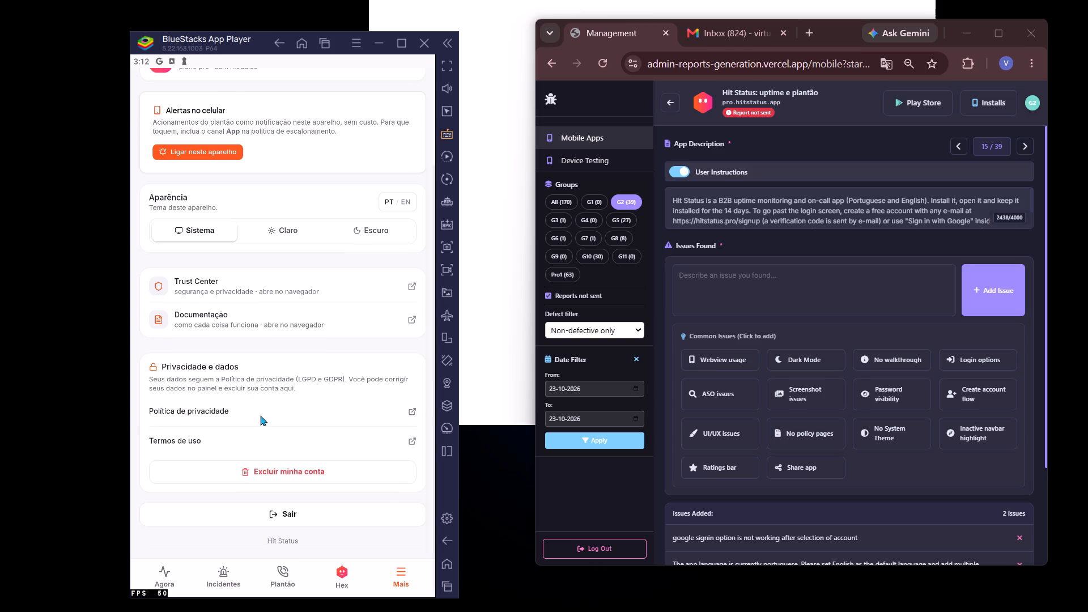
left_click_drag(264, 411, 244, 338)
left_click(304, 513)
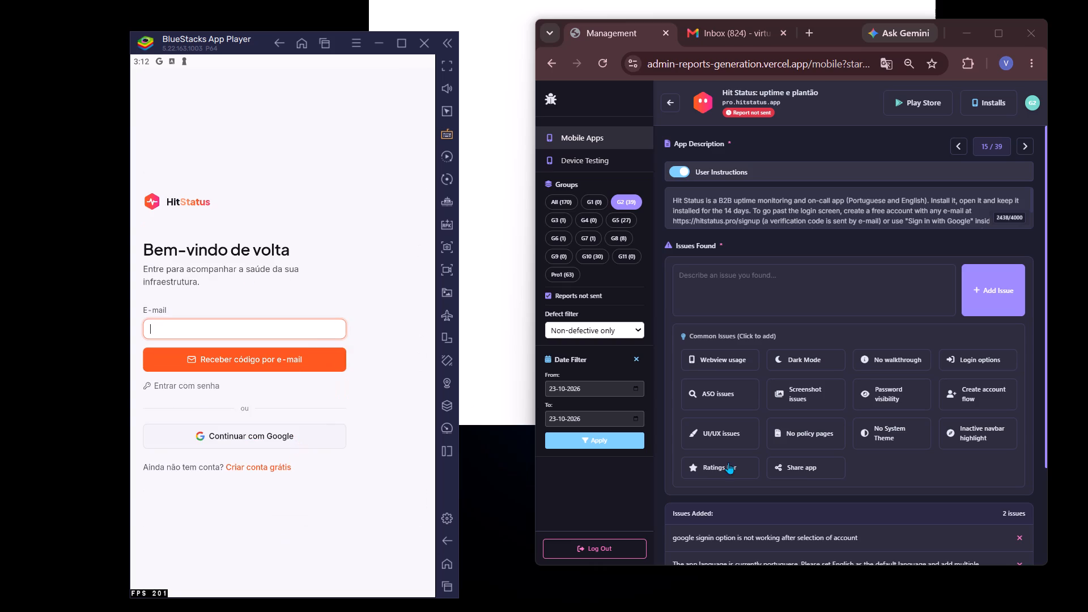
Add the Ratings bar and No walkthrough common issues to the Hit Status report.
left_click(698, 466)
scroll(719, 475, "down", 3)
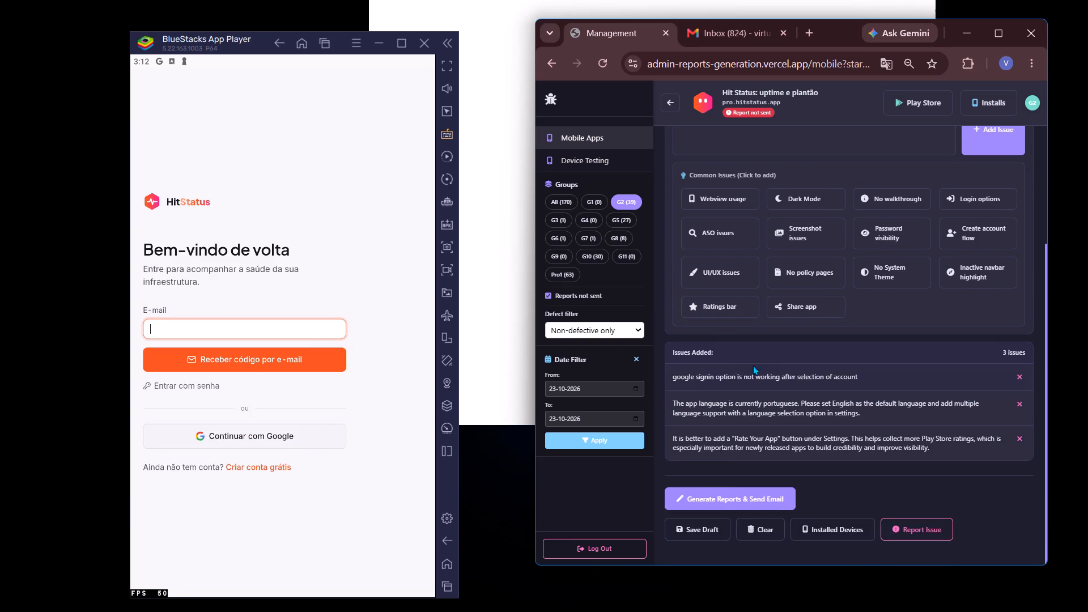
scroll(787, 345, "up", 2)
left_click(902, 355)
Generate the Hit Status reports and send the email.
scroll(886, 405, "down", 2)
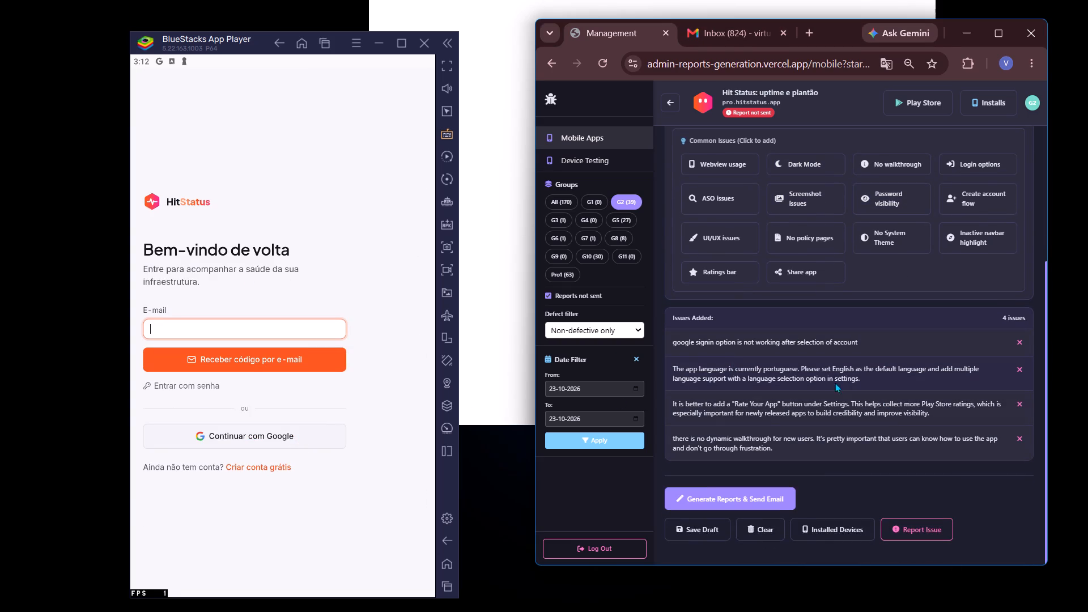
left_click(741, 499)
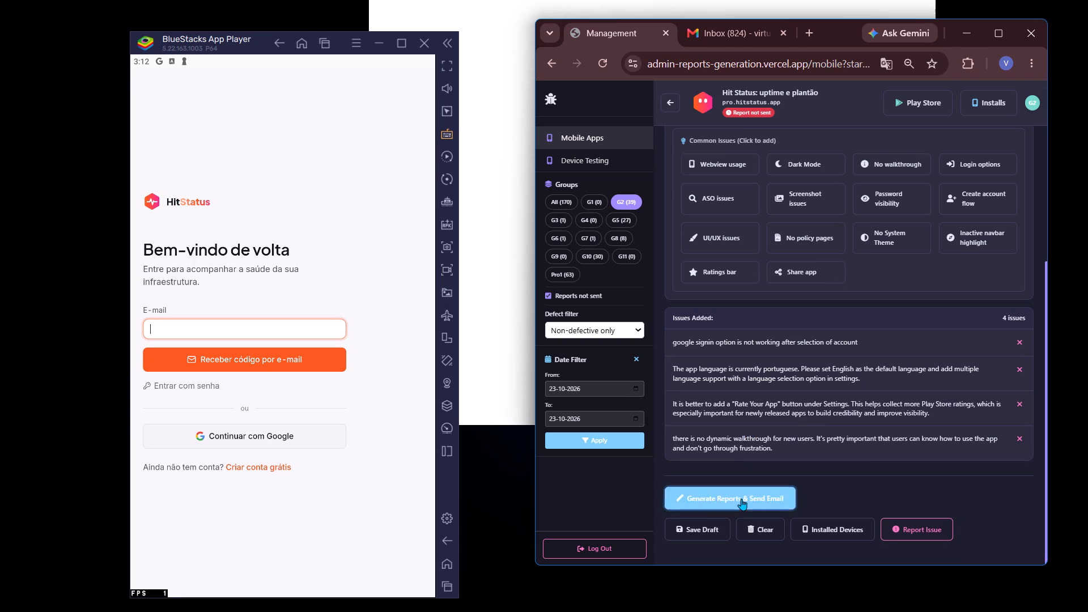
Return to Hit Status's Play Store page in the emulator and uninstall the app.
left_click(447, 586)
left_click_drag(308, 306, 313, 312)
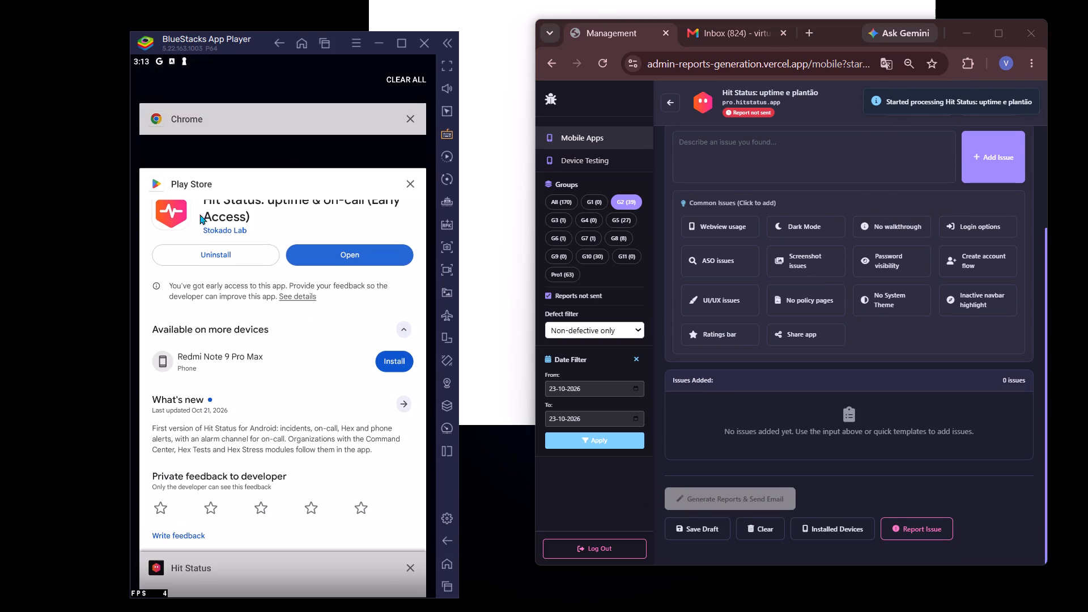
left_click(220, 236)
left_click(206, 163)
left_click(385, 354)
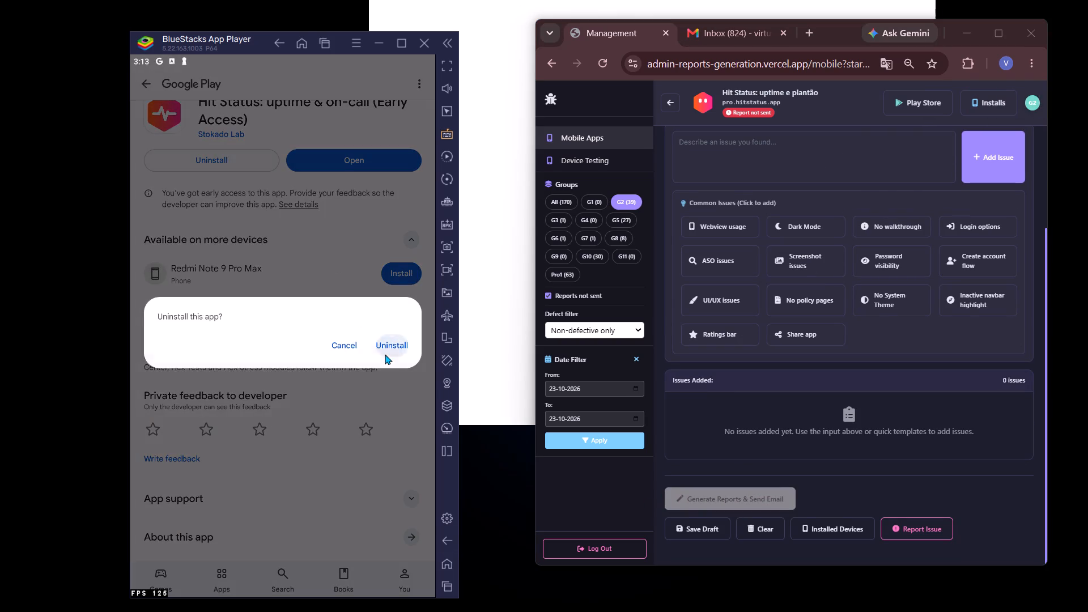
Advance to Docenteria, app 16 of 39, on the admin page in both the emulator's browser and the desktop browser.
left_click(450, 594)
left_click(449, 594)
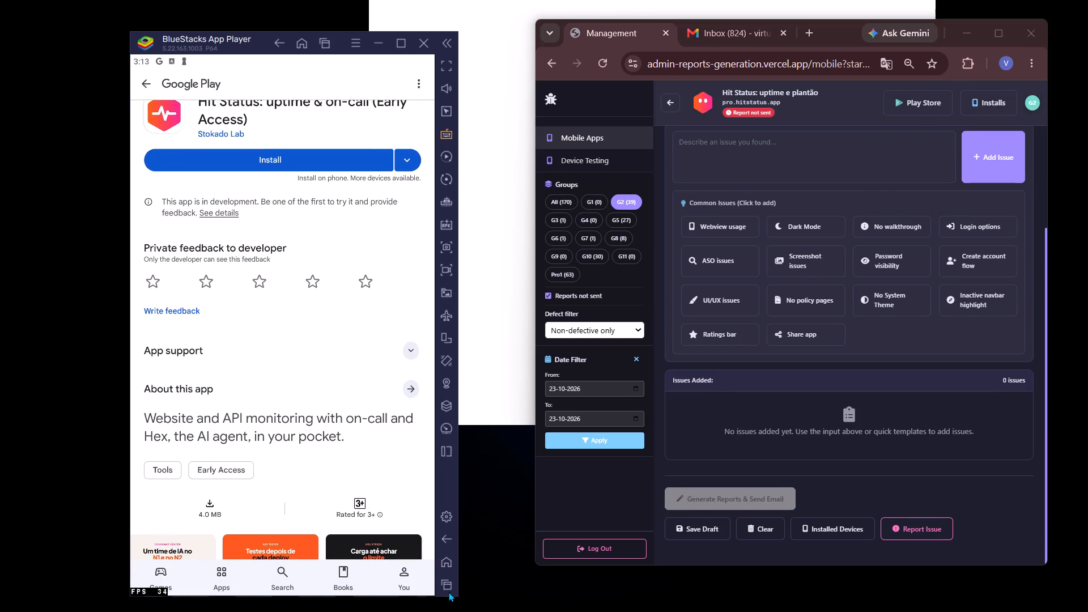
left_click(447, 587)
left_click(303, 375)
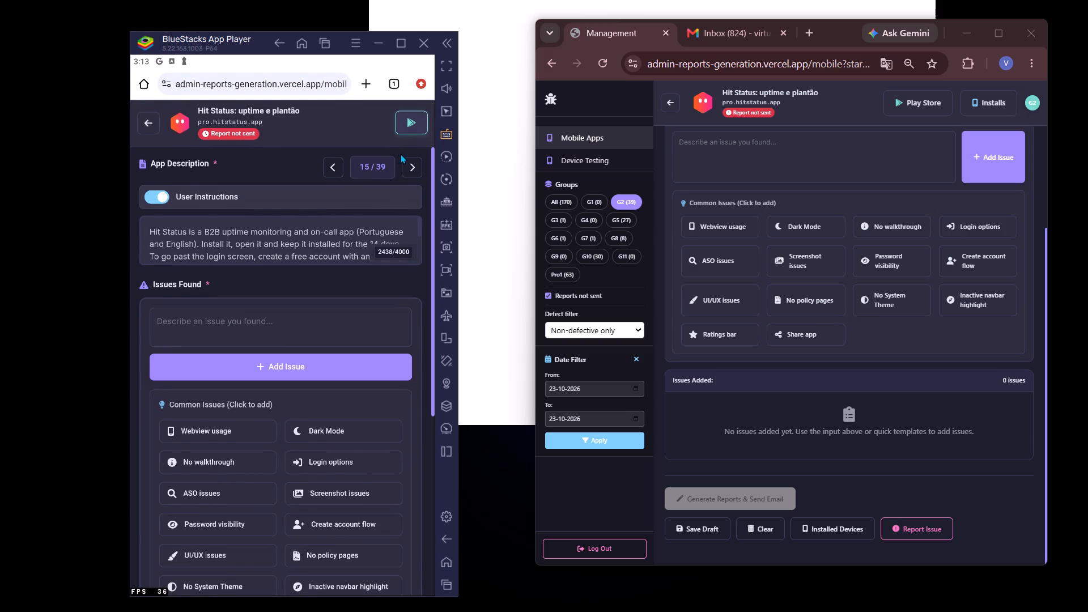
left_click(410, 160)
scroll(893, 322, "up", 6)
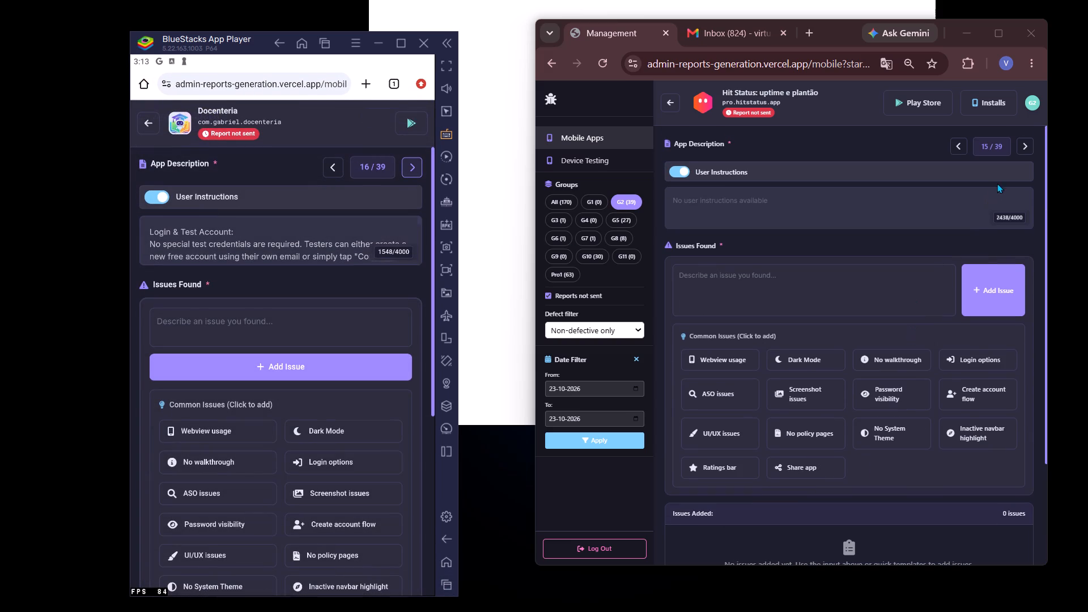
left_click(1016, 148)
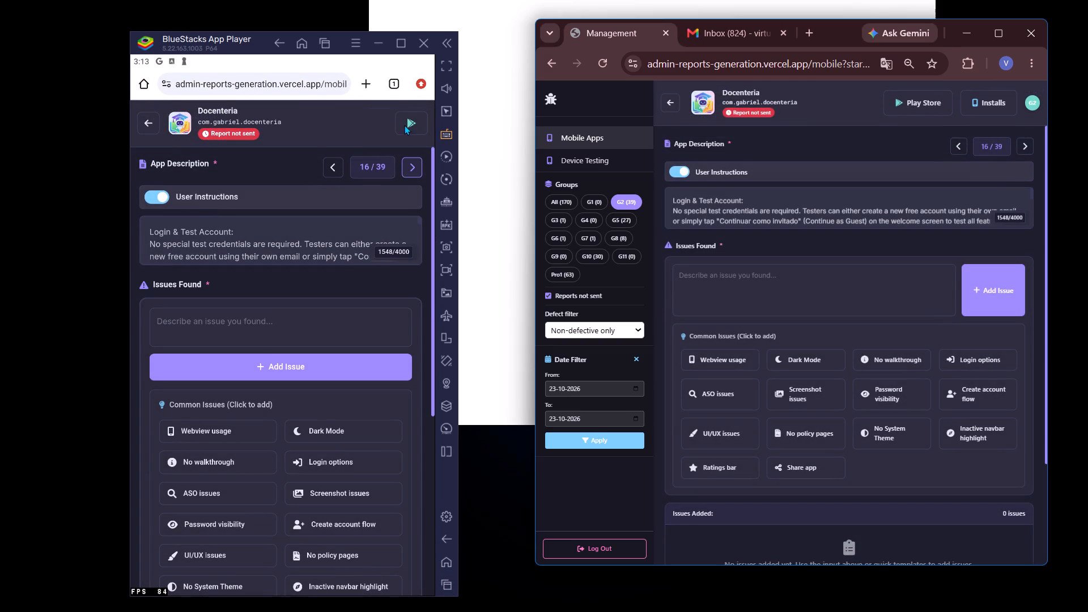
Open Docenteria's Play Store page from the emulator's admin page and examine its description and screenshots.
left_click(404, 125)
left_click_drag(302, 335, 301, 61)
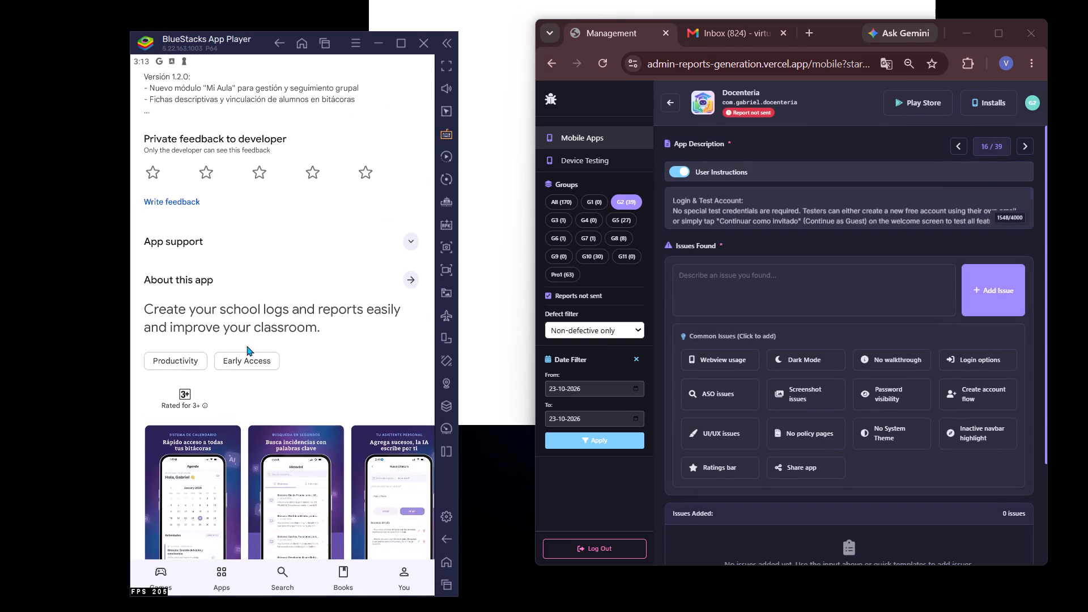
left_click_drag(243, 328, 234, 297)
left_click_drag(277, 512, 120, 508)
left_click_drag(365, 469, 88, 477)
left_click_drag(278, 453, 248, 447)
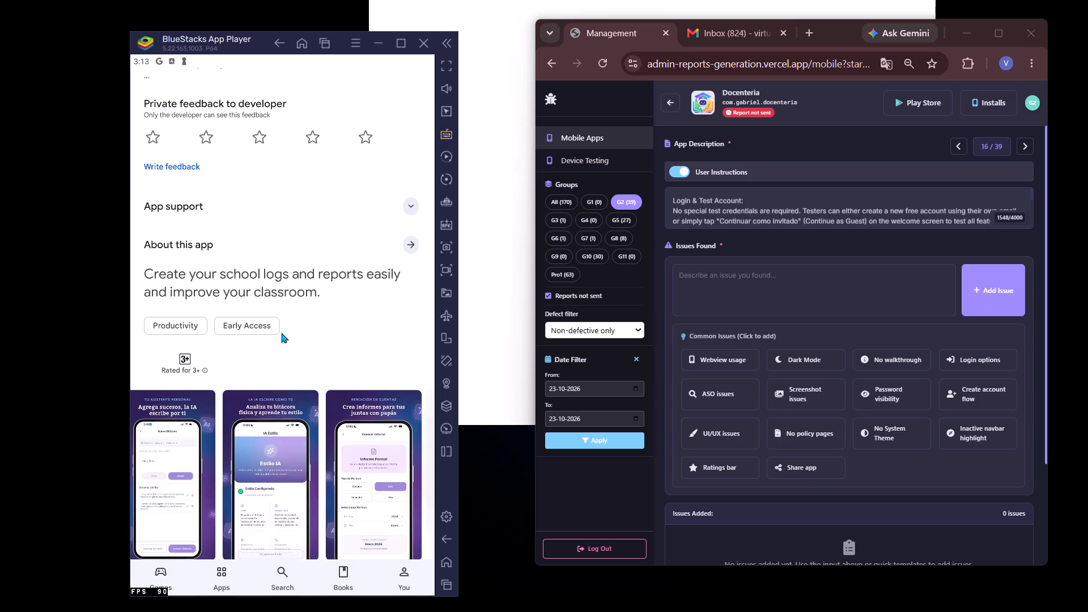
left_click_drag(296, 249, 301, 435)
left_click_drag(232, 258, 241, 318)
Launch Docenteria, try the Maestro and Maestra options, and skip the introduction to reach account creation.
left_click(334, 168)
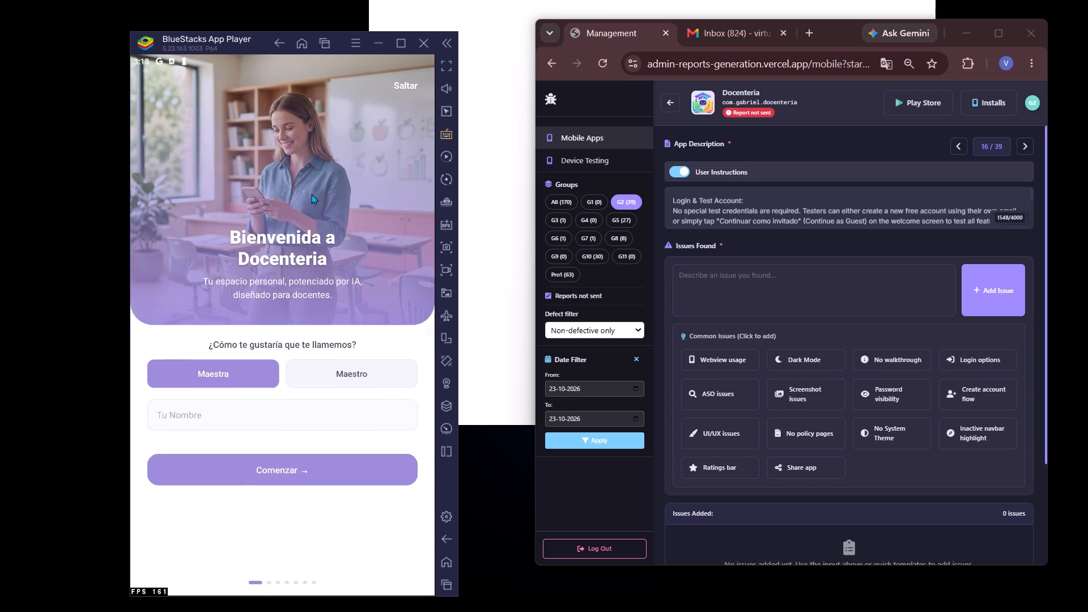
left_click(353, 358)
left_click(350, 367)
left_click(236, 376)
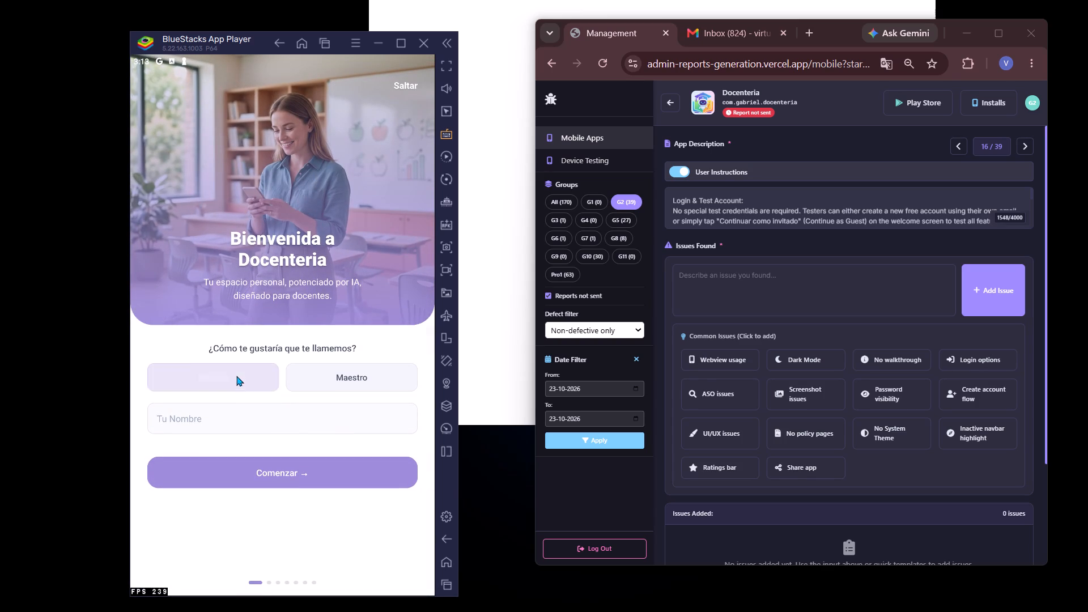
left_click(404, 92)
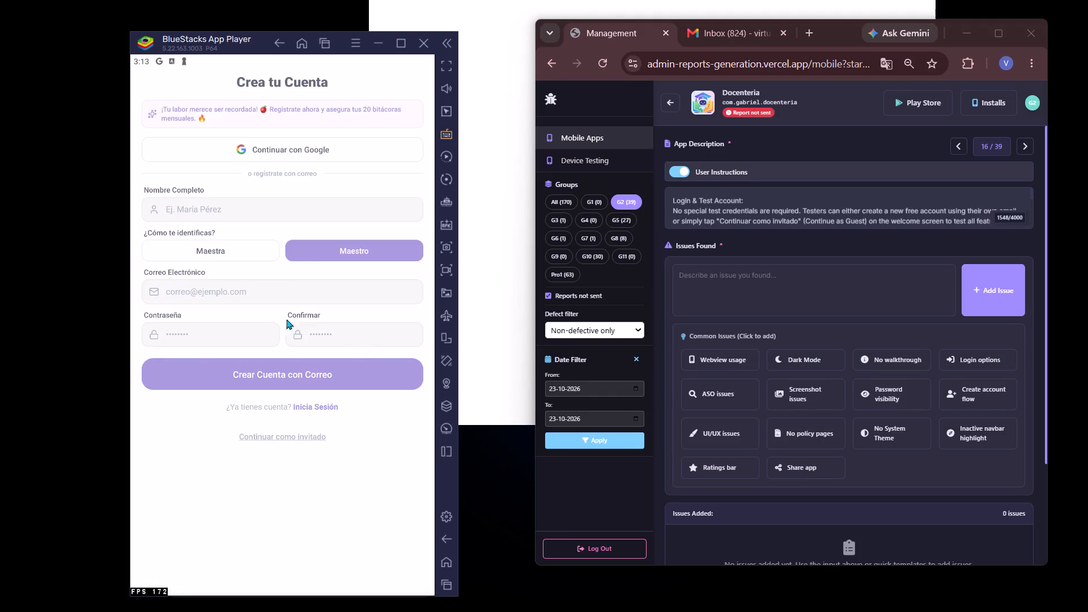
Add the saved clipboard note asking for an eye icon in the password field as a Docenteria issue.
left_click(719, 282)
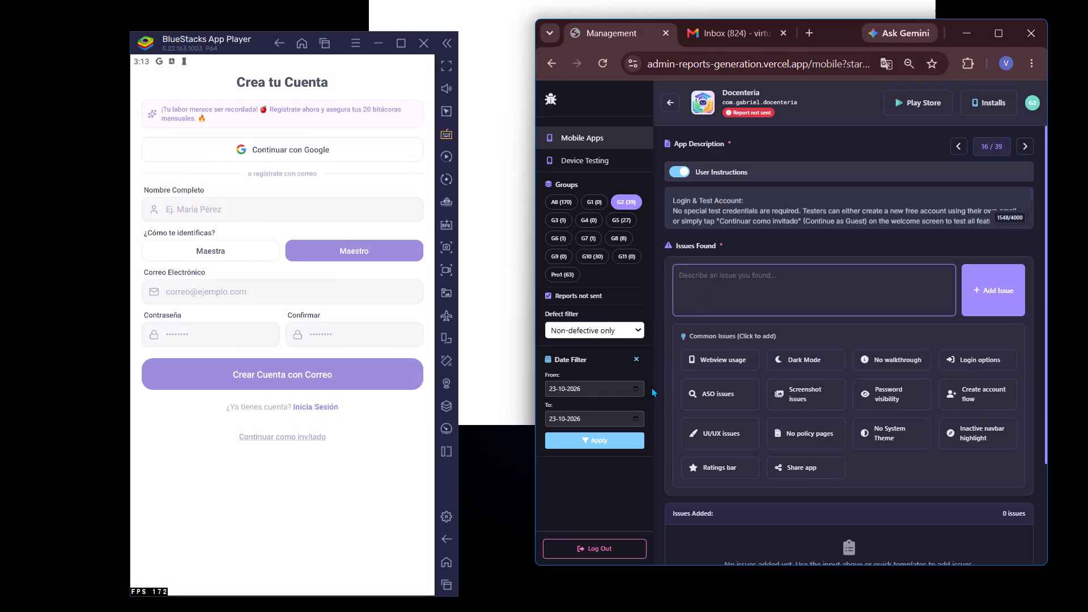
key("super+v")
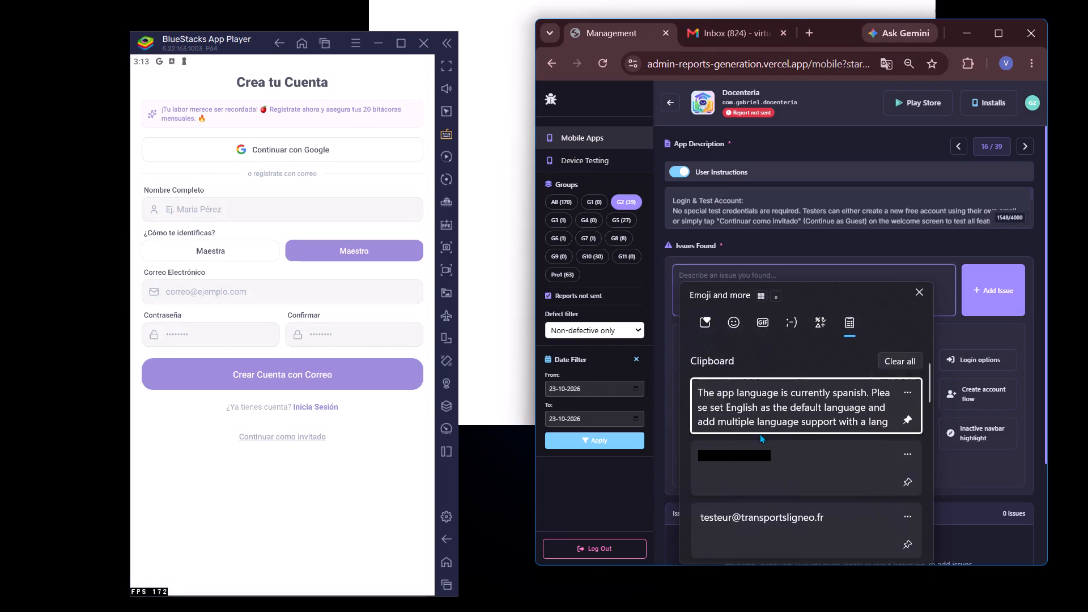
scroll(775, 411, "down", 3)
scroll(740, 479, "down", 2)
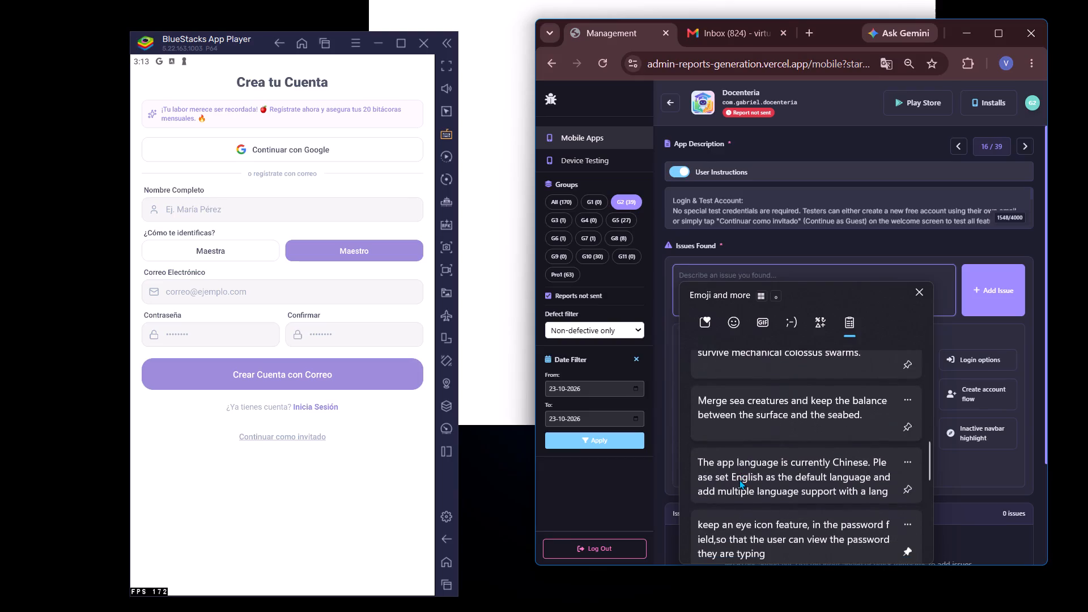
scroll(739, 479, "down", 1)
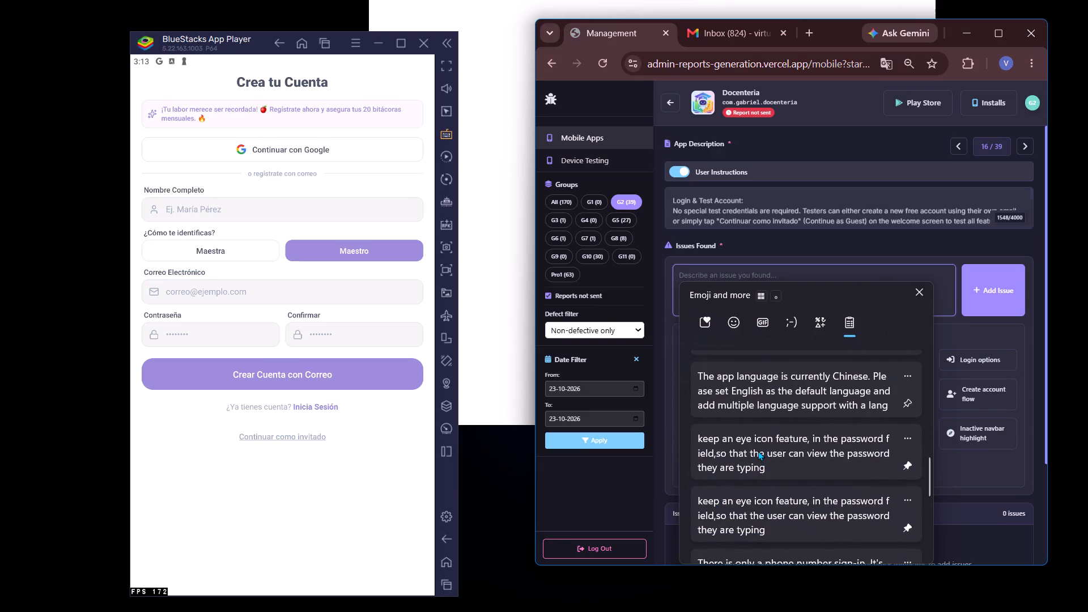
left_click(758, 450)
key("ctrl+v")
left_click(979, 286)
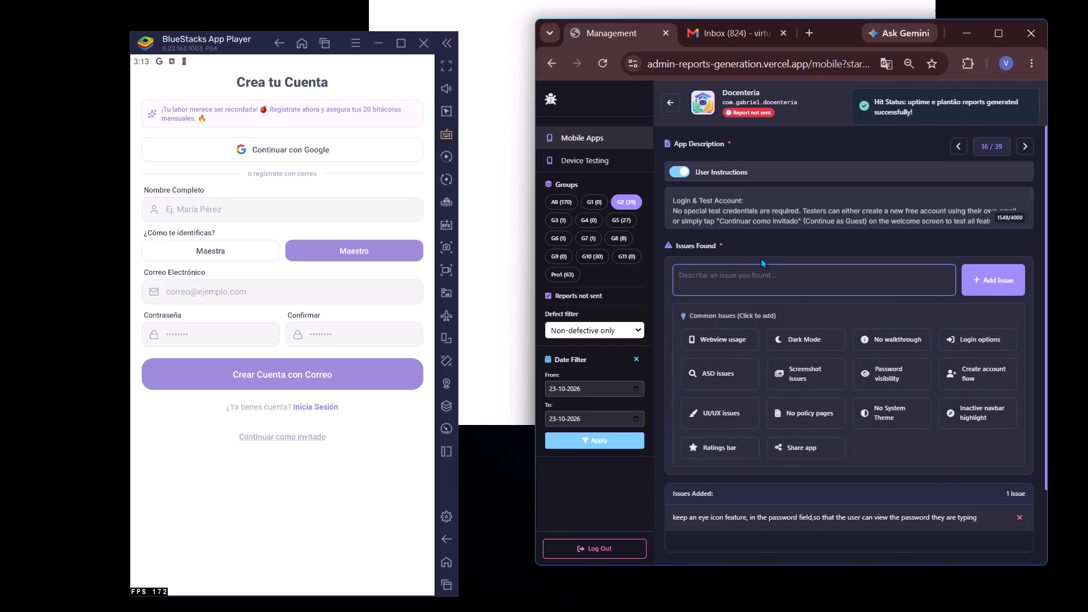
Read through Docenteria's user instructions in the app description for the login details and what to test.
scroll(770, 184, "down", 1)
scroll(770, 184, "up", 1)
left_click(777, 190)
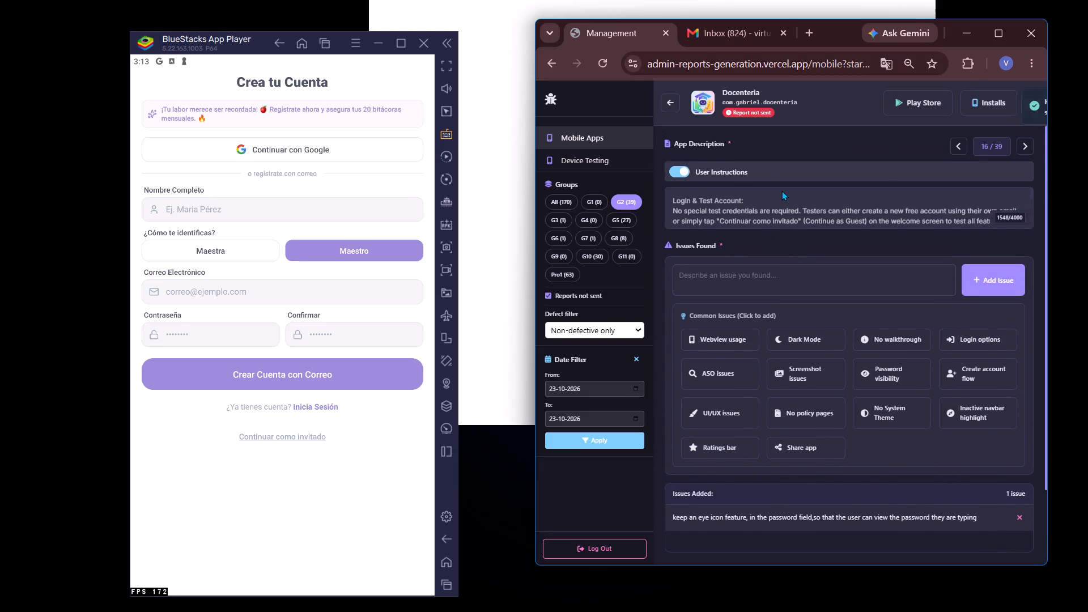
left_click(780, 197)
scroll(795, 205, "down", 2)
scroll(795, 205, "up", 1)
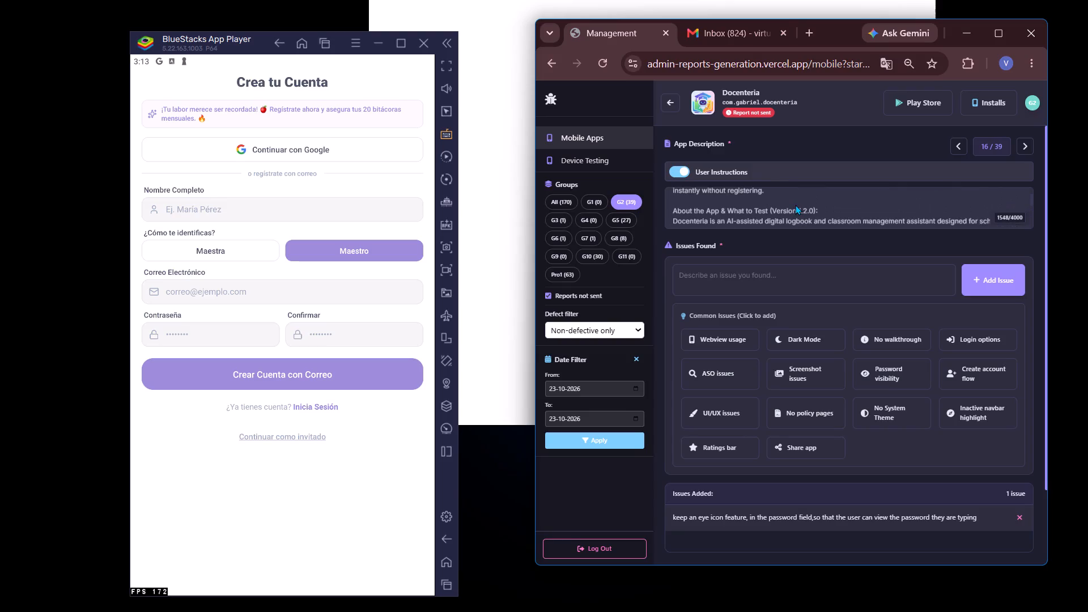
scroll(795, 205, "down", 4)
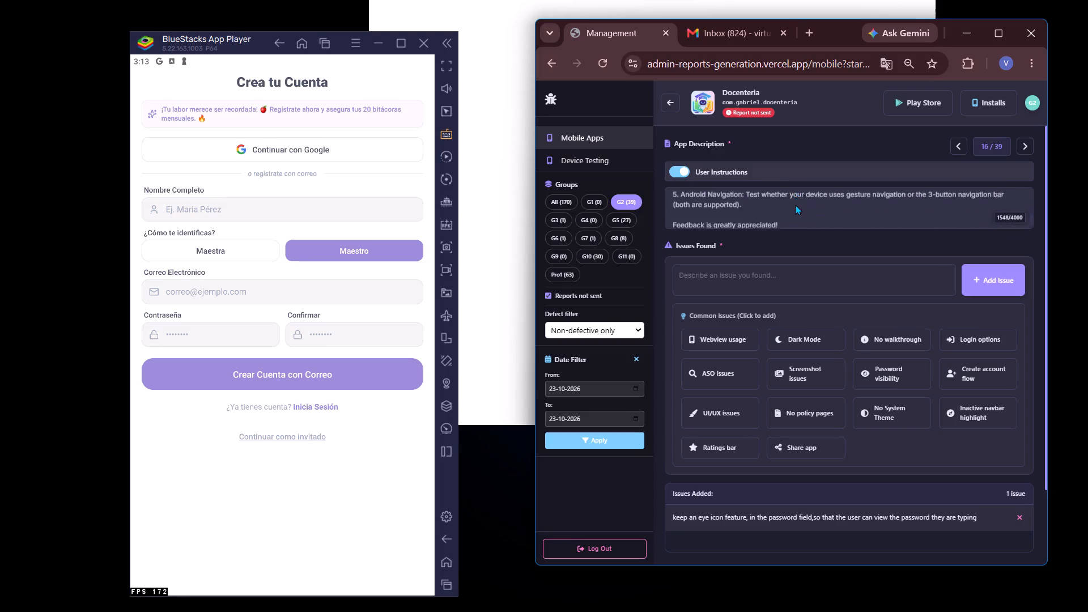
scroll(795, 205, "down", 2)
scroll(798, 203, "up", 7)
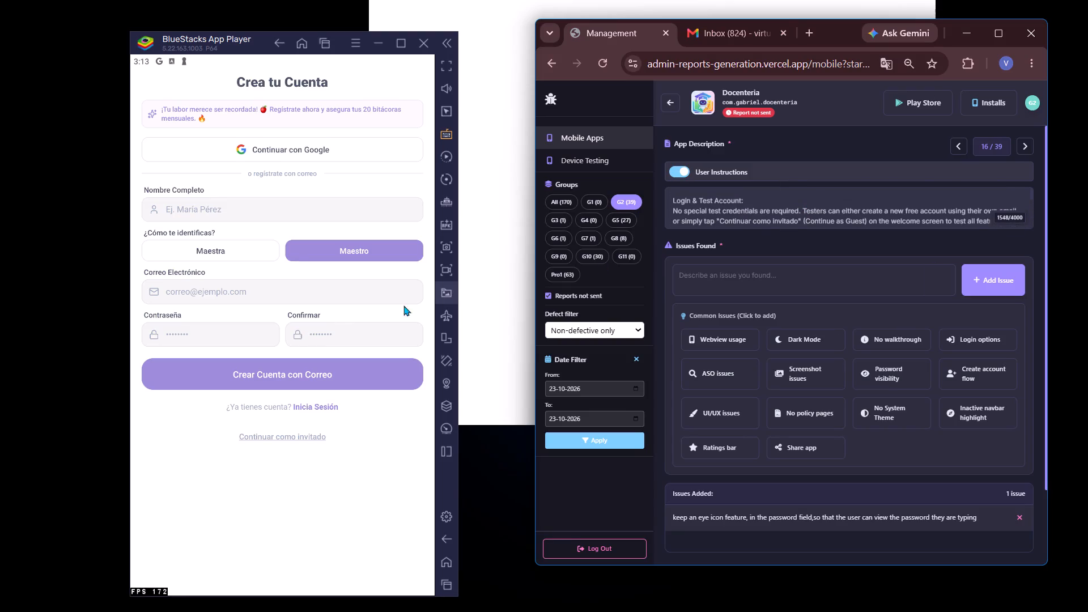
Sign in to Docenteria with the first listed Google account, allow access, and go to its home screen.
left_click(250, 152)
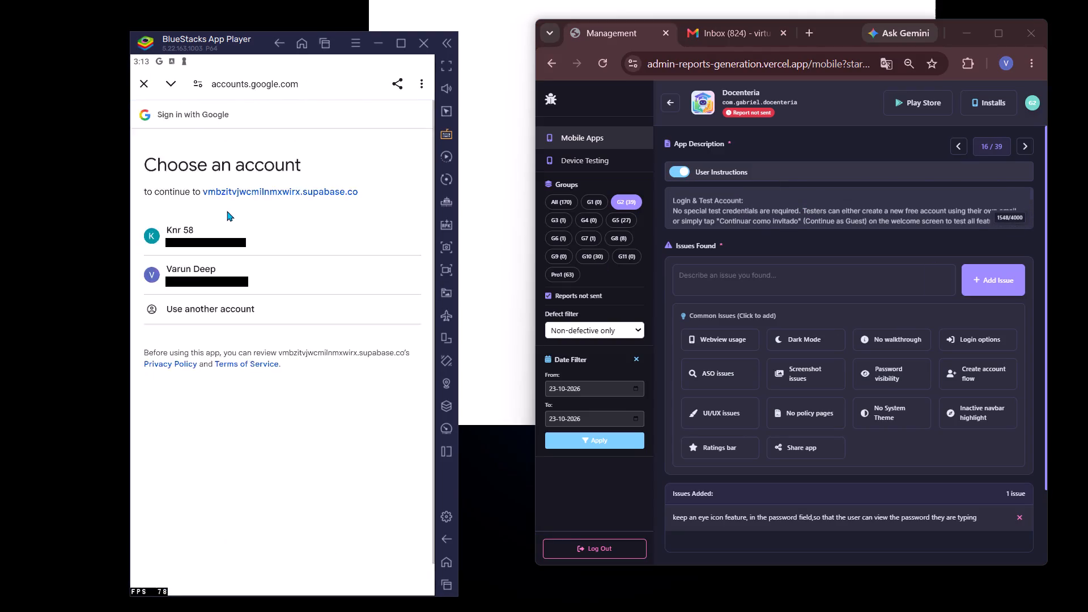
left_click(232, 222)
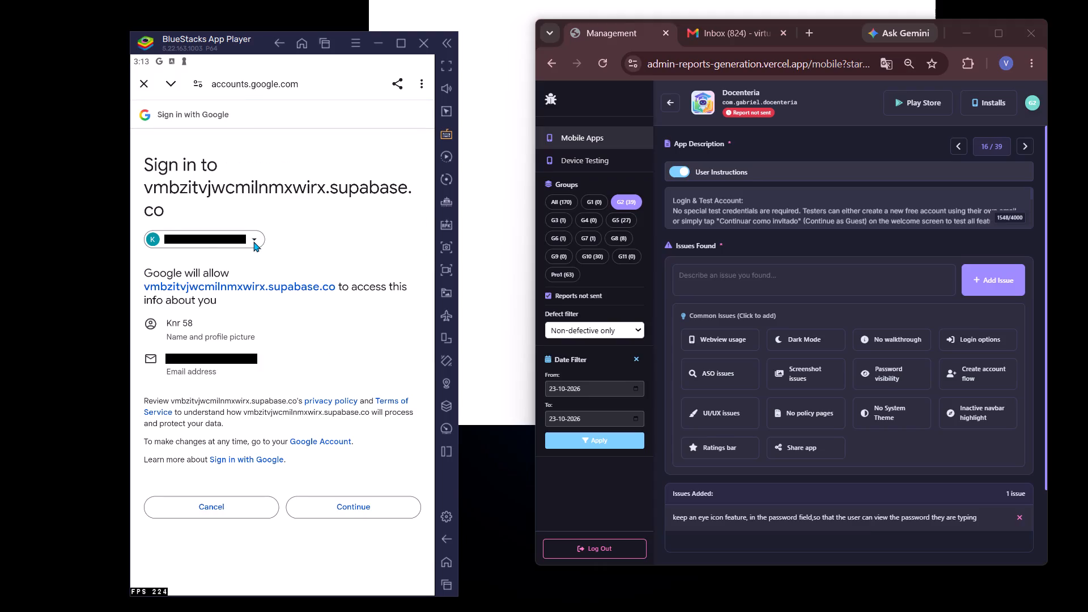
left_click(361, 498)
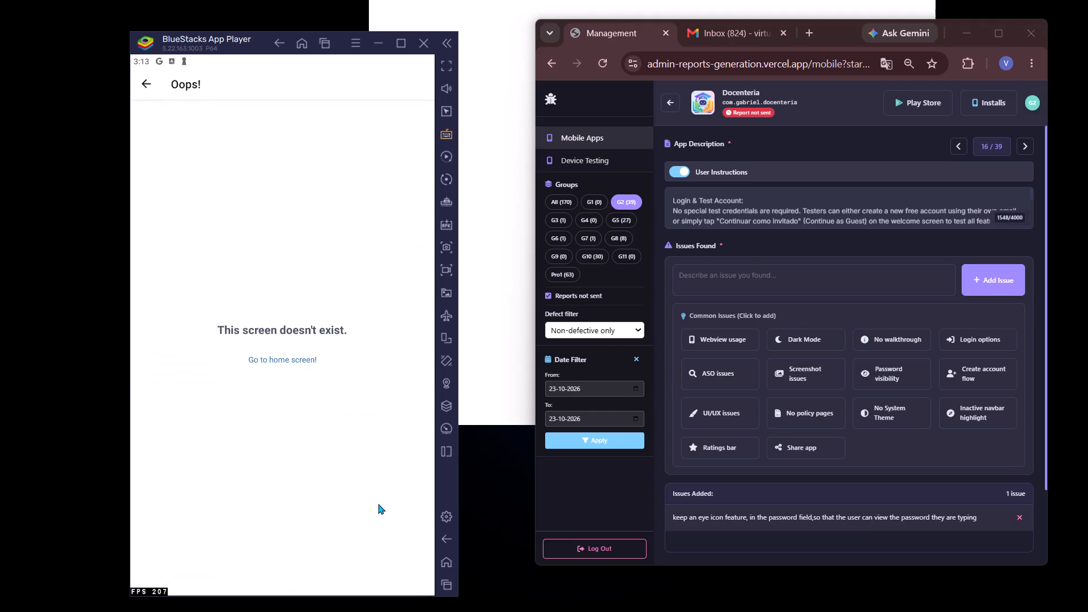
left_click(304, 354)
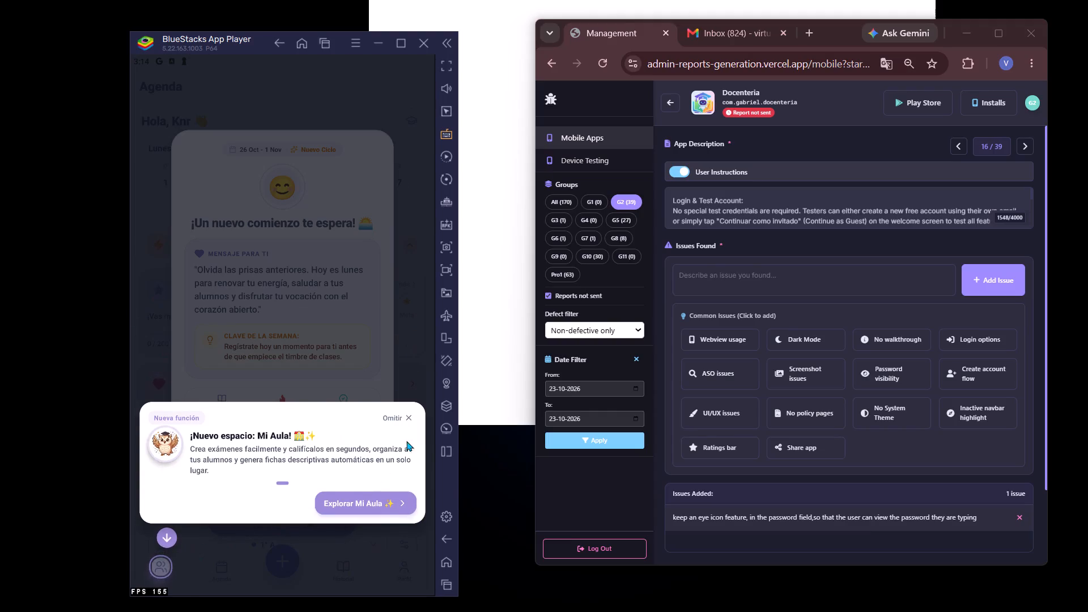
Dismiss Docenteria's Mi Aula feature tip and weekly welcome message, and close the Información Personal form on the profile page.
left_click(401, 416)
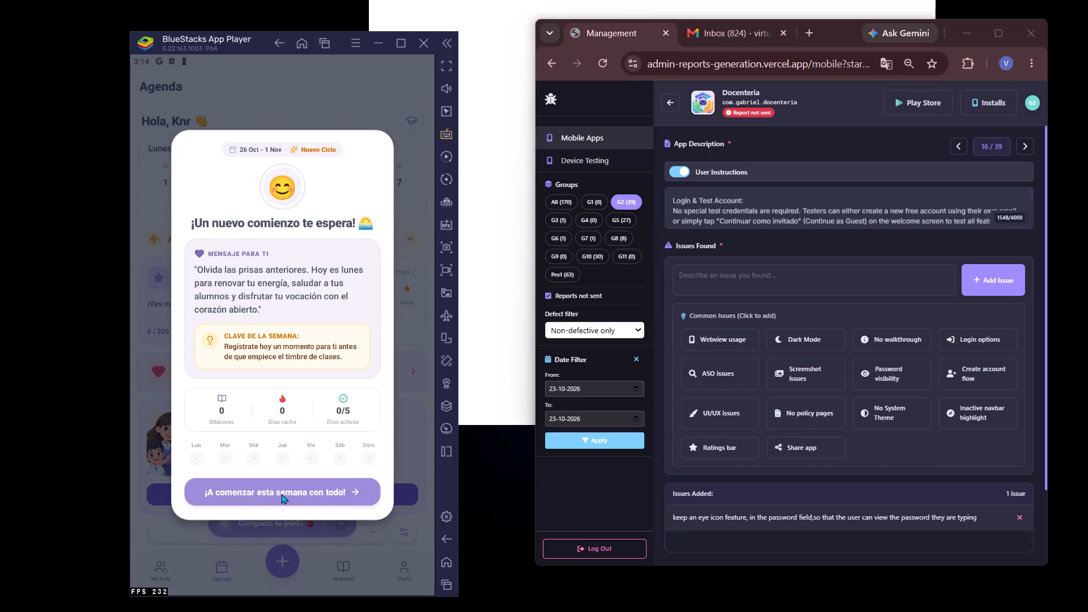
left_click(281, 494)
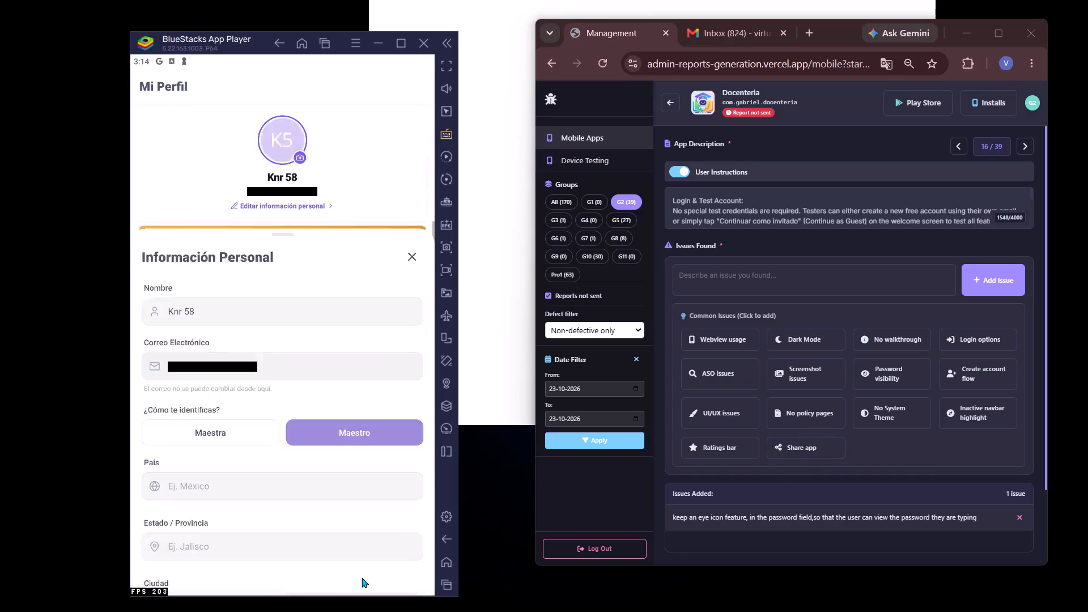
left_click(409, 122)
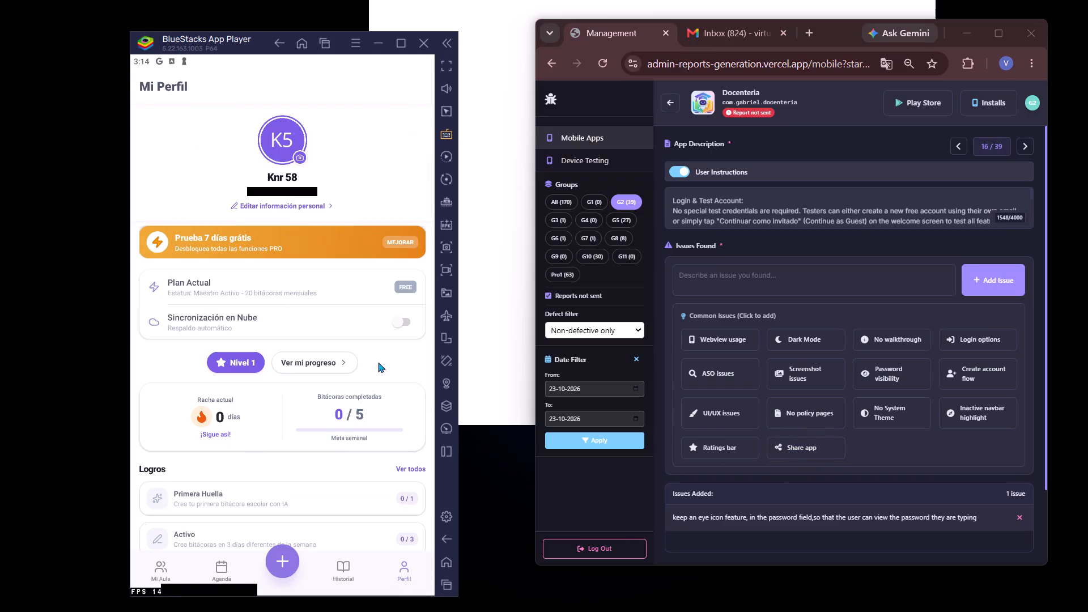
scroll(248, 431, "down", 6)
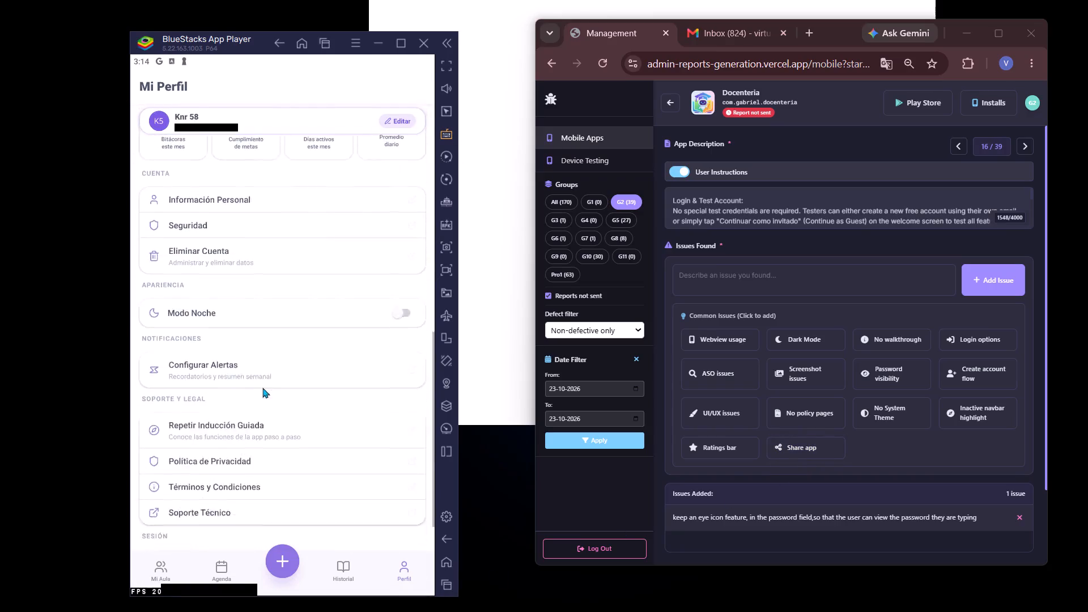
left_click(394, 264)
left_click(404, 260)
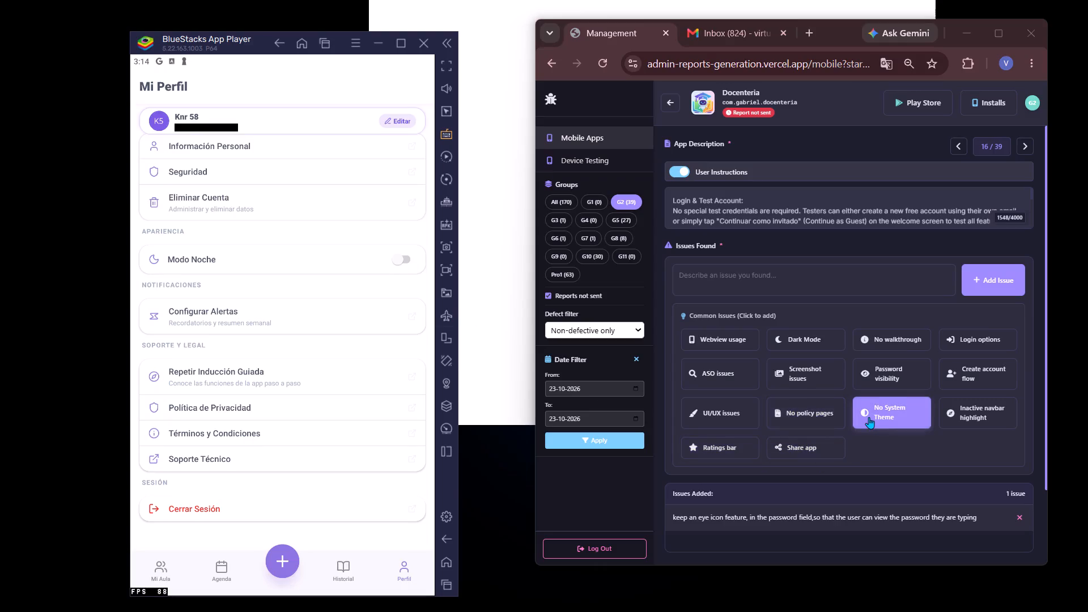
Add the No System Theme common issue to the Docenteria report.
left_click(869, 417)
scroll(294, 429, "down", 3)
scroll(294, 429, "up", 1)
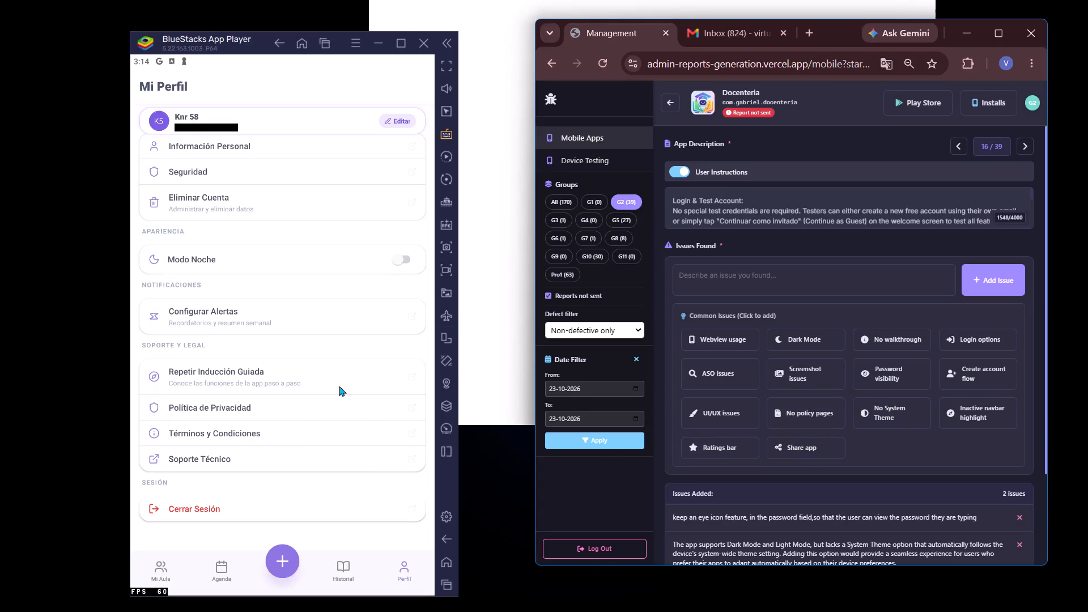
Add the Ratings bar common issue to the Docenteria report.
scroll(359, 330, "up", 5)
left_click(738, 450)
left_click_drag(248, 310, 199, 512)
left_click_drag(298, 363, 272, 462)
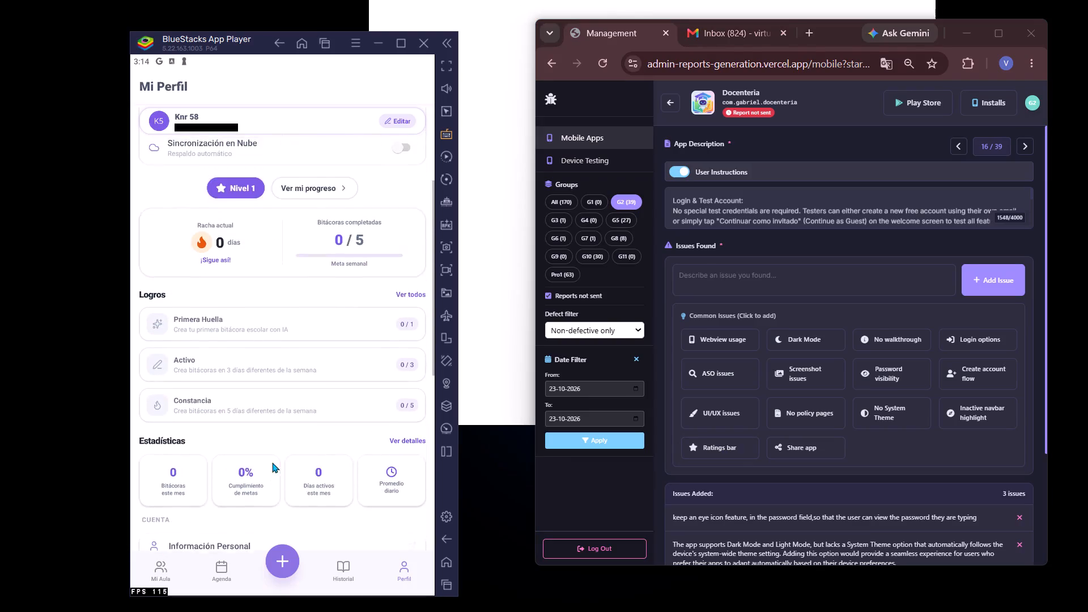
left_click_drag(272, 462, 373, 0)
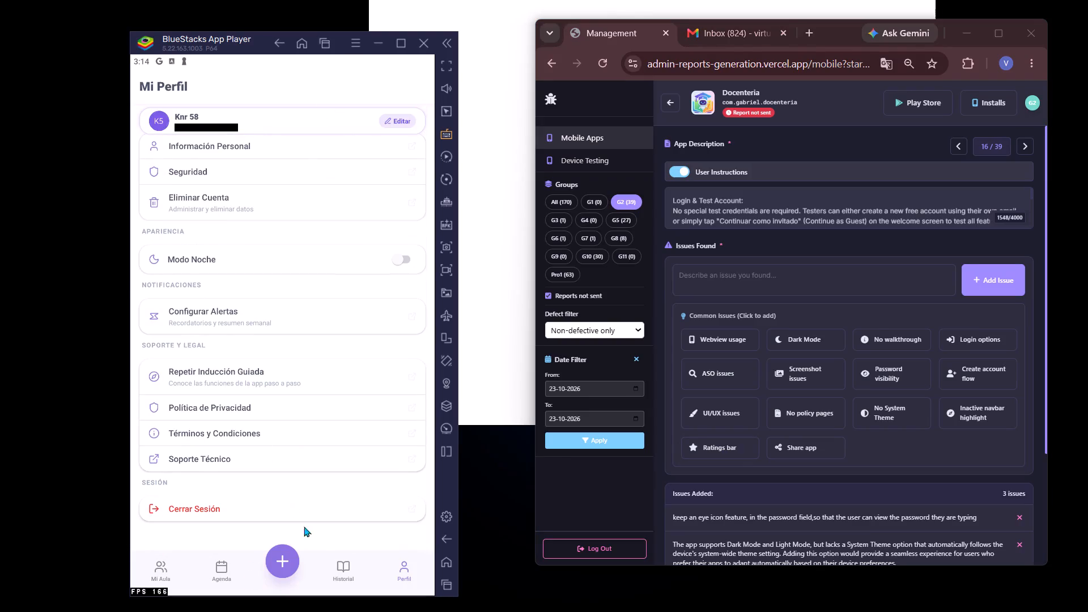
left_click_drag(345, 564, 338, 564)
left_click_drag(244, 569, 232, 570)
left_click(153, 570)
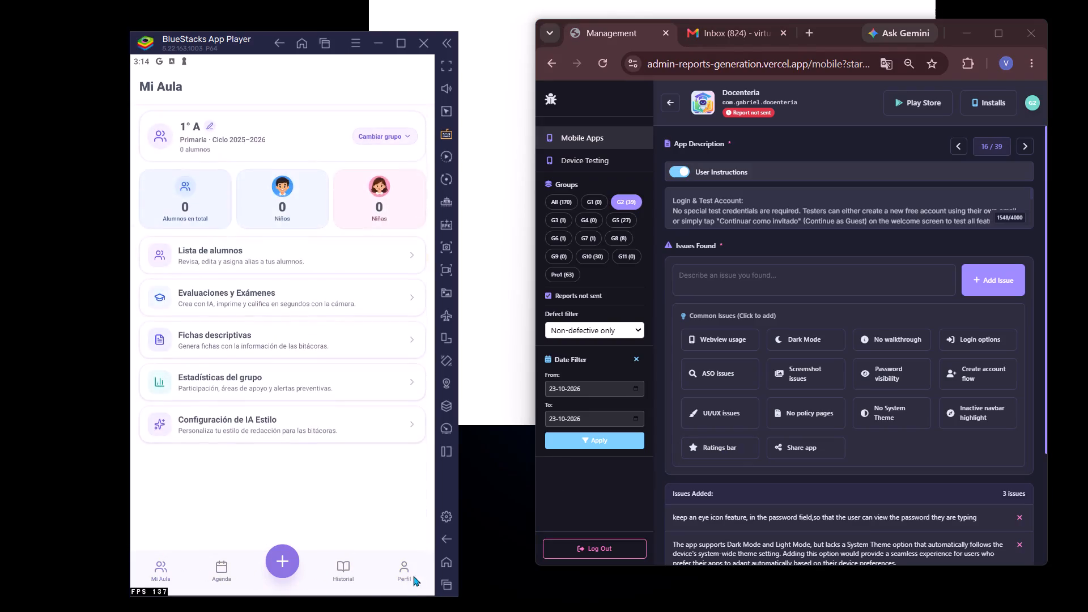
left_click(414, 572)
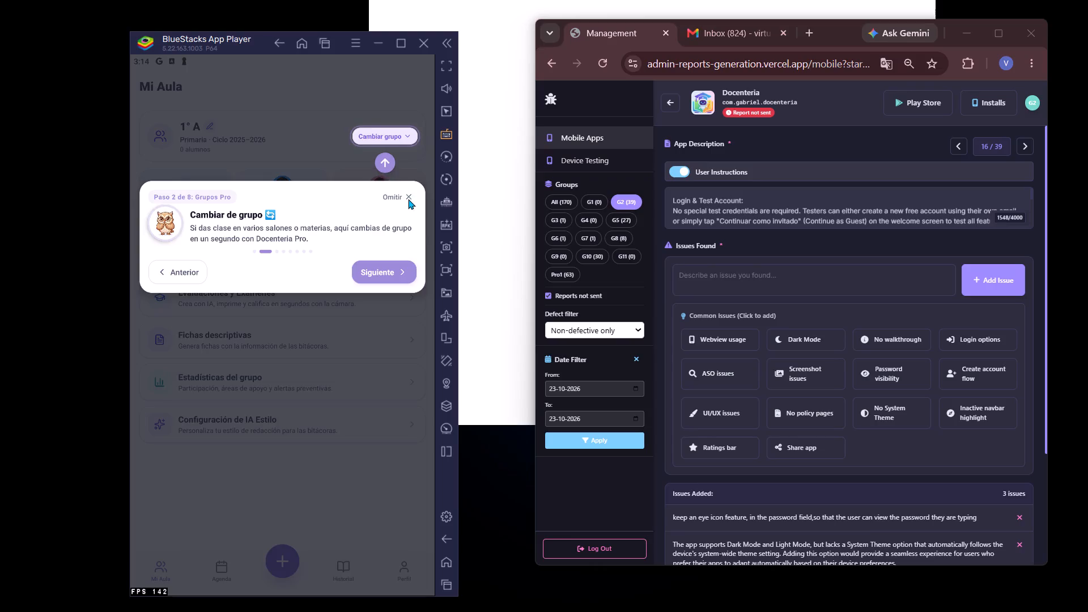
left_click(408, 199)
left_click(406, 562)
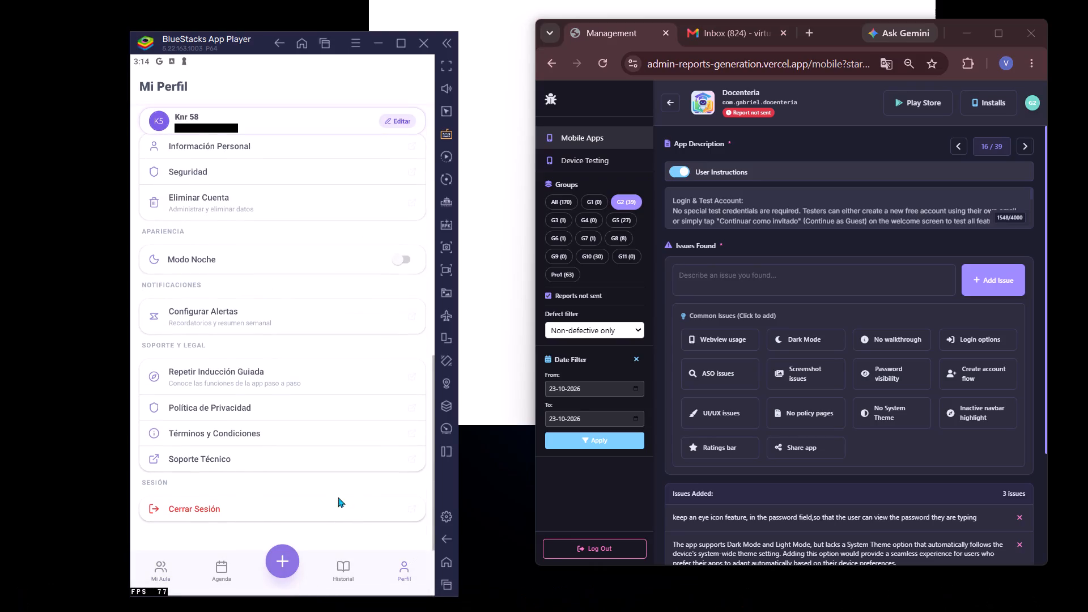
Sign out of the Docenteria account from the profile's Sesión section and confirm it.
left_click(329, 501)
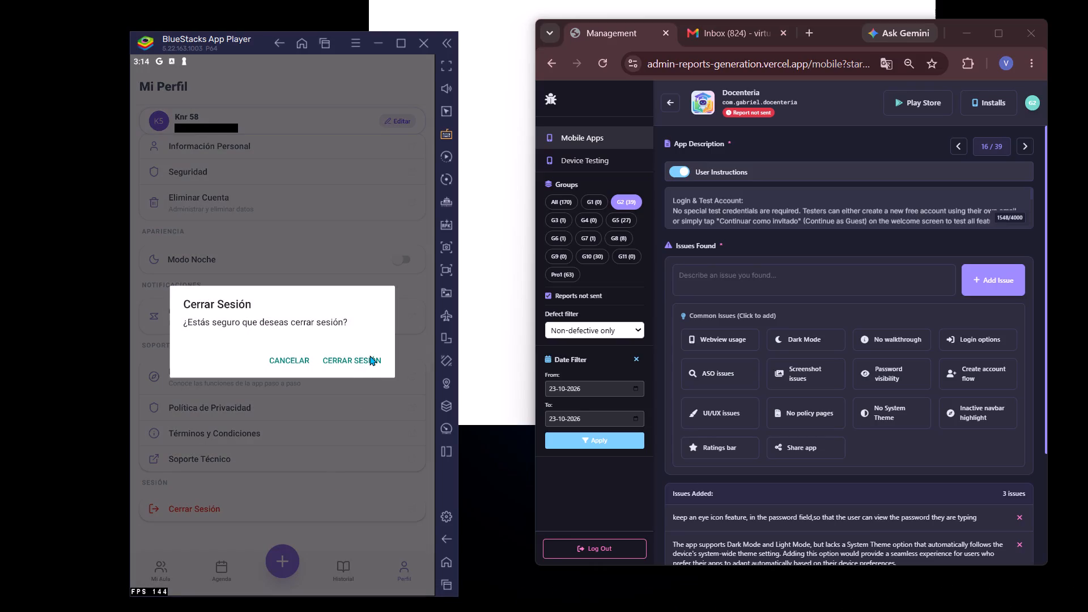
left_click(369, 355)
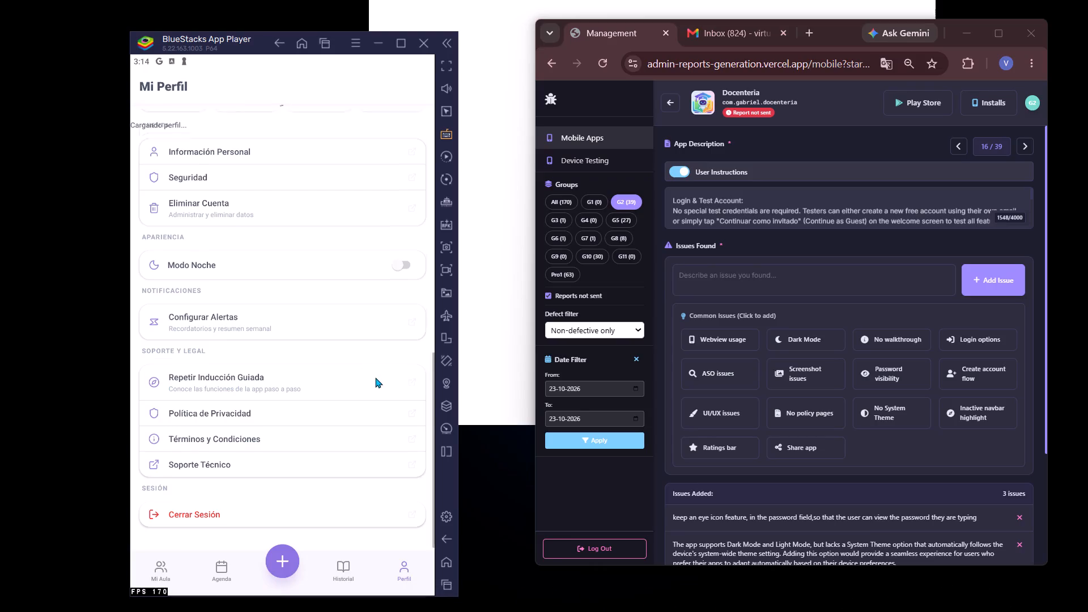
left_click(367, 355)
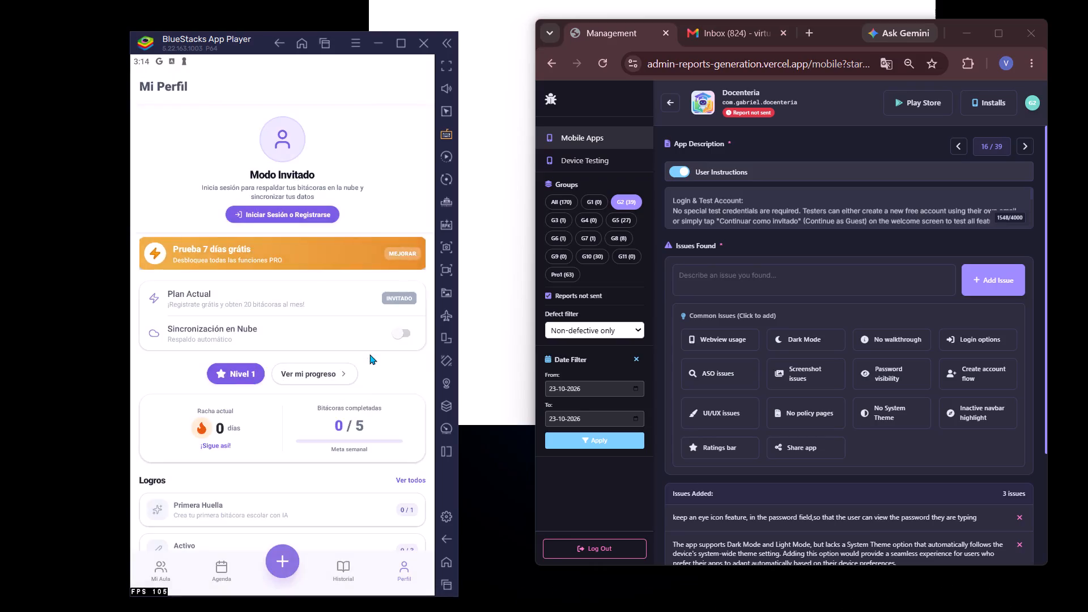
Add the copied issue to the Docenteria report: app language is Spanish, set English as default and add multiple language support with a settings option.
left_click(738, 292)
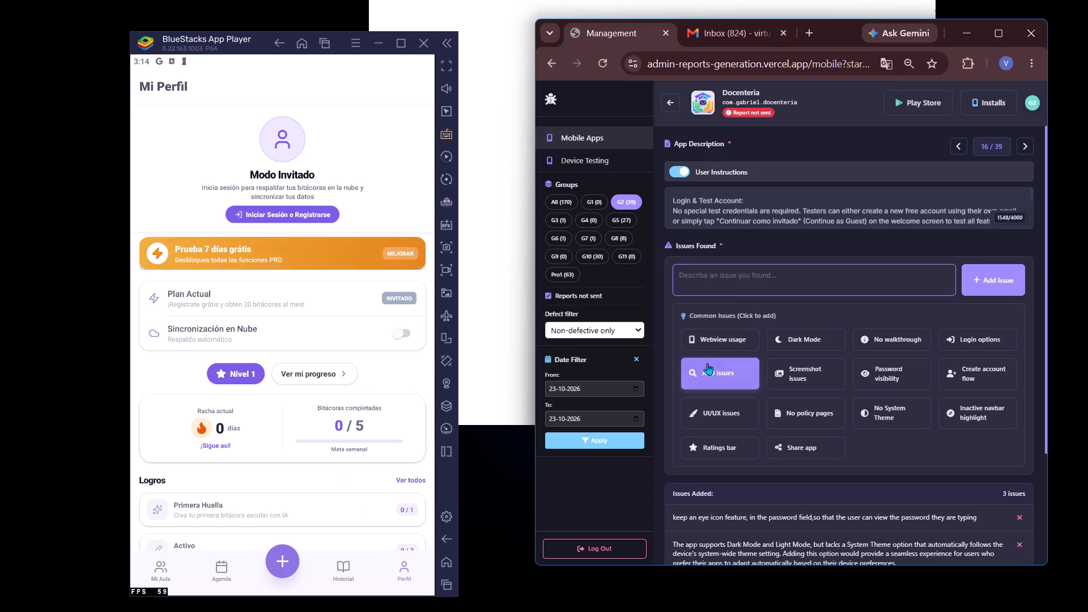
key("super+v")
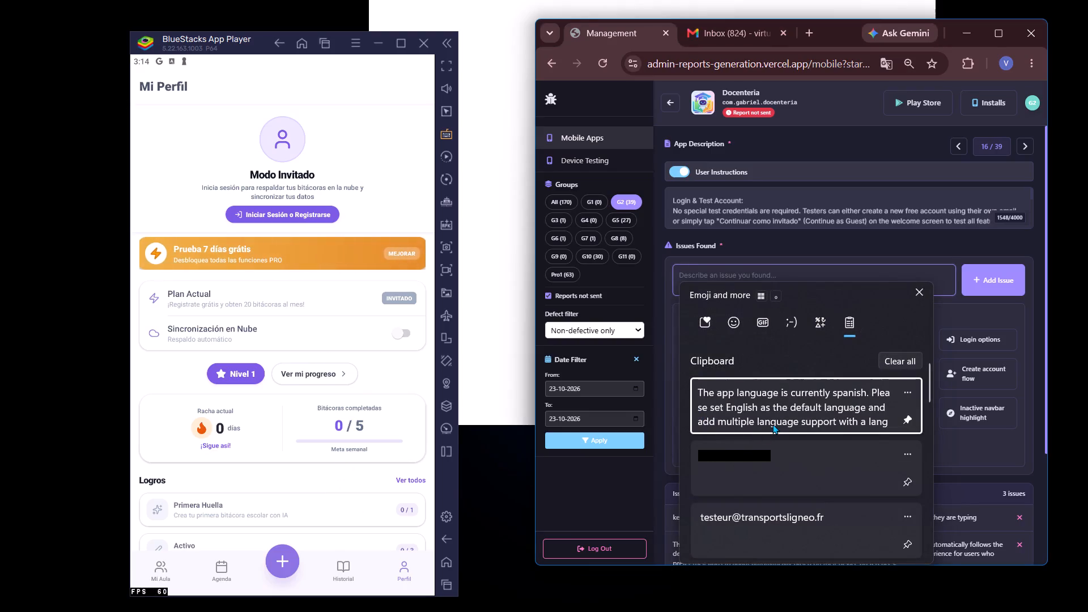
left_click(781, 420)
key("ctrl+v")
left_click(998, 272)
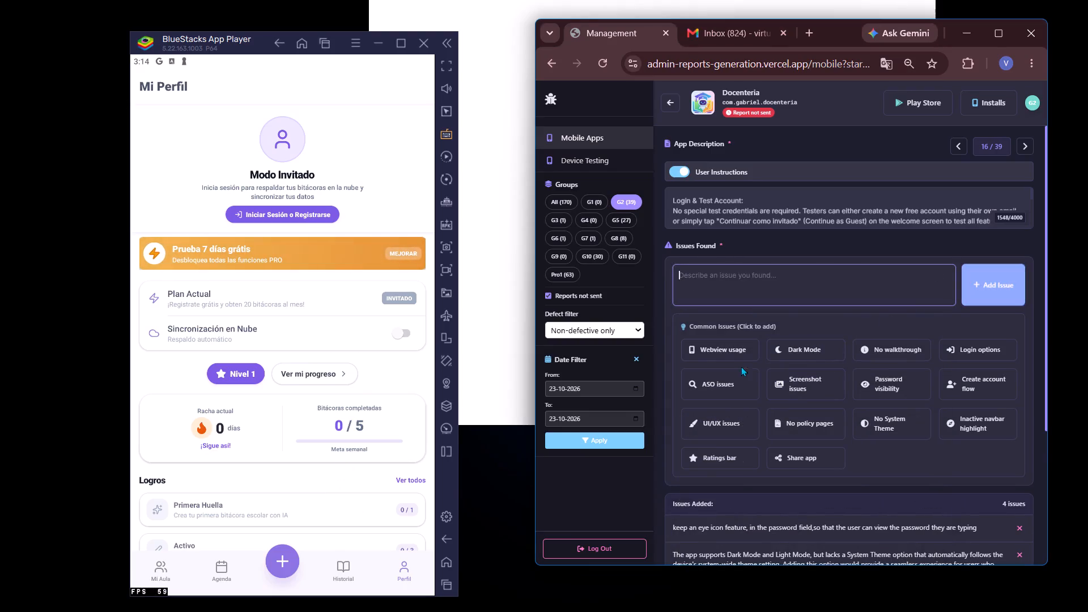
Review Docenteria's guest-mode profile page and open its Iniciar Sesión form.
left_click_drag(324, 465, 316, 167)
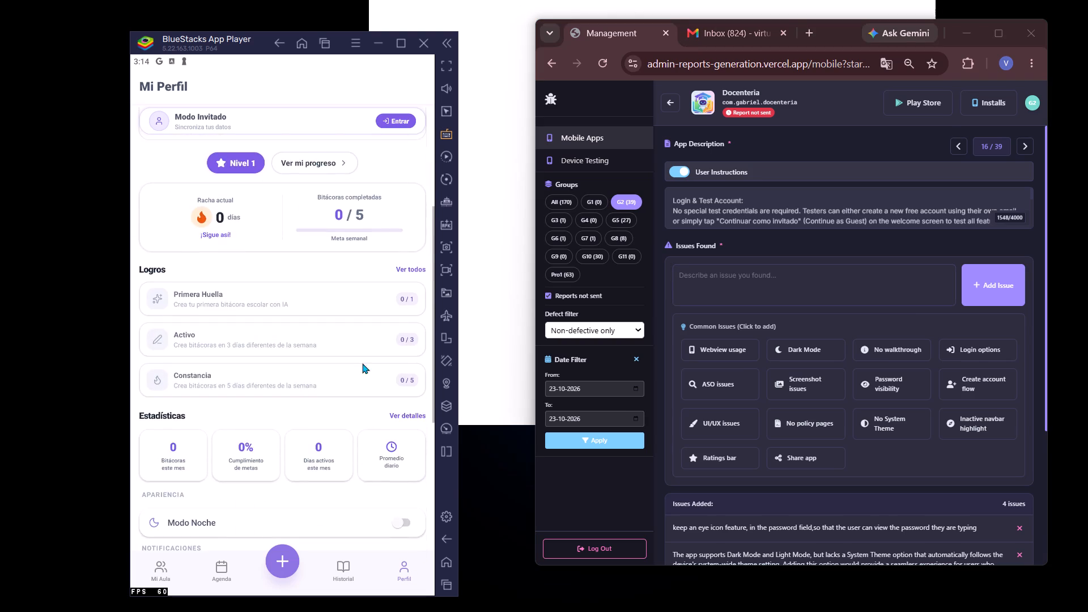
left_click_drag(364, 441, 348, 120)
left_click_drag(339, 385, 312, 188)
left_click(275, 517)
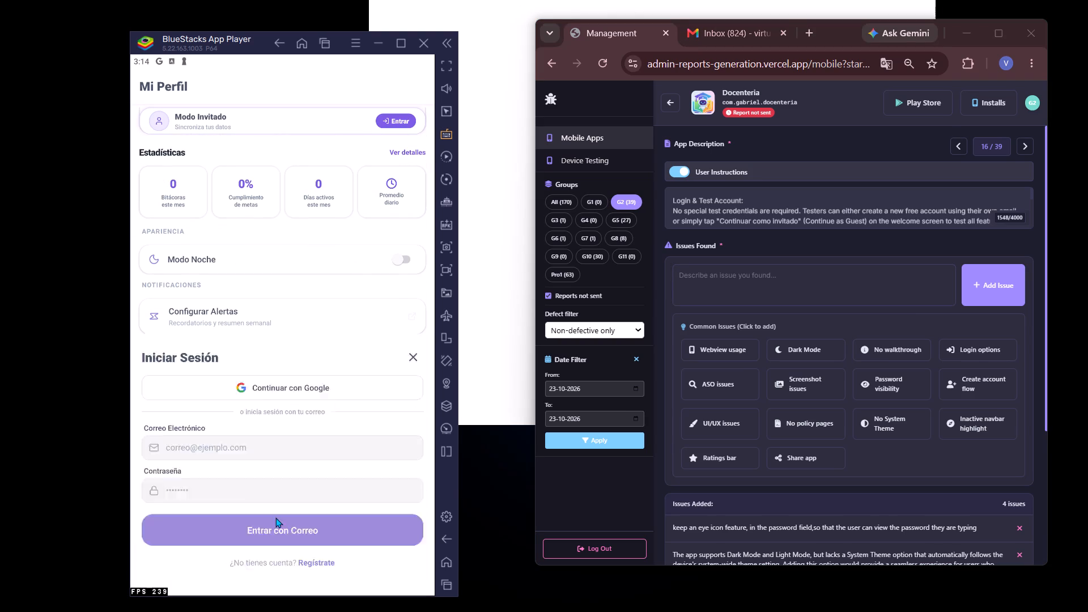
Generate the Docenteria report and send it by email.
scroll(825, 340, "down", 1)
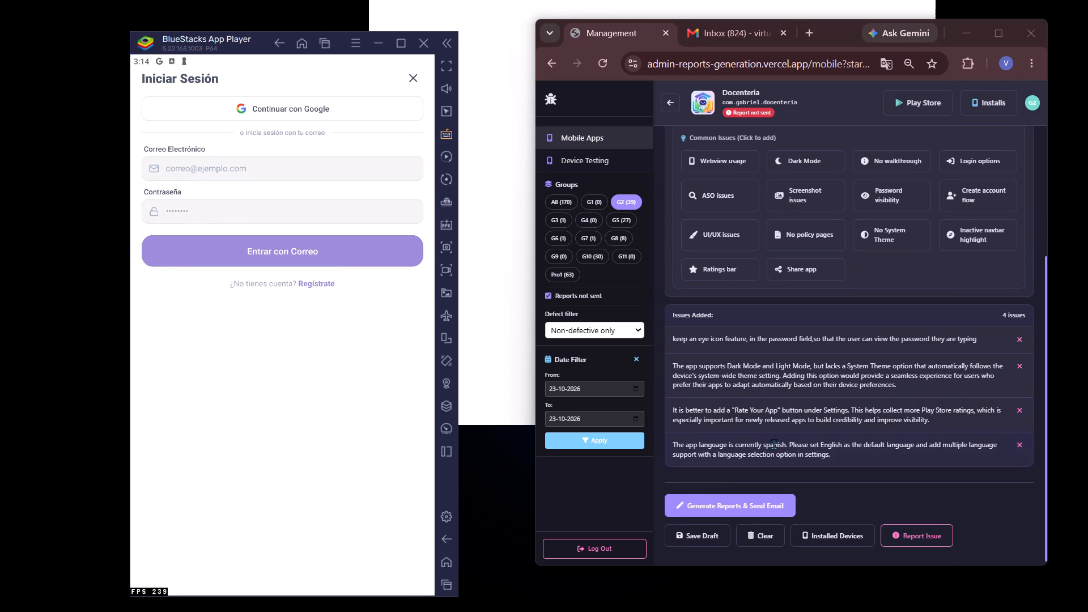
left_click(748, 504)
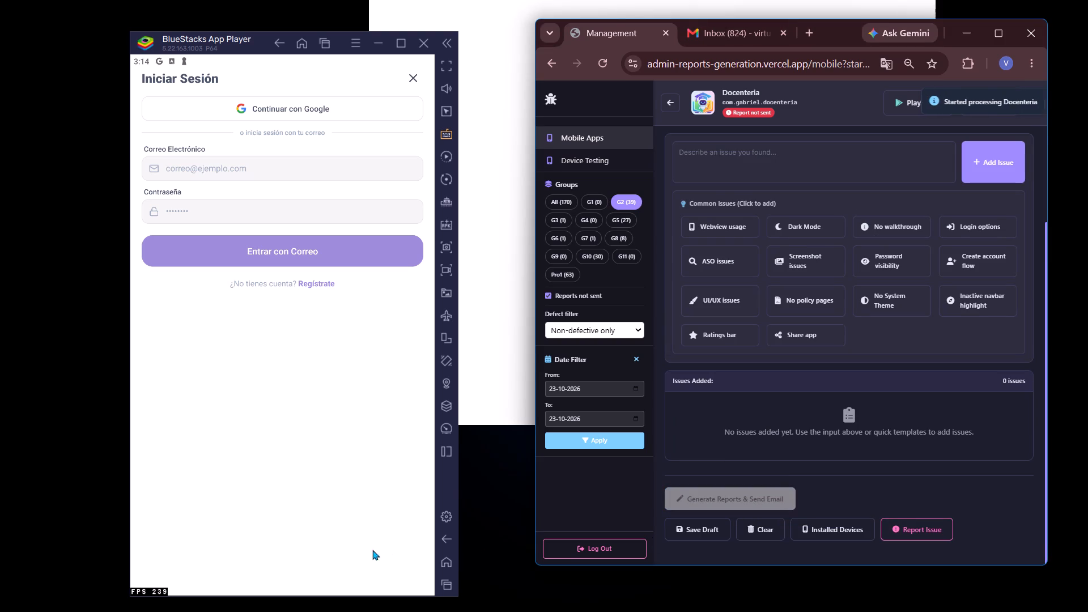
Return to Docenteria's Google Play page in the emulator and uninstall the app.
left_click(440, 577)
left_click_drag(242, 380, 237, 380)
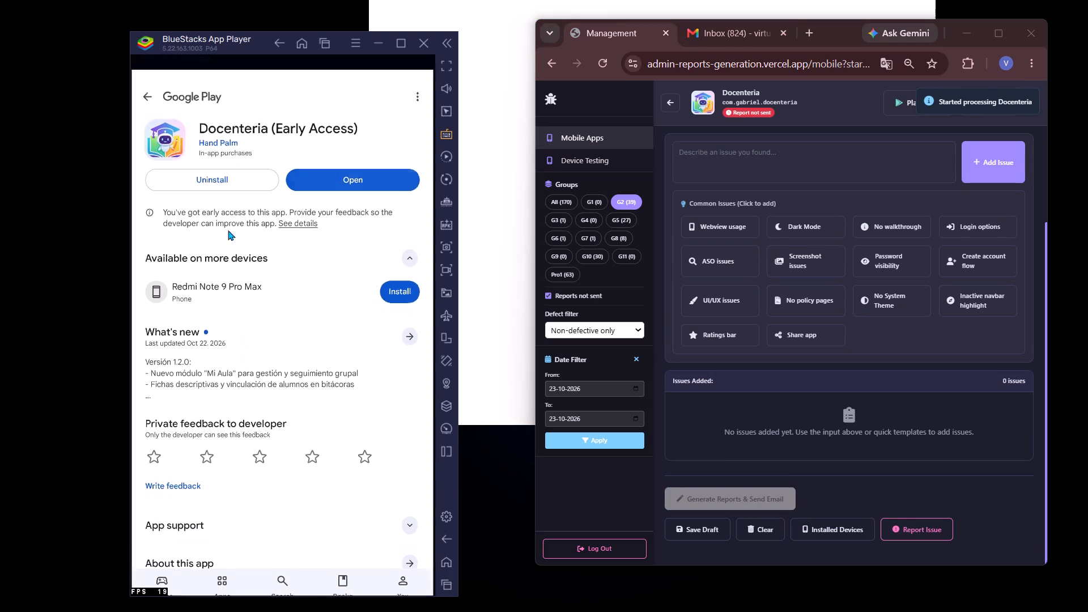
left_click(226, 150)
left_click(231, 168)
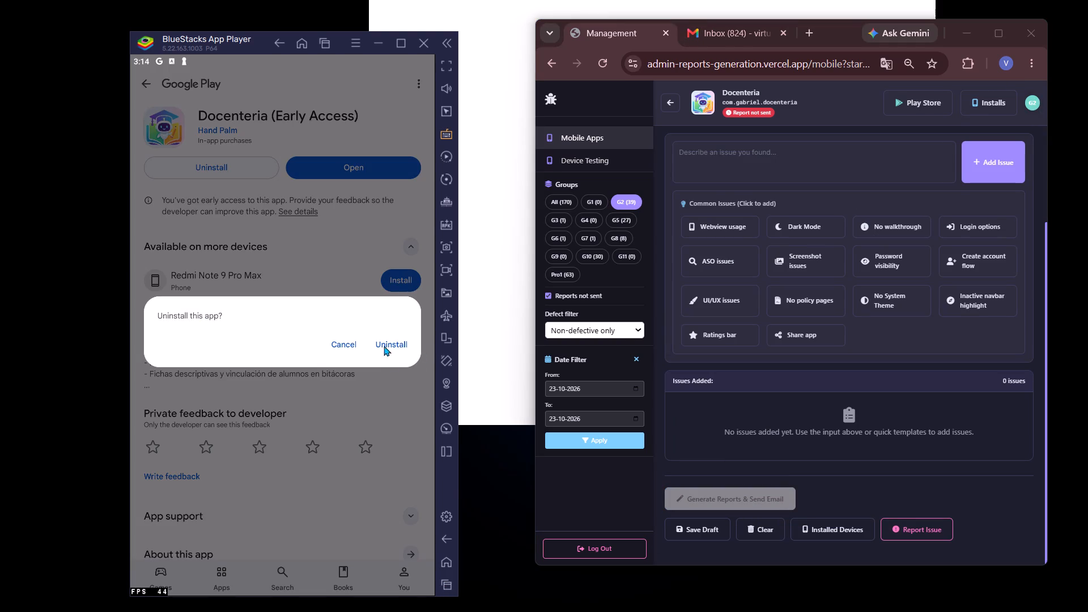
left_click_drag(385, 345, 389, 340)
Advance the admin page to Agendala, app 17 of 39, in both the emulator's browser and desktop Chrome.
left_click(456, 586)
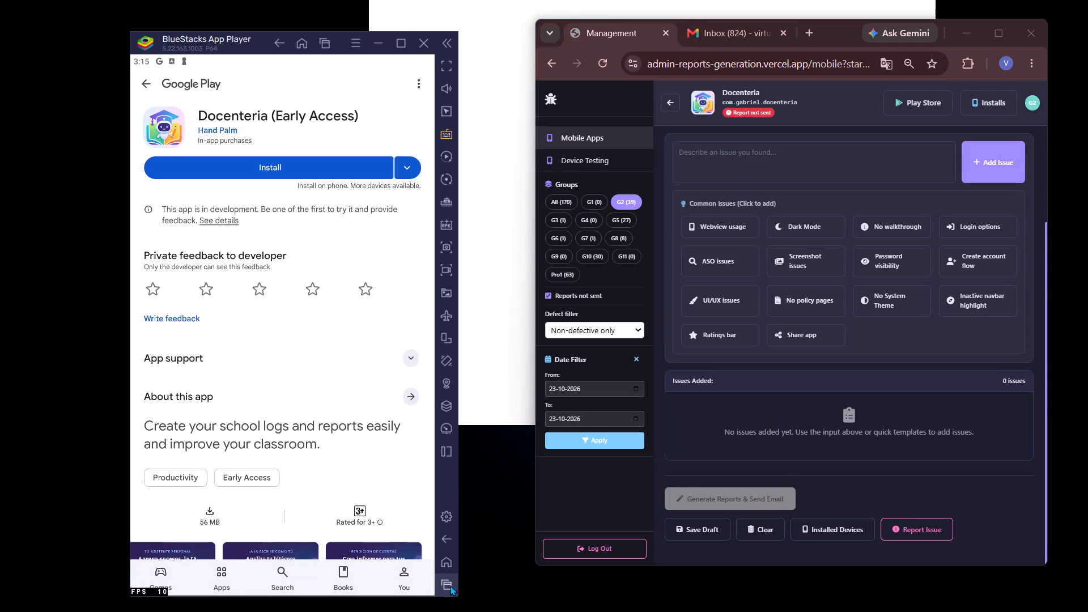
left_click(450, 585)
left_click(279, 356)
left_click(403, 162)
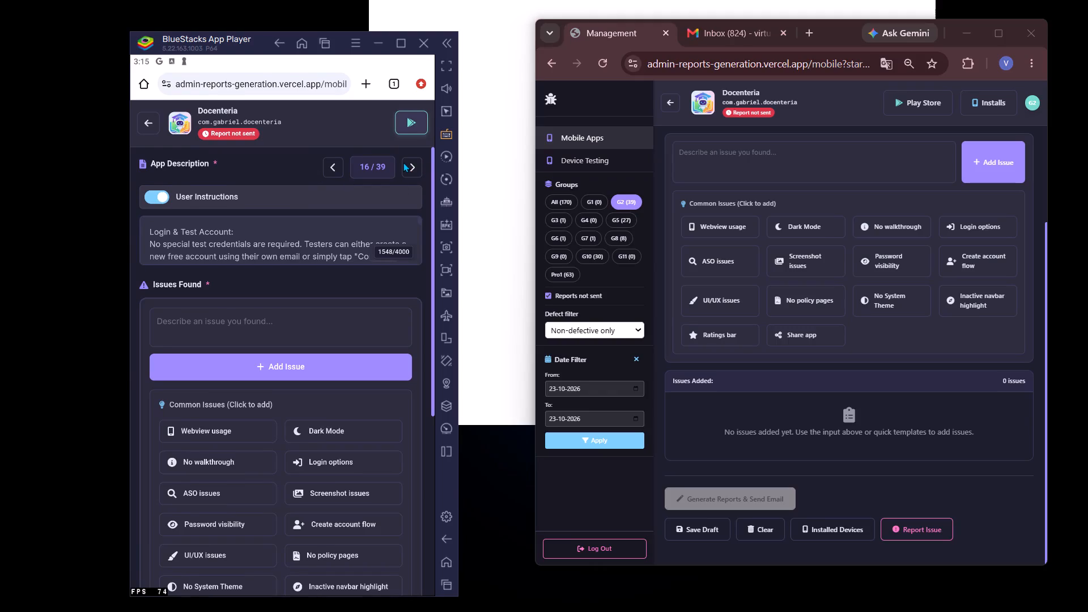
scroll(969, 270, "up", 3)
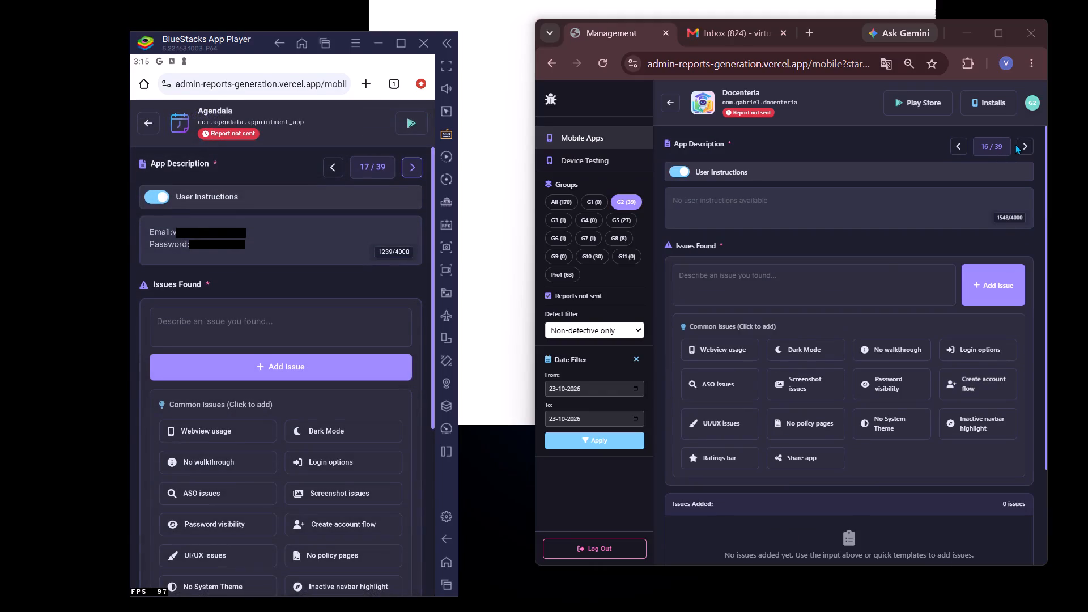
left_click(1015, 144)
left_click(1026, 147)
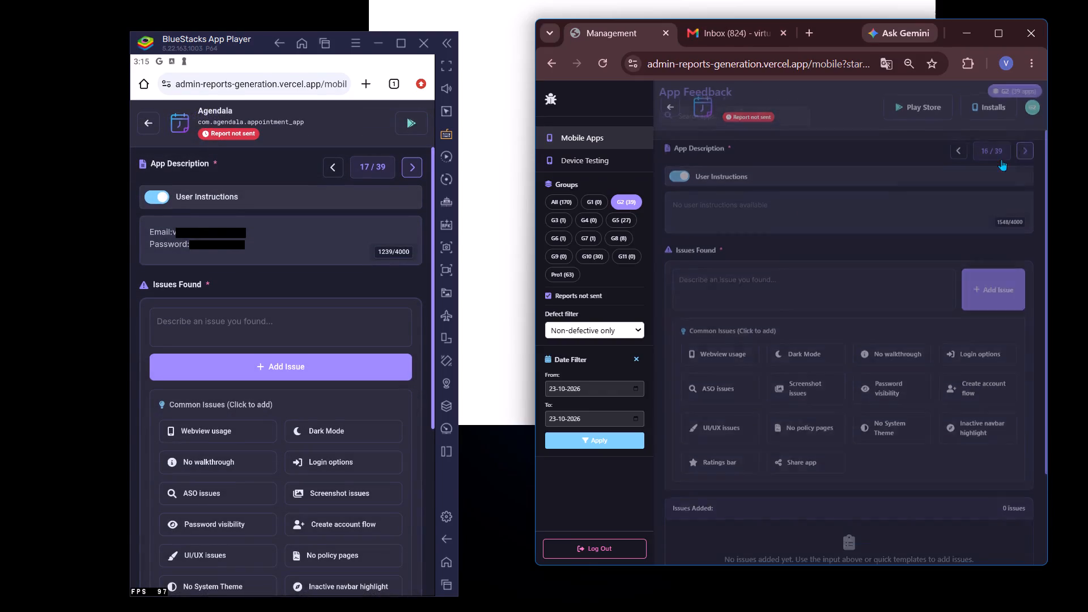
Open Agendala's Google Play listing in the emulator and examine its description and screenshots.
left_click(401, 126)
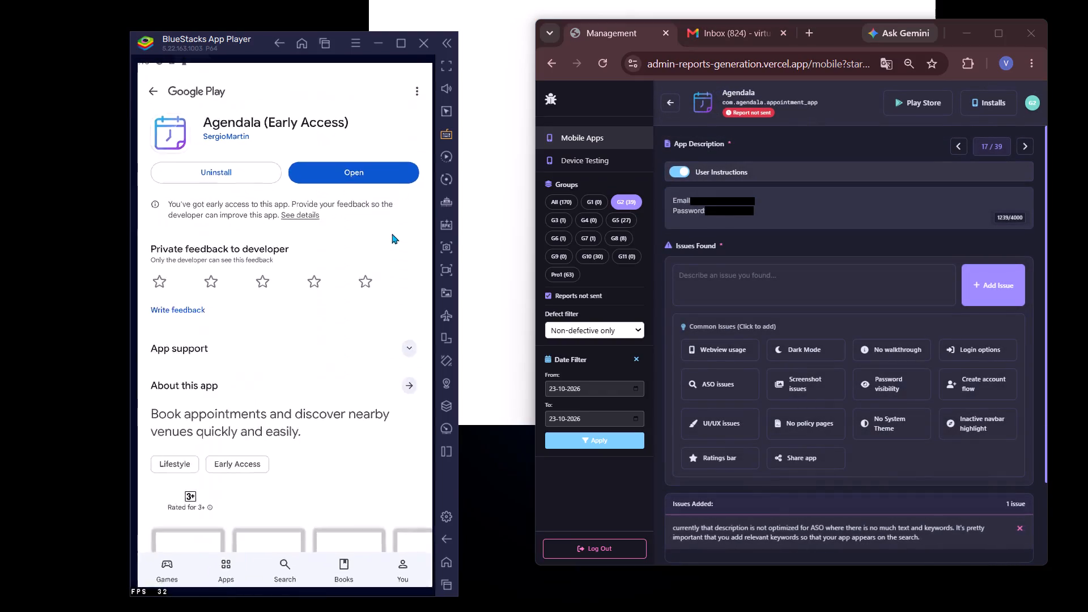
left_click_drag(292, 407, 293, 150)
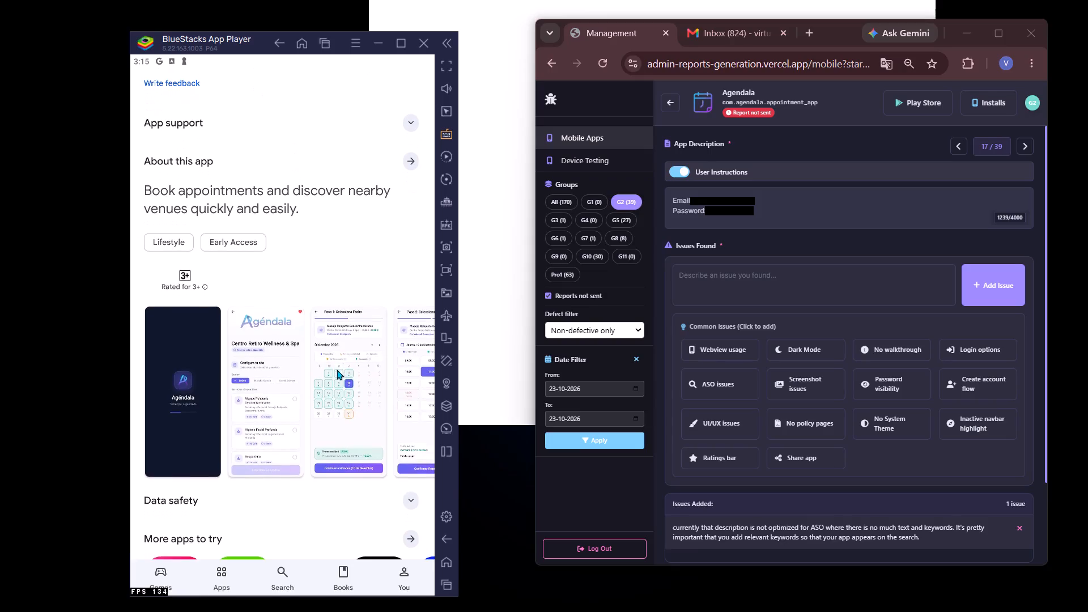
left_click_drag(330, 376, 159, 418)
left_click_drag(315, 397, 7, 405)
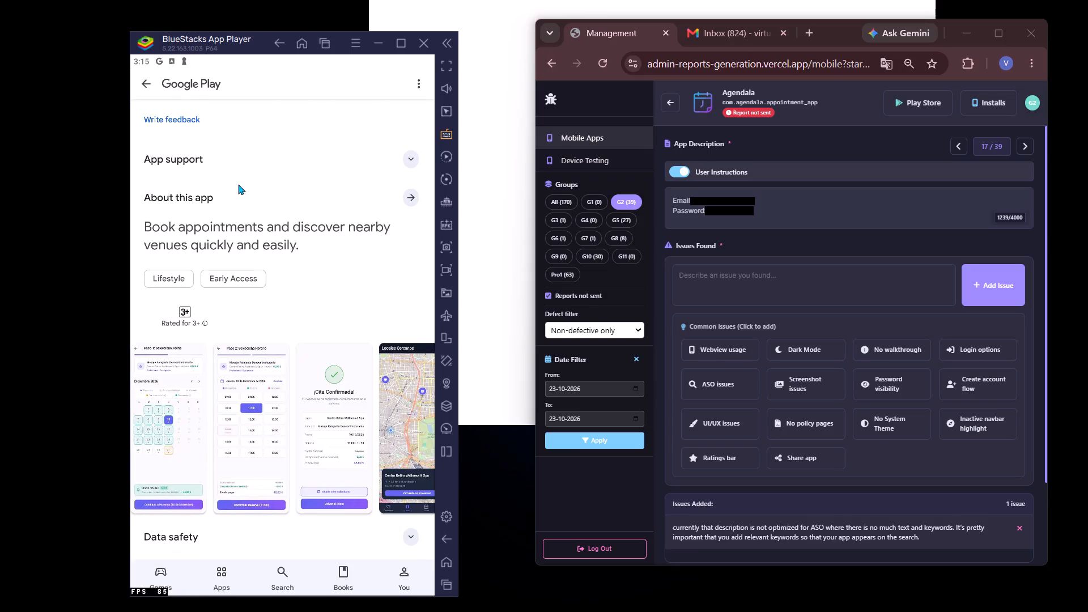
left_click_drag(238, 184, 304, 611)
Add the No walkthrough and Screenshot issues common issues to the Agendala report.
left_click_drag(907, 345, 902, 345)
left_click(825, 390)
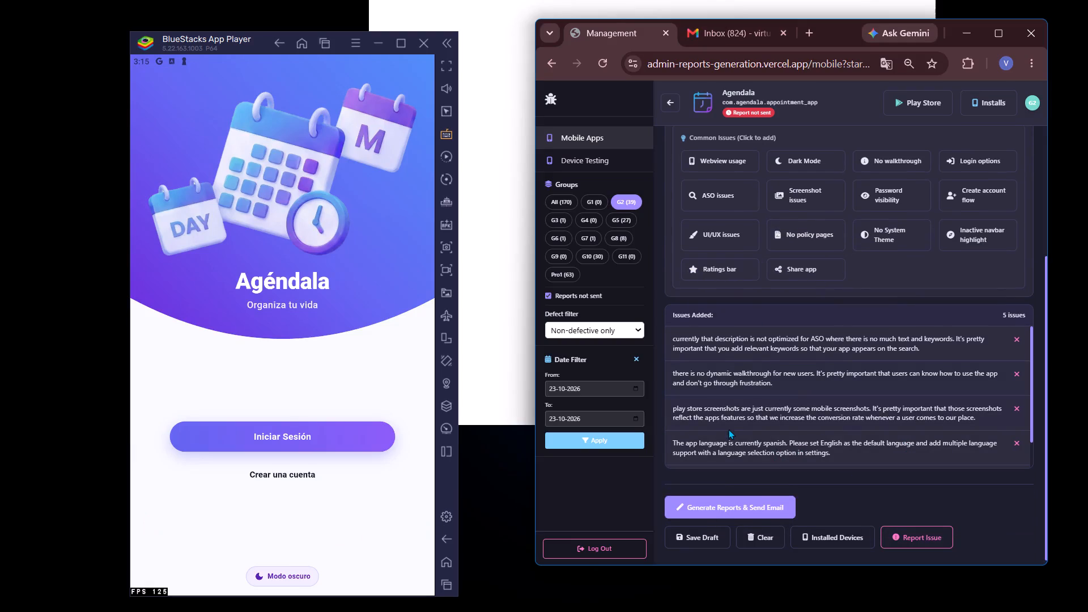
Generate the Agendala report and send it by email.
scroll(726, 445, "down", 3)
left_click(733, 507)
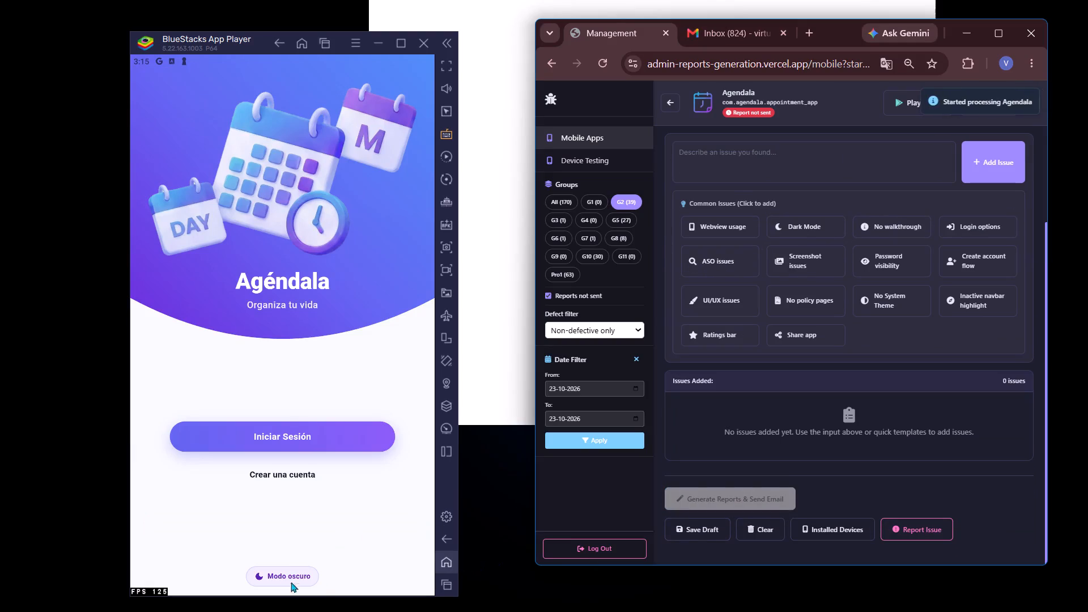
Return to Agendala's Google Play page in the emulator and uninstall the app.
left_click(440, 580)
left_click(296, 346)
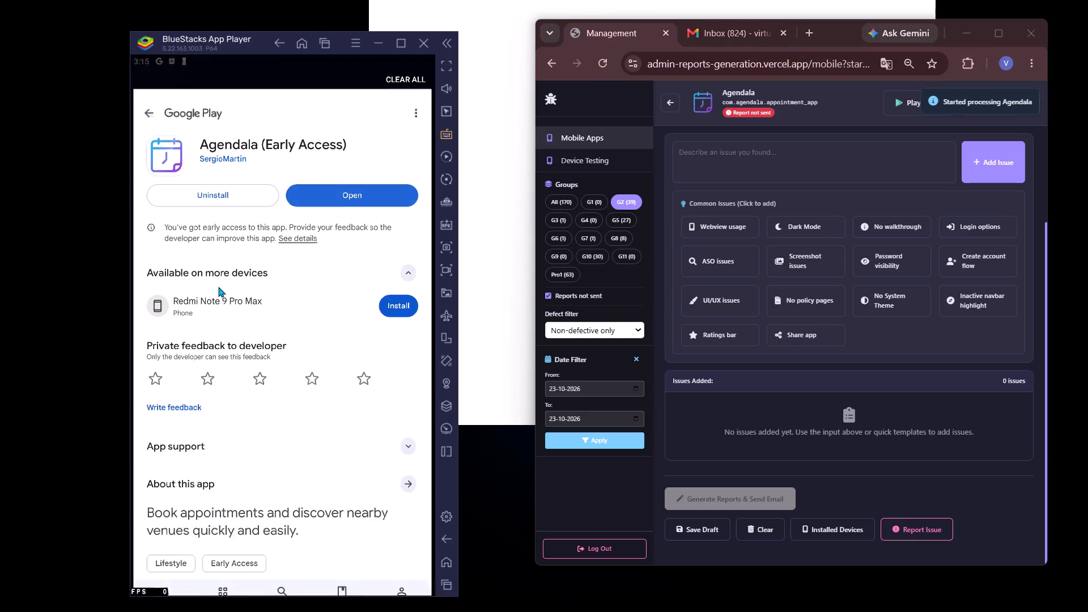
left_click(222, 169)
left_click(396, 347)
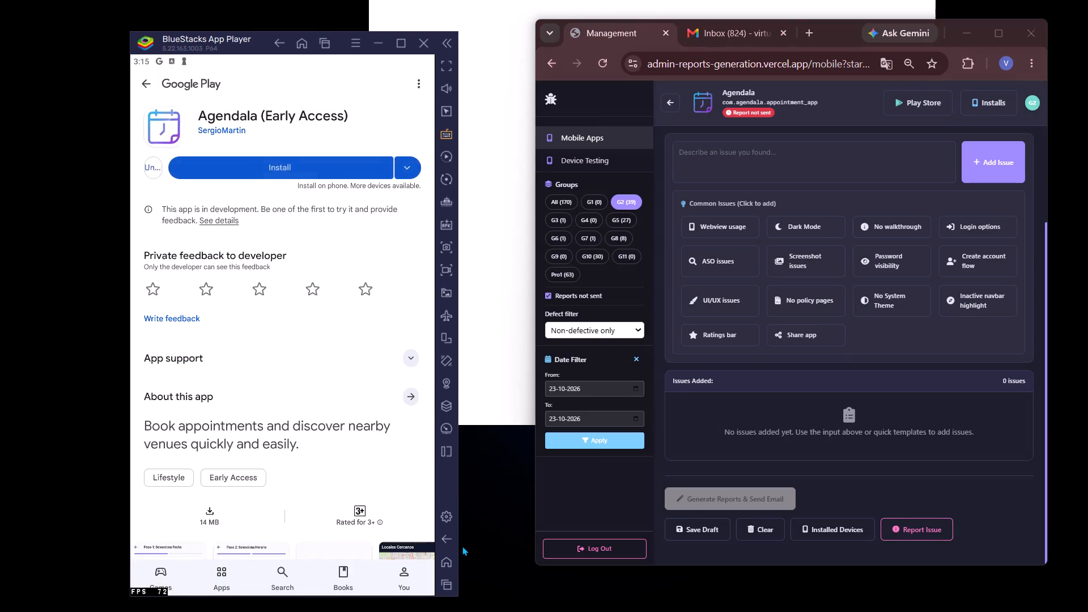
Advance the admin page to CaloCalo: AI Calorie Counter, app 18 of 39, in both the emulator's browser and desktop Chrome.
left_click(445, 584)
left_click(312, 419)
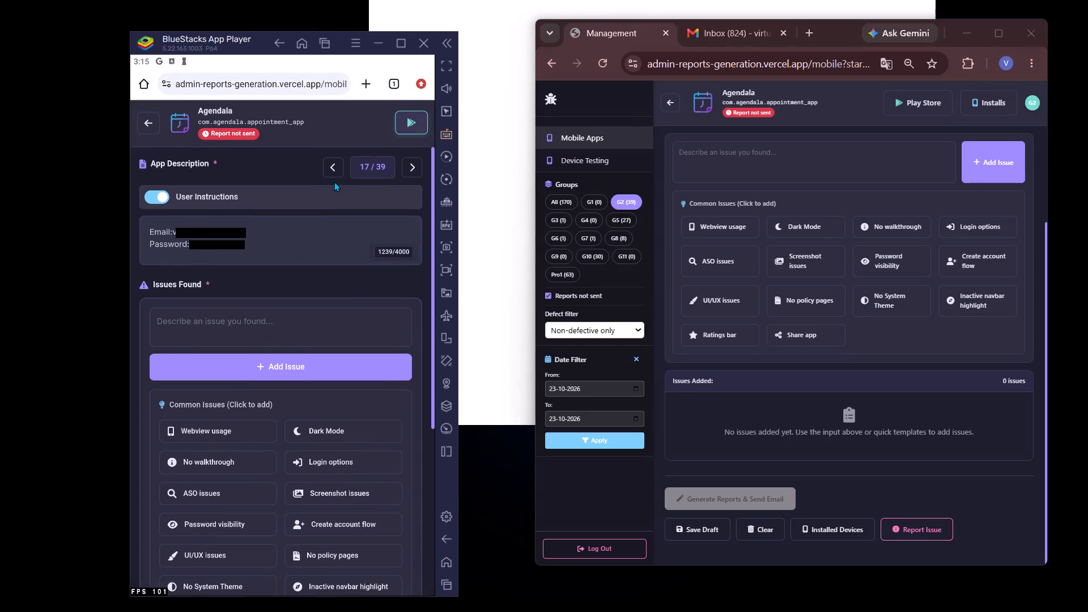
left_click(418, 169)
scroll(800, 404, "up", 3)
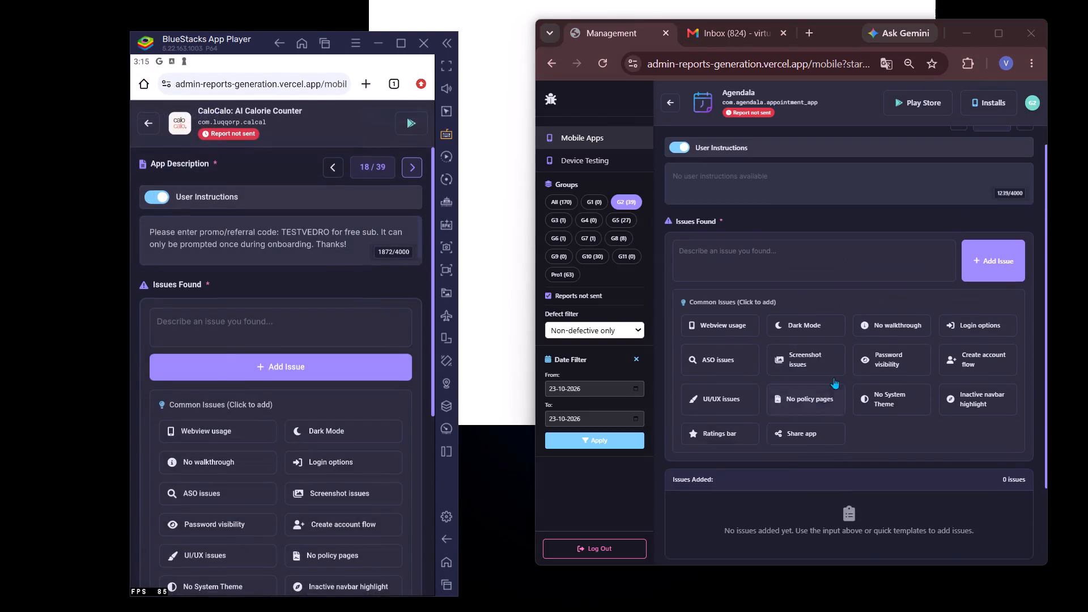
scroll(834, 386, "up", 2)
left_click(1026, 150)
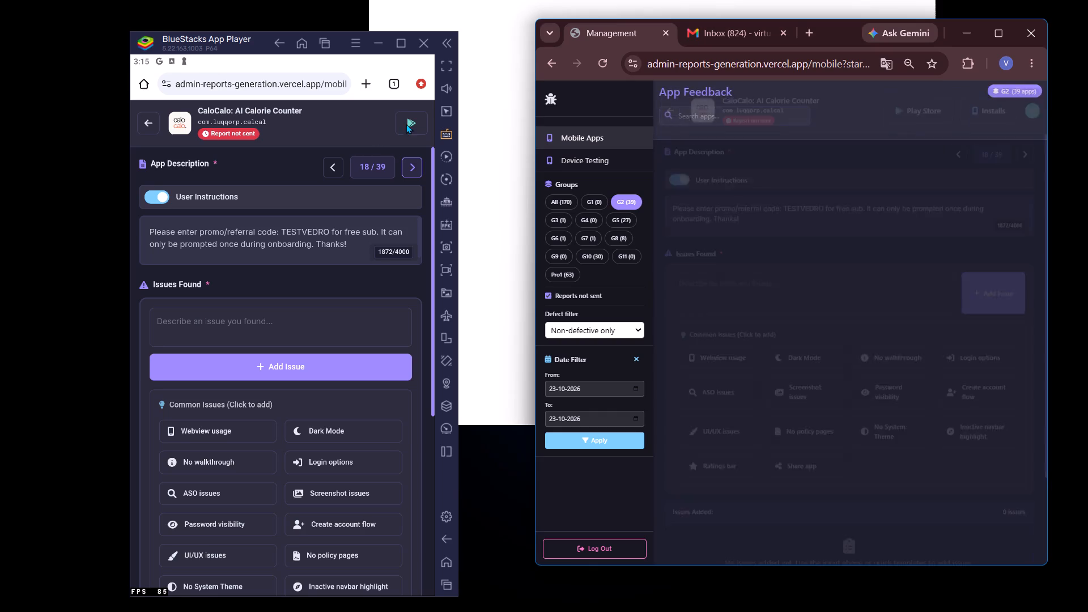
Open CaloCalo's Google Play listing in the emulator and examine its description and screenshots.
left_click(405, 118)
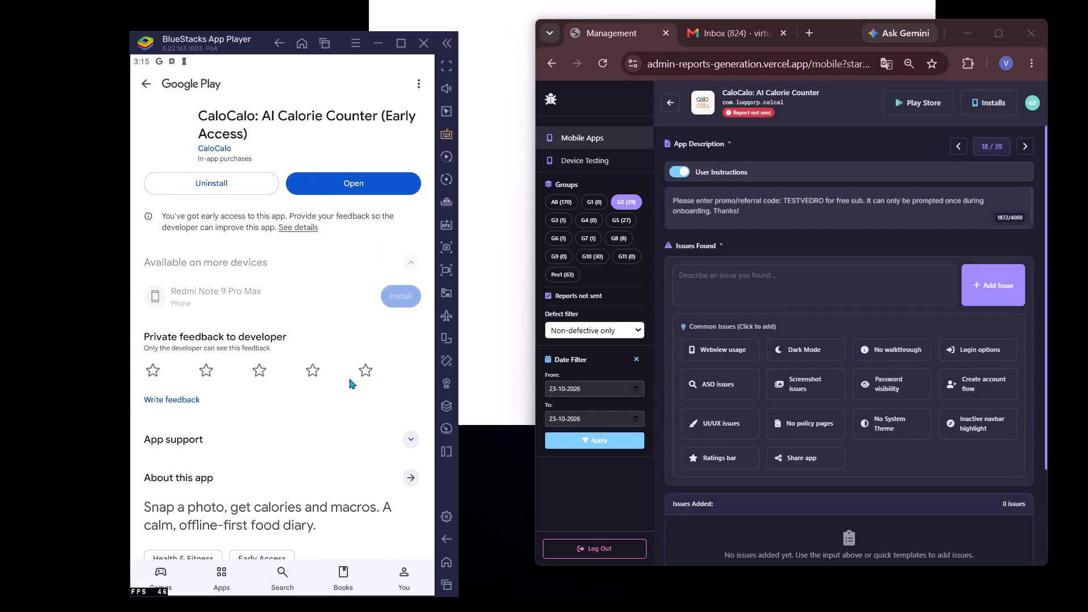
left_click_drag(343, 401, 278, 147)
left_click_drag(295, 351, 268, 263)
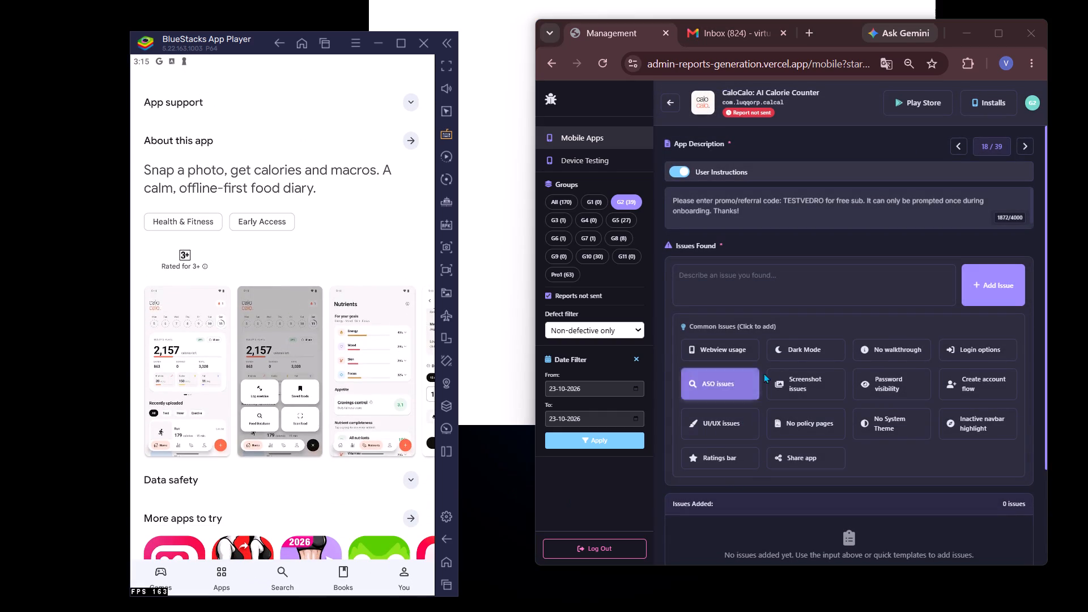
Add the No walkthrough and Screenshot issues common issues to CaloCalo's report.
left_click(879, 354)
left_click(835, 390)
Return to the top of CaloCalo's Google Play listing in the emulator and launch the app.
left_click_drag(308, 337, 313, 359)
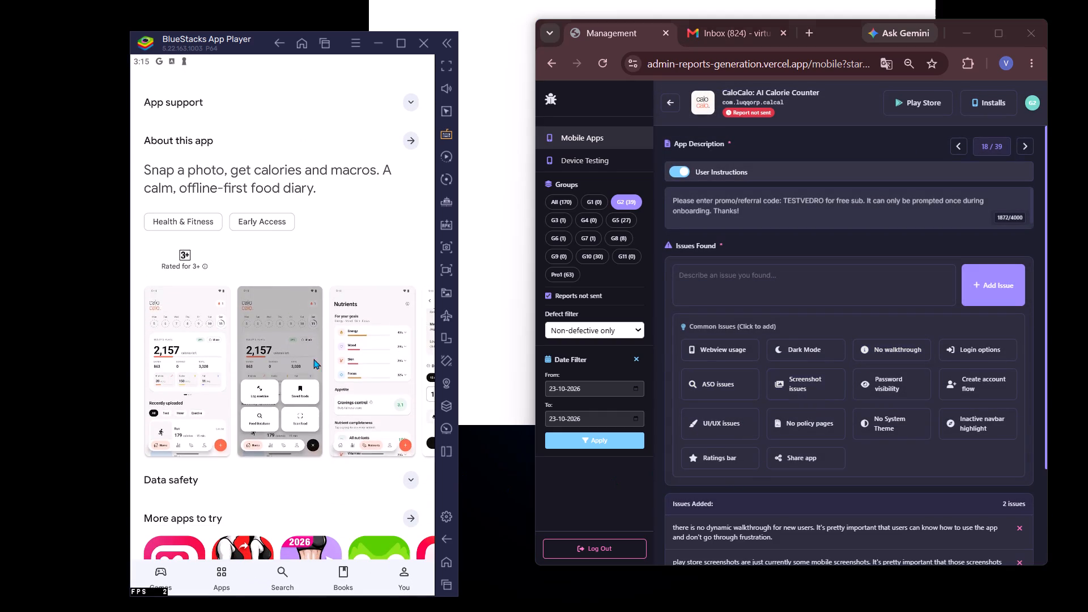
left_click_drag(313, 359, 314, 529)
left_click_drag(378, 173, 381, 321)
left_click(371, 175)
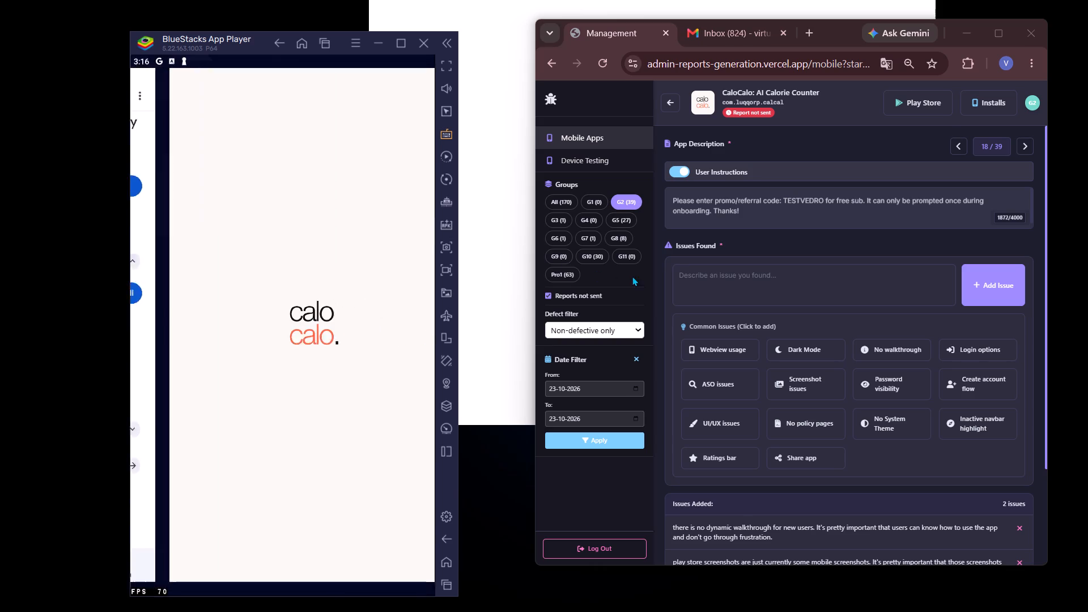
Add the ASO issues common issue to CaloCalo's report.
left_click(710, 375)
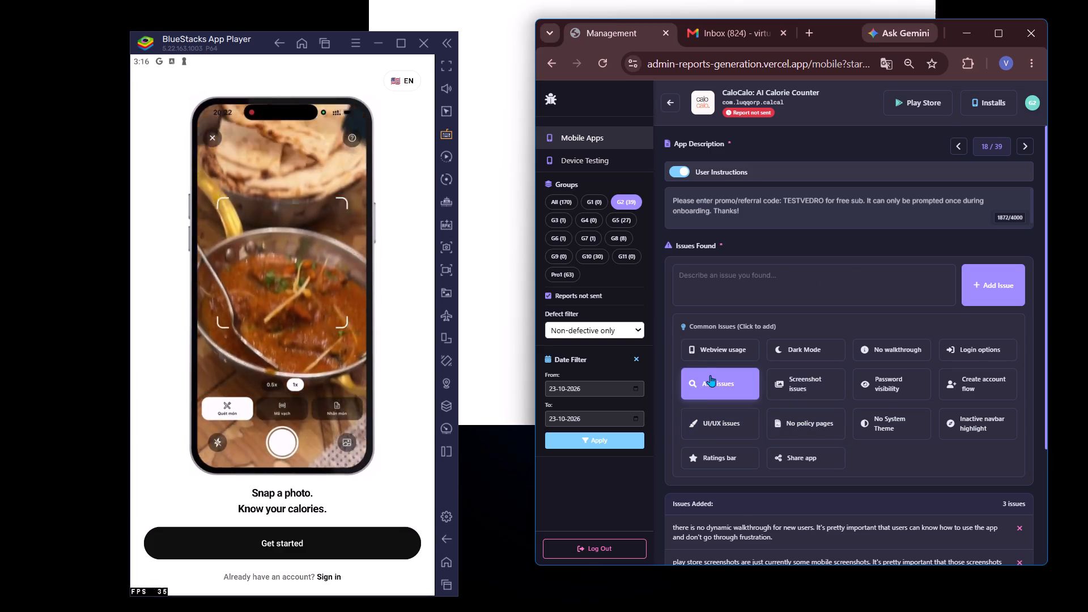
left_click(338, 550)
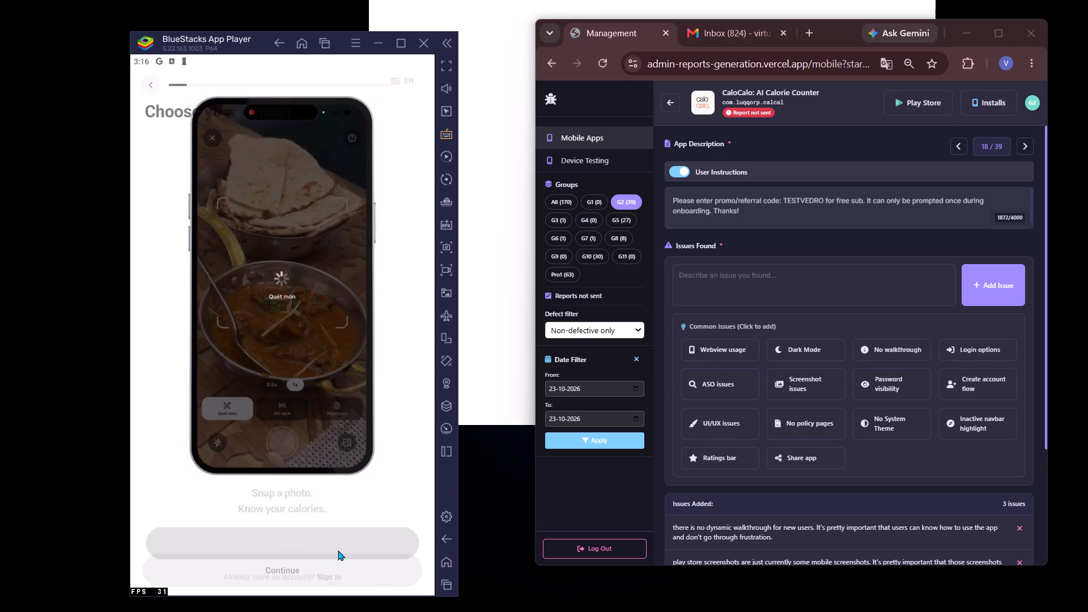
left_click(231, 347)
left_click(318, 575)
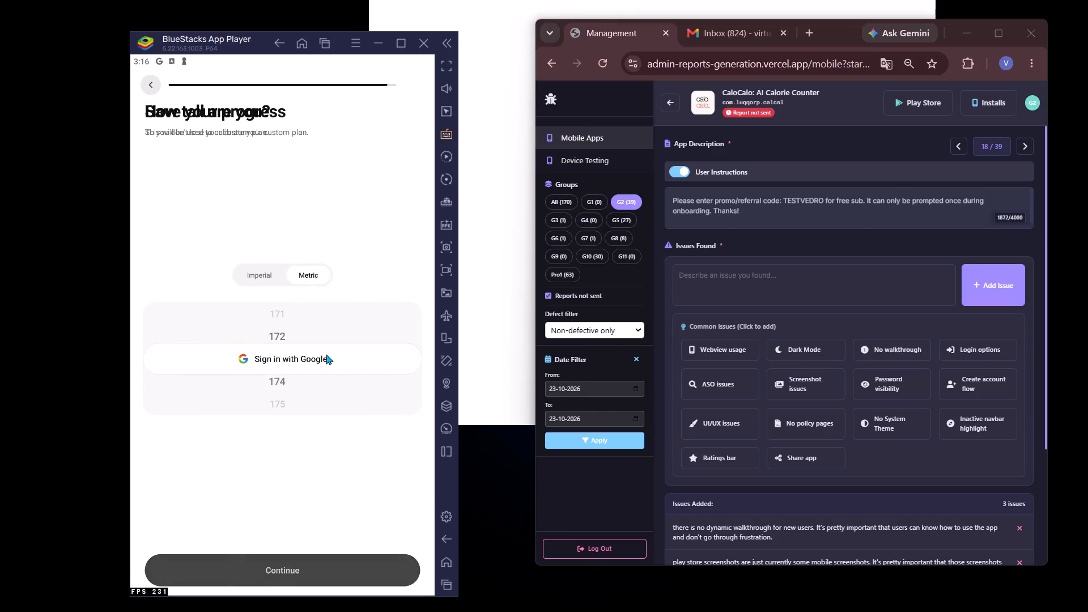
left_click(326, 354)
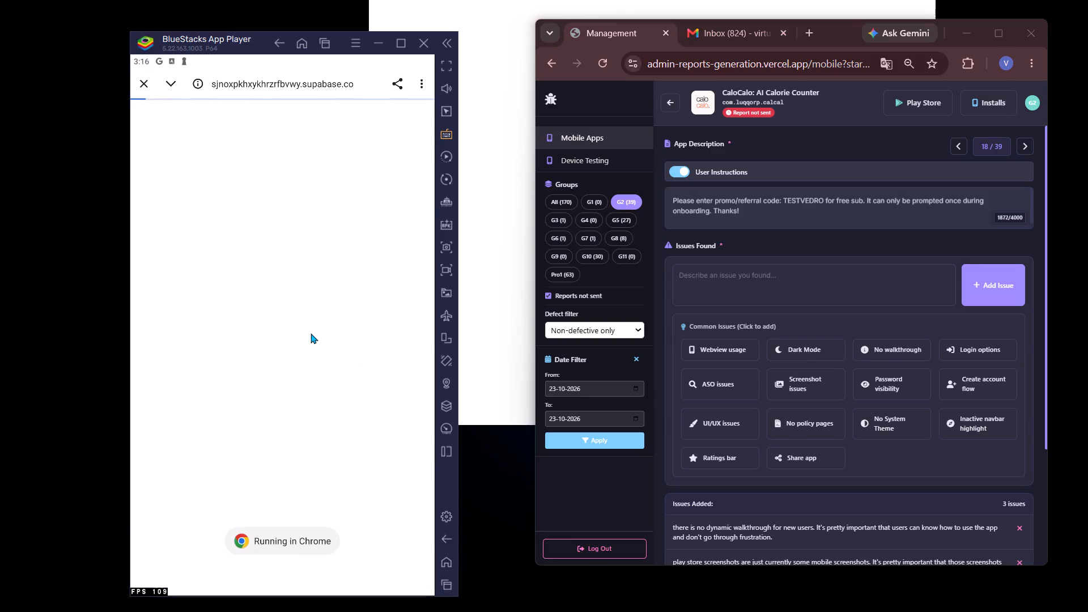
left_click_drag(243, 235, 237, 239)
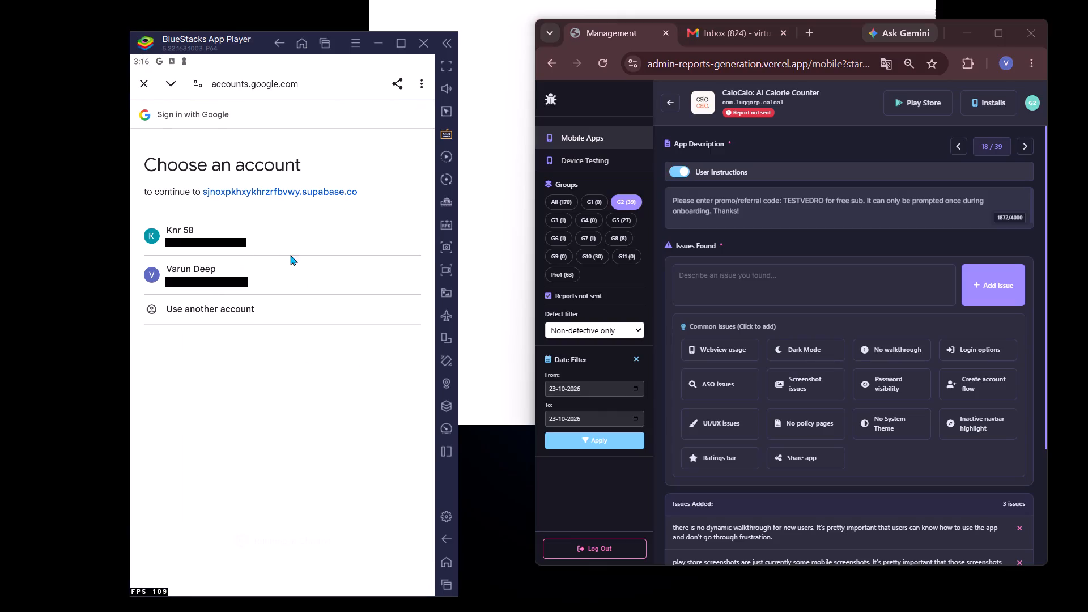
left_click(273, 238)
Draft the issue description "better to implemenr email option for multiple logins" in CaloCalo's report.
left_click(756, 312)
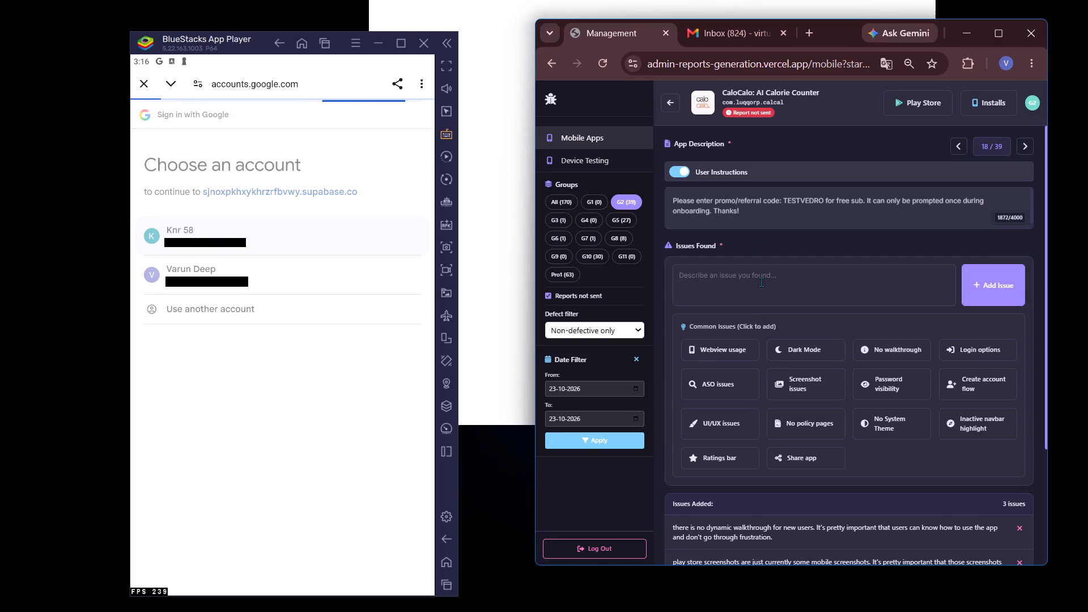
left_click(761, 282)
key("n")
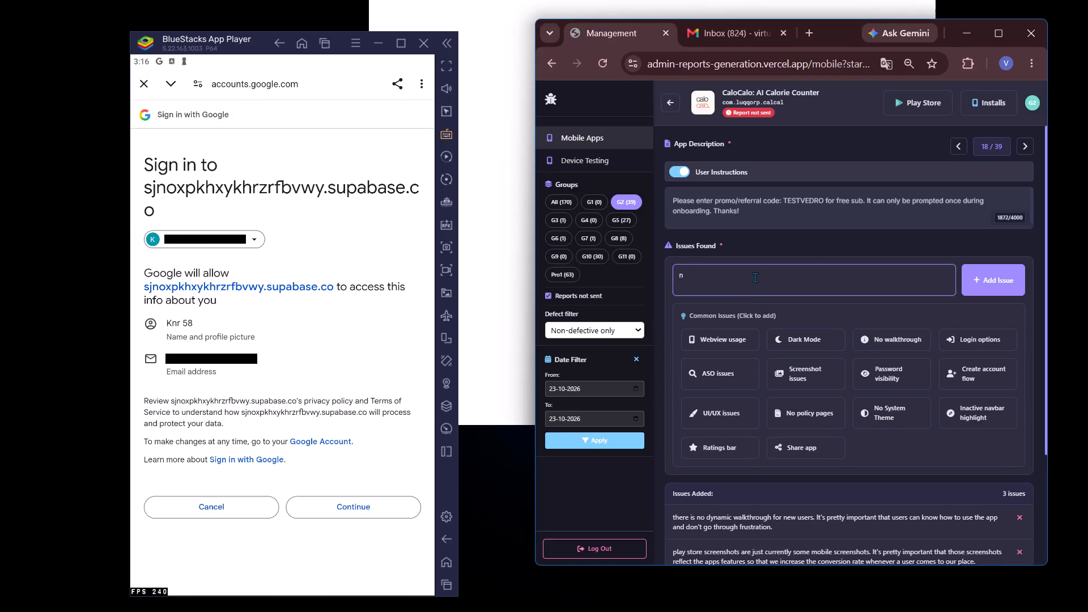
key("BackSpace")
type("be")
type("tter")
key("space")
type("to imp")
type("le")
key("m")
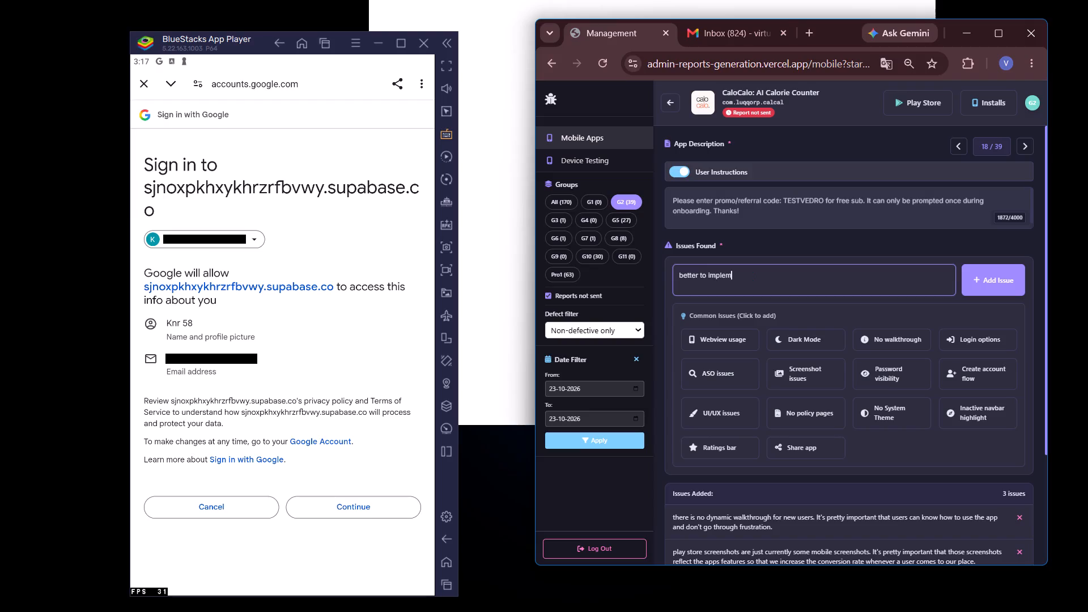
type("ne")
key("BackSpace")
key("BackSpace")
key("e")
type("nr email optioi")
key("space")
key("BackSpace")
key("BackSpace")
key("b")
key("BackSpace")
key("BackSpace")
key("n")
key("BackSpace")
type("on")
key("space")
type("for multiple")
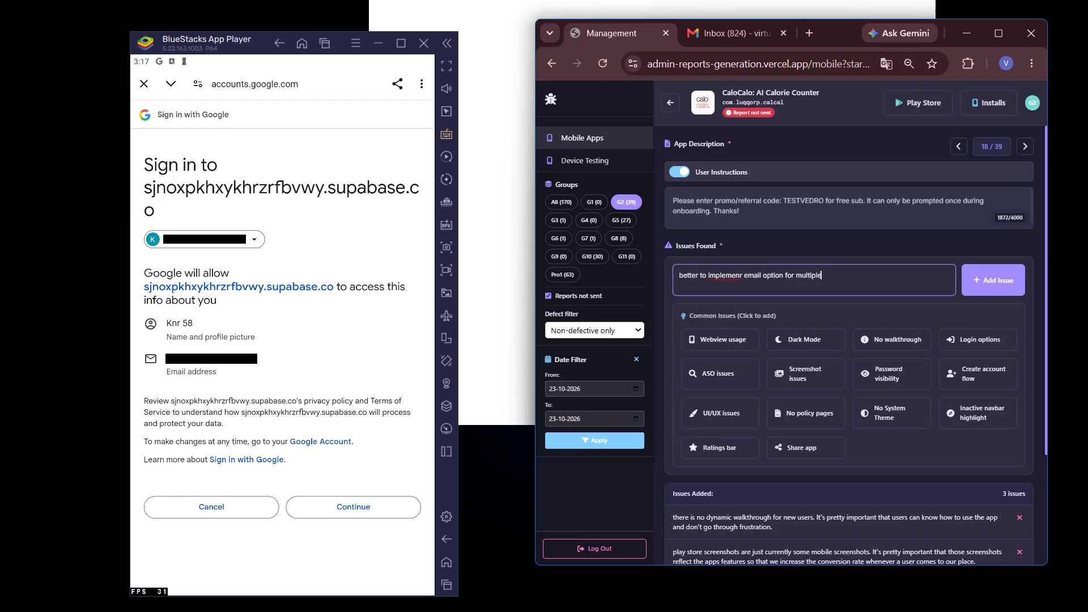
key("space")
type("lo")
type("gins")
Correct "implemenr" to "implement" in the drafted email login issue and add the issue to CaloCalo's report.
key("Left")
key("Left")
key("Left")
key("Left")
key("Left")
key("Left")
key("Left")
key("Left")
key("Left")
key("Left")
key("Left")
key("Left")
key("Left")
key("Left")
key("Left")
key("Left")
key("Left")
key("Left")
key("Left")
key("Left")
key("Left")
key("Left")
key("BackSpace")
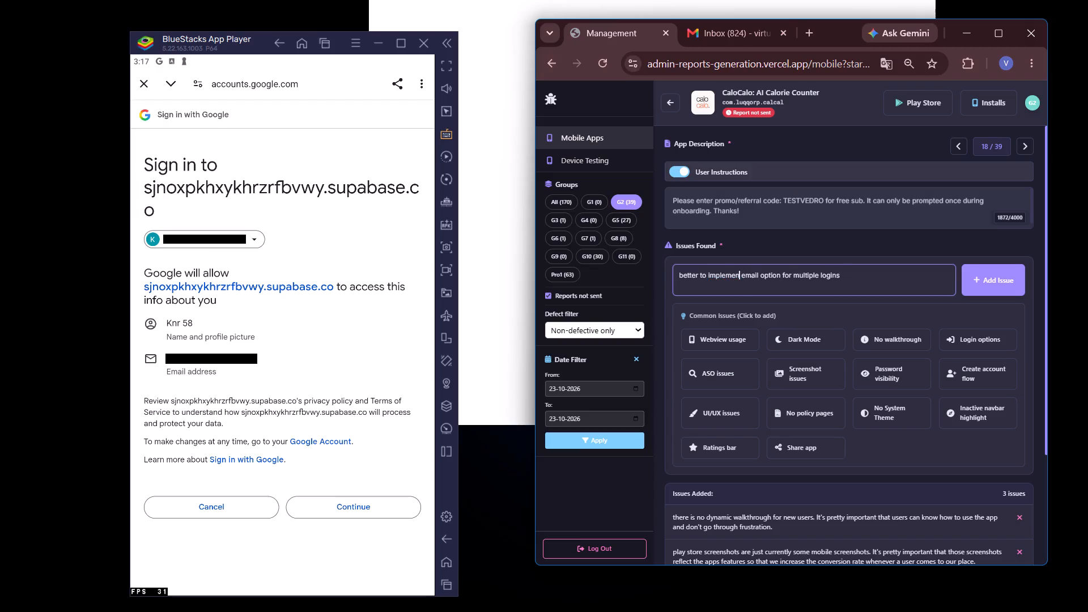
key("t")
key("Return")
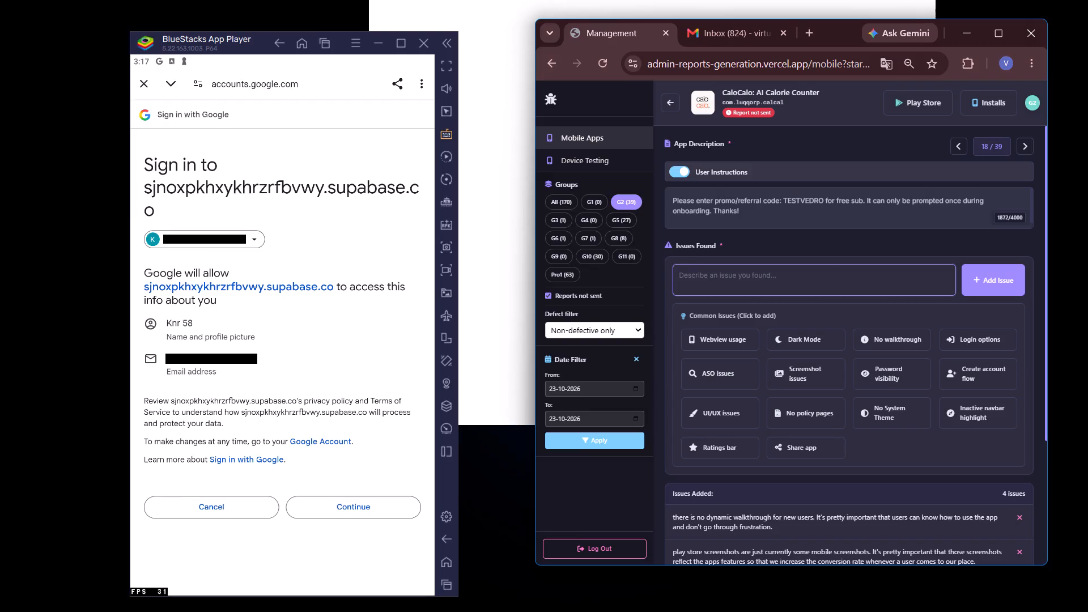
Approve the Google sign-in to CaloCalo in BlueStacks and skip the introductory tour on the home screen.
left_click(344, 505)
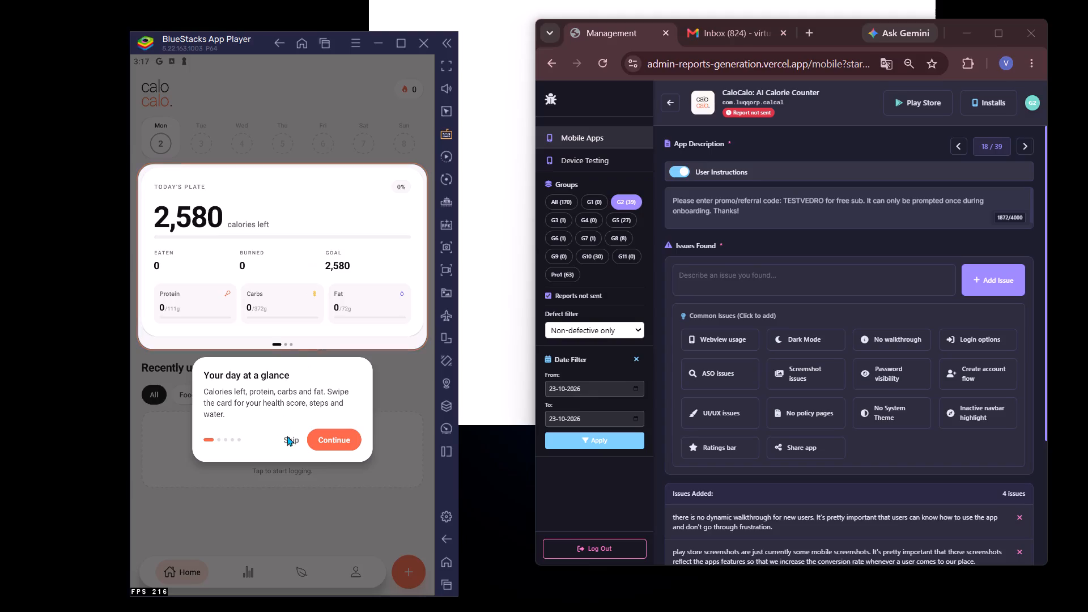
left_click(300, 438)
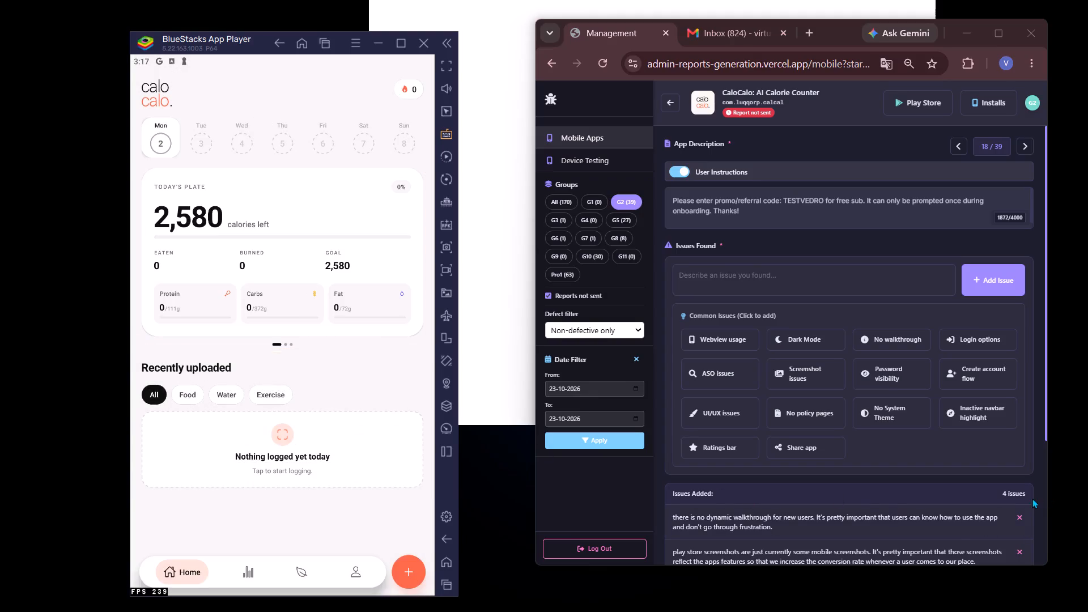
Remove the issue about the missing dynamic walkthrough from CaloCalo's report in the admin web app.
left_click(1017, 513)
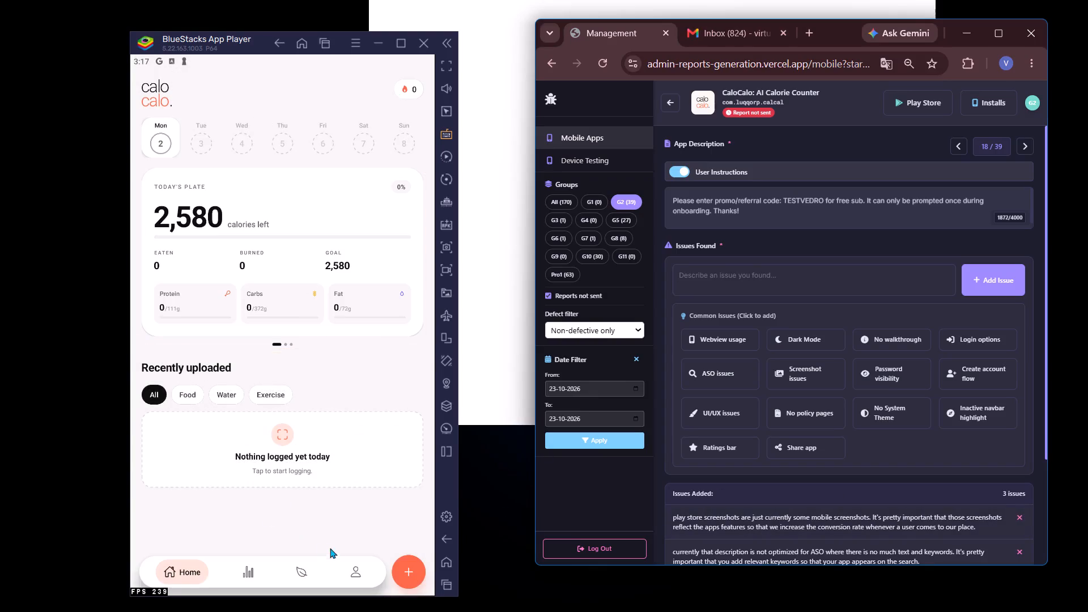
left_click(356, 573)
left_click(261, 295)
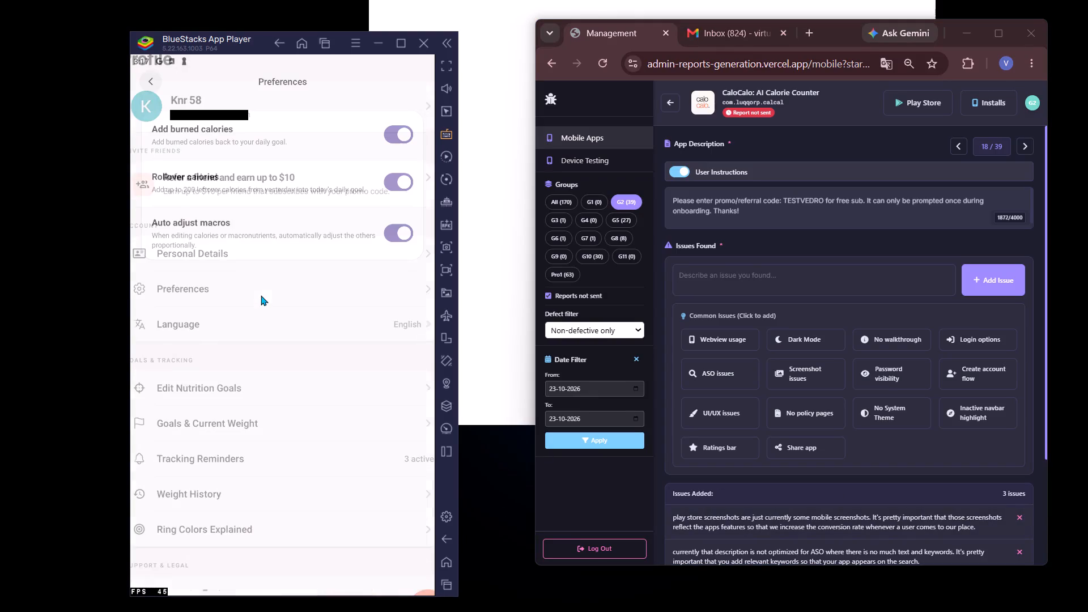
left_click(146, 85)
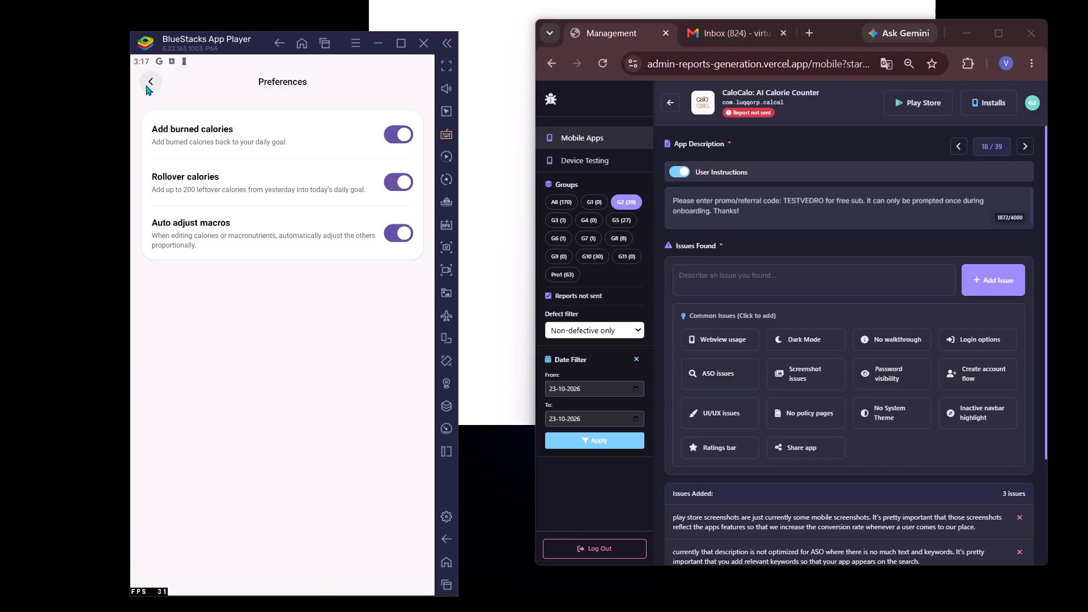
scroll(260, 355, "down", 3)
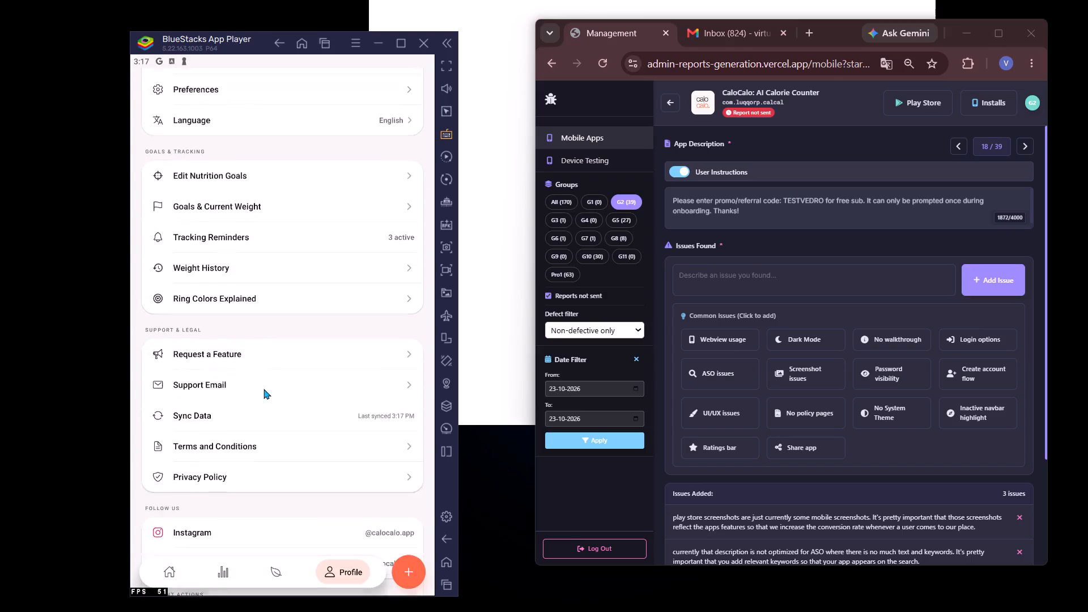
scroll(263, 389, "down", 2)
scroll(229, 416, "up", 2)
scroll(218, 283, "up", 4)
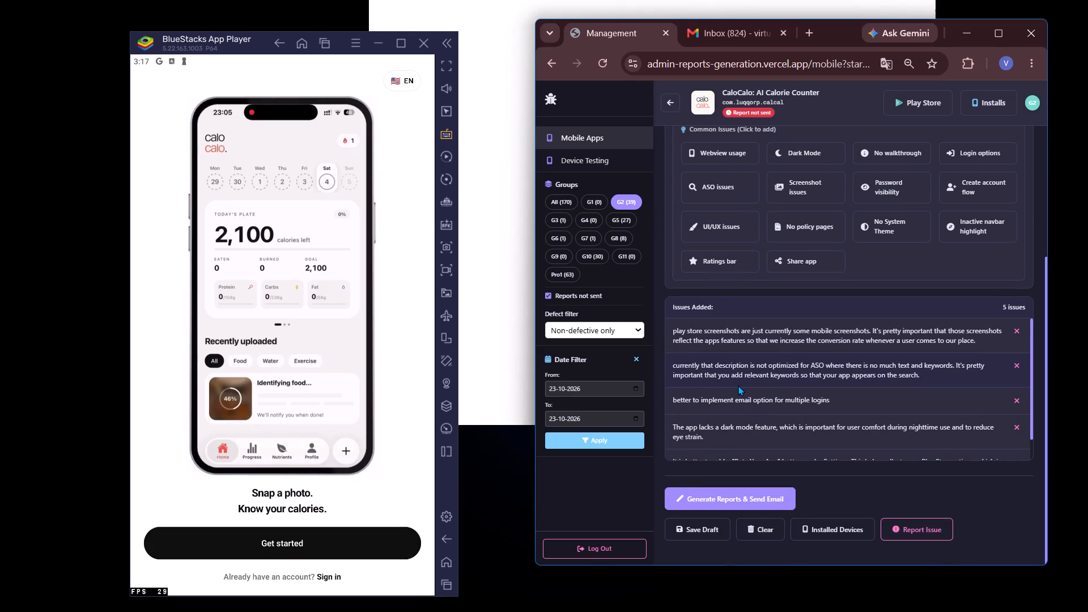
scroll(745, 386, "down", 1)
scroll(751, 385, "up", 1)
scroll(739, 406, "down", 3)
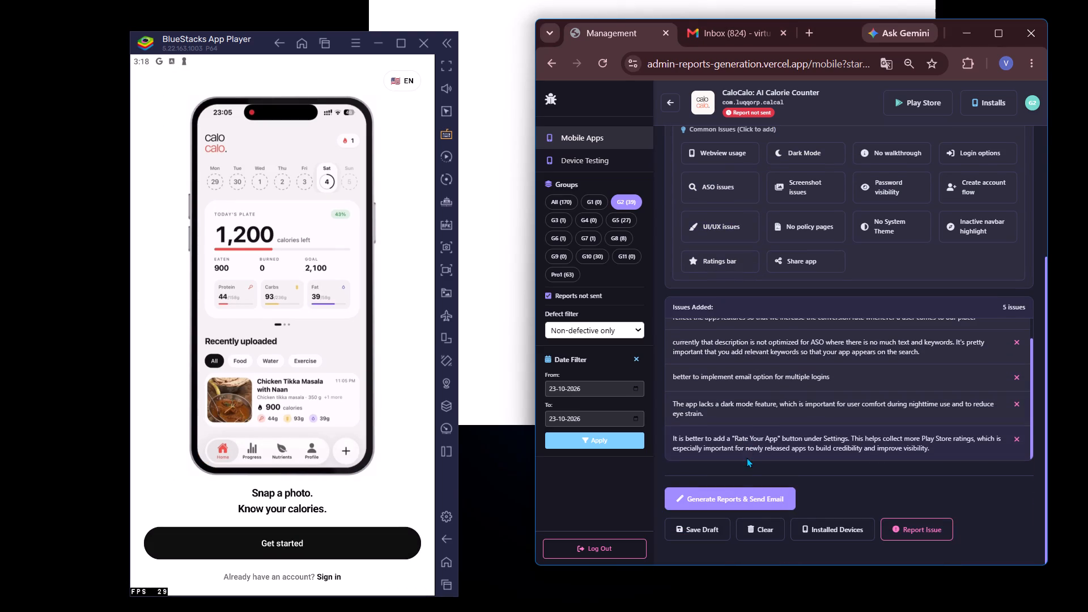
left_click(749, 504)
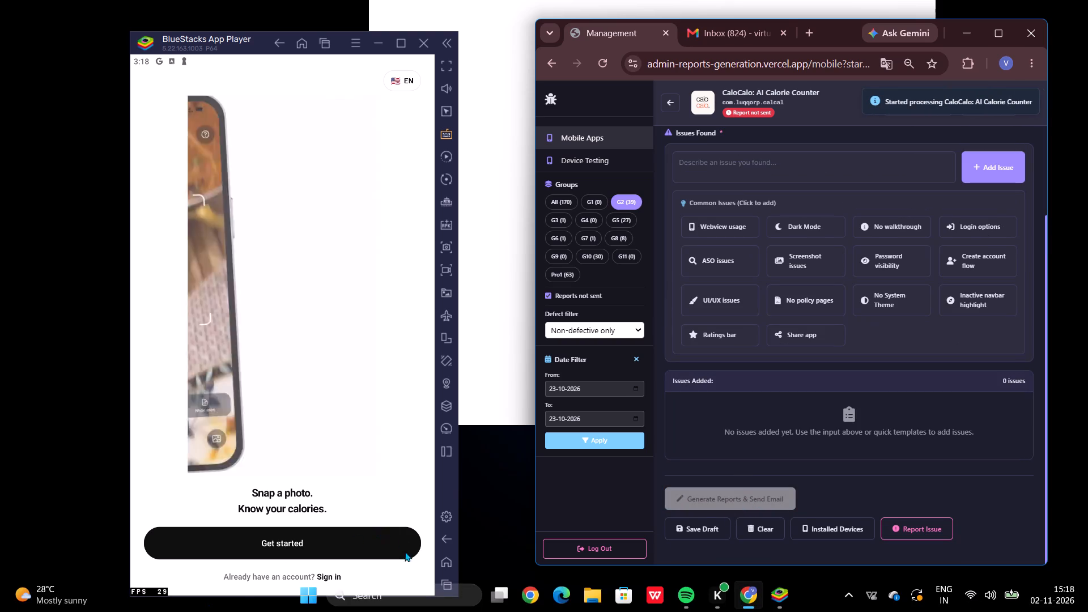
Uninstall CaloCalo from the emulator through its Play Store page.
left_click(448, 576)
left_click(252, 291)
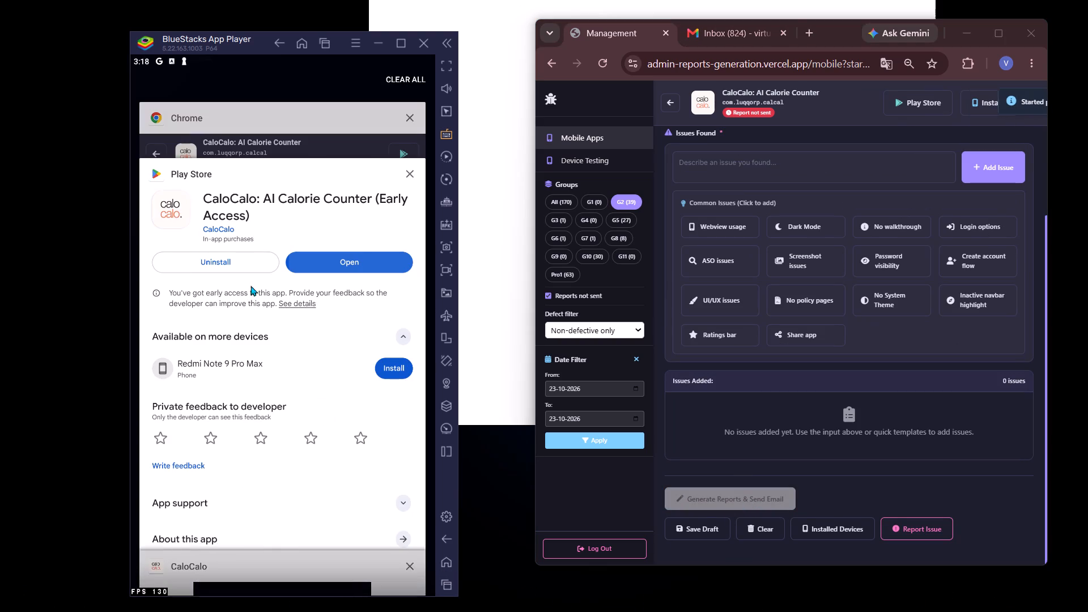
left_click(210, 174)
left_click(393, 348)
left_click_drag(292, 432, 252, 284)
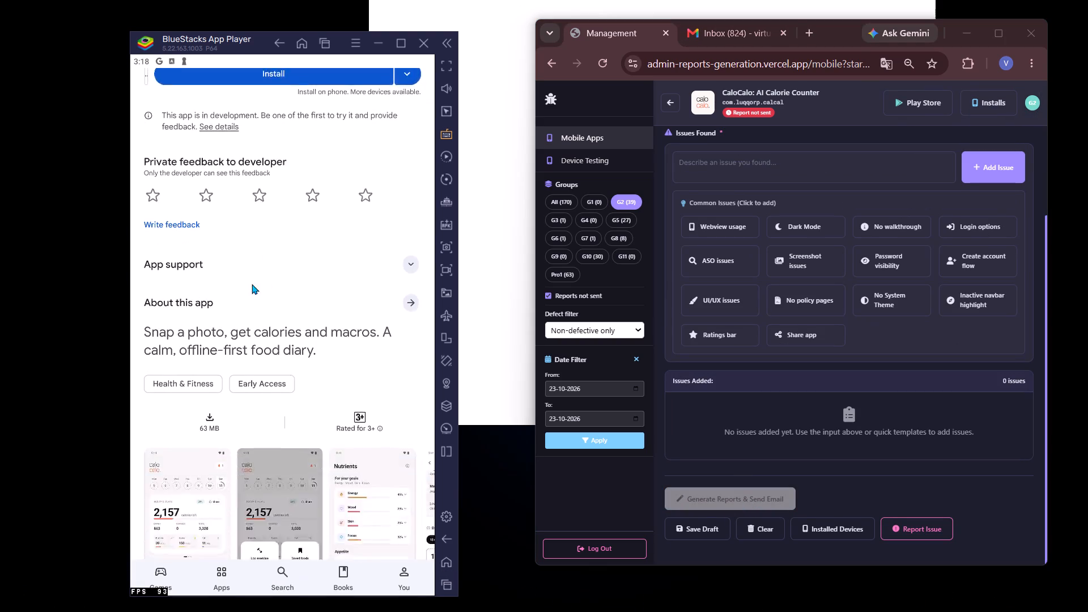
left_click_drag(252, 284, 227, 176)
Advance to Ghost Shooter: Sobrevivência, app 19 of 39, in both the emulator's browser and the desktop admin web app.
left_click(442, 583)
left_click(348, 462)
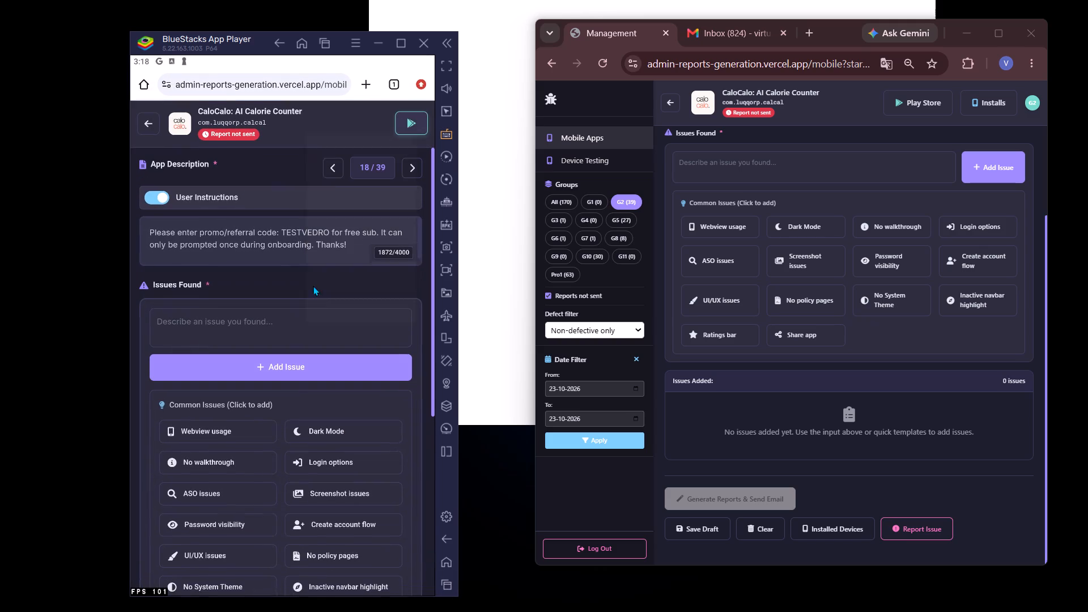
left_click(406, 171)
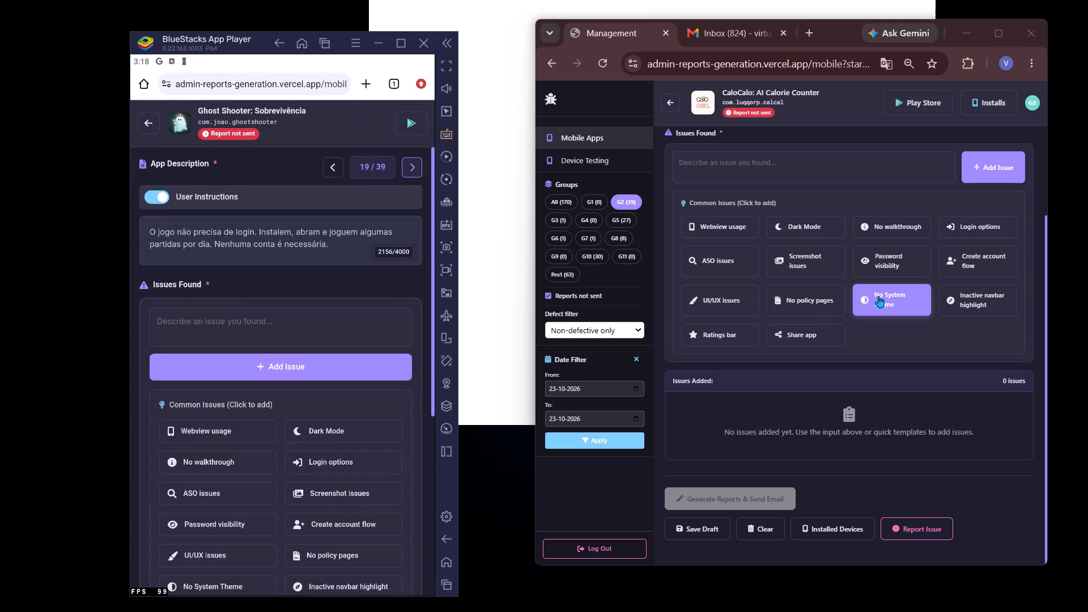
scroll(879, 294, "up", 4)
left_click(1015, 147)
left_click(1019, 147)
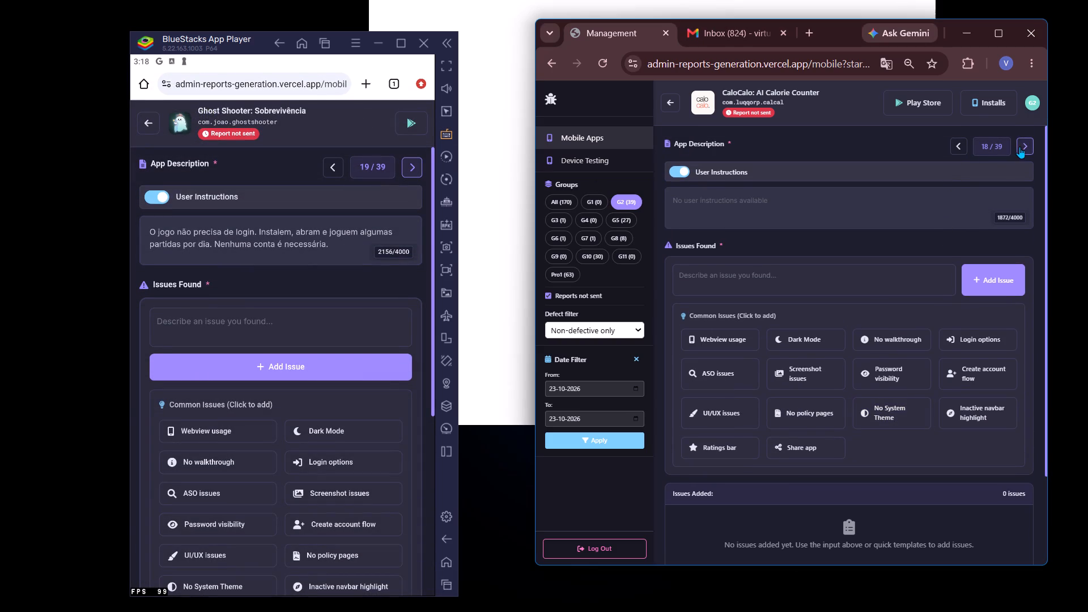
Open Ghost Shooter's Play Store listing in BlueStacks and examine its description, screenshots and other details.
left_click(414, 123)
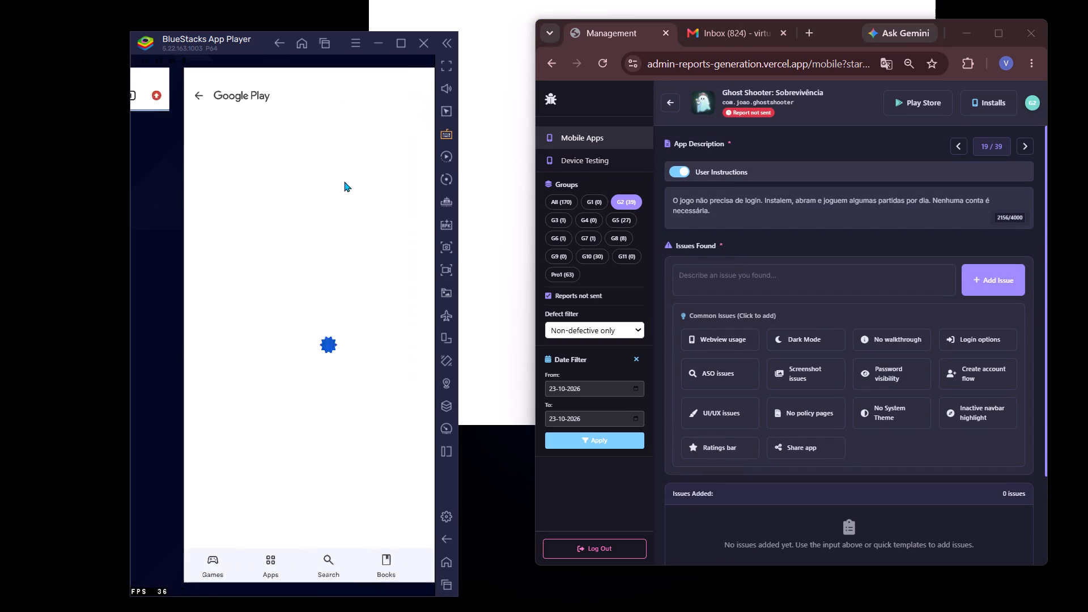
left_click_drag(184, 457, 269, 137)
left_click_drag(237, 402, 272, 119)
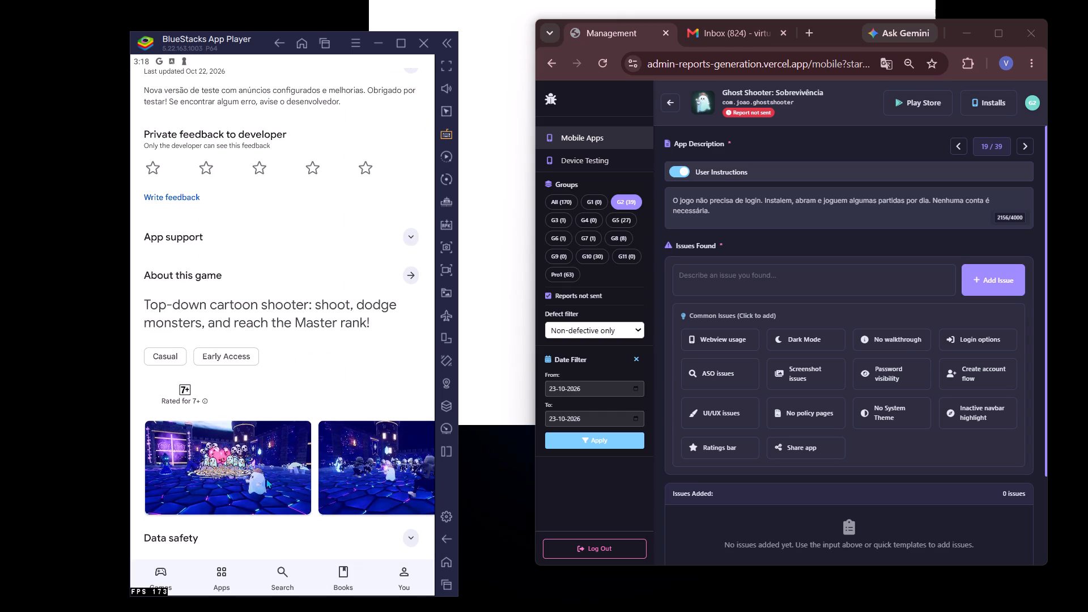
left_click_drag(326, 494, 50, 493)
left_click_drag(345, 458, 229, 455)
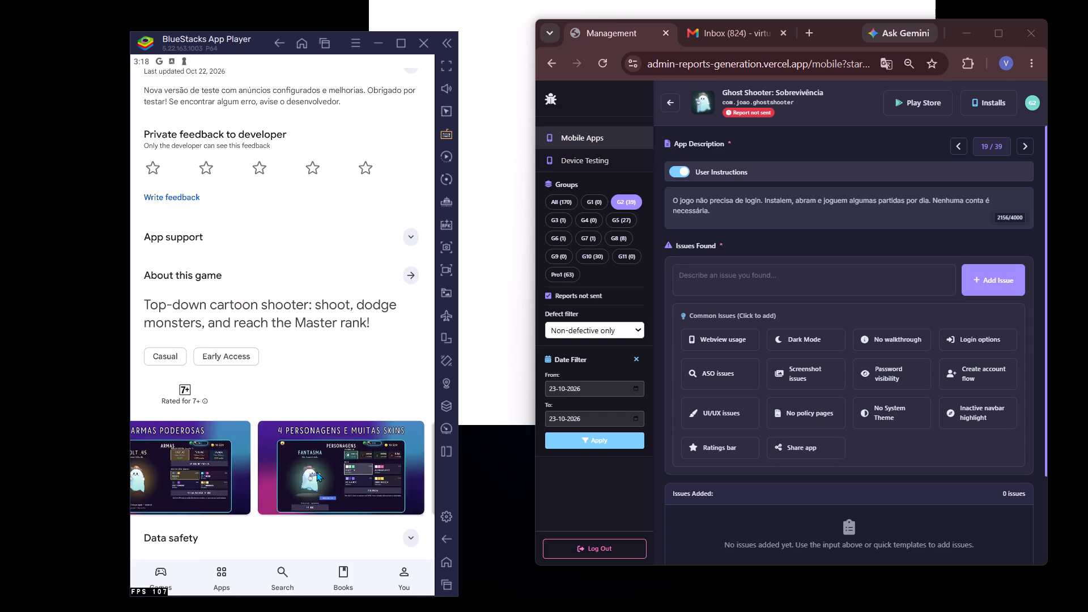
left_click_drag(316, 470, 56, 441)
left_click_drag(277, 359, 267, 532)
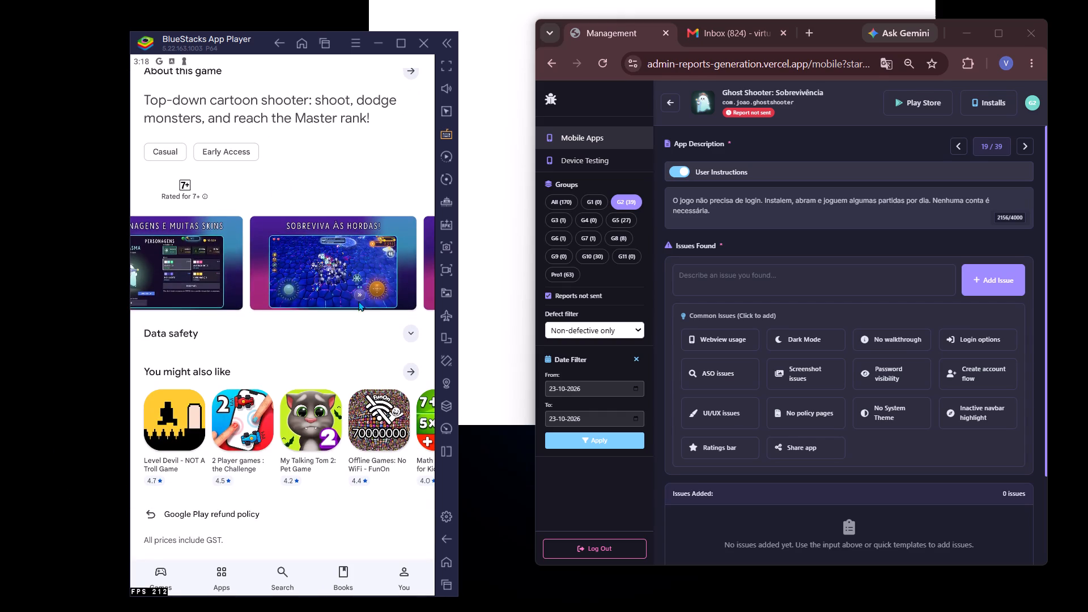
left_click_drag(360, 294, 197, 312)
left_click_drag(333, 258, 171, 257)
left_click_drag(381, 246, 107, 219)
left_click_drag(317, 227, 300, 226)
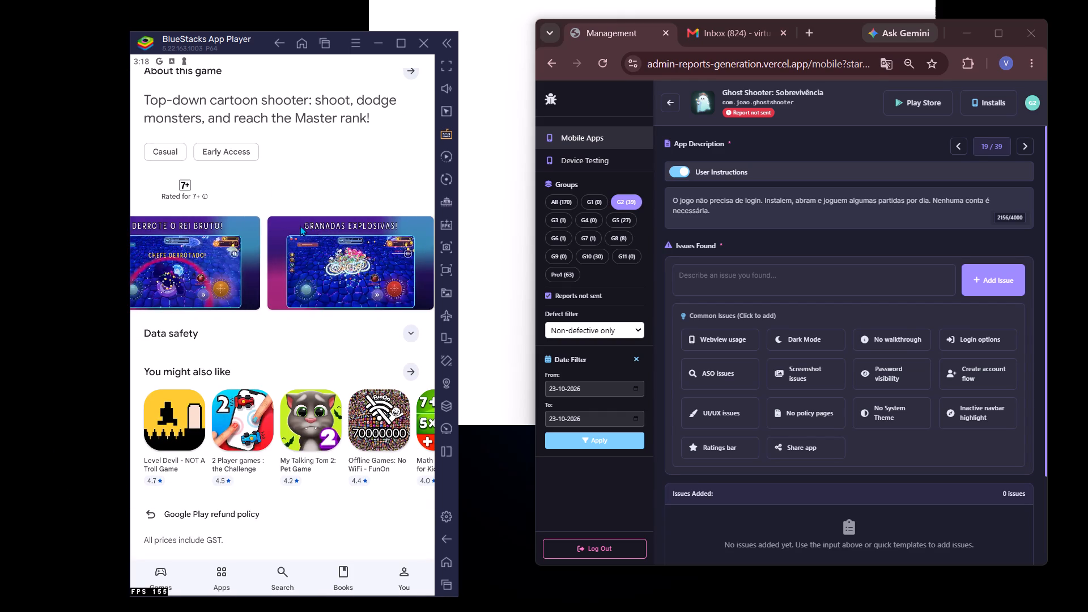
left_click_drag(300, 226, 181, 213)
left_click_drag(270, 154, 295, 451)
left_click_drag(292, 226, 341, 508)
left_click_drag(343, 296, 411, 597)
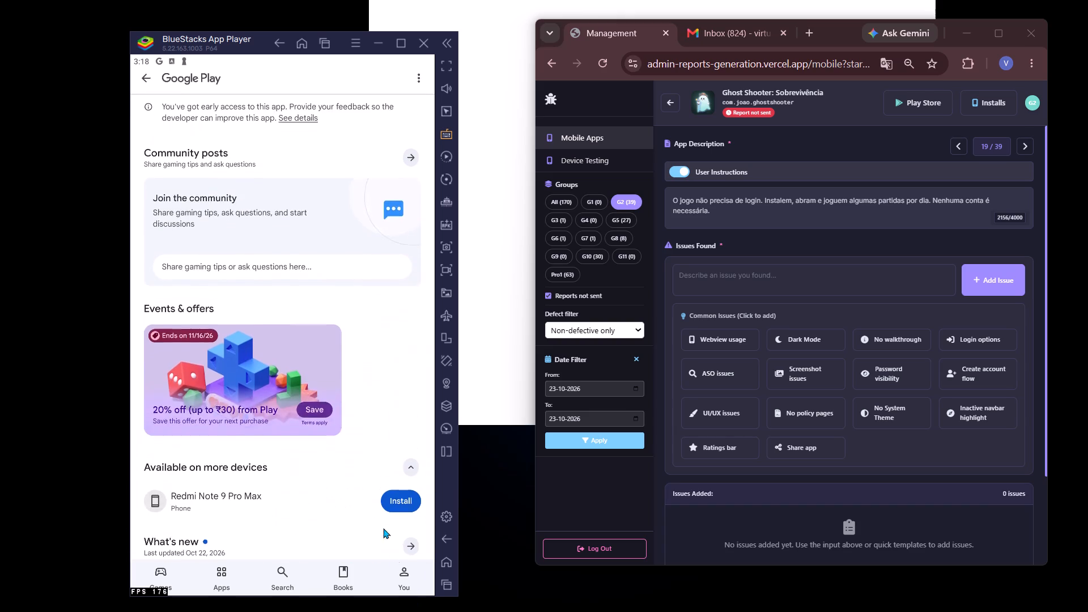
left_click_drag(315, 245, 367, 508)
Launch Ghost Shooter from its store listing and move the widened emulator window fully into view.
left_click(346, 191)
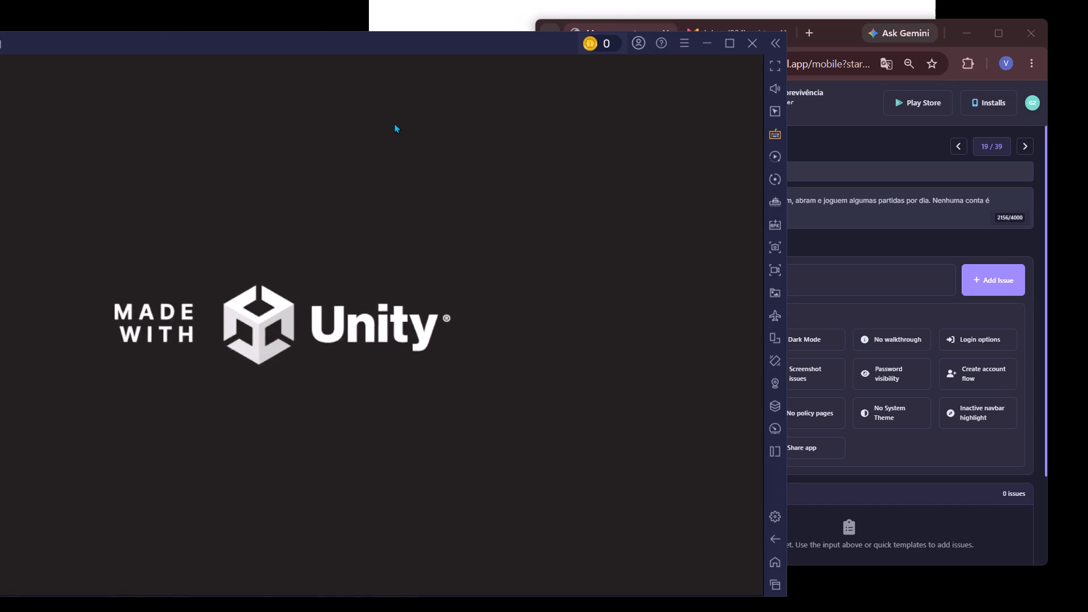
left_click_drag(387, 44, 603, 28)
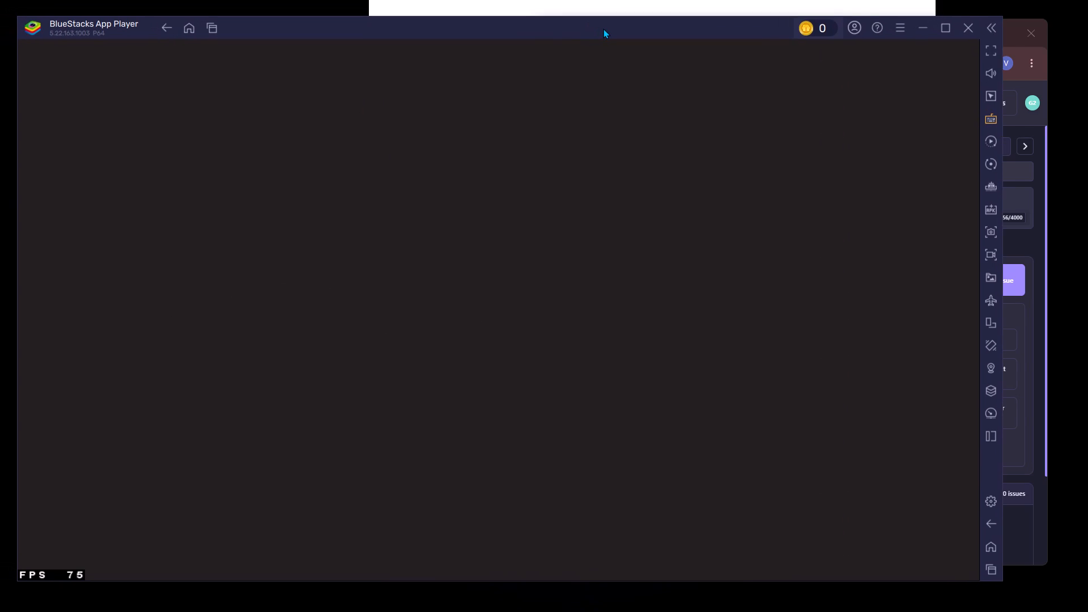
left_click_drag(603, 28, 603, 29)
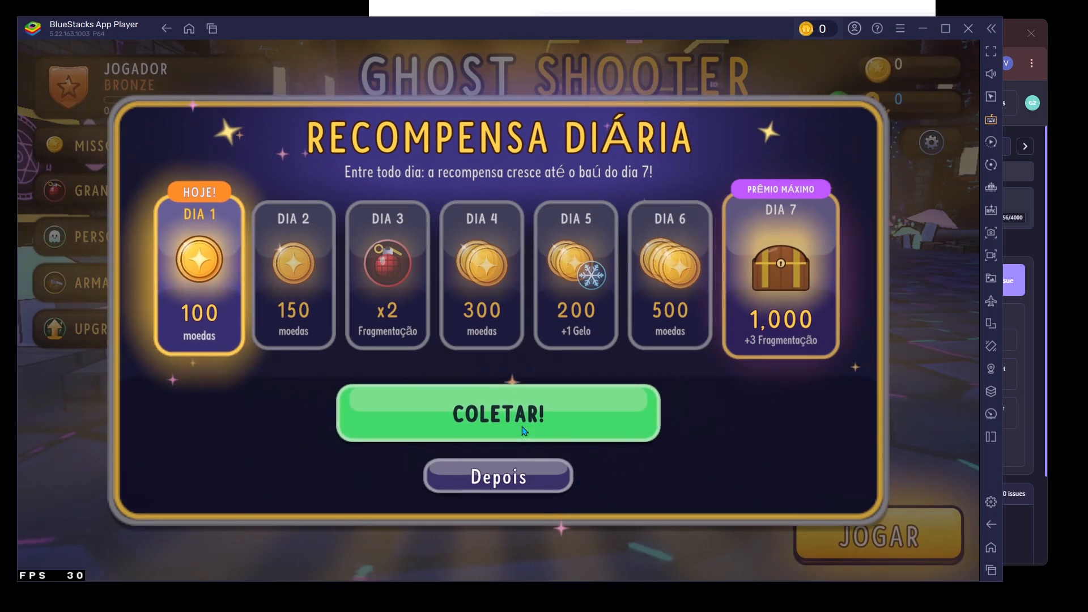
Collect the Day 1 daily reward of 100 coins in Ghost Shooter and return to its main menu.
left_click(521, 426)
left_click(568, 72)
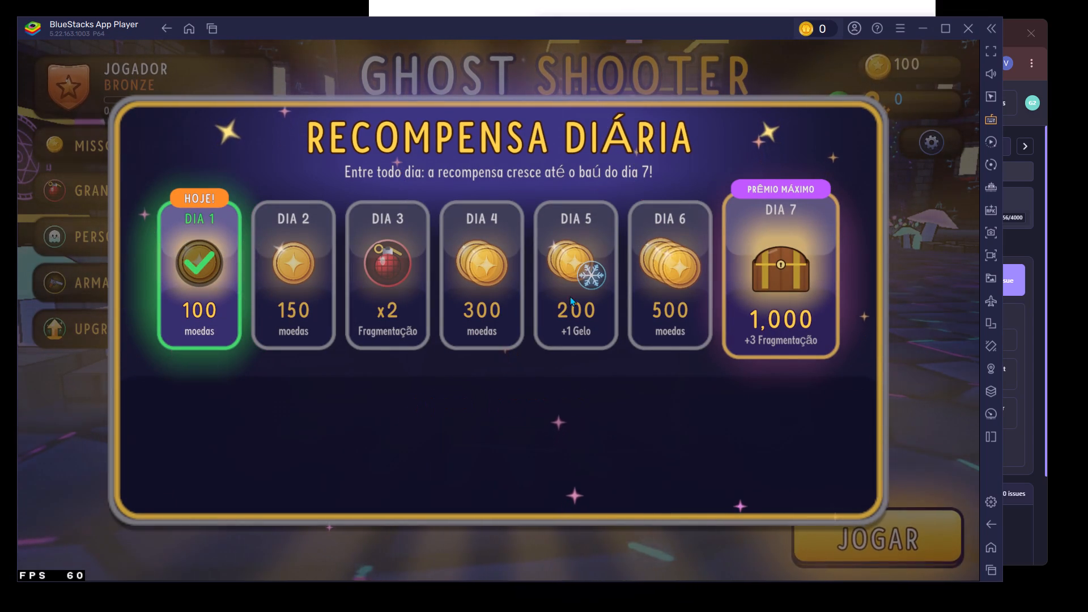
left_click(225, 318)
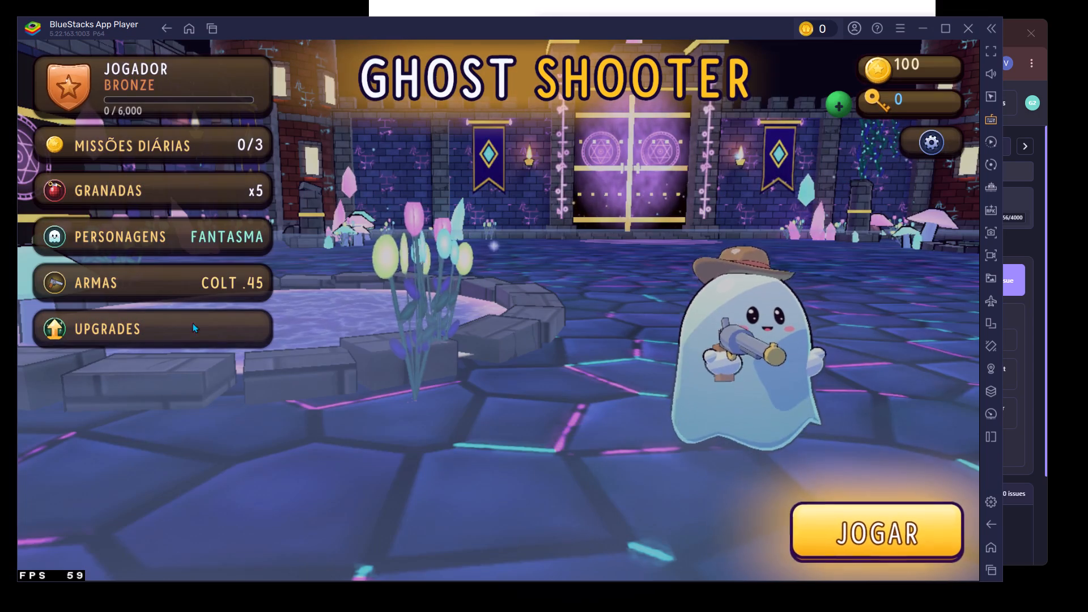
Set the music volume to 0% in Ghost Shooter's settings.
left_click(921, 136)
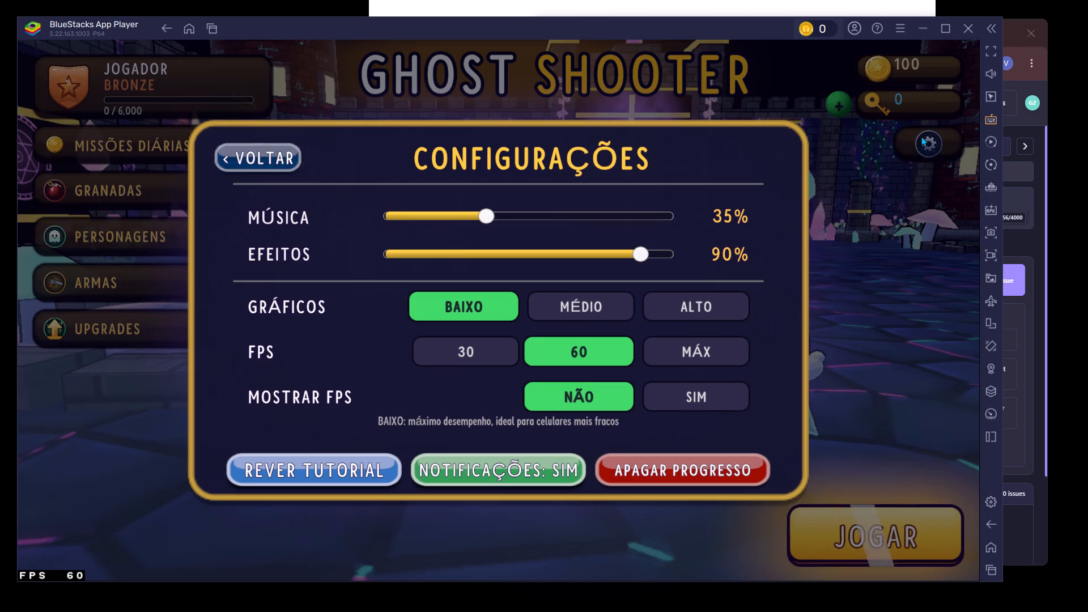
left_click_drag(462, 222, 432, 218)
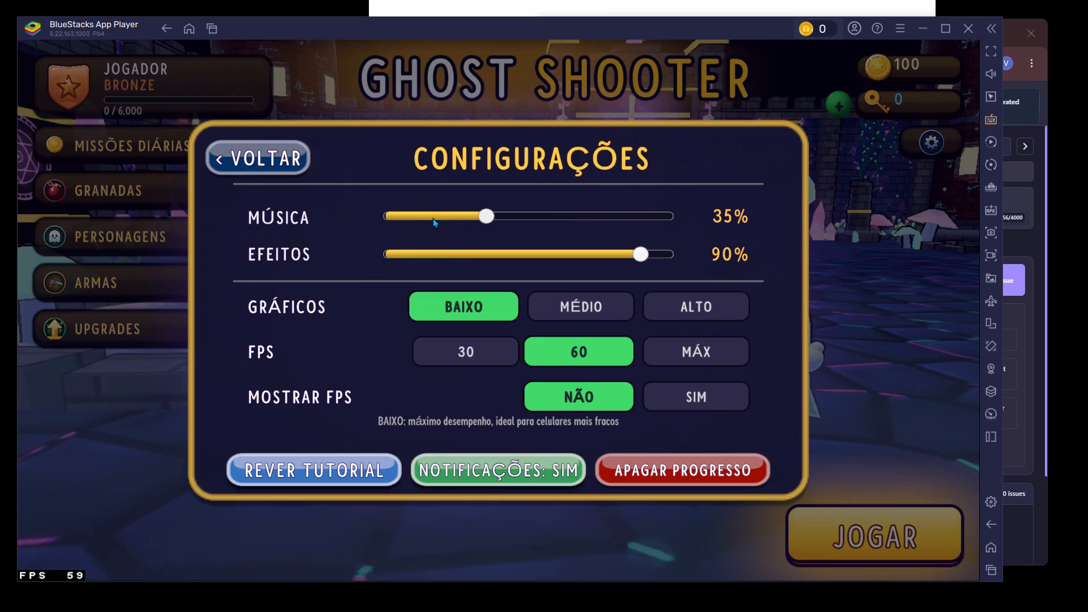
left_click_drag(432, 218, 468, 219)
left_click_drag(483, 218, 354, 214)
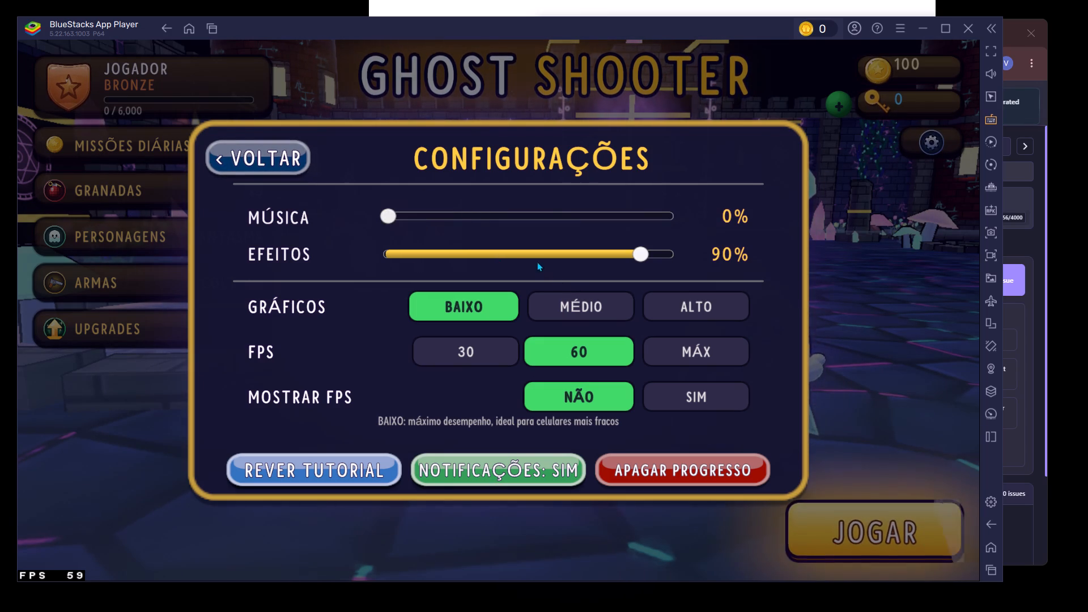
Set the effects volume to 0% in Ghost Shooter's settings.
left_click_drag(531, 252, 333, 261)
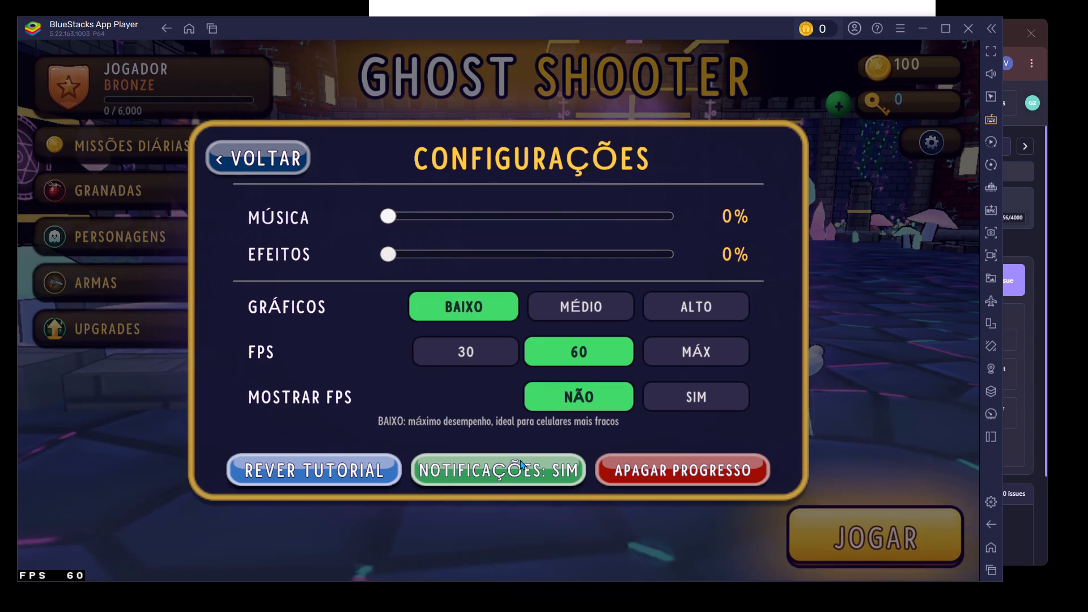
Try the erase-progress and replay-tutorial options in Ghost Shooter's settings and return to the main menu.
left_click(647, 465)
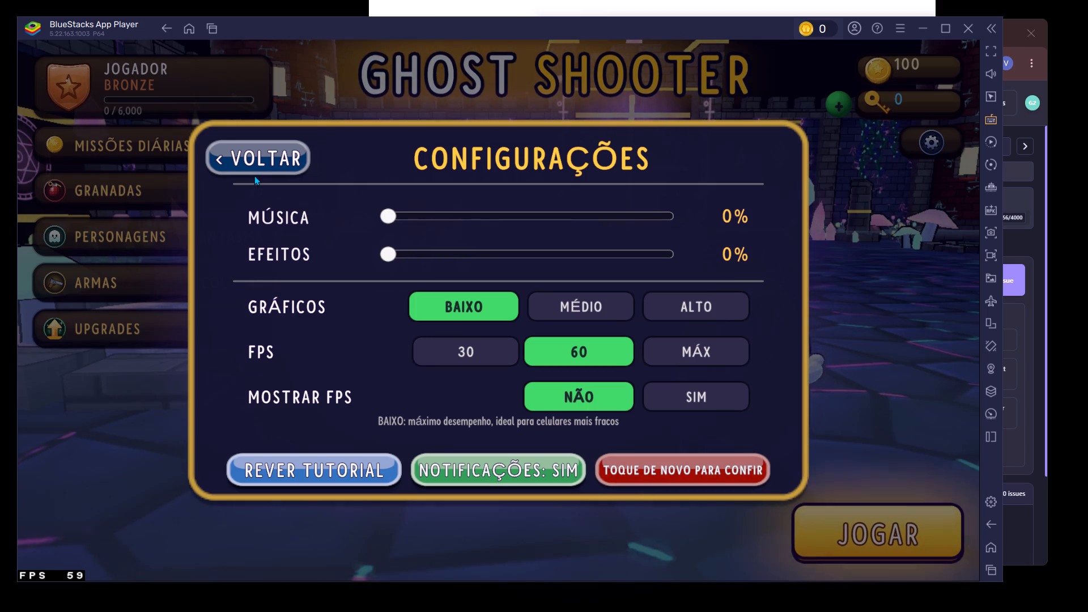
left_click(254, 175)
left_click(257, 180)
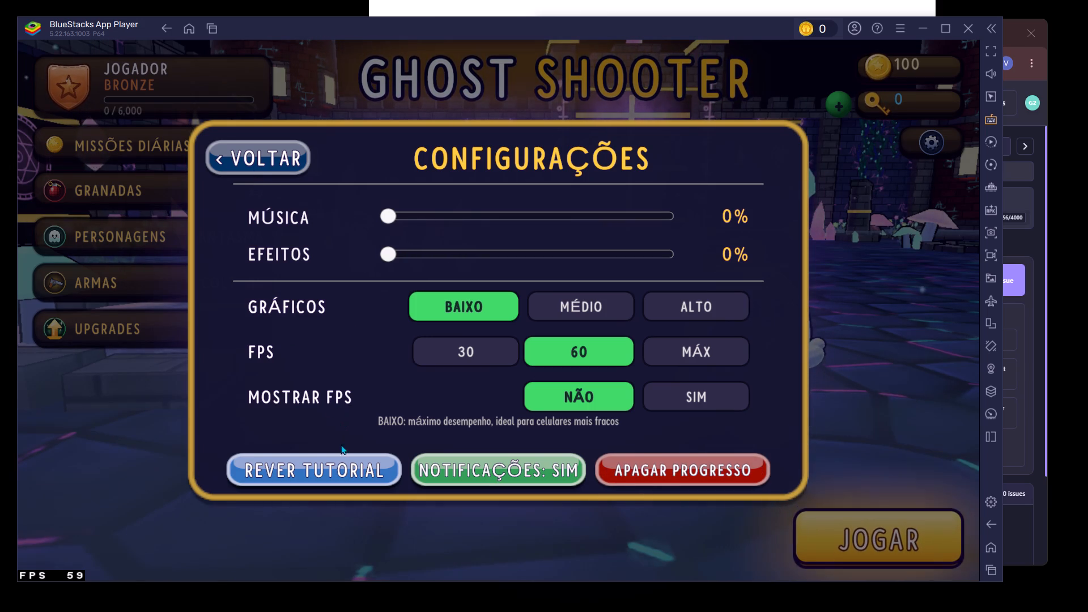
left_click(341, 466)
left_click(354, 465)
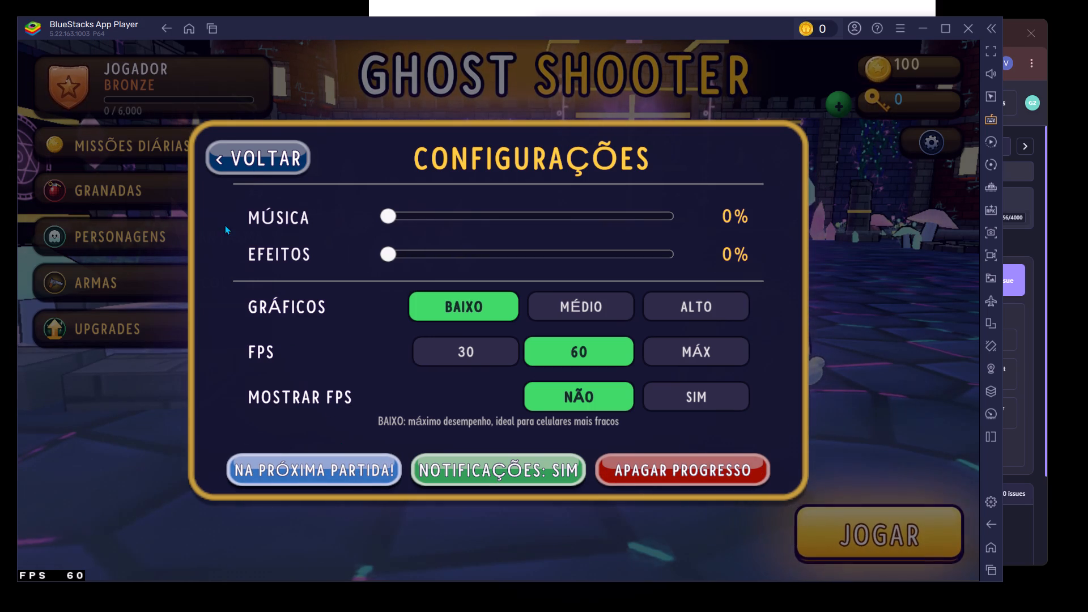
left_click(261, 164)
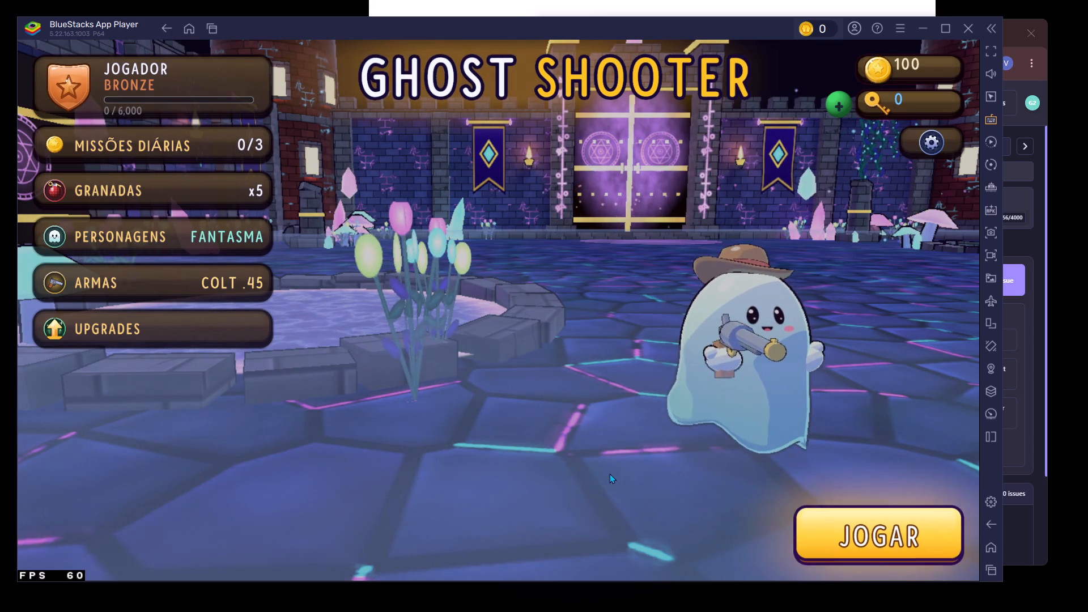
Start a match with the arena tutorial and walk the ghost across the arena in its first lesson.
left_click(844, 519)
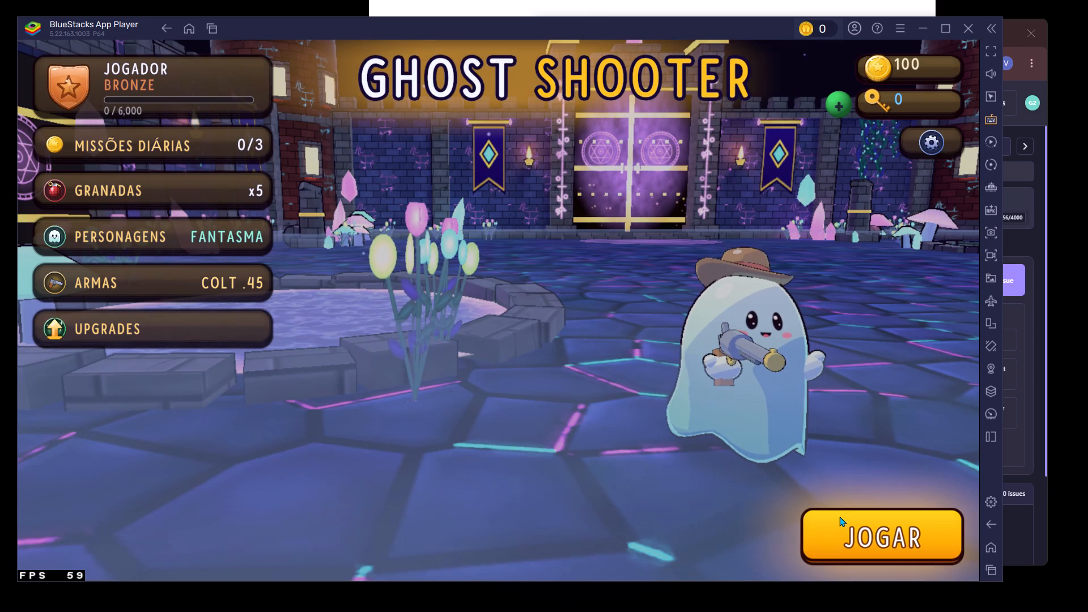
left_click(452, 417)
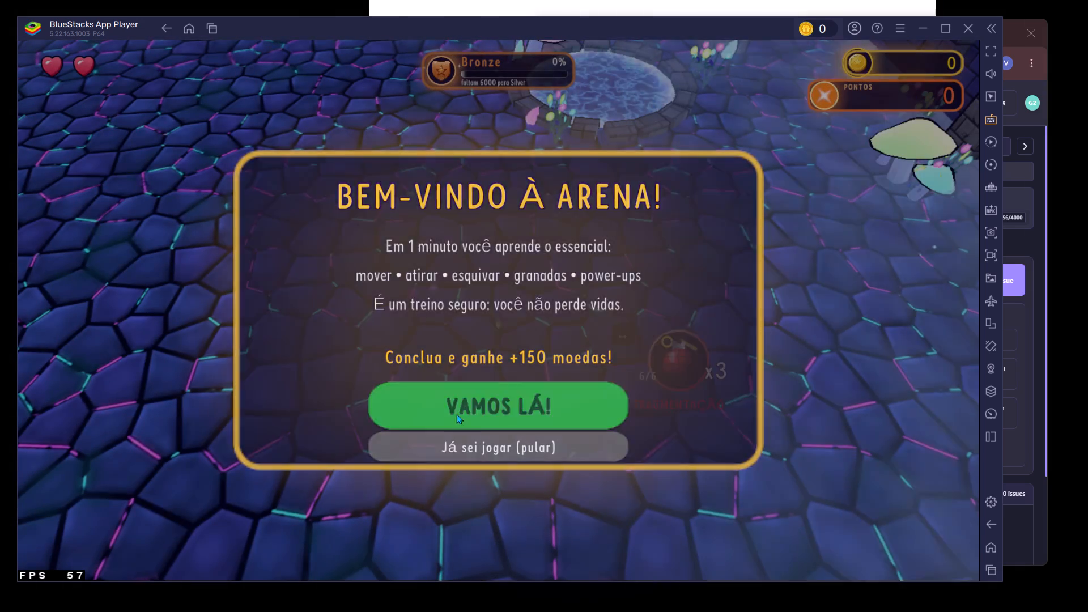
double_click(508, 286)
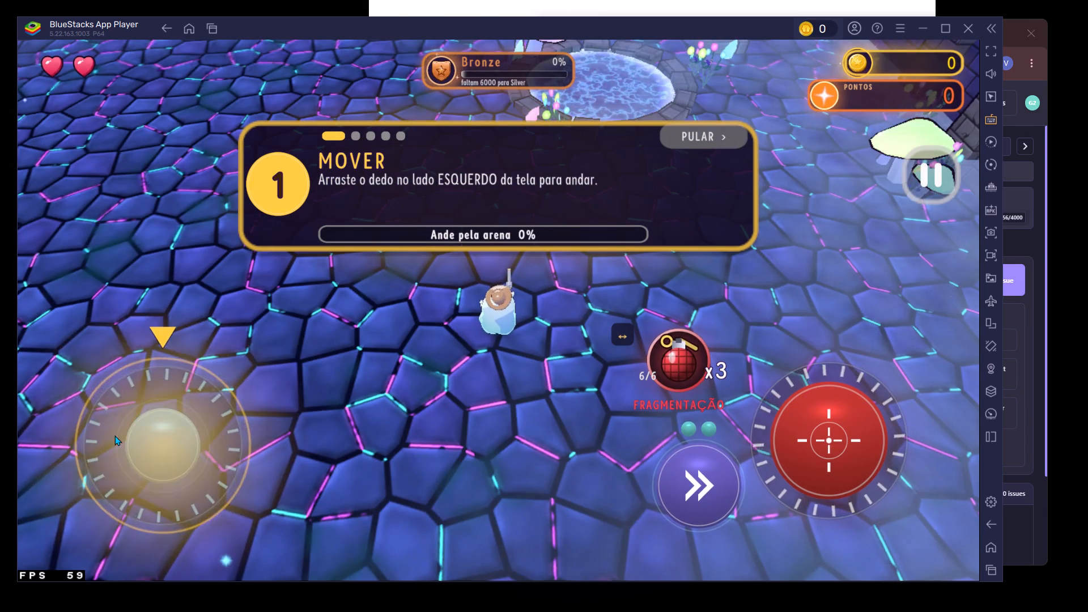
left_click_drag(116, 435, 215, 397)
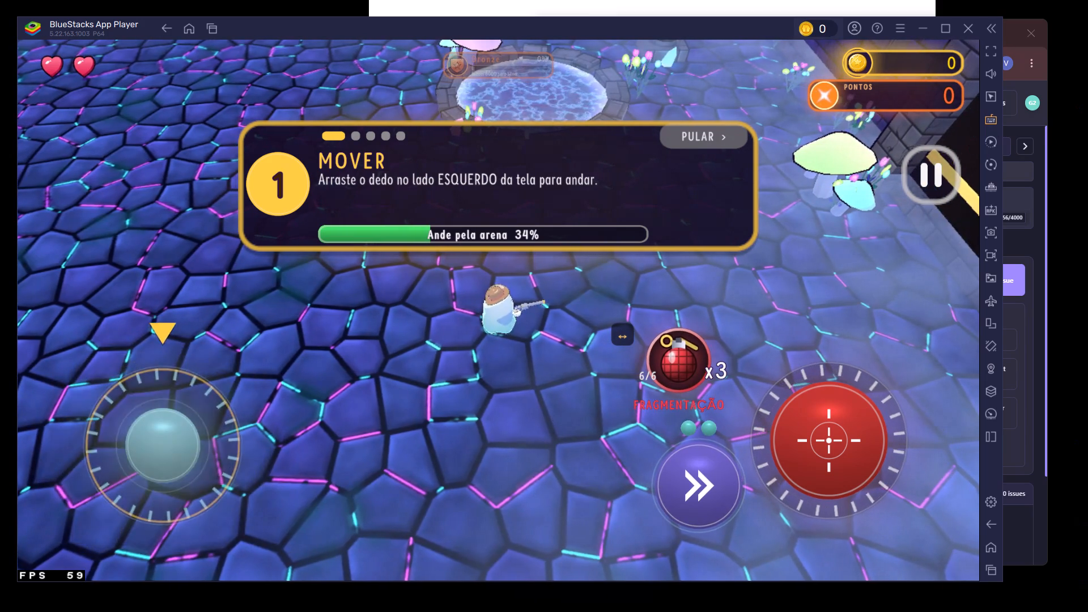
Uninstall Ghost Shooter from its Play Store listing and move the emulator window clear of the admin web app.
left_click(996, 575)
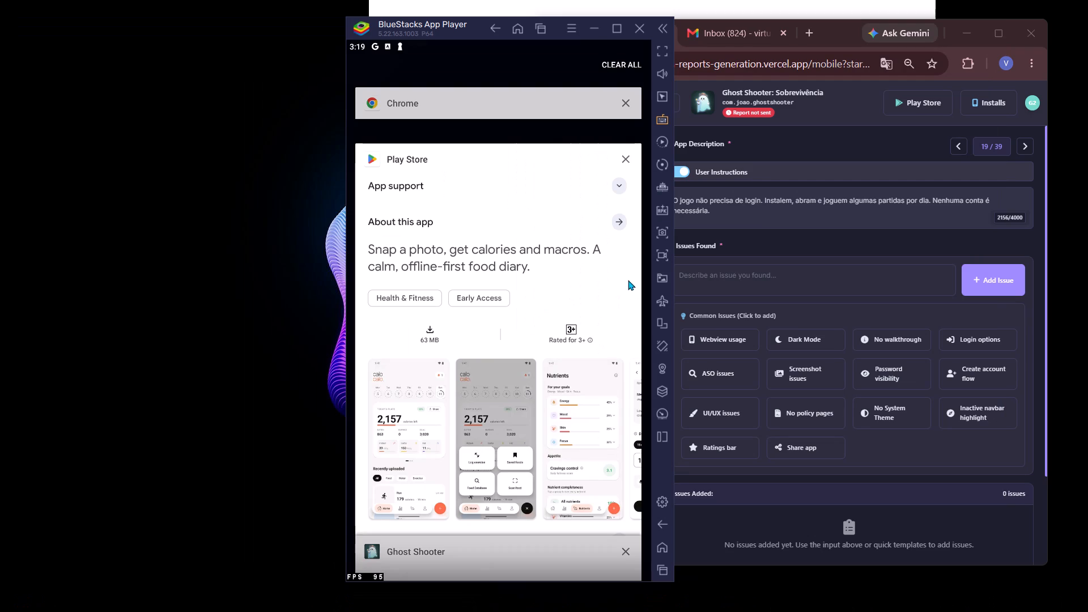
left_click(630, 266)
left_click(426, 164)
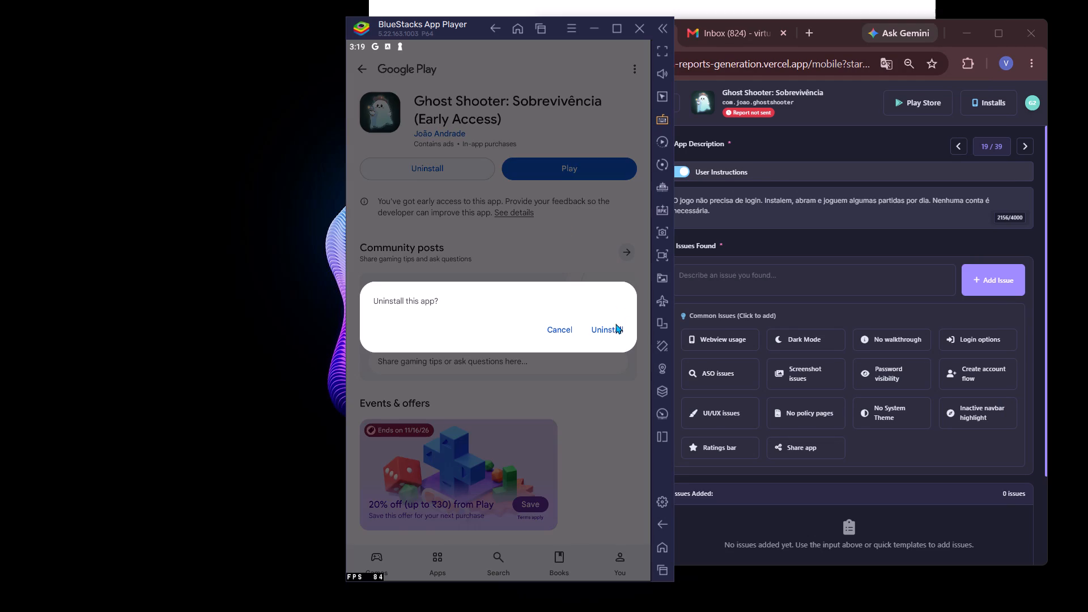
left_click(613, 325)
left_click_drag(419, 21, 195, 25)
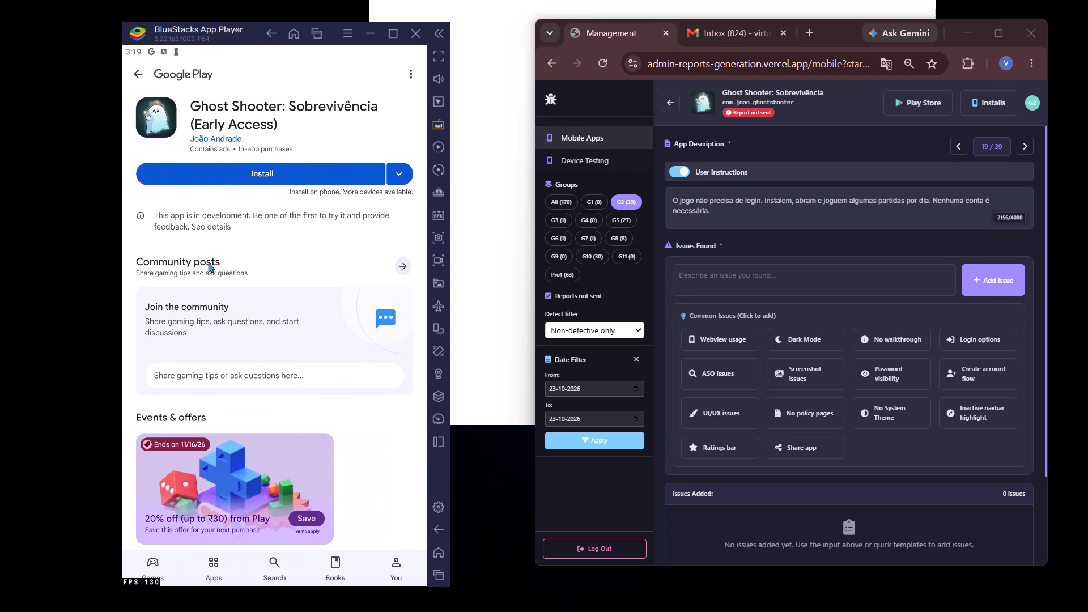
Add the common ratings bar issue to Ghost Shooter's report in the admin web app.
left_click(721, 451)
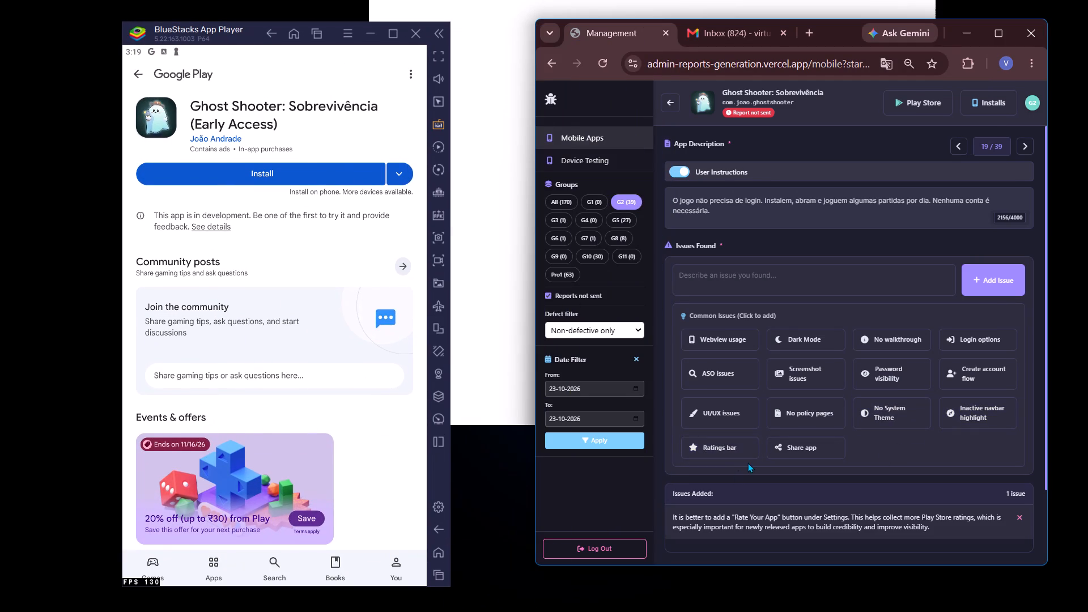
Translate part of the word "precisa" in the user instructions to English to check the language, and dismiss the translation.
scroll(743, 449, "up", 1)
left_click_drag(709, 202, 739, 203)
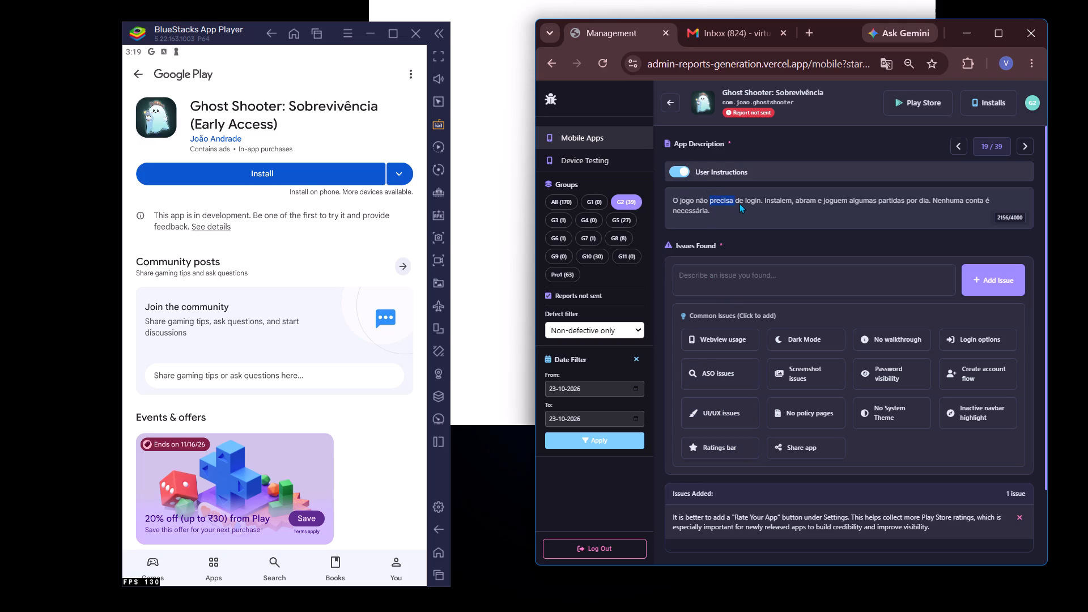
left_click_drag(739, 203, 730, 203)
right_click(729, 202)
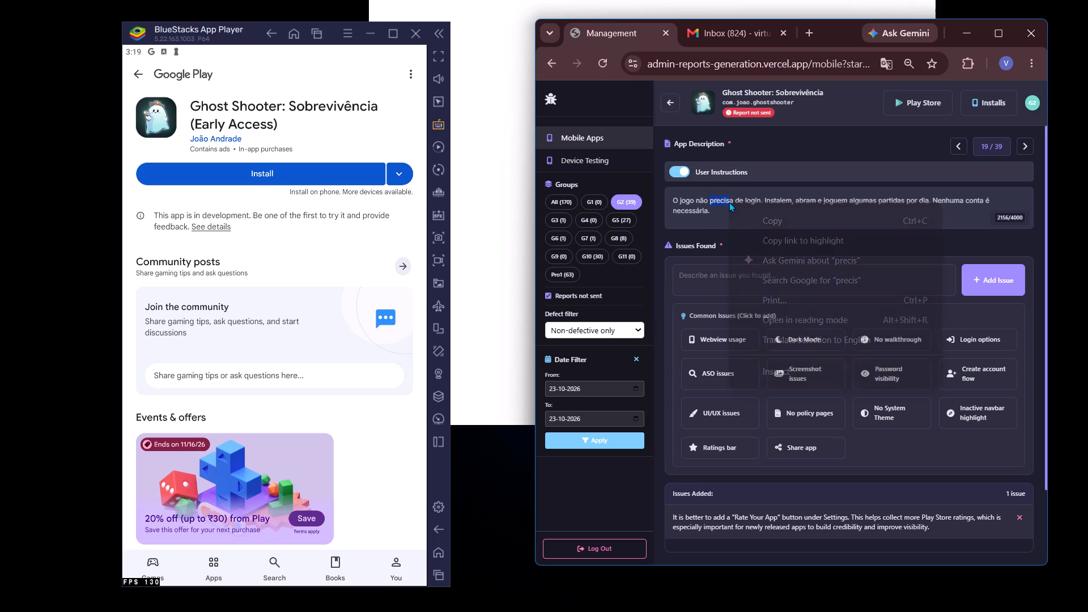
left_click(794, 337)
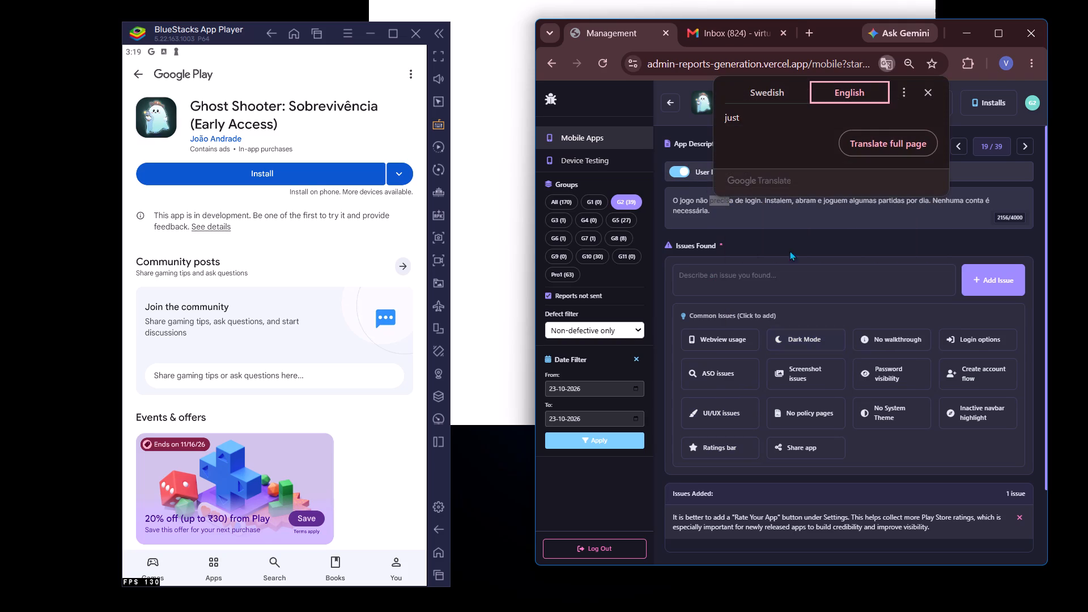
left_click(931, 92)
Add an issue saying the app language is currently swedish, requesting English as default and multiple language support with a language selection option in settings.
left_click(826, 275)
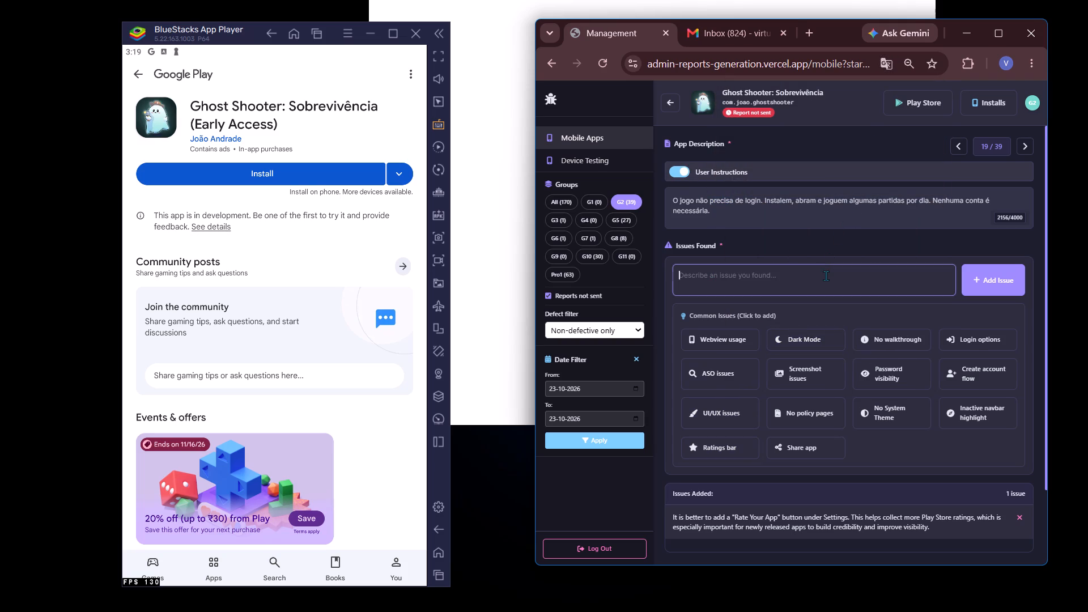
key("super+v")
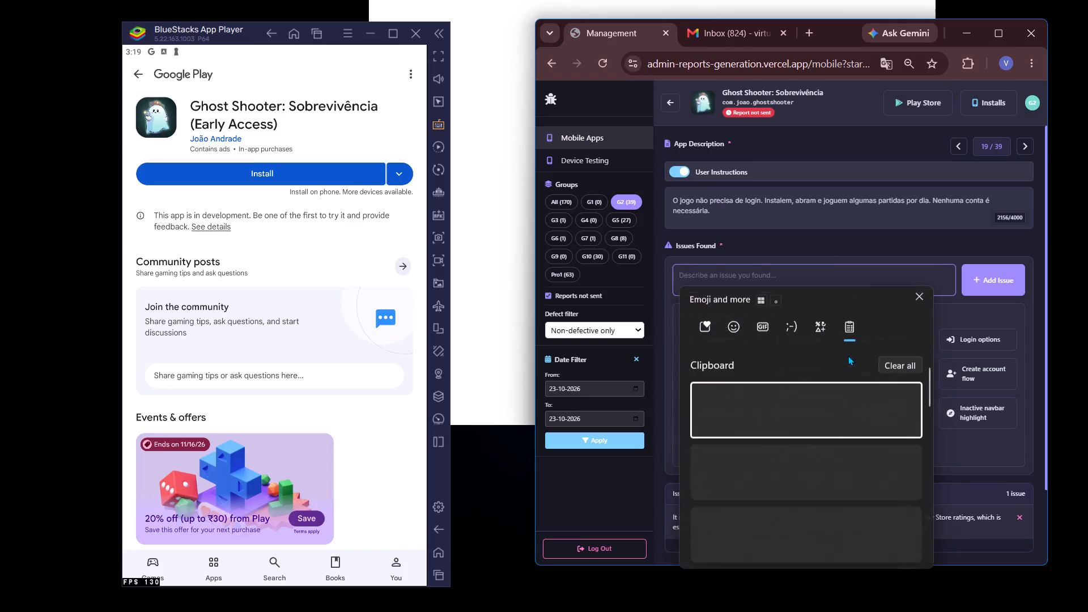
left_click(782, 415)
key("ctrl+v")
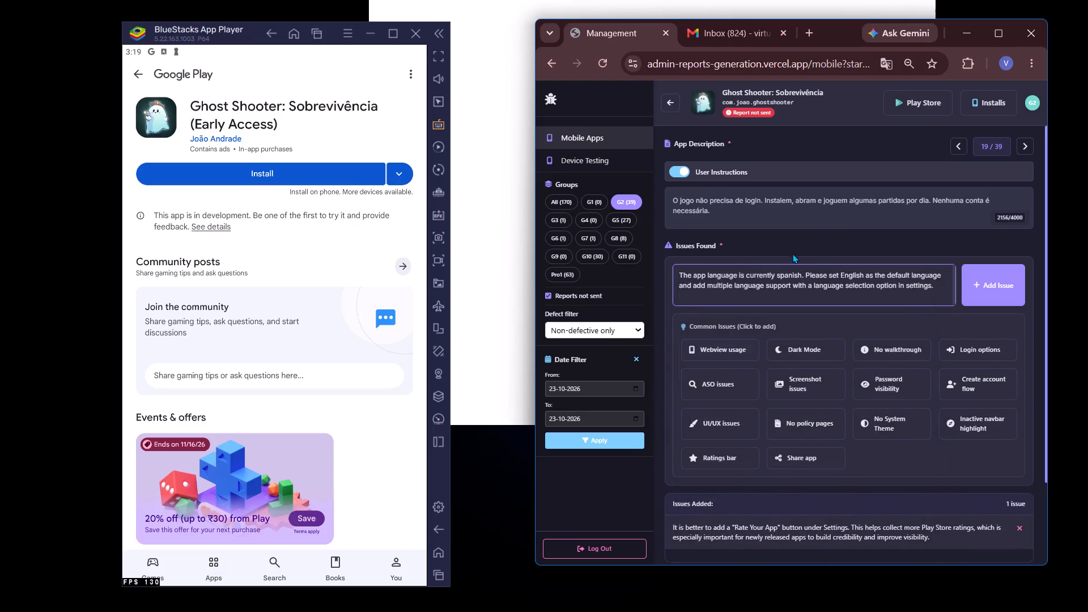
left_click_drag(777, 275, 804, 274)
left_click_drag(804, 274, 800, 274)
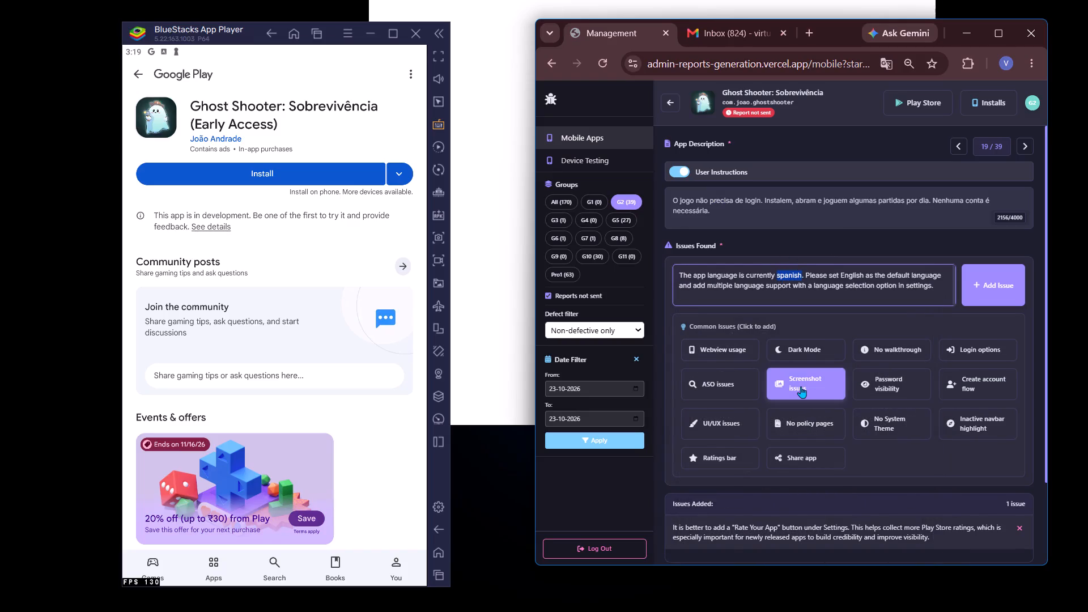
key("BackSpace")
type("swed")
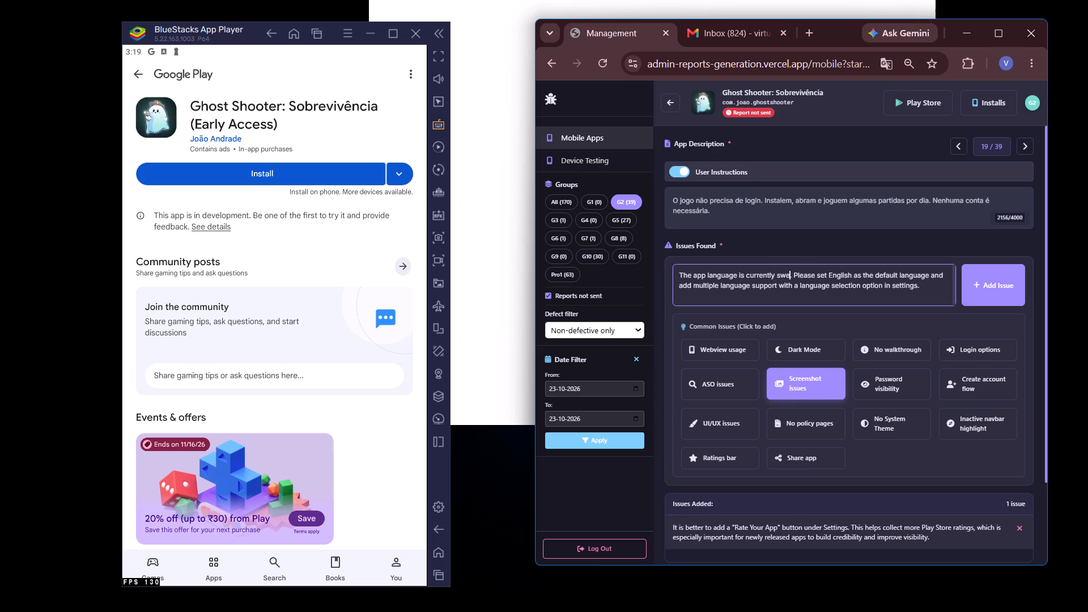
type("ish")
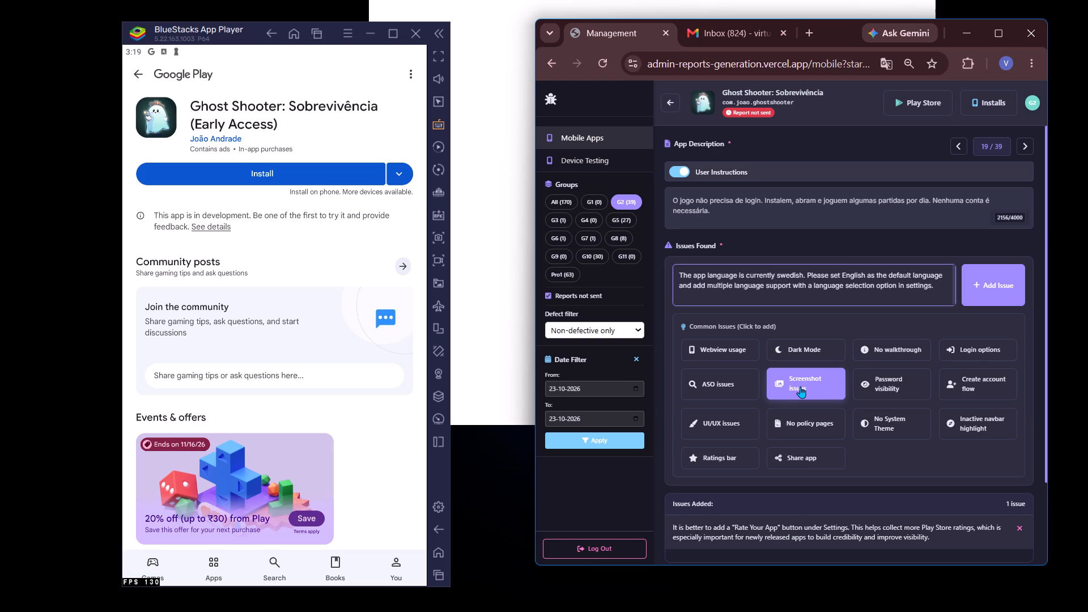
key("Return")
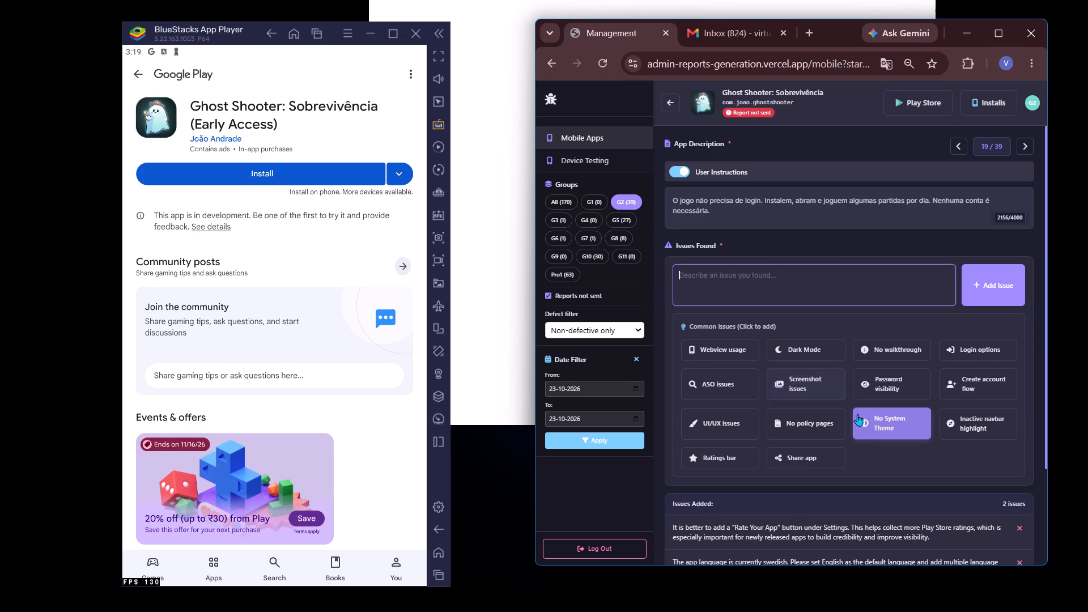
Add the common share app issue to Ghost Shooter's report.
scroll(865, 424, "down", 1)
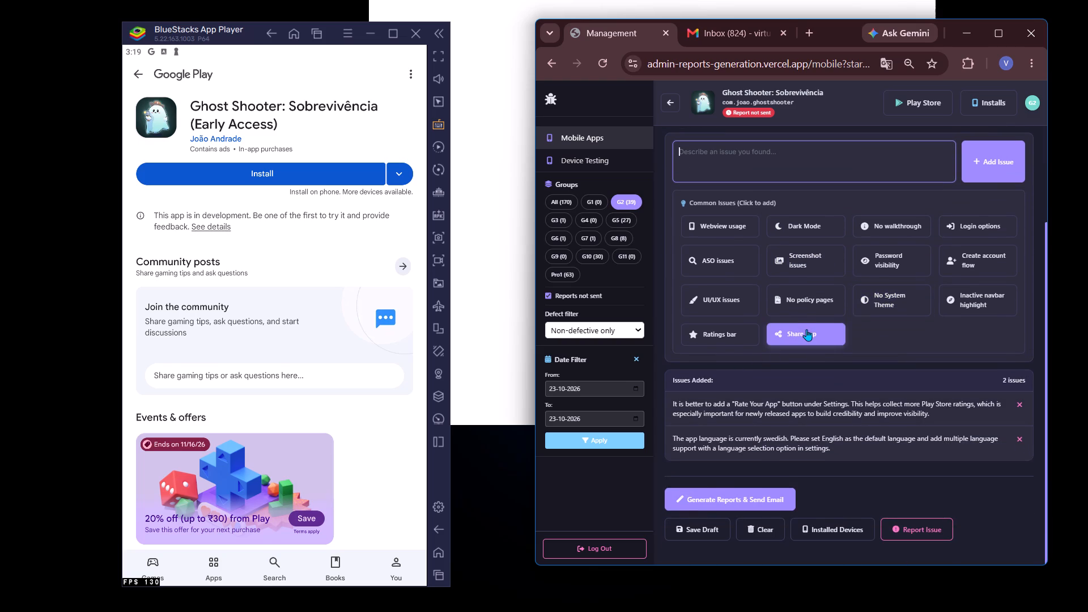
left_click(803, 330)
Generate Ghost Shooter's report and send its email.
scroll(775, 486, "down", 2)
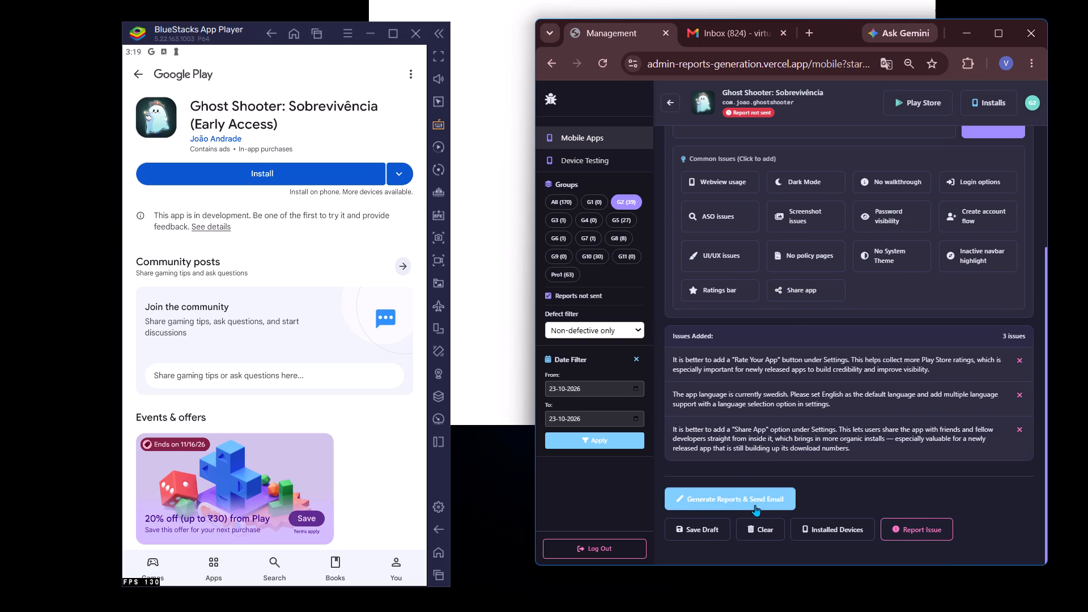
left_click(755, 505)
Advance the admin web app to LIGA — Plantão dos Rótulos in both browsers and open its Play Store listing in BlueStacks.
scroll(773, 335, "up", 4)
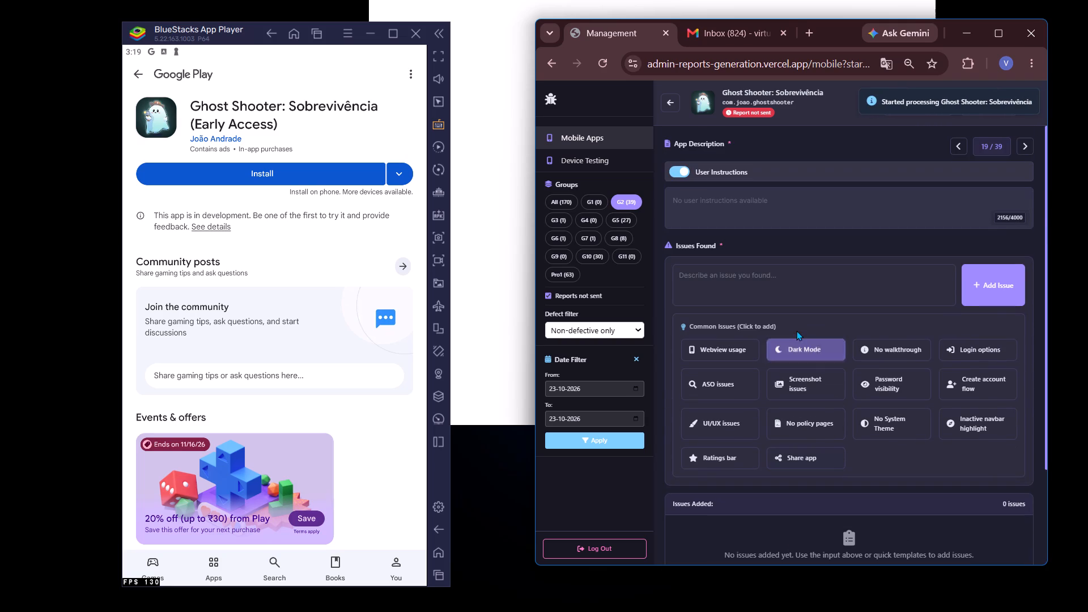
scroll(796, 330, "up", 4)
left_click(1020, 143)
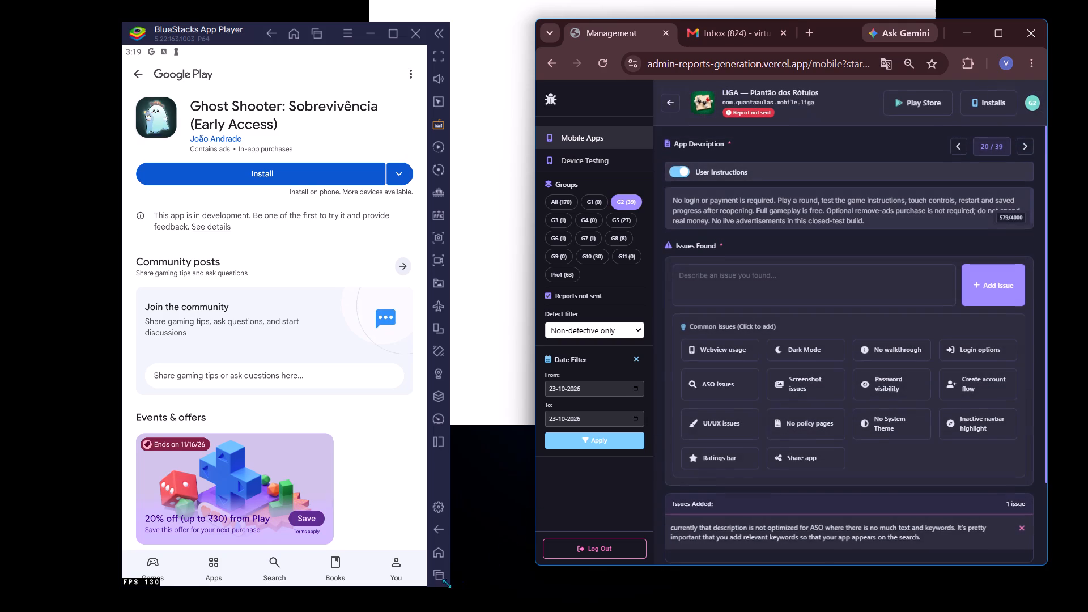
left_click(443, 584)
left_click(440, 580)
left_click(329, 408)
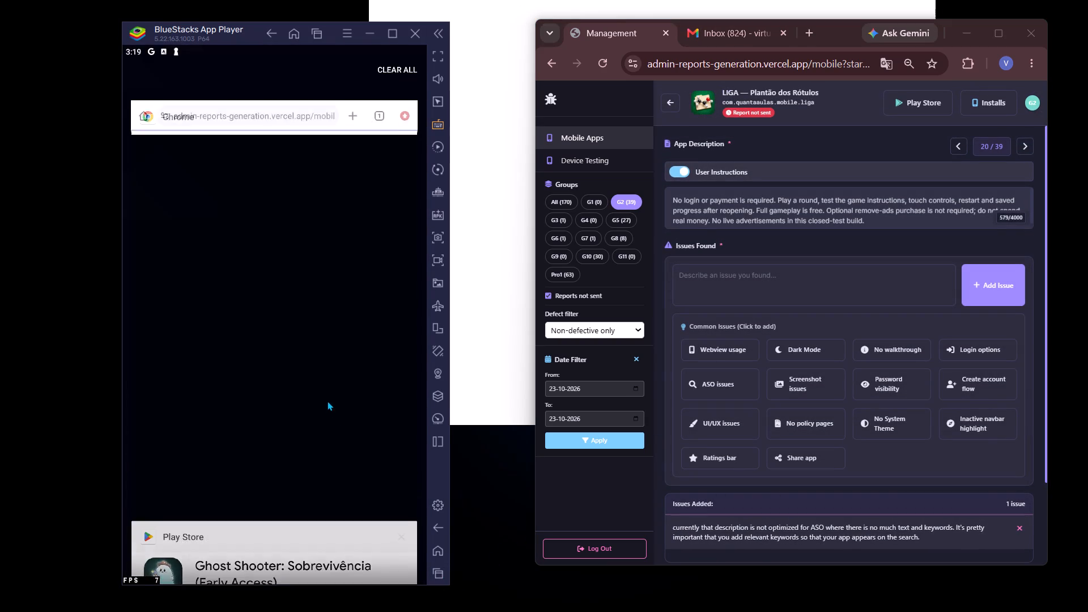
left_click(400, 158)
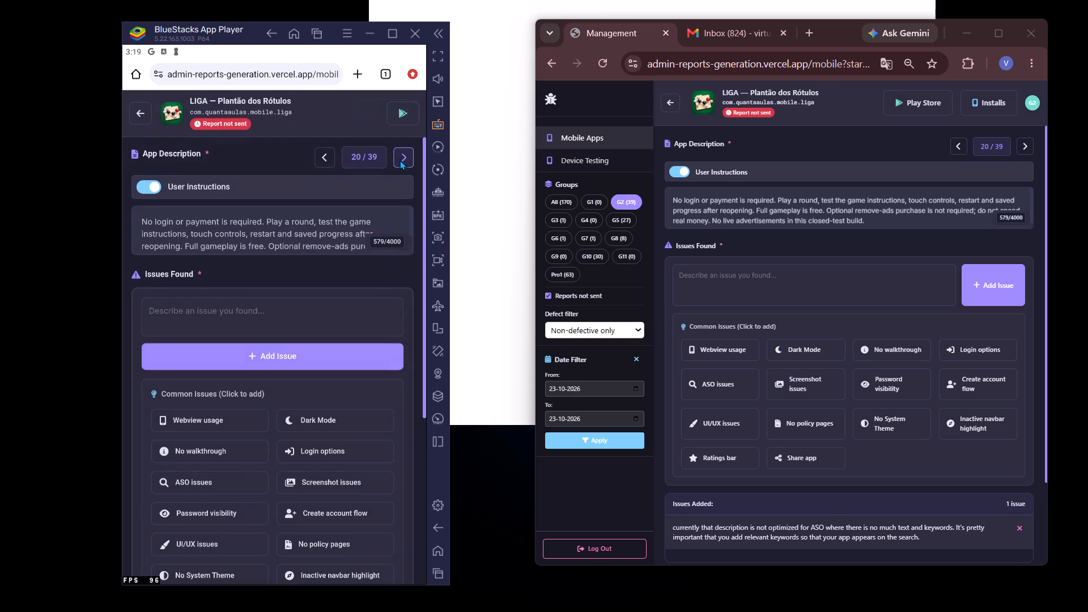
left_click(392, 107)
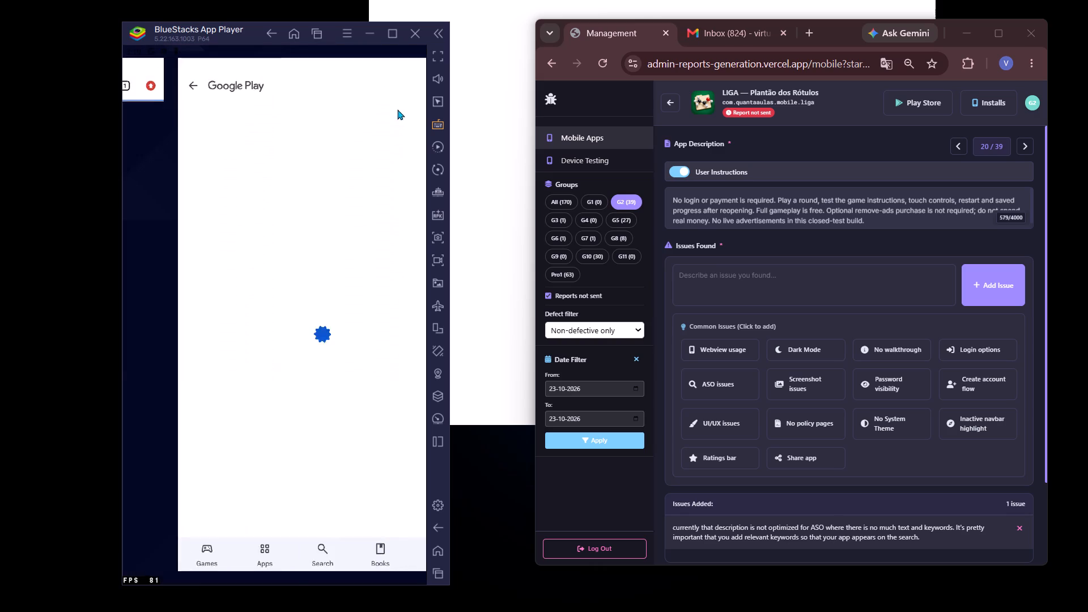
Examine the Play Store listing of LIGA — Plantão dos Rótulos, including its update notes and other details.
left_click_drag(305, 357, 293, 318)
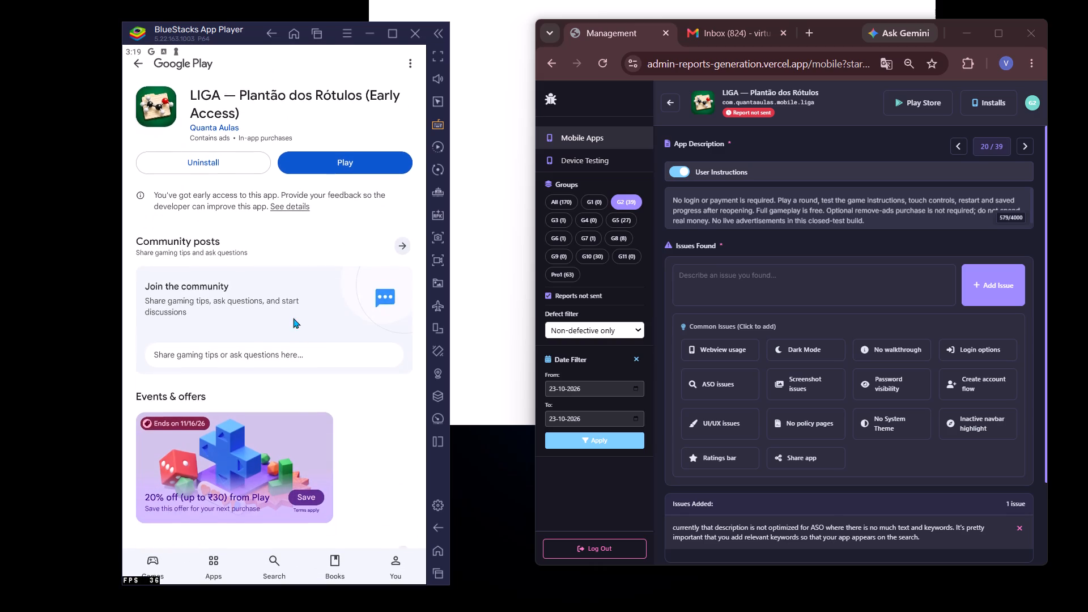
left_click_drag(293, 318, 286, 87)
left_click_drag(241, 178, 226, 433)
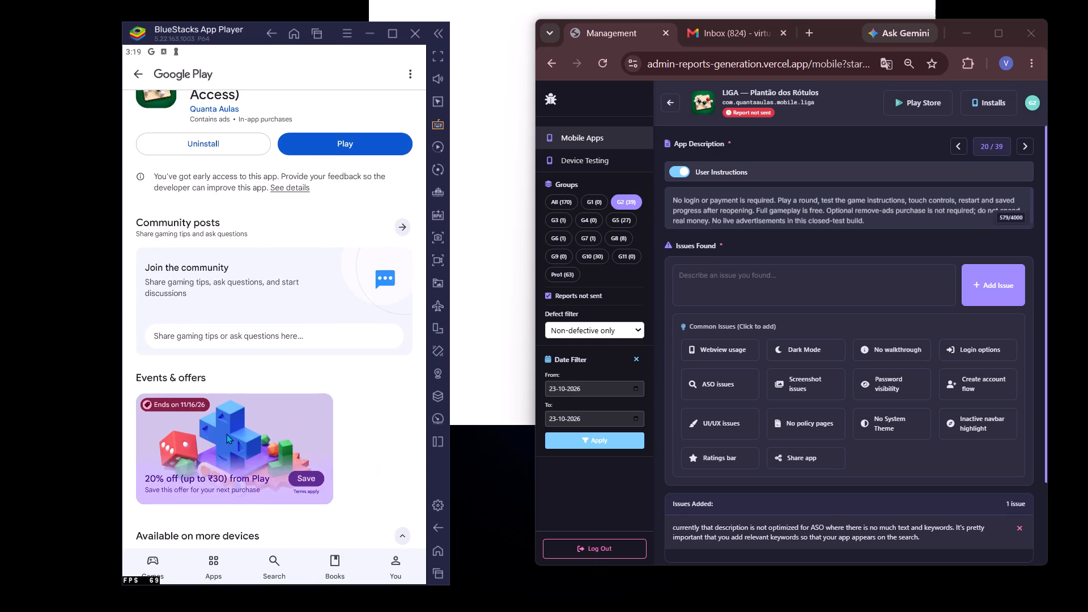
left_click_drag(226, 433, 239, 150)
left_click_drag(230, 271, 207, 72)
left_click_drag(260, 334, 233, 76)
left_click_drag(311, 452, 327, 564)
left_click_drag(323, 340, 391, 554)
left_click_drag(291, 294, 364, 521)
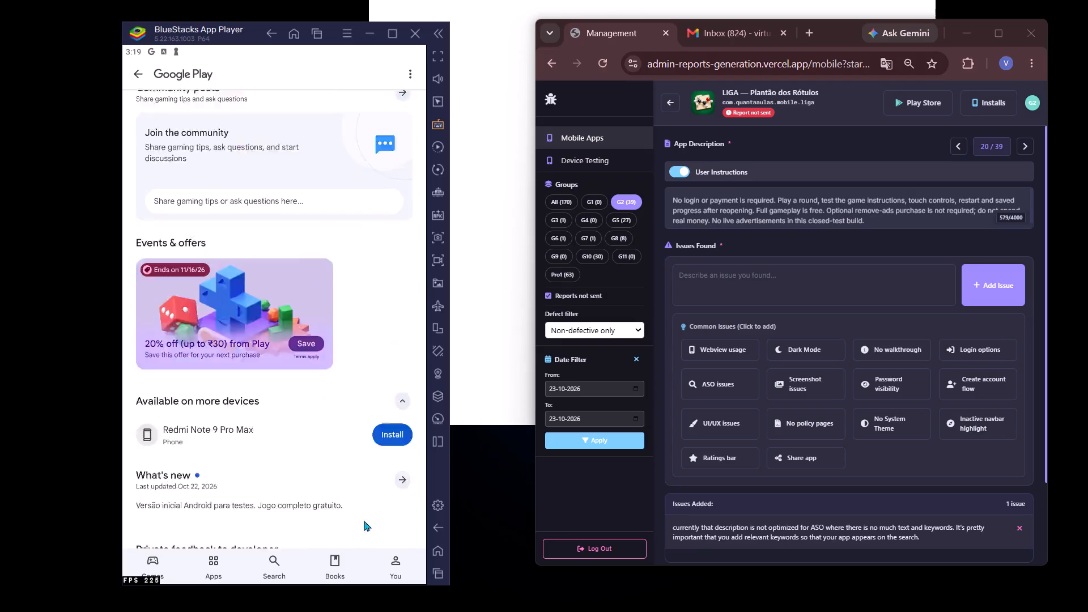
Add the common No walkthrough and Screenshot issues to the report of LIGA — Plantão dos Rótulos.
left_click_drag(364, 521, 357, 546)
left_click(364, 124)
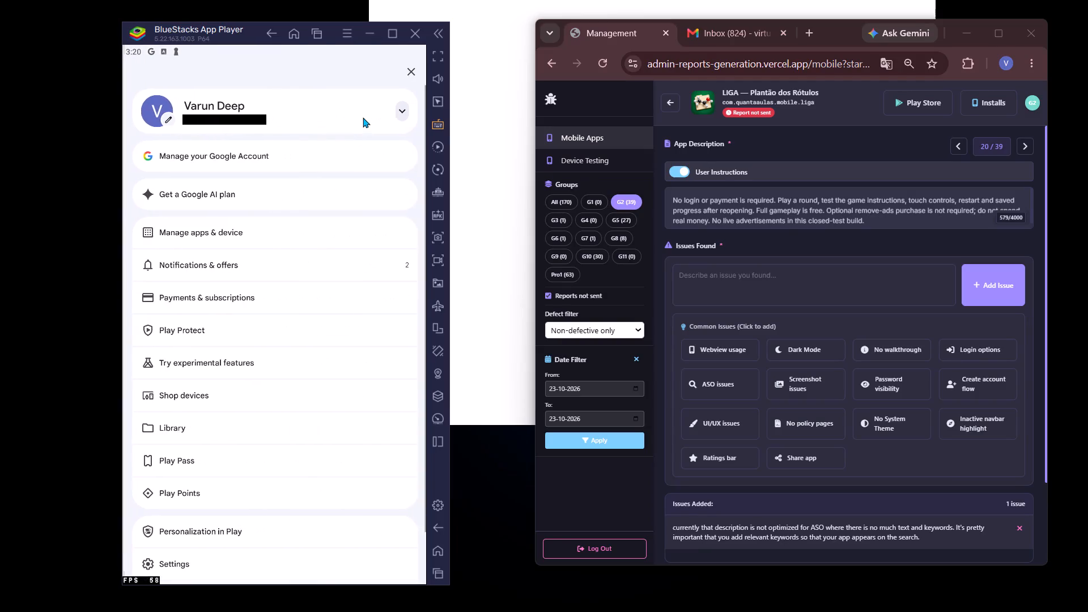
left_click(415, 74)
left_click_drag(331, 280, 317, 572)
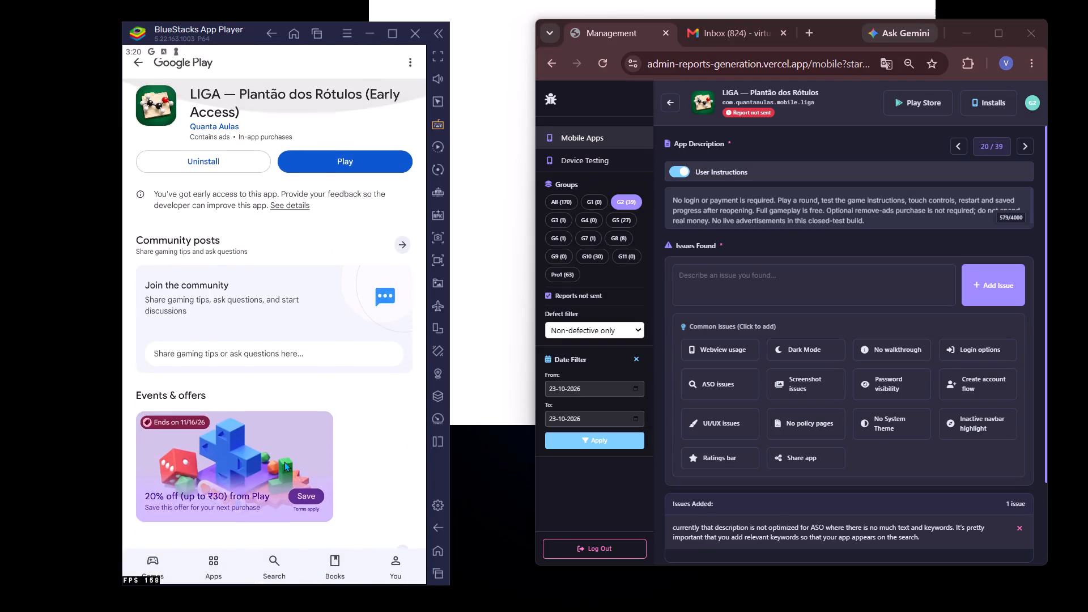
left_click(300, 142)
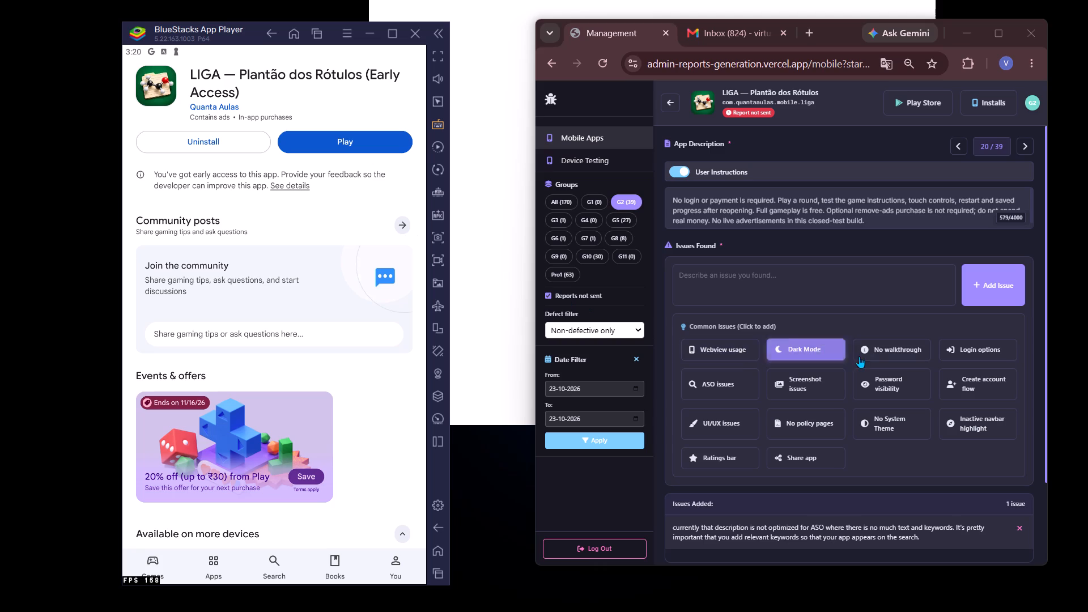
left_click(861, 356)
left_click(816, 383)
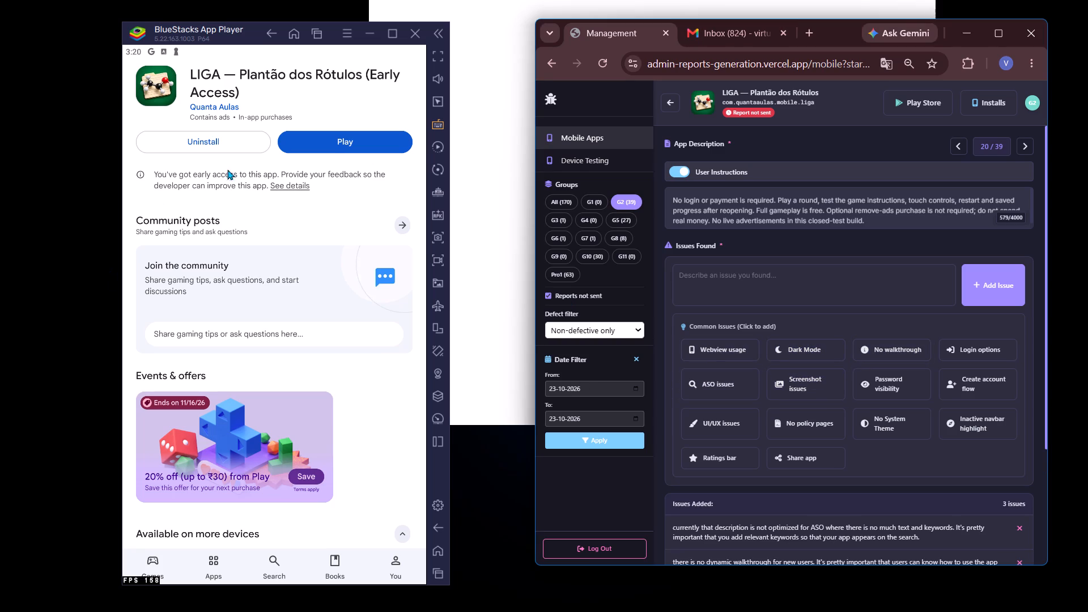
Launch LIGA in BlueStacks and examine its play settings and the My progress page.
left_click(327, 144)
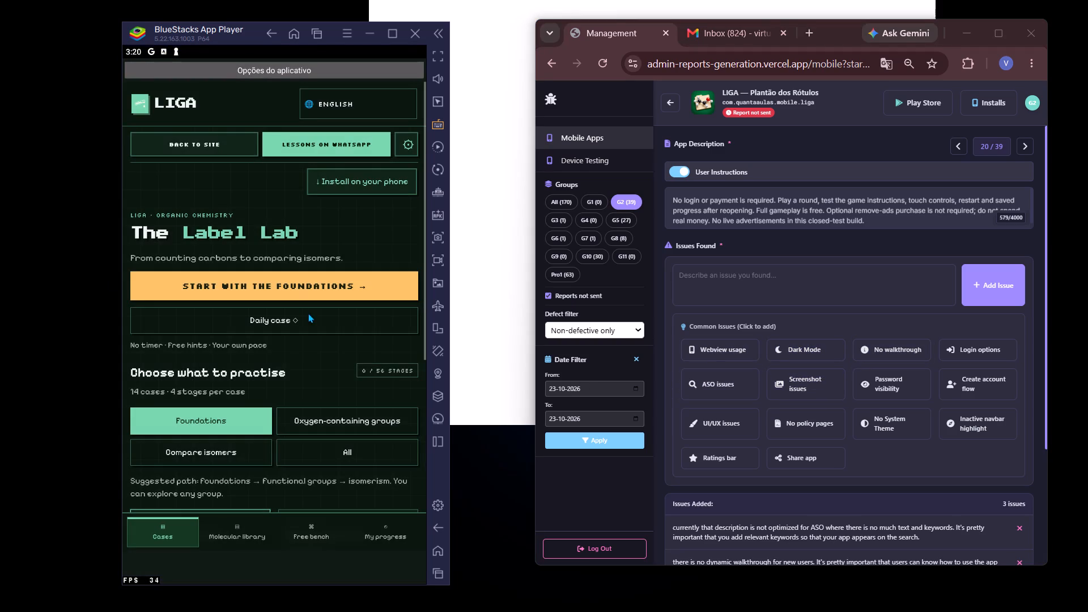
left_click(406, 137)
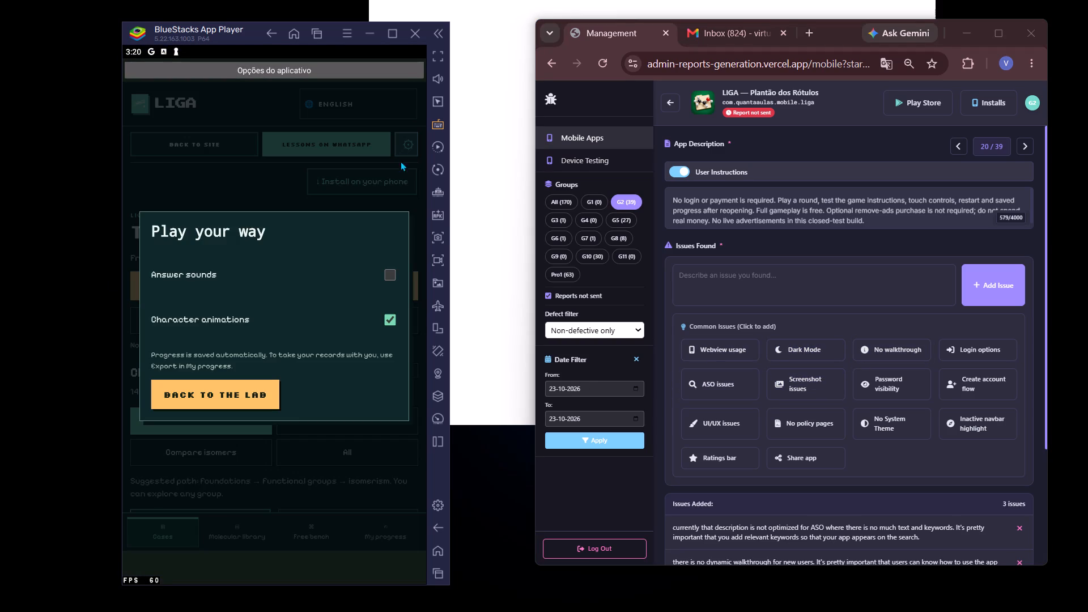
left_click(221, 370)
left_click(242, 390)
left_click(392, 532)
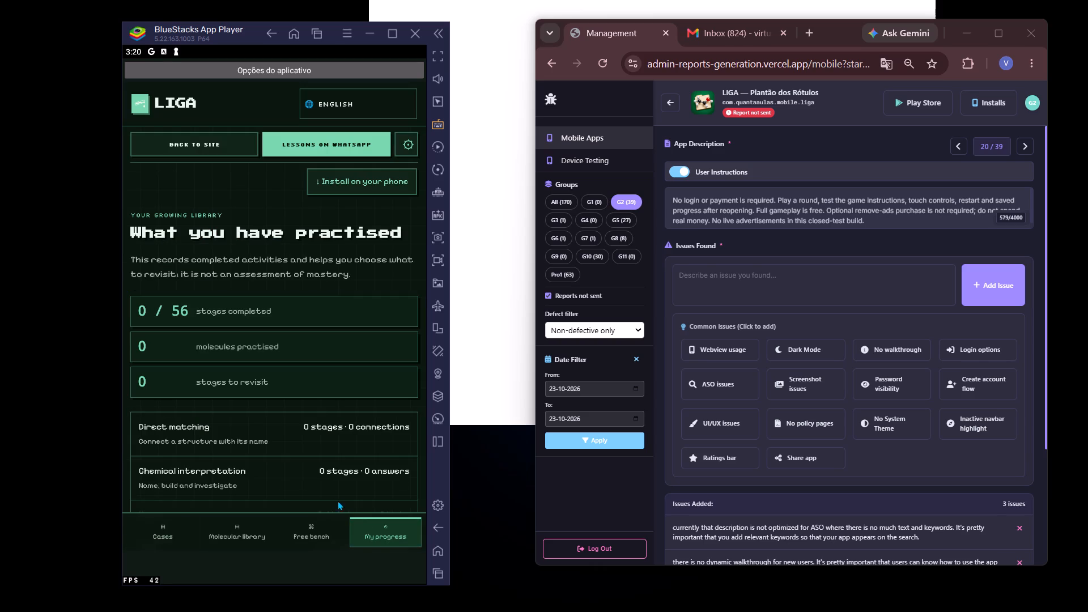
left_click_drag(279, 478, 266, 237)
left_click_drag(294, 399, 287, 218)
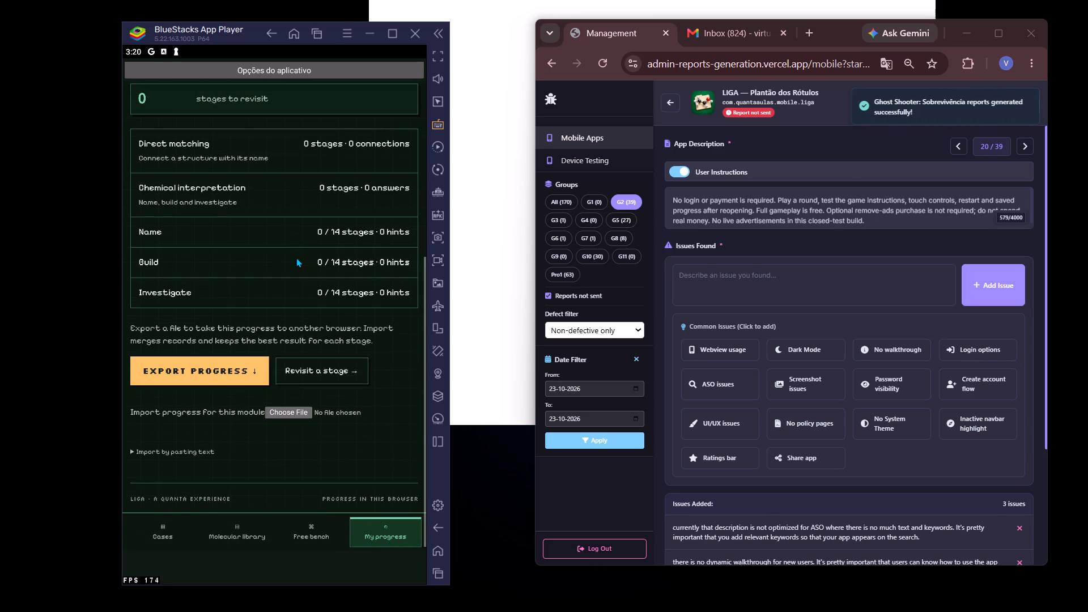
left_click_drag(320, 246, 347, 405)
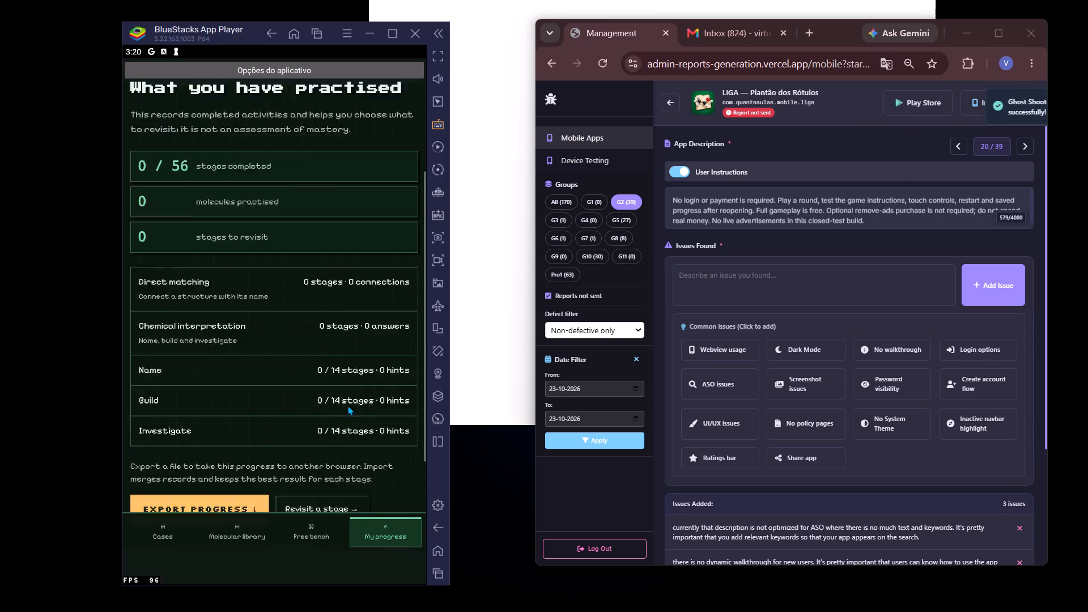
left_click_drag(347, 405, 325, 524)
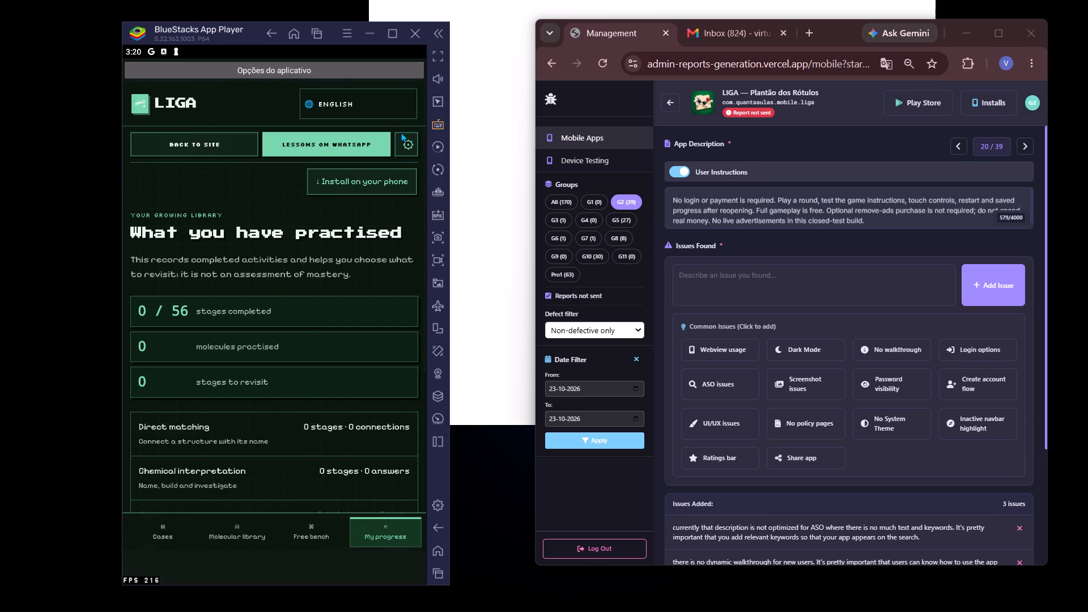
left_click(404, 139)
left_click(237, 410)
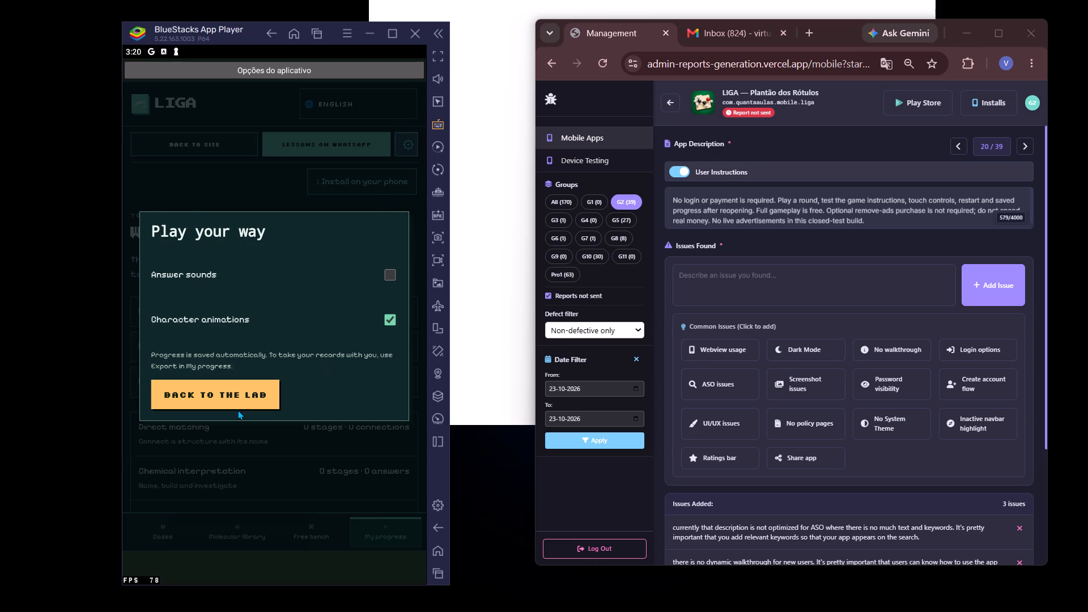
Examine LIGA's Cases page and the first name-matching exercise of the foundations lesson.
left_click(304, 528)
left_click_drag(236, 534, 228, 532)
left_click(170, 526)
left_click_drag(228, 465, 254, 481)
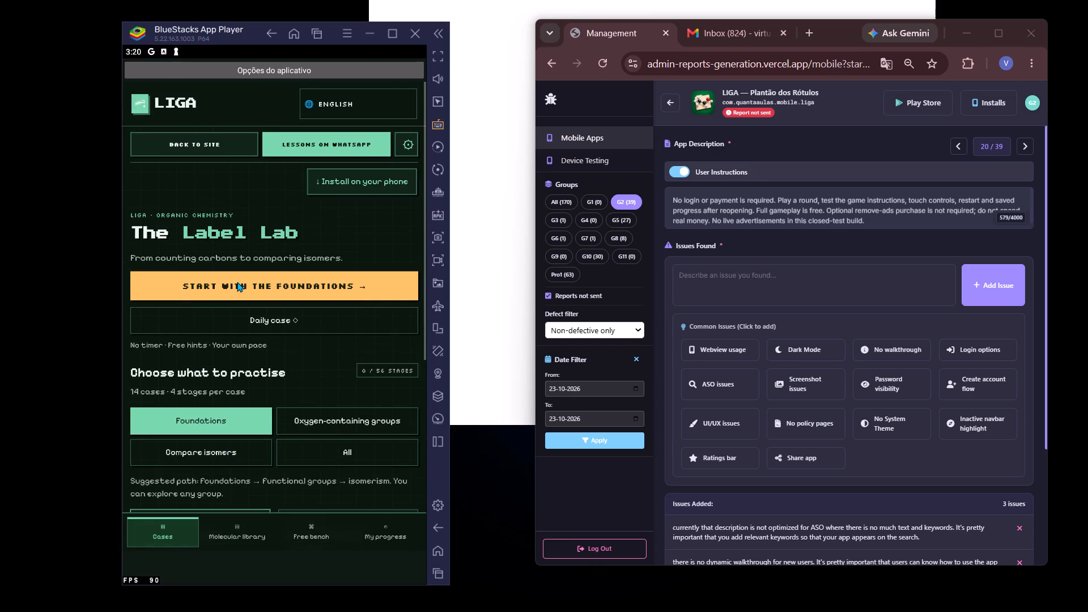
left_click(238, 281)
left_click_drag(273, 380, 275, 222)
left_click_drag(308, 413, 325, 231)
left_click_drag(325, 456, 306, 237)
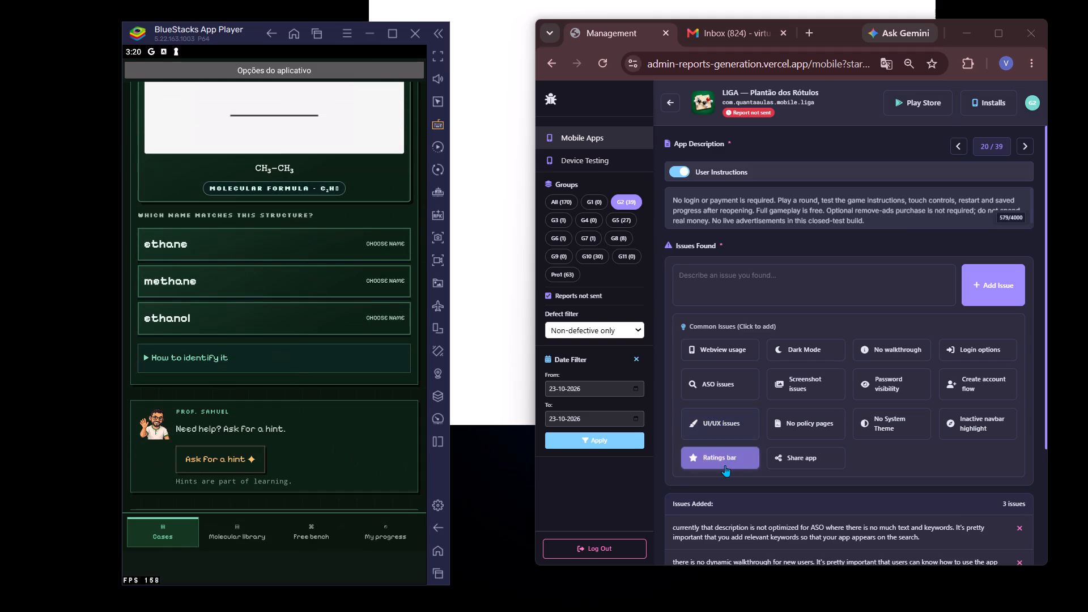
Add the common Ratings bar and No policy pages issues to LIGA's report, checking the My progress page in between.
left_click(725, 465)
left_click(396, 535)
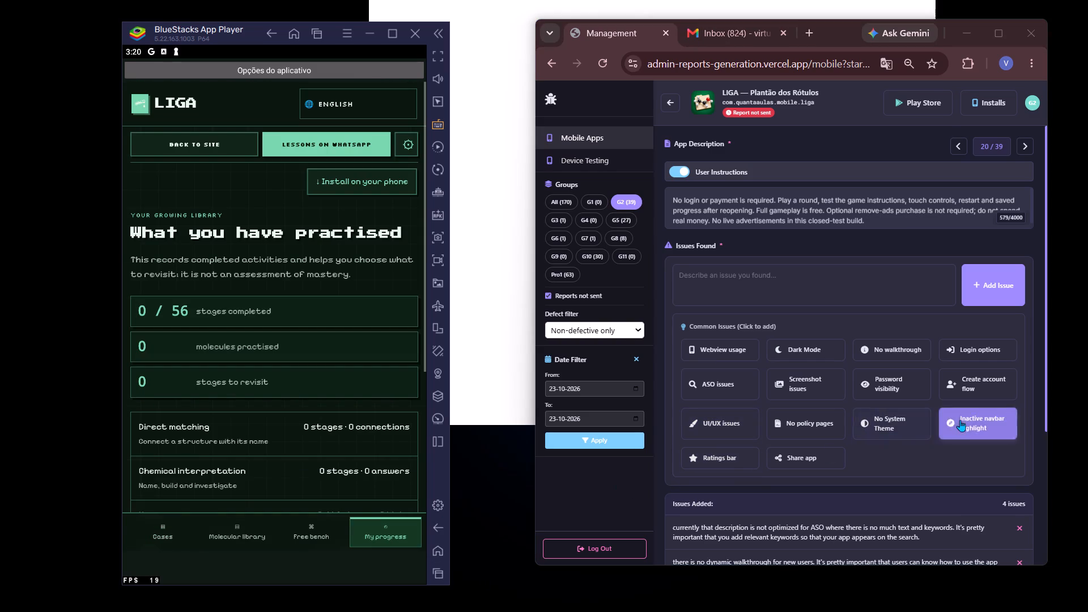
left_click(844, 427)
Generate LIGA's report and send its email.
scroll(834, 441, "down", 2)
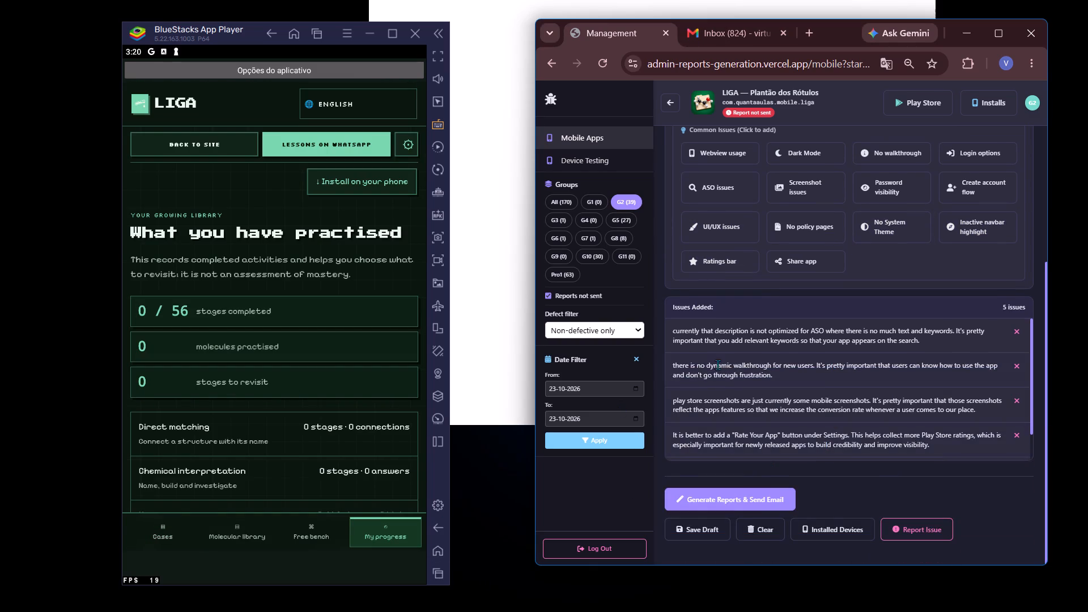
scroll(744, 408, "down", 2)
left_click(704, 497)
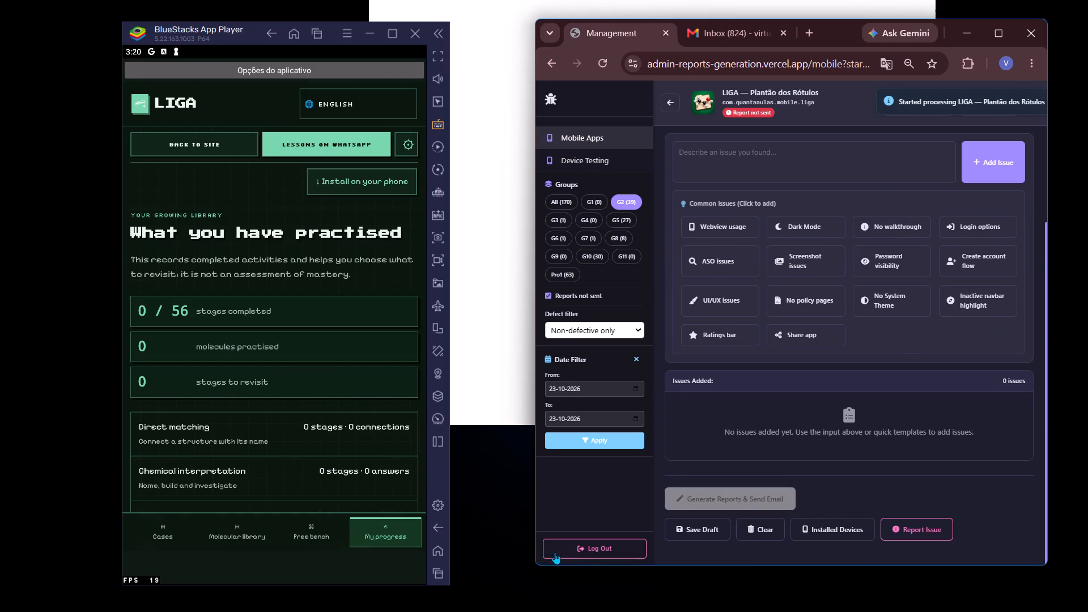
Return to LIGA's Play Store listing in BlueStacks and uninstall the app.
left_click(448, 584)
left_click(441, 577)
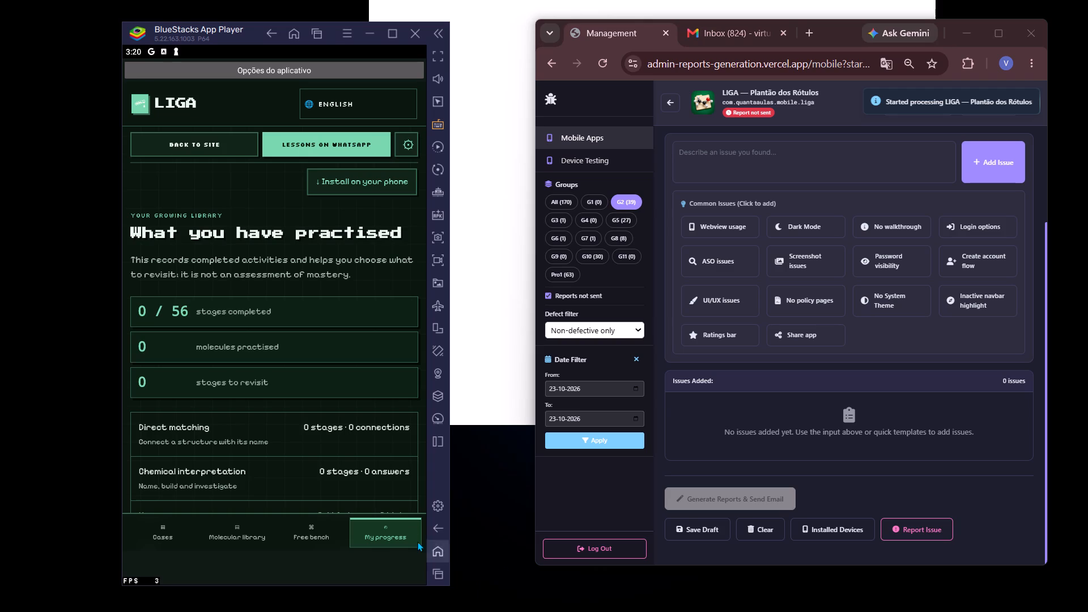
left_click_drag(280, 377, 290, 371)
left_click(232, 223)
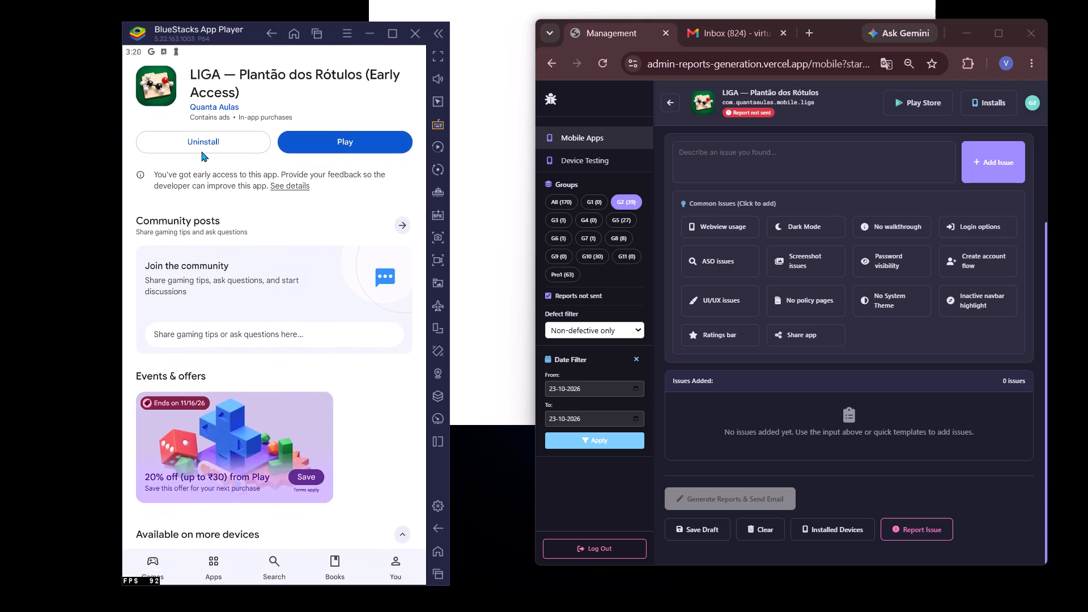
left_click(201, 151)
left_click(385, 336)
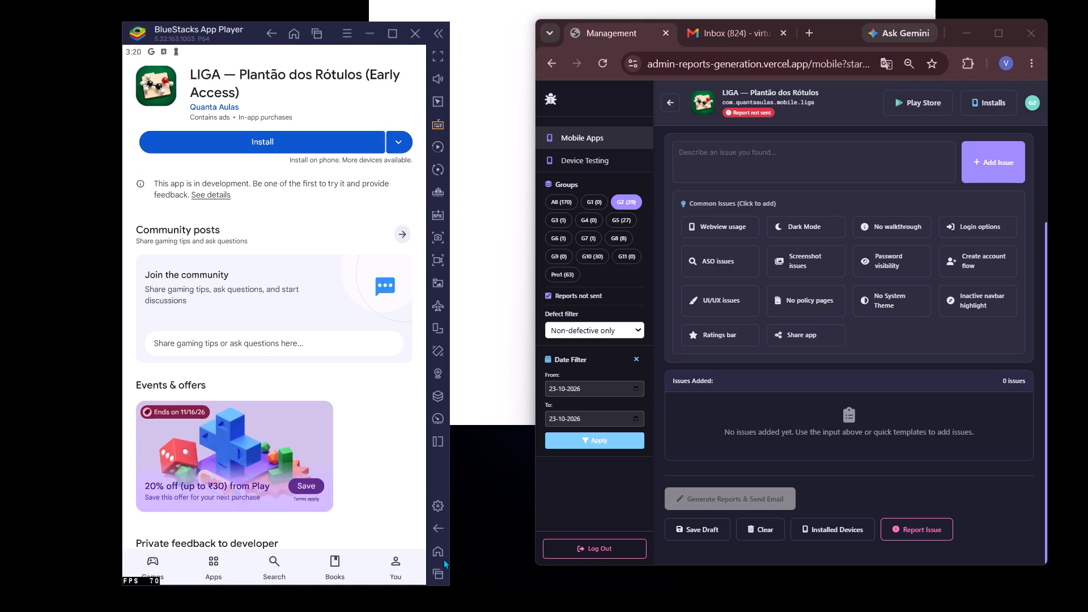
Advance the admin web app to BijakMula in both browsers and open its Play Store listing in BlueStacks.
left_click(439, 580)
left_click(329, 343)
left_click(399, 155)
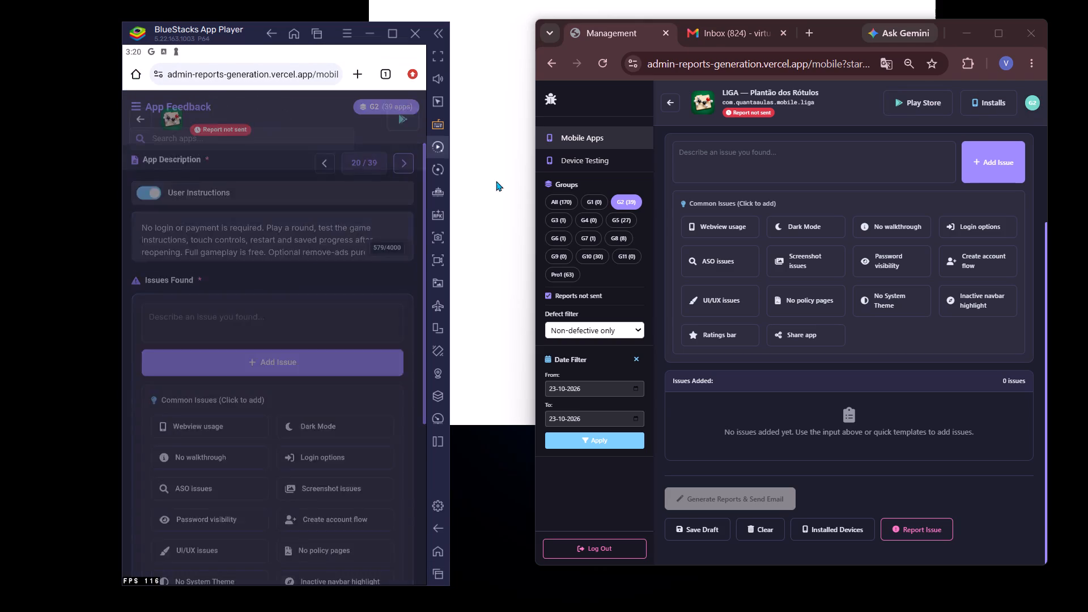
scroll(816, 341, "up", 4)
left_click(1026, 139)
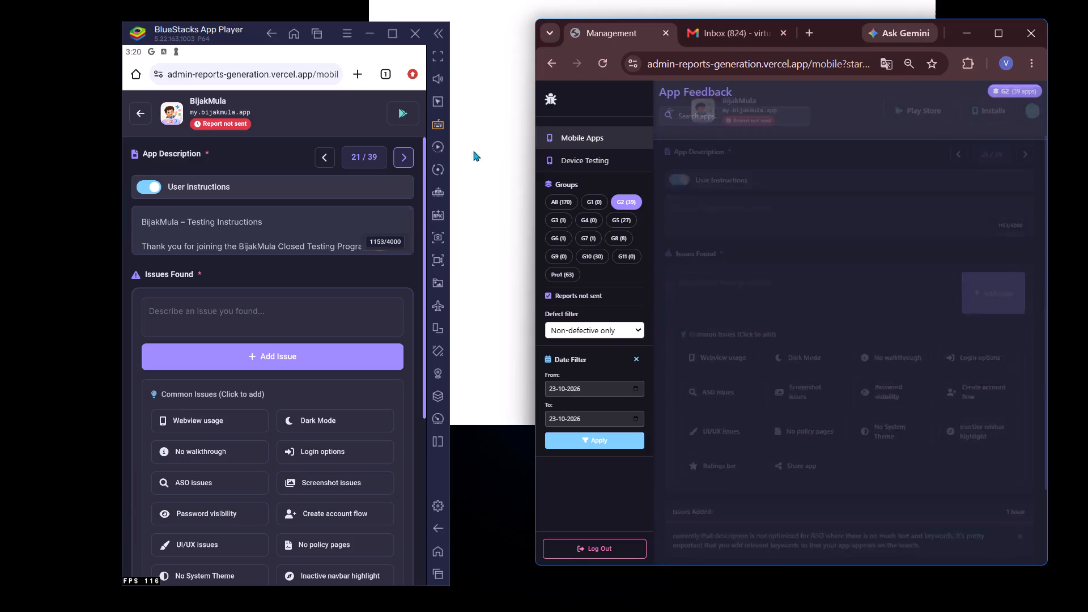
left_click(397, 107)
Examine BijakMula's Play Store listing, including its update notes, short description and screenshots.
left_click_drag(252, 405, 260, 355)
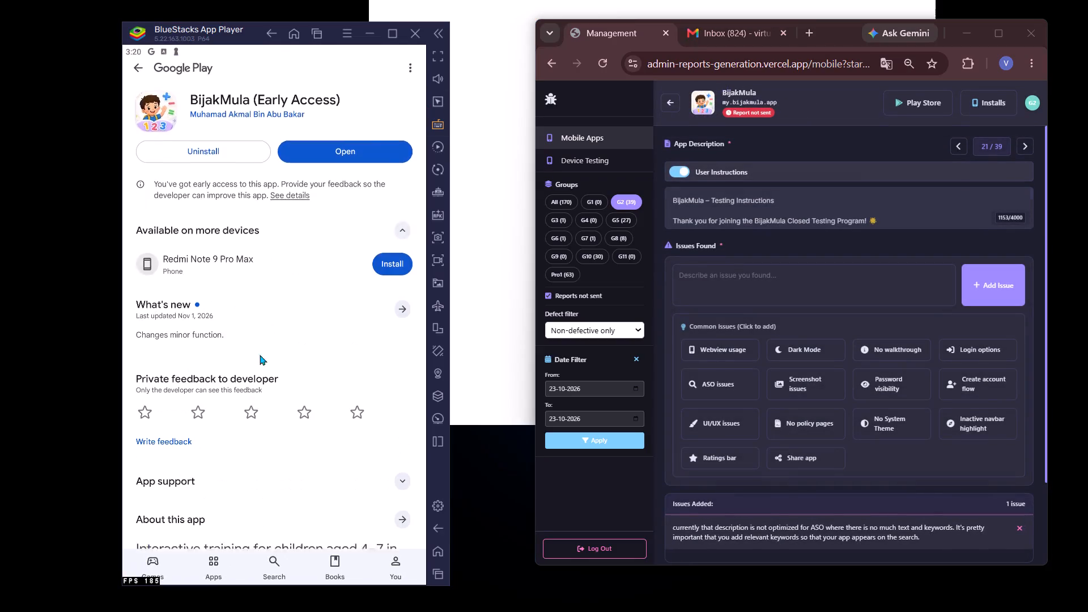
left_click_drag(260, 355, 254, 109)
left_click_drag(337, 433, 165, 479)
left_click_drag(376, 471, 254, 496)
left_click_drag(390, 465, 202, 483)
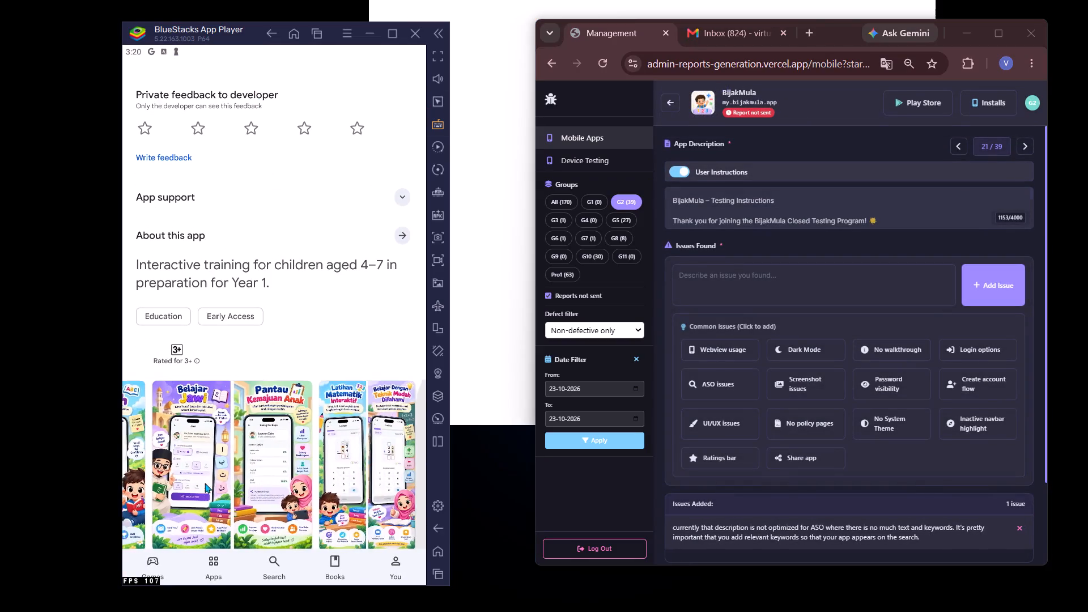
left_click_drag(274, 265, 310, 590)
left_click(351, 101)
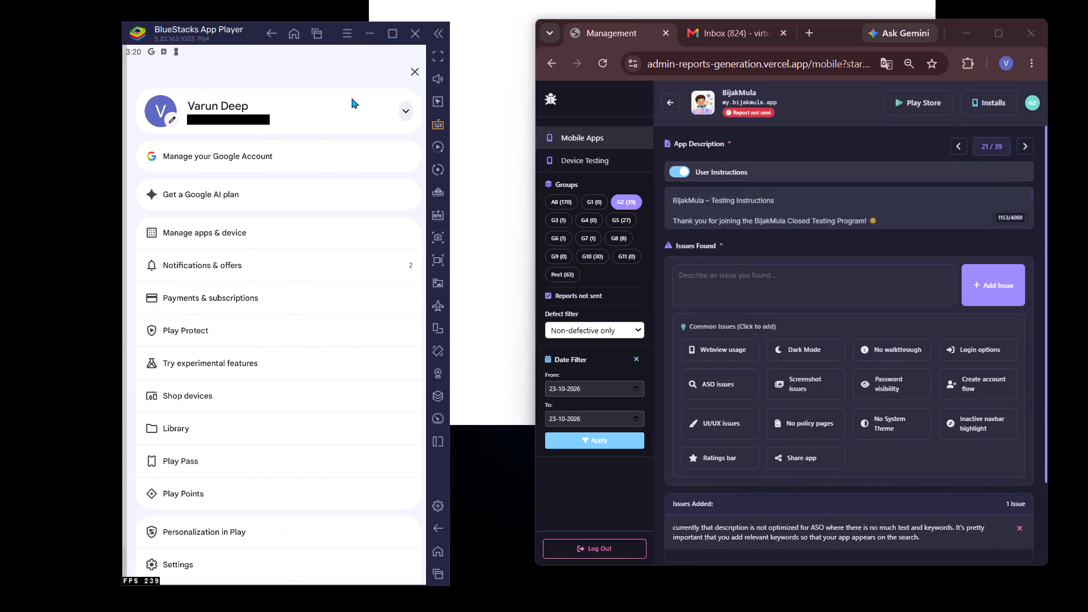
left_click(407, 67)
left_click_drag(300, 144, 321, 388)
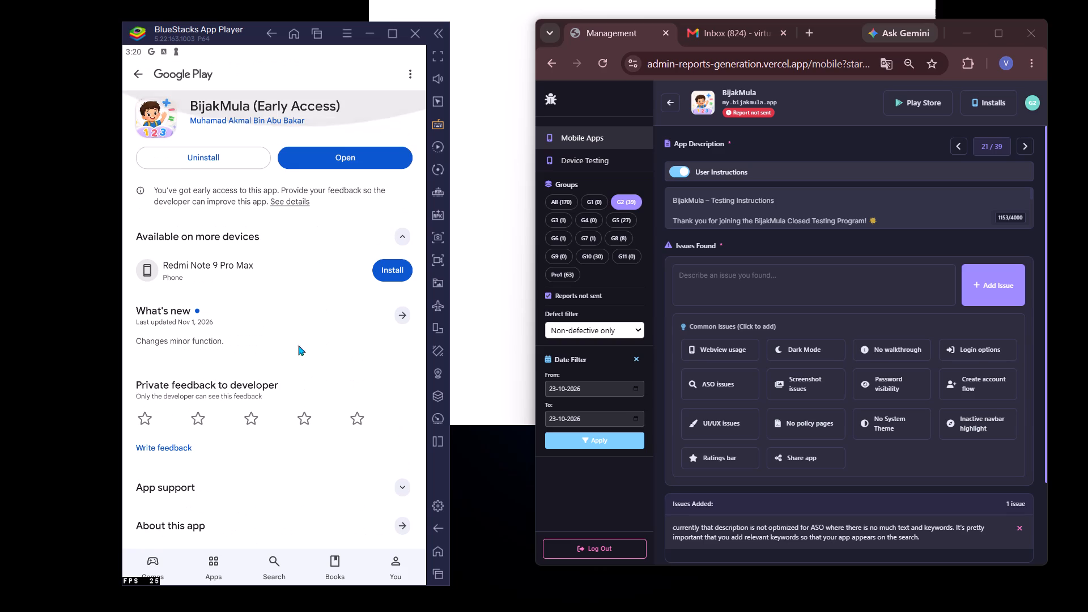
Launch BijakMula and create a child profile named king with the Lelaki avatar and the preset birth year.
left_click(311, 148)
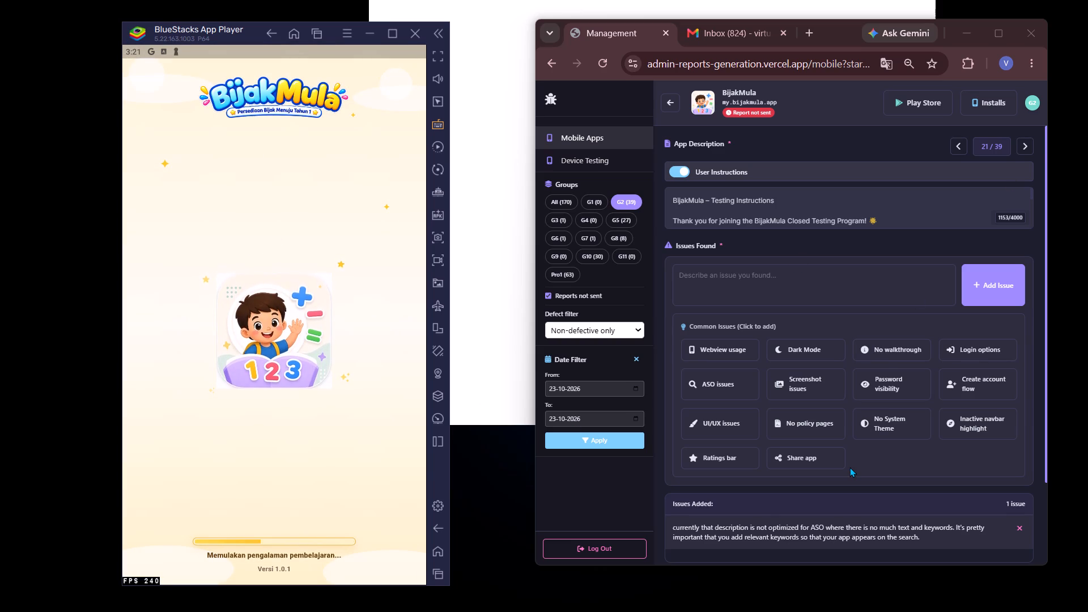
left_click(271, 447)
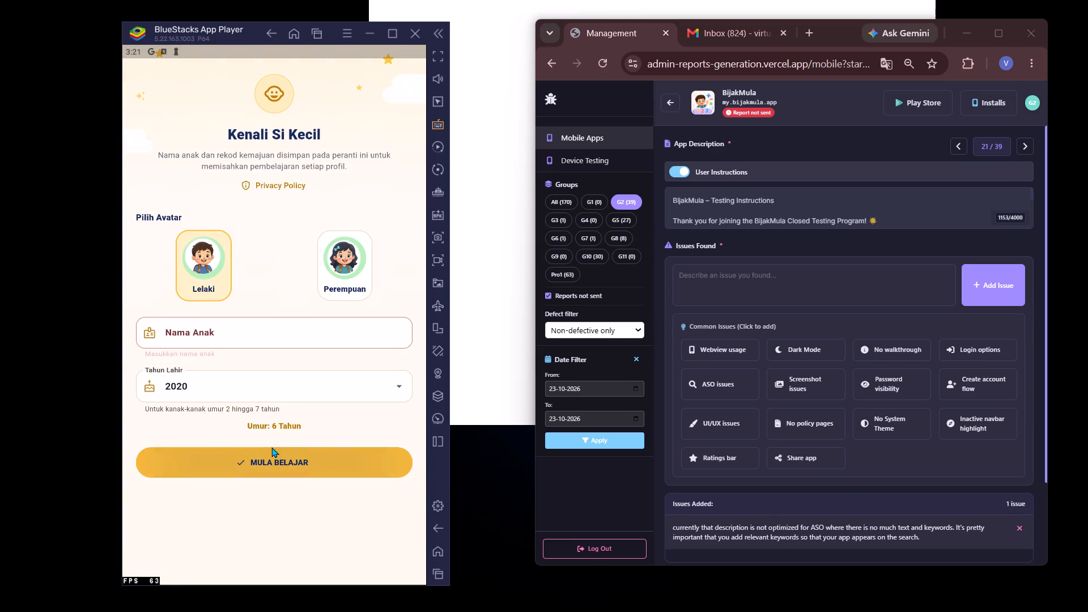
left_click(265, 342)
type("king")
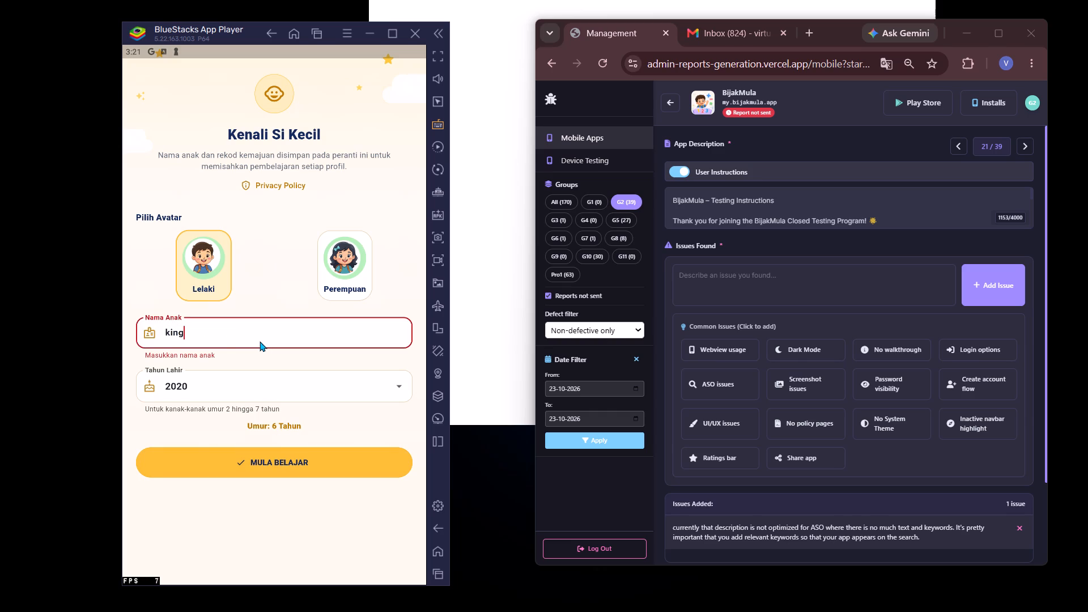
left_click(246, 388)
left_click(246, 388)
left_click(252, 452)
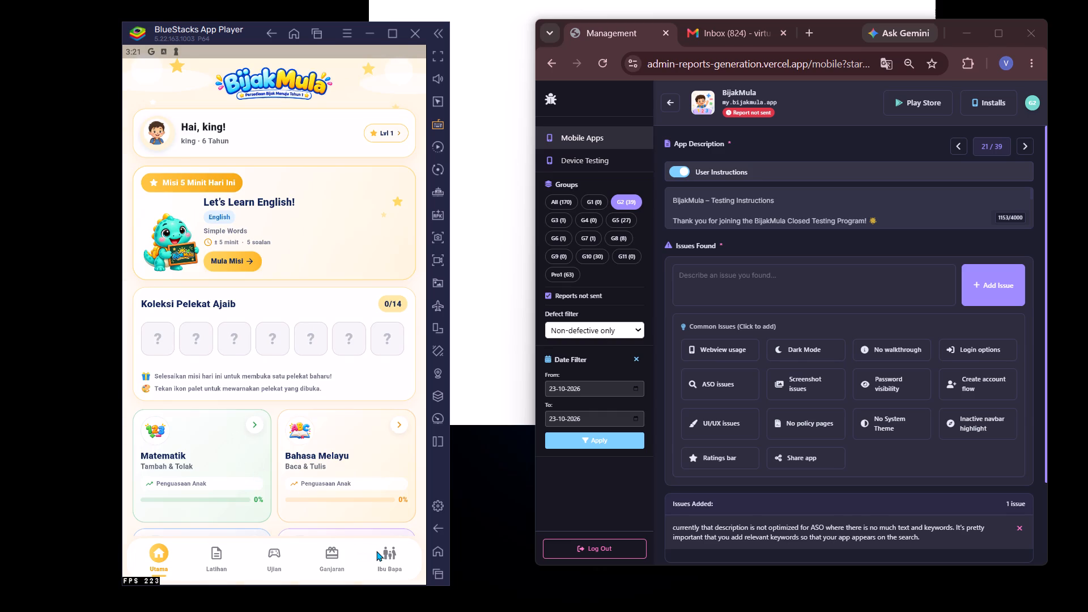
Open BijakMula's Ibu Bapa area by answering the parent verification question with 32.
left_click(376, 551)
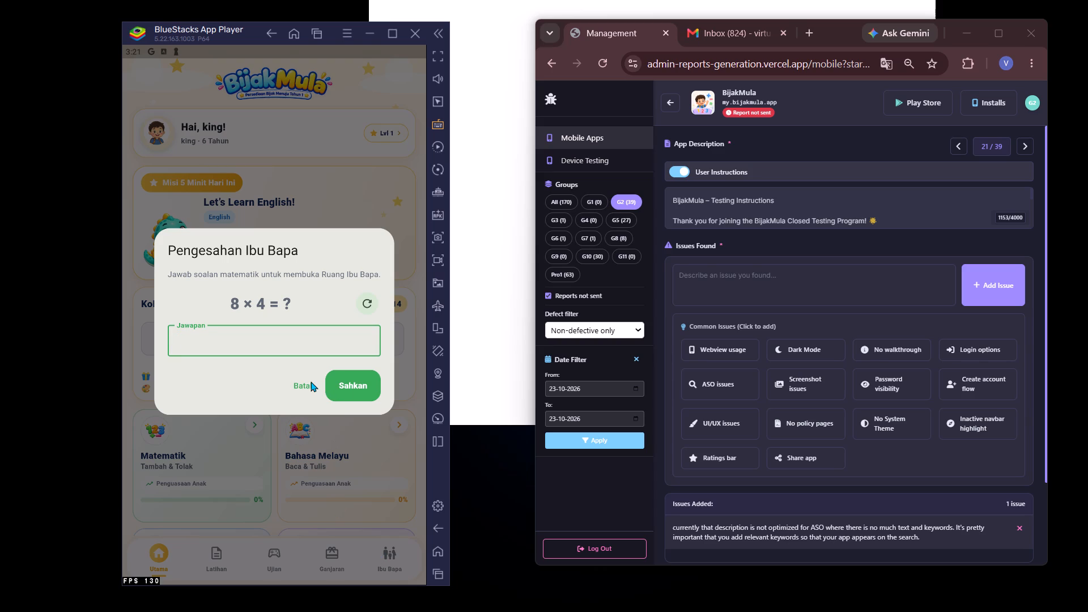
type("32")
key("Return")
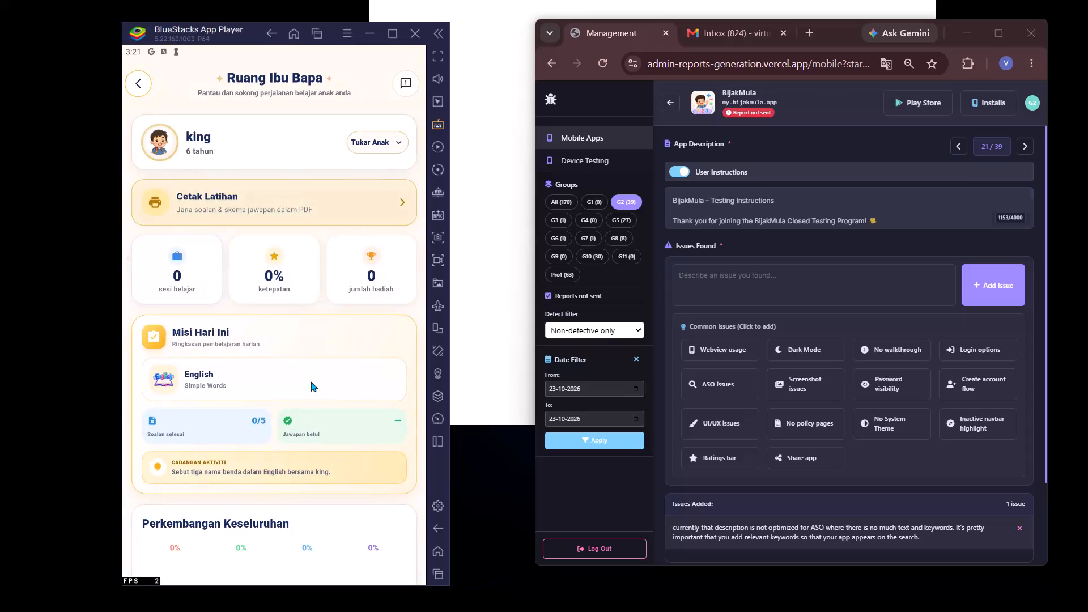
Examine the Ruang Ibu Bapa page's progress, diagnostic and AI summary sections, and return to the home screen.
left_click_drag(297, 368, 260, 177)
left_click_drag(286, 365, 254, 96)
left_click_drag(261, 420, 224, 38)
left_click_drag(277, 399, 256, 52)
left_click_drag(253, 220, 218, 611)
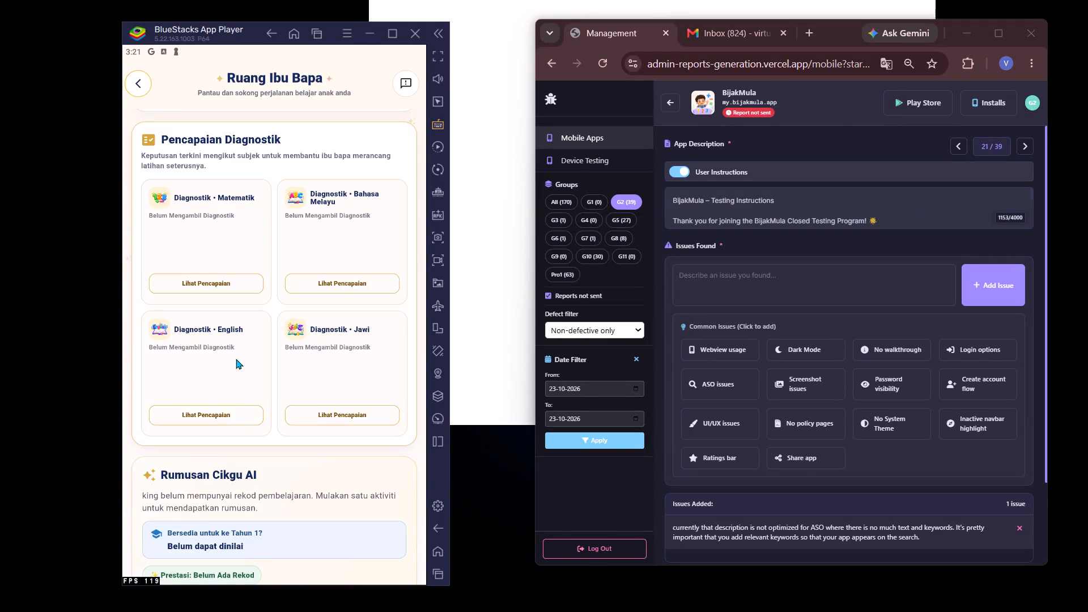
left_click_drag(245, 232, 308, 0)
left_click_drag(315, 581, 298, 221)
left_click_drag(267, 288, 271, 560)
left_click_drag(245, 185, 250, 432)
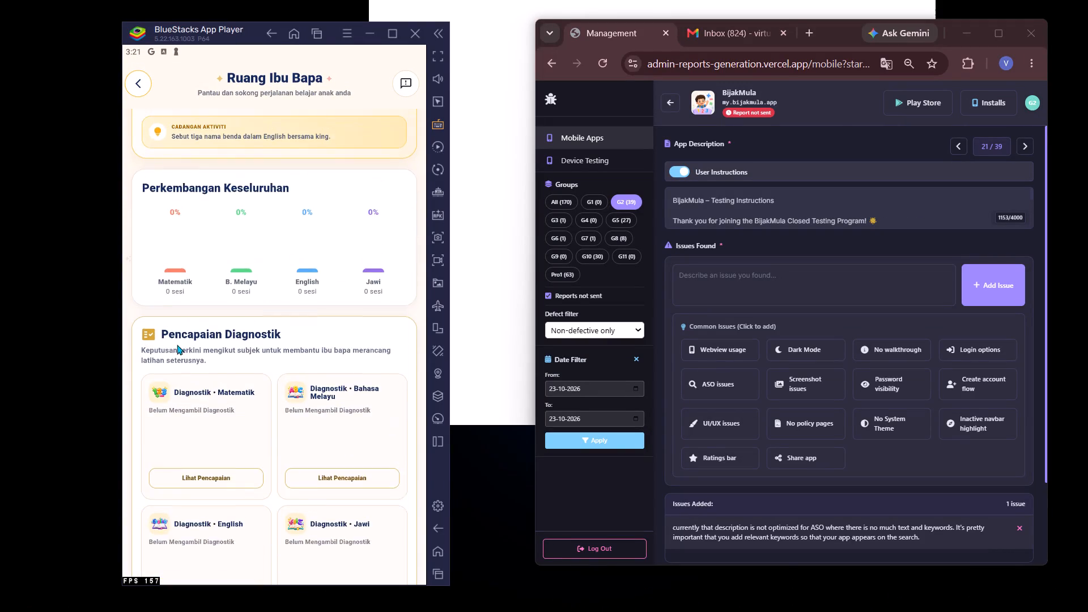
left_click_drag(178, 238, 194, 485)
left_click(134, 82)
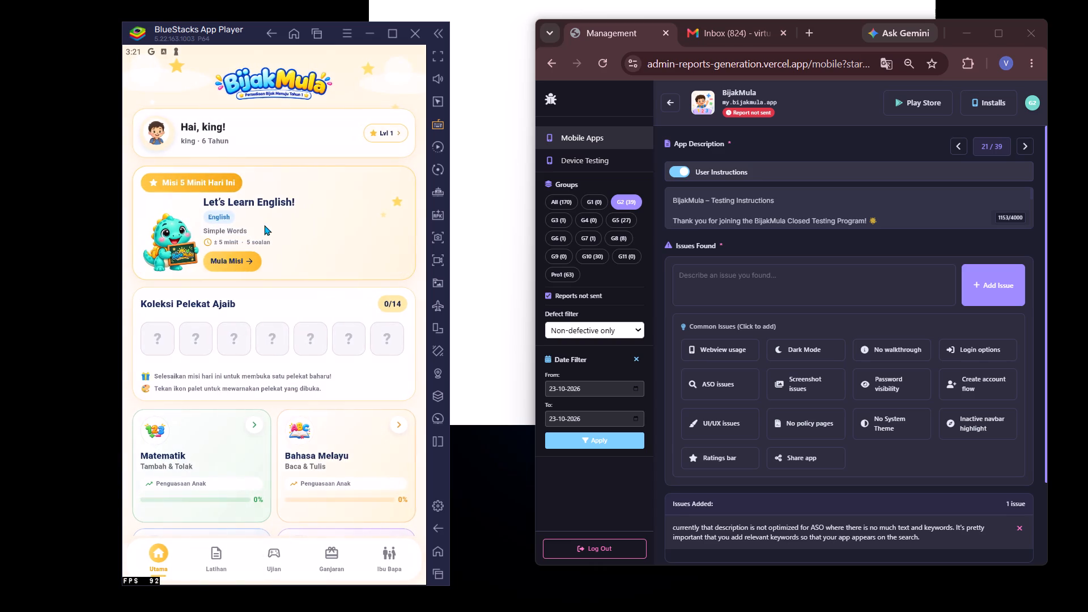
Look through BijakMula's Latihan, Ujian and Ganjaran sections, including the Koleksi Saya rewards page, and return to the Utama screen.
left_click(225, 555)
left_click(288, 557)
left_click(330, 550)
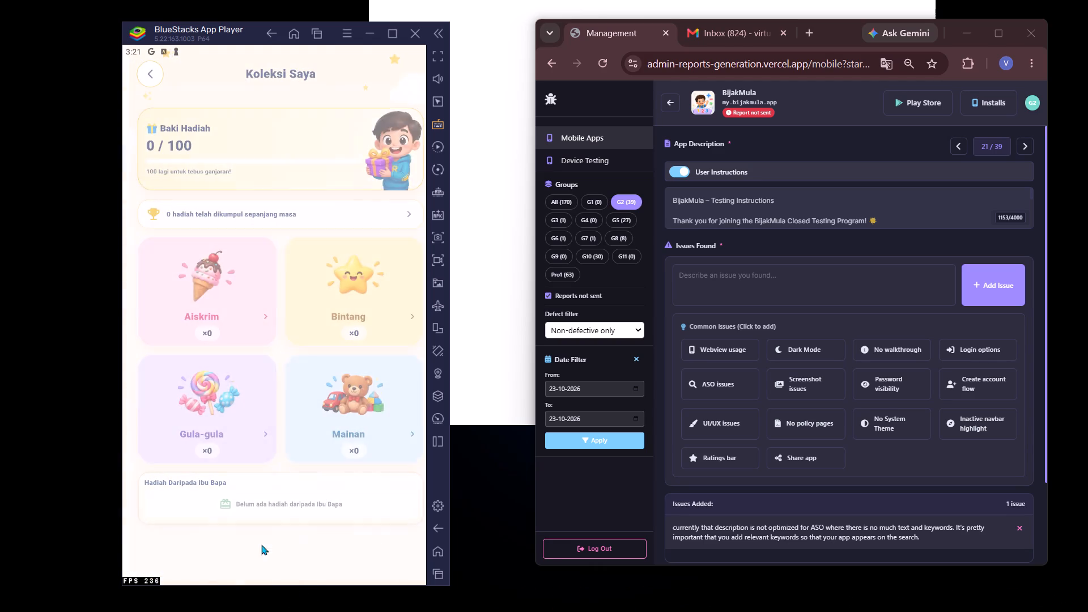
left_click(147, 75)
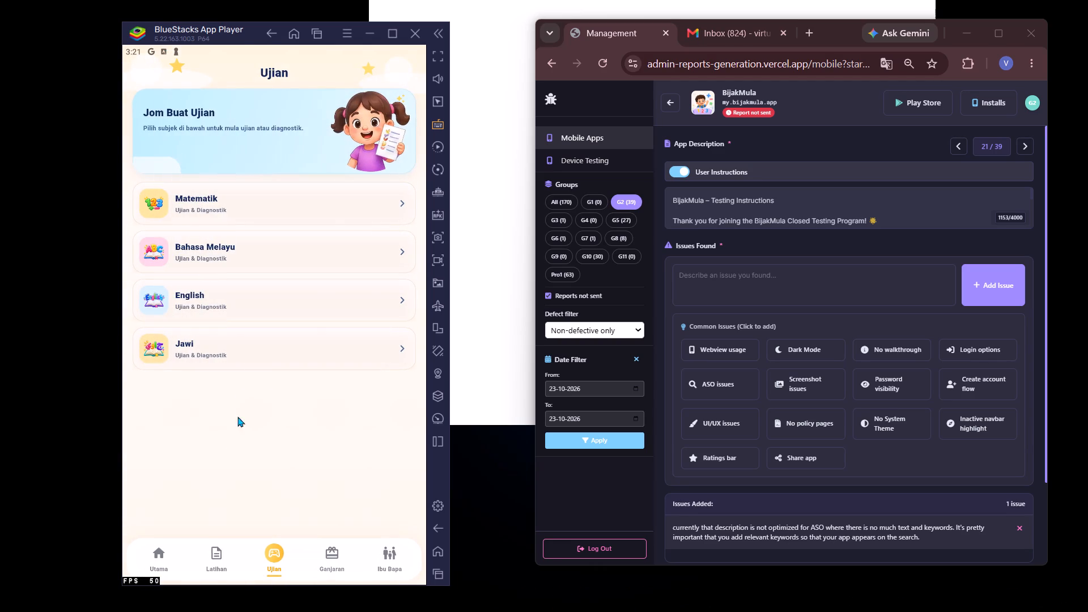
left_click(214, 561)
left_click(154, 574)
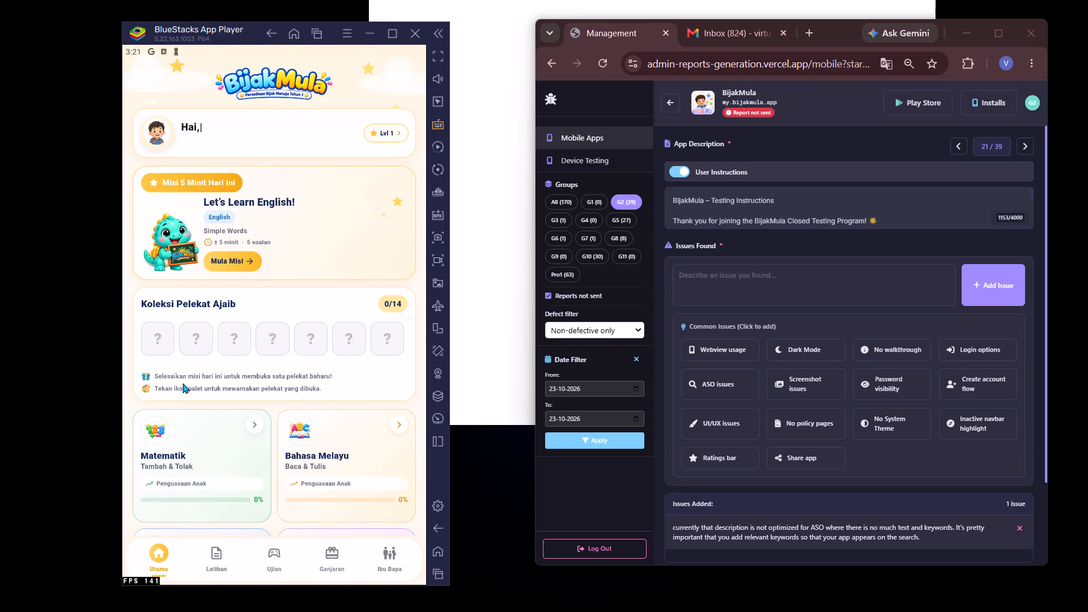
left_click(256, 166)
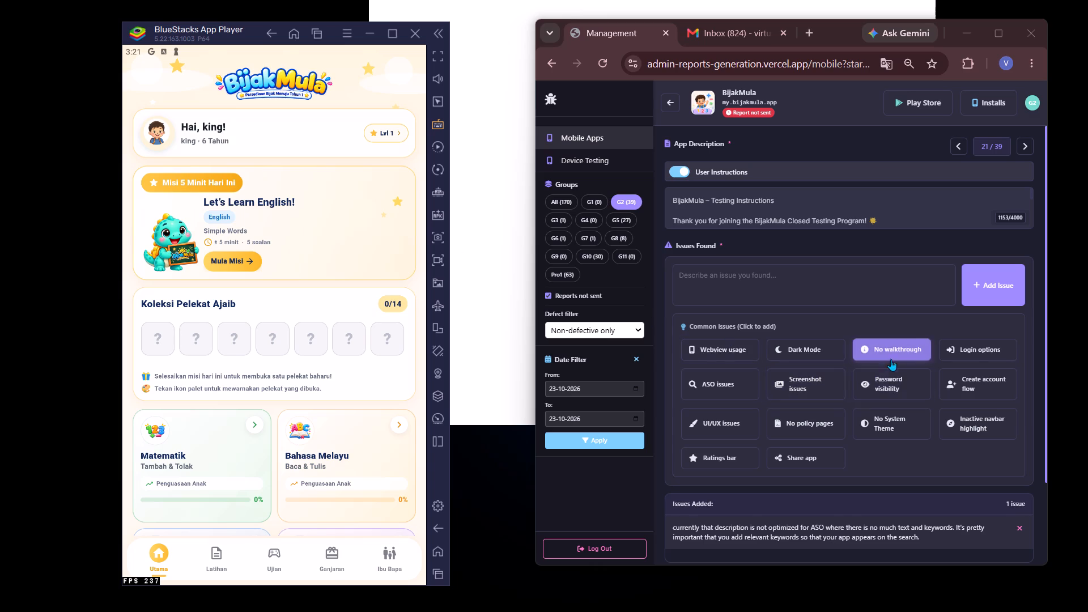
Add the Dark Mode common issue to BijakMula's report in the admin web app.
left_click(798, 354)
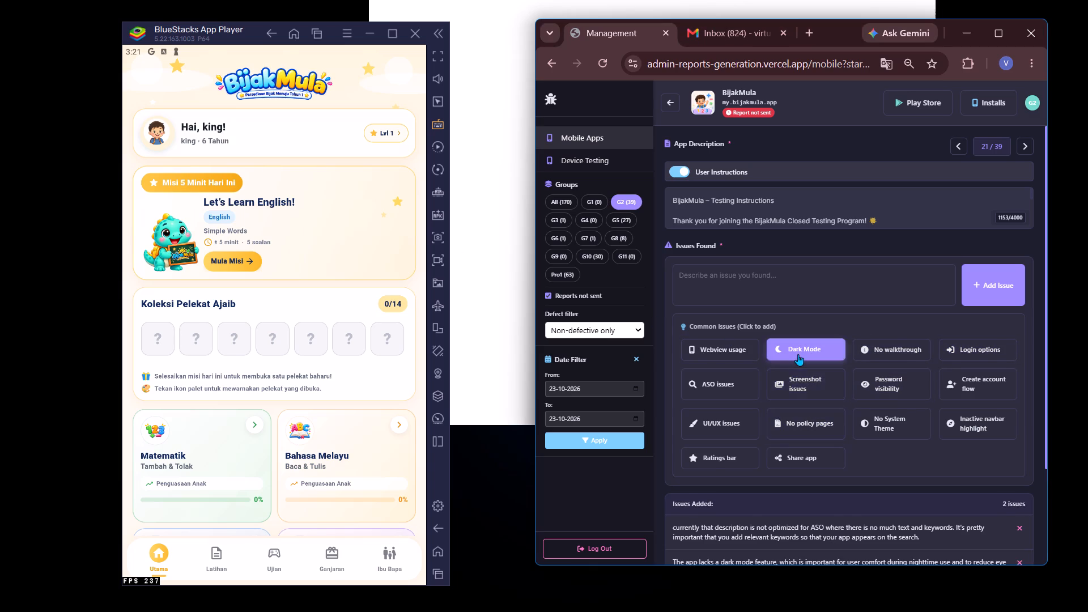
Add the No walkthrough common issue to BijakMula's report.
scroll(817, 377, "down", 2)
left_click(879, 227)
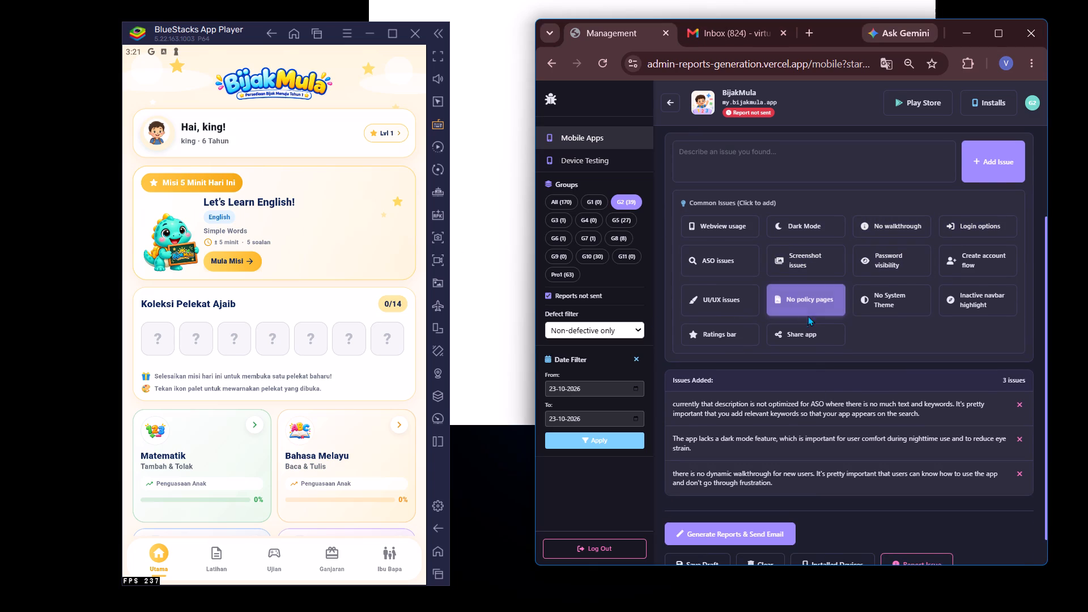
Start BijakMula's Let's Learn English mission, answer the T_ACHER question with e and proceed to the second question.
left_click(220, 257)
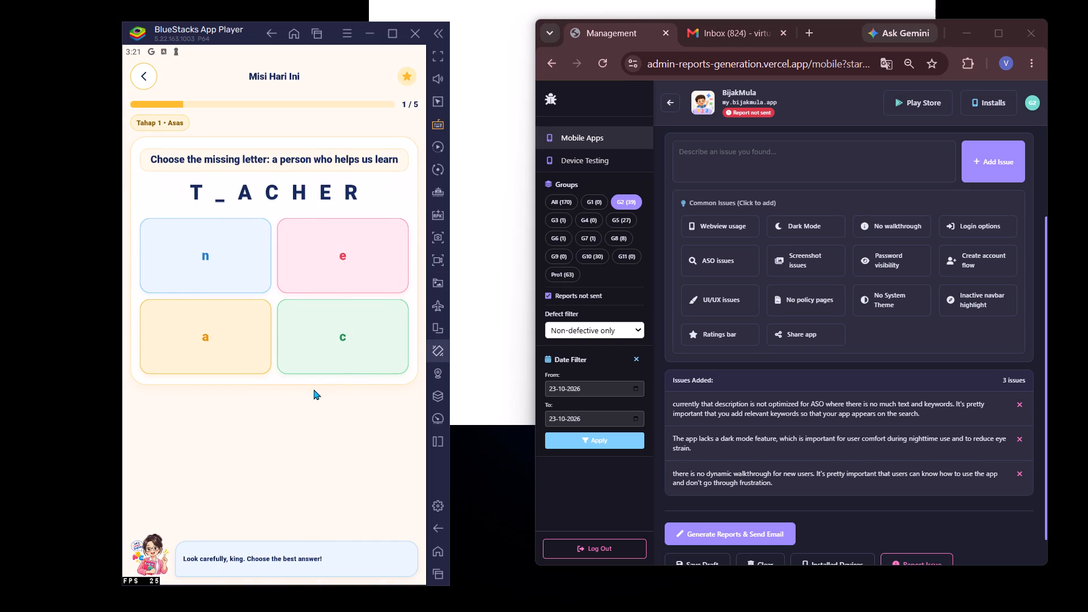
left_click(349, 264)
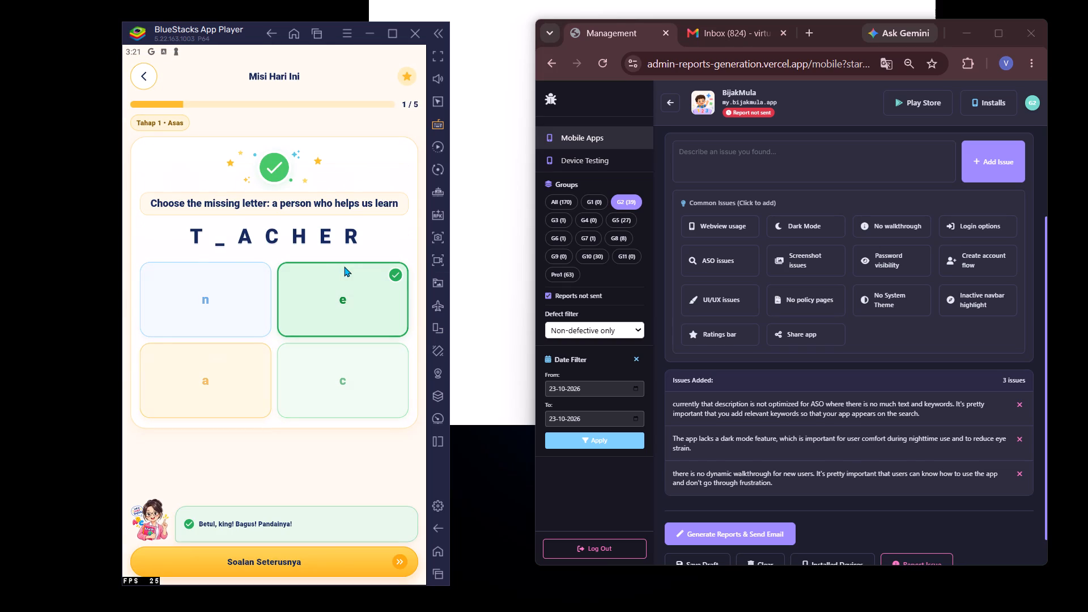
left_click(296, 552)
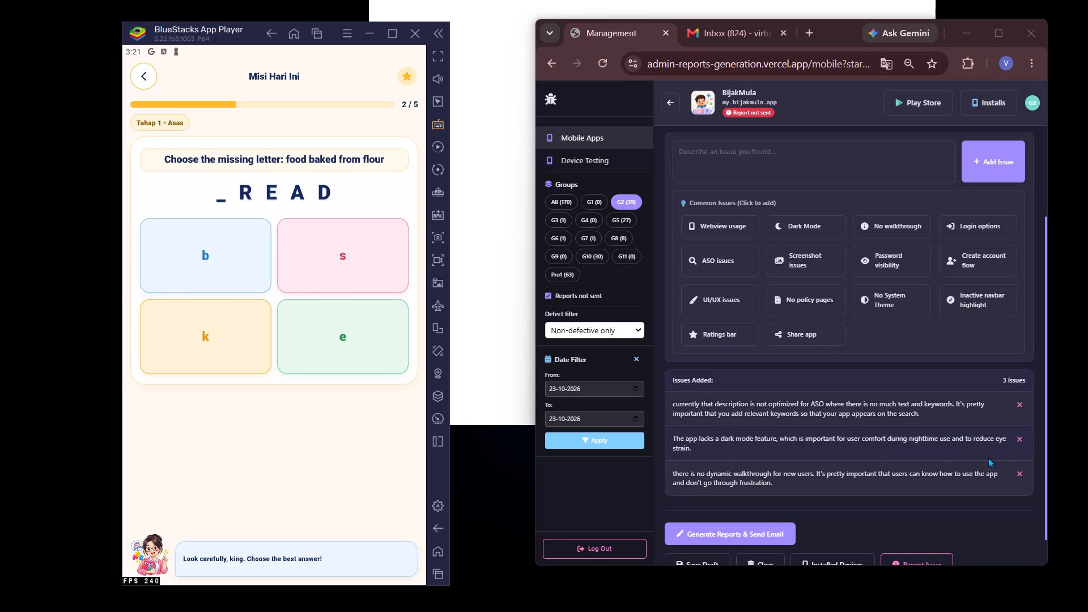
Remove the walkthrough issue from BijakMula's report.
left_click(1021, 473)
Add the Ratings bar common issue to BijakMula's report.
left_click(730, 338)
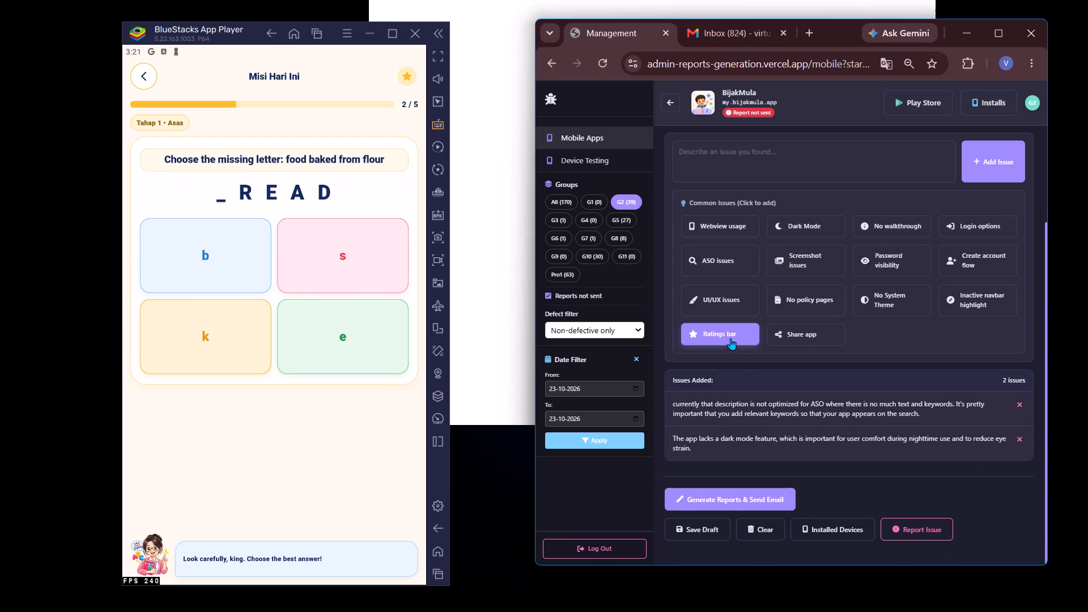
Leave the mission in BijakMula and open the Ibu Bapa area by answering the parent verification question with 10.
left_click(146, 80)
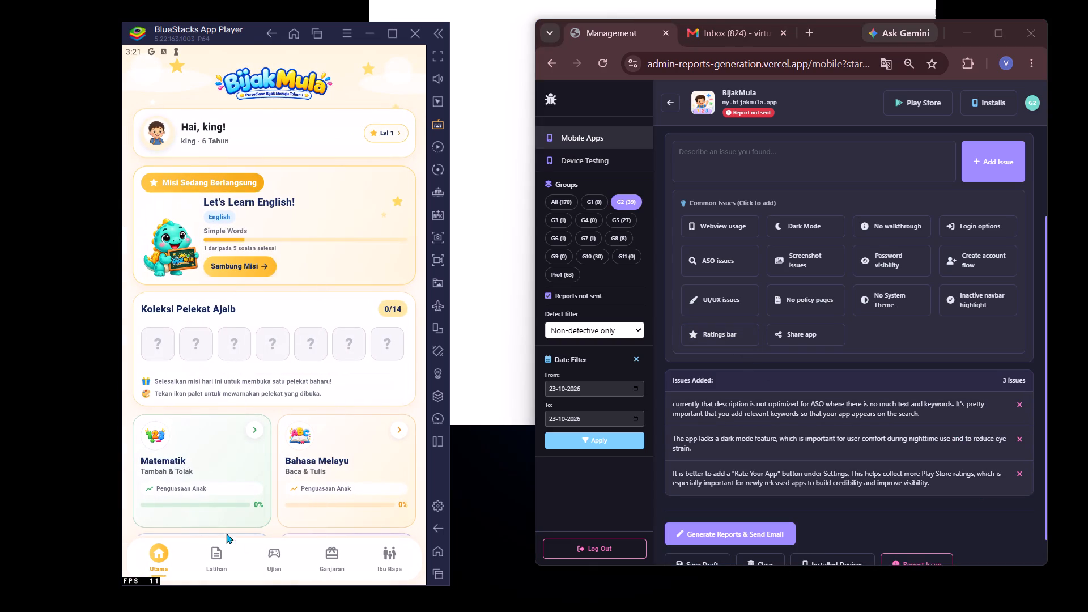
left_click(403, 552)
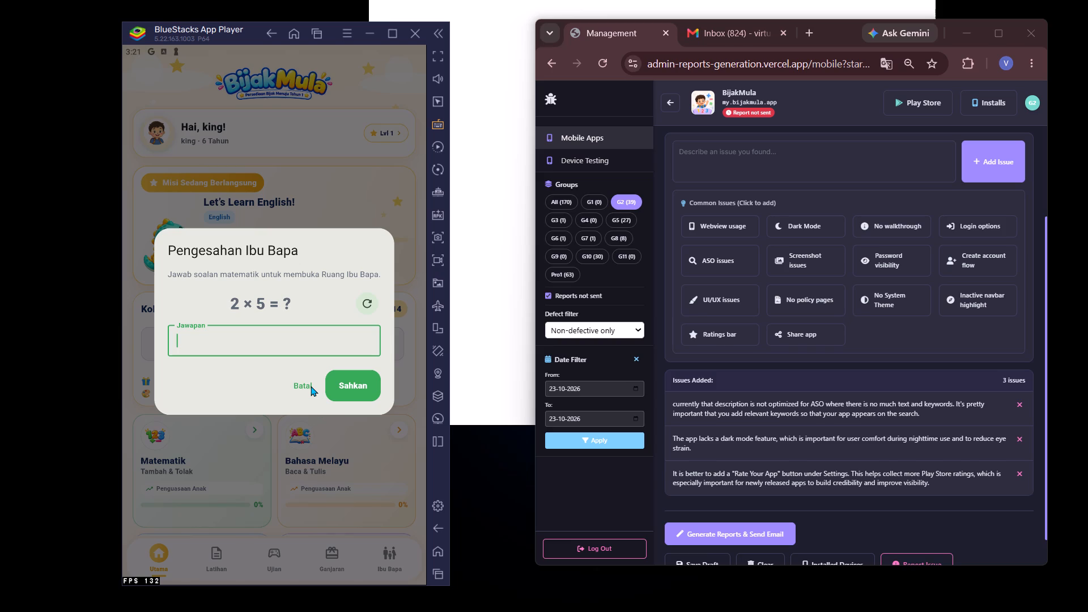
key("1")
key("0")
key("Return")
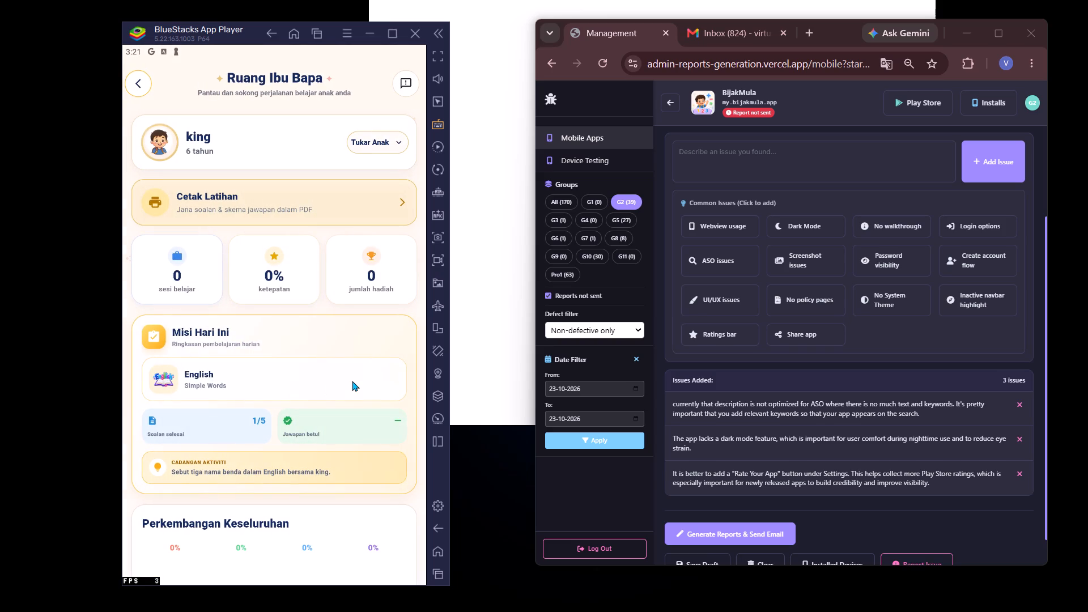
Examine the Ruang Ibu Bapa page, from the child profile switcher through the progress sections to the feedback and privacy policy entries.
left_click(386, 134)
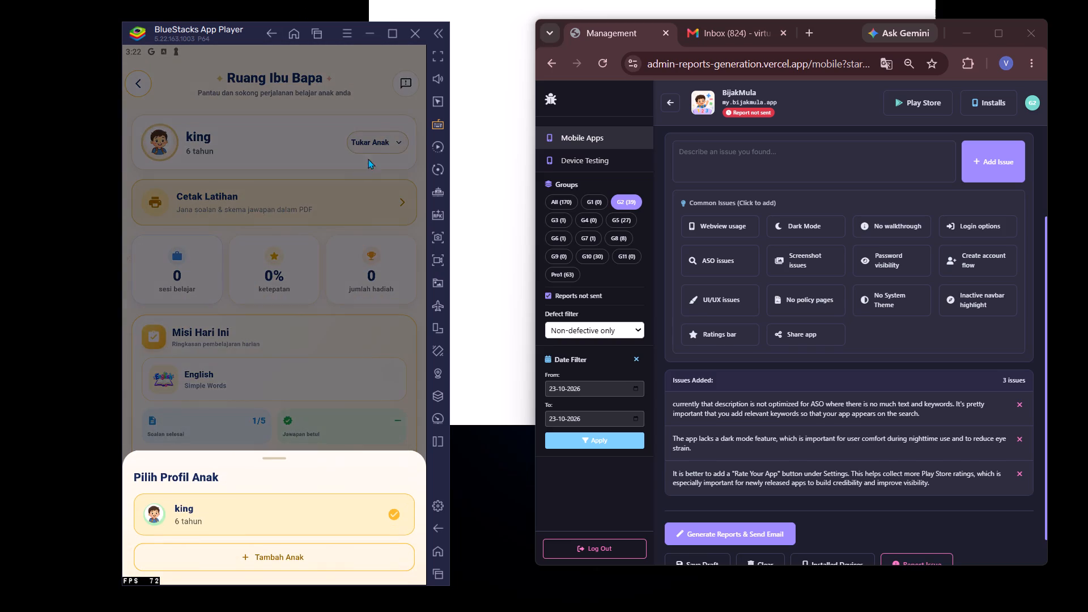
left_click(351, 177)
left_click_drag(256, 454, 271, 177)
left_click_drag(268, 248, 254, 300)
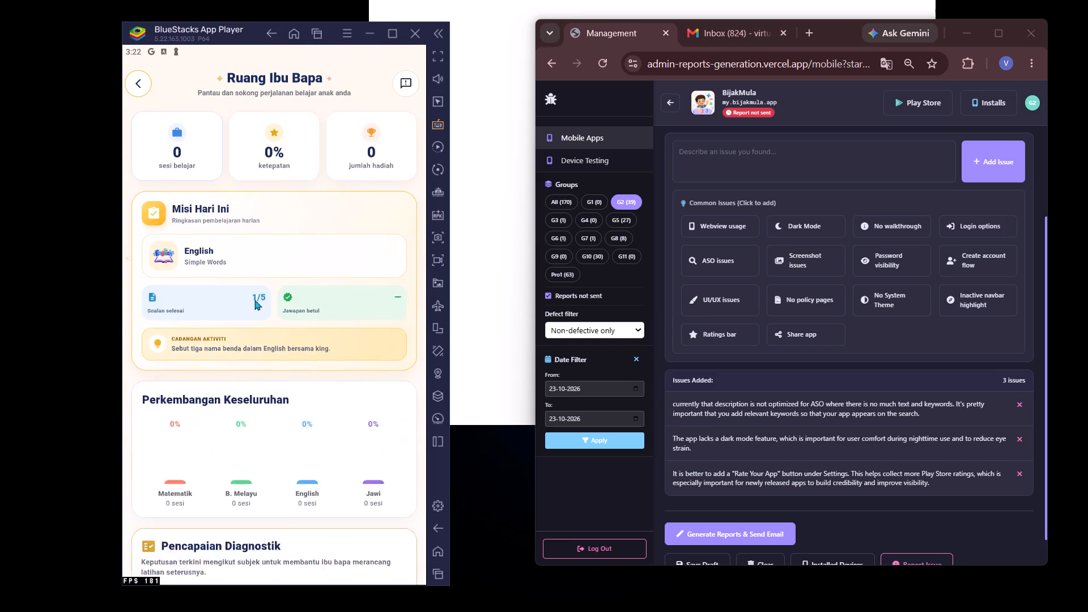
left_click_drag(254, 300, 249, 164)
left_click_drag(261, 454, 257, 173)
left_click_drag(288, 399, 275, 165)
left_click_drag(295, 535, 273, 362)
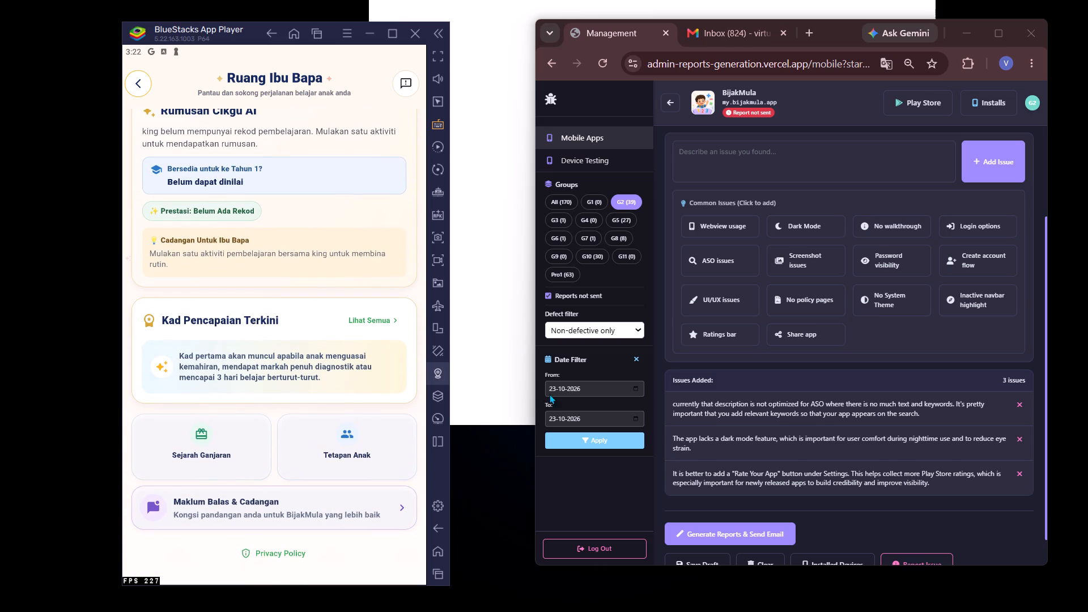
Read BijakMula's testing instructions in the admin web app and switch the text view to App Description.
scroll(756, 440, "up", 3)
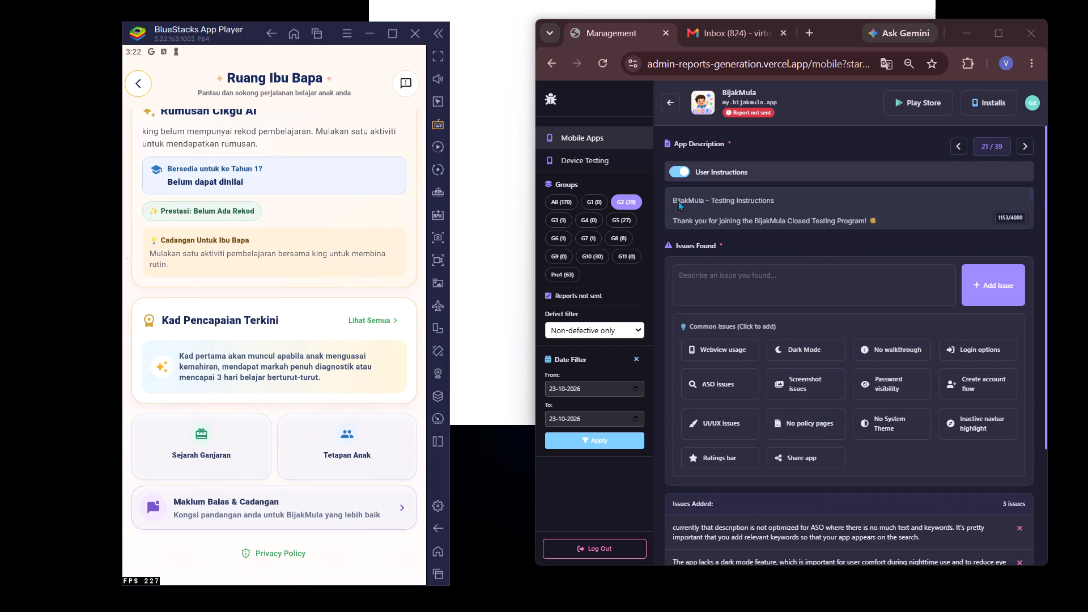
left_click(741, 202)
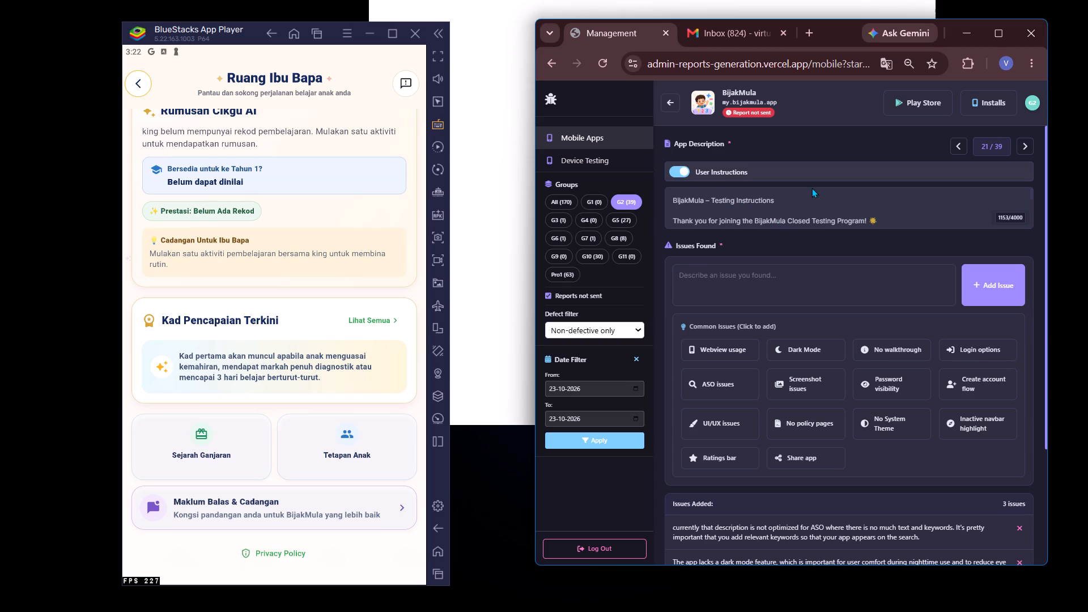
scroll(811, 188, "down", 2)
scroll(812, 189, "up", 1)
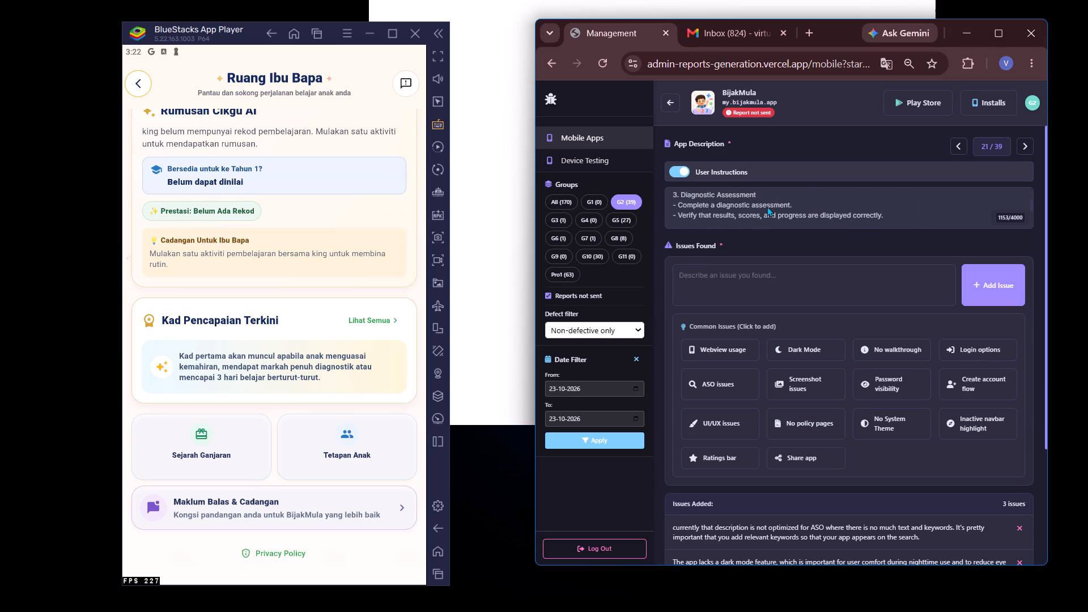
left_click(685, 163)
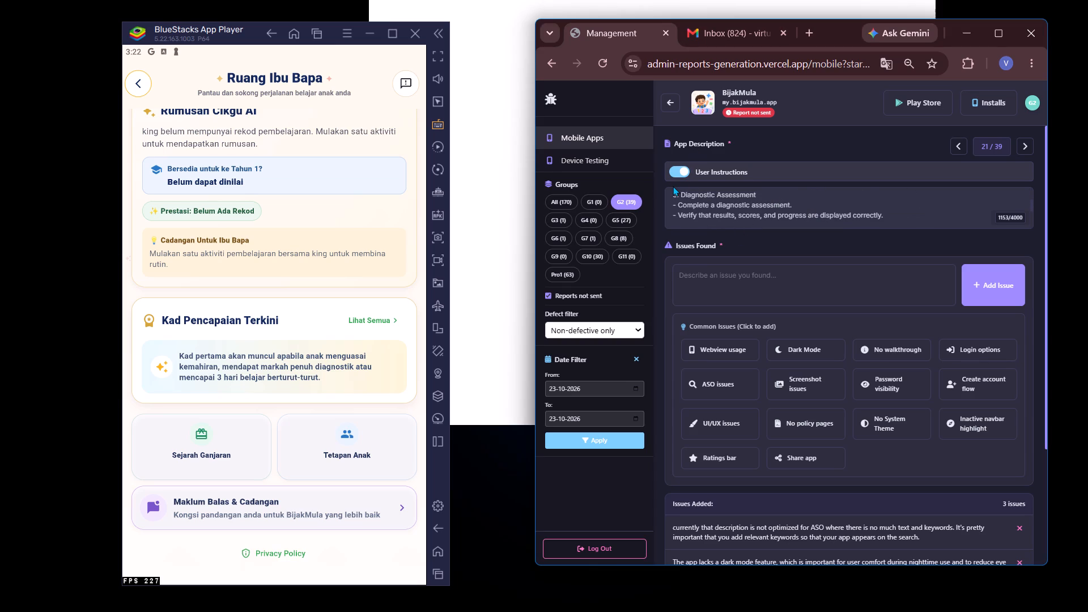
left_click(678, 178)
left_click_drag(685, 164, 684, 169)
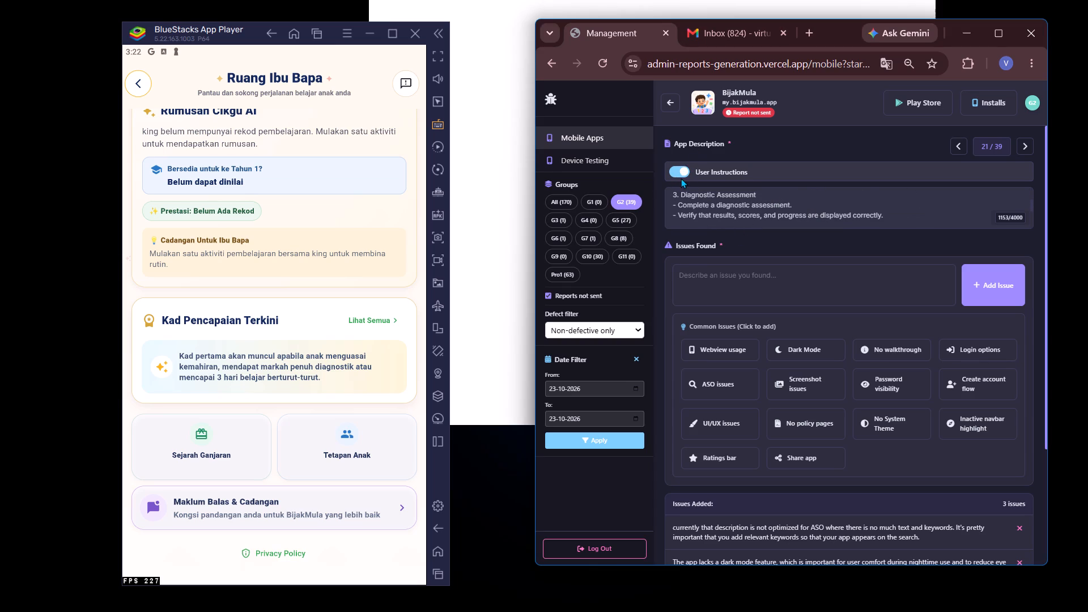
left_click(681, 178)
left_click(681, 174)
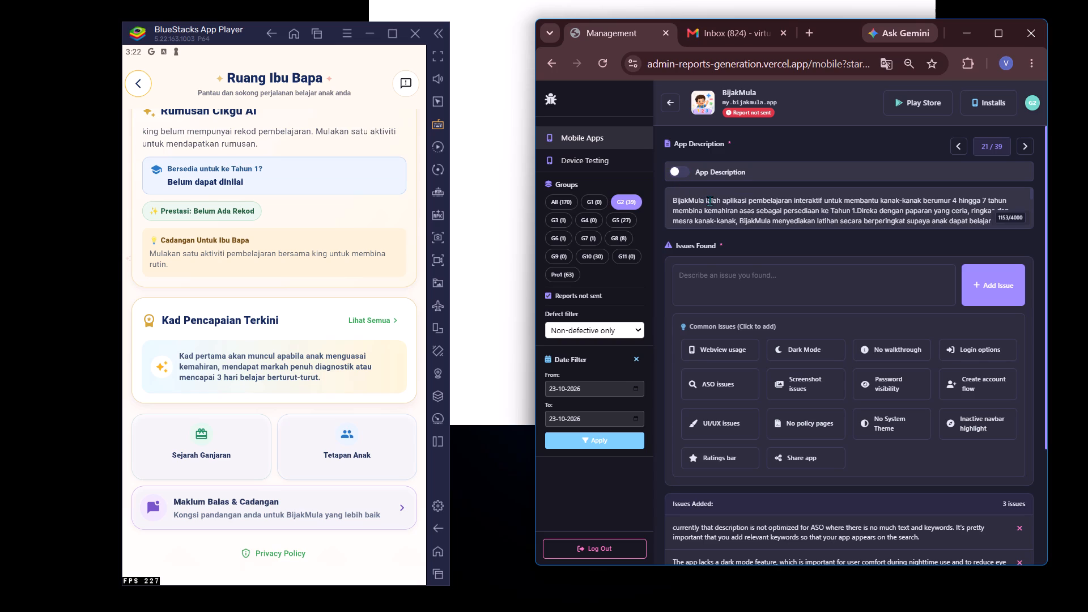
Translate the word aplikasi from the app description to identify its language, and switch the view back to User Instructions.
left_click_drag(724, 200, 746, 199)
right_click(738, 200)
left_click(784, 456)
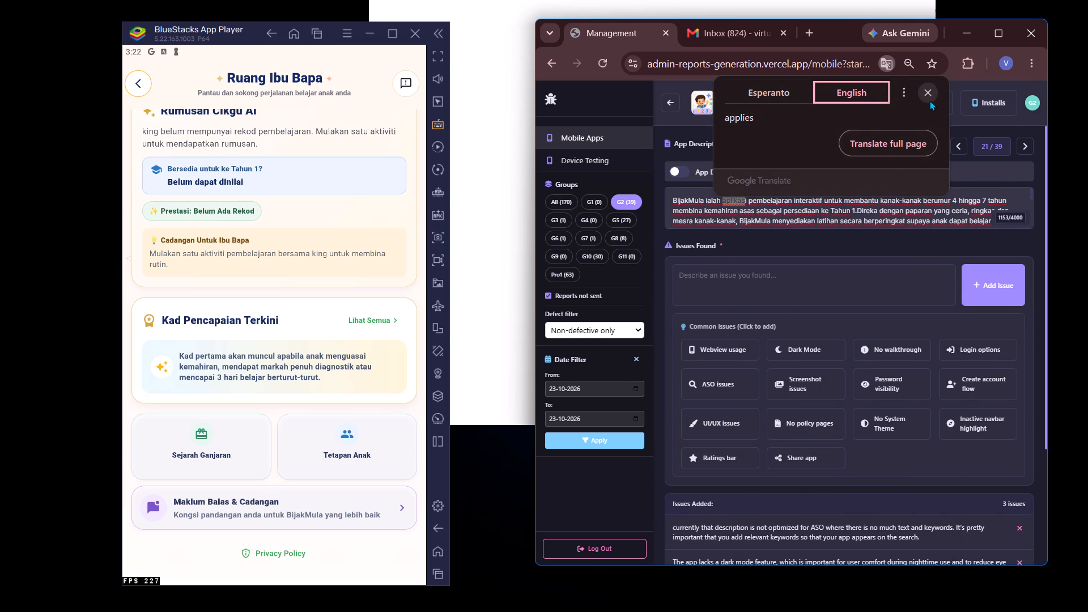
left_click_drag(745, 85, 751, 87)
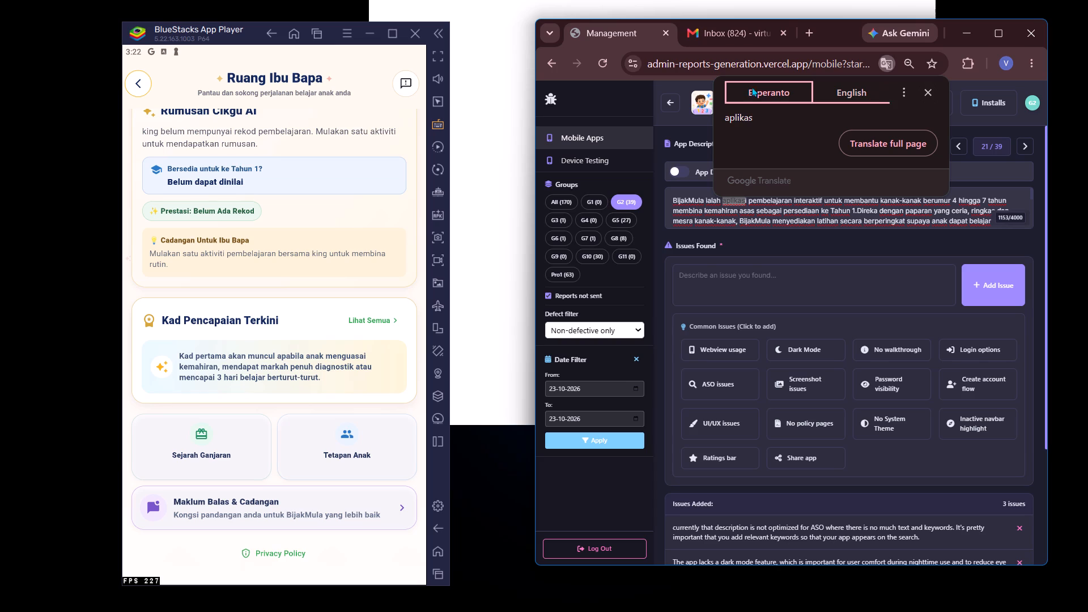
left_click_drag(751, 87, 792, 89)
left_click(766, 88)
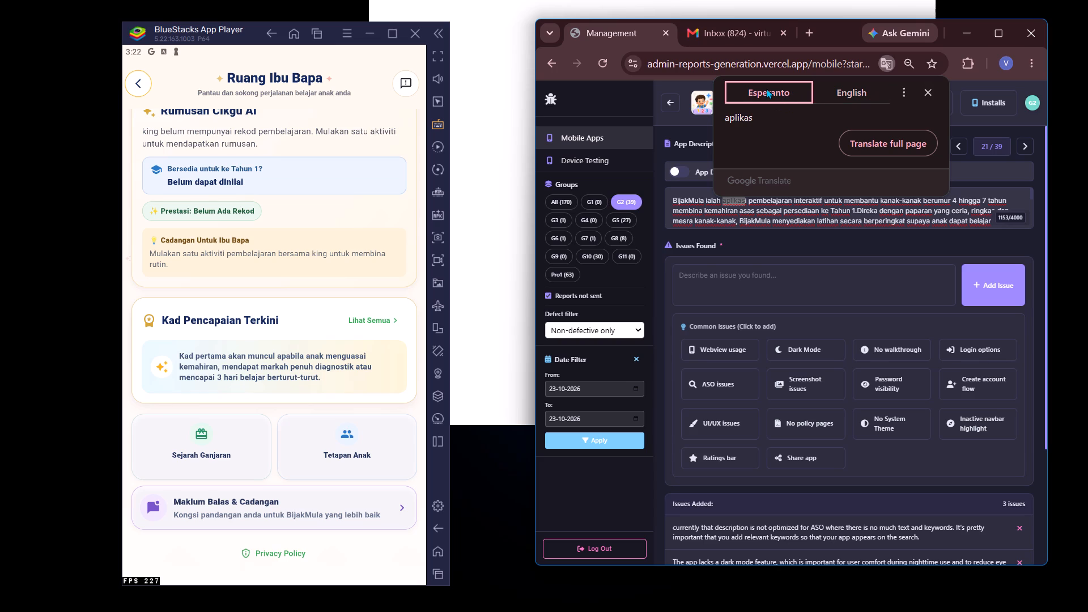
left_click(766, 88)
right_click(766, 88)
left_click(929, 97)
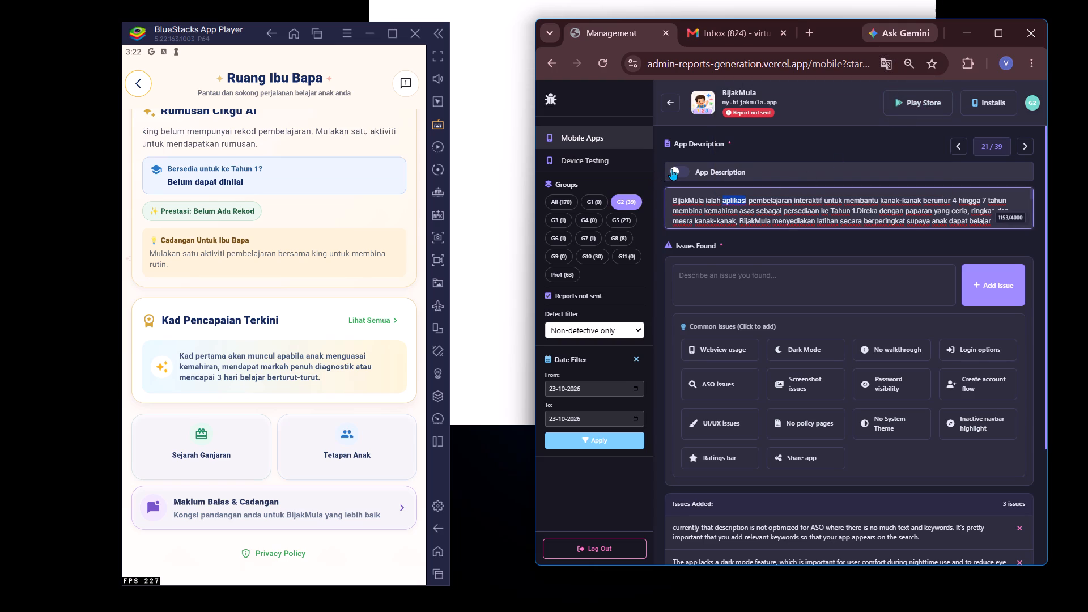
left_click(671, 169)
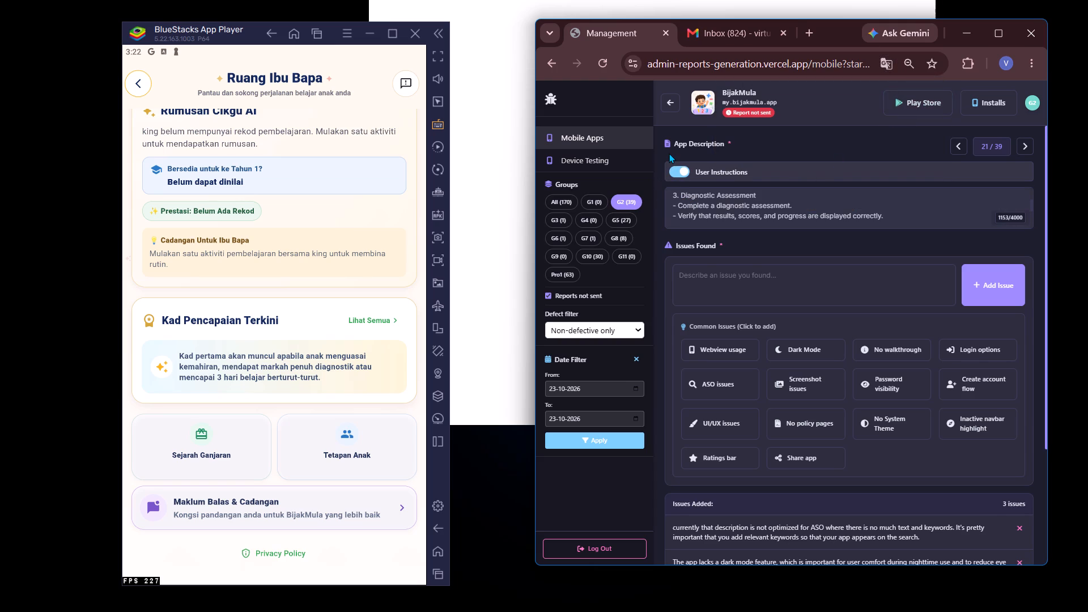
Insert the saved clipboard text about the app language, English default and multiple language support into the issue description.
left_click(722, 384)
left_click(733, 274)
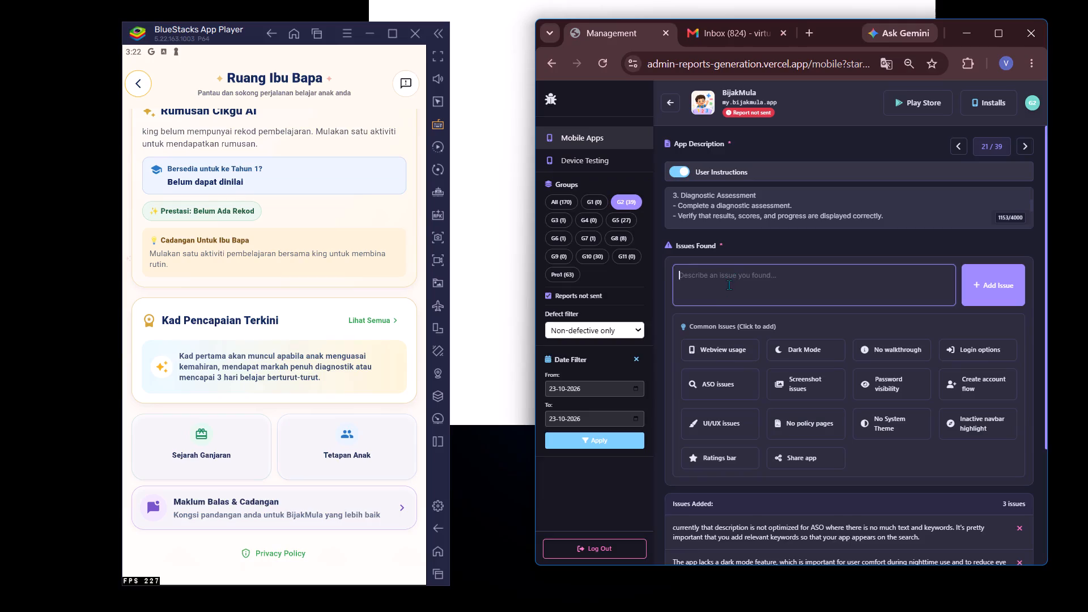
key("super+v")
left_click(765, 397)
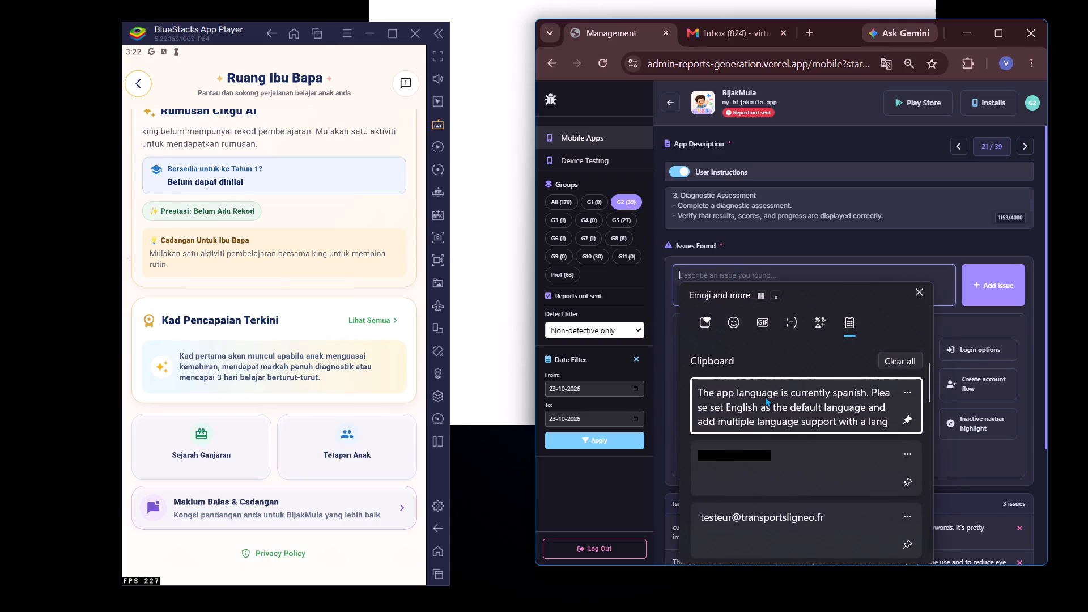
key("ctrl+v")
Replace the language spanish with esperanto in the app language issue text and add the issue to BijakMula's list.
left_click_drag(783, 272, 788, 271)
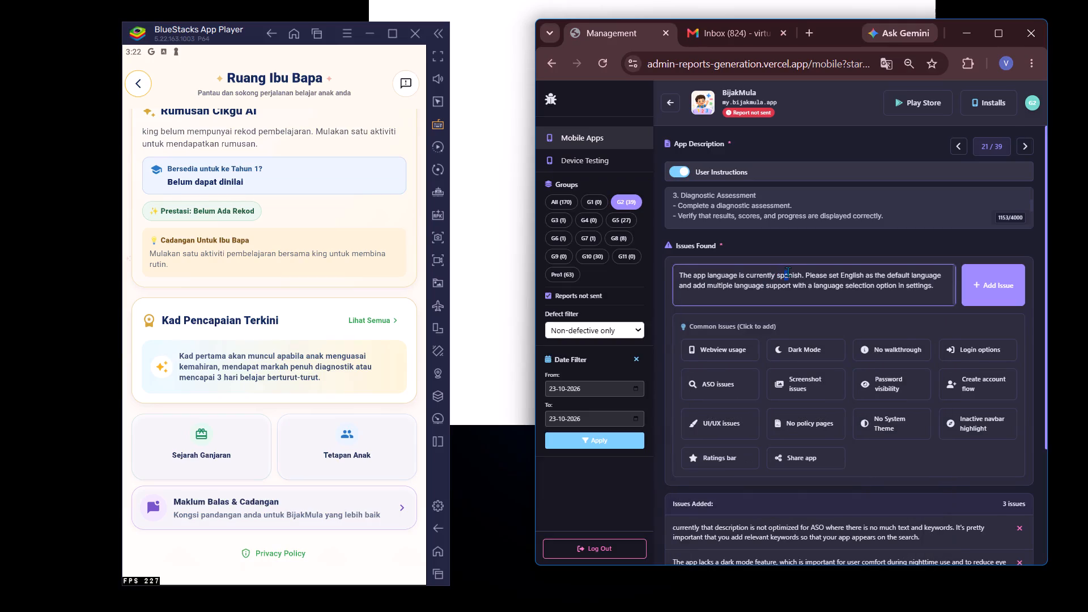
left_click_drag(788, 271, 789, 271)
left_click_drag(777, 274, 792, 271)
left_click_drag(792, 271, 801, 271)
key("BackSpace")
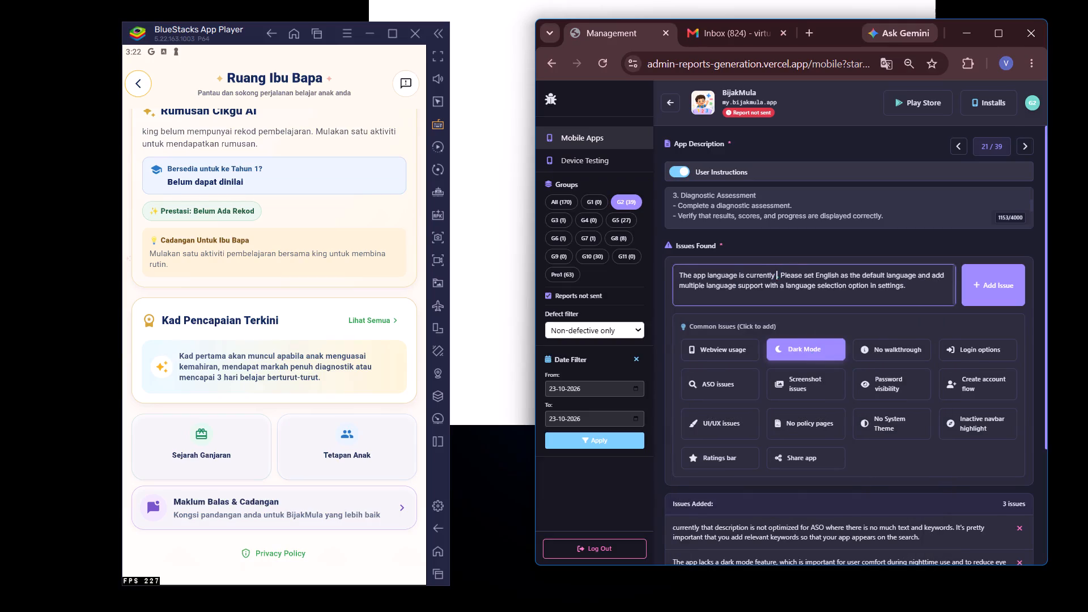
type("esper")
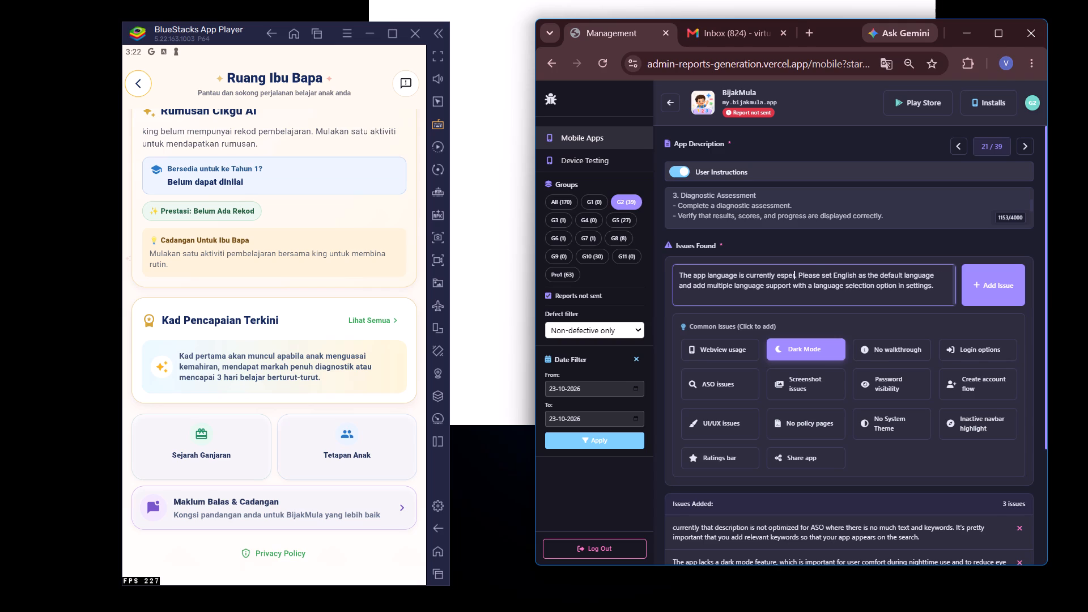
type("an")
type("to")
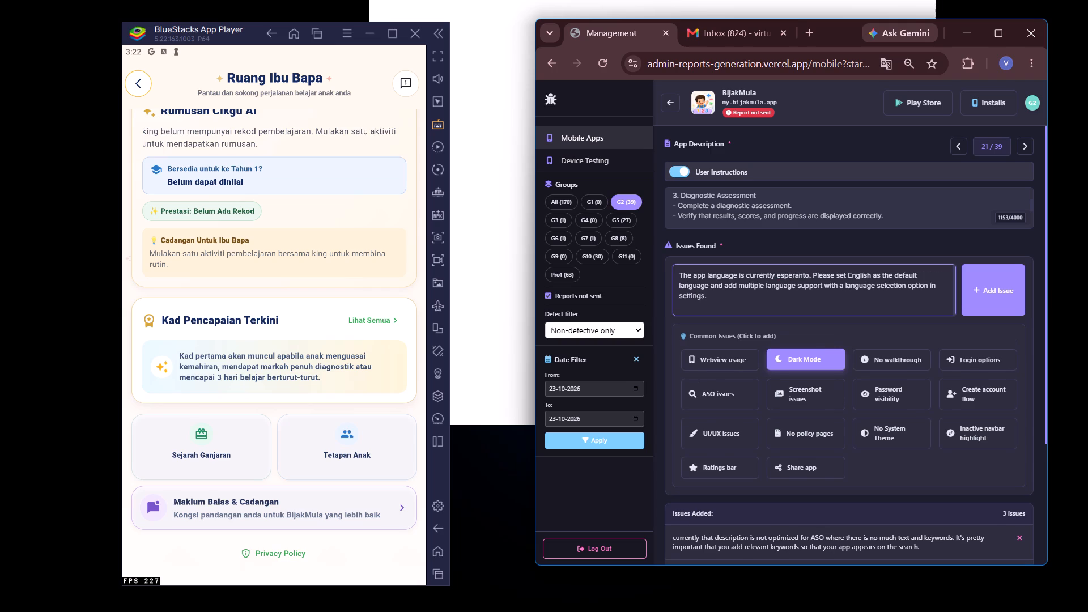
key("Return")
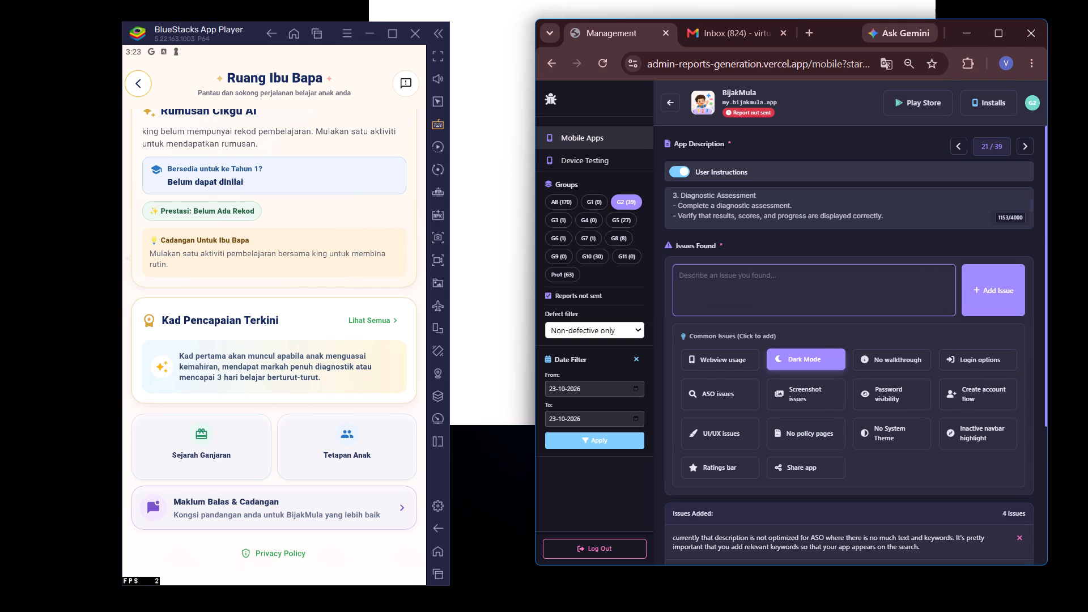
Generate BijakMula's reports and send the email from the admin web app.
scroll(875, 449, "down", 2)
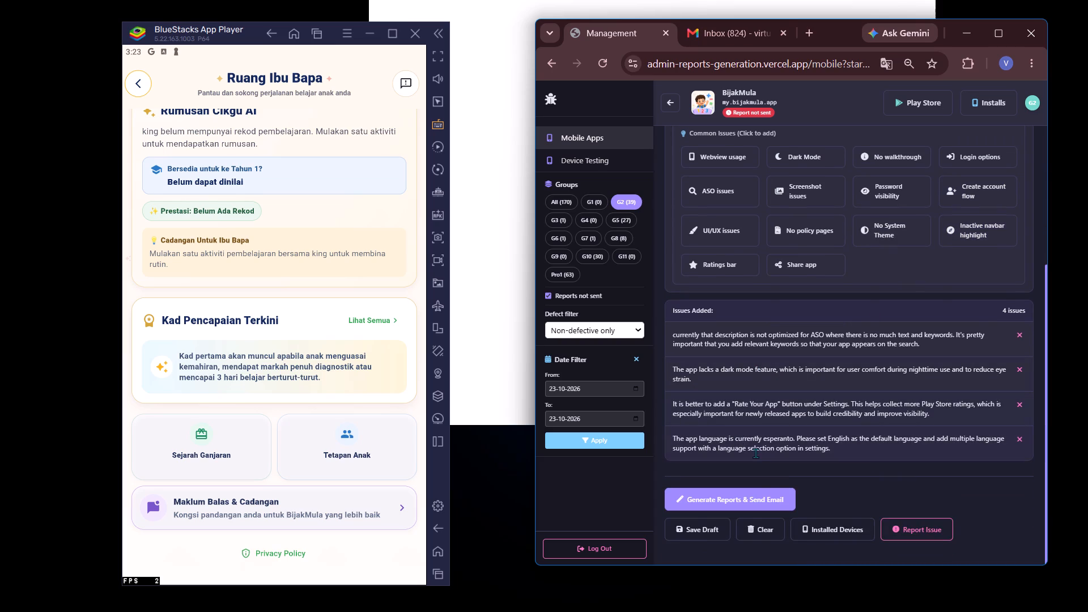
left_click(743, 500)
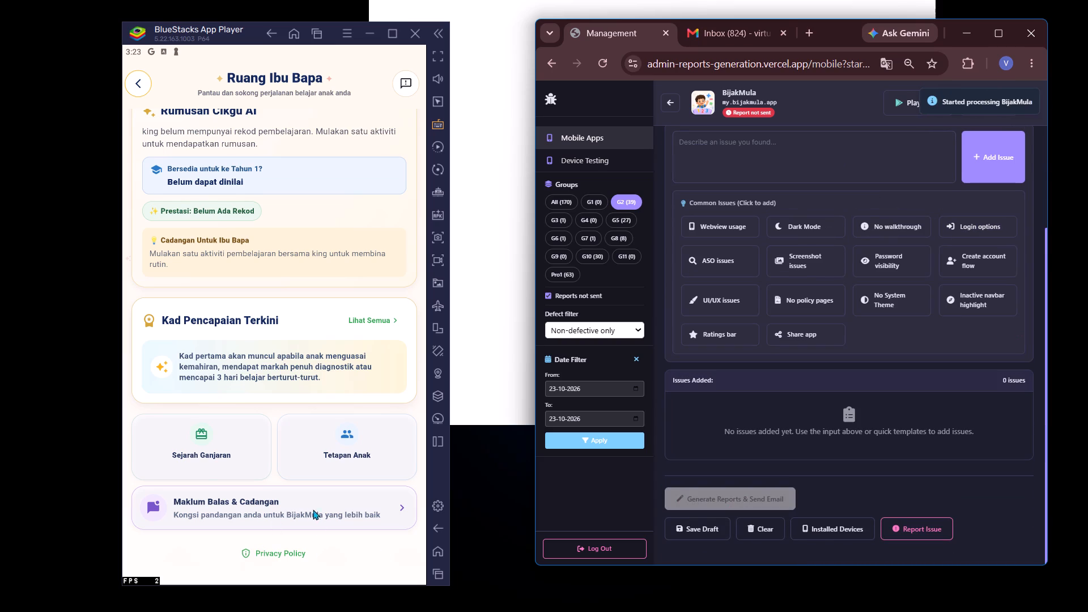
scroll(253, 447, "up", 3)
scroll(276, 438, "down", 3)
scroll(276, 438, "up", 4)
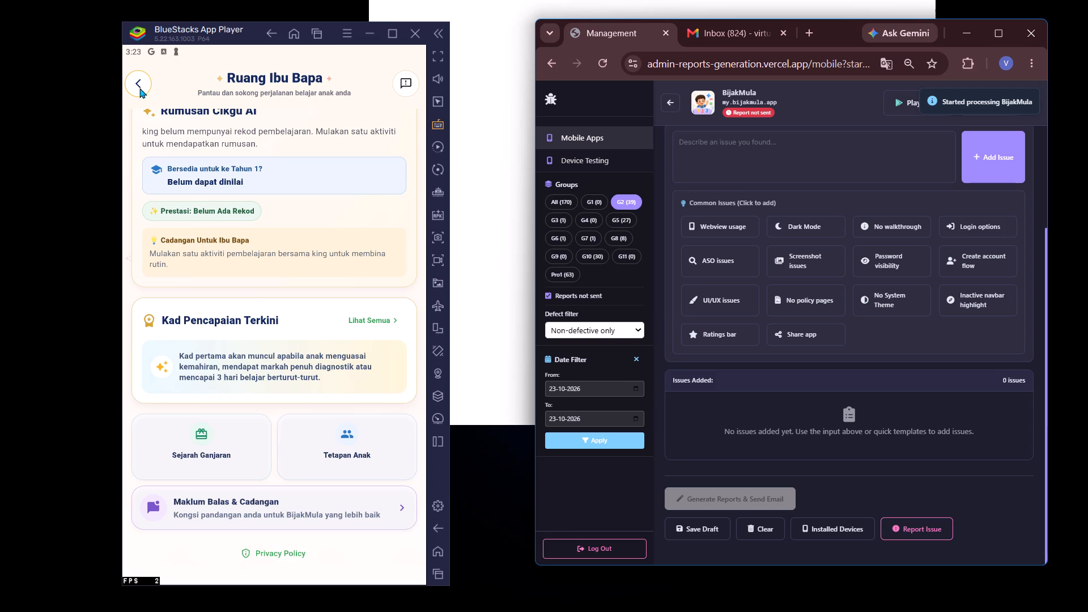
Uninstall BijakMula from its Play Store page in BlueStacks.
left_click(139, 88)
left_click(430, 572)
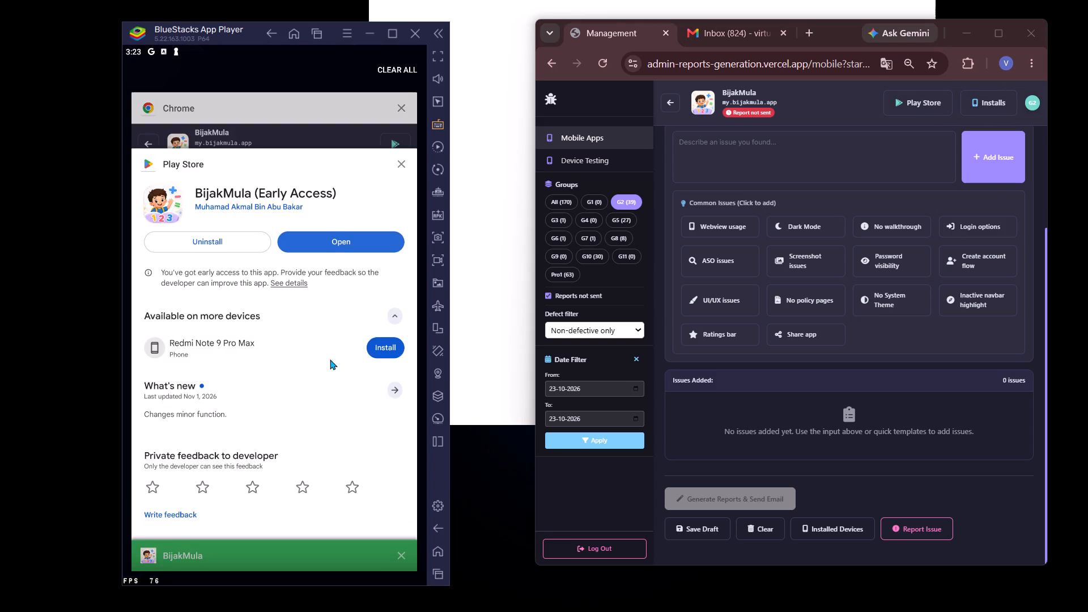
left_click(330, 359)
left_click(216, 156)
left_click(363, 330)
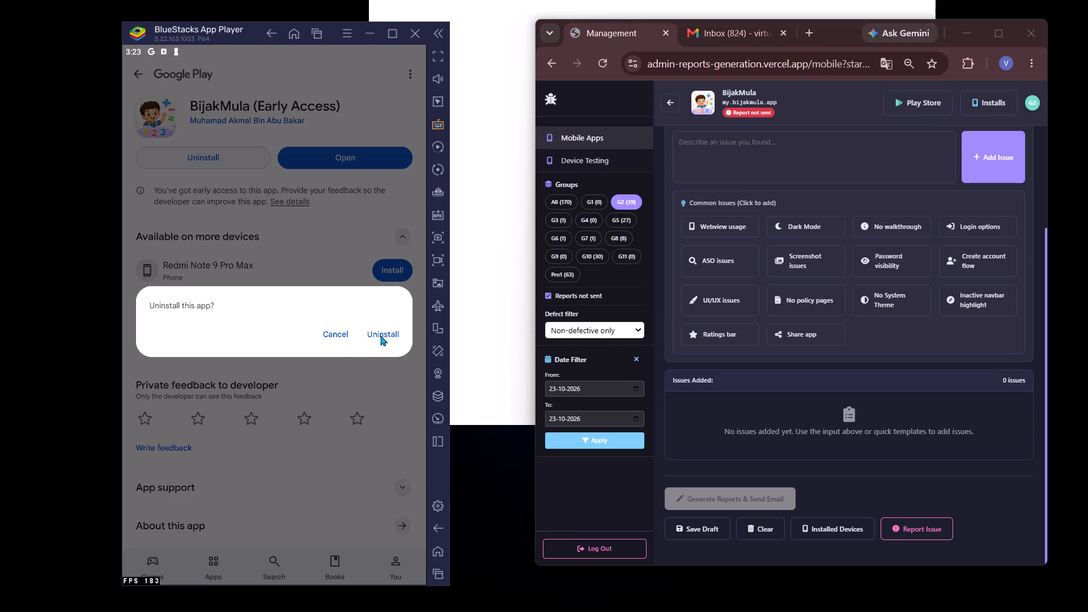
left_click(380, 335)
Advance the admin page in BlueStacks to the following app, Word Tiles, and open its Play Store listing.
left_click(440, 576)
left_click(323, 356)
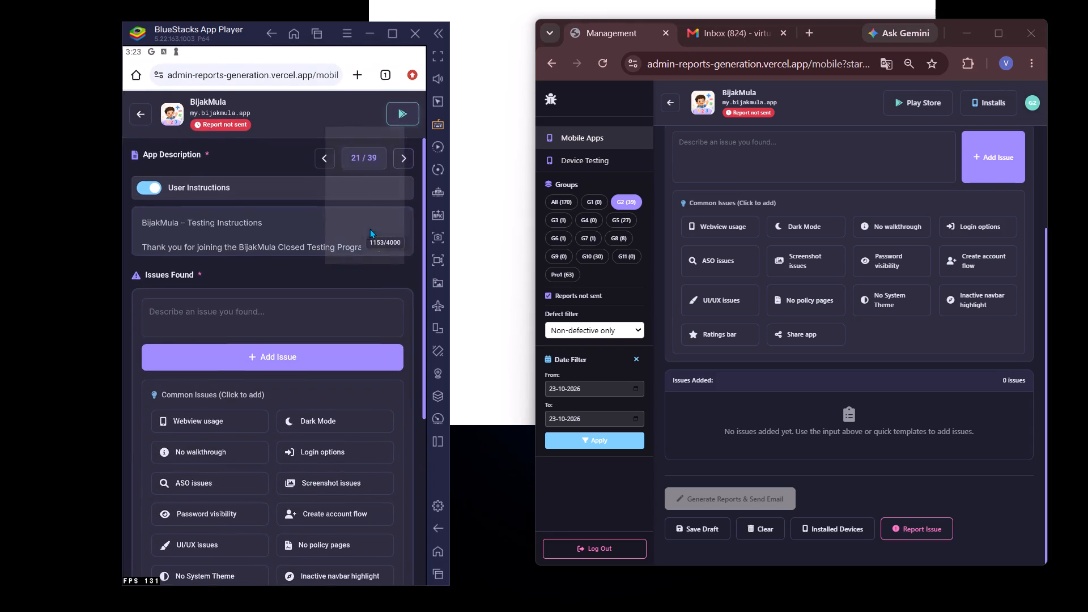
left_click(394, 158)
left_click(393, 119)
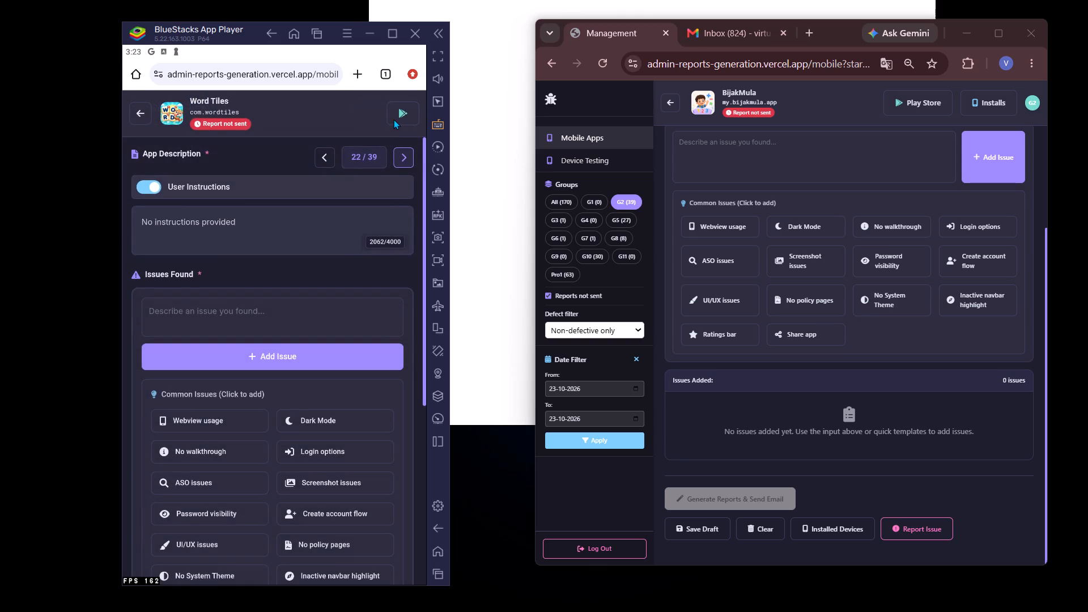
Examine the Word Tiles Play Store listing, including its description and the full row of screenshots.
left_click_drag(286, 398, 289, 195)
left_click_drag(303, 434, 324, 189)
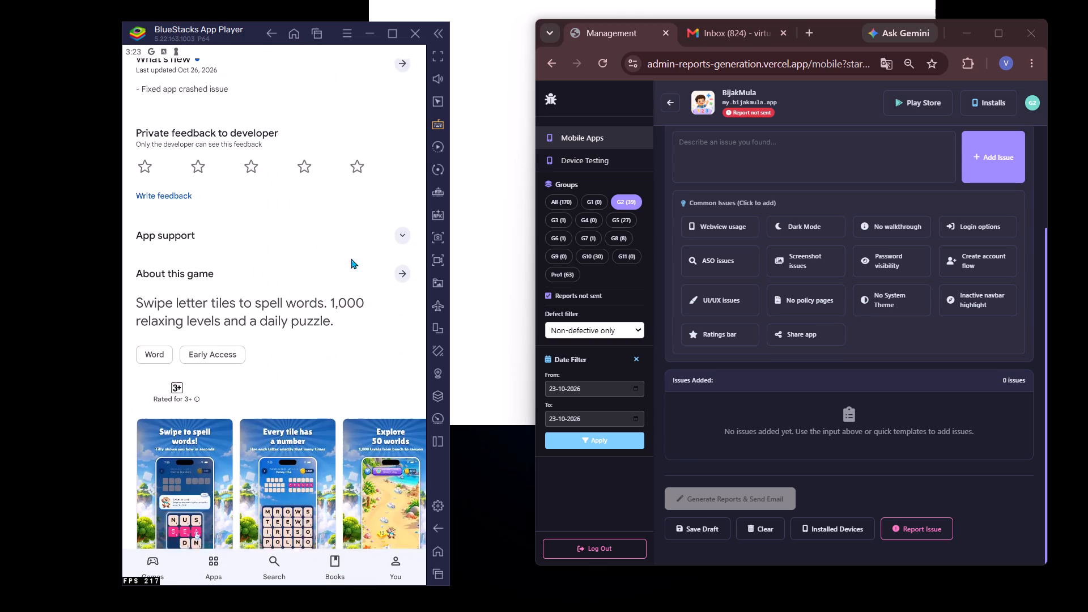
left_click(344, 418)
left_click_drag(350, 349, 138, 354)
left_click_drag(338, 293, 115, 332)
left_click_drag(271, 312, 239, 322)
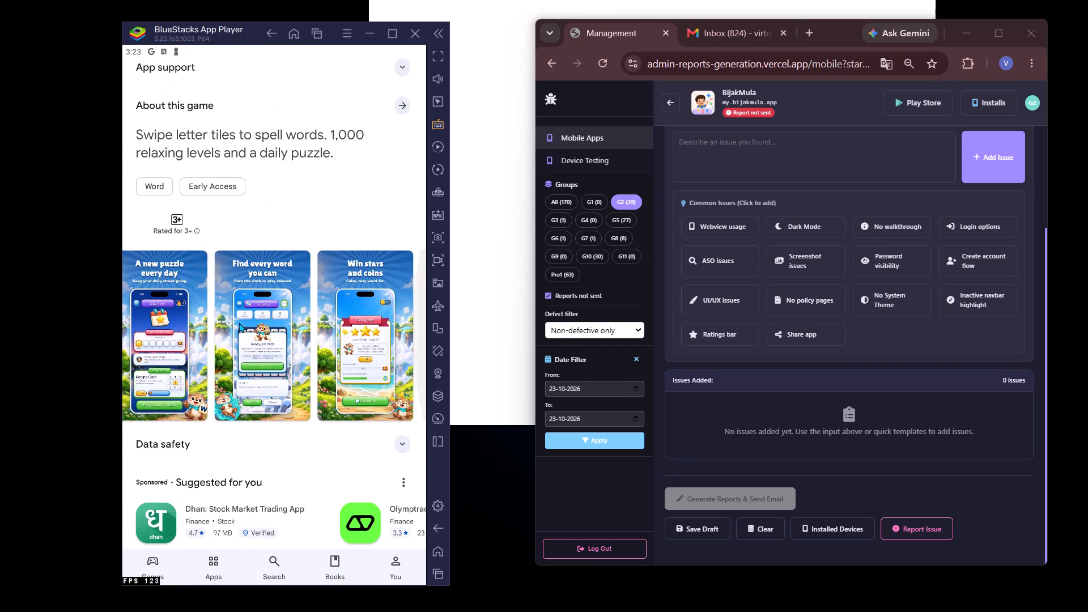
left_click_drag(239, 322, 237, 322)
left_click_drag(284, 187, 313, 432)
left_click_drag(276, 203, 348, 369)
left_click_drag(312, 262, 294, 471)
left_click_drag(326, 246, 346, 547)
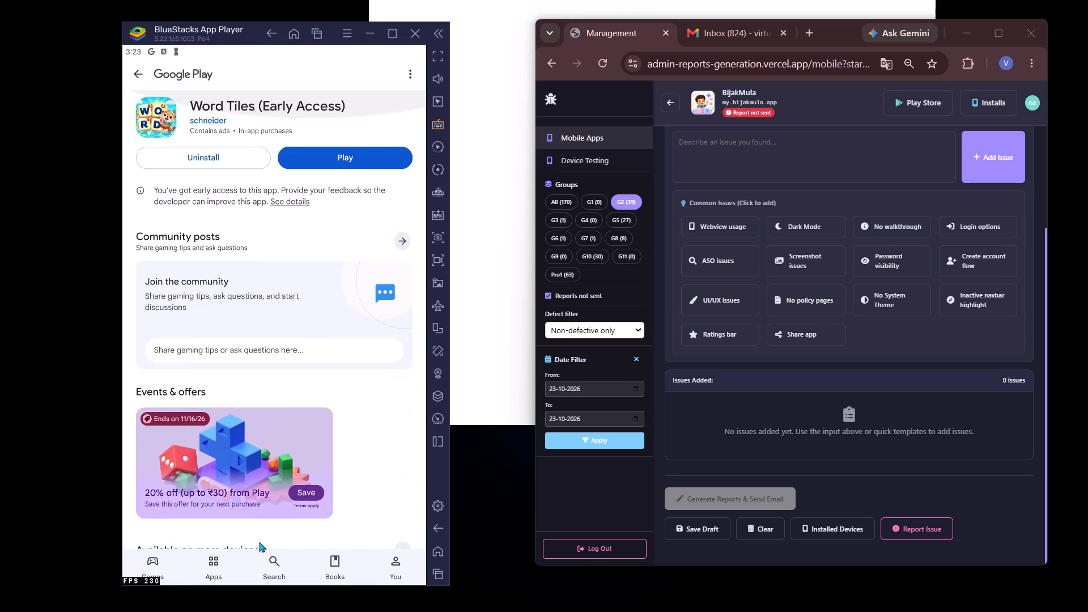
Launch Word Tiles from its Play Store listing.
left_click(355, 159)
Advance the desktop admin web app from BijakMula to the Word Tiles record.
scroll(898, 237, "up", 4)
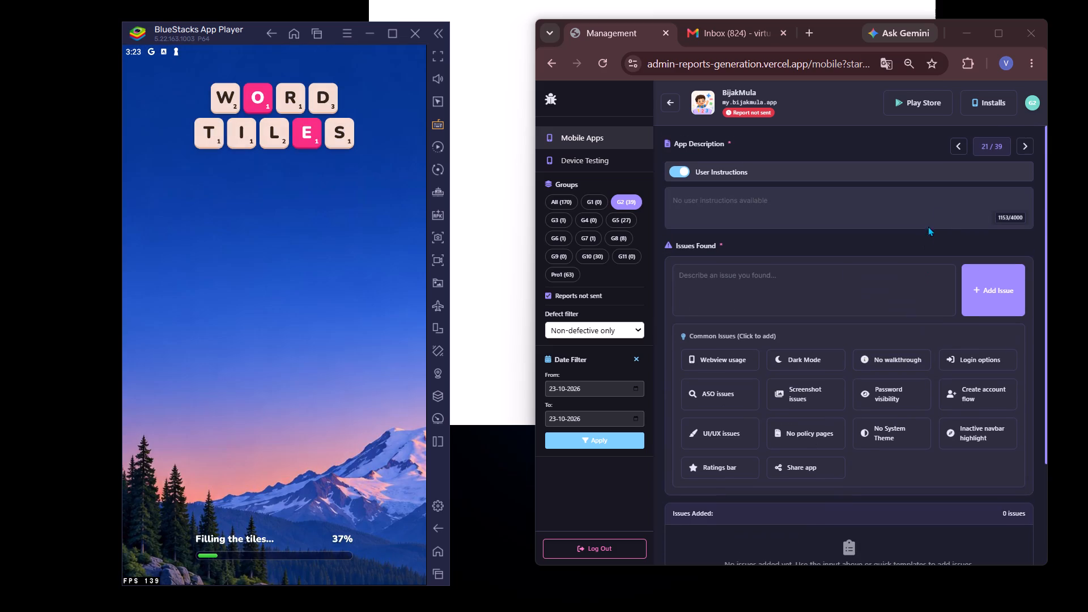
left_click(1027, 146)
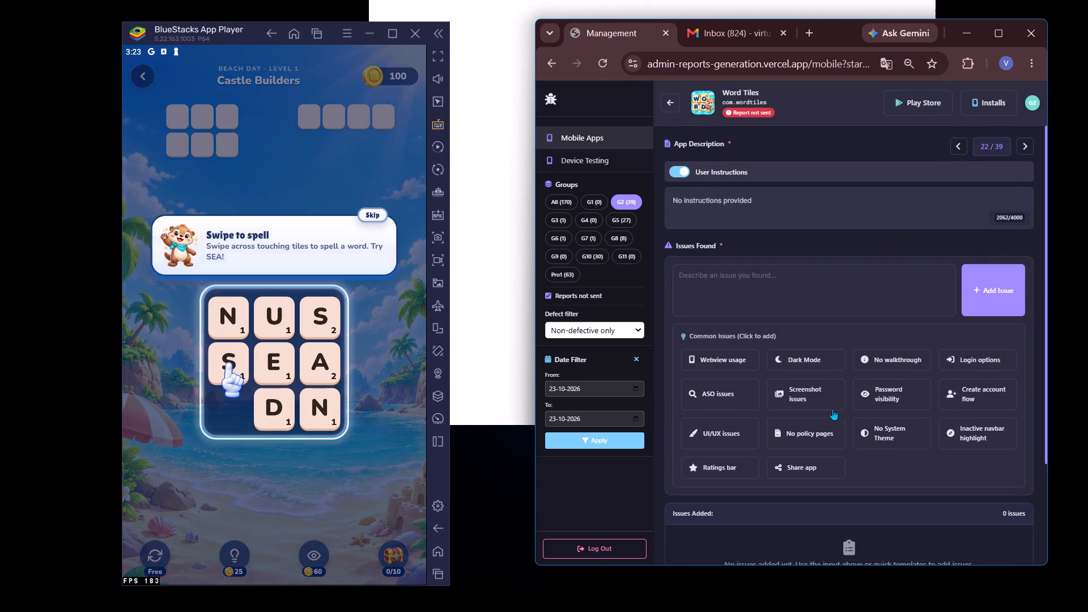
left_click_drag(827, 409, 810, 309)
scroll(806, 307, "down", 1)
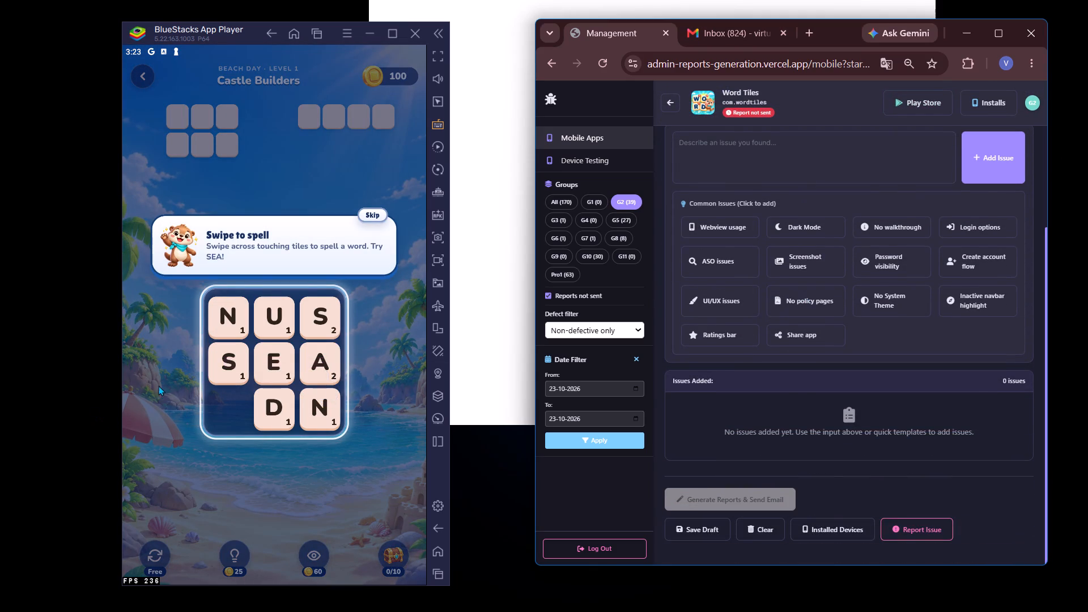
Try swiping a word in the Castle Builders tutorial, skip the tutorial, and return to the game's home screen.
left_click_drag(228, 366, 272, 403)
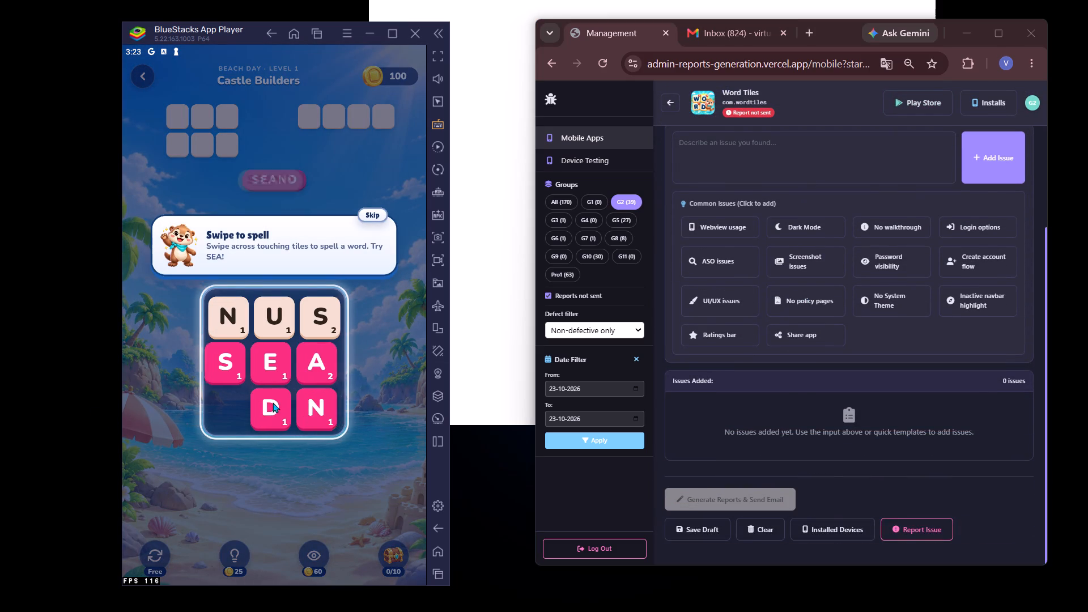
left_click(367, 211)
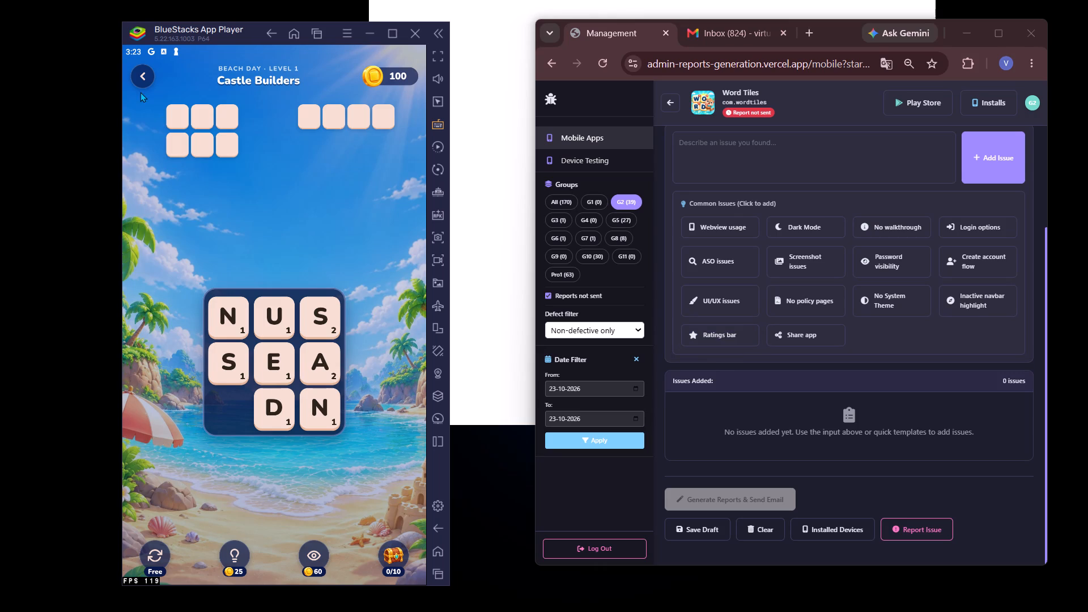
left_click_drag(139, 71, 152, 57)
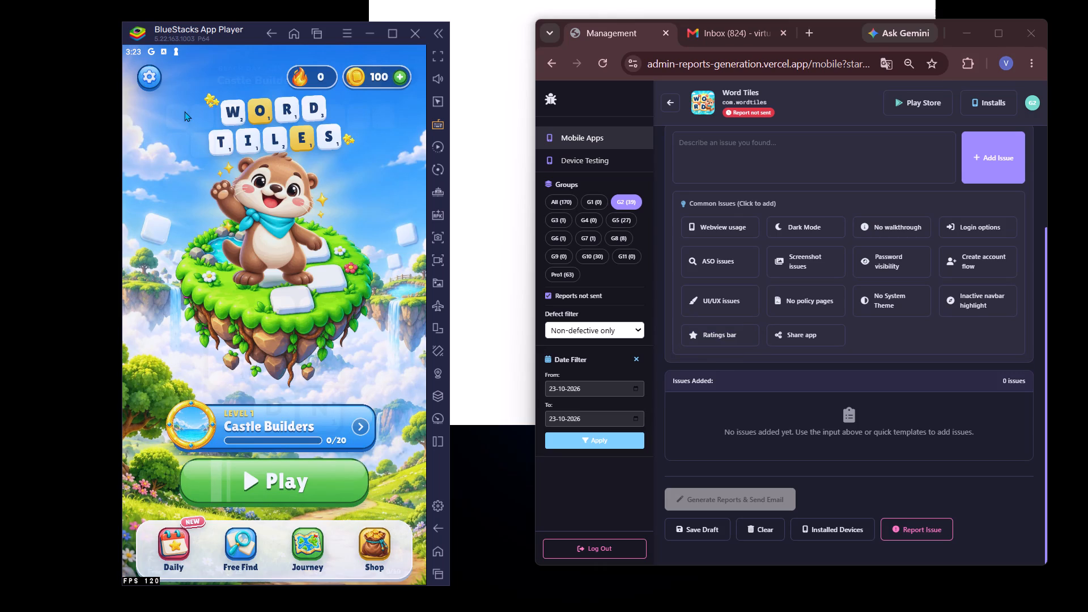
Turn off Sound effects and Music in the Word Tiles settings.
left_click(147, 80)
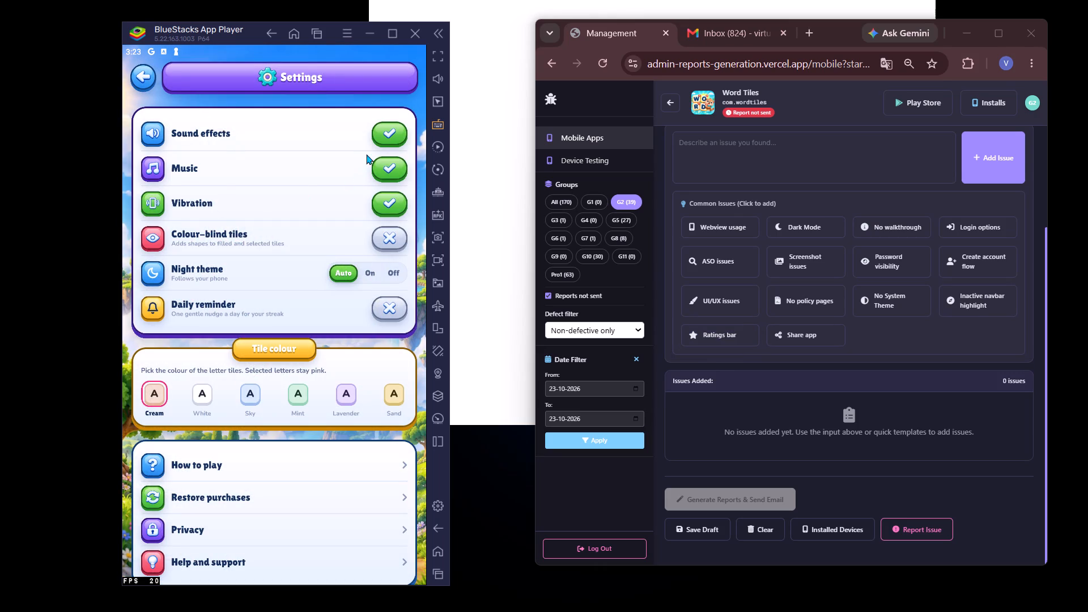
left_click(388, 137)
left_click(392, 167)
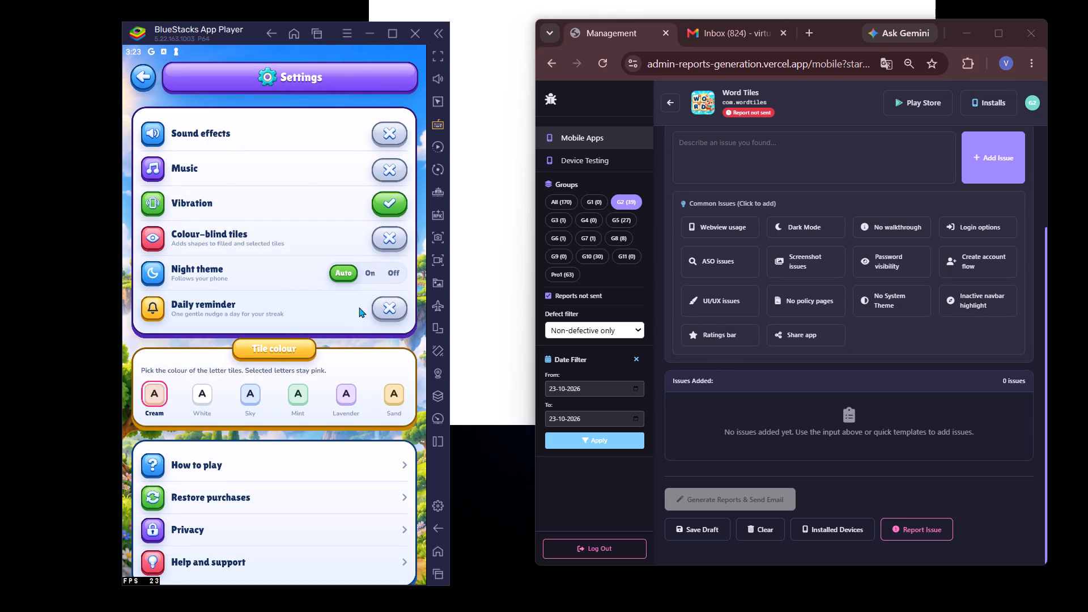
Test the Night theme options On, Off and Auto, and leave it set to On.
left_click(367, 278)
left_click(389, 271)
left_click(345, 271)
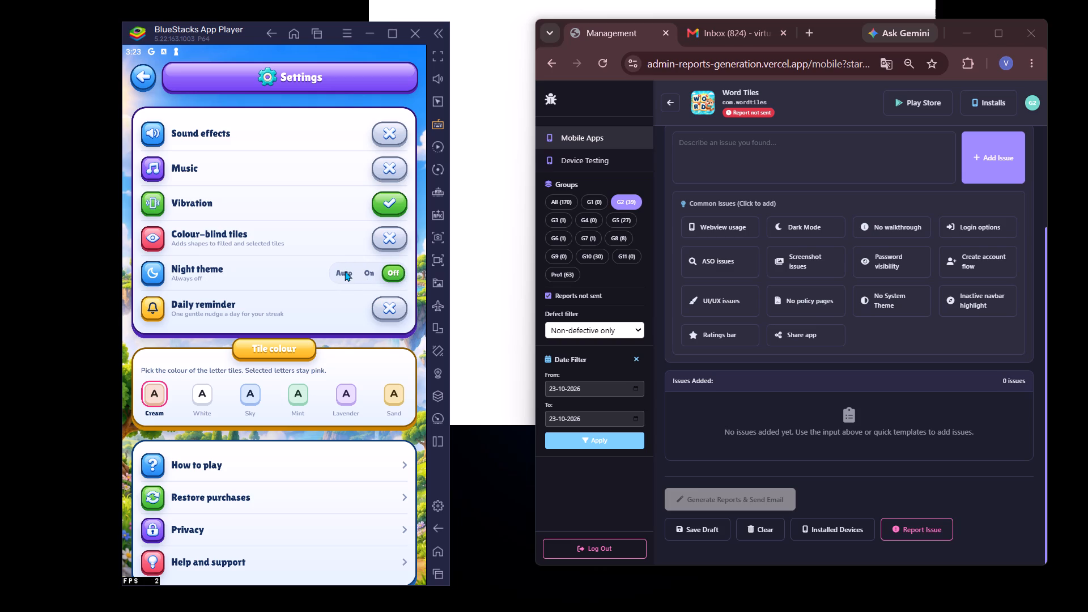
left_click(363, 275)
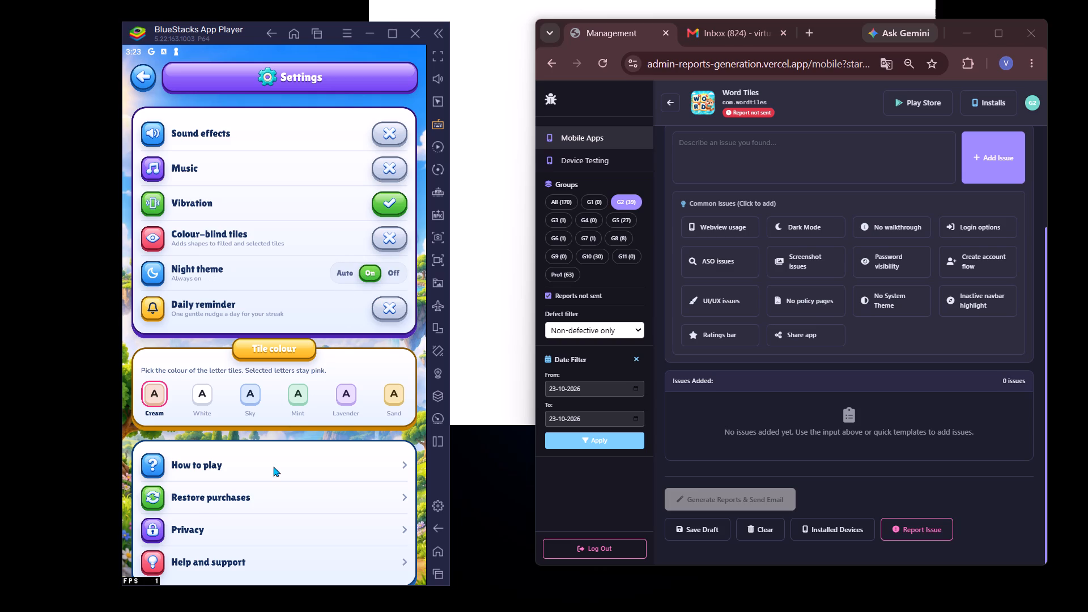
Check the Privacy link in the Word Tiles settings, reload the page it opens, and return to the settings.
left_click_drag(272, 466, 288, 271)
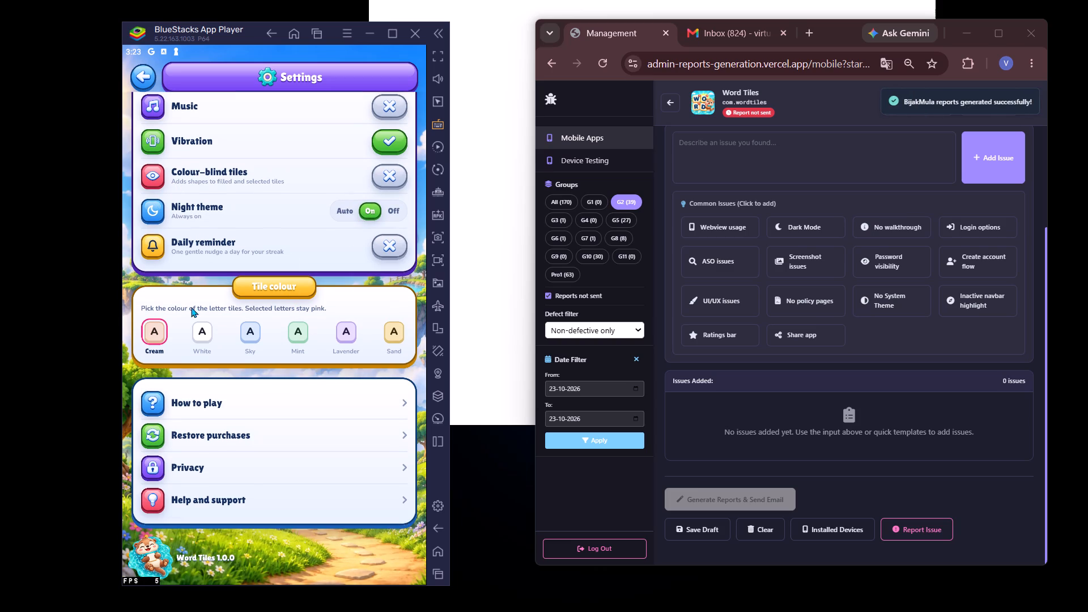
left_click(245, 480)
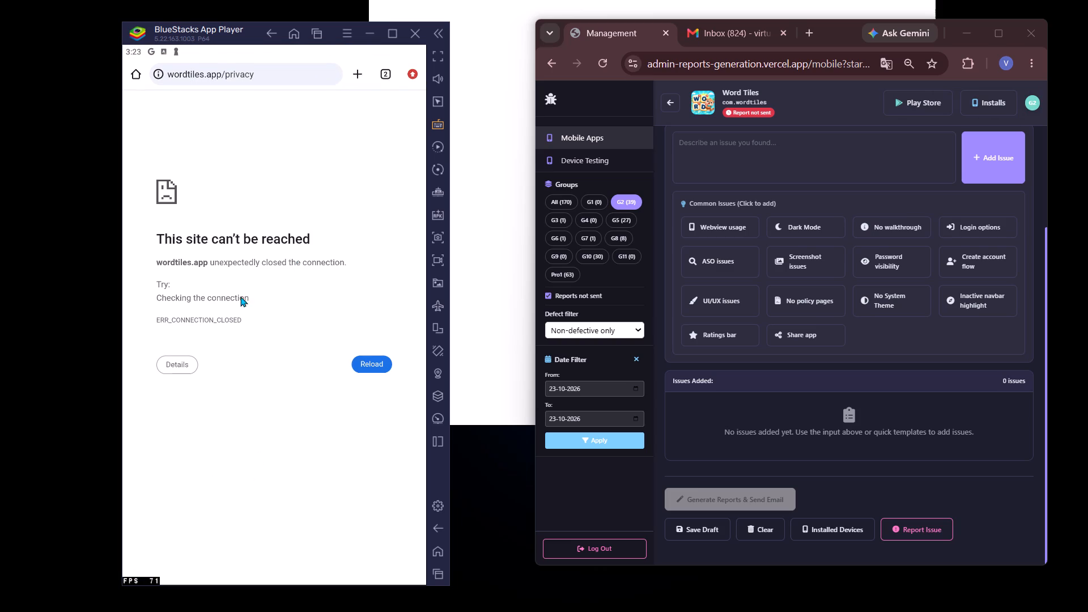
left_click(373, 360)
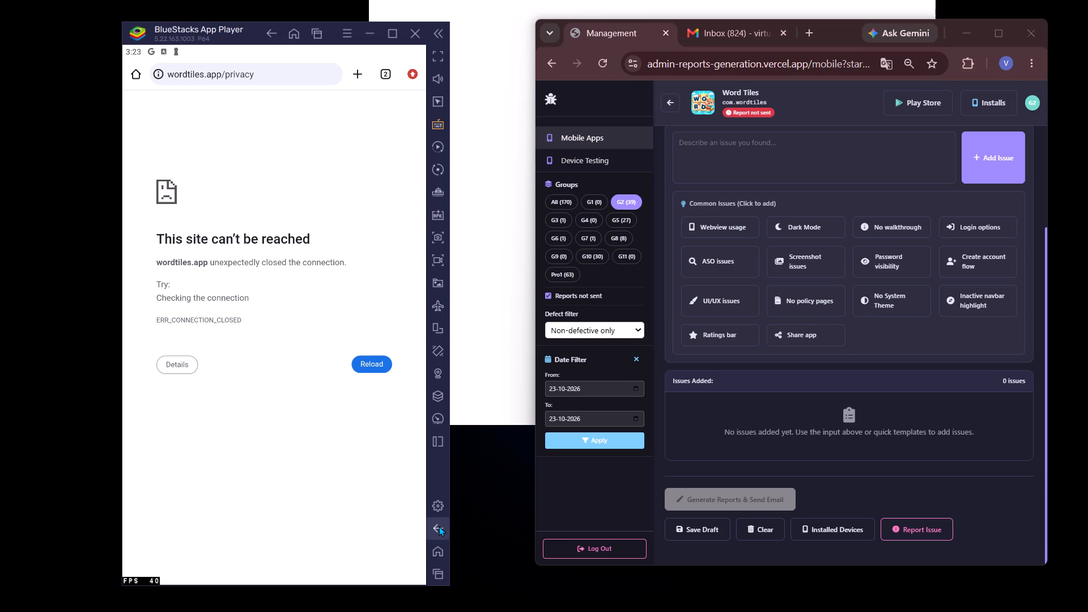
left_click(439, 526)
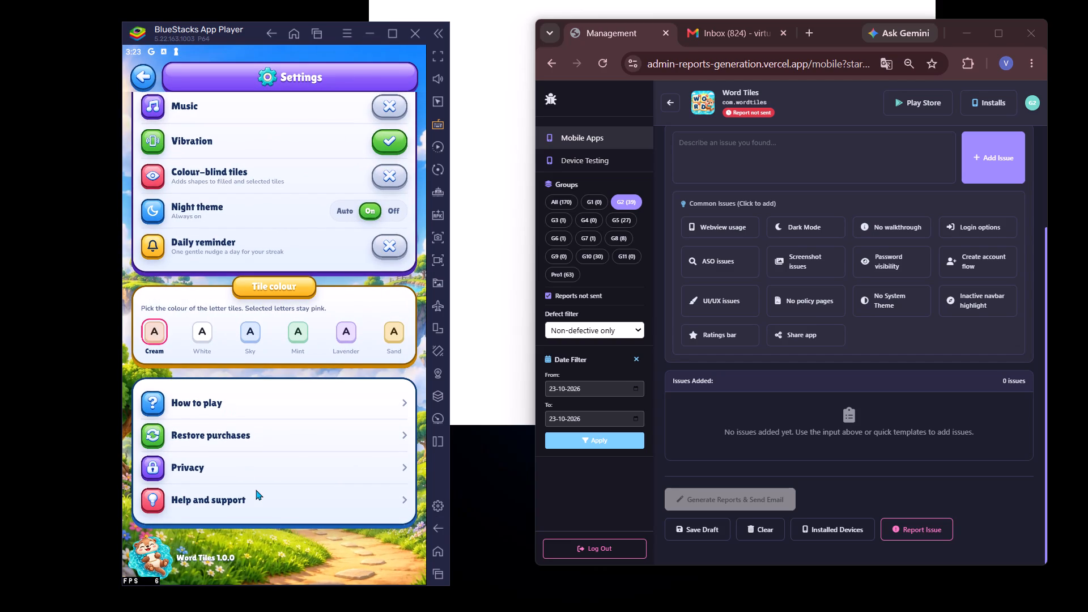
Add the Ratings bar common issue to the Word Tiles report in the admin web app.
left_click(725, 338)
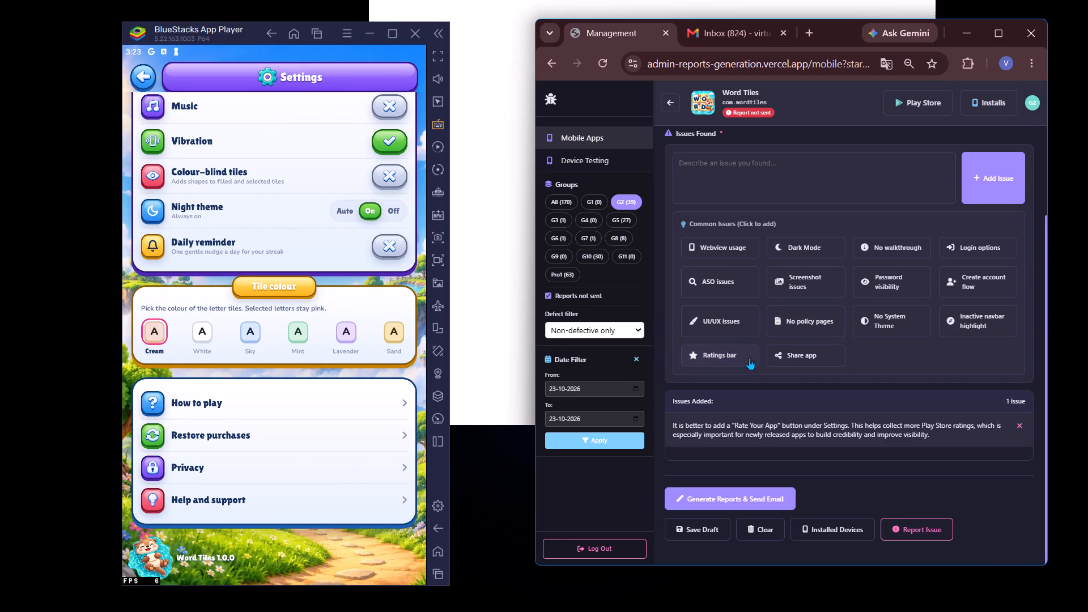
Add the issue "when user click on privacy option it is showing as site cant be reached" to the Word Tiles report.
scroll(771, 372, "up", 2)
left_click(759, 277)
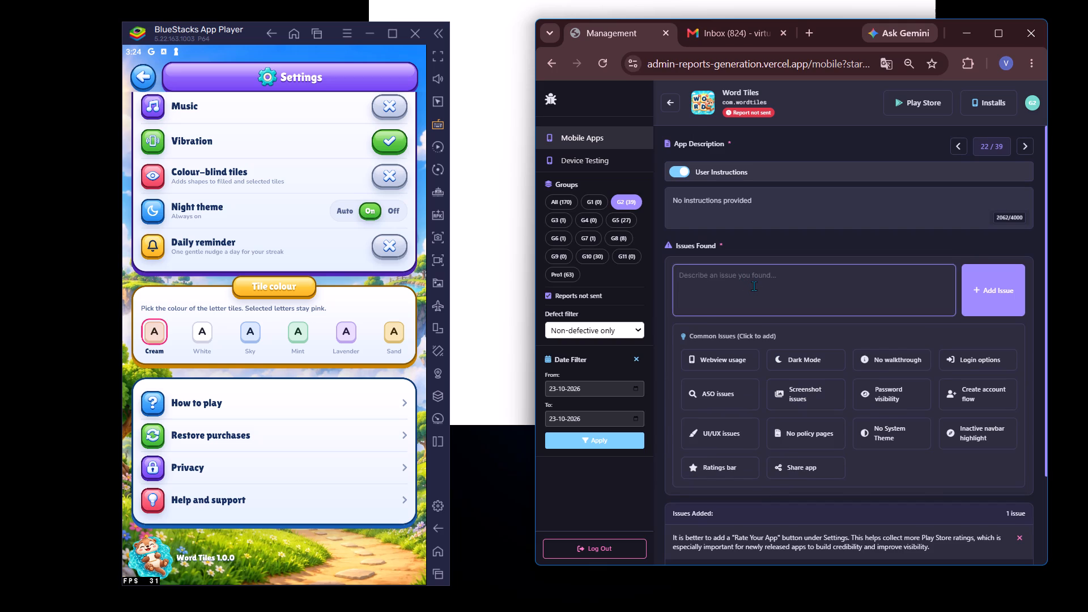
key("j")
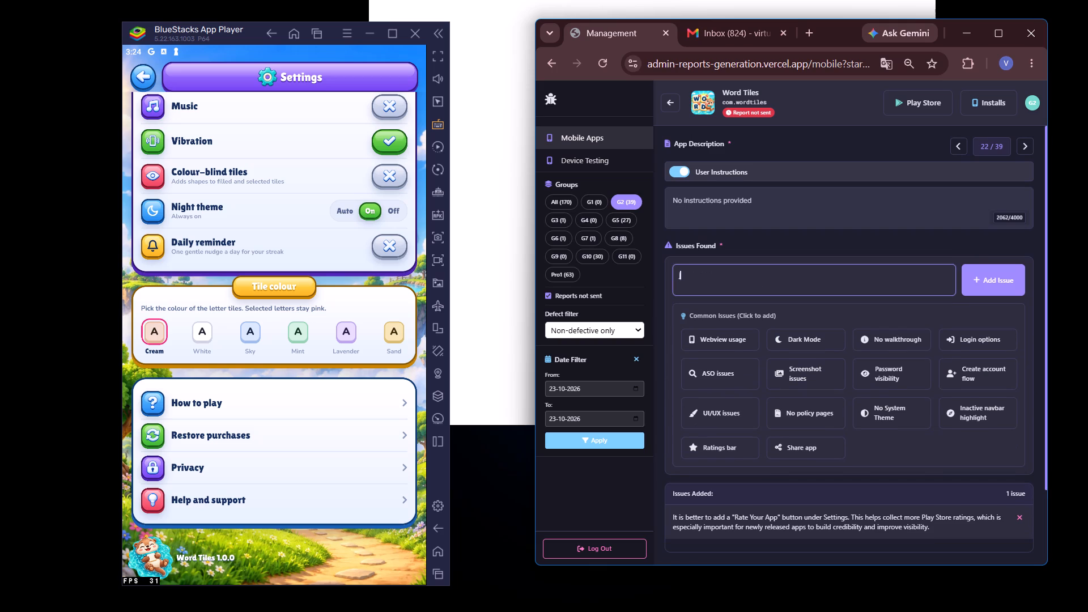
key("BackSpace")
type("when")
key("space")
type("user click on privacy")
key("space")
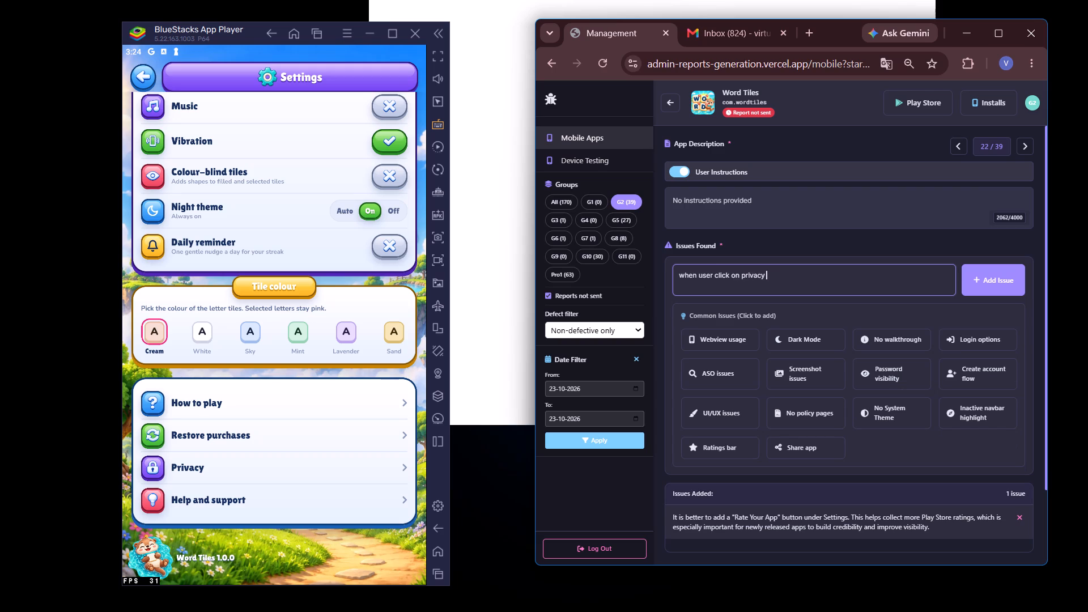
type("option")
key("space")
type("it is")
key("space")
type("showing as site")
key("space")
type("cant be r")
type("ea")
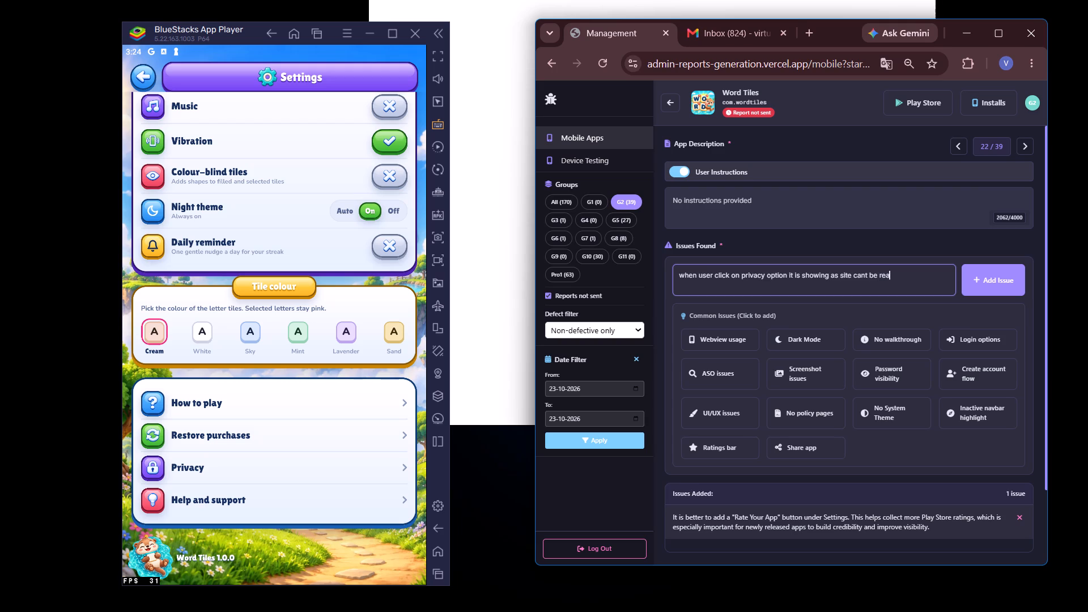
key("BackSpace")
type("chead")
key("BackSpace")
key("BackSpace")
key("BackSpace")
key("BackSpace")
key("BackSpace")
type("ached")
key("Return")
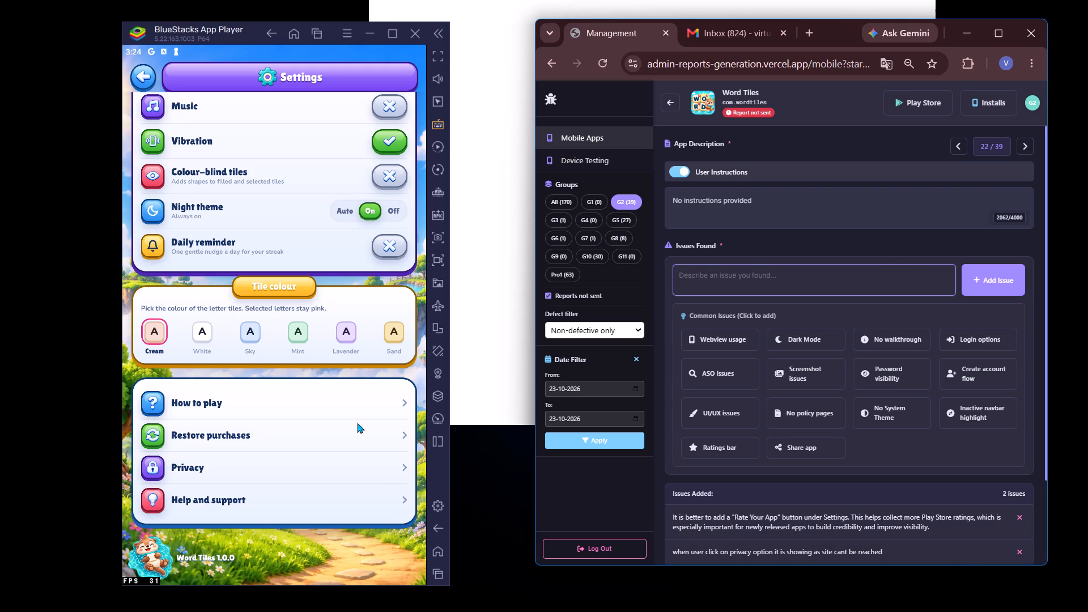
Leave the Word Tiles settings in BlueStacks, look at the Free Find screen, and return to the home screen.
scroll(323, 381, "up", 3)
scroll(347, 351, "down", 2)
scroll(347, 372, "up", 2)
left_click(133, 75)
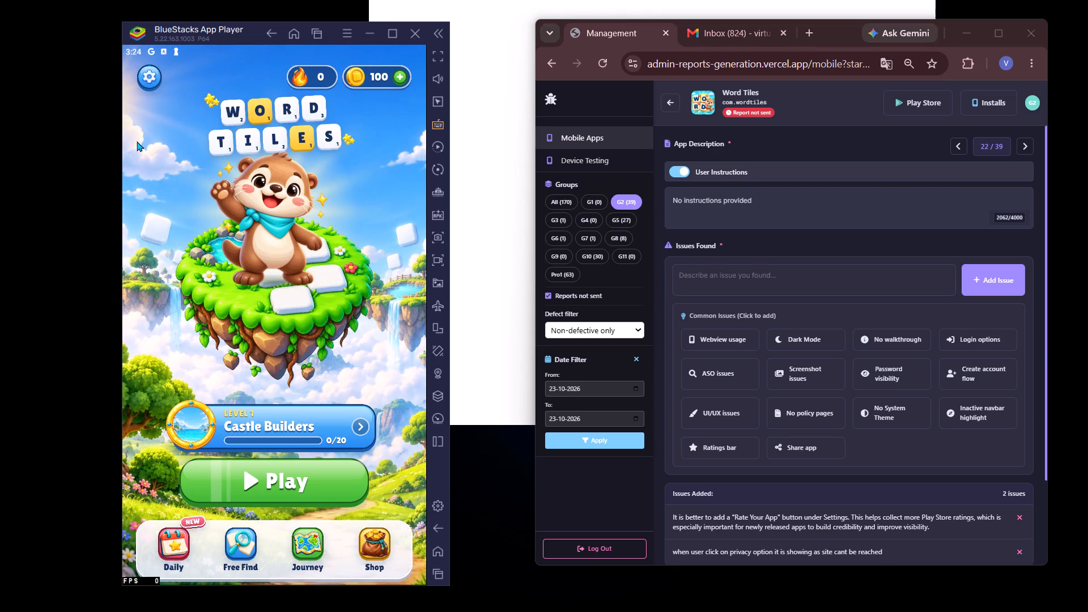
left_click(240, 552)
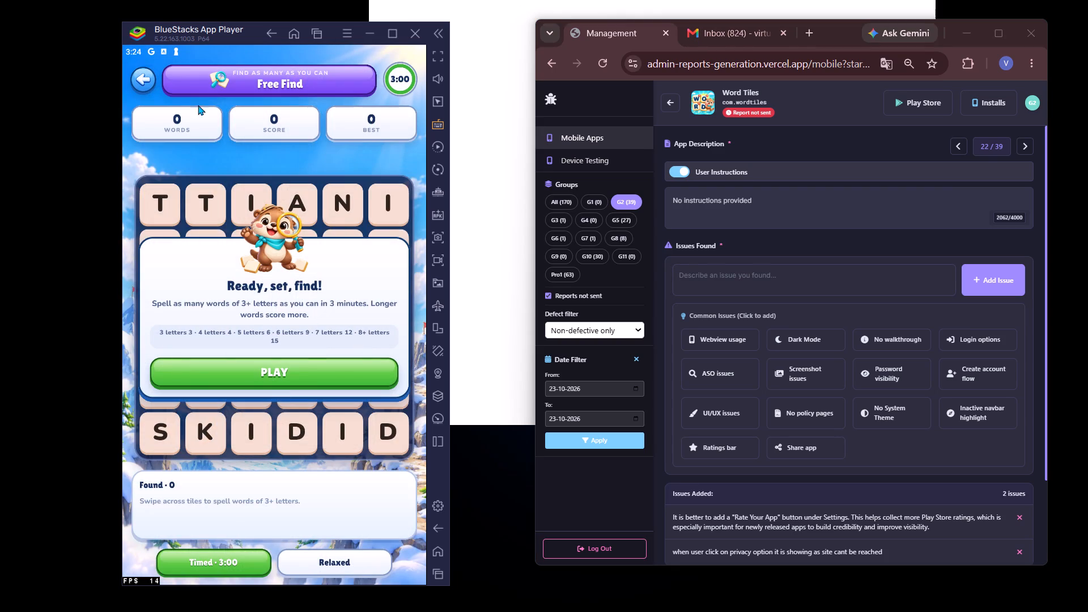
left_click(129, 77)
Reopen the Word Tiles settings and retest the Night theme options Auto, On and Off, leaving it set to On.
left_click(142, 82)
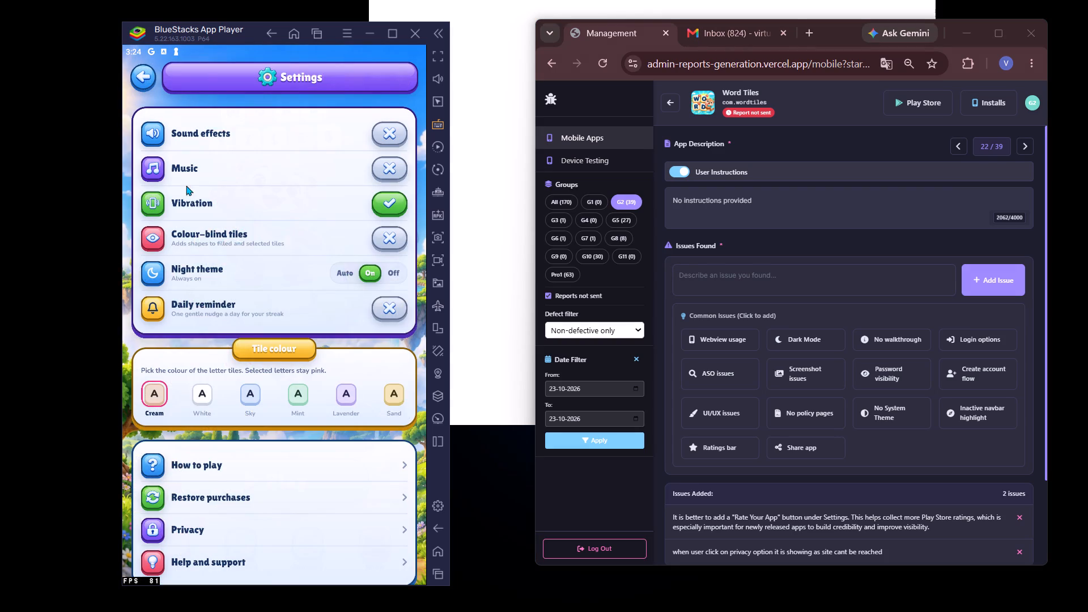
left_click(348, 270)
double_click(367, 273)
left_click(388, 273)
left_click(368, 268)
Try the White tile colour in the Word Tiles settings, set it back to Cream, and return to the home screen.
scroll(303, 404, "up", 4)
scroll(286, 435, "down", 5)
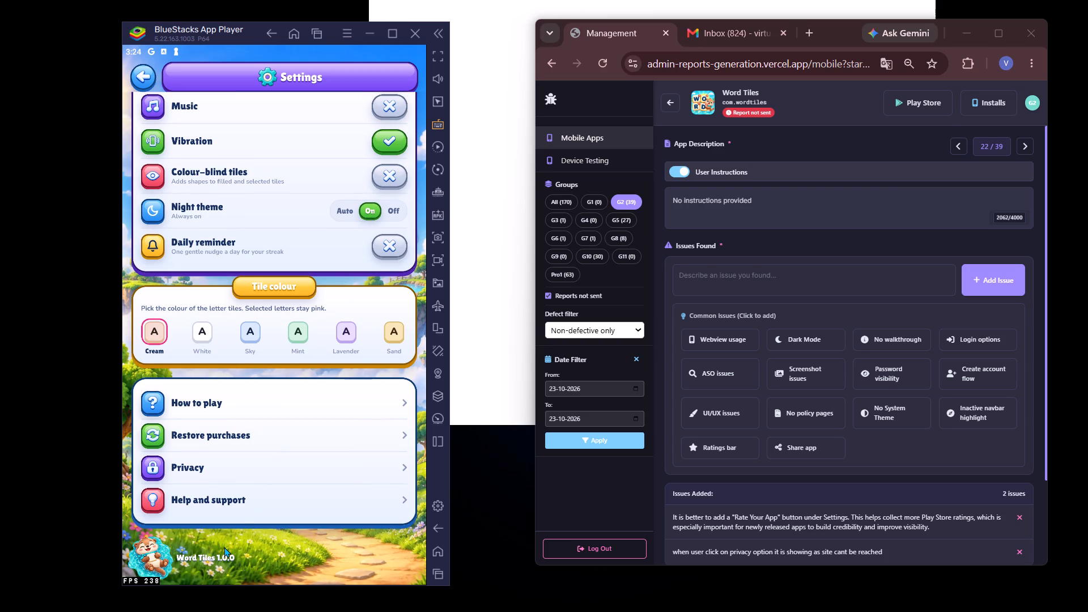
double_click(224, 547)
left_click(215, 339)
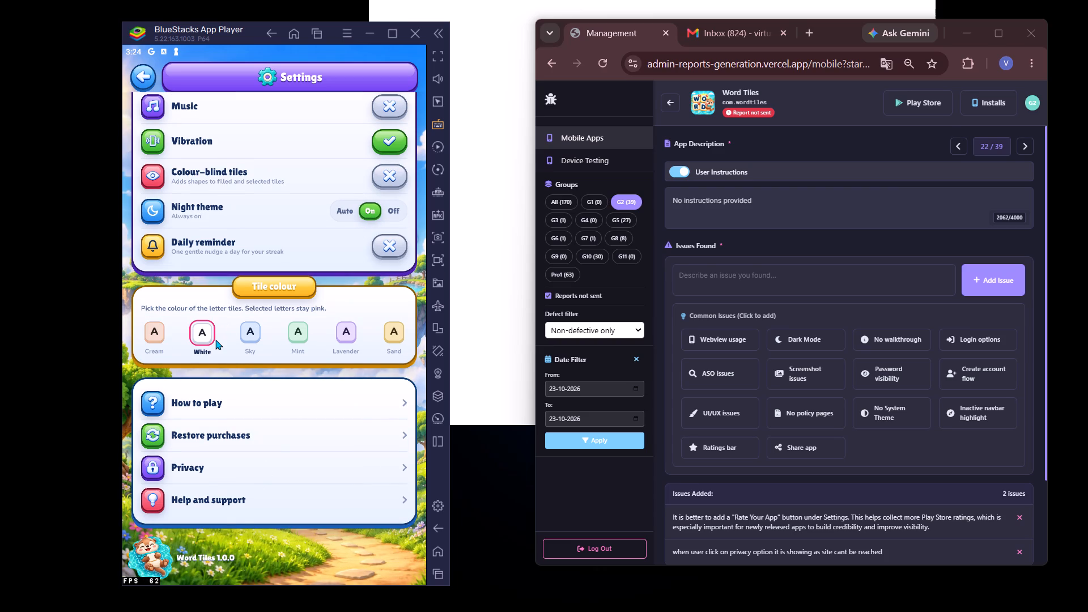
left_click(160, 344)
left_click(142, 80)
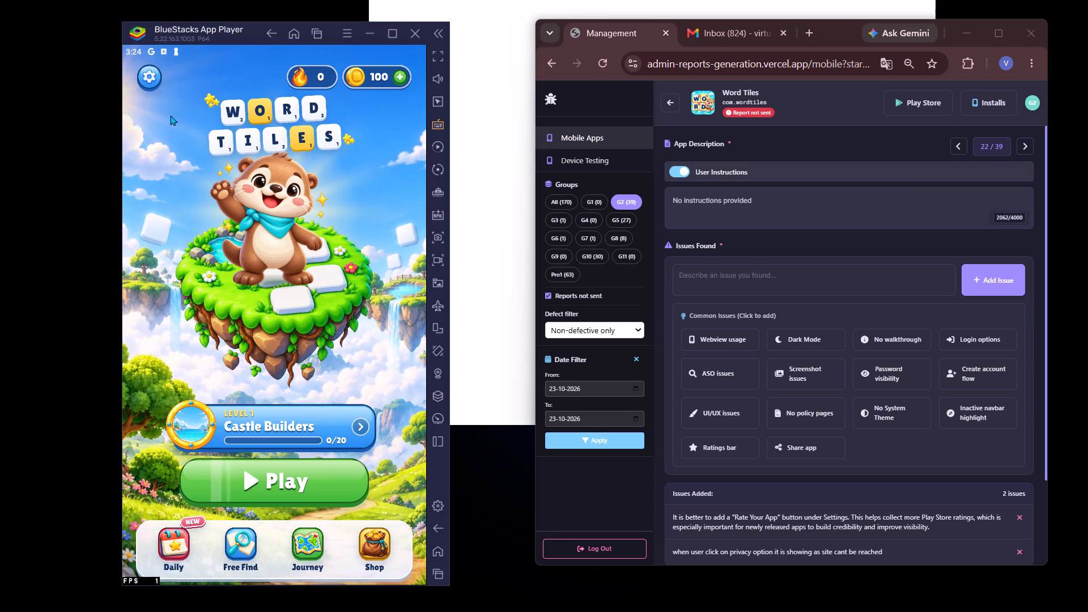
Check the Free Find screen again and return to the Word Tiles home screen.
left_click_drag(235, 524, 240, 534)
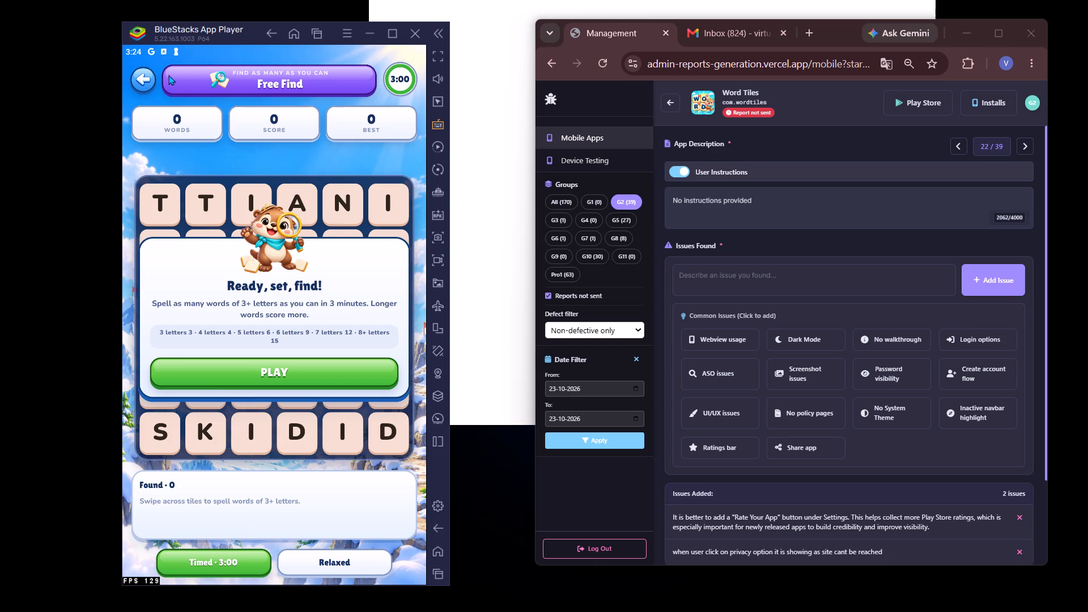
left_click(144, 81)
Add the issue "night theme option is not working" to the Word Tiles report in the admin web app.
left_click(762, 281)
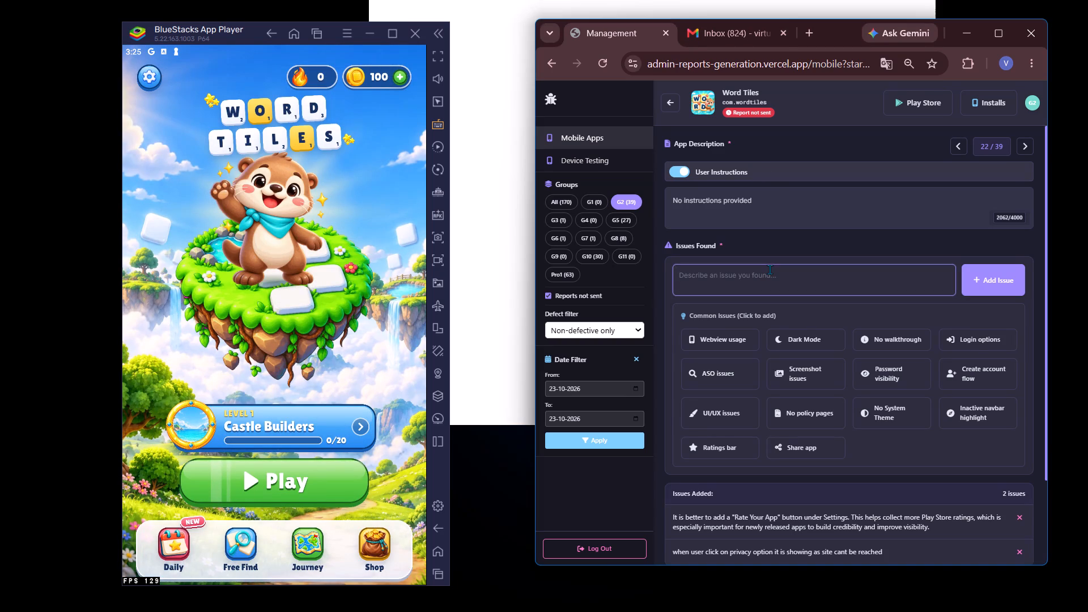
type("night")
key("space")
type("then")
key("BackSpace")
type("me option is not working")
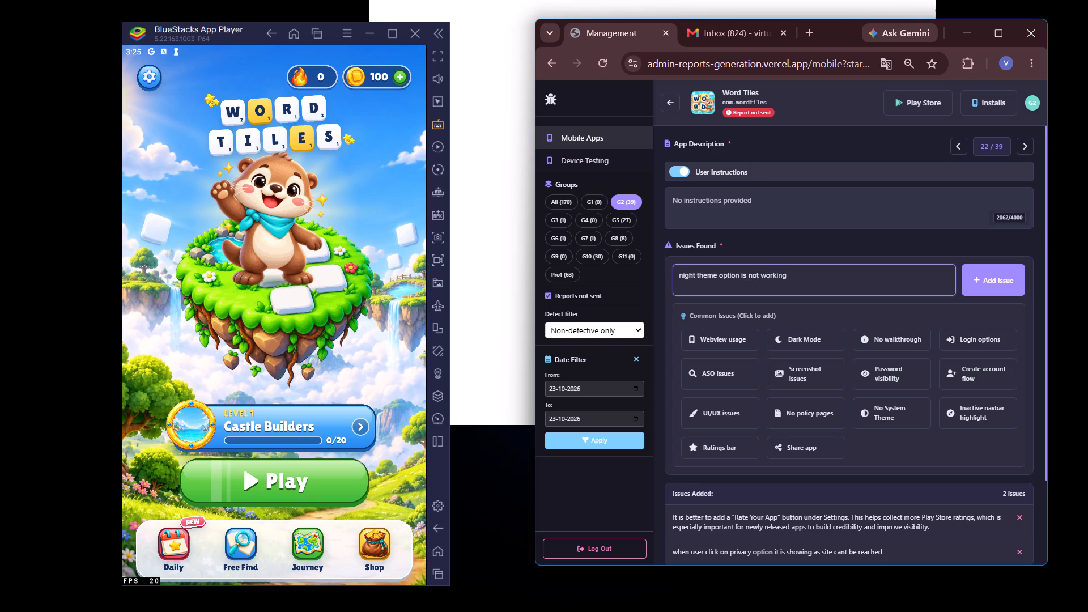
key("Return")
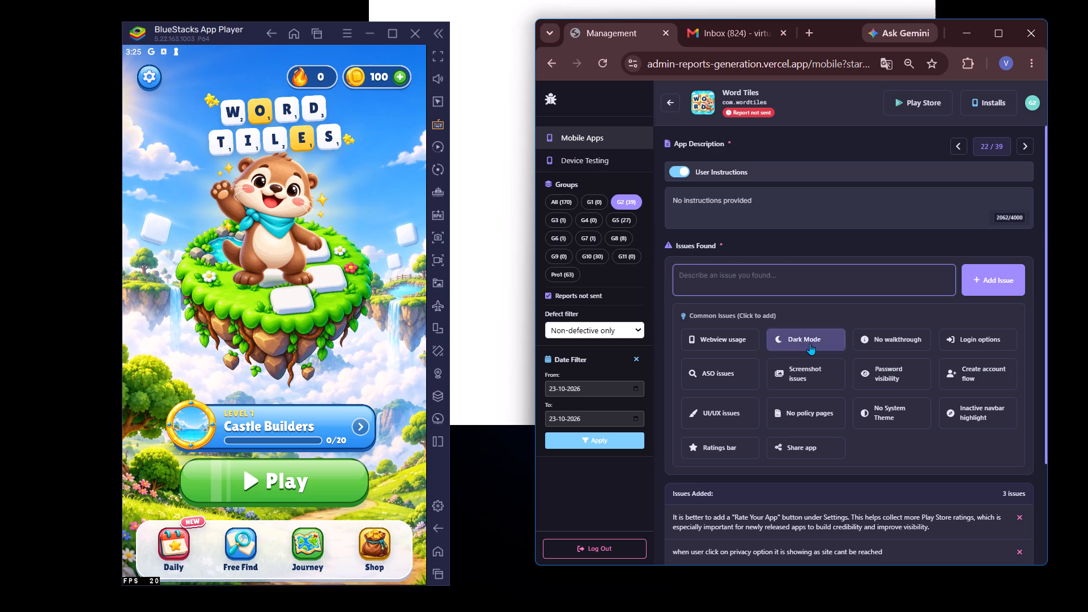
Generate the Word Tiles report and send it by email.
scroll(819, 347, "down", 3)
left_click(698, 509)
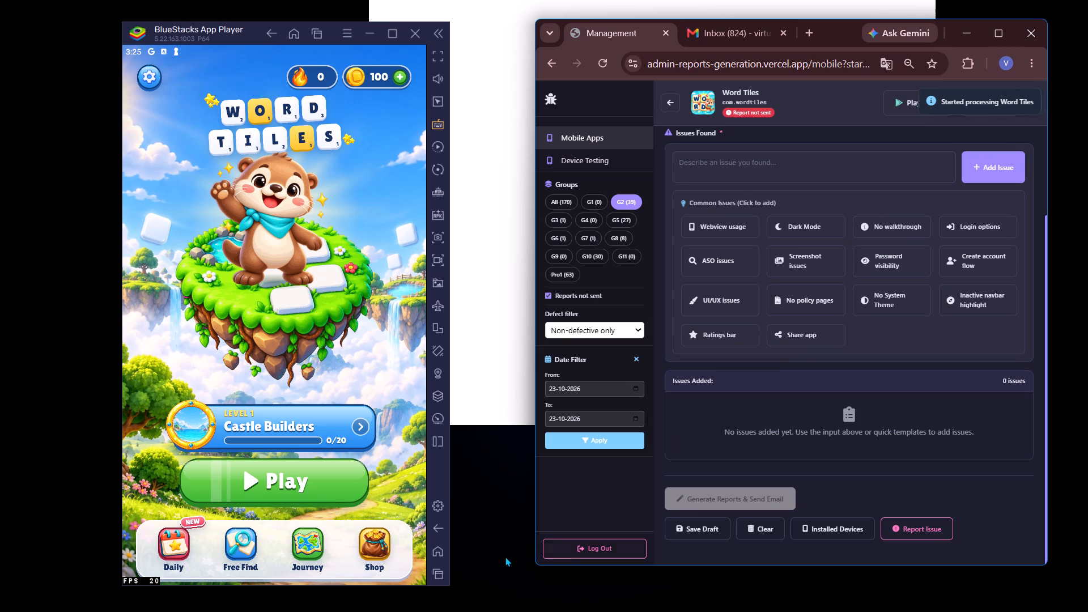
Uninstall Word Tiles from its Google Play page in BlueStacks, reached through the admin site in the emulator's Chrome.
left_click(440, 580)
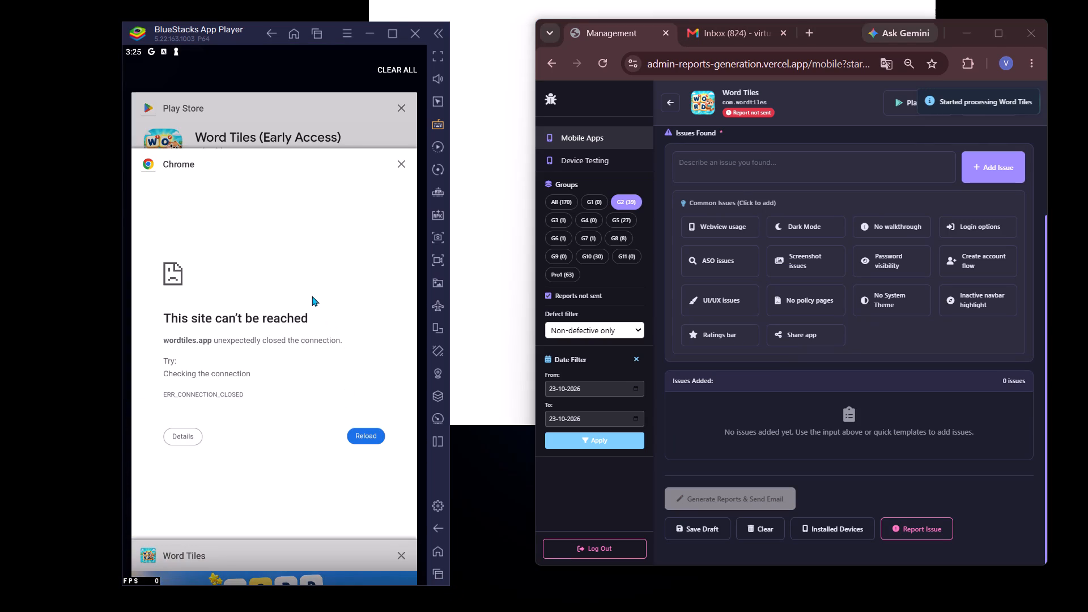
left_click(274, 195)
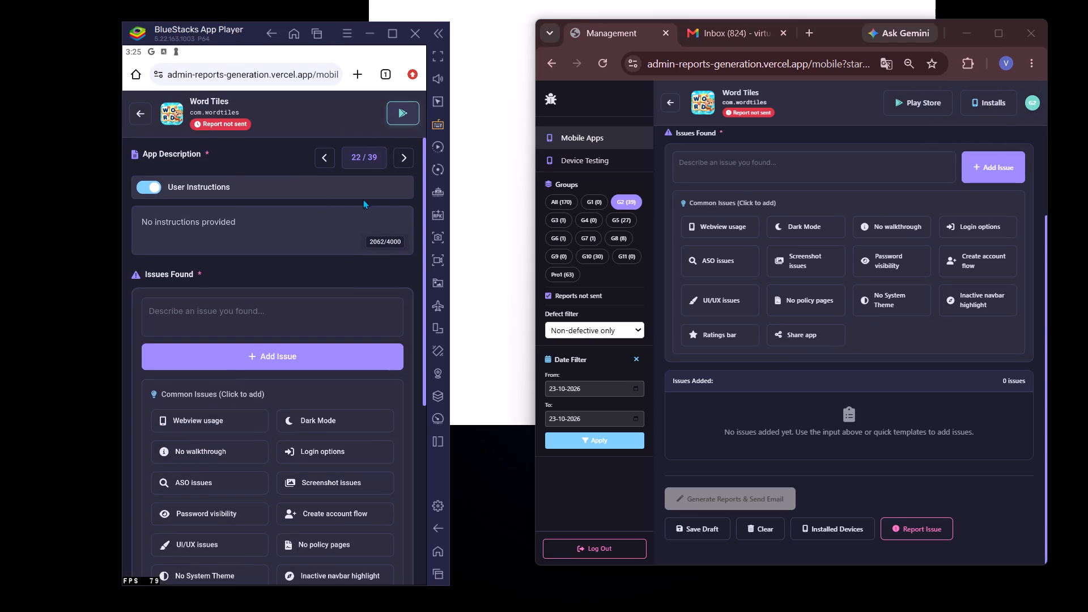
left_click(405, 104)
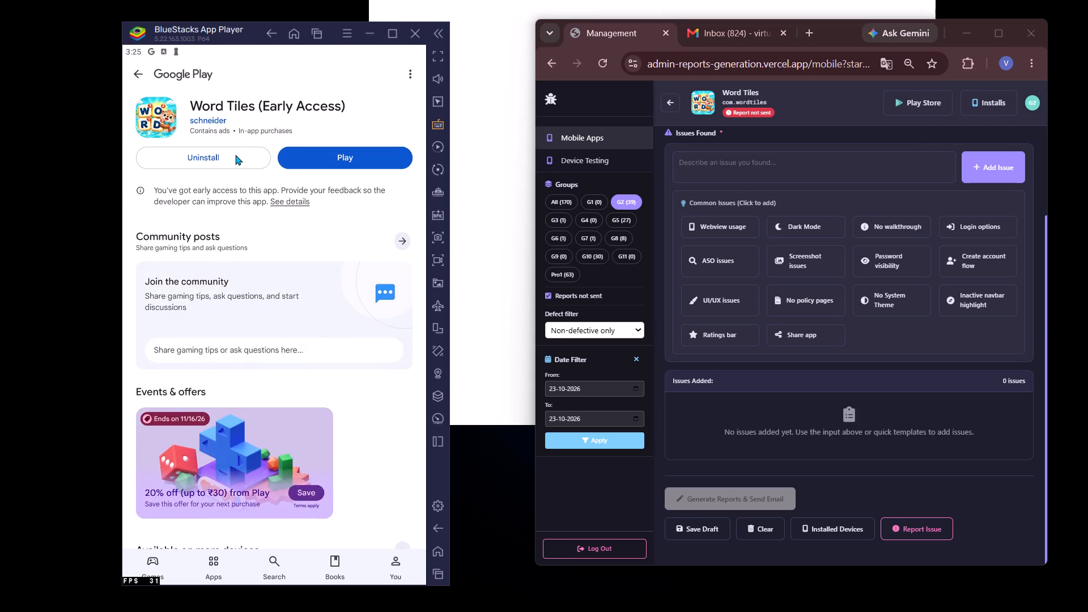
left_click(235, 154)
left_click(382, 333)
Look through the Word Tiles Google Play page, including the game description and the store screenshots.
left_click_drag(249, 386, 226, 323)
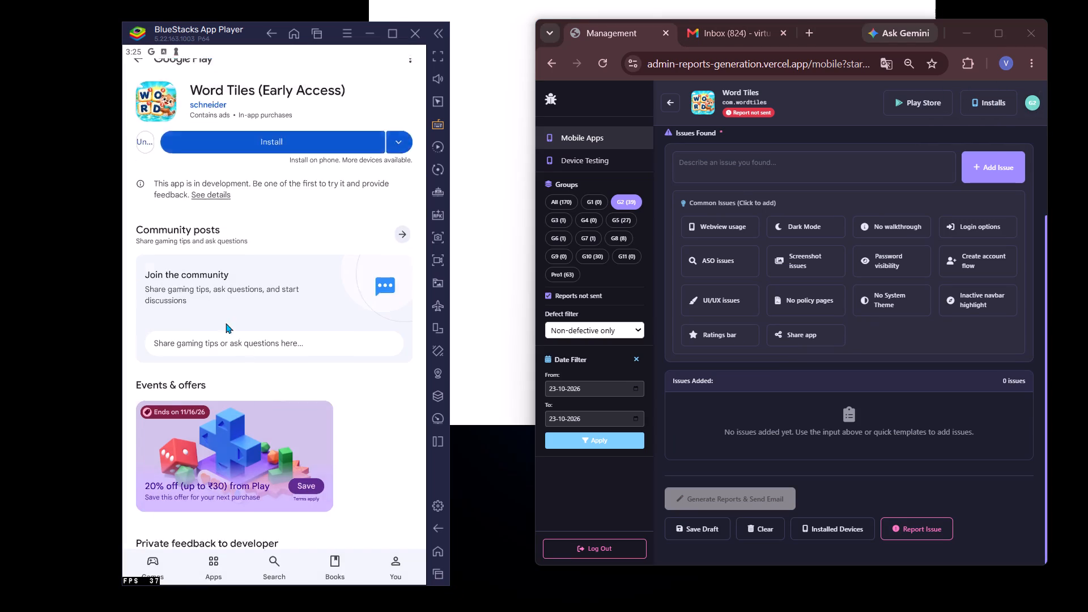
left_click_drag(226, 323, 155, 129)
left_click_drag(199, 449, 195, 246)
left_click_drag(329, 452, 23, 480)
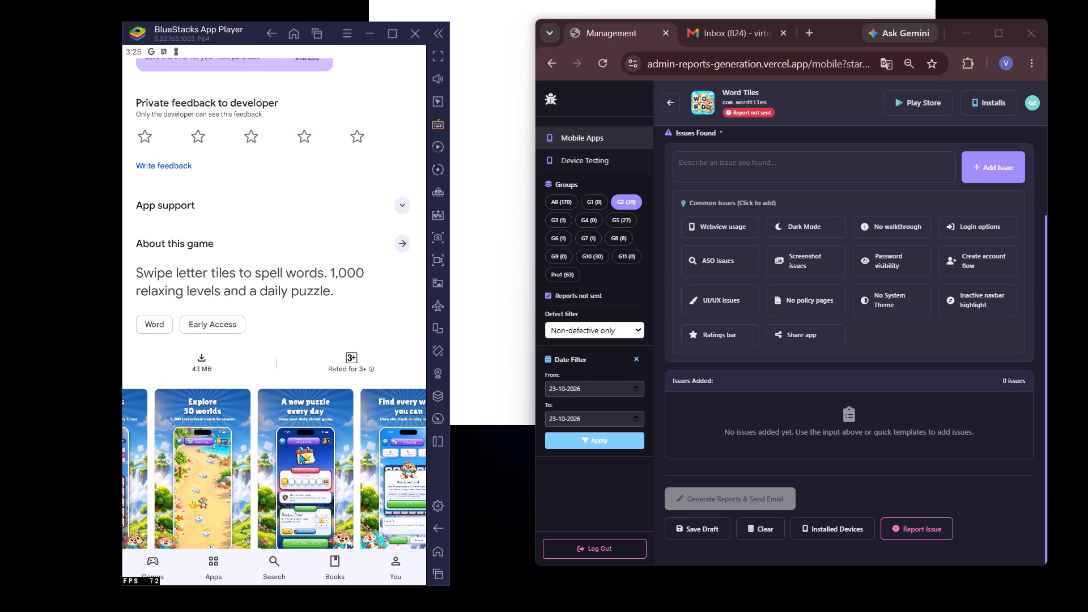
left_click_drag(314, 452, 131, 470)
left_click_drag(343, 441, 223, 465)
Advance the admin site in both BlueStacks and Chrome to Cipher: Daily Code Puzzle, and open its Google Play page in BlueStacks.
left_click(435, 573)
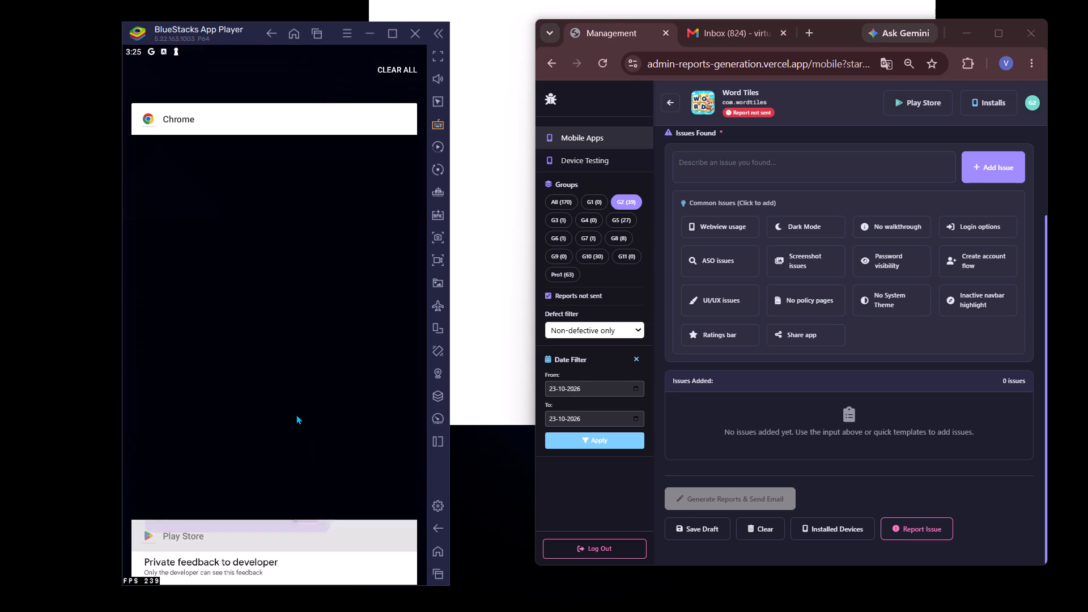
left_click(297, 414)
left_click(396, 155)
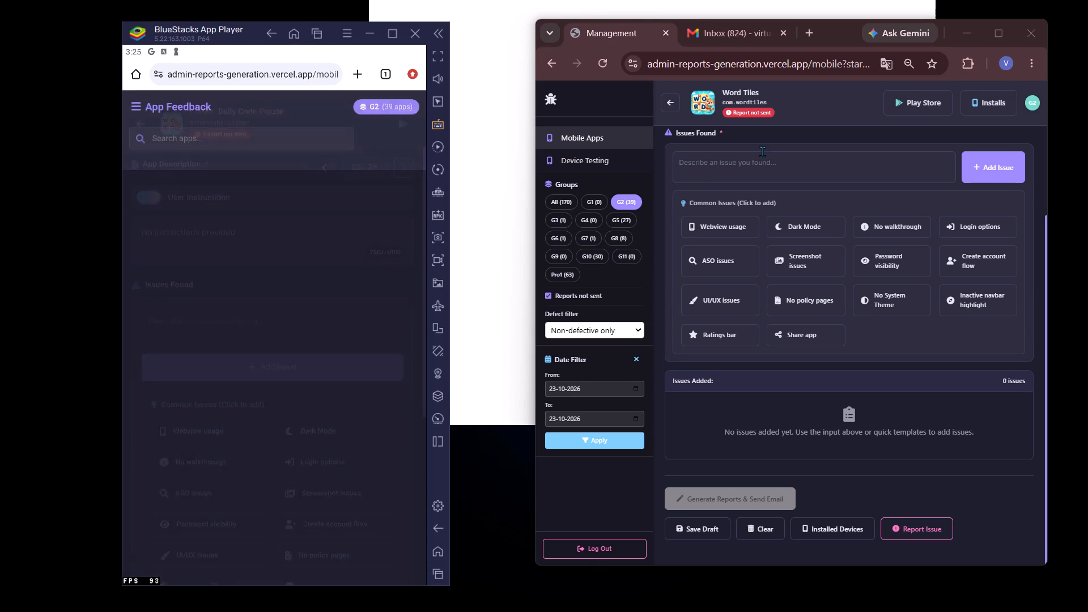
scroll(921, 246, "up", 4)
left_click(1017, 150)
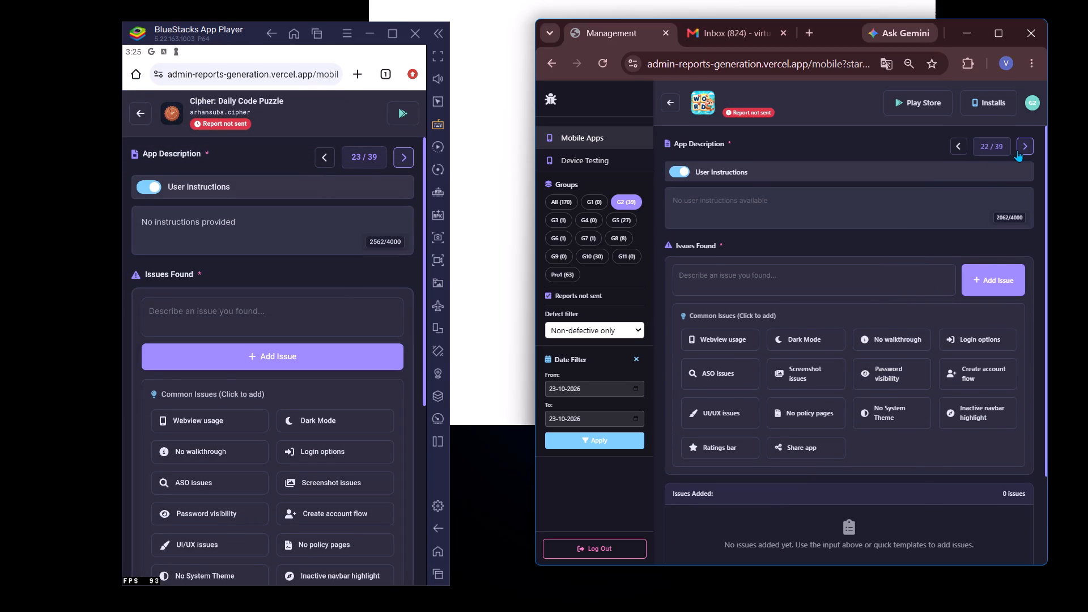
left_click(401, 108)
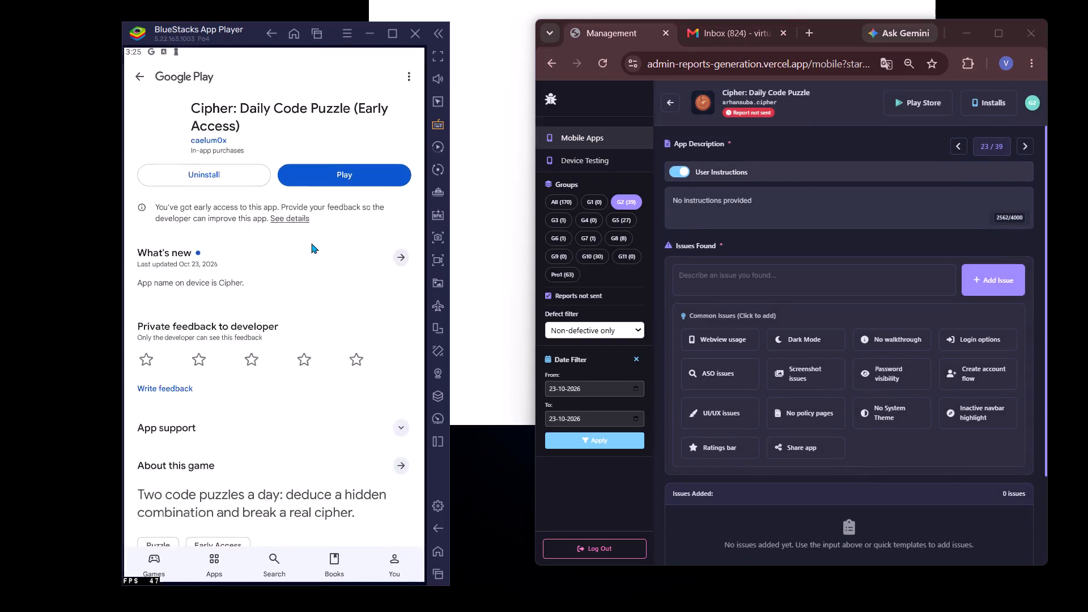
Look through the Cipher: Daily Code Puzzle Google Play page, including its description and store screenshots.
left_click_drag(243, 411, 284, 218)
left_click_drag(302, 396, 320, 269)
left_click_drag(292, 427, 277, 224)
left_click_drag(254, 436, 237, 182)
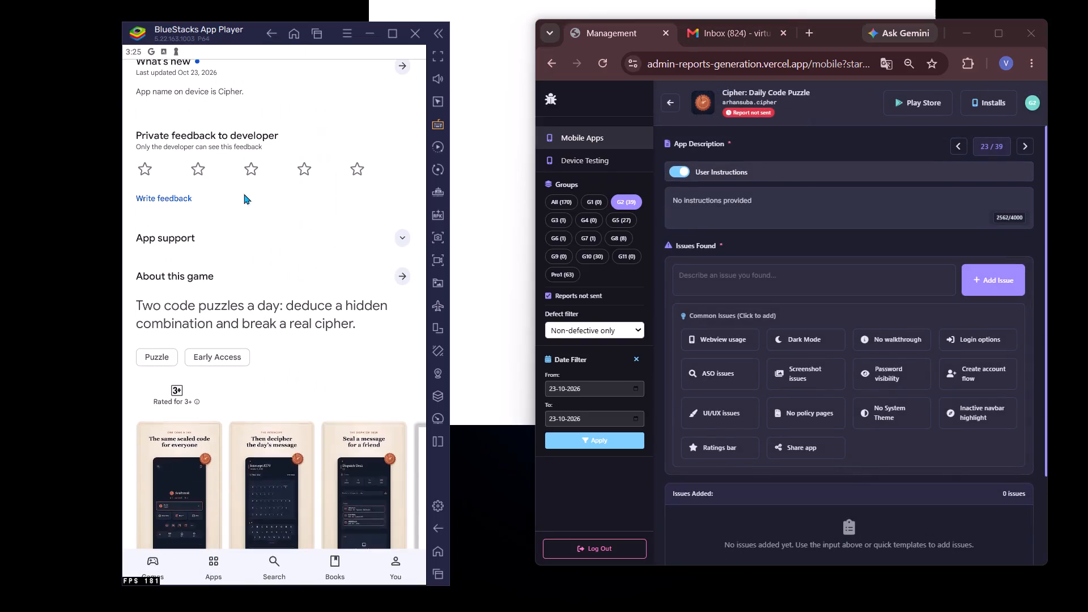
left_click_drag(340, 504, 73, 527)
left_click_drag(392, 516, 186, 511)
left_click_drag(392, 498, 261, 491)
left_click_drag(295, 236, 356, 416)
left_click_drag(322, 211, 324, 404)
left_click_drag(339, 230, 321, 379)
left_click(354, 130)
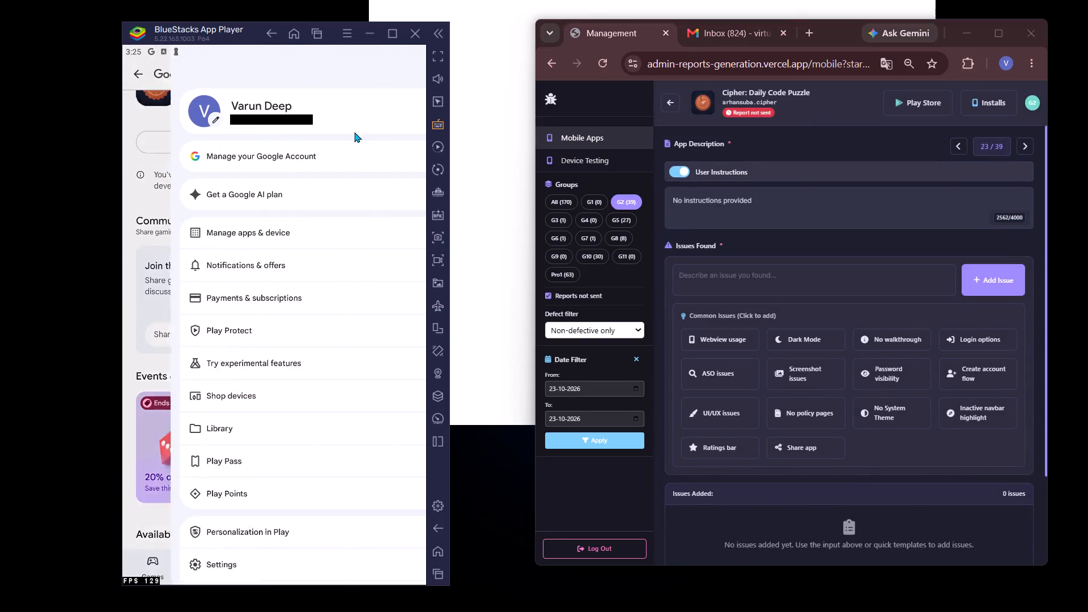
left_click(355, 134)
left_click(416, 73)
Launch Cipher from its Google Play page and complete the onboarding, choosing the Puzzler difficulty and playing without an account.
left_click(319, 153)
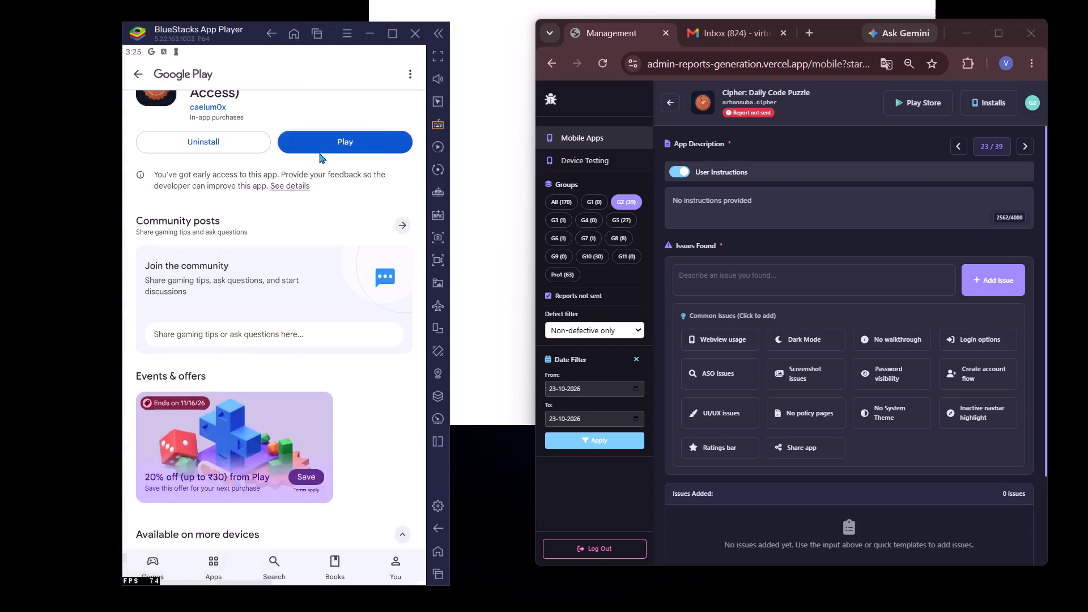
triple_click(260, 524)
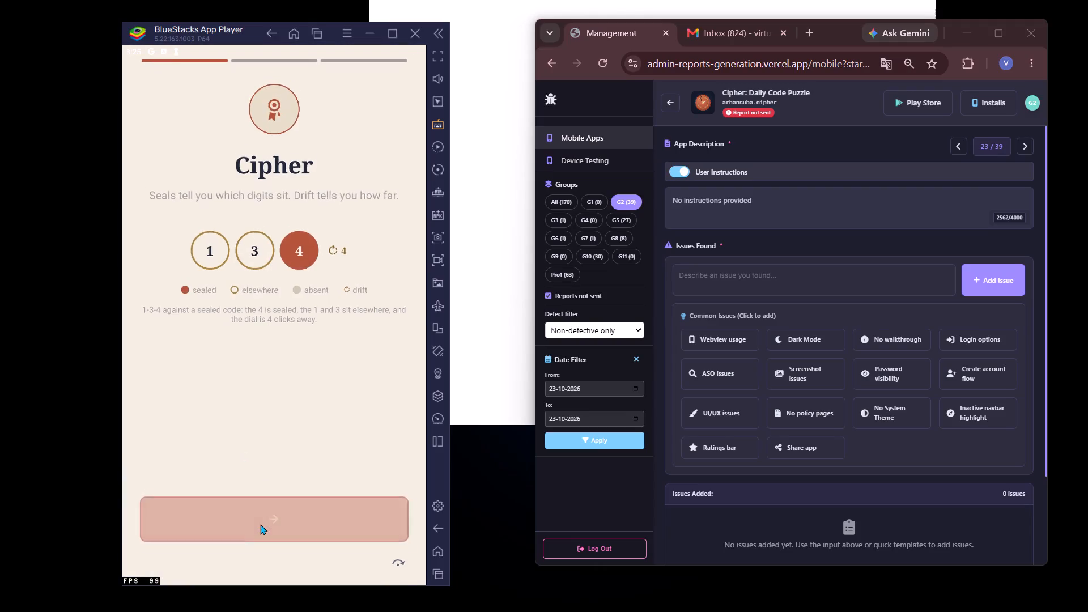
left_click(260, 524)
left_click(249, 379)
left_click(272, 490)
left_click(279, 513)
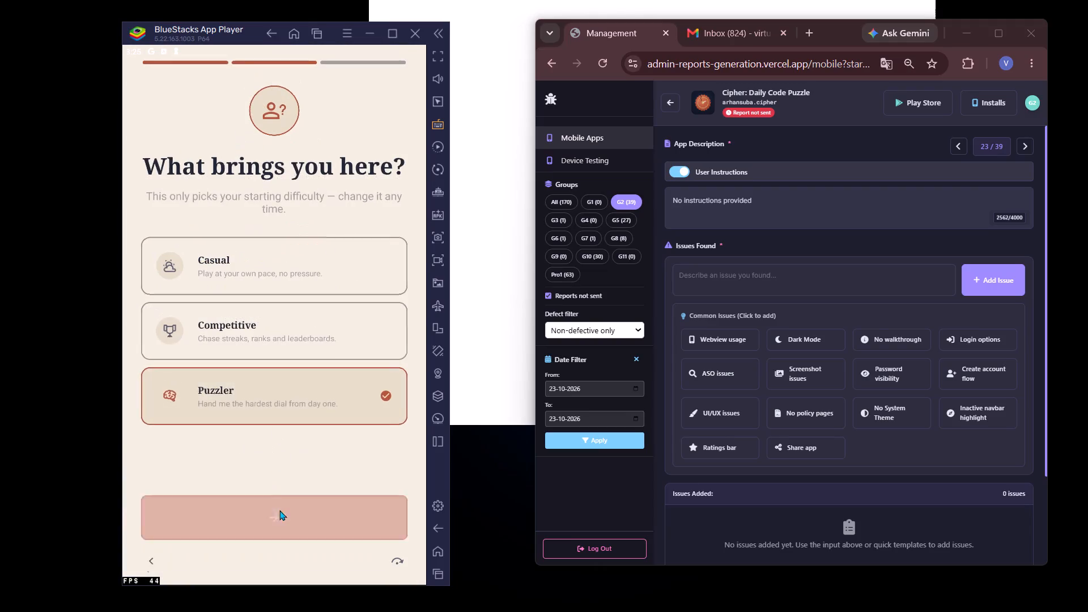
left_click(225, 364)
left_click_drag(225, 364, 274, 363)
left_click(300, 360)
left_click_drag(339, 382, 348, 395)
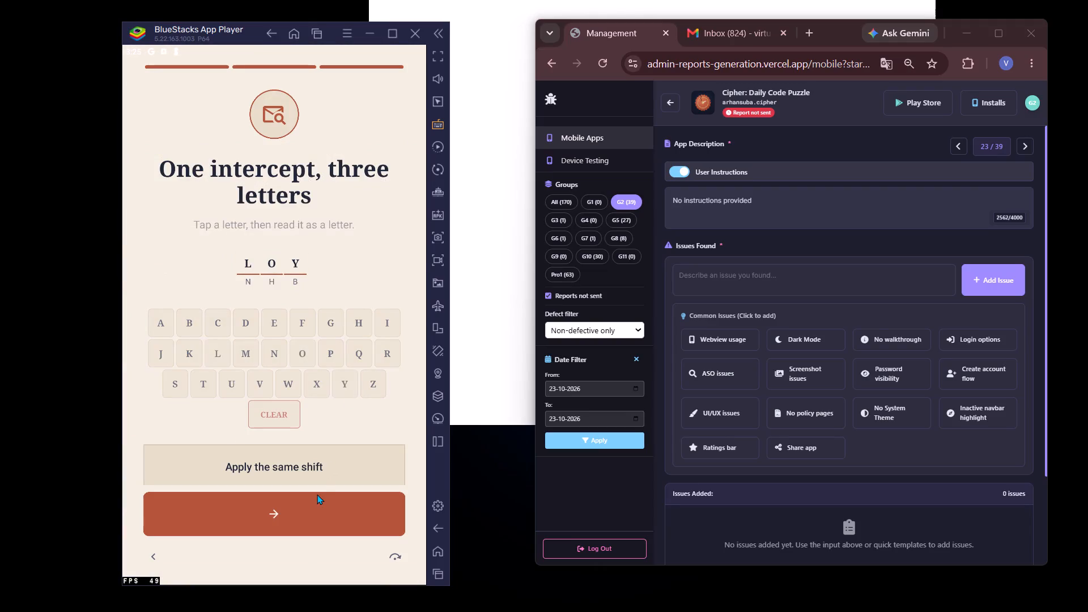
left_click(288, 520)
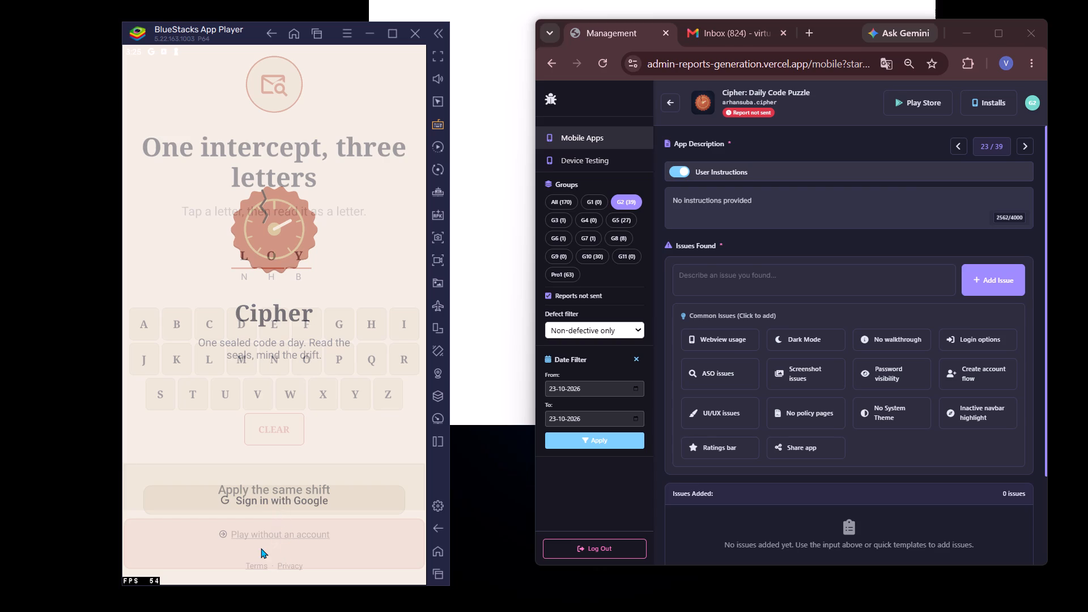
left_click_drag(259, 535, 268, 532)
In the Chrome admin site, add the issue "better to implement email feature for multiple logins" to Cipher's issues.
left_click(719, 286)
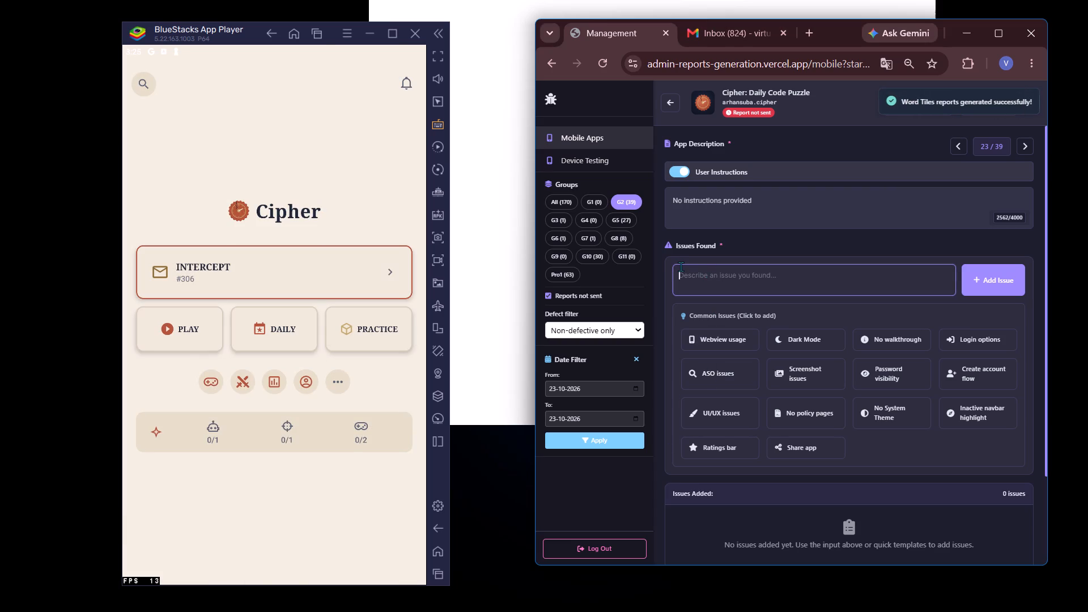
key("n")
key("BackSpace")
type("better ti")
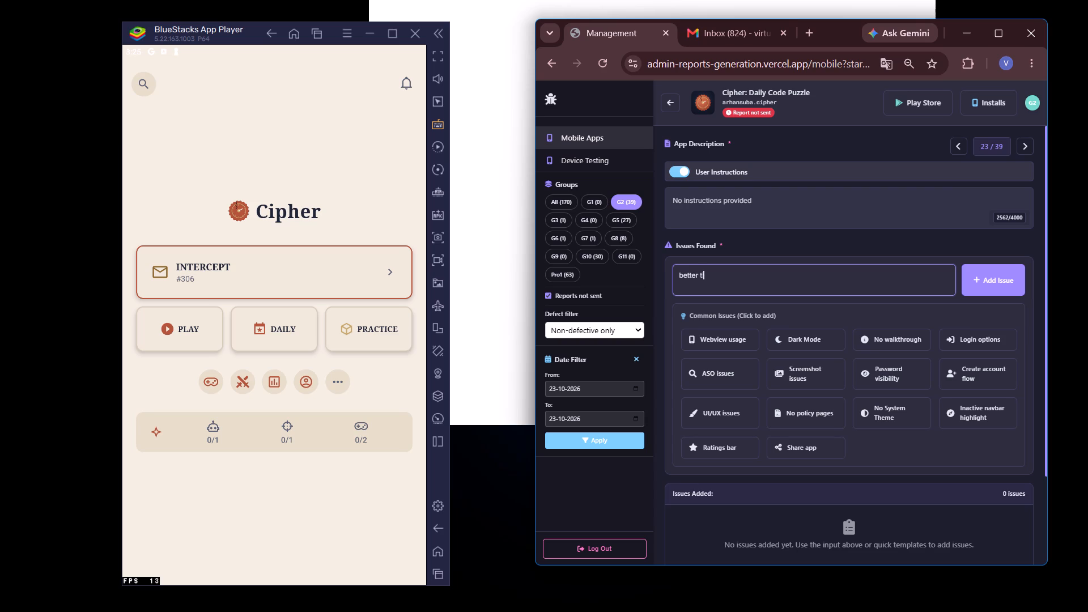
key("BackSpace")
type("o o")
key("BackSpace")
type("implement")
key("space")
type("email")
key("space")
type("signin option")
key("BackSpace")
key("BackSpace")
key("BackSpace")
key("BackSpace")
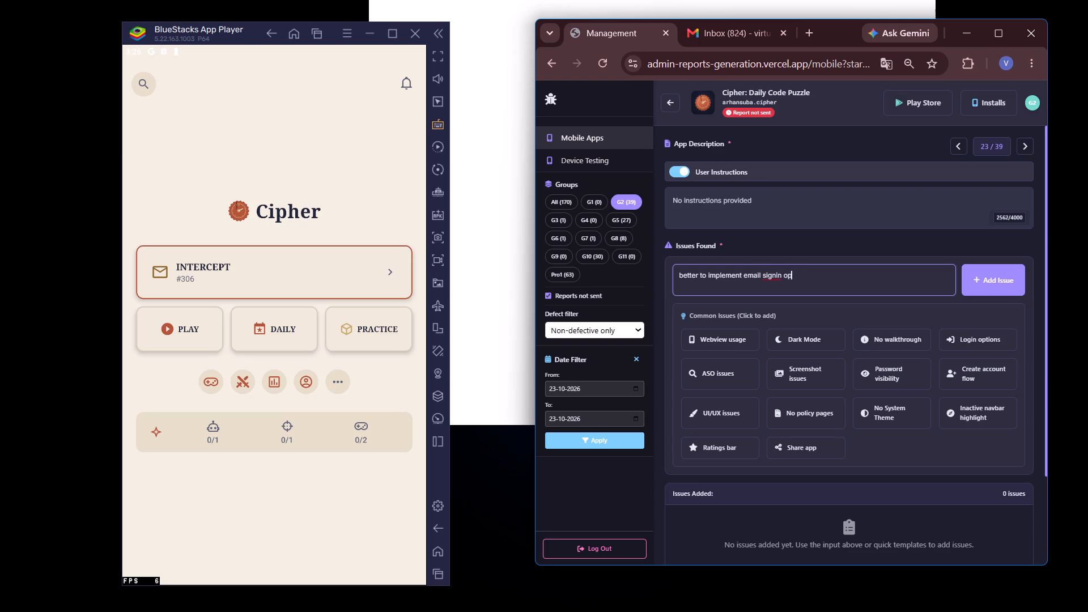
key("BackSpace")
key("BackSpace")
key("BackSpace")
key("BackSpace")
key("BackSpace")
key("BackSpace")
key("BackSpace")
key("BackSpace")
key("BackSpace")
type("fe")
type("at")
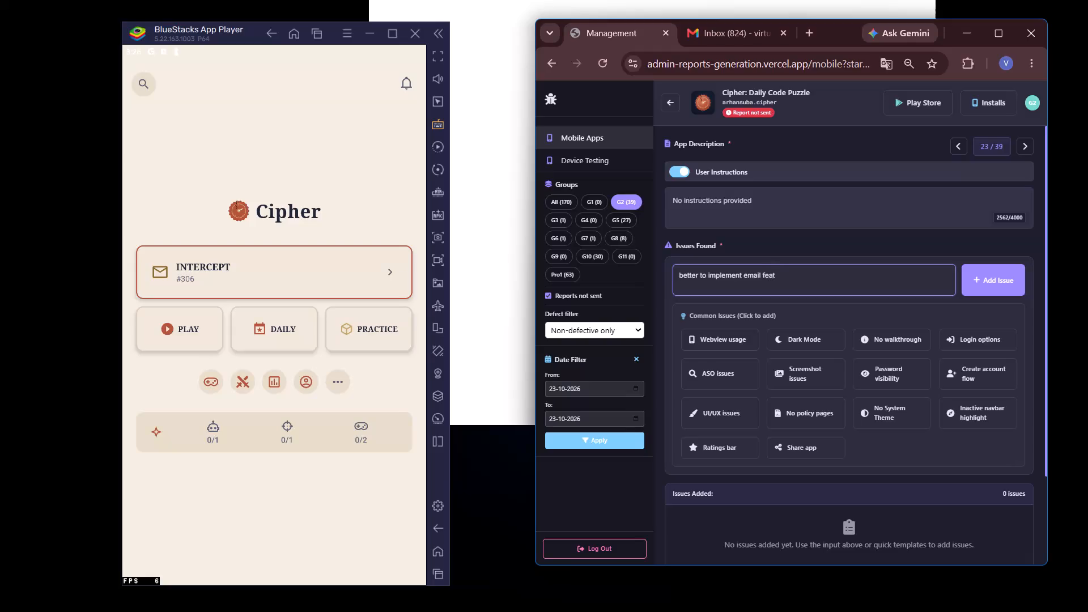
type("ure")
key("space")
type("for mul")
type("tiple")
key("space")
type("logi")
key("n")
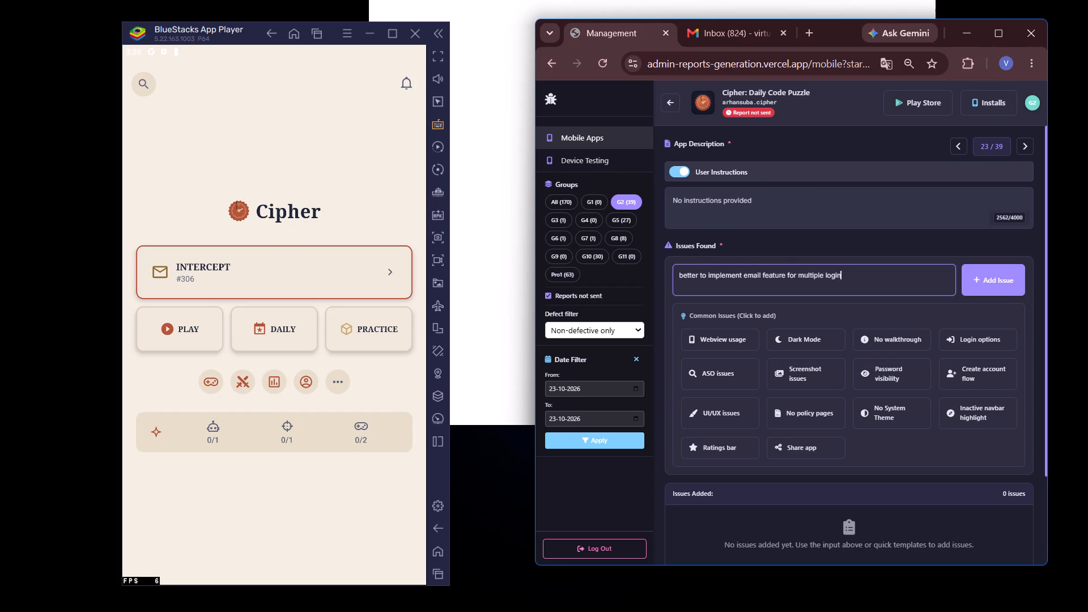
key("s")
key("Return")
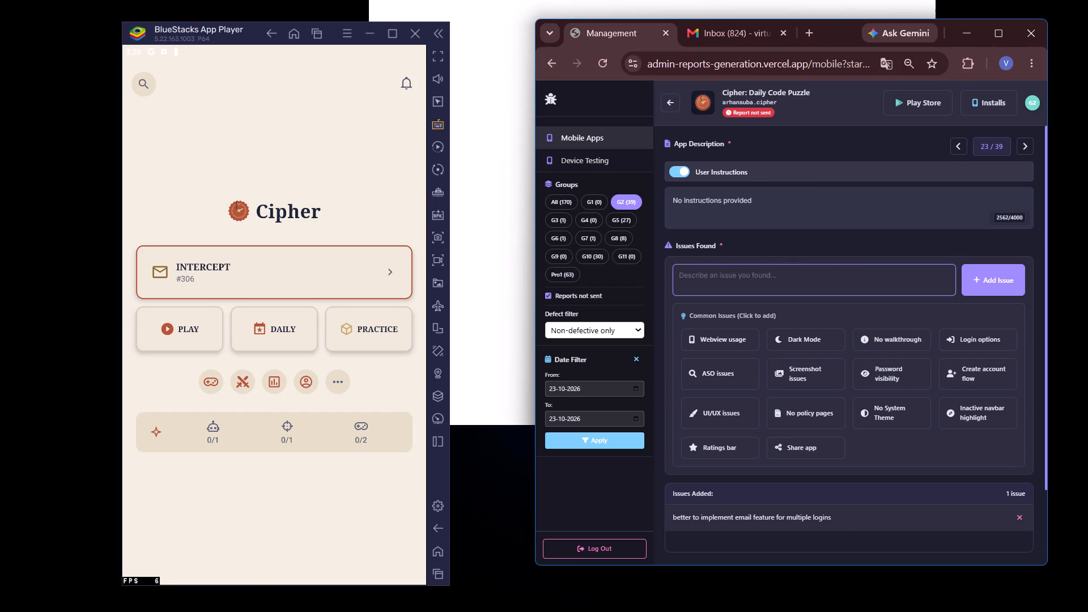
Back in BlueStacks, start a Cipher game, try moving the drag circle toward the code slots, and leave the game.
left_click(214, 320)
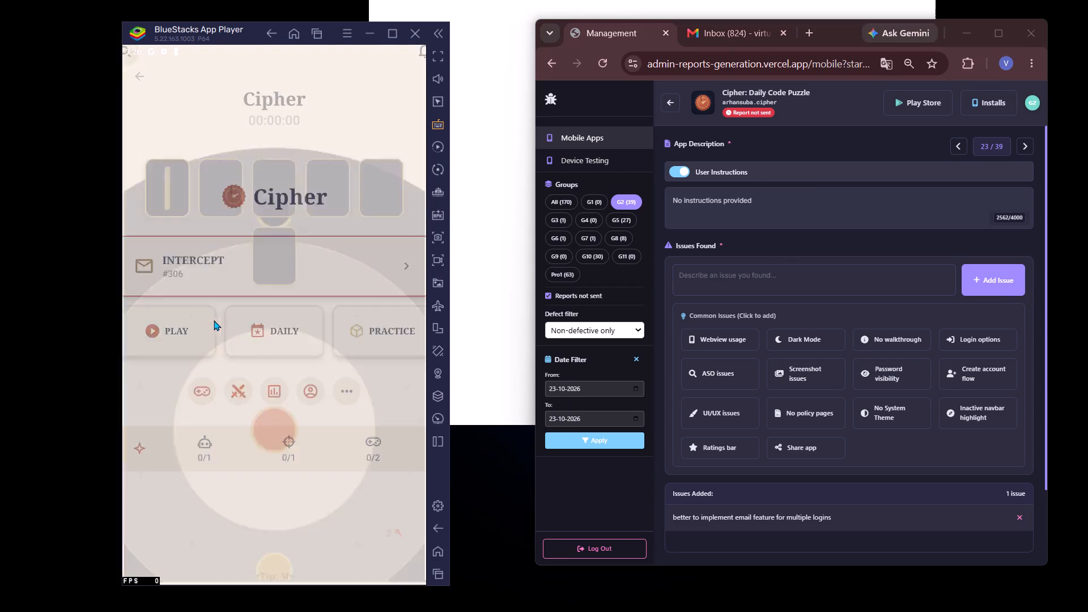
double_click(225, 294)
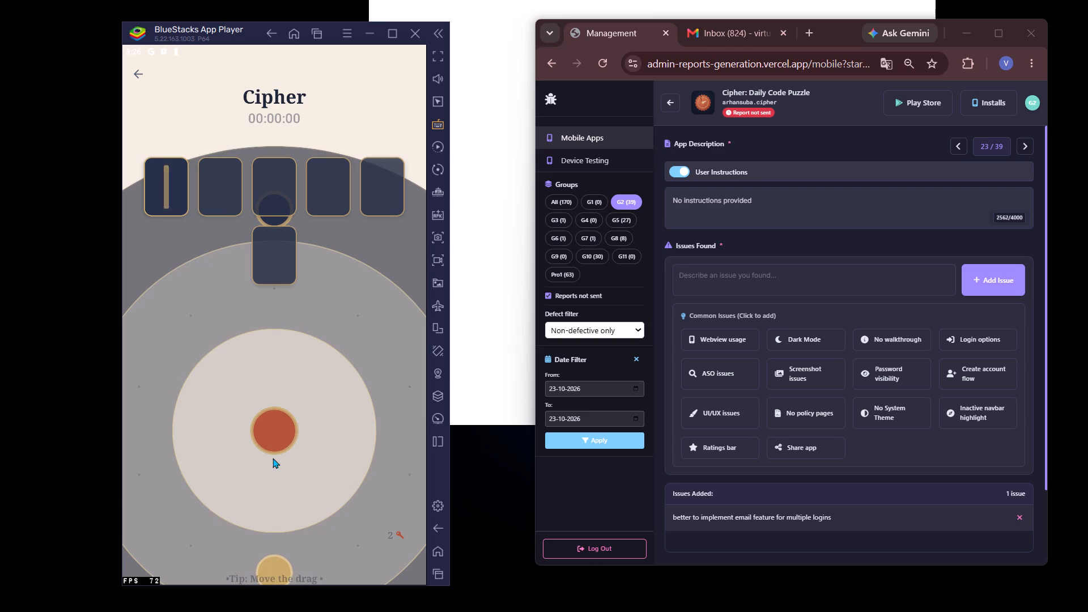
left_click_drag(265, 423, 279, 237)
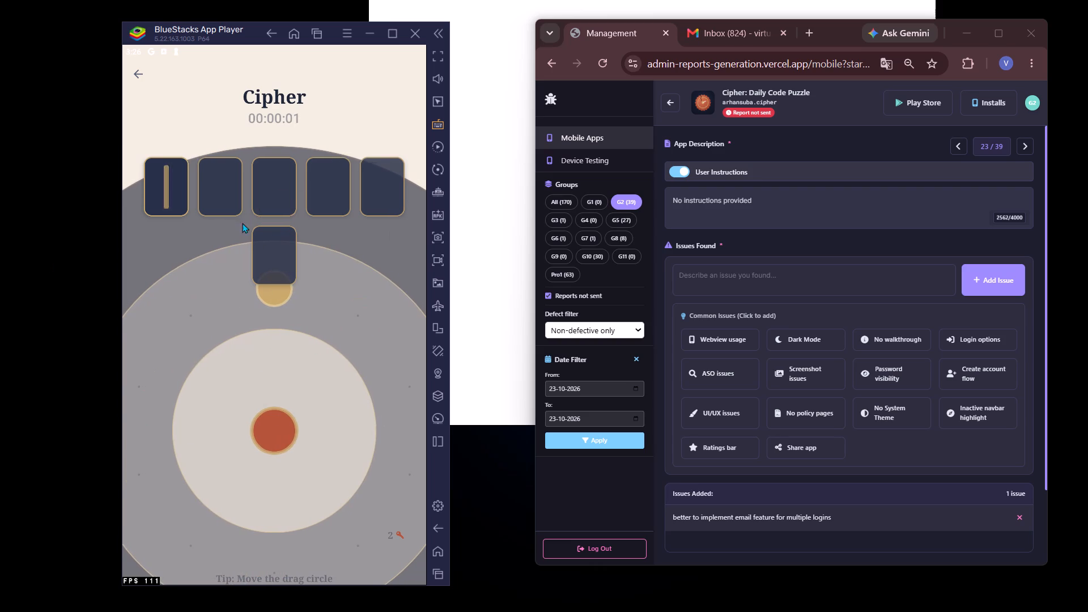
left_click(218, 210)
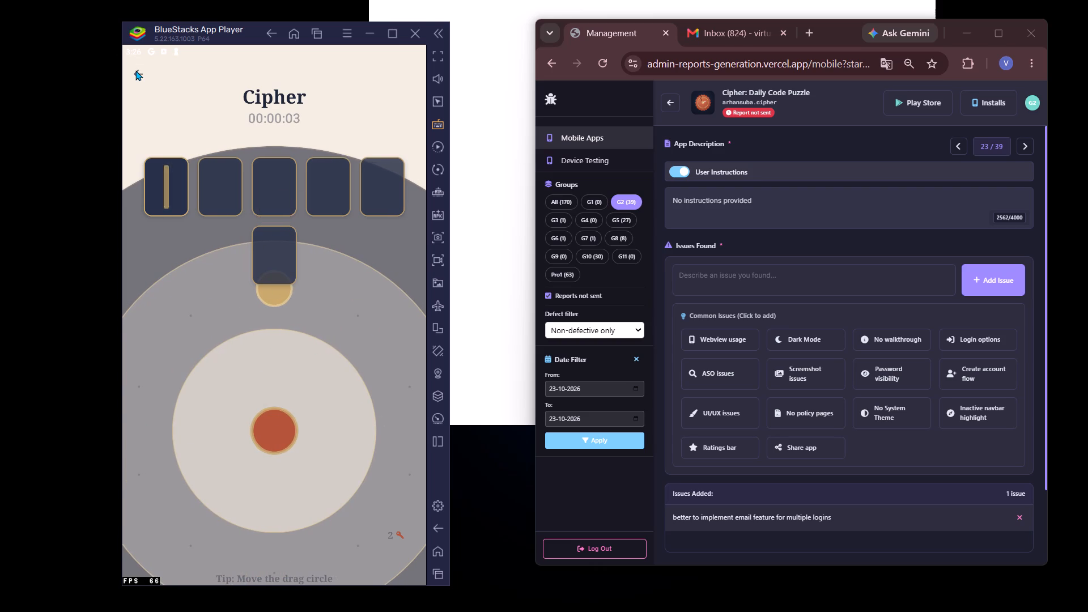
left_click(135, 70)
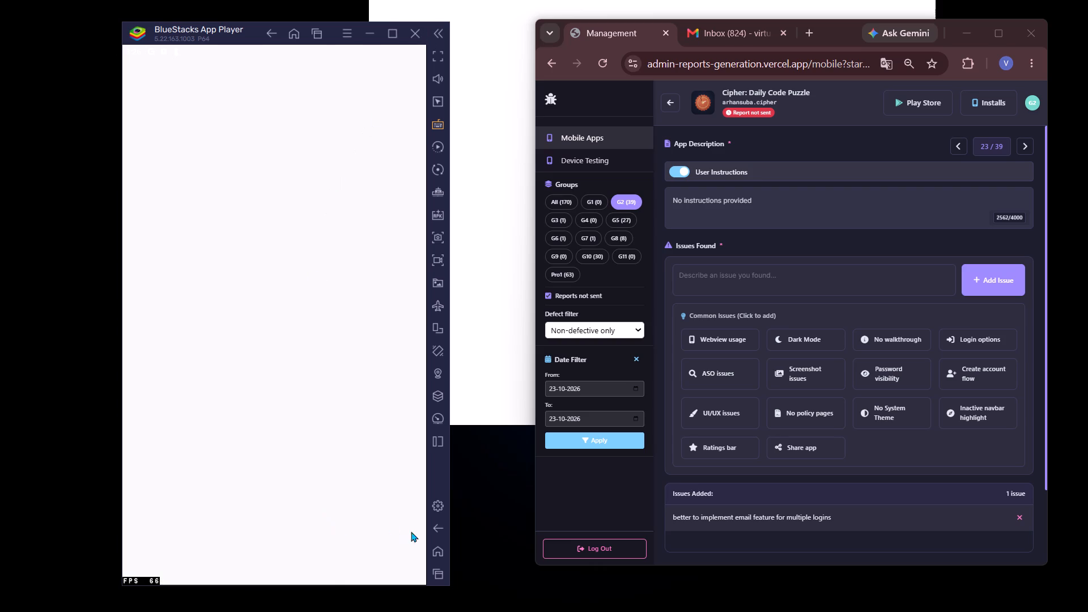
Close Cipher from the recent apps and relaunch it from its Google Play page.
left_click(435, 537)
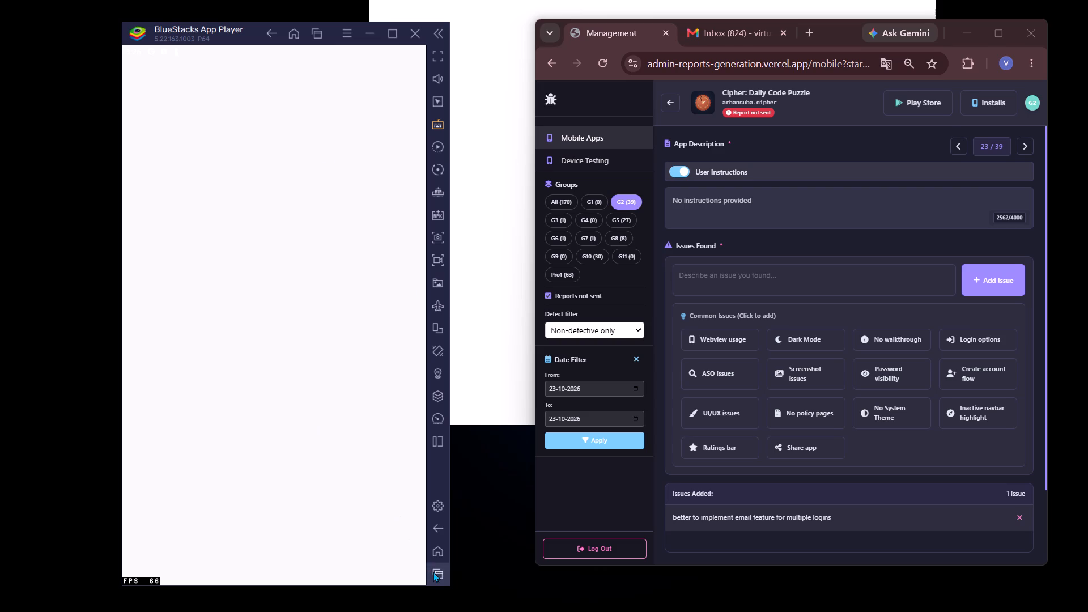
left_click(433, 572)
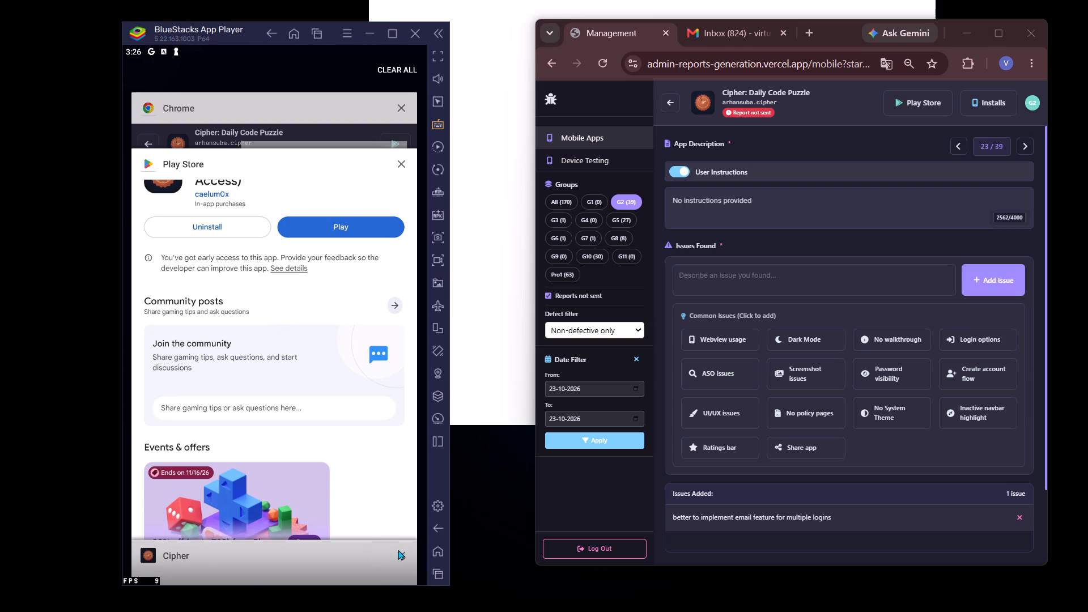
left_click(398, 550)
left_click(350, 237)
left_click(332, 151)
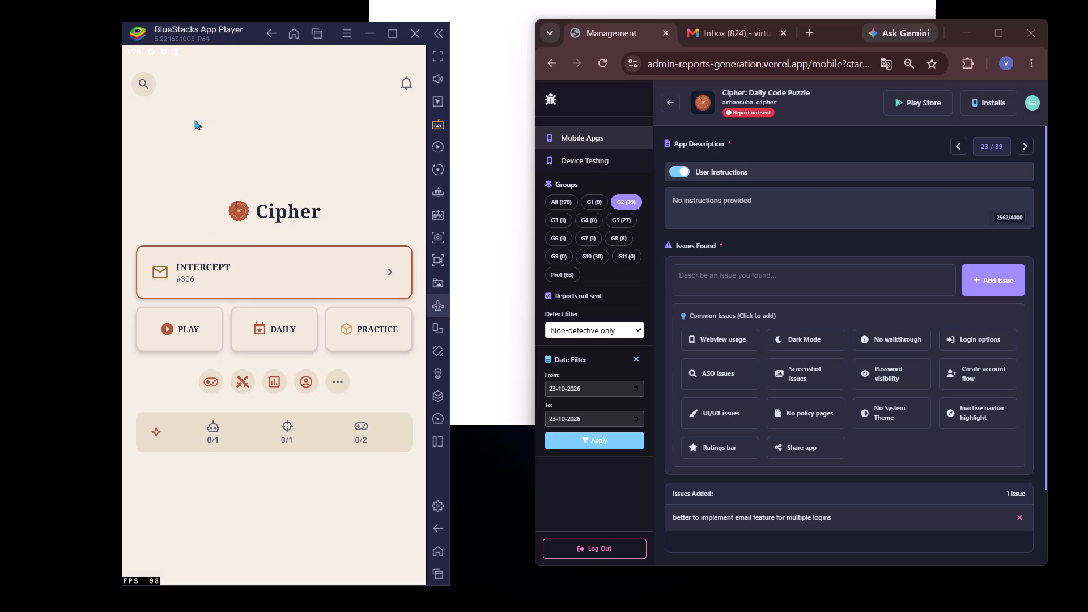
Try the Light, Dark and System themes in Cipher's Appearance settings and look through the remaining display options.
left_click(333, 381)
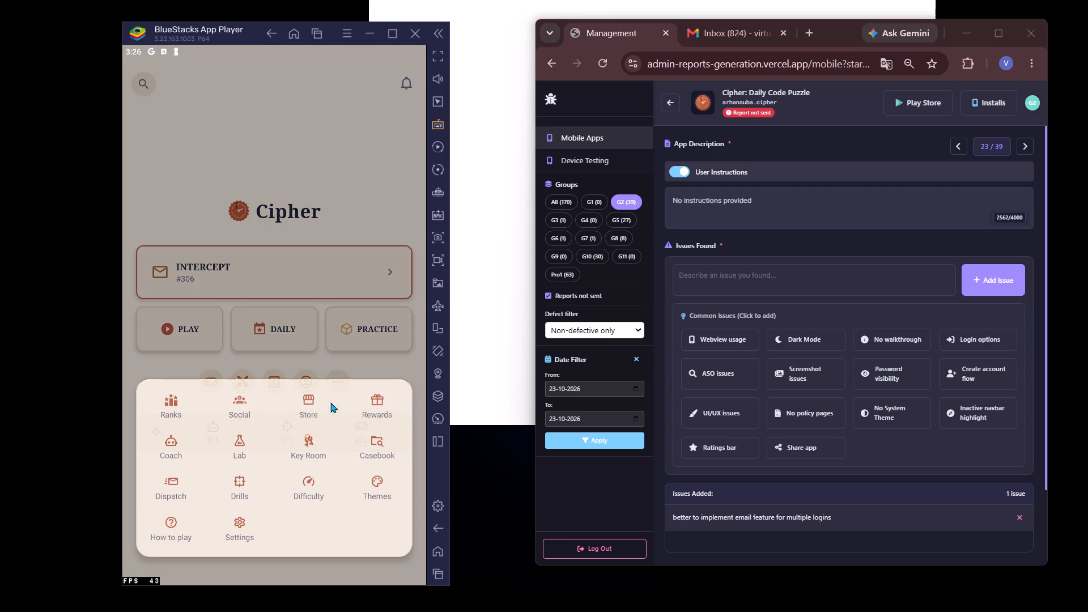
left_click(235, 524)
left_click(214, 296)
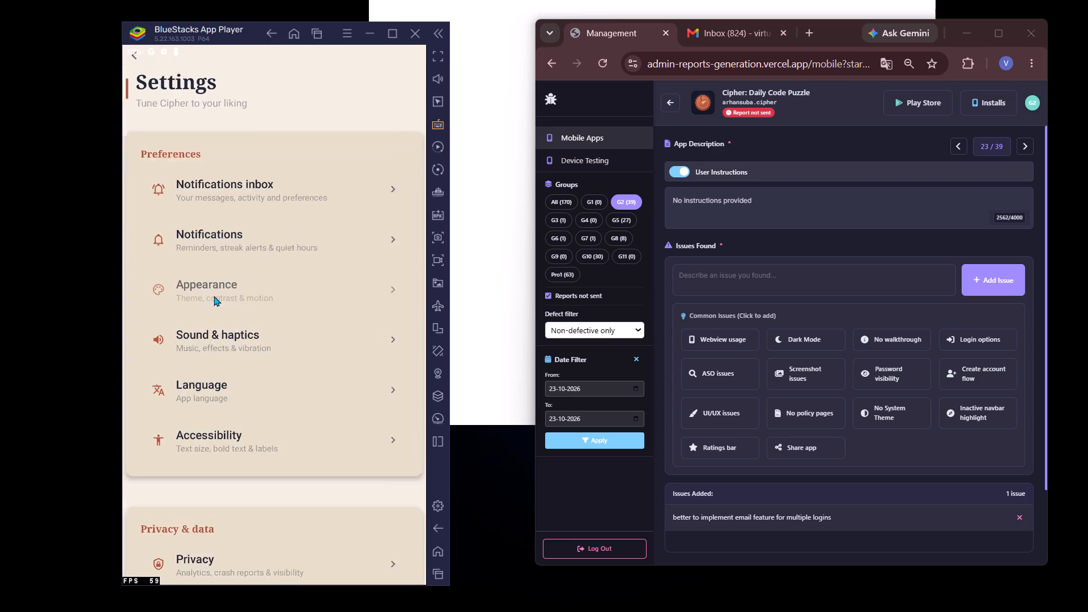
left_click_drag(265, 211, 271, 215)
left_click(370, 192)
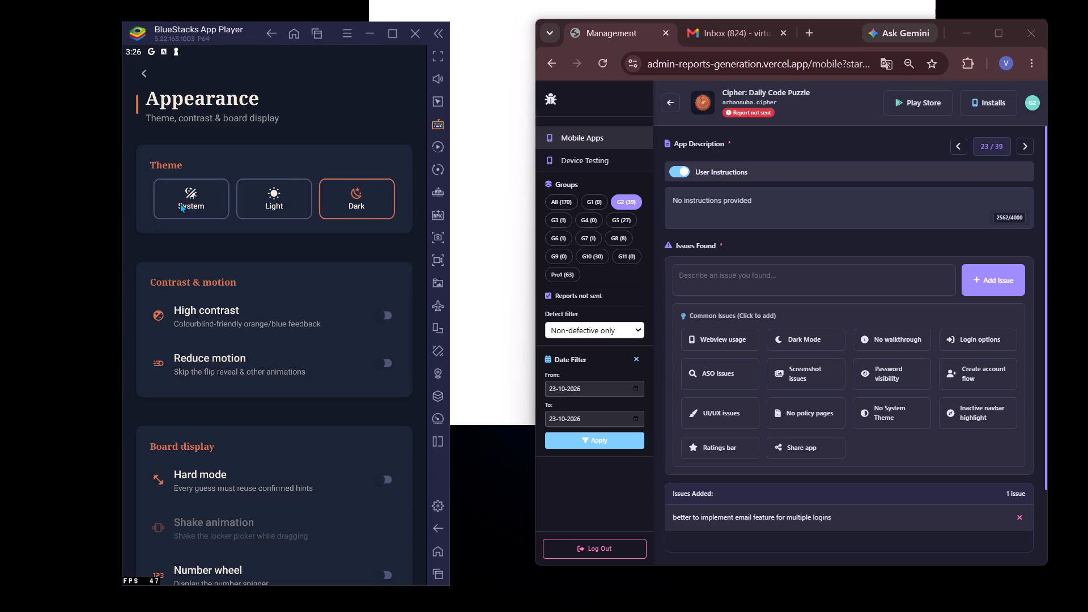
left_click(180, 203)
left_click_drag(286, 449, 252, 206)
left_click_drag(312, 455, 288, 338)
left_click_drag(266, 297, 239, 474)
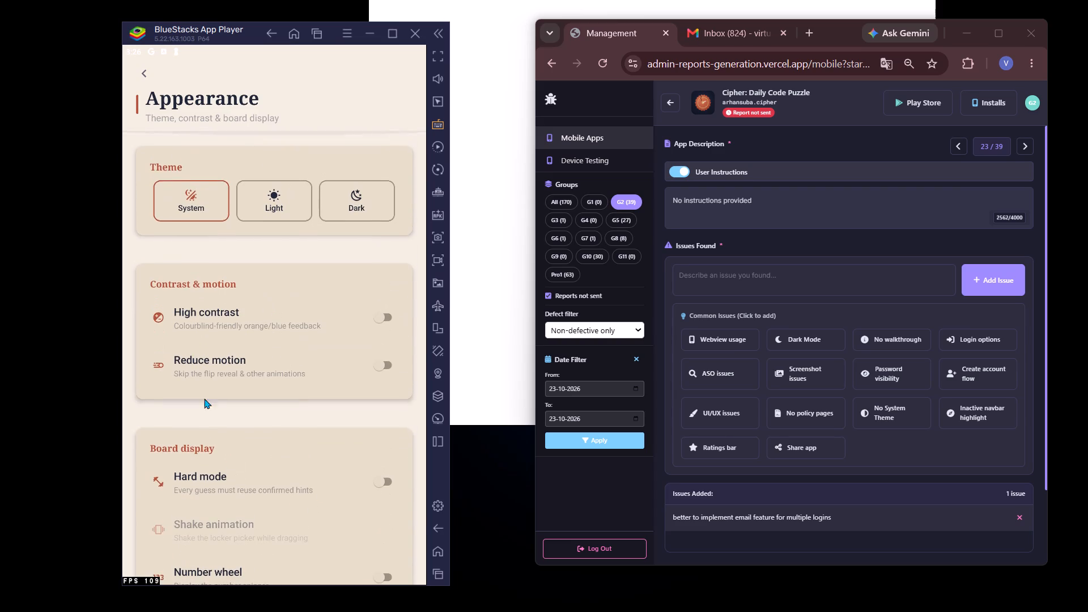
left_click_drag(152, 330, 145, 488)
left_click(145, 77)
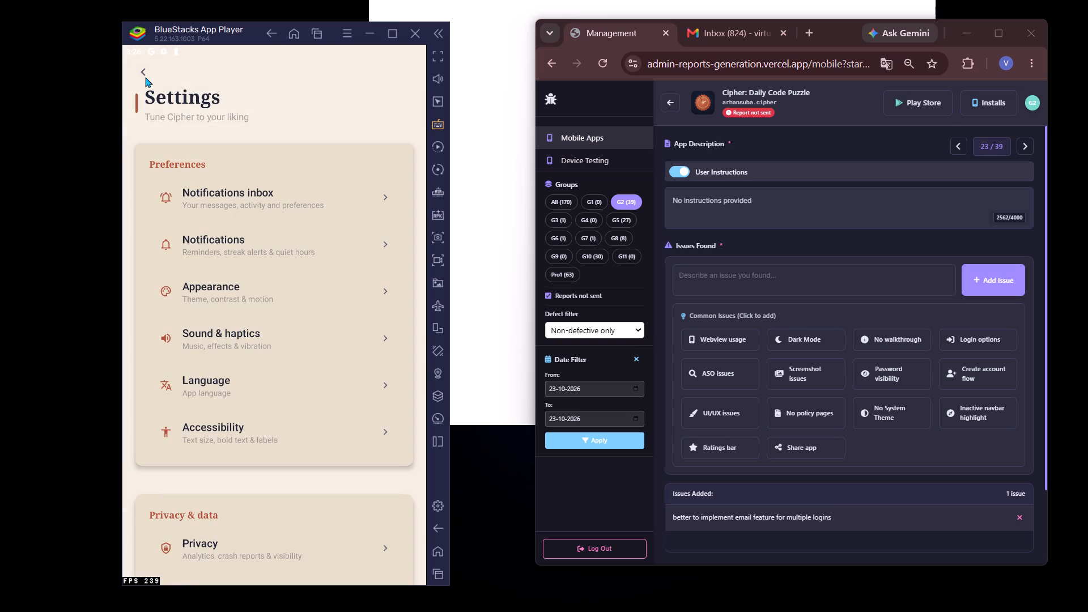
Look through all sections of Cipher's Settings, from Preferences down to Advanced, and return to its home screen.
left_click_drag(250, 443, 241, 239)
left_click_drag(229, 377, 216, 347)
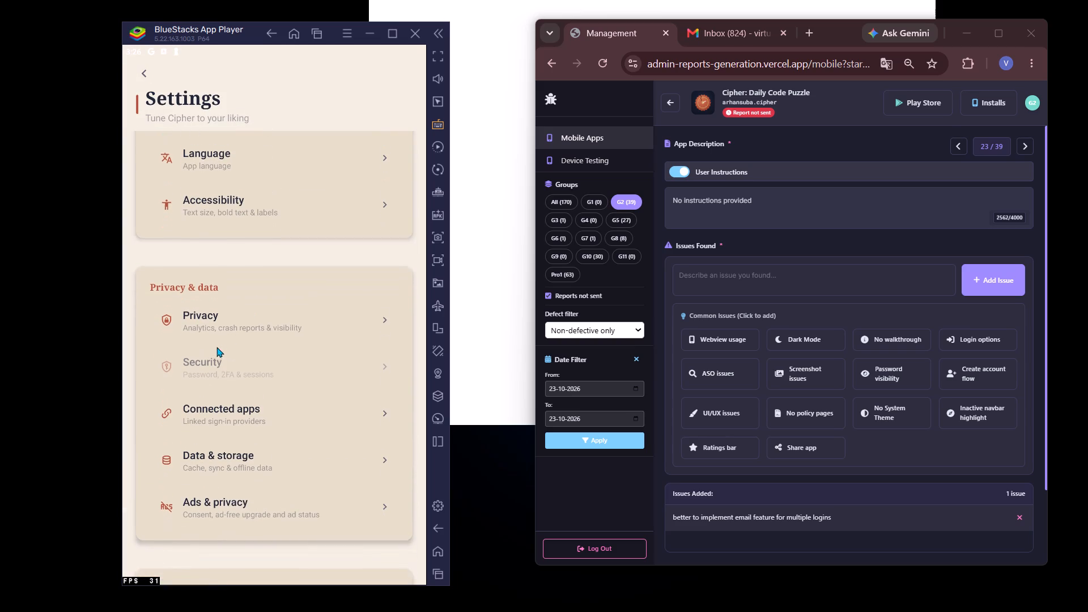
left_click_drag(216, 347, 215, 316)
left_click_drag(238, 384, 240, 230)
left_click_drag(266, 440, 289, 199)
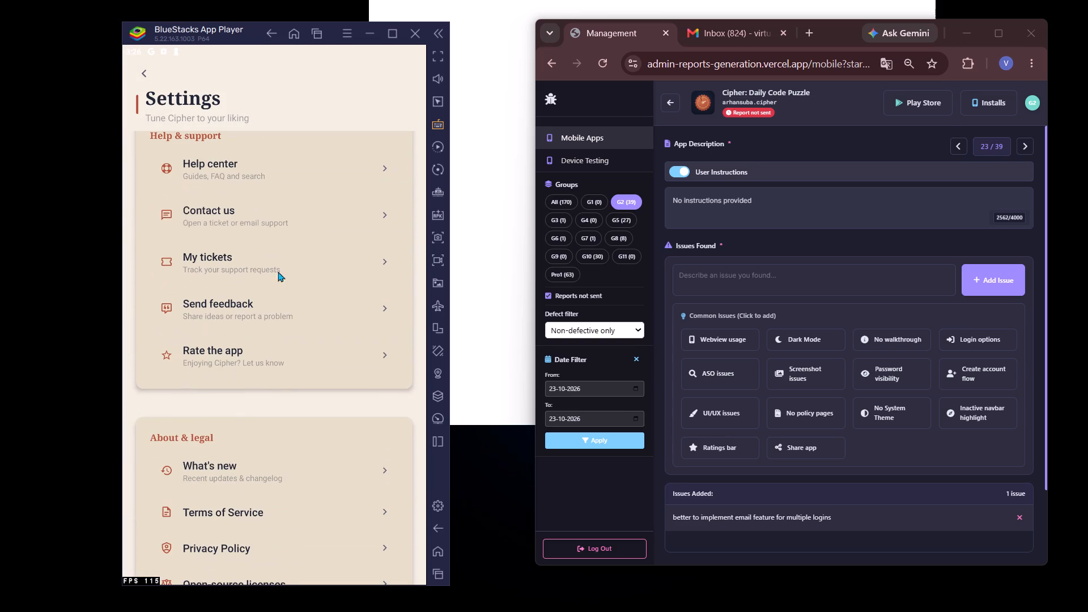
left_click_drag(243, 414, 228, 236)
left_click_drag(280, 524, 266, 255)
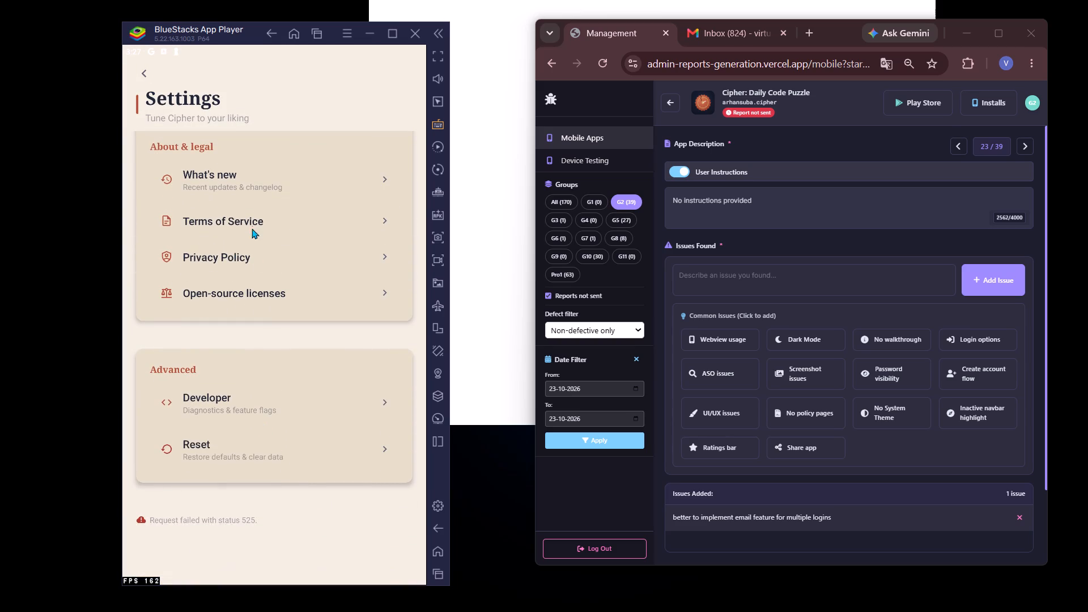
left_click_drag(252, 226, 266, 467)
left_click_drag(259, 185, 291, 407)
left_click_drag(266, 217, 295, 419)
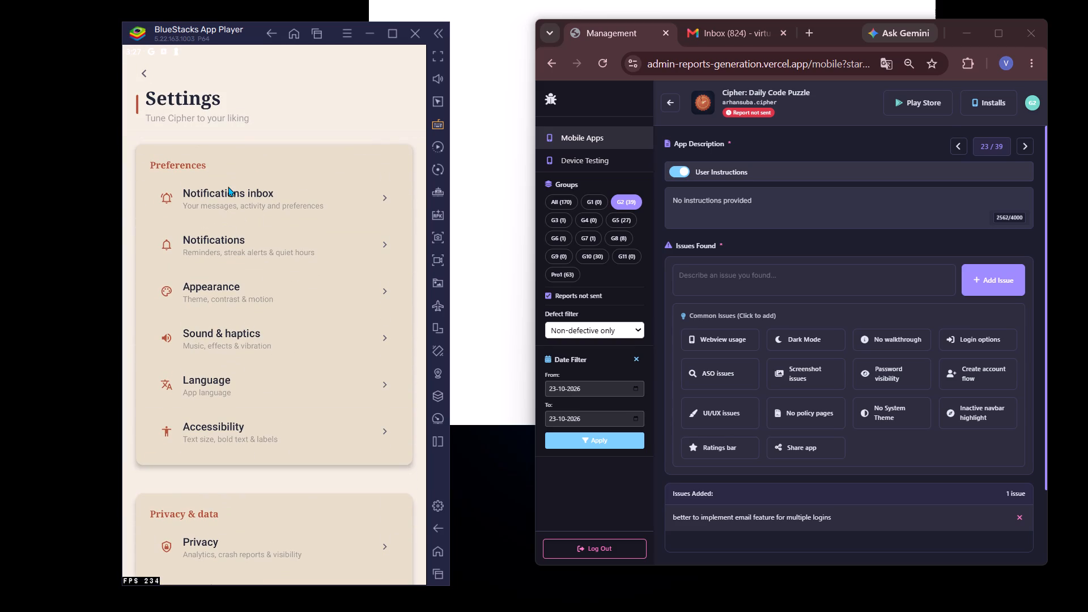
left_click(141, 76)
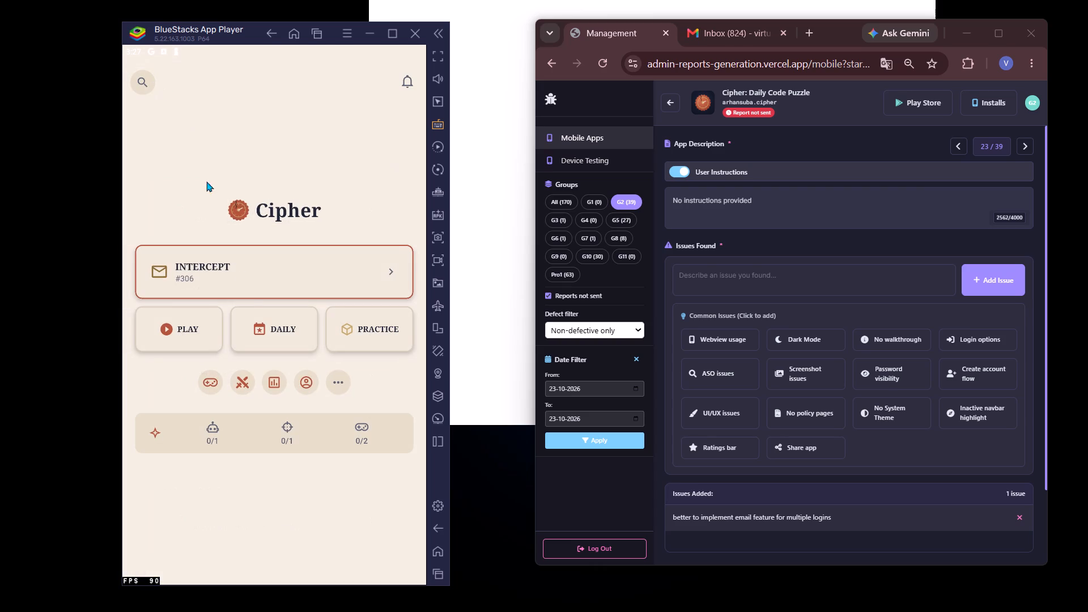
Examine Cipher's Profile page, including the account, highlights, Cipher Pro and achievements sections, and leave the page.
left_click(299, 384)
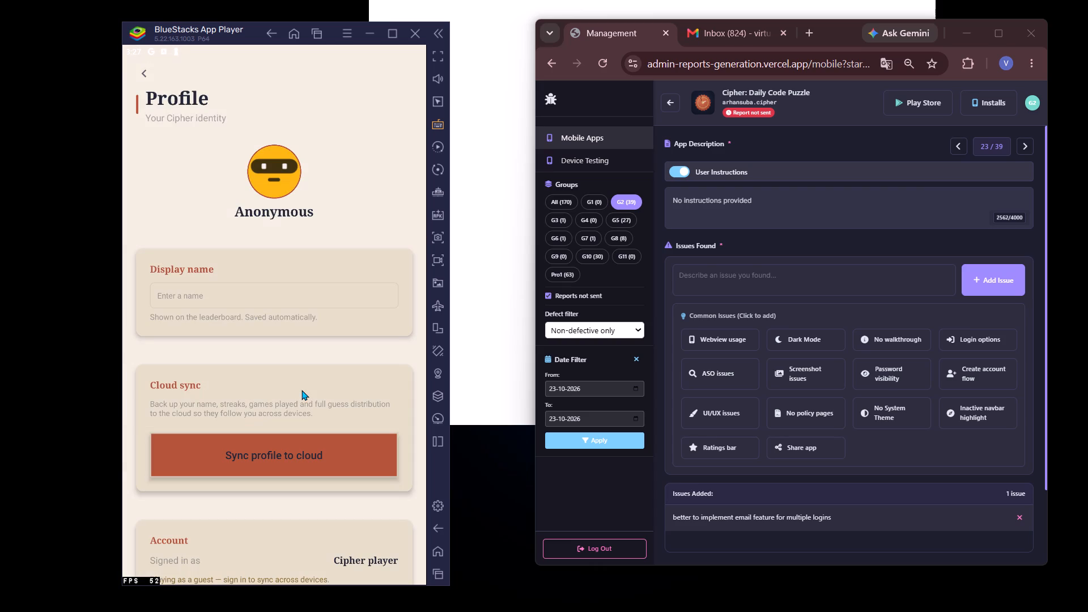
left_click_drag(283, 386, 231, 205)
left_click_drag(263, 436, 226, 256)
left_click_drag(263, 440, 213, 273)
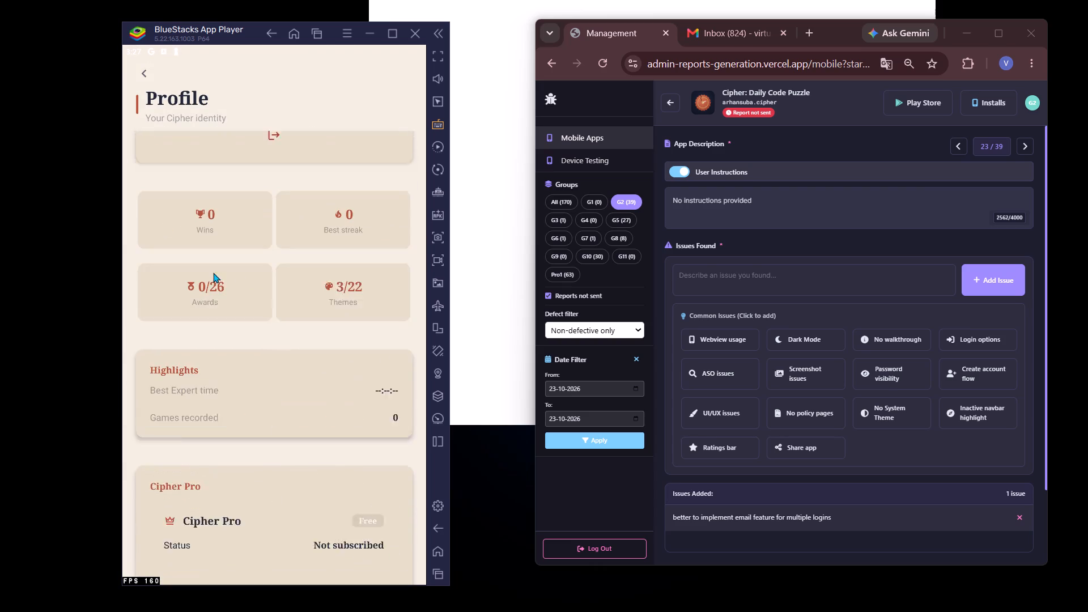
left_click_drag(213, 273, 211, 252)
left_click_drag(258, 463, 228, 242)
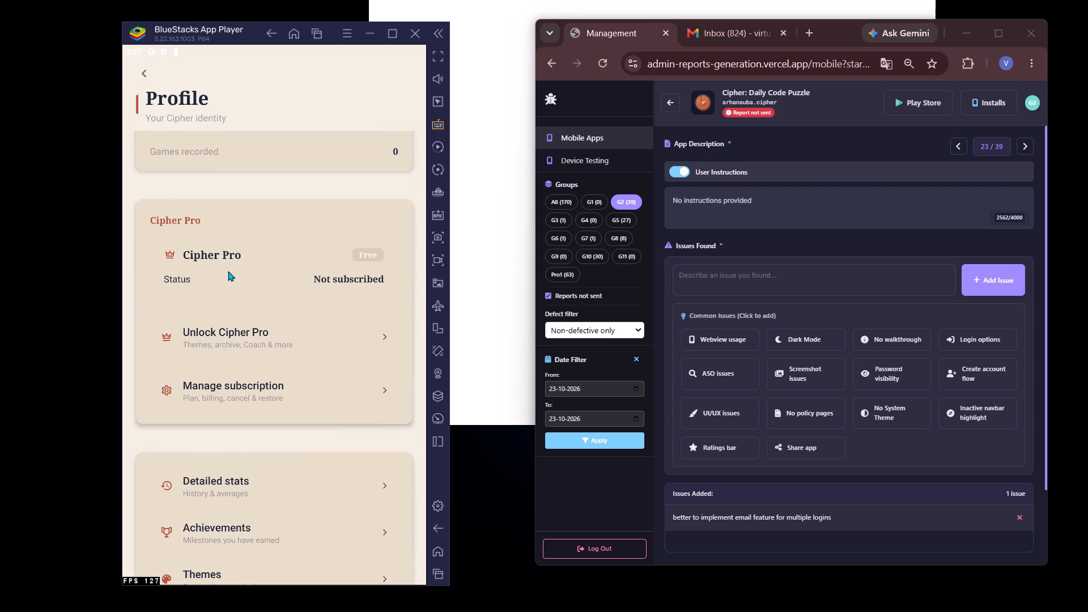
left_click(228, 271)
triple_click(339, 278)
double_click(329, 249)
left_click_drag(290, 462, 282, 310)
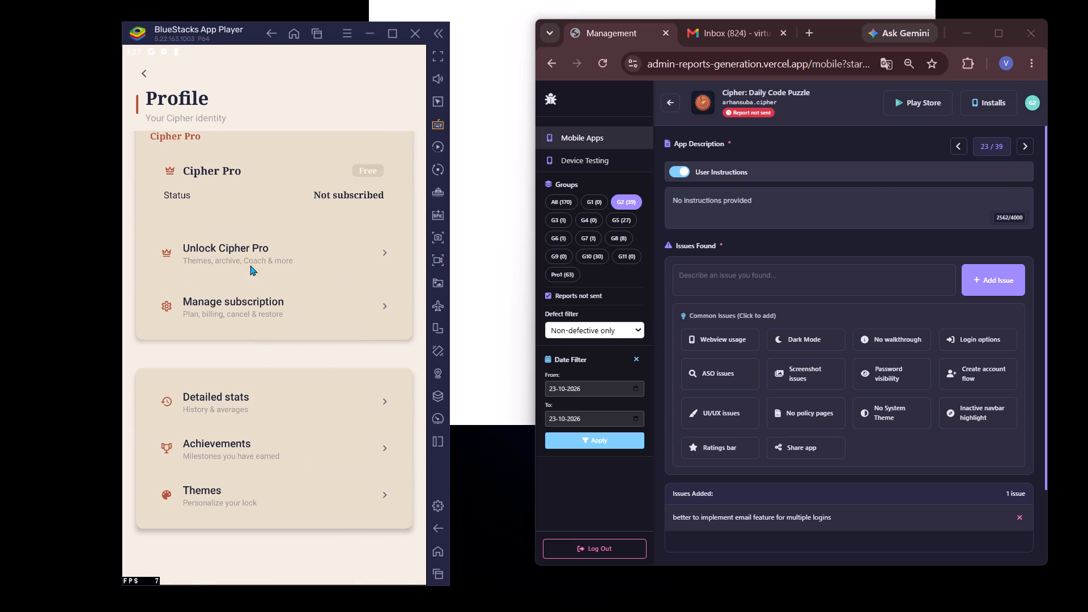
left_click_drag(267, 183, 283, 435)
left_click(143, 67)
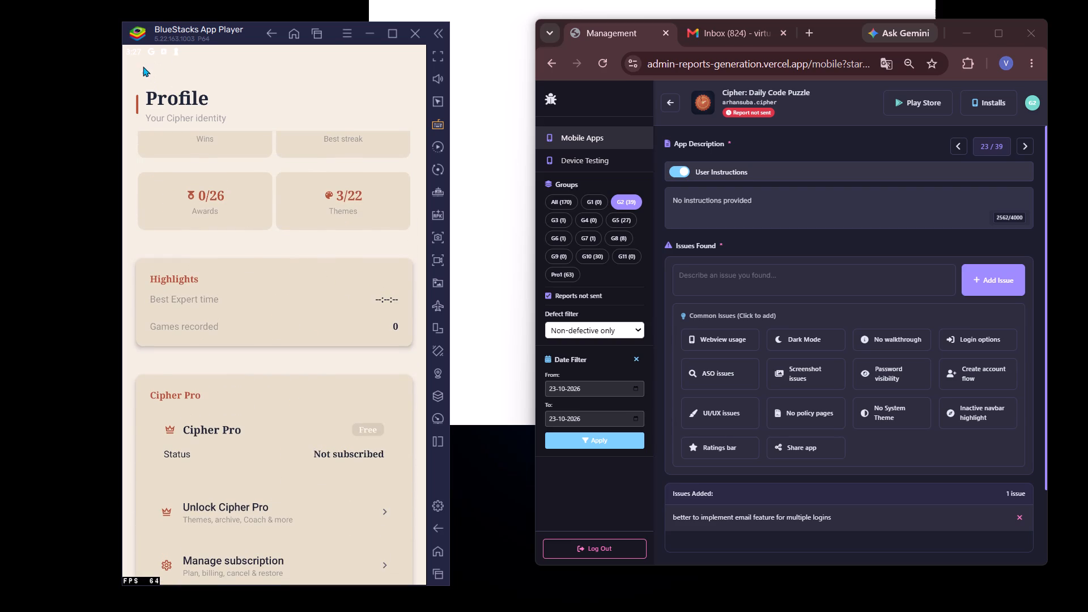
Check Cipher's Intercept #306 puzzle, leave it, and open the Play game to check for user guidance.
left_click_drag(256, 256, 264, 250)
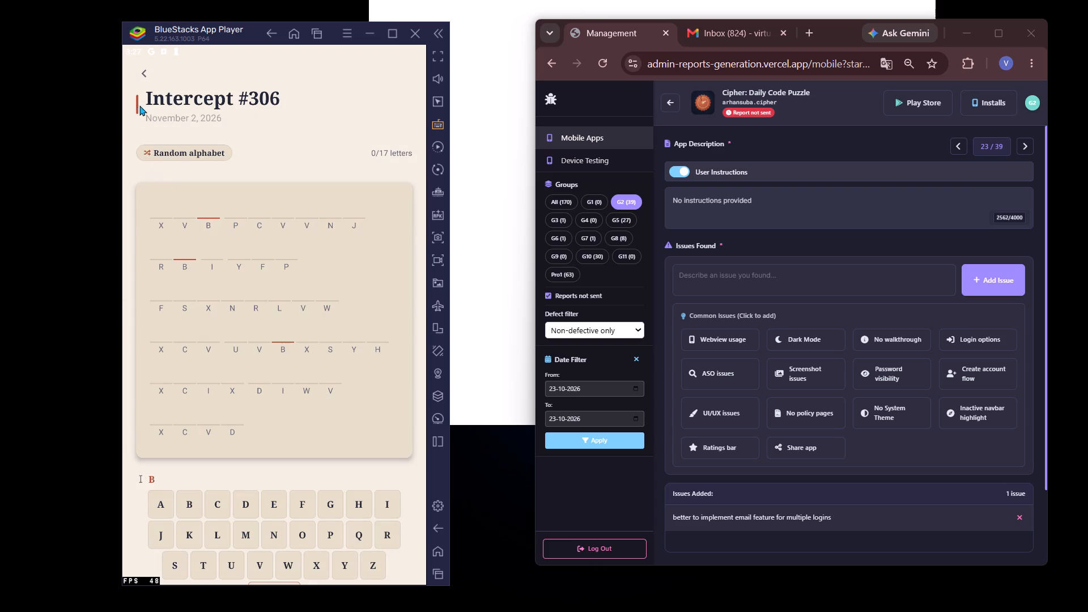
left_click(146, 75)
left_click(178, 337)
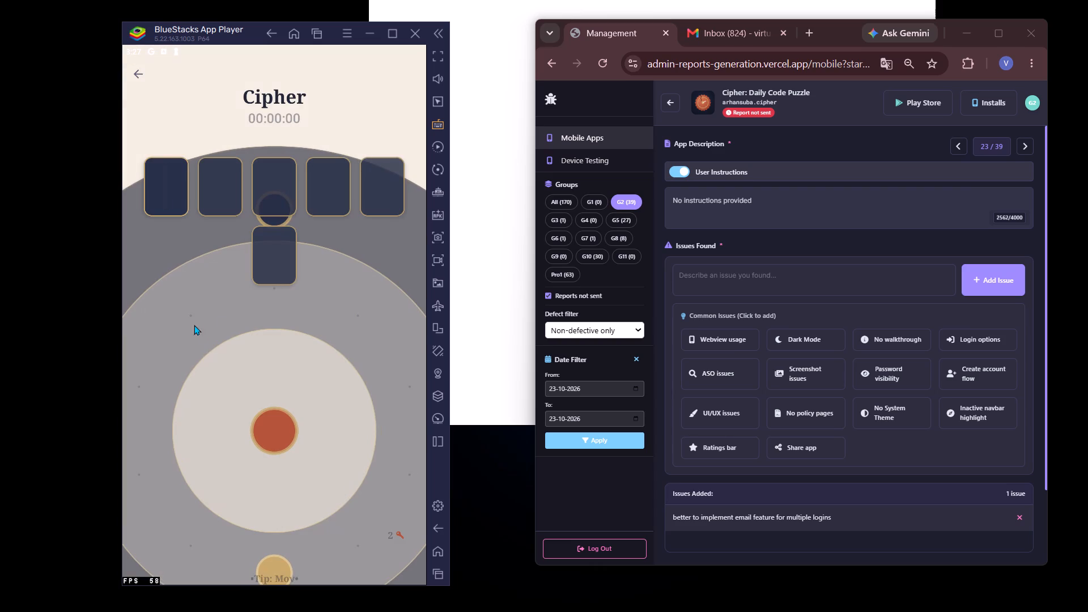
In the Chrome admin site, add the No walkthrough common issue to Cipher's report.
left_click(875, 328)
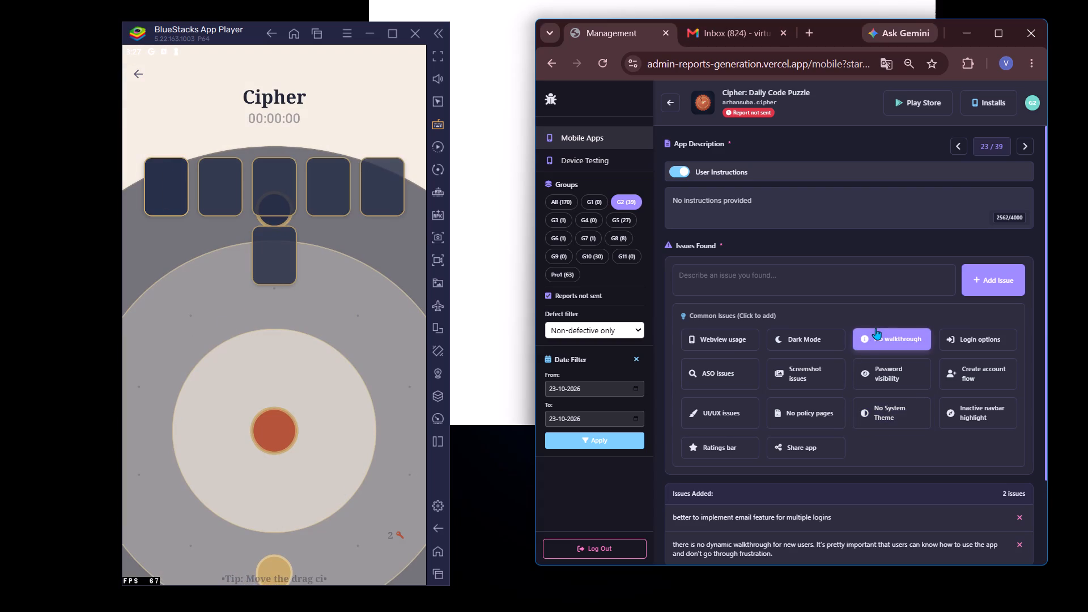
In BlueStacks, leave the Cipher game, switch to its Google Play page, and uninstall Cipher.
left_click(130, 75)
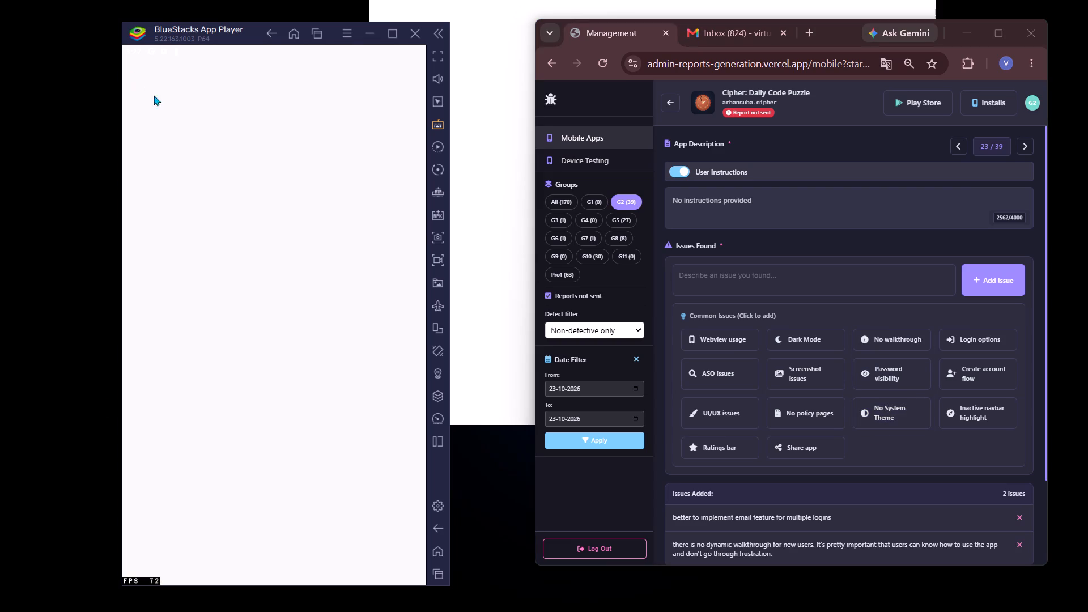
scroll(762, 396, "up", 2)
scroll(794, 404, "down", 1)
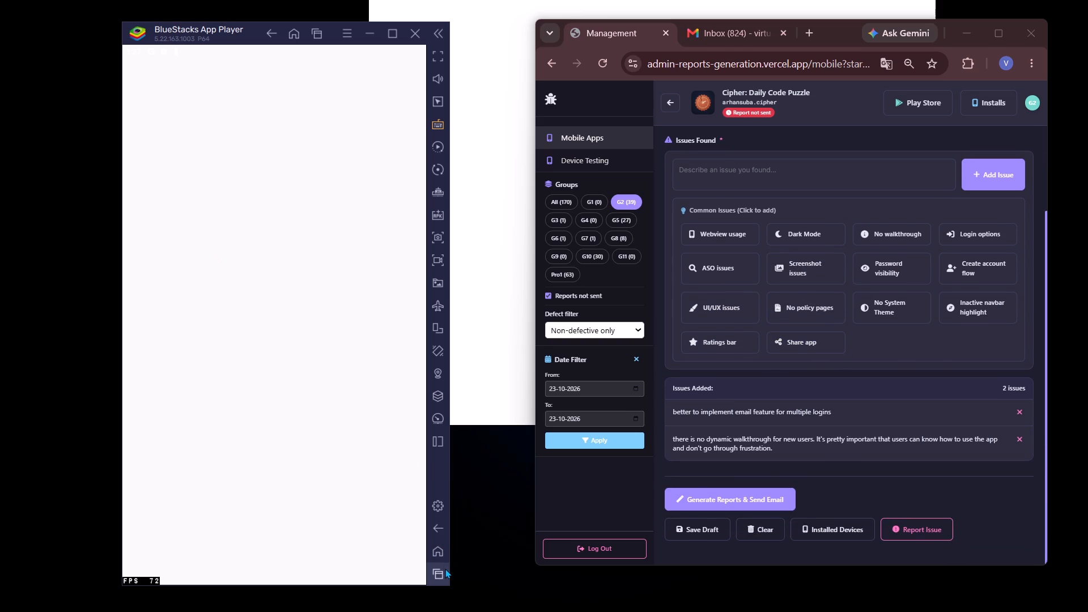
left_click(445, 571)
left_click(258, 376)
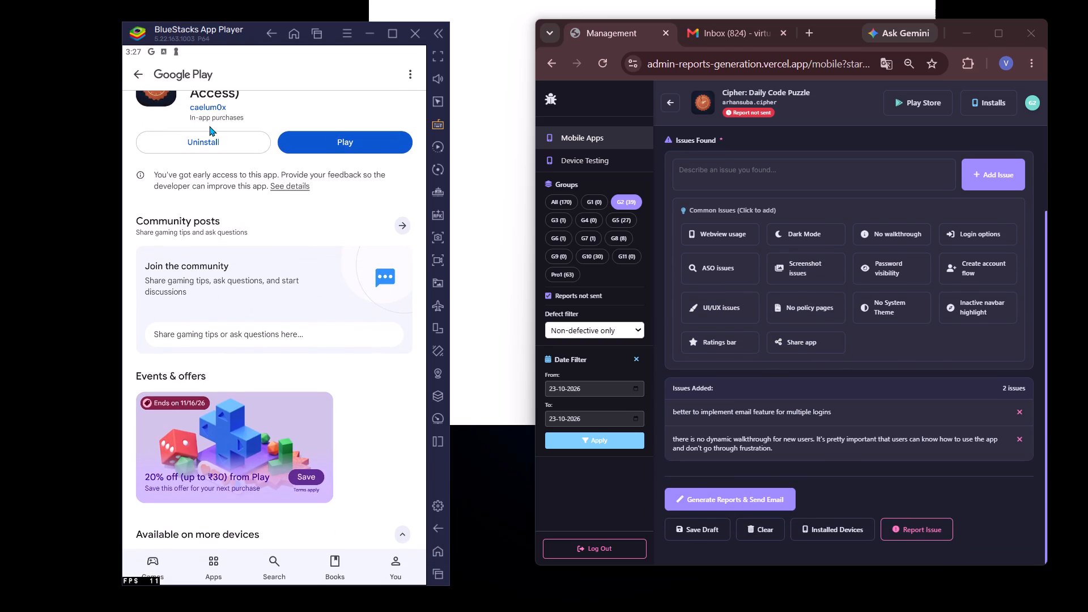
left_click(224, 141)
left_click(375, 336)
Look over Cipher's Play Store screenshots, and generate and email its issue report from the Chrome admin site.
left_click_drag(297, 379, 282, 241)
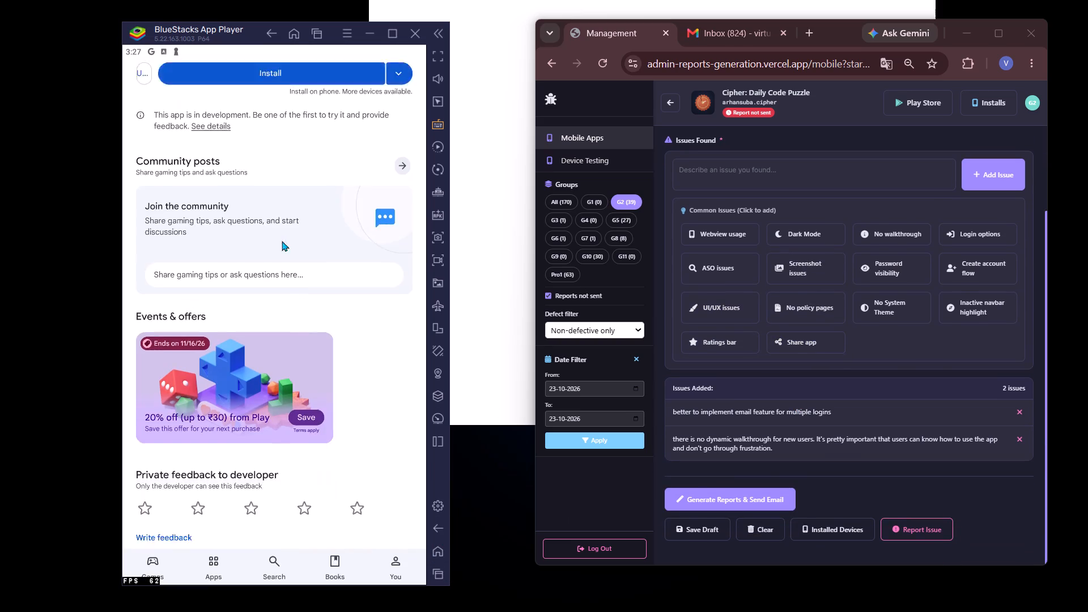
left_click_drag(282, 241, 280, 202)
left_click_drag(299, 456, 263, 270)
left_click_drag(357, 420, 214, 454)
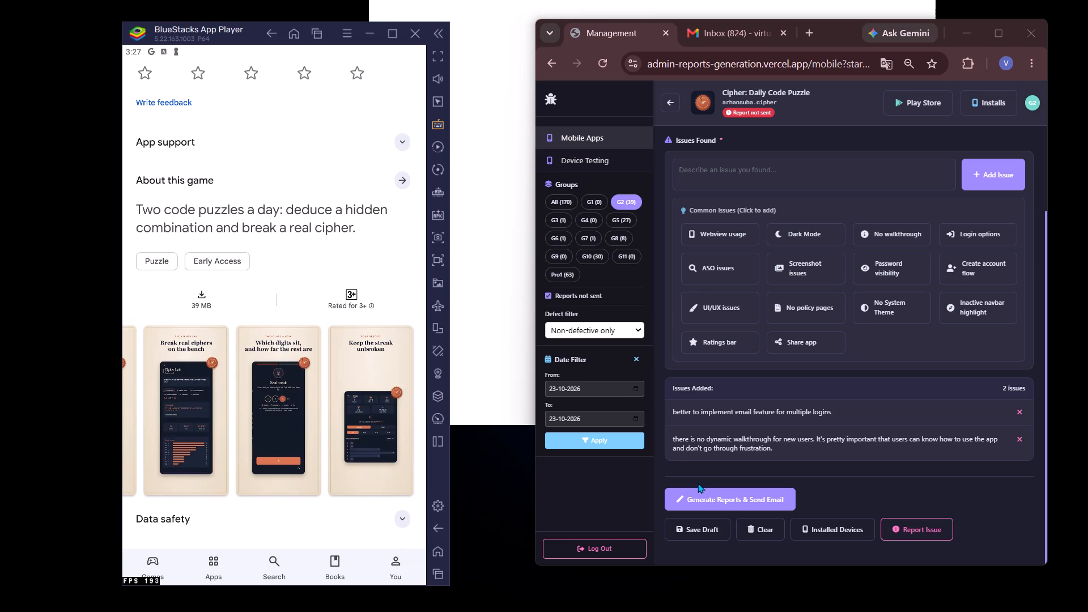
left_click(719, 493)
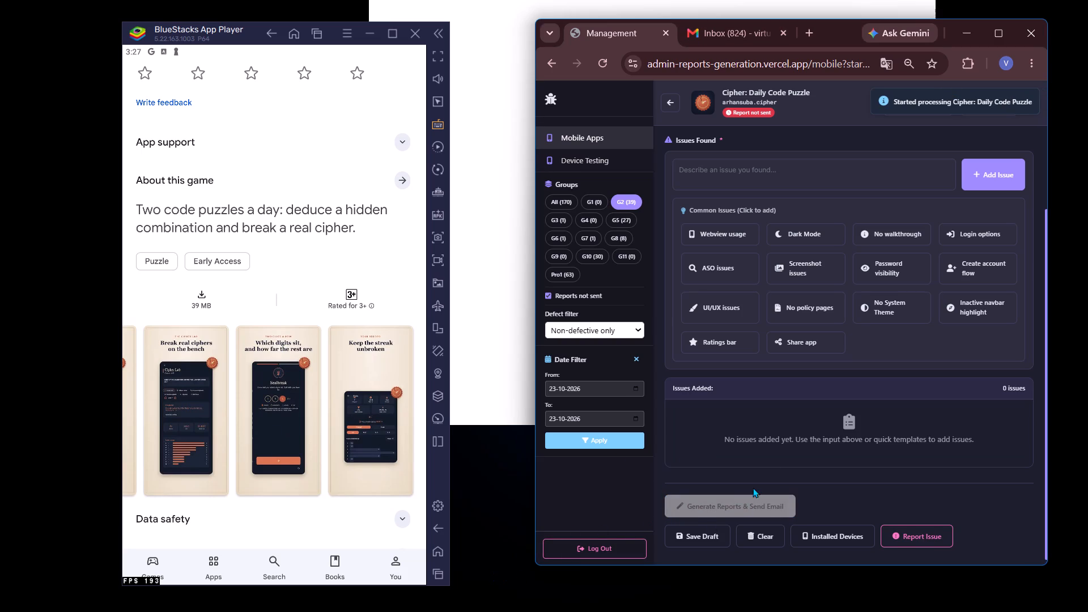
Advance to Kuantum (24 / 39) in both the Chrome and BlueStacks admin pages, and open its Play Store page in BlueStacks.
scroll(806, 417, "up", 6)
left_click(1026, 148)
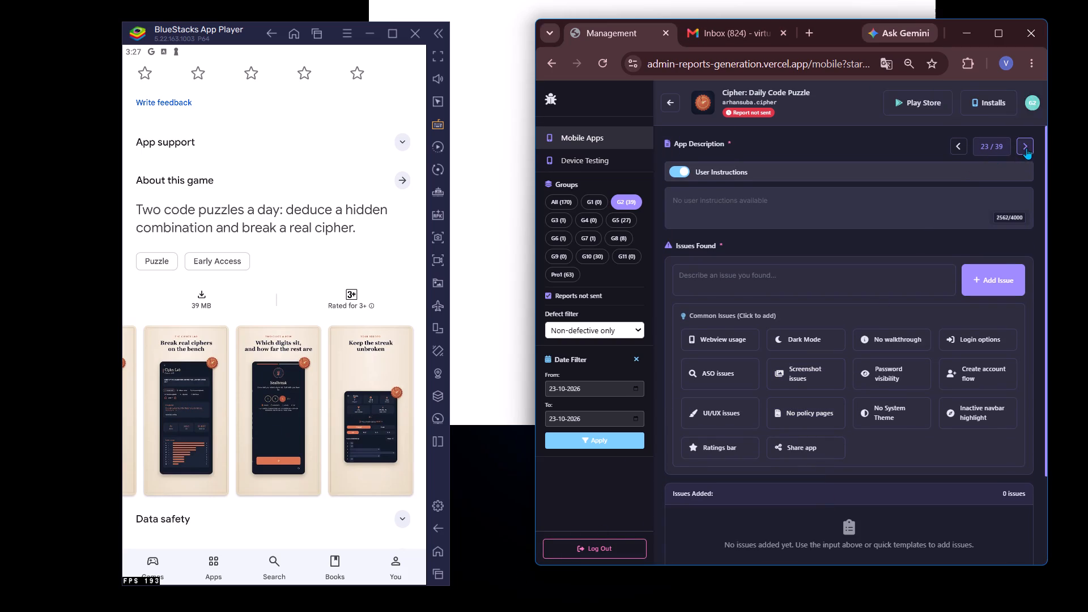
left_click(437, 575)
left_click(330, 349)
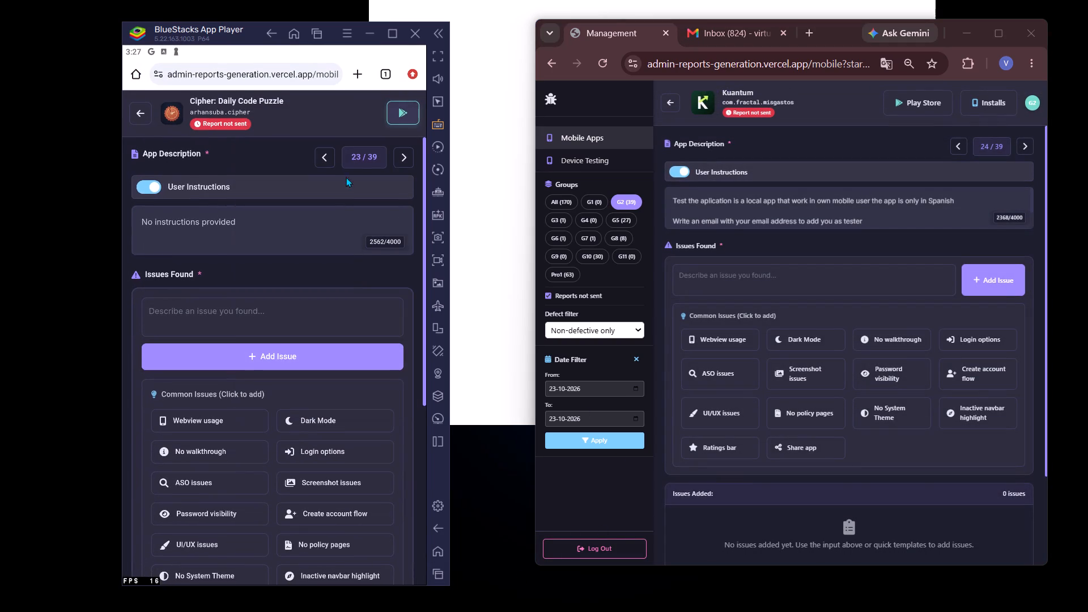
left_click(402, 151)
left_click(403, 111)
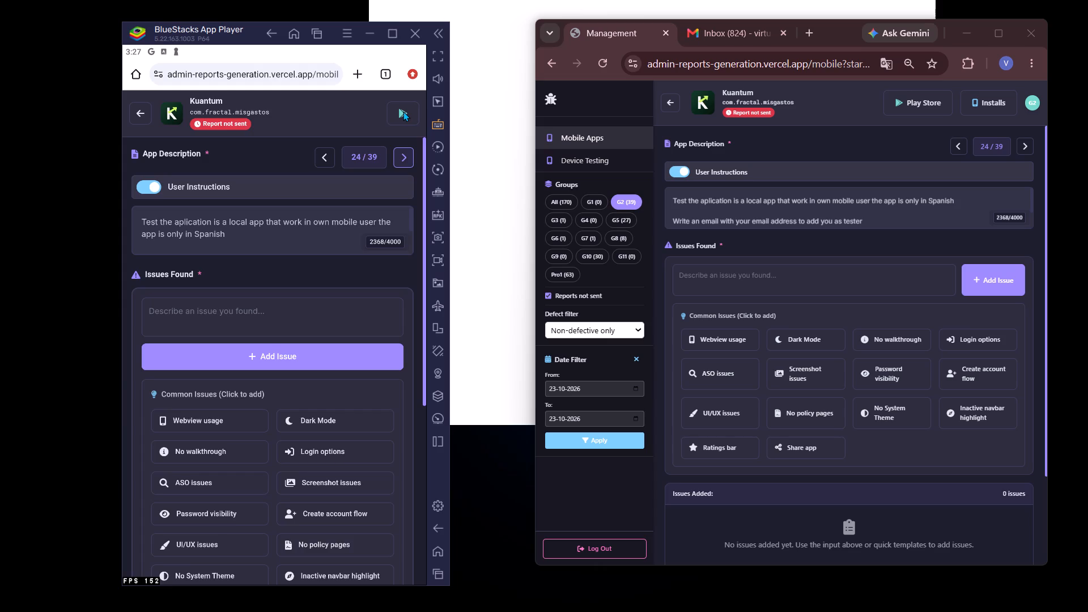
Examine Kuantum's Play Store listing, including its description and screenshots.
left_click_drag(322, 372, 278, 127)
left_click_drag(303, 354, 298, 325)
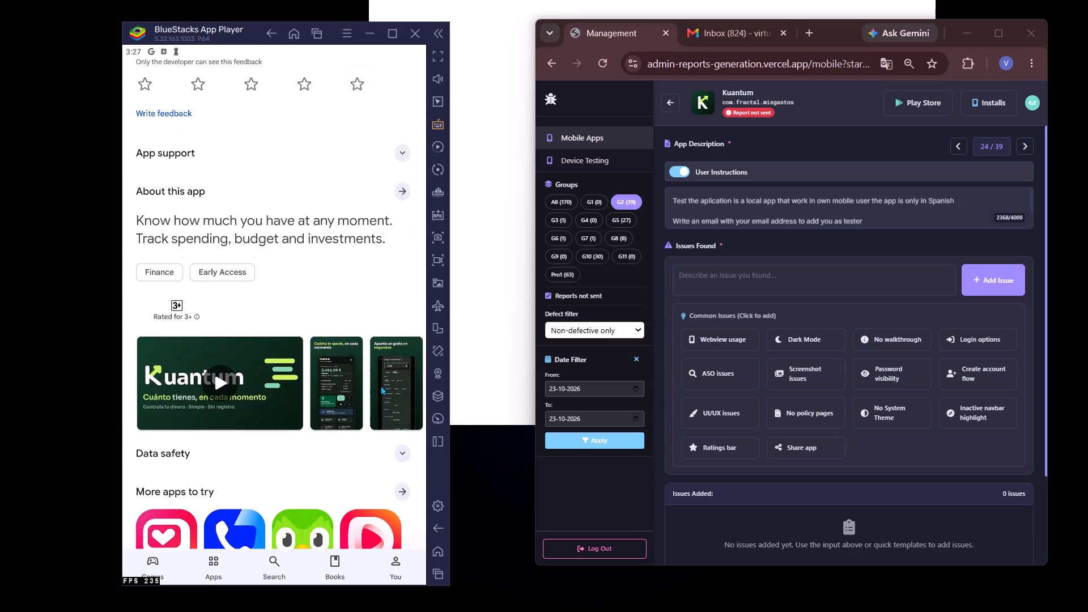
left_click_drag(380, 385, 179, 445)
left_click_drag(370, 410, 284, 427)
left_click_drag(389, 393, 343, 391)
left_click_drag(344, 243, 342, 445)
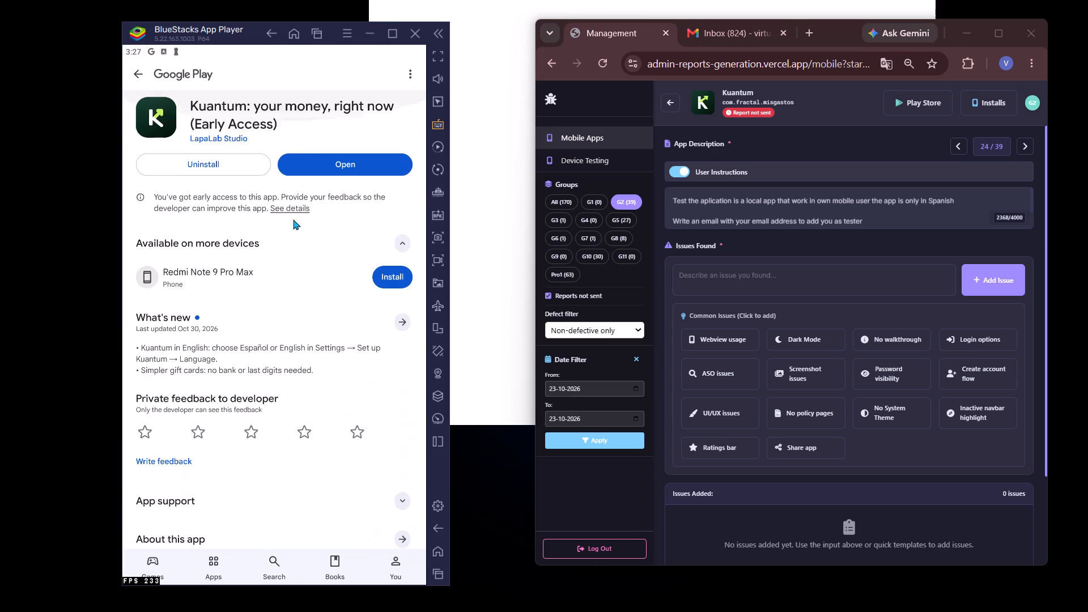
Launch Kuantum, view the first step of its guided setup, go back, and skip the setup.
left_click(348, 169)
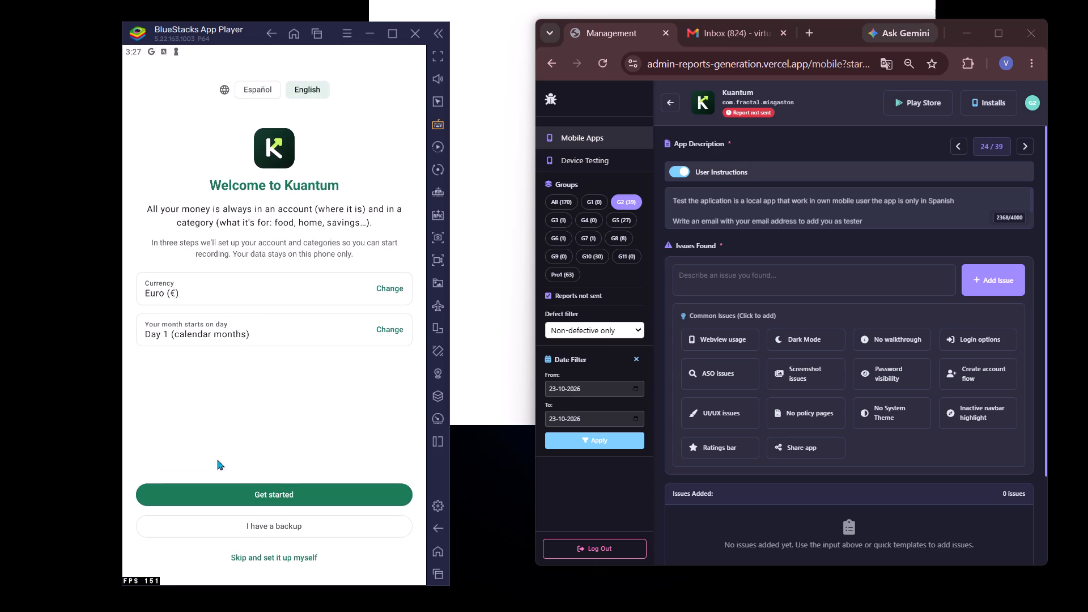
left_click(295, 487)
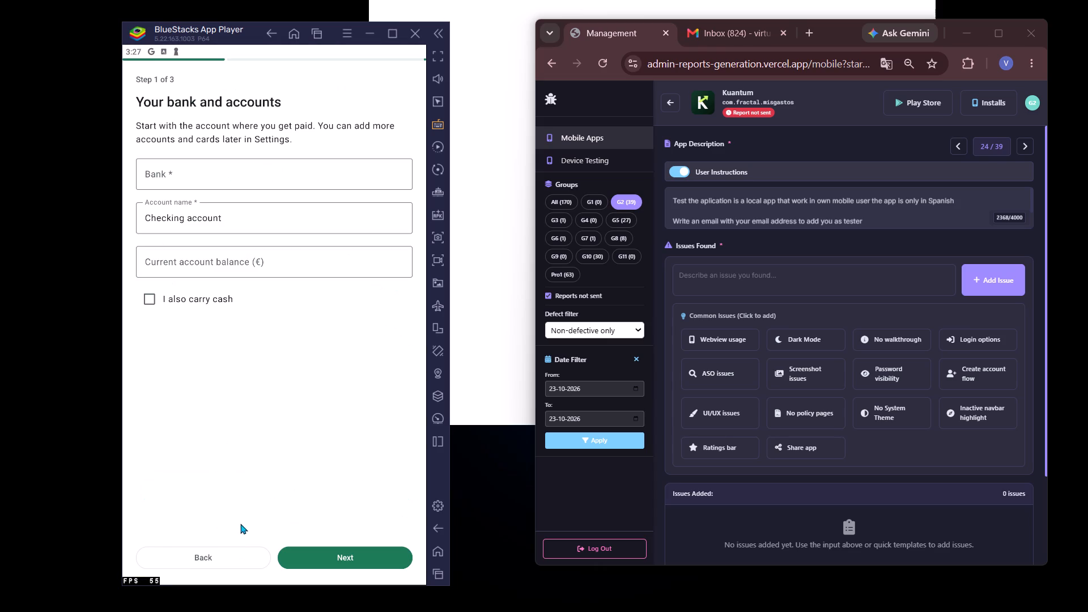
left_click(197, 556)
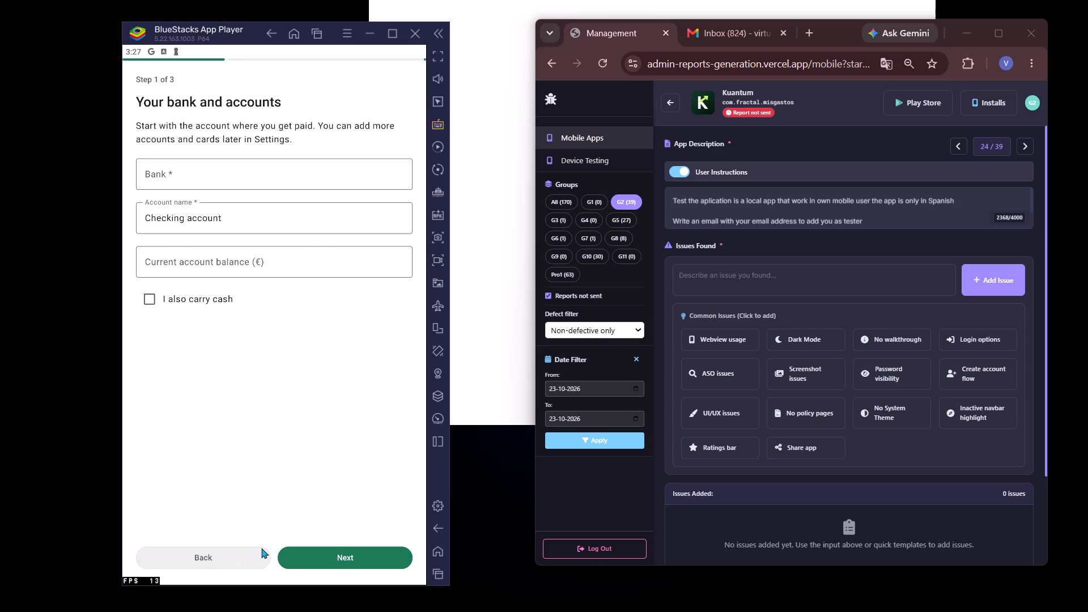
left_click(262, 556)
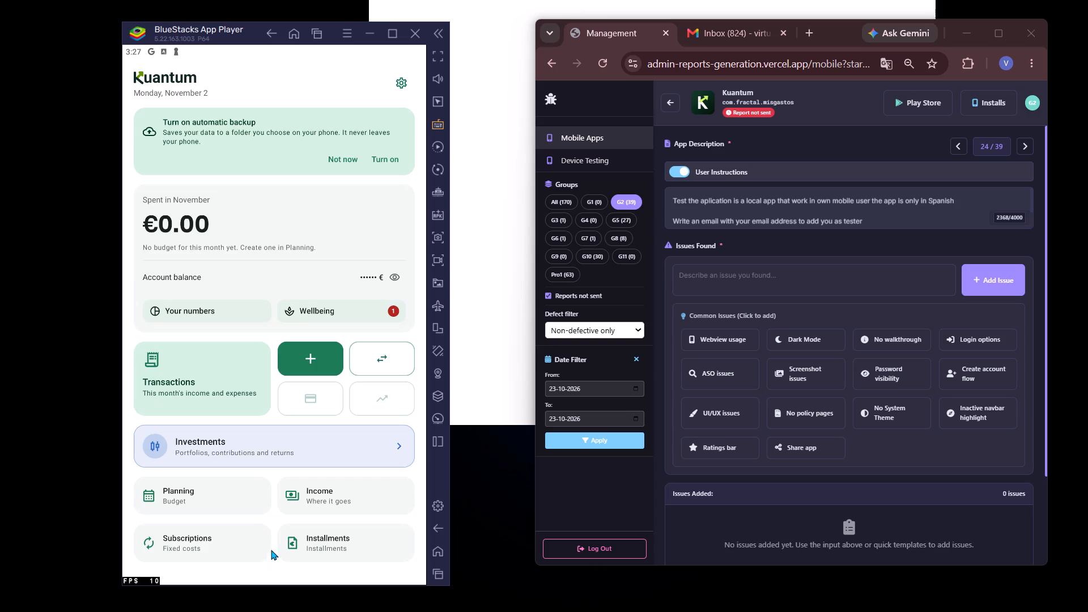
Try dark mode on and off in Kuantum's Settings and look through the remaining options.
left_click(403, 88)
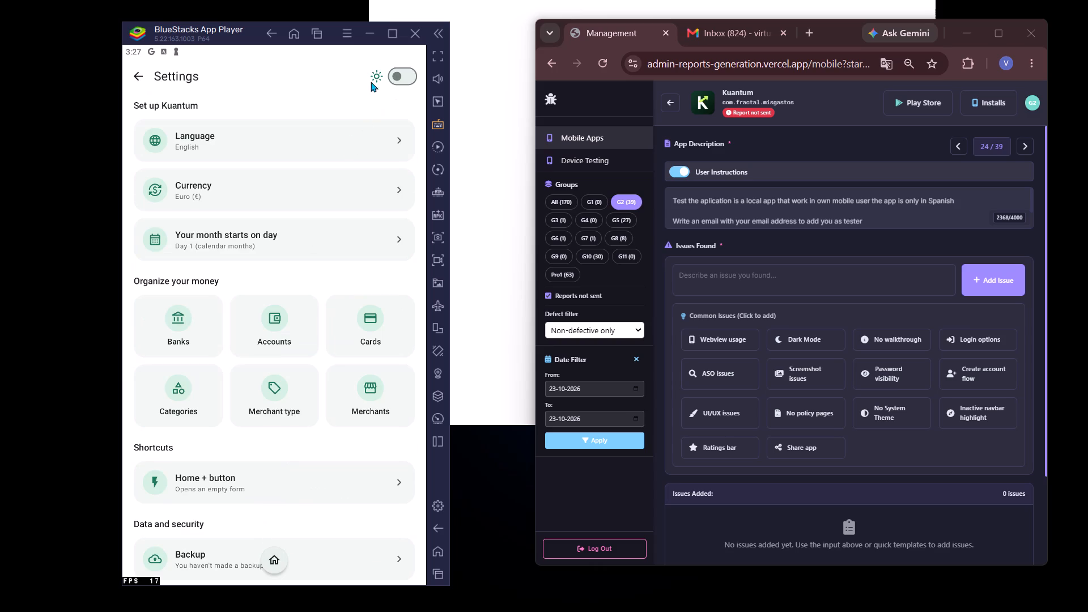
left_click(396, 78)
left_click(394, 86)
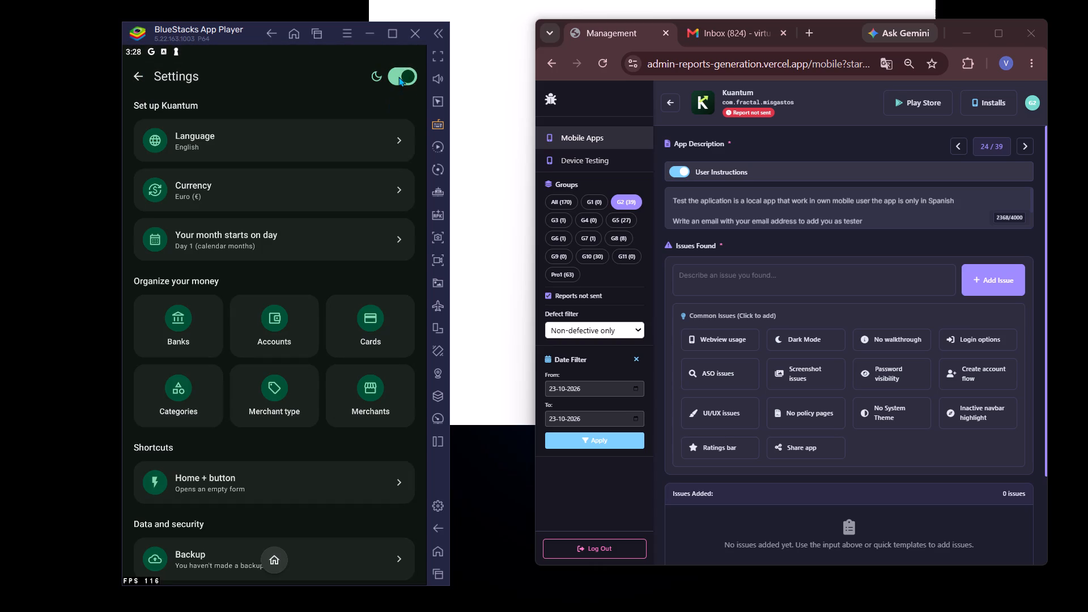
left_click(398, 79)
left_click_drag(302, 443, 257, 279)
left_click_drag(293, 460, 233, 289)
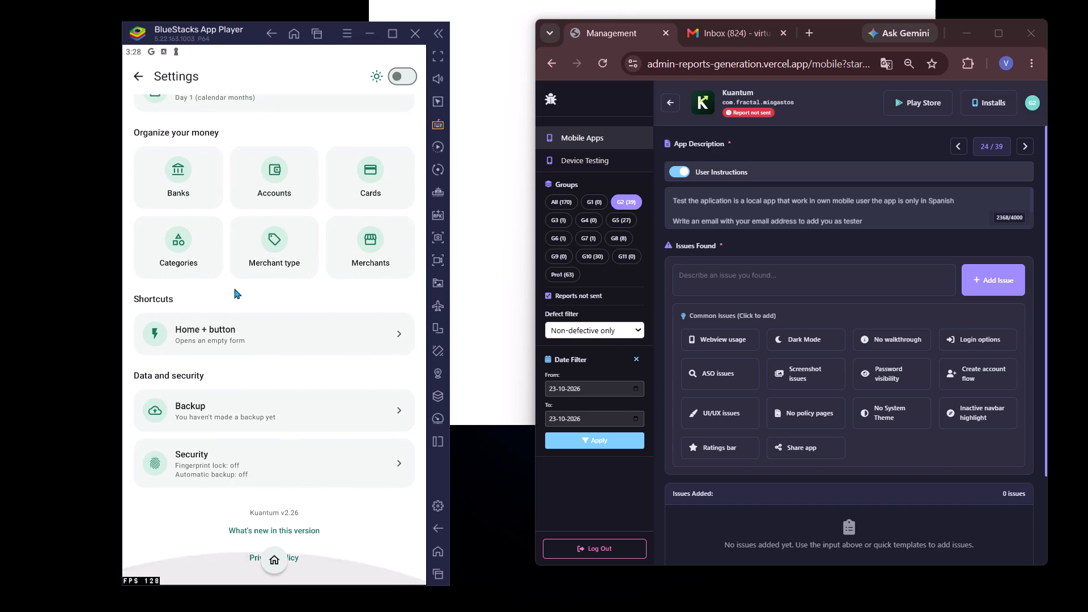
In the Chrome admin site, add the No System Theme and Ratings bar common issues to Kuantum's report.
left_click(893, 400)
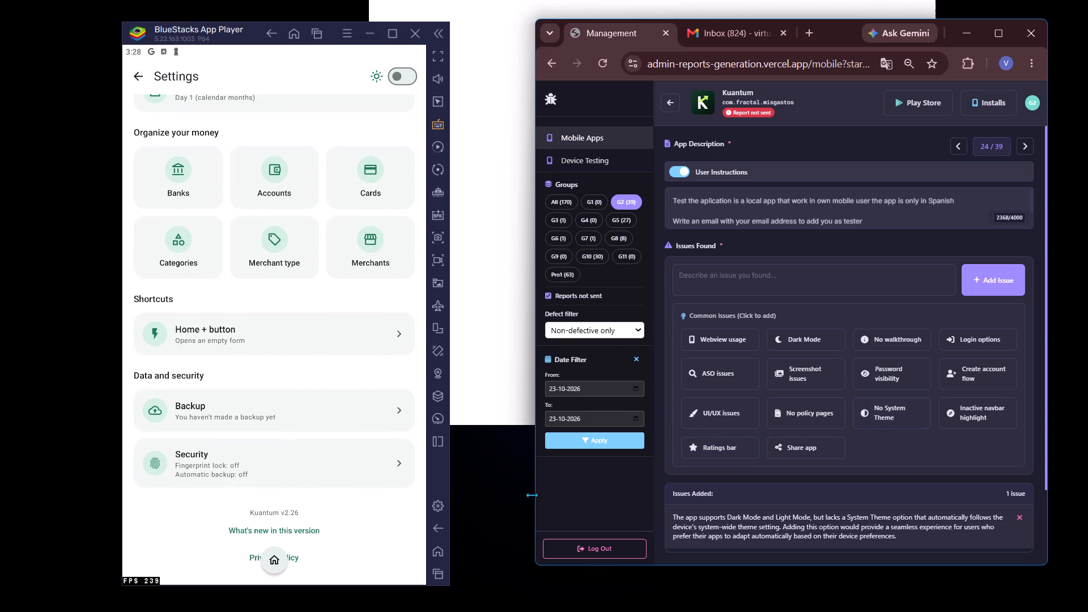
left_click_drag(430, 562, 400, 410)
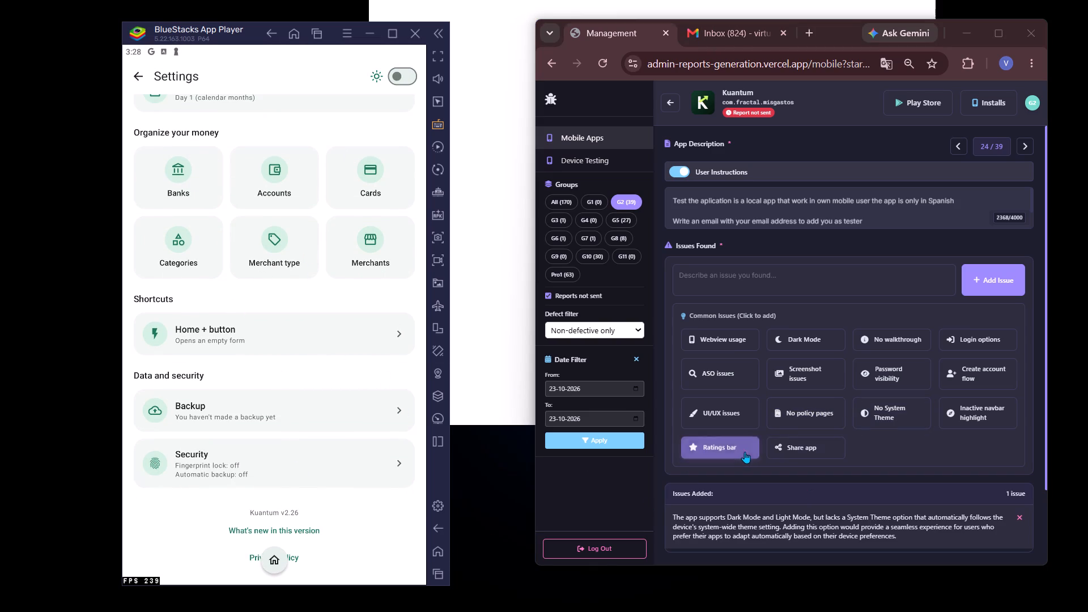
left_click(742, 452)
Look through Kuantum's home screen and its Investments section, including the Overview, Earnings and Holdings pages.
left_click_drag(234, 223, 263, 475)
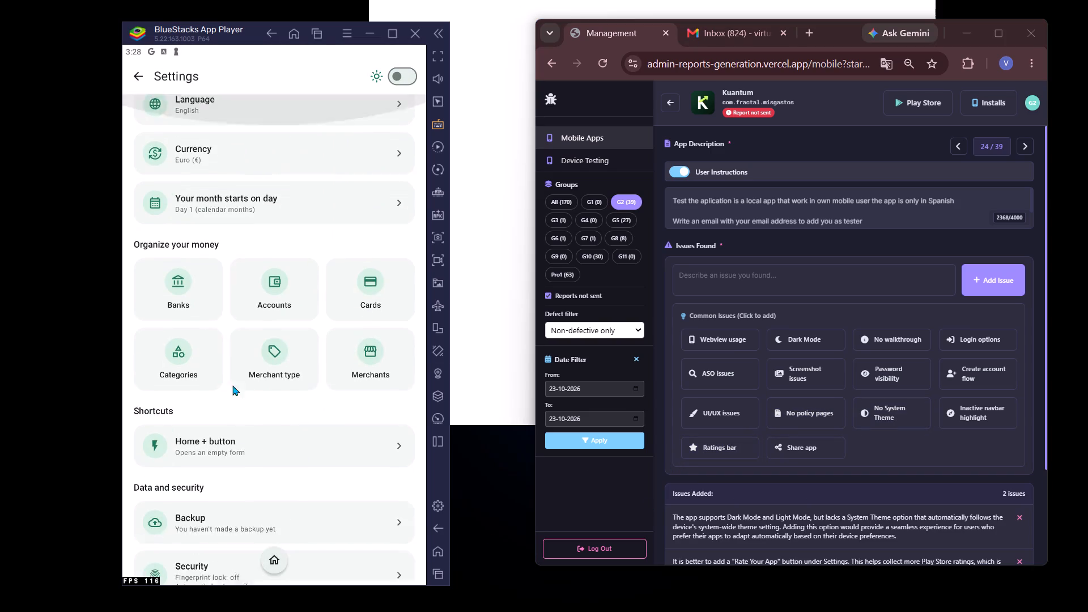
left_click(133, 78)
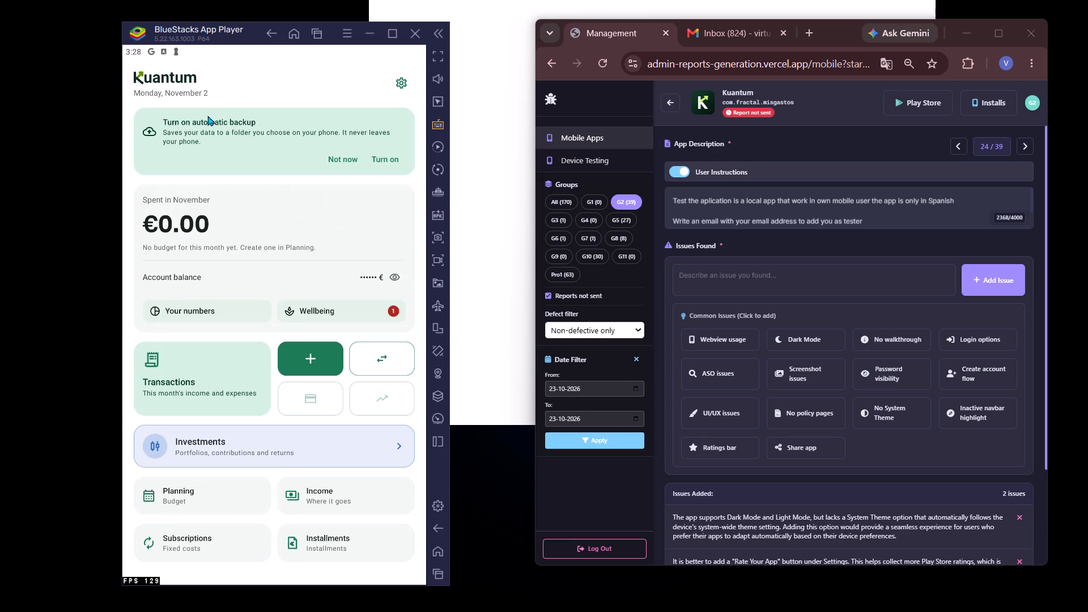
left_click_drag(277, 427, 282, 244)
left_click_drag(347, 449, 321, 289)
left_click_drag(217, 500, 215, 506)
left_click(312, 500)
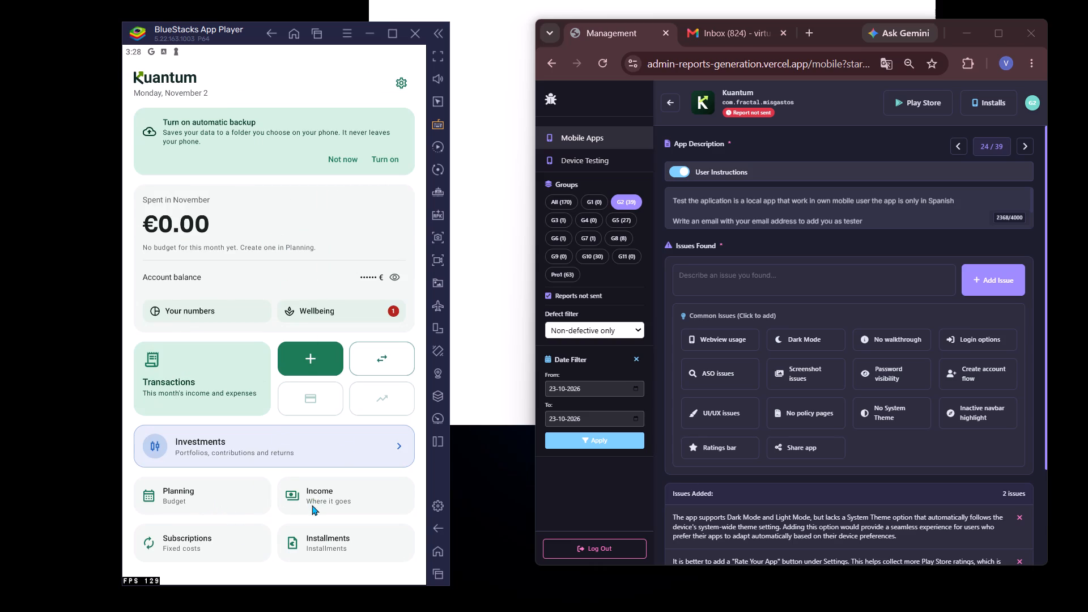
left_click(311, 510)
left_click(295, 449)
left_click(274, 97)
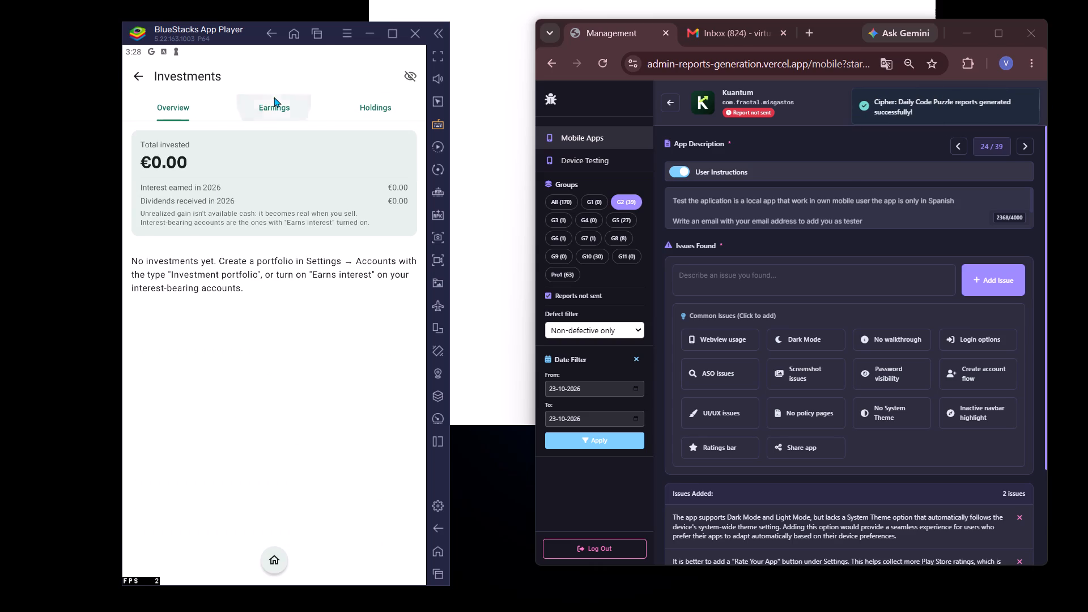
left_click(364, 115)
left_click(177, 103)
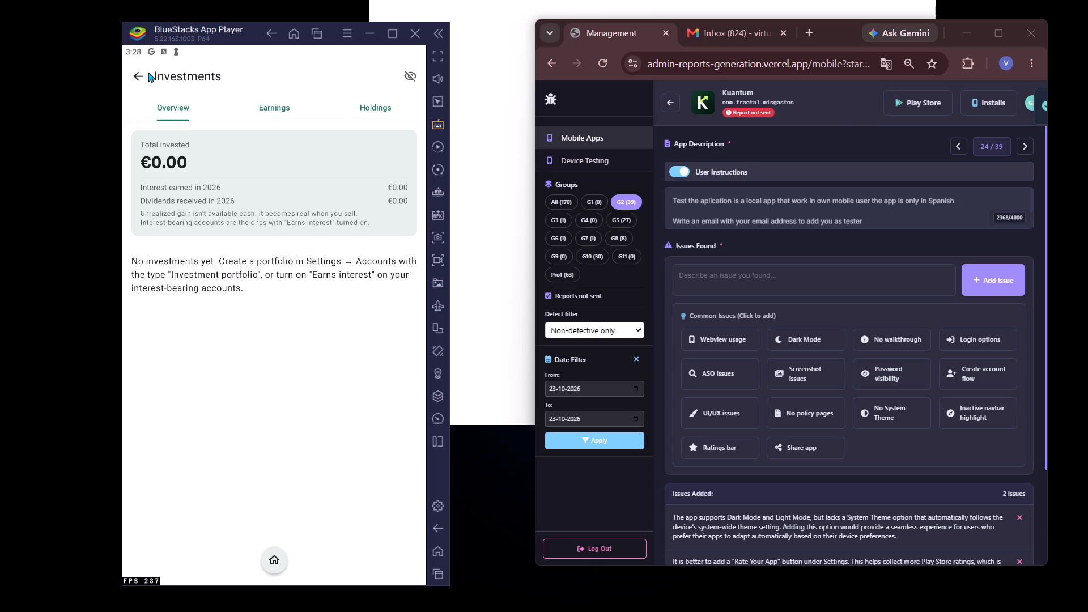
left_click(148, 72)
left_click_drag(301, 422, 316, 228)
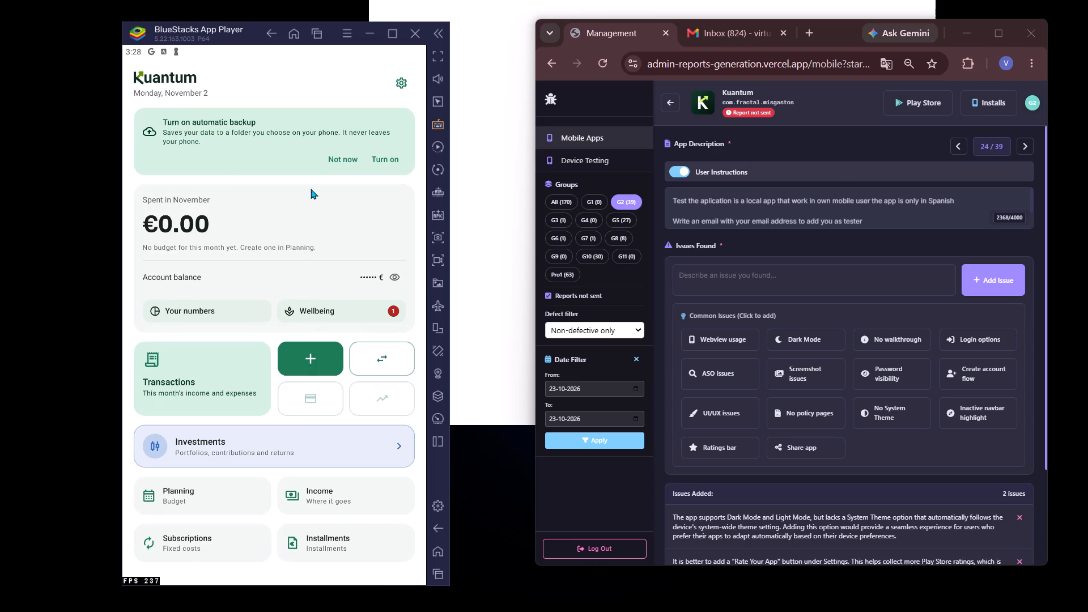
left_click_drag(283, 198, 301, 312)
left_click_drag(334, 436, 339, 367)
Look over Kuantum's Settings options once more and return to its home screen.
left_click(397, 89)
left_click_drag(305, 467, 294, 415)
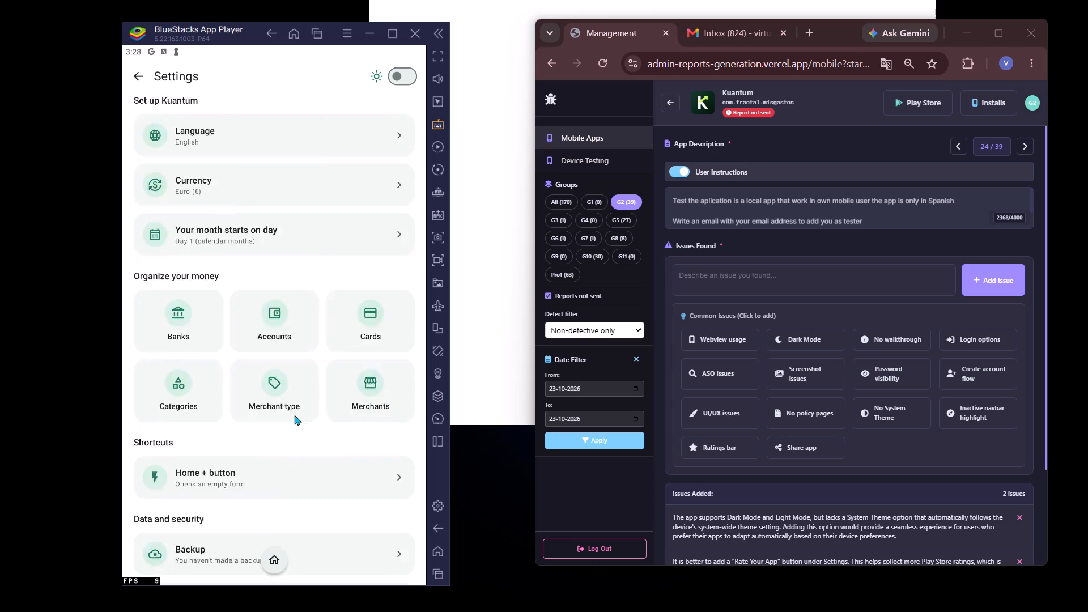
left_click_drag(294, 415, 319, 286)
left_click_drag(316, 246, 309, 355)
left_click_drag(338, 330, 321, 294)
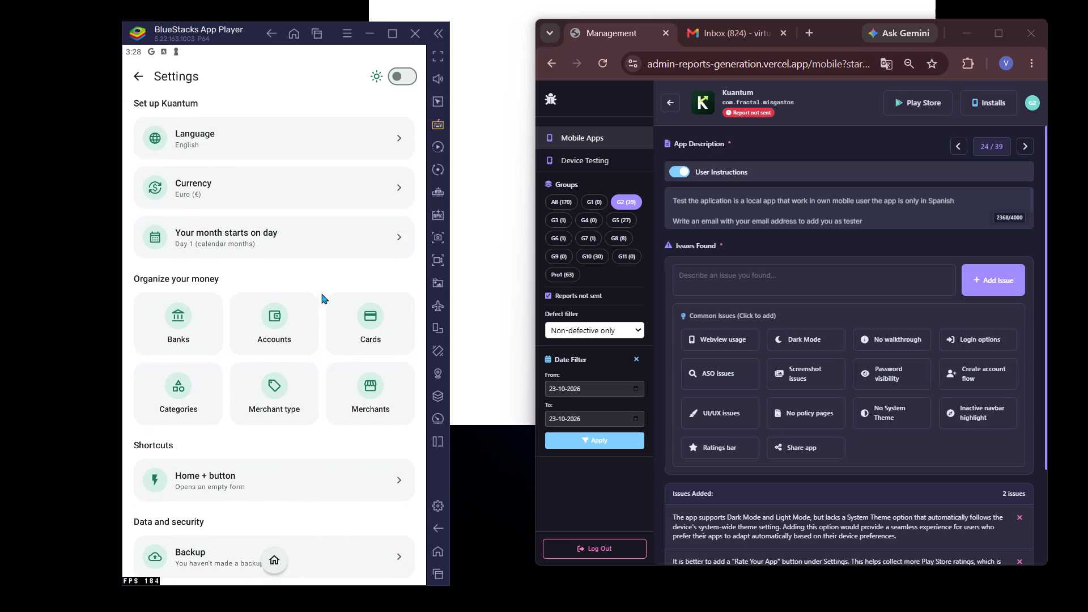
left_click_drag(321, 294, 321, 323)
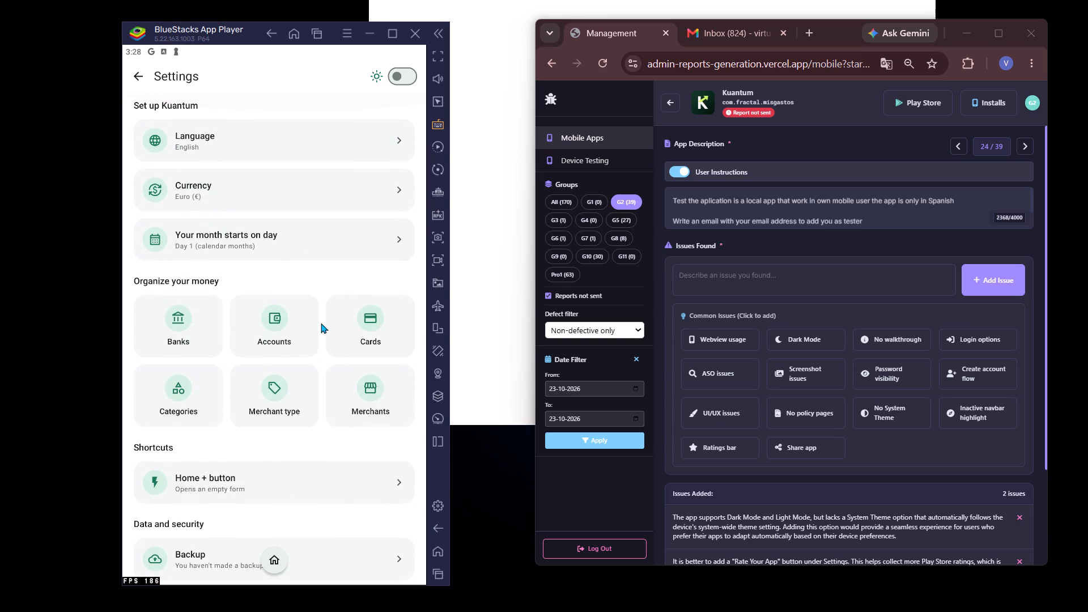
scroll(793, 371, "down", 1)
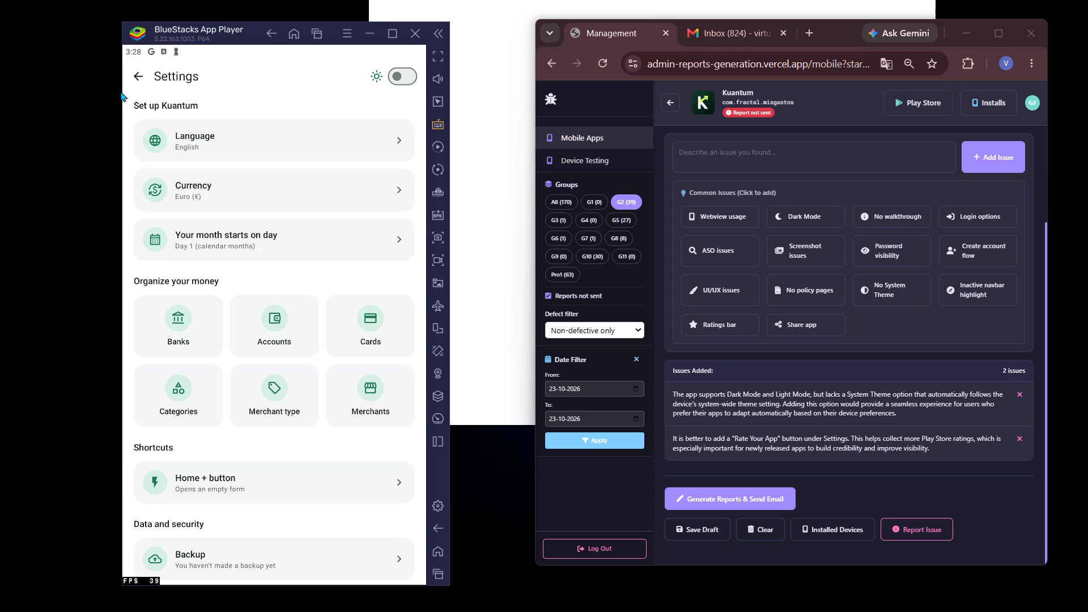
left_click(138, 74)
left_click_drag(291, 340, 276, 386)
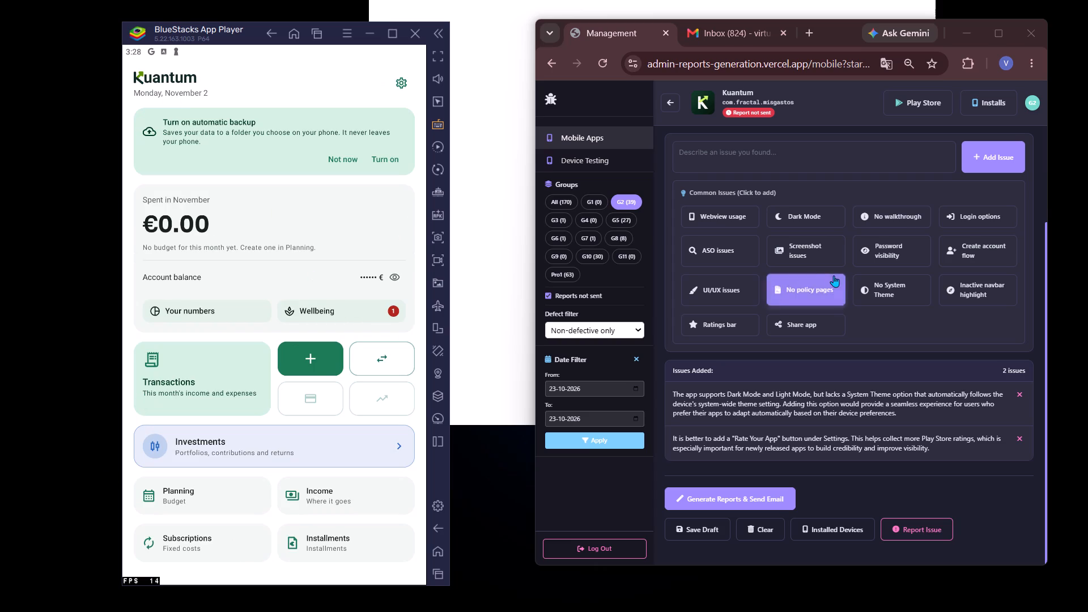
Add the No walkthrough common issue to Kuantum's report, check the issue list, and generate and email the reports.
left_click(871, 217)
scroll(832, 402, "down", 1)
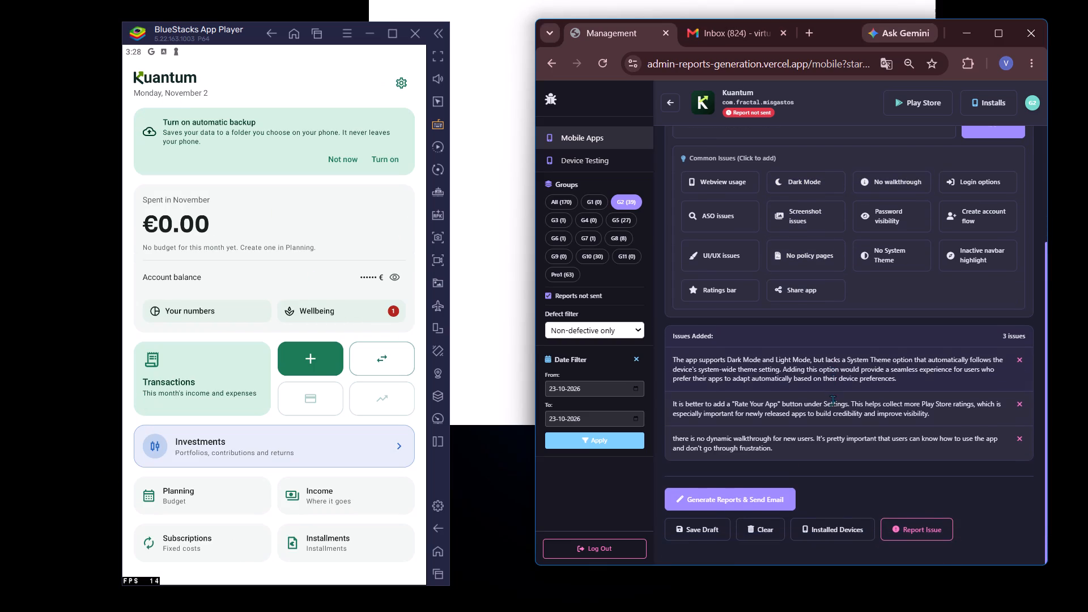
scroll(836, 305, "up", 3)
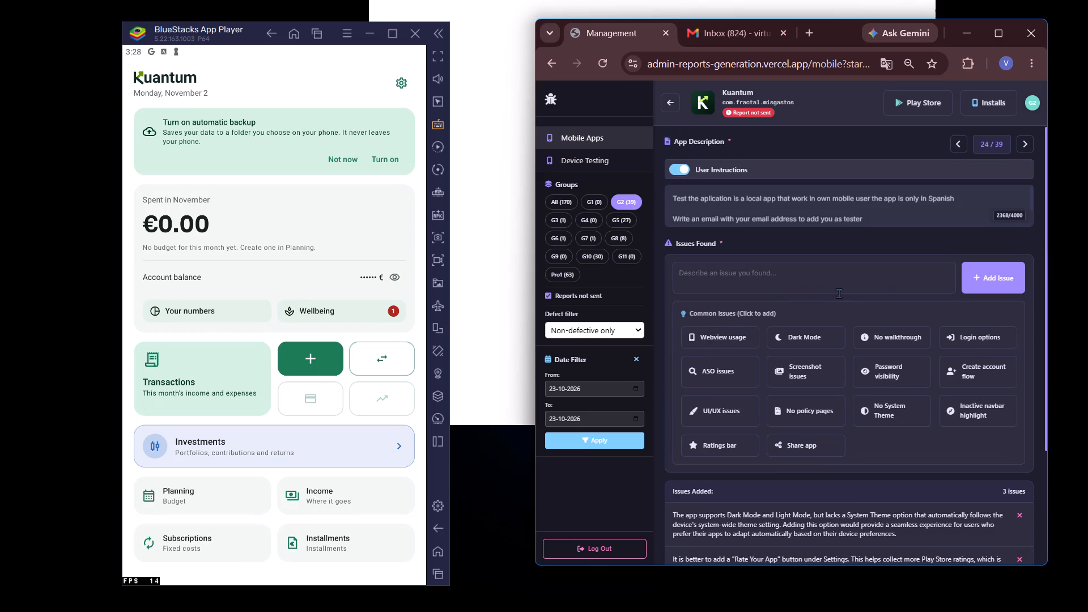
scroll(839, 291, "down", 2)
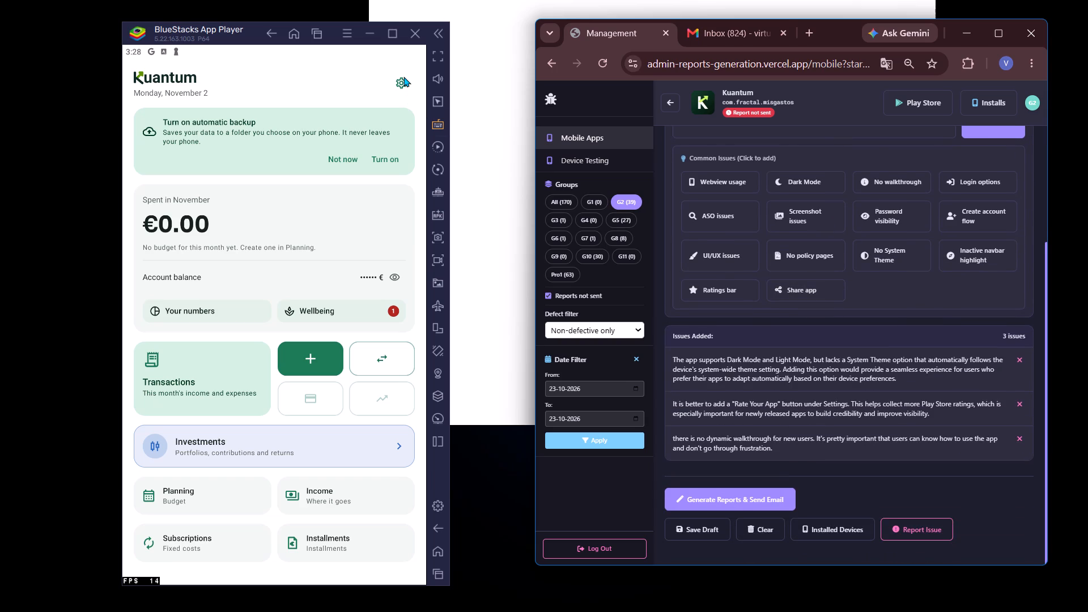
left_click(717, 492)
Return to Kuantum's Play Store listing in BlueStacks and uninstall the app.
left_click(446, 578)
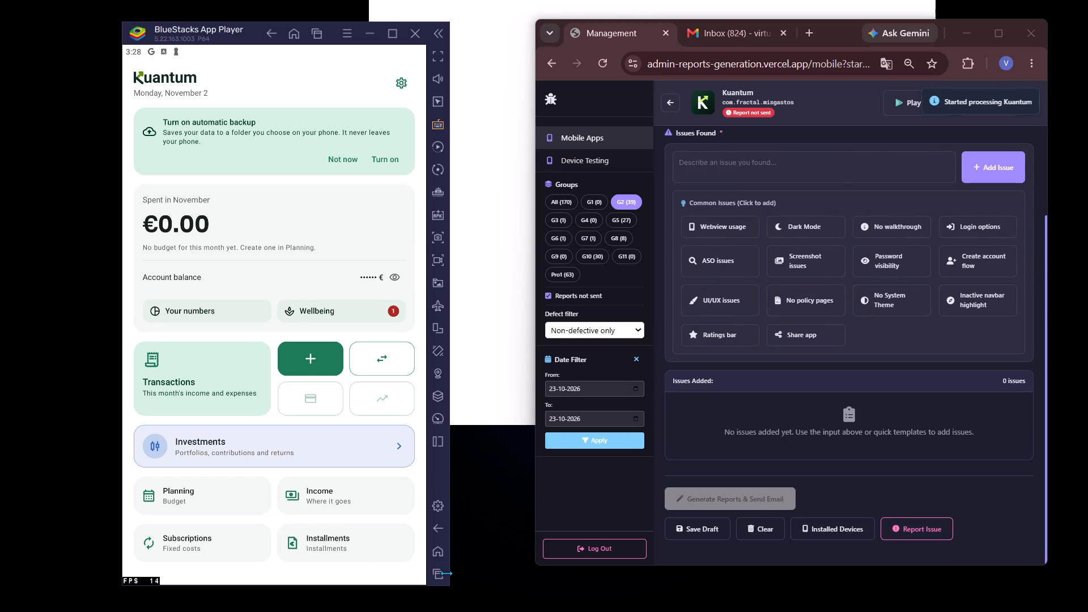
left_click_drag(437, 580, 442, 581)
left_click(382, 474)
left_click_drag(349, 509, 240, 243)
left_click_drag(268, 227, 253, 546)
left_click(182, 95)
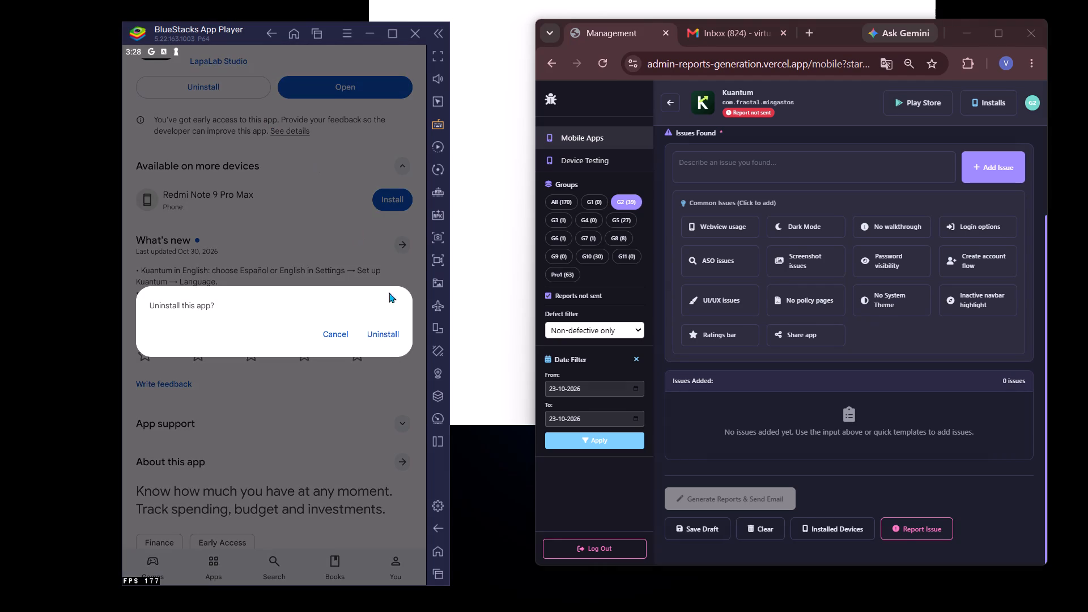
left_click(388, 326)
Advance the admin site to CLYR7 in both BlueStacks and desktop Chrome, and open CLYR7's Play Store listing.
left_click(444, 575)
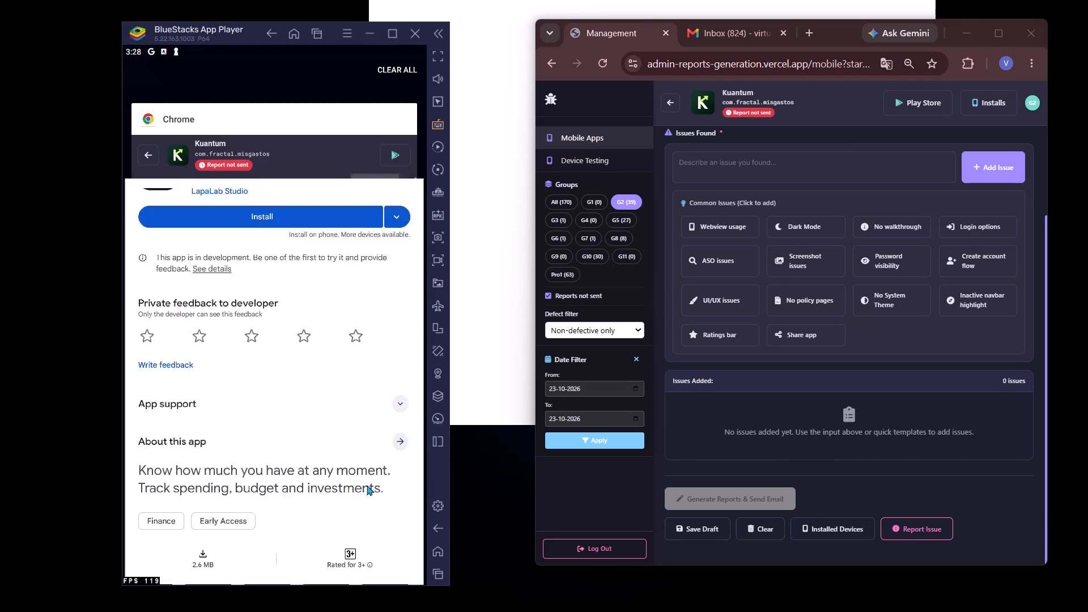
left_click(317, 384)
left_click(401, 163)
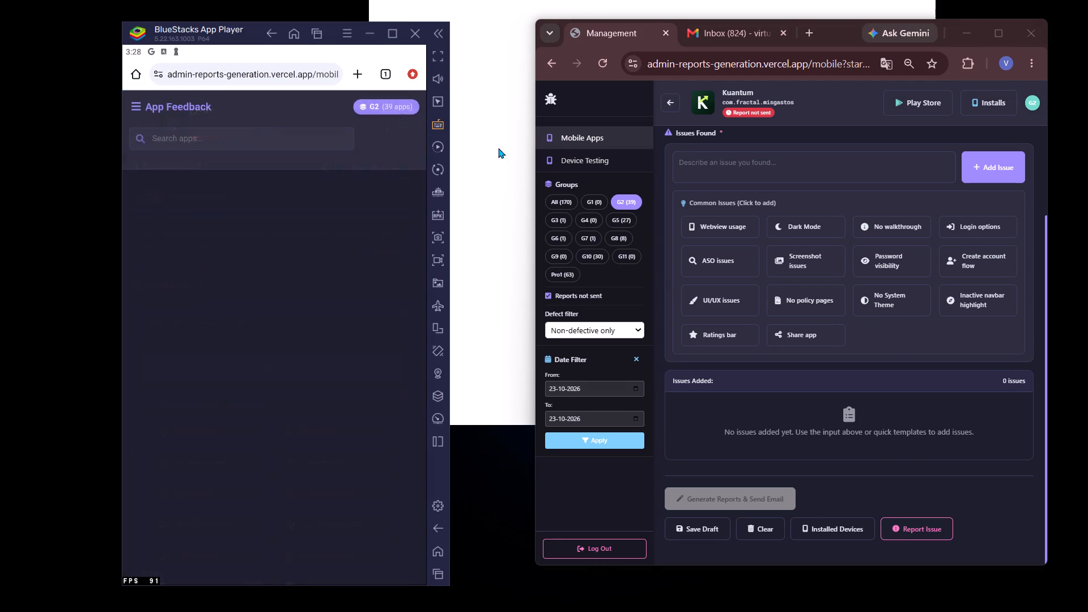
scroll(926, 239, "up", 5)
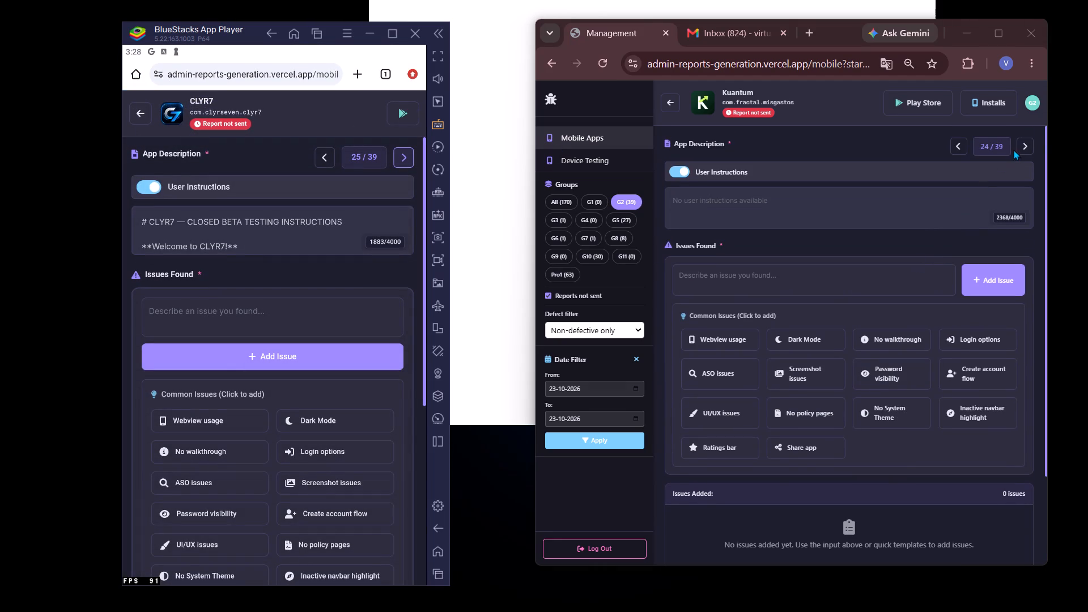
left_click(1027, 147)
left_click(392, 113)
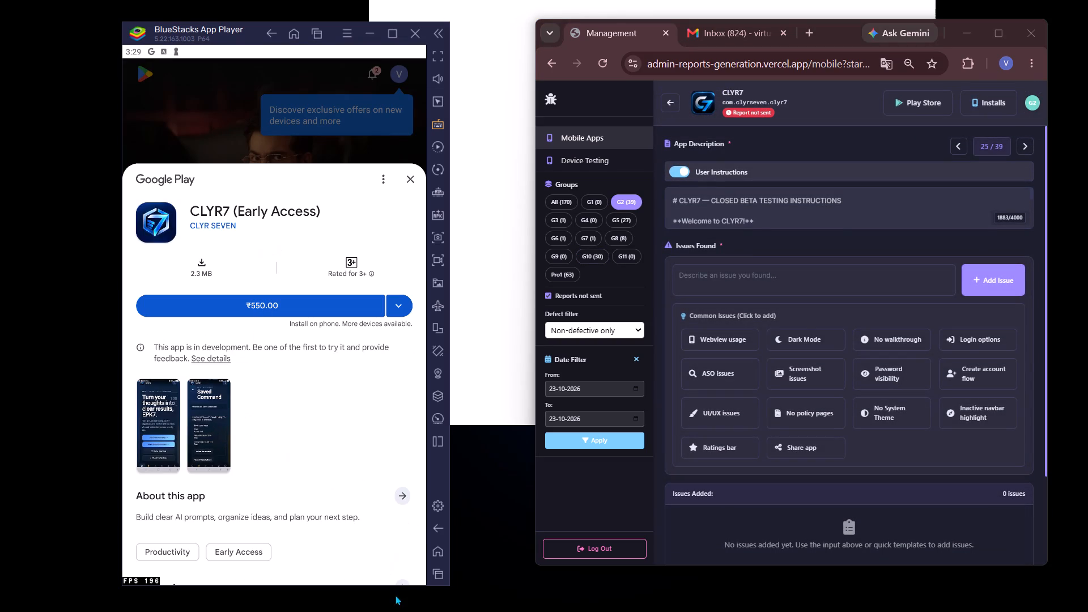
Skip CLYR7, advance both admin site windows to United For Autism, and examine its Play Store listing and screenshots.
left_click(442, 581)
left_click(439, 575)
left_click(318, 477)
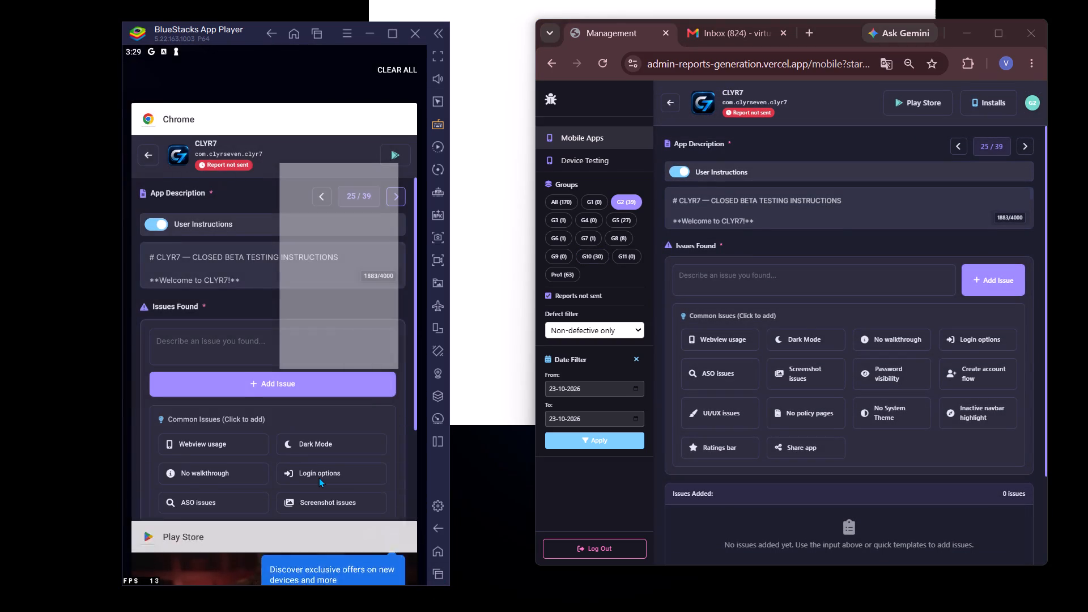
left_click(403, 159)
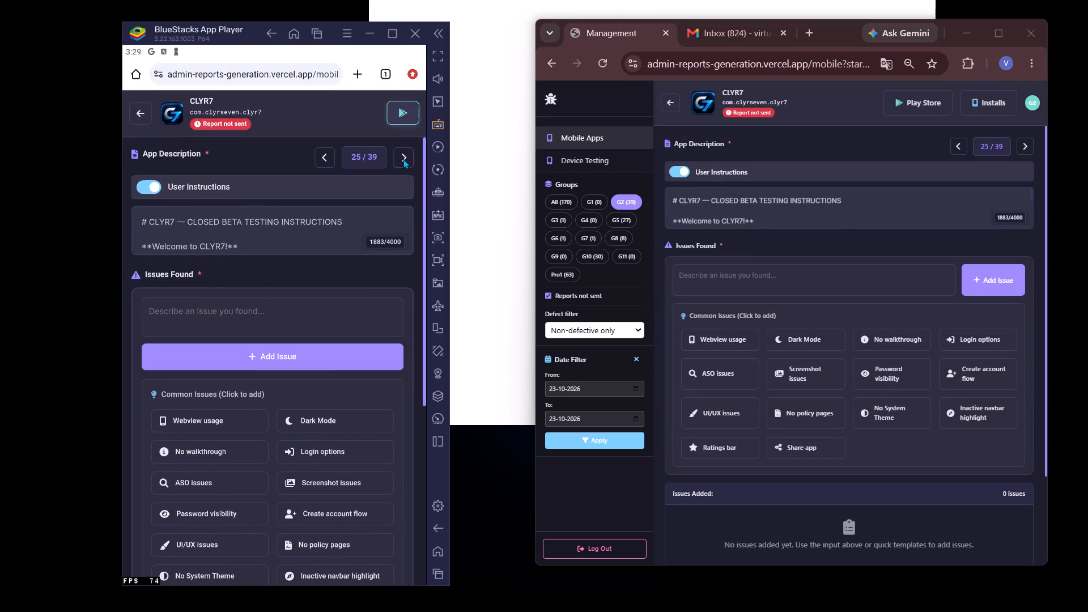
left_click(1020, 146)
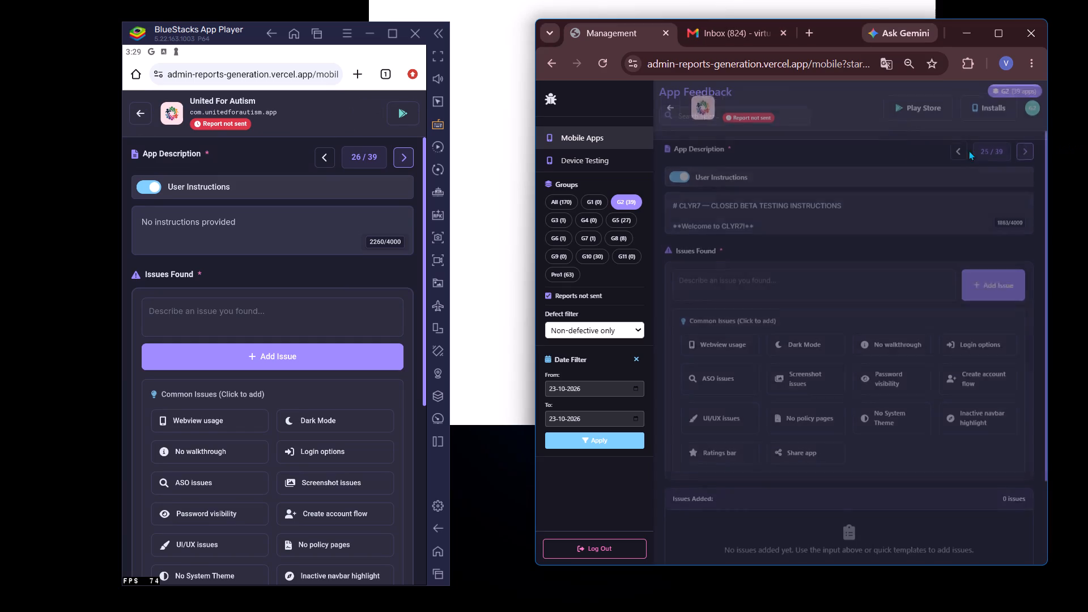
left_click(392, 108)
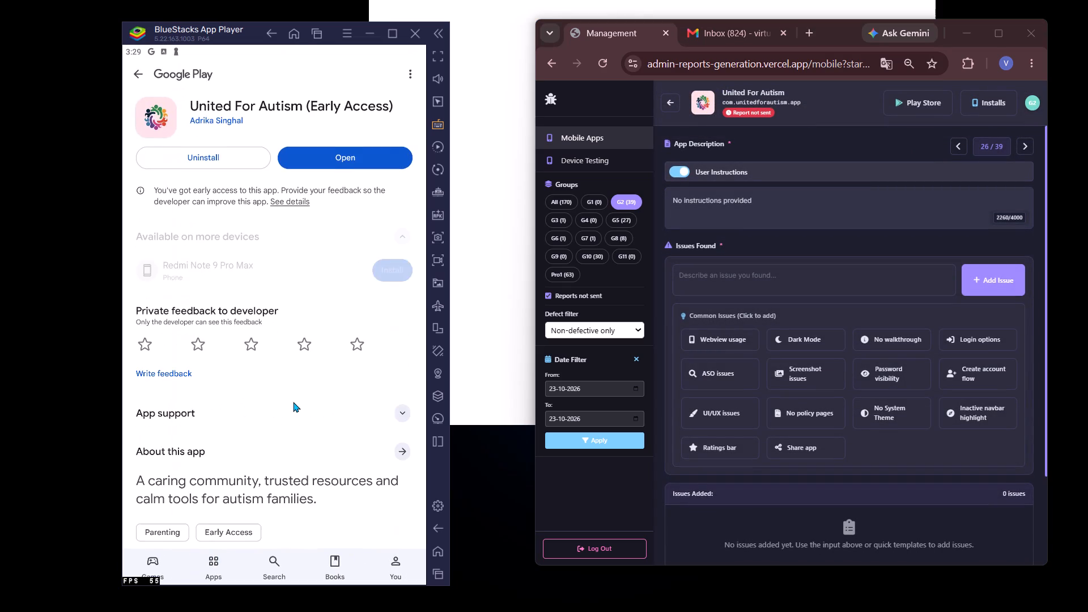
left_click_drag(293, 400, 260, 155)
left_click_drag(341, 408, 203, 435)
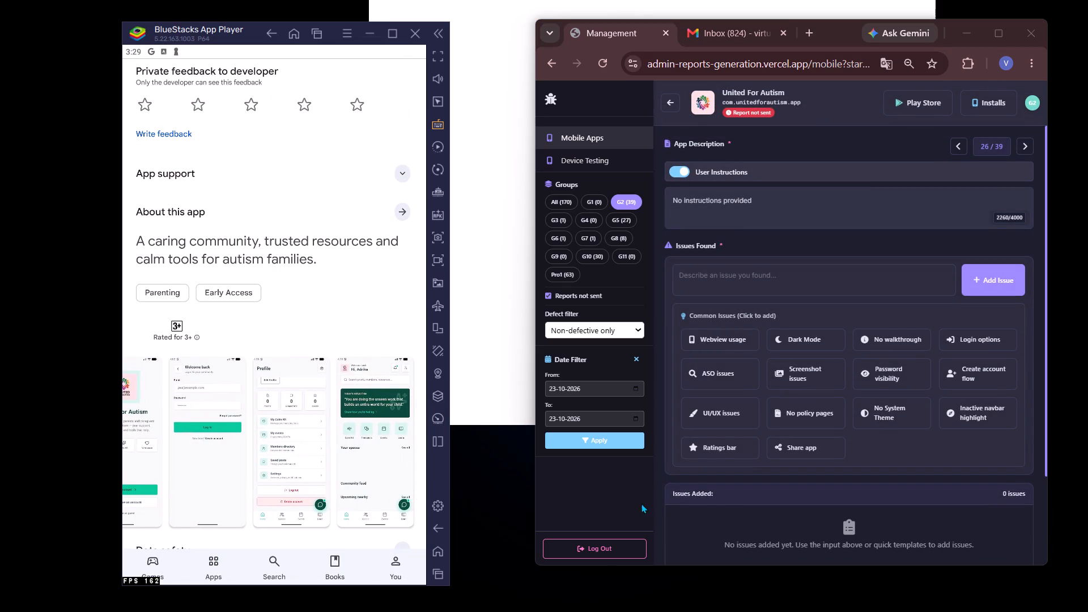
In the desktop admin site, add the No walkthrough and Screenshot issues common issues to United For Autism's report.
left_click(886, 347)
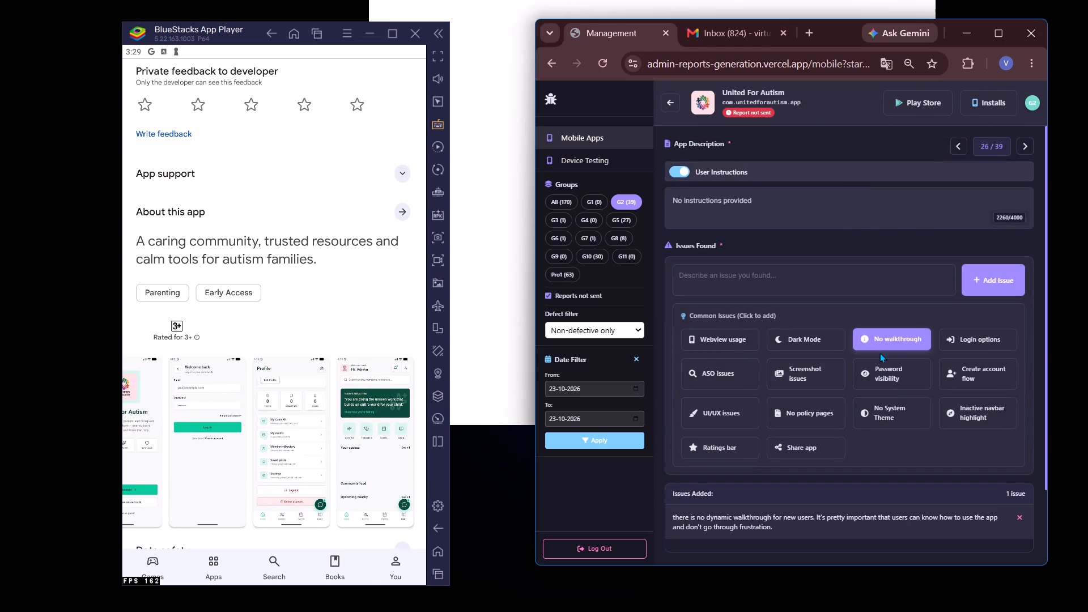
left_click(814, 379)
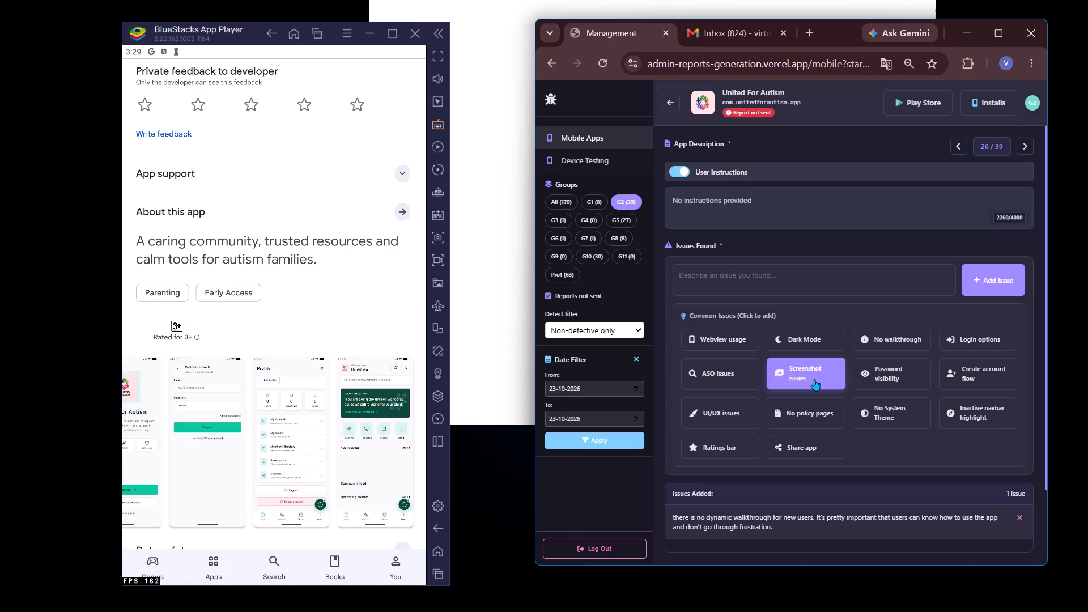
Examine United For Autism's Profile page, Settings and Privacy options in BlueStacks, and return to the profile.
left_click_drag(227, 275, 215, 491)
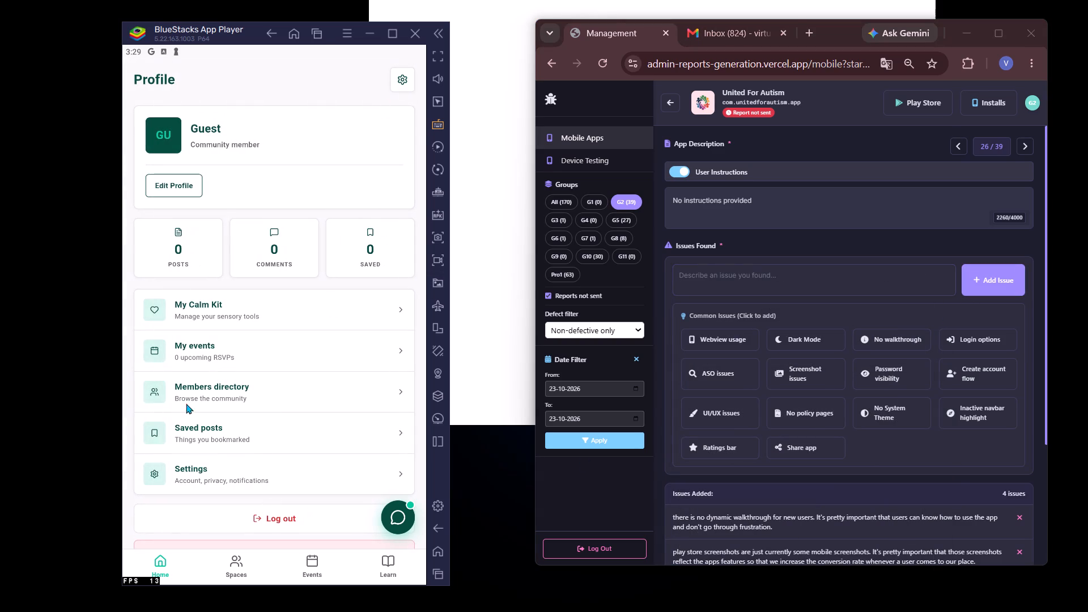
left_click_drag(210, 480, 236, 383)
left_click(231, 442)
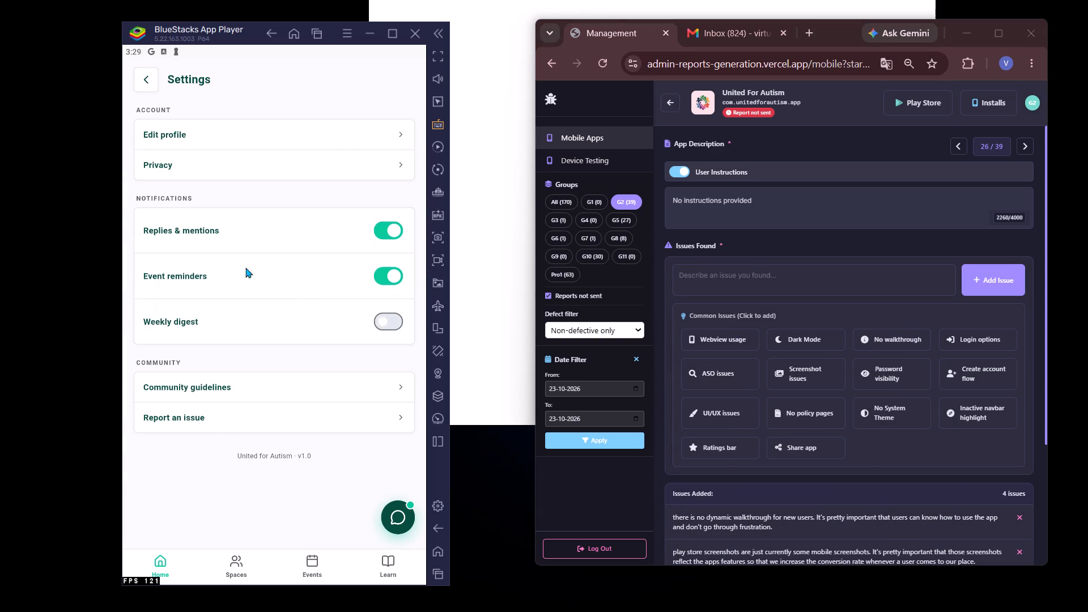
left_click(256, 175)
left_click(150, 96)
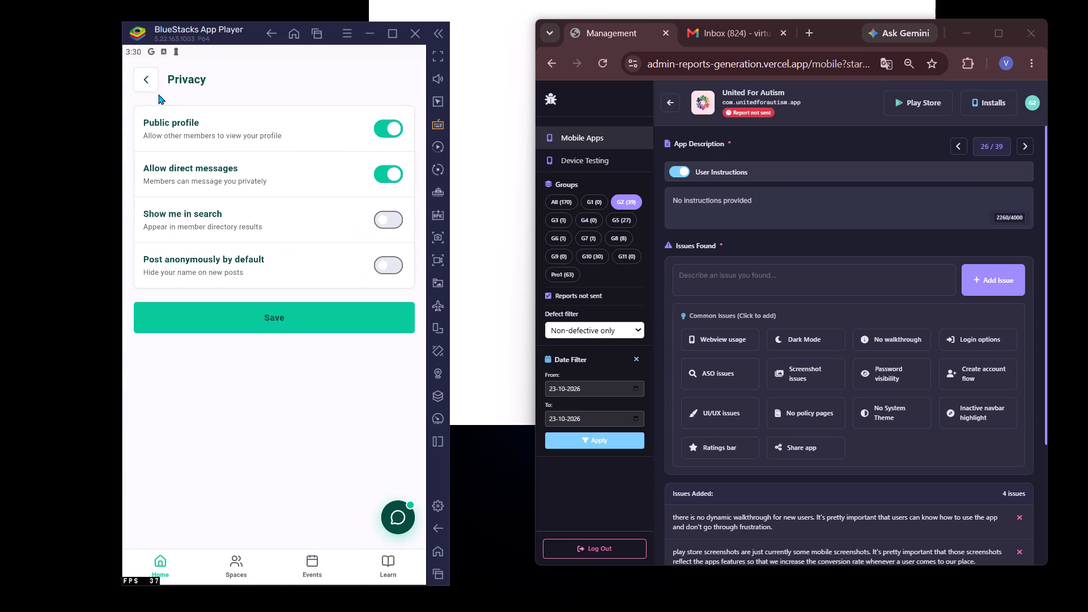
left_click(153, 73)
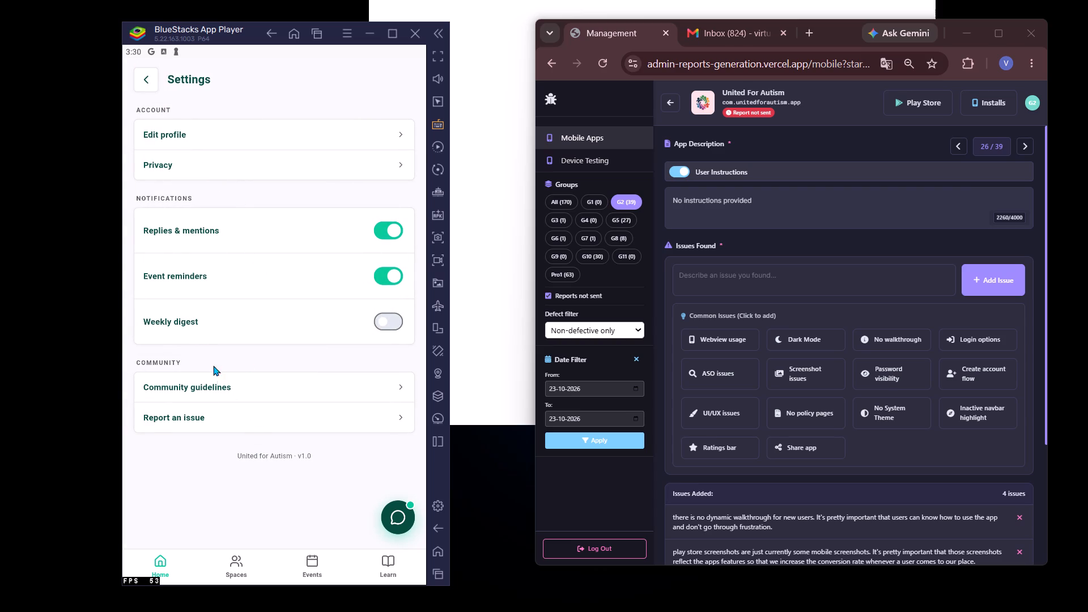
left_click(148, 81)
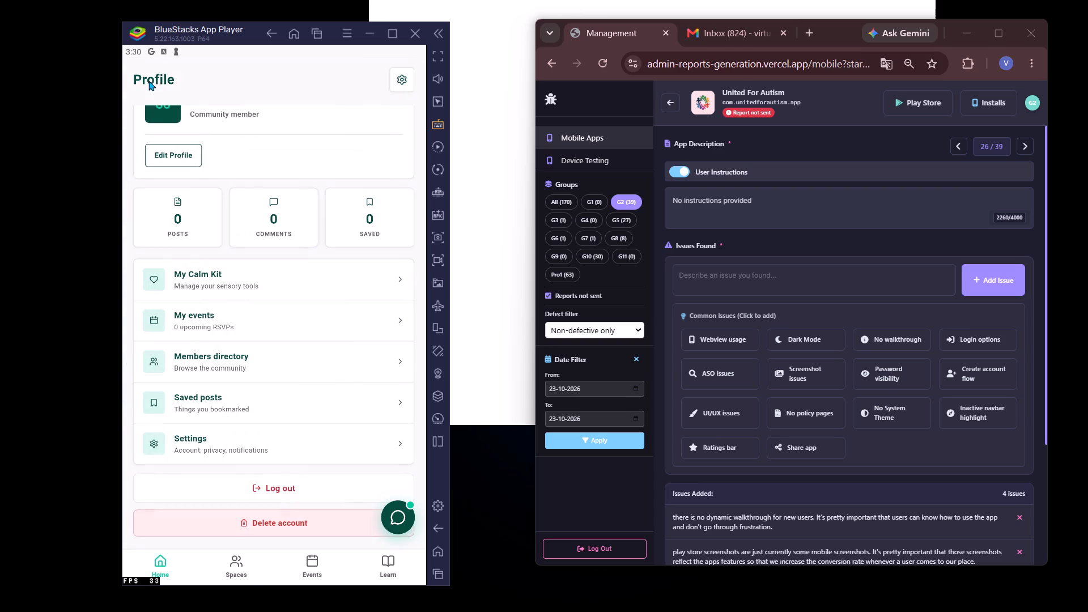
left_click_drag(227, 165, 217, 397)
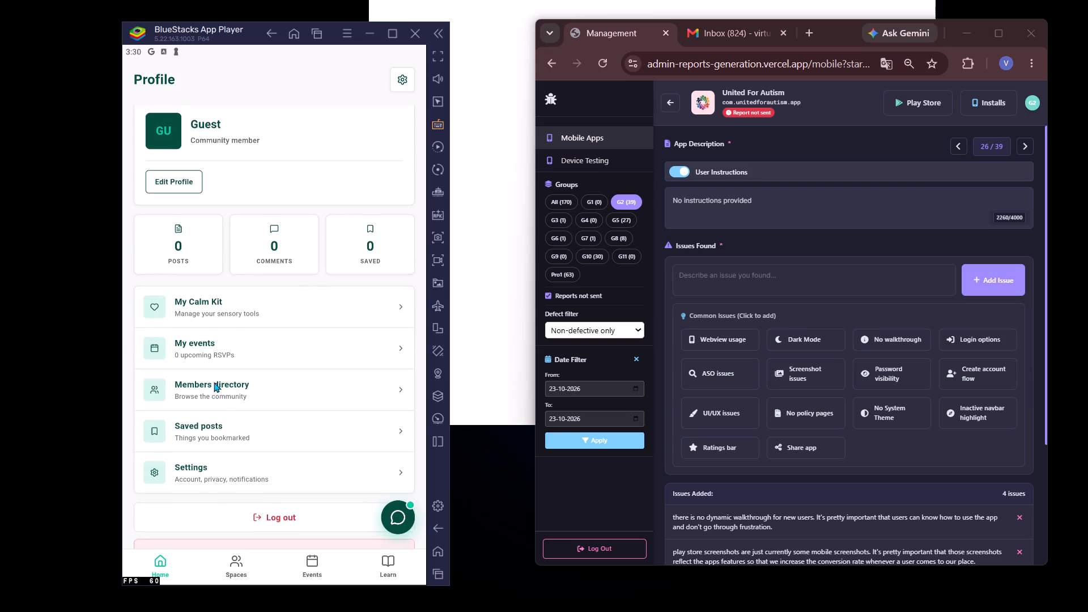
Examine United For Autism's Spaces, Events and Learn sections, profile and Settings in BlueStacks, and try logging out.
left_click_drag(214, 382, 188, 125)
left_click(248, 558)
left_click(299, 563)
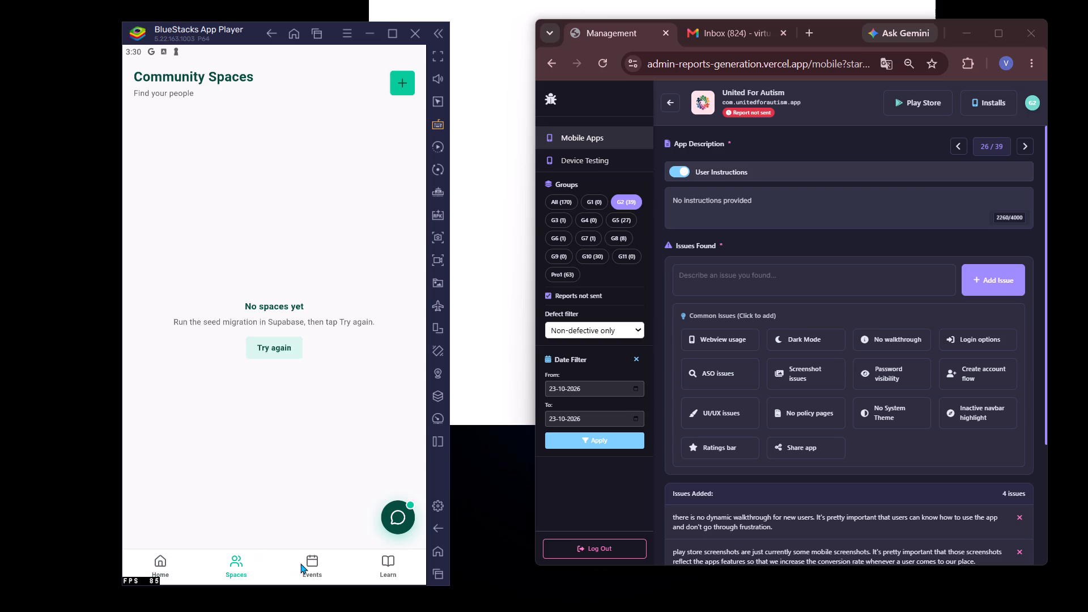
left_click(364, 573)
left_click(165, 572)
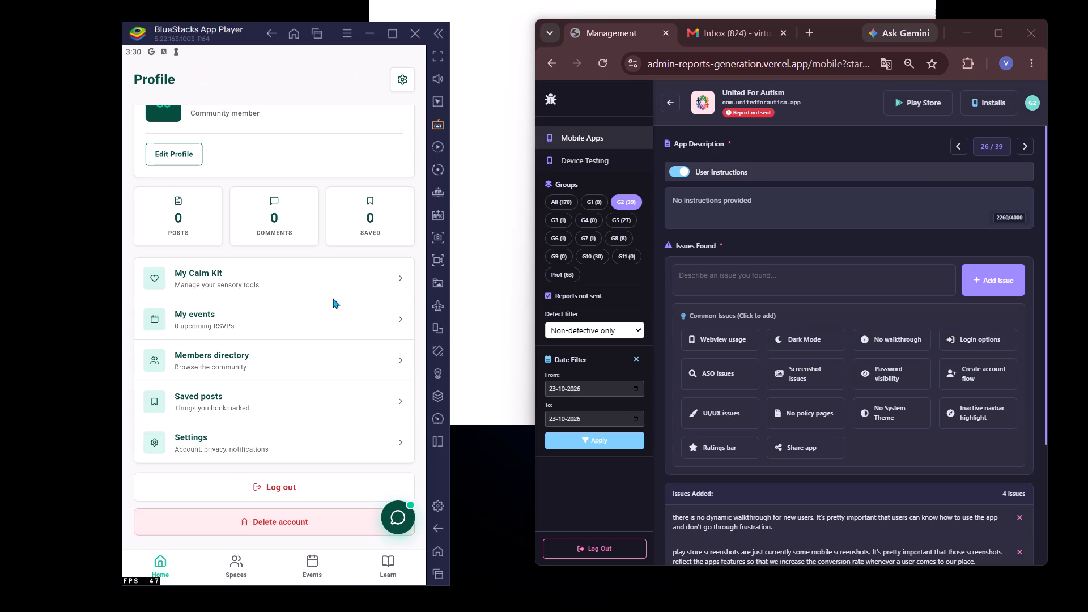
left_click(271, 444)
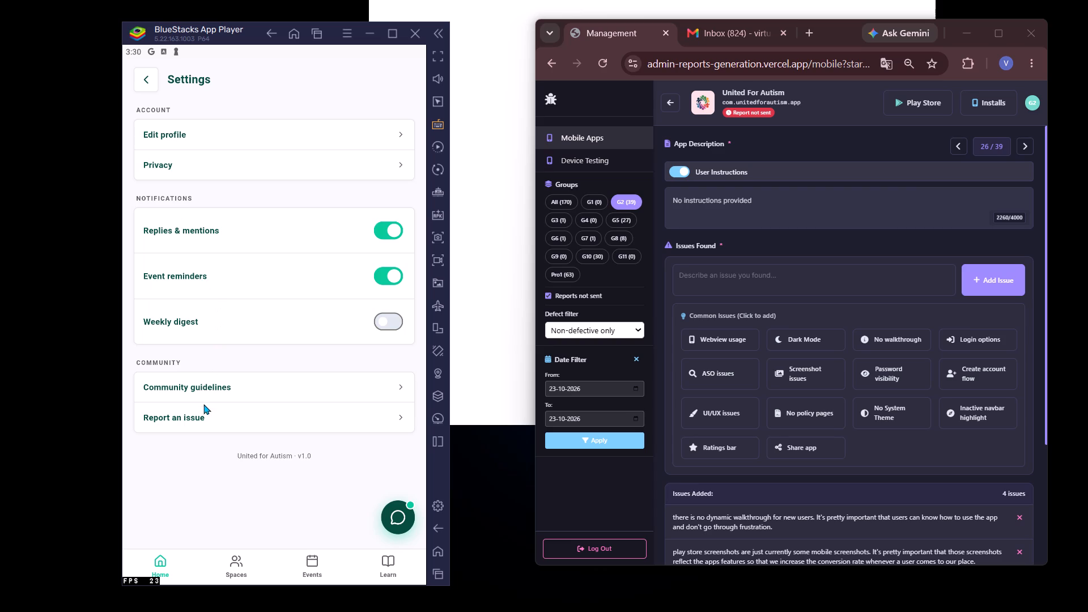
left_click(147, 86)
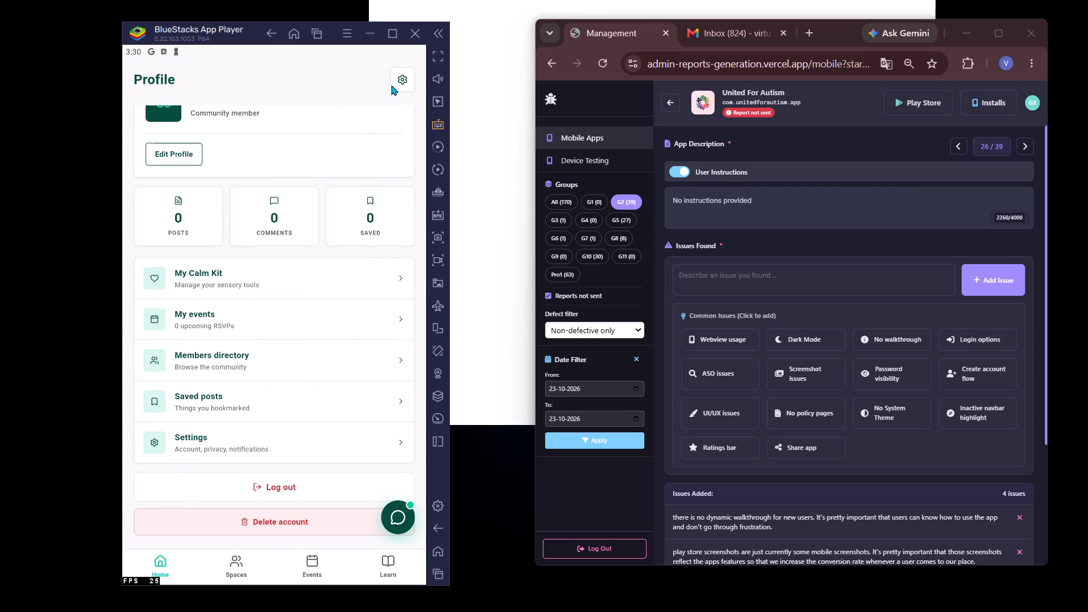
left_click(397, 87)
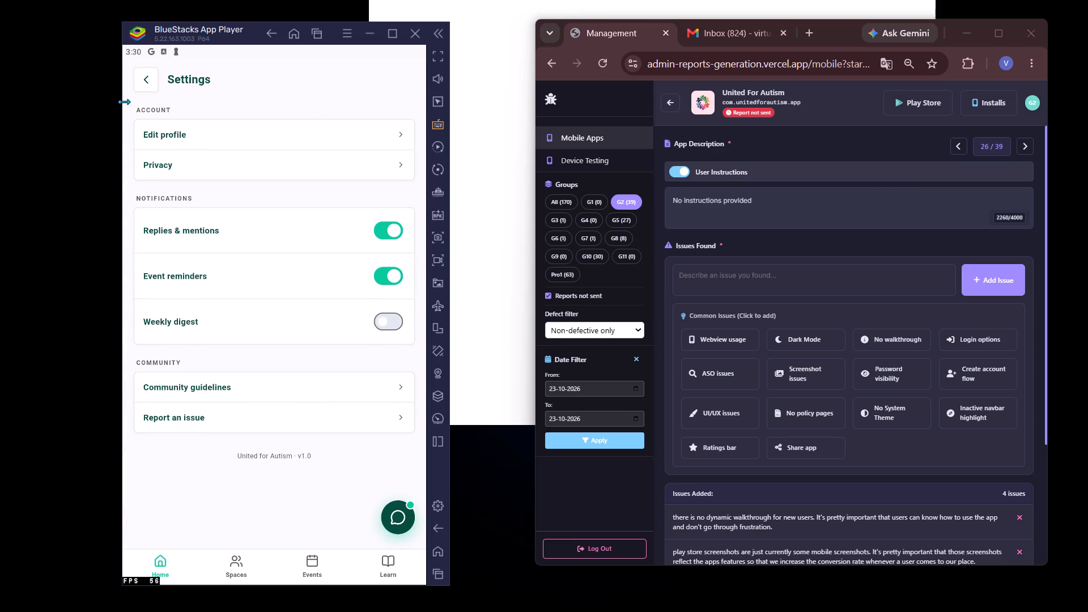
left_click(156, 84)
scroll(191, 288, "up", 3)
scroll(186, 293, "down", 3)
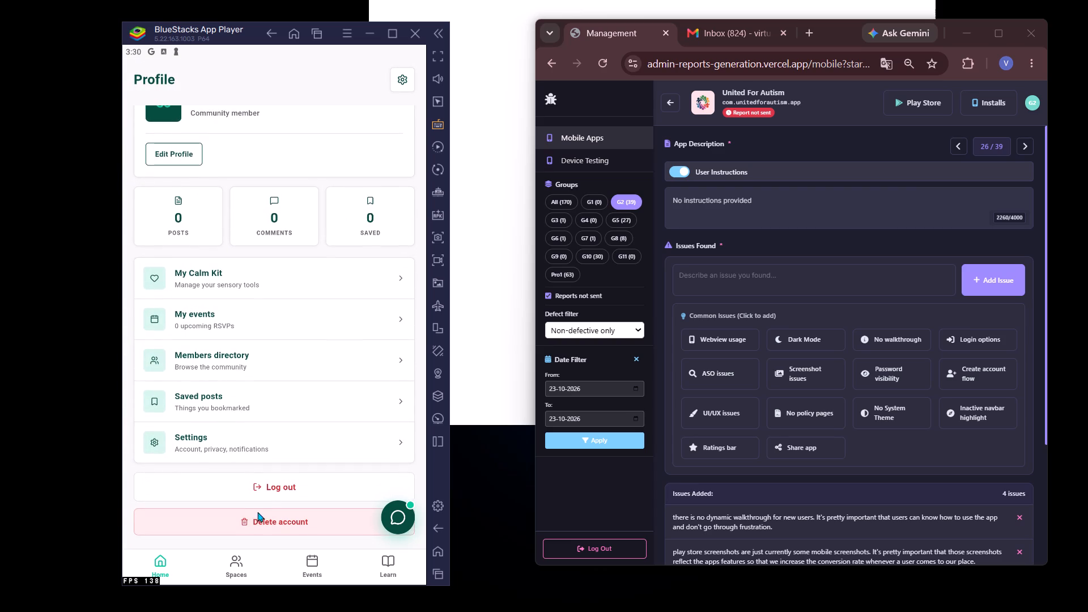
left_click(263, 492)
left_click(329, 355)
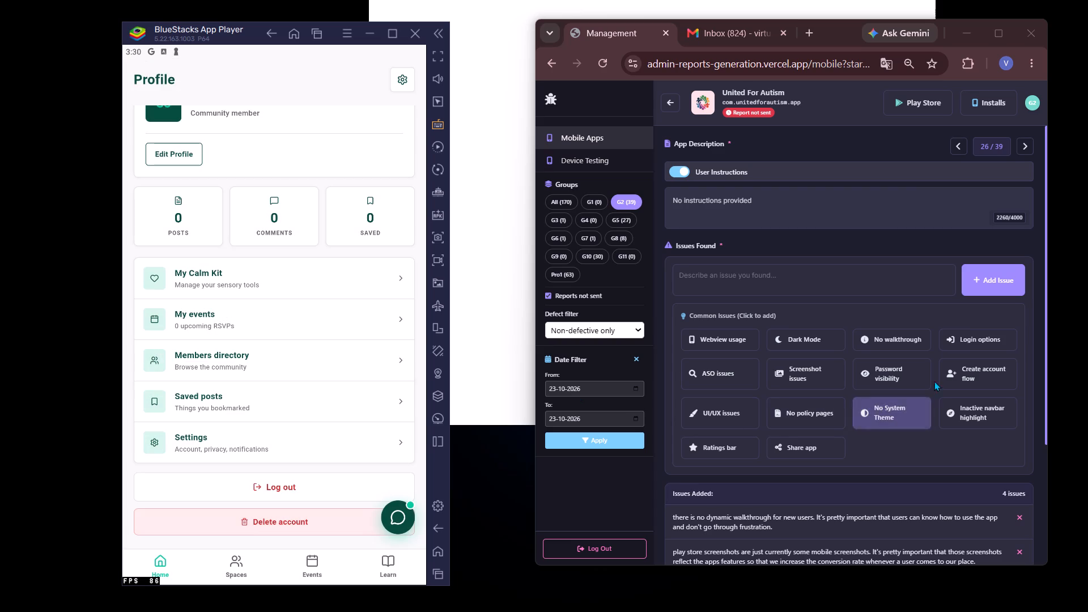
In the desktop admin site, add the Dark Mode and Ratings bar common issues to United For Autism's report.
left_click(845, 342)
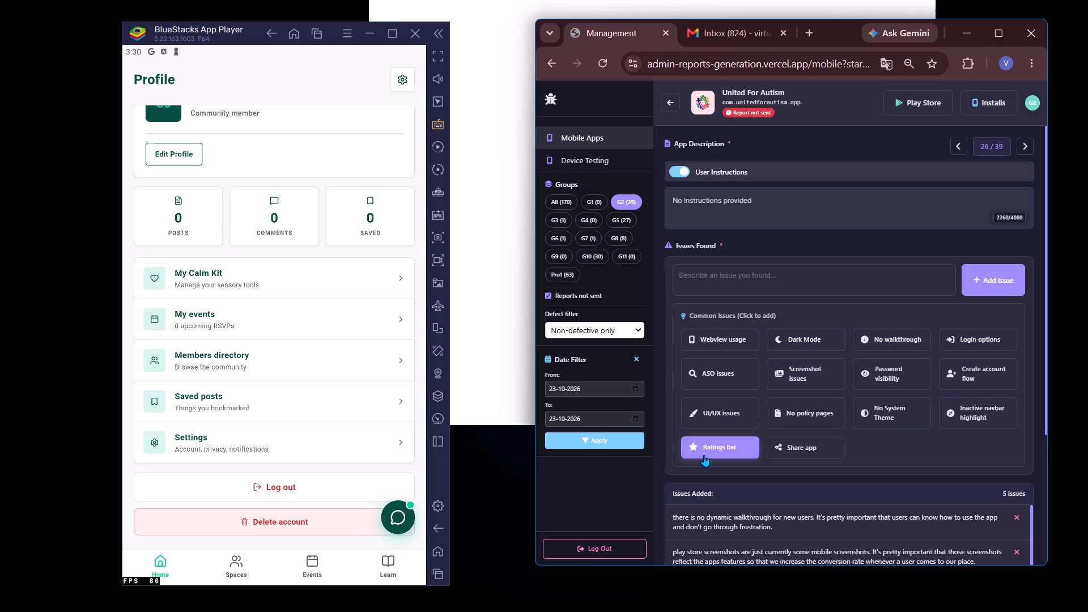
left_click(704, 455)
Review the list of added issues, and generate and email United For Autism's report.
scroll(729, 466, "down", 2)
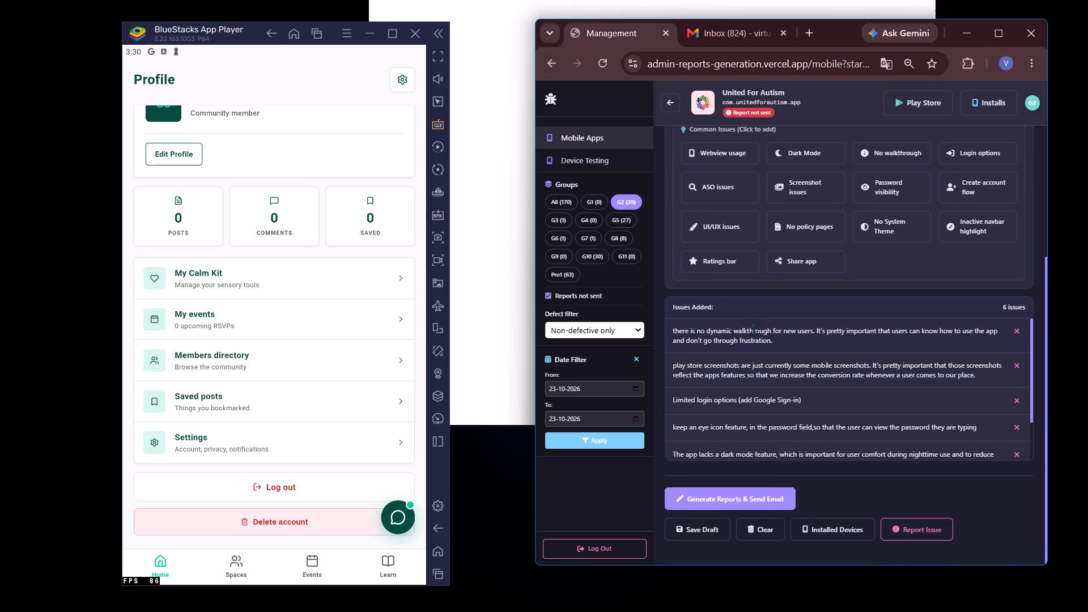
scroll(759, 422, "down", 4)
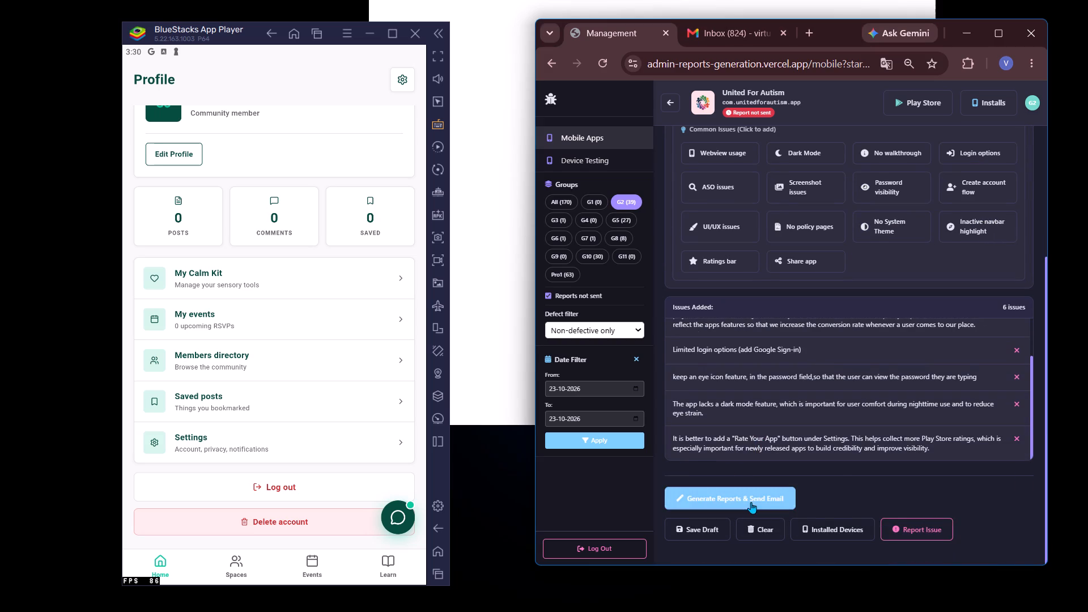
left_click(751, 502)
Uninstall United For Autism in BlueStacks from its Play Store listing.
left_click(437, 576)
left_click(329, 346)
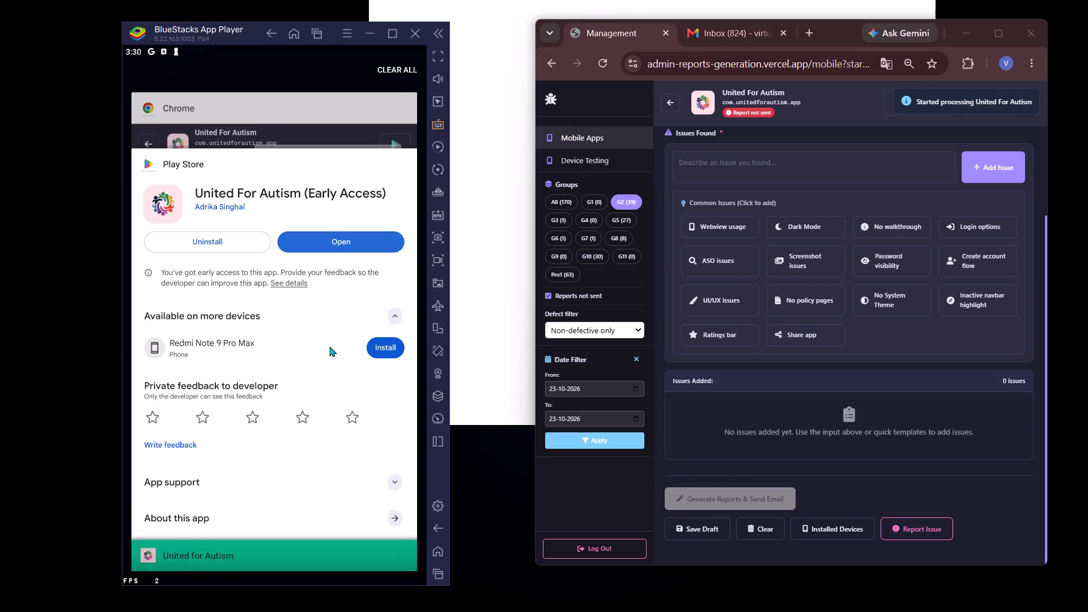
left_click(186, 172)
left_click(189, 158)
left_click(389, 333)
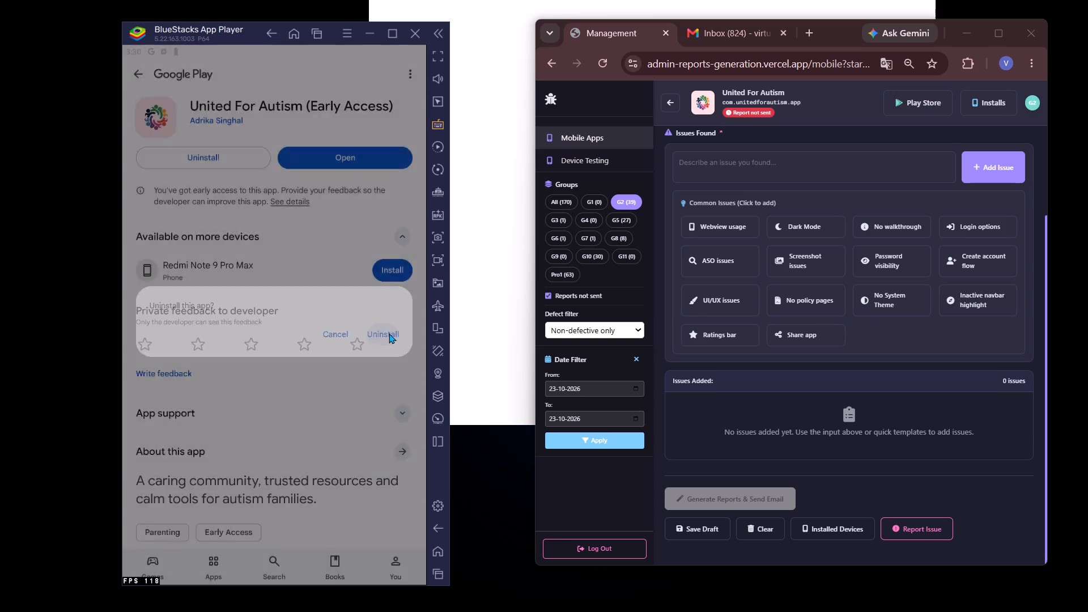
Advance the admin site to Cellmate Crew: Innocent Run in both BlueStacks and desktop Chrome.
left_click(439, 580)
left_click(307, 428)
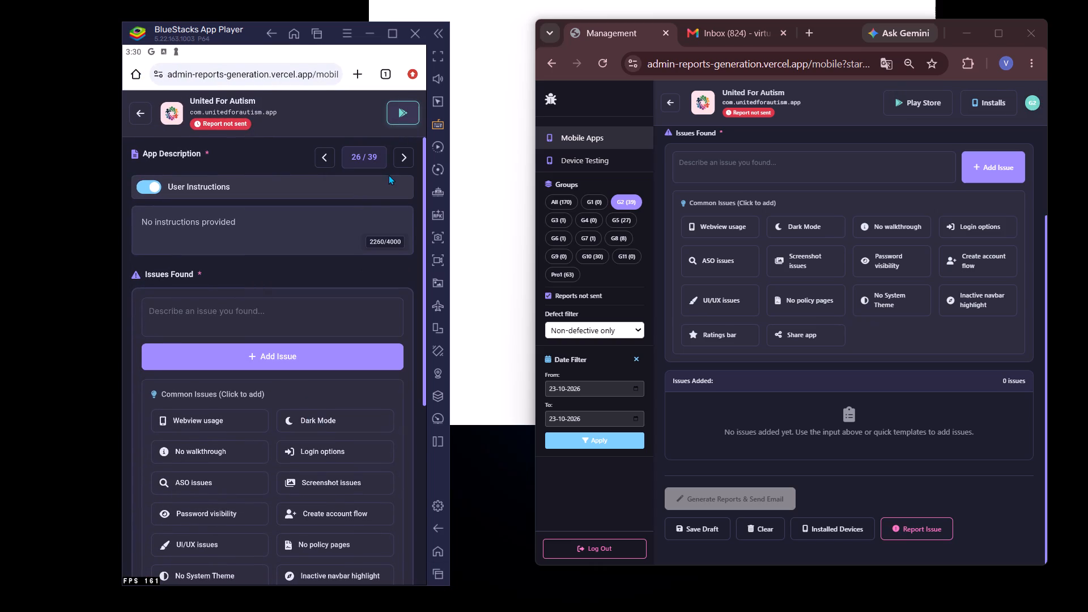
left_click(396, 158)
scroll(800, 363, "up", 4)
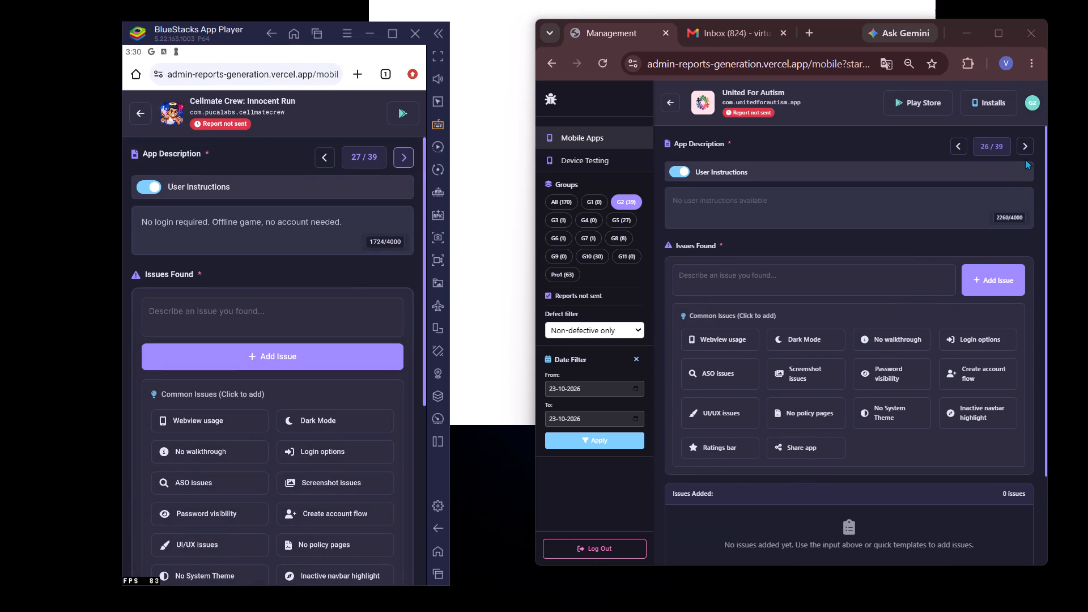
scroll(965, 229, "down", 2)
scroll(957, 246, "up", 2)
left_click_drag(1026, 146, 1021, 151)
Open Cellmate Crew's Play Store listing in BlueStacks, examine its description and screenshots, and launch the game.
left_click(421, 104)
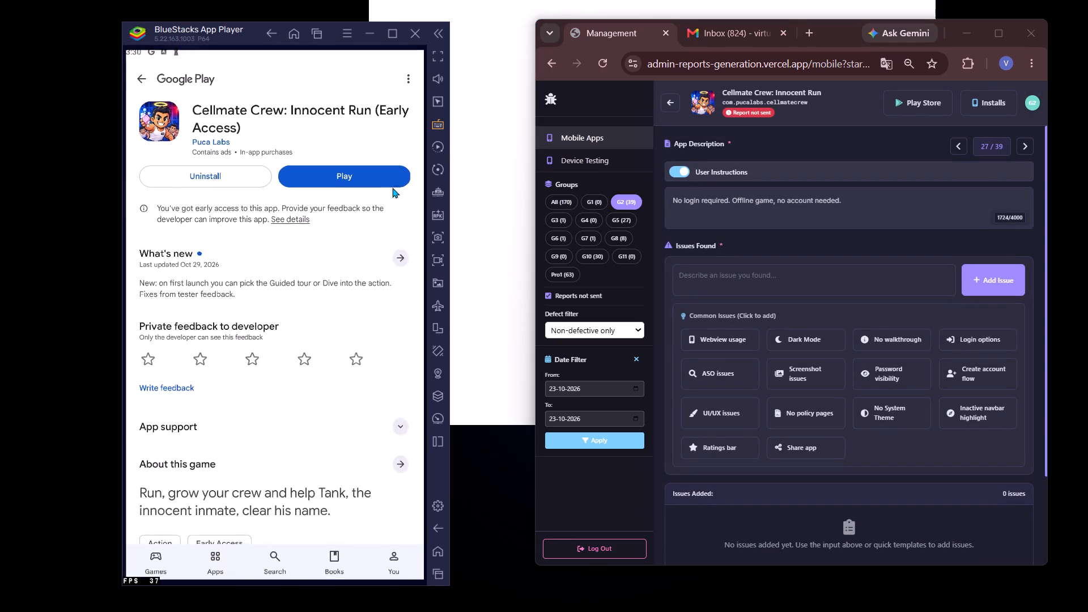
left_click_drag(306, 372, 260, 105)
left_click_drag(271, 455, 263, 196)
left_click_drag(282, 466, 291, 175)
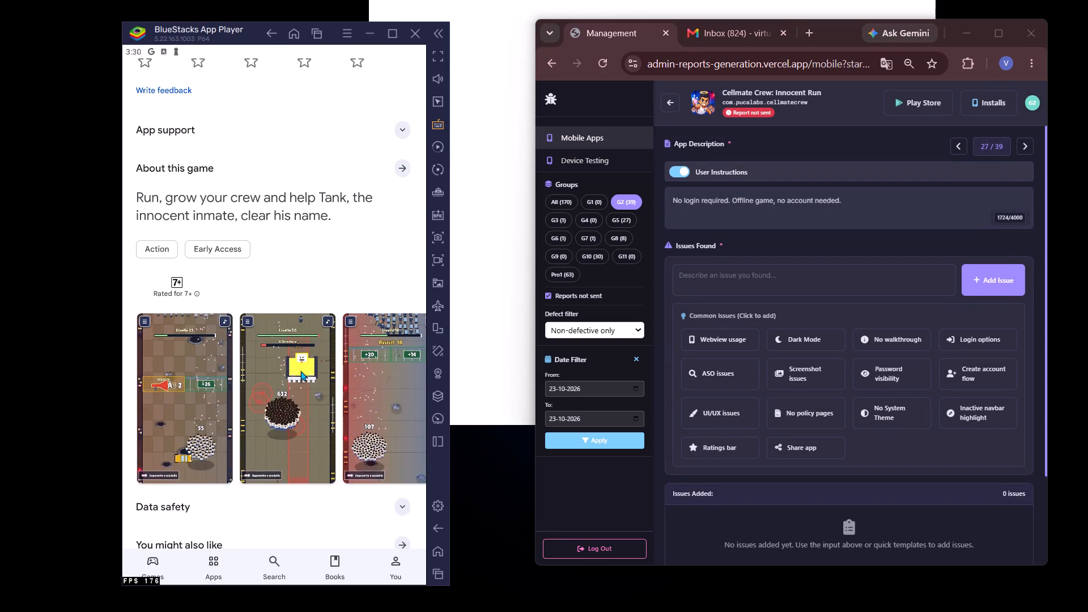
left_click_drag(326, 403, 142, 417)
left_click_drag(324, 416, 178, 422)
left_click_drag(359, 397, 181, 404)
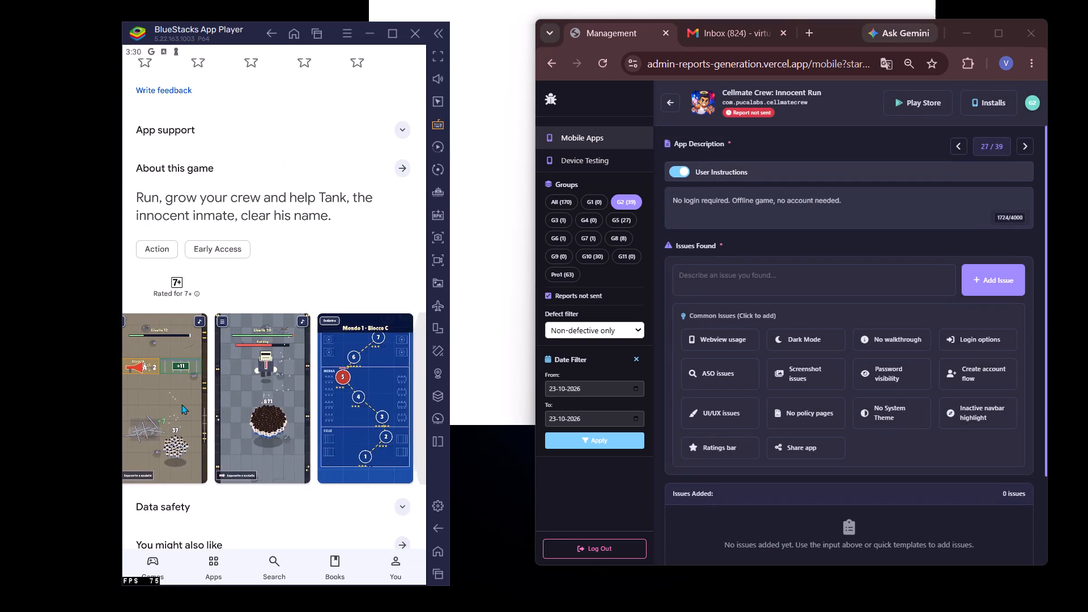
left_click_drag(181, 404, 179, 405)
left_click_drag(269, 170, 310, 454)
left_click_drag(297, 230, 313, 478)
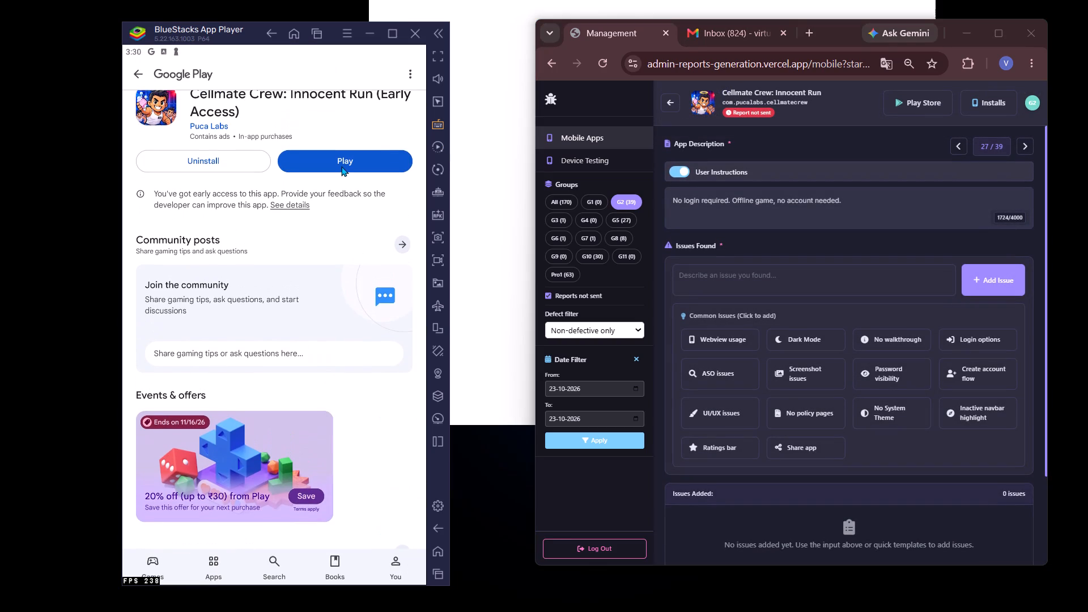
left_click(341, 166)
In the desktop admin site, add the ASO issues, No walkthrough and Screenshot issues common issues to Cellmate Crew's report.
left_click(704, 383)
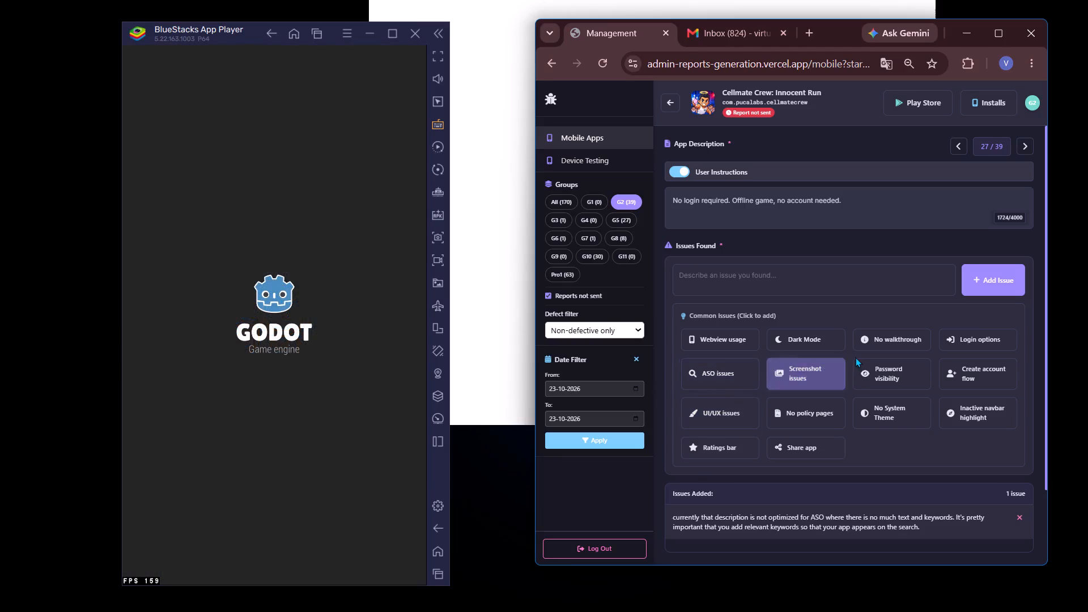
left_click(872, 348)
left_click(830, 370)
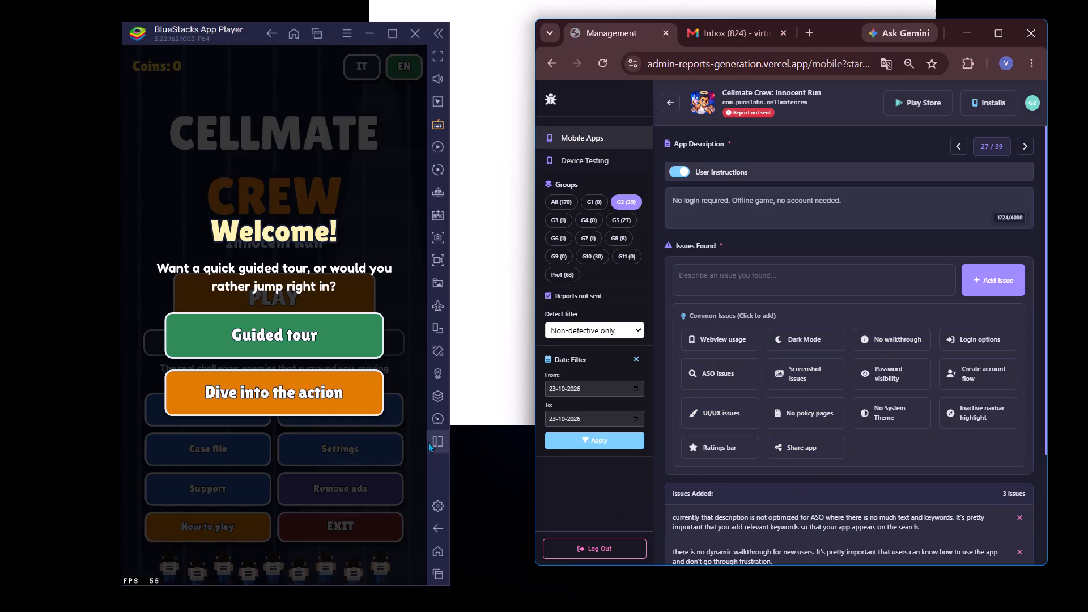
Go through Cellmate Crew's guided tour in BlueStacks to its end and reach the main menu.
left_click(284, 337)
triple_click(311, 474)
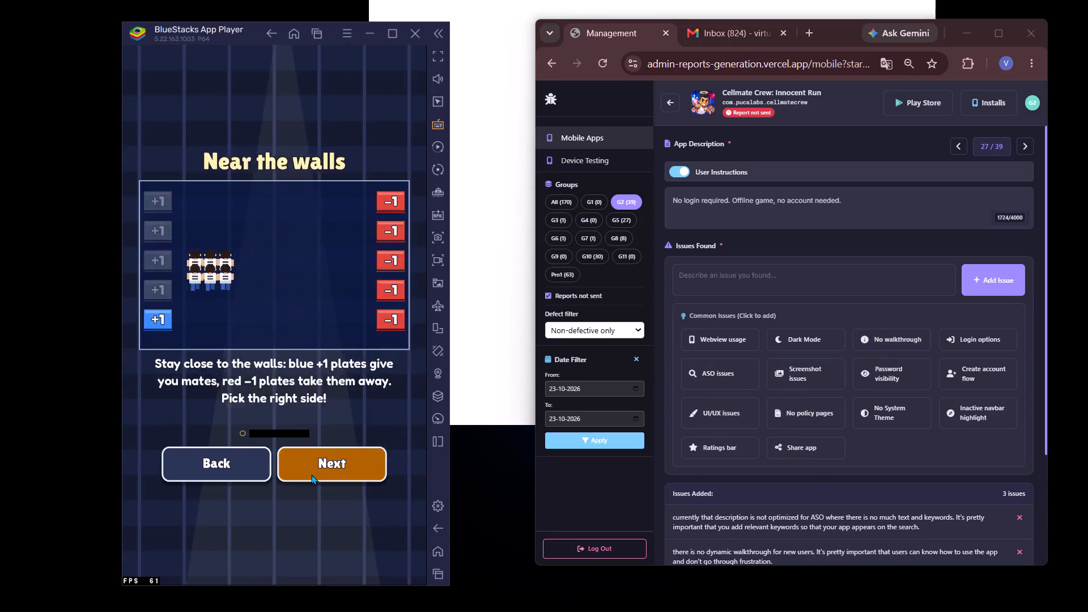
triple_click(311, 474)
double_click(311, 474)
left_click(287, 437)
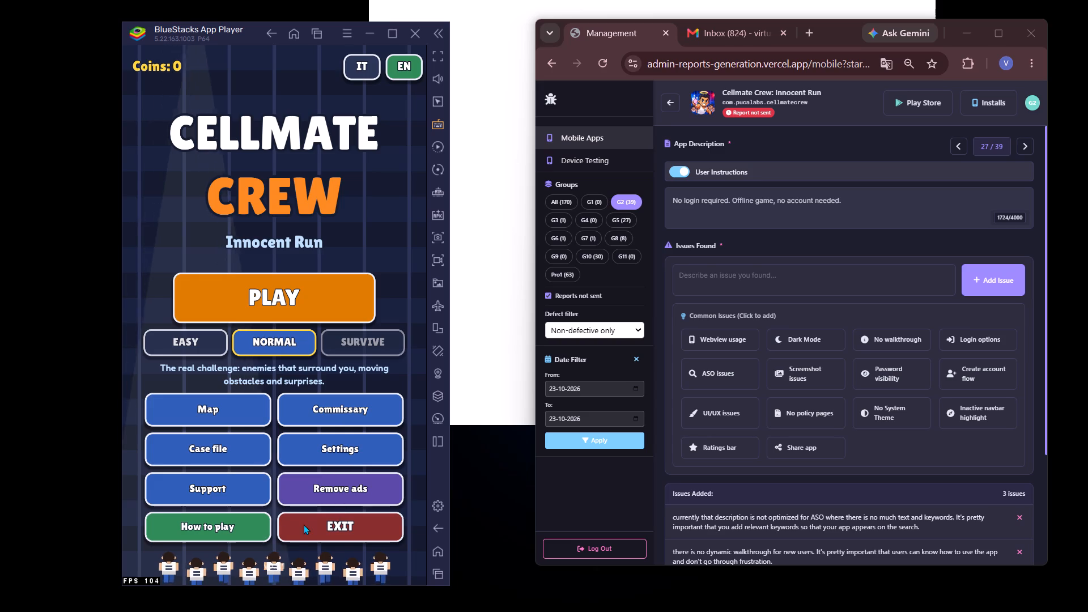
Turn off Music, Sounds and Vibration in Cellmate Crew's settings and return to the main menu.
left_click(335, 456)
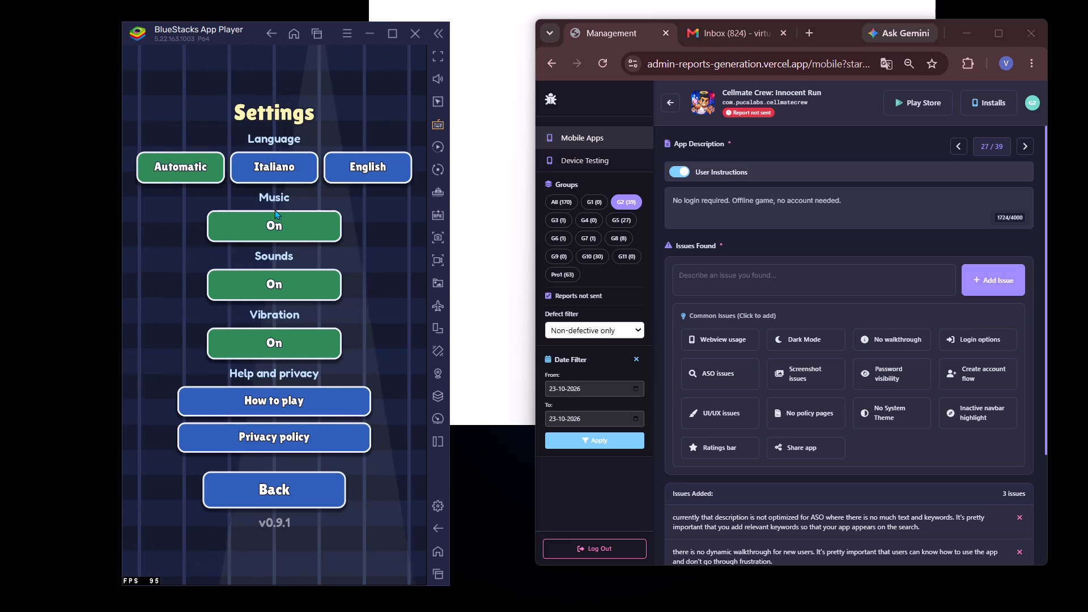
left_click(274, 216)
left_click(275, 275)
left_click(287, 342)
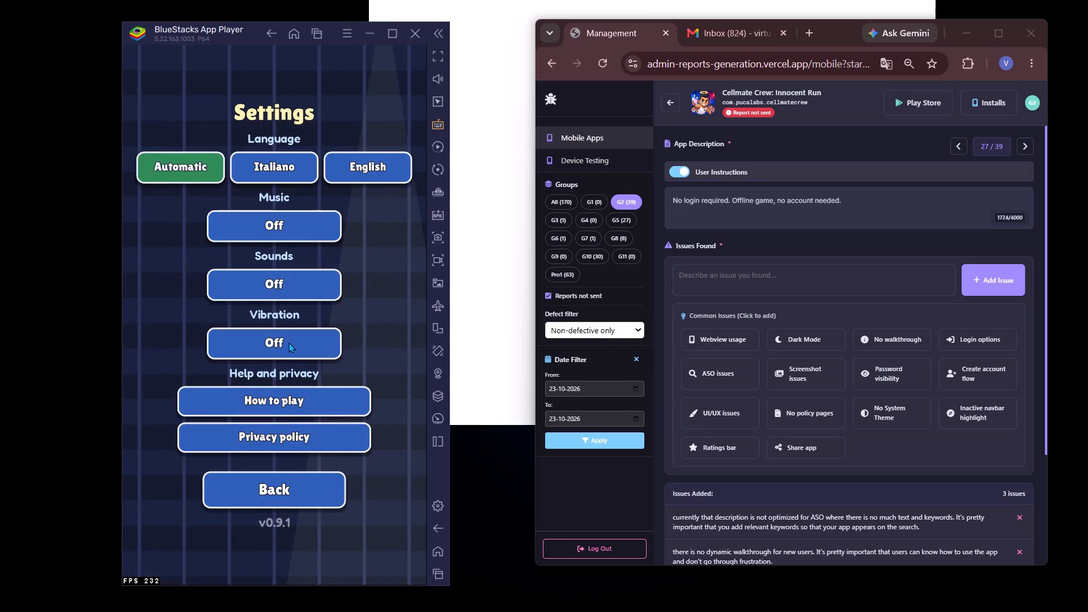
left_click(282, 505)
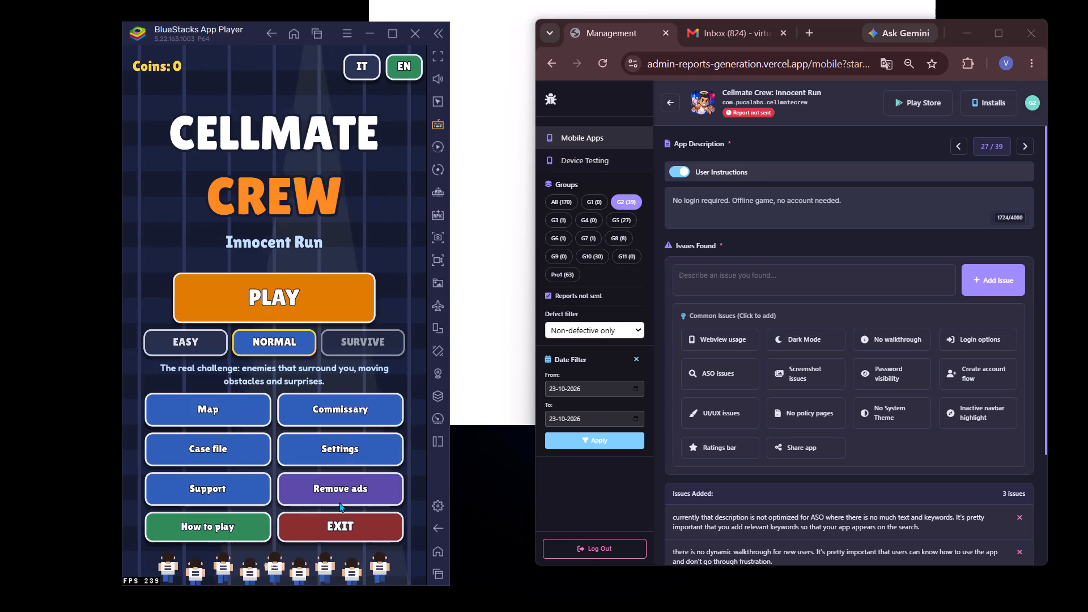
In the desktop admin site, add the Ratings bar common issue to Cellmate Crew's report.
left_click(694, 445)
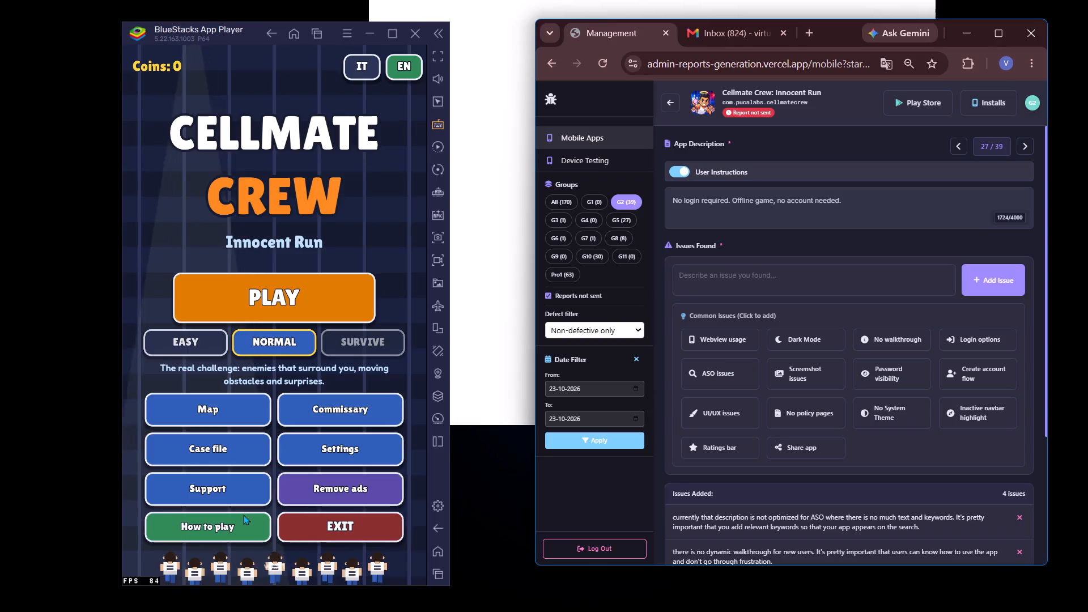
Check Cellmate Crew's main menu entries, play a short part of Level 1, and return to the home screen.
left_click(242, 515)
left_click(224, 484)
left_click(227, 452)
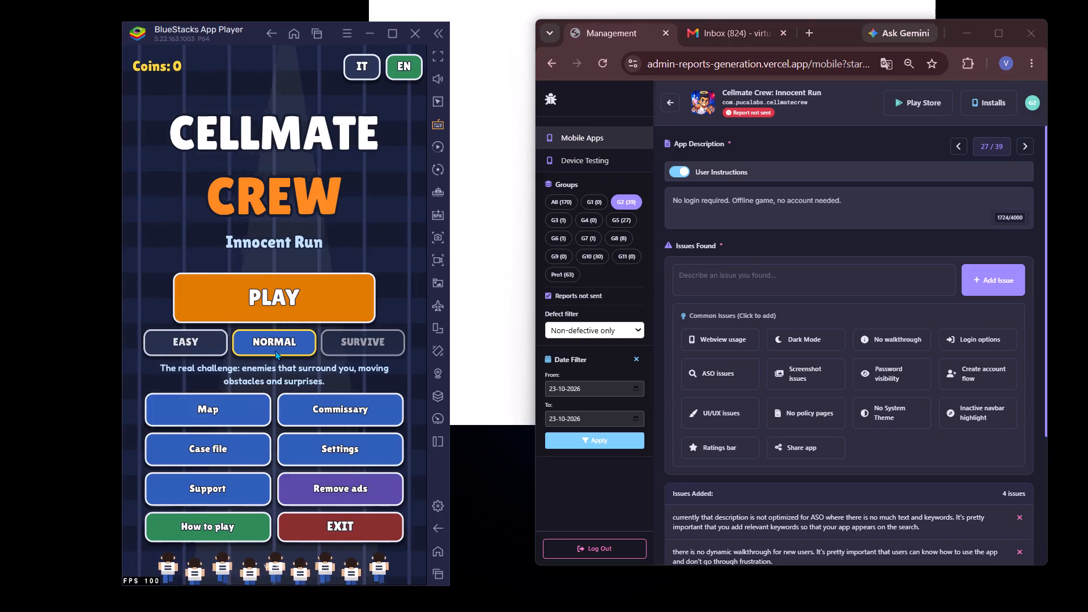
left_click_drag(287, 295, 287, 300)
left_click(188, 405)
left_click_drag(191, 404, 199, 403)
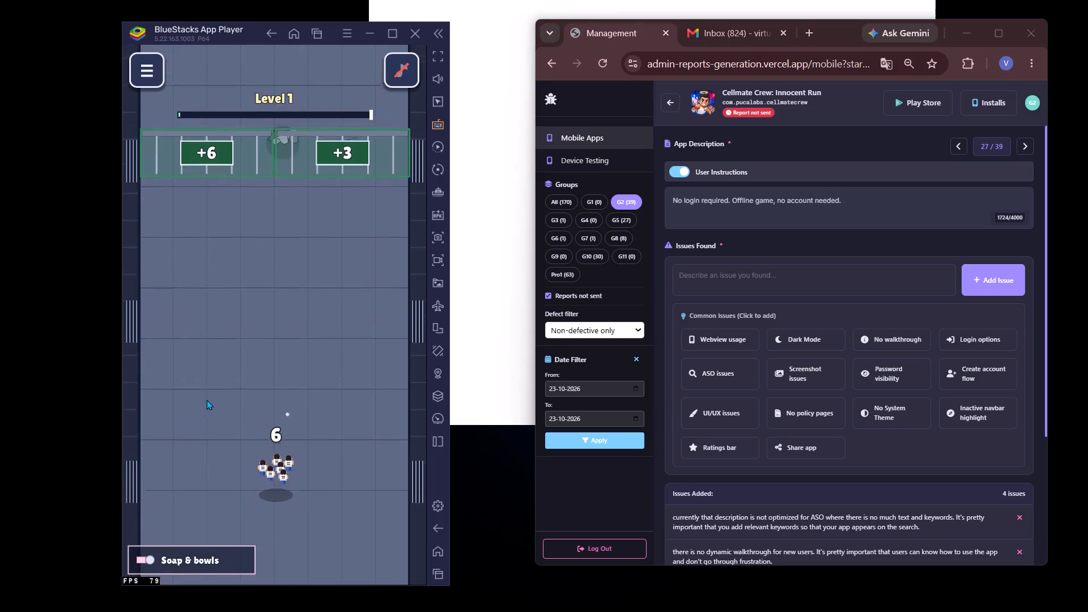
left_click_drag(259, 426, 181, 444)
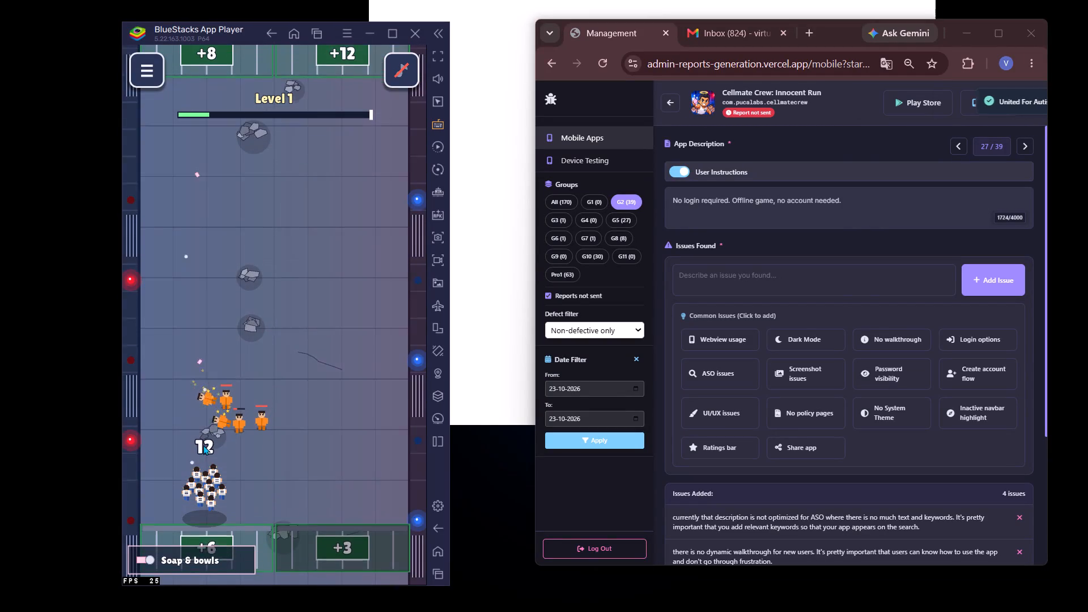
left_click_drag(199, 481, 240, 494)
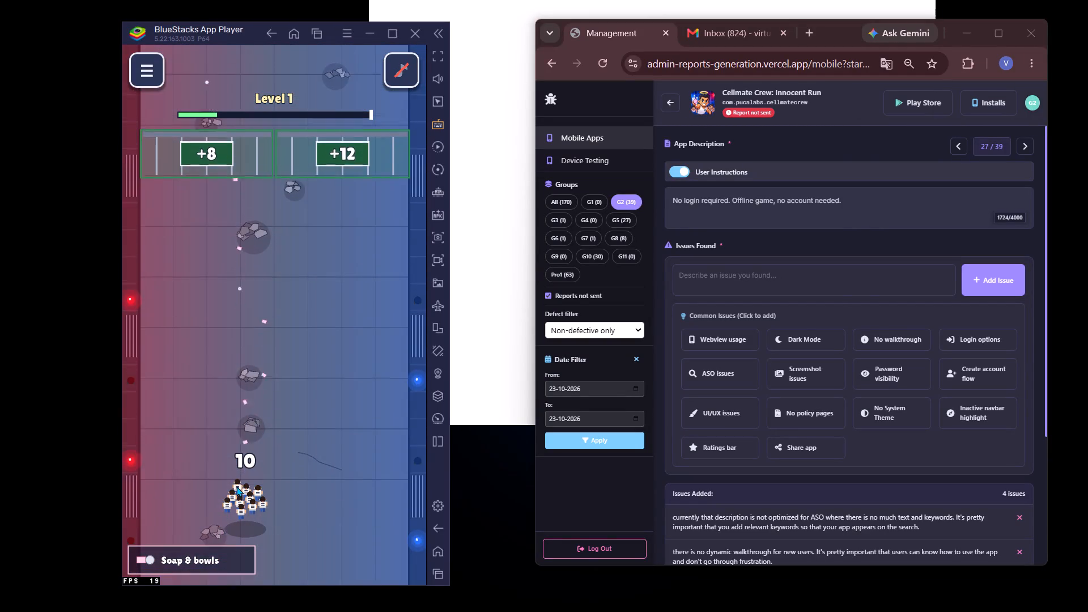
left_click(140, 77)
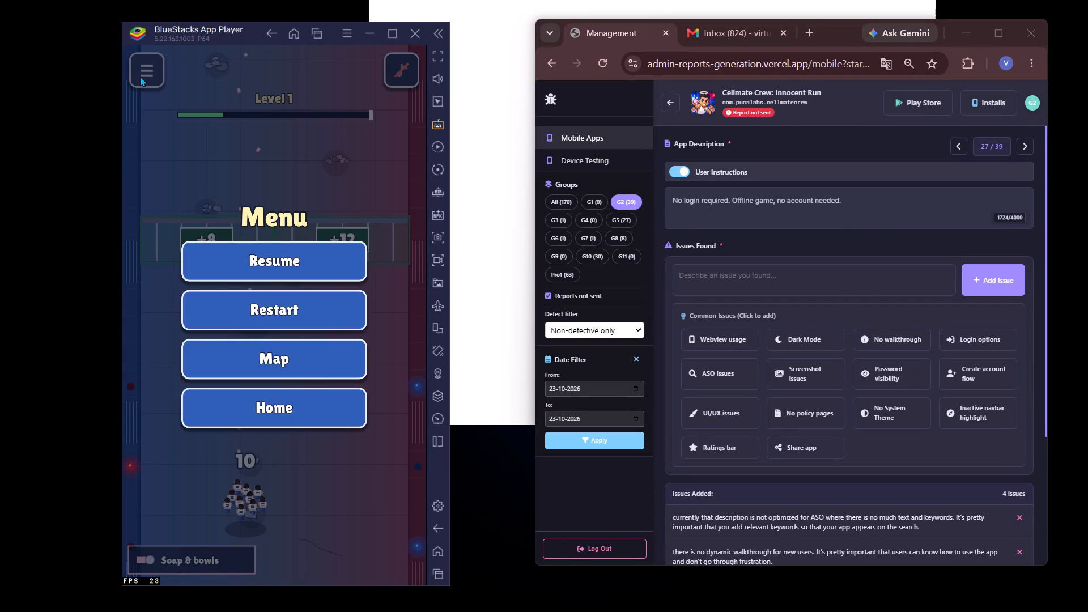
left_click(286, 402)
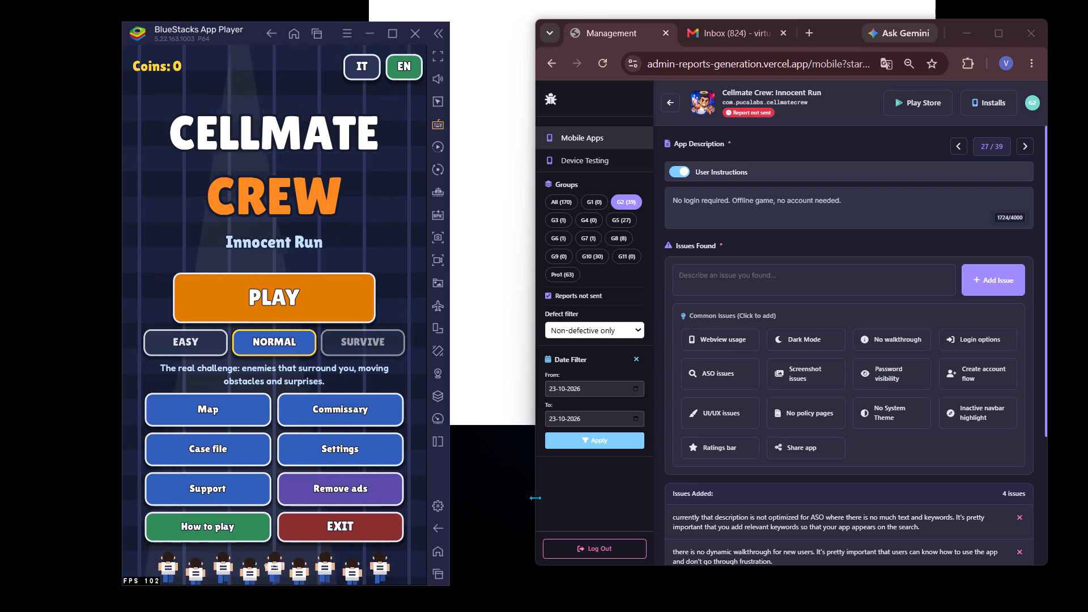
Replay the opening of Level 1 in Cellmate Crew, return to its main menu, and remove the no dynamic walkthrough issue from its report.
scroll(747, 490, "down", 1)
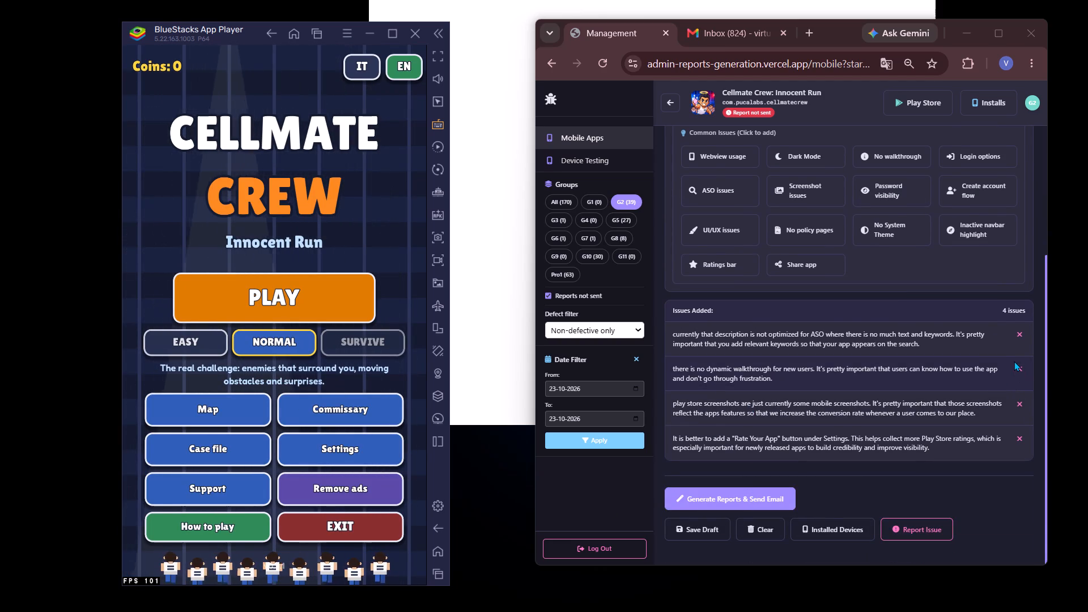
left_click(351, 312)
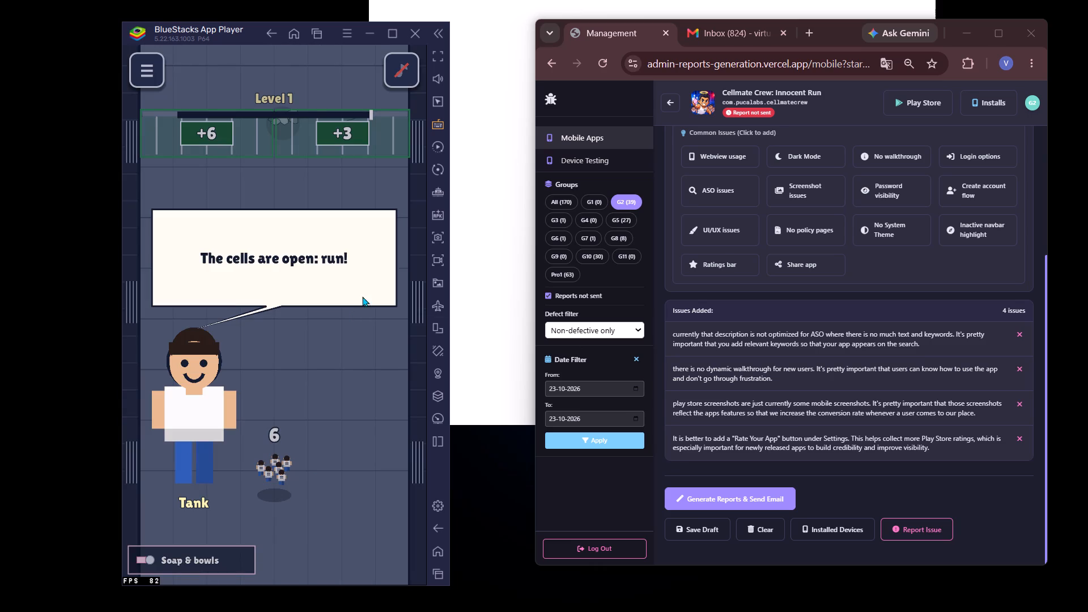
left_click(365, 286)
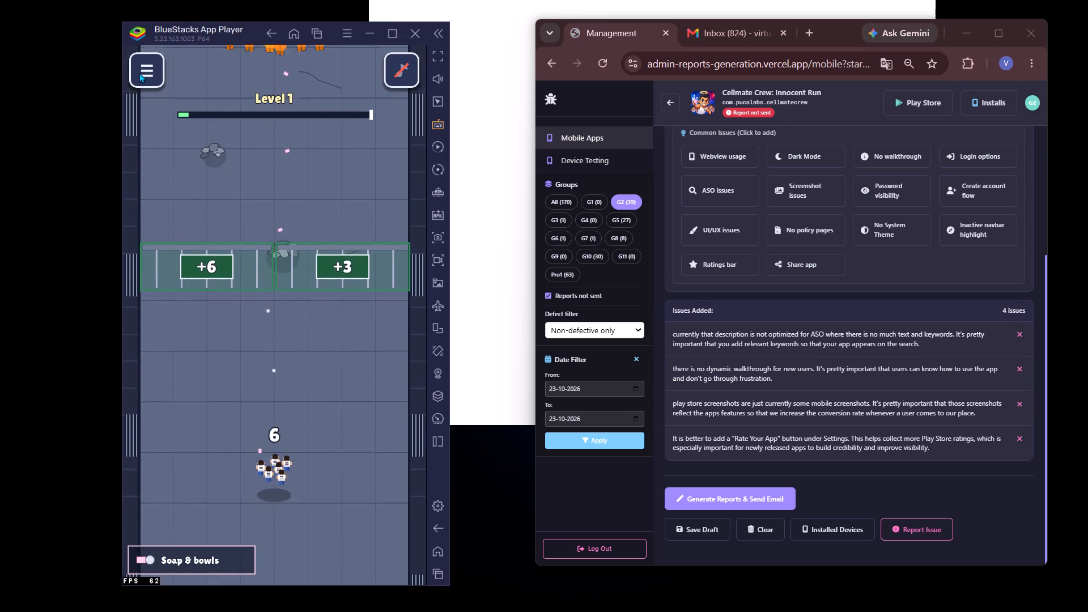
left_click(139, 73)
left_click(289, 396)
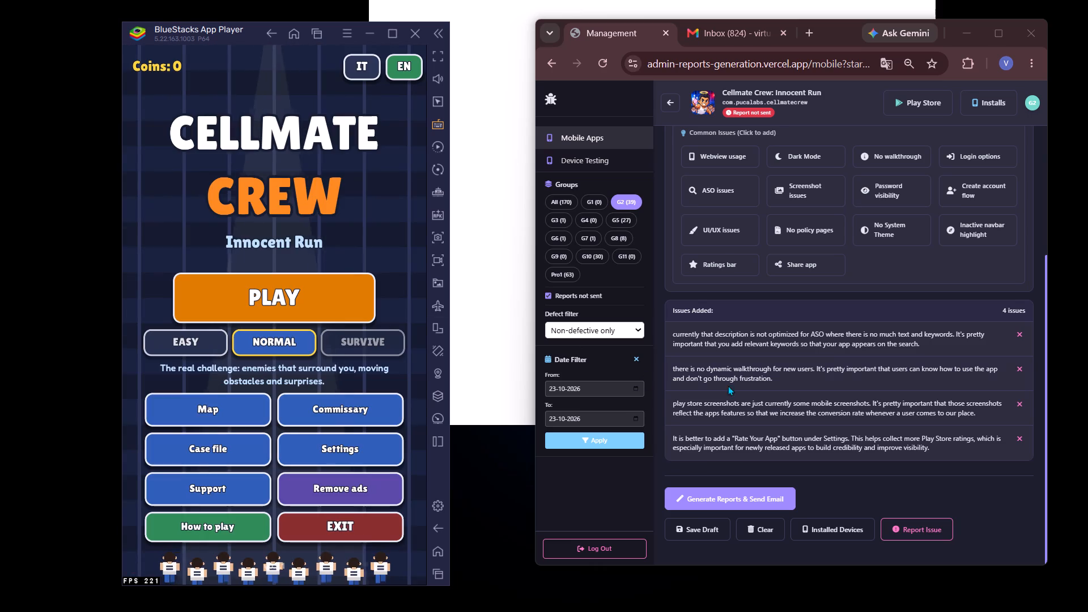
left_click(1015, 367)
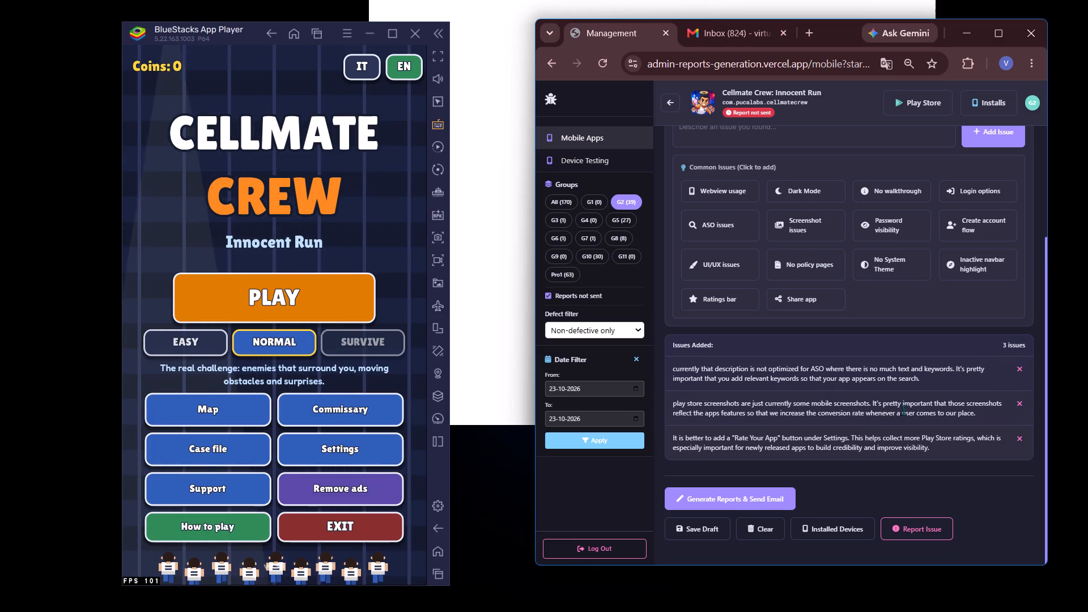
scroll(861, 431, "down", 1)
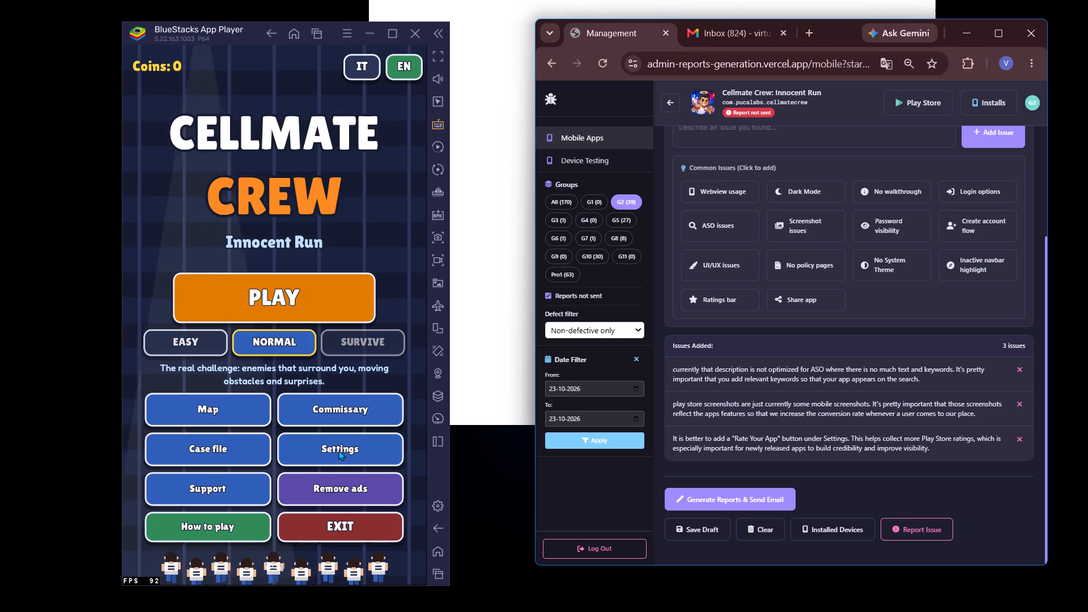
Check Cellmate Crew's settings for theme options and add the saved issue about missing Dark Mode, Light Mode and System Default theme to its report.
left_click(339, 450)
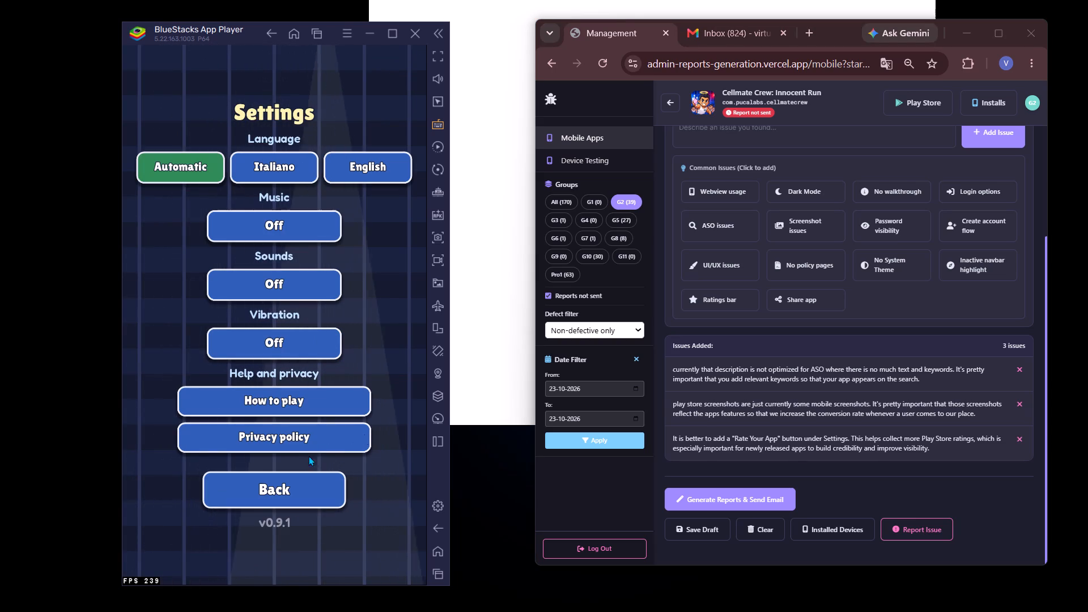
scroll(799, 399, "up", 2)
scroll(800, 398, "down", 1)
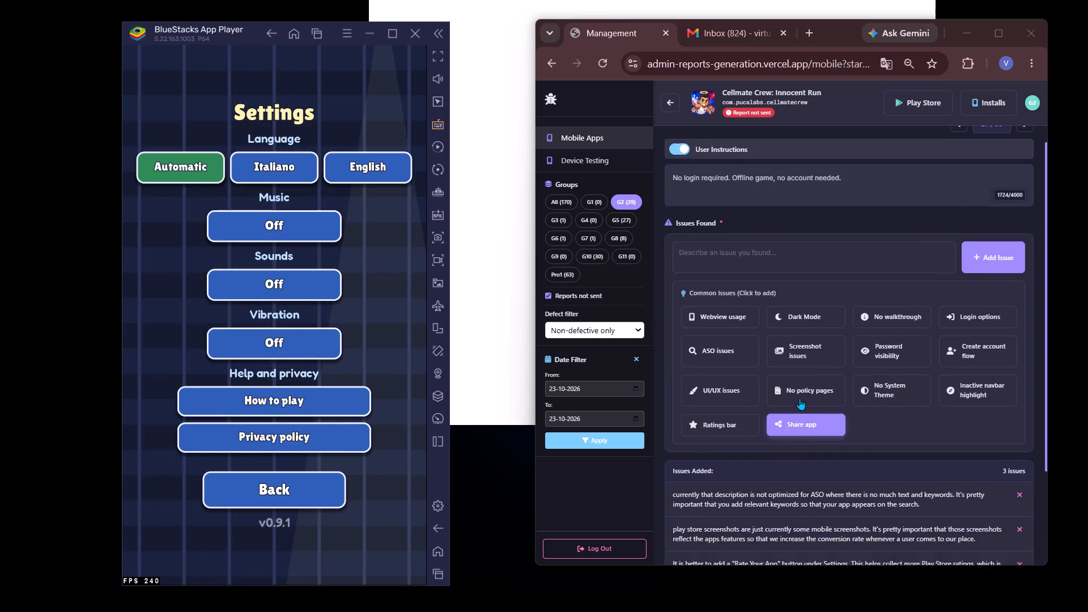
scroll(780, 390, "up", 1)
left_click(760, 272)
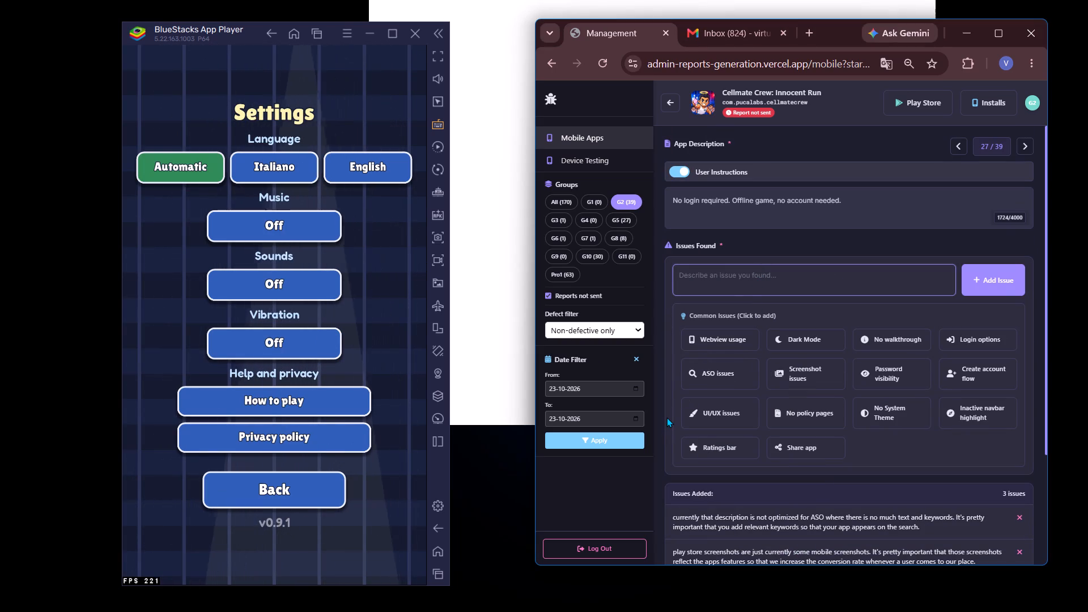
key("super+v")
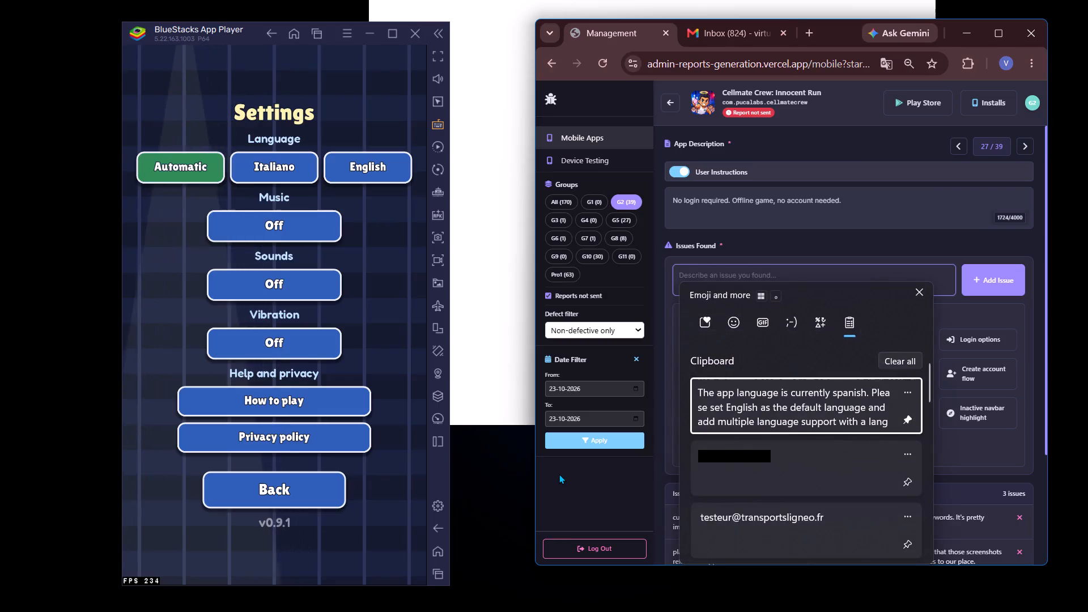
scroll(802, 479, "down", 5)
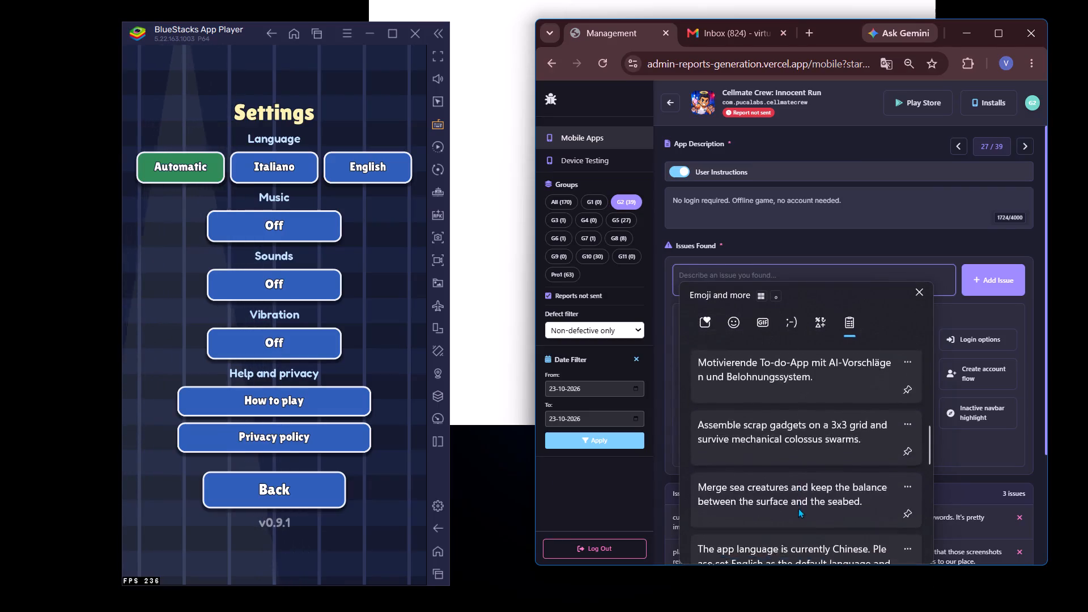
scroll(798, 508, "down", 6)
left_click(798, 511)
key("ctrl+v")
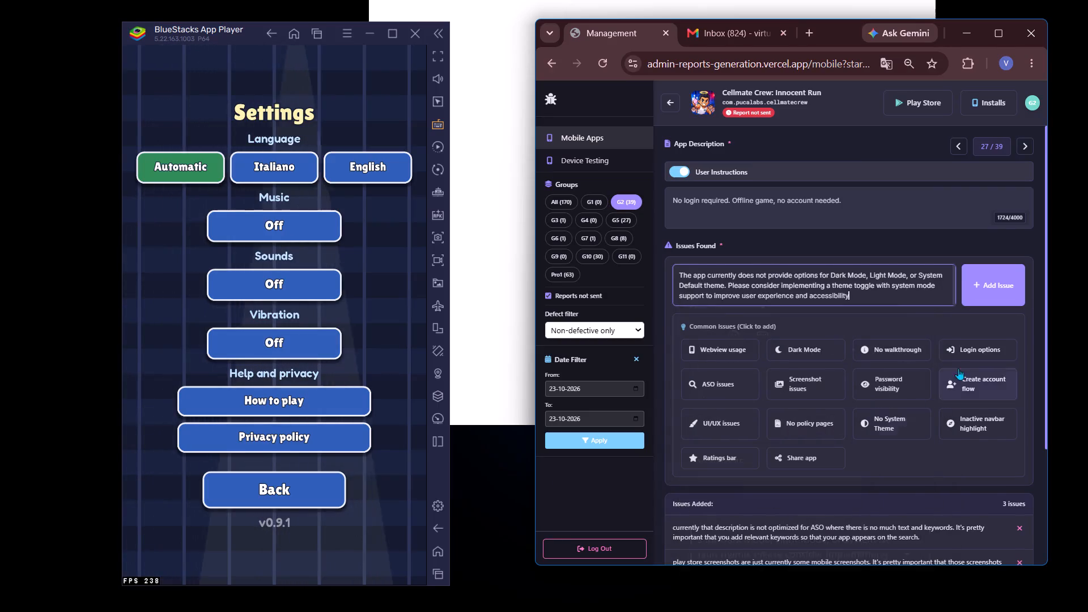
left_click(1004, 299)
Generate the Cellmate Crew report and send it by email.
scroll(970, 376, "down", 2)
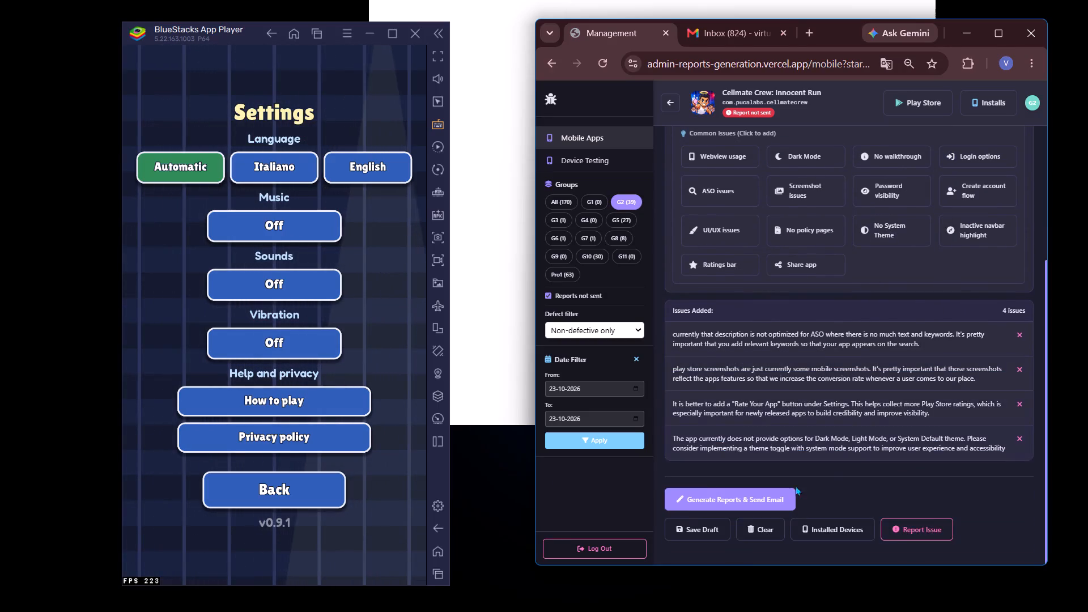
left_click(755, 497)
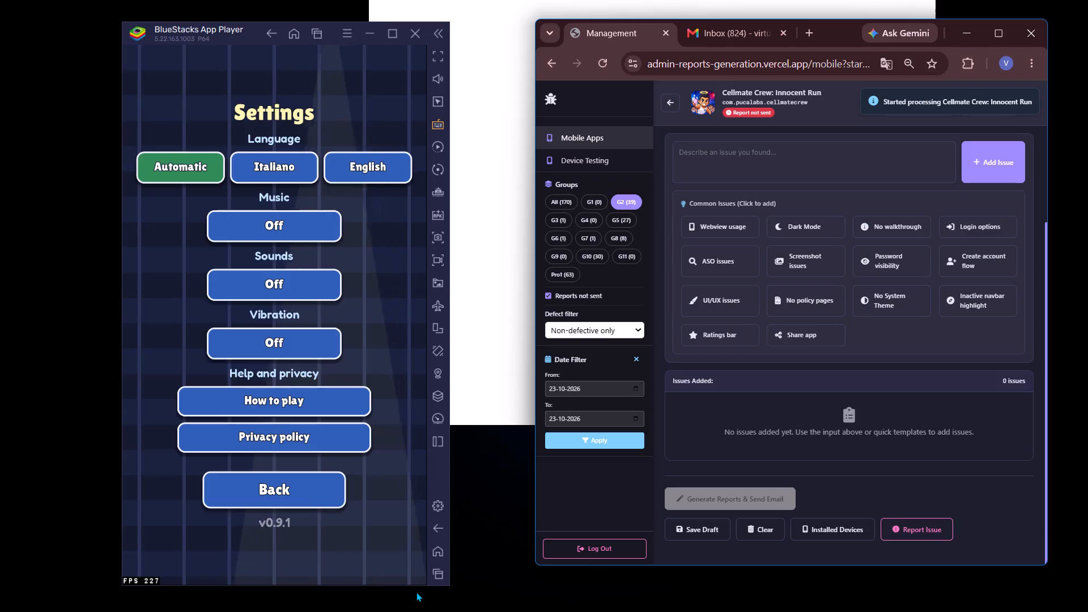
Return to Cellmate Crew's Google Play page in BlueStacks and uninstall the game.
left_click(443, 576)
left_click(316, 356)
left_click(220, 159)
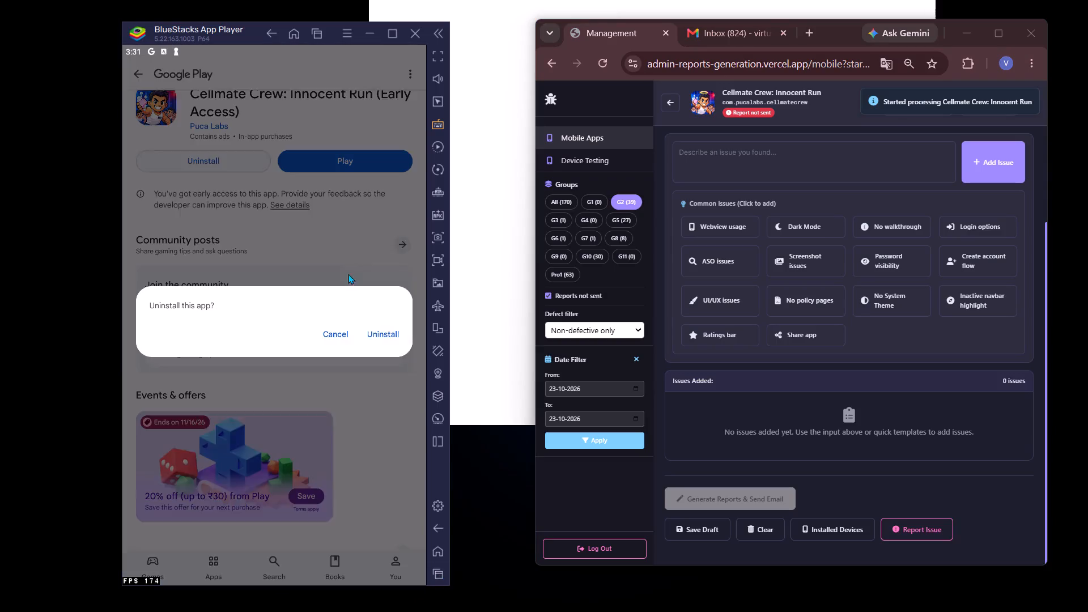
left_click(388, 334)
scroll(318, 427, "down", 8)
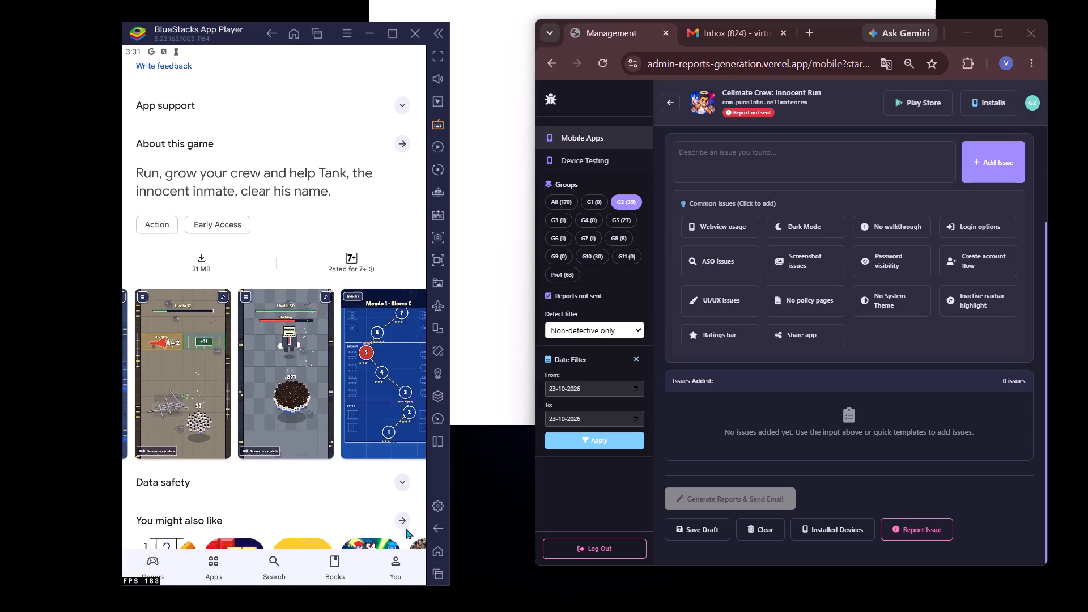
Advance to app 28 of 39, Cardo Games, on the admin site in both BlueStacks and the desktop browser.
left_click(428, 575)
left_click(354, 457)
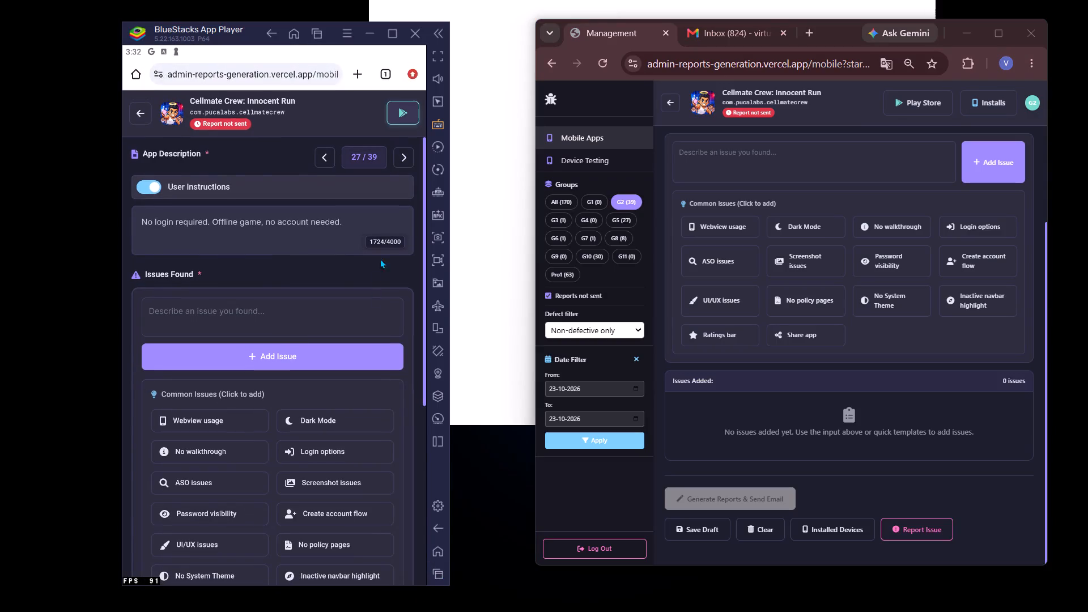
left_click(402, 155)
scroll(953, 288, "up", 2)
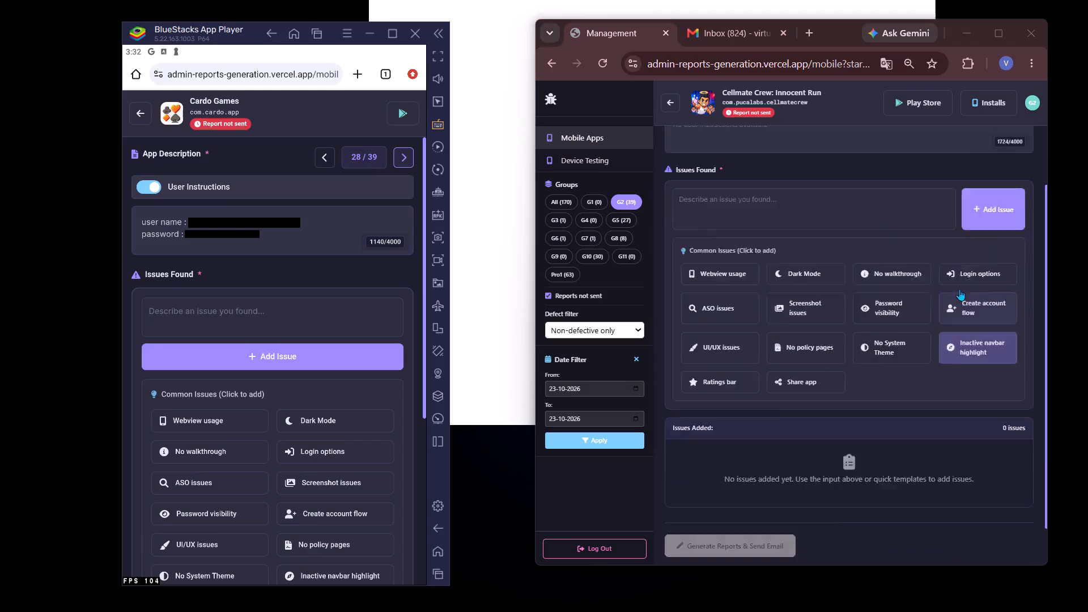
scroll(959, 289, "up", 3)
left_click(1019, 152)
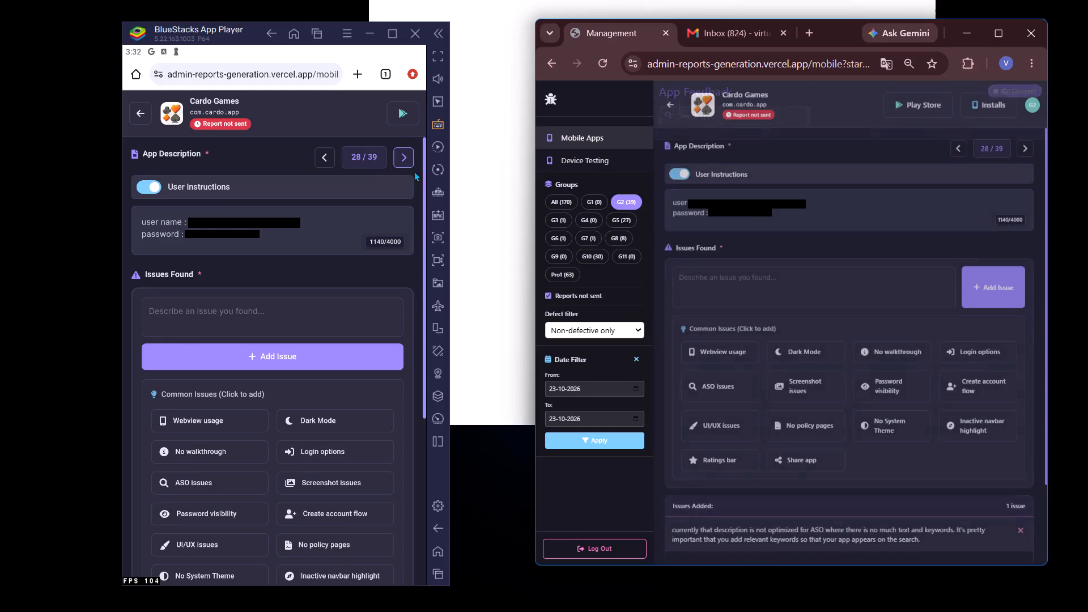
Open Cardo Games' Google Play listing in BlueStacks and examine its description and screenshots.
left_click(390, 112)
left_click_drag(299, 453, 292, 428)
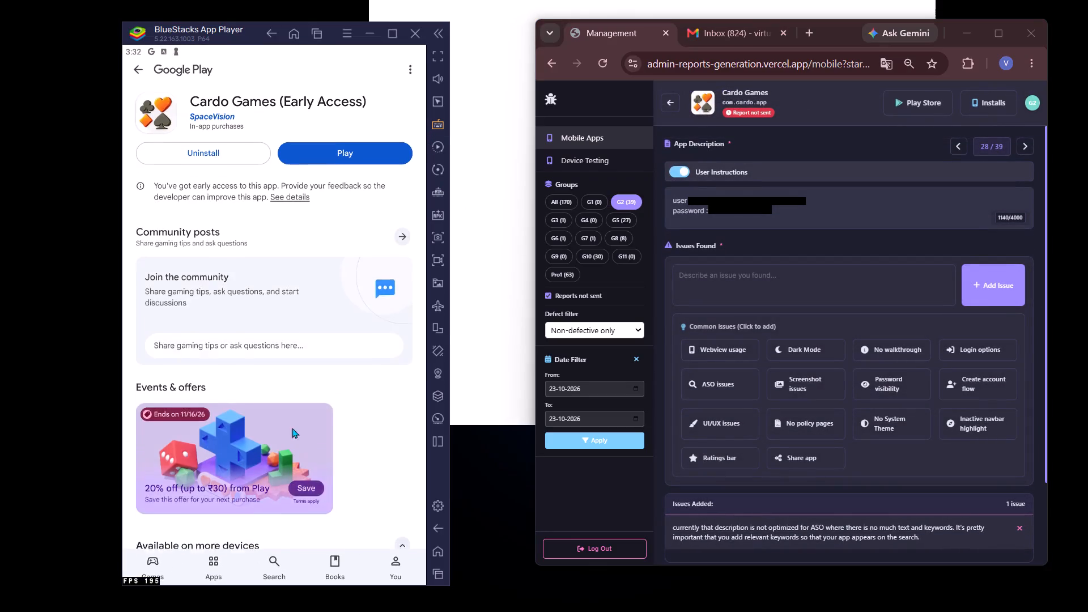
left_click_drag(292, 428, 318, 352)
left_click_drag(269, 520, 261, 363)
left_click_drag(257, 370, 256, 440)
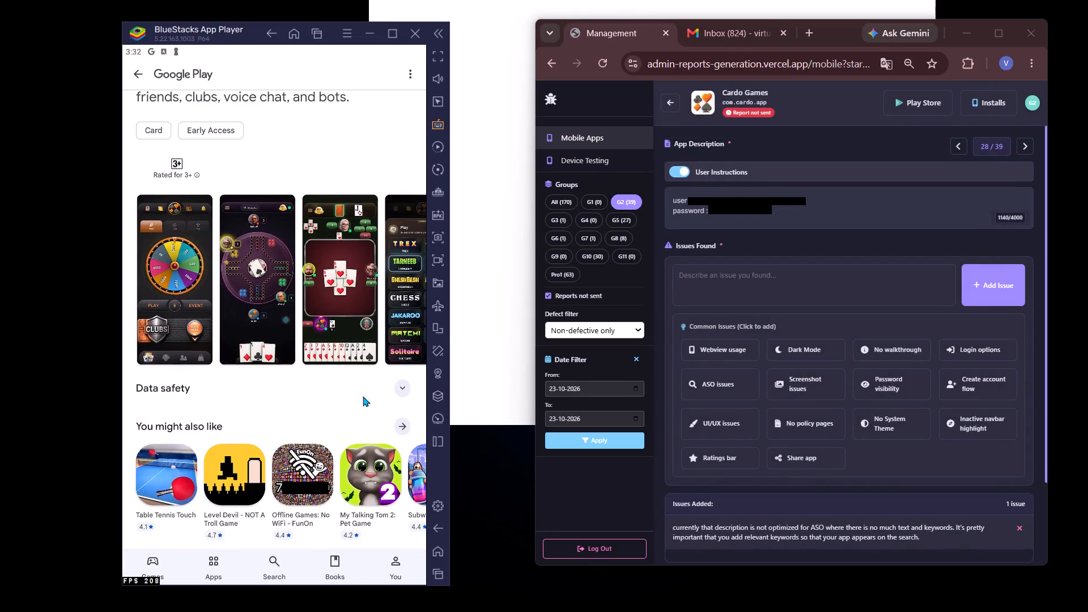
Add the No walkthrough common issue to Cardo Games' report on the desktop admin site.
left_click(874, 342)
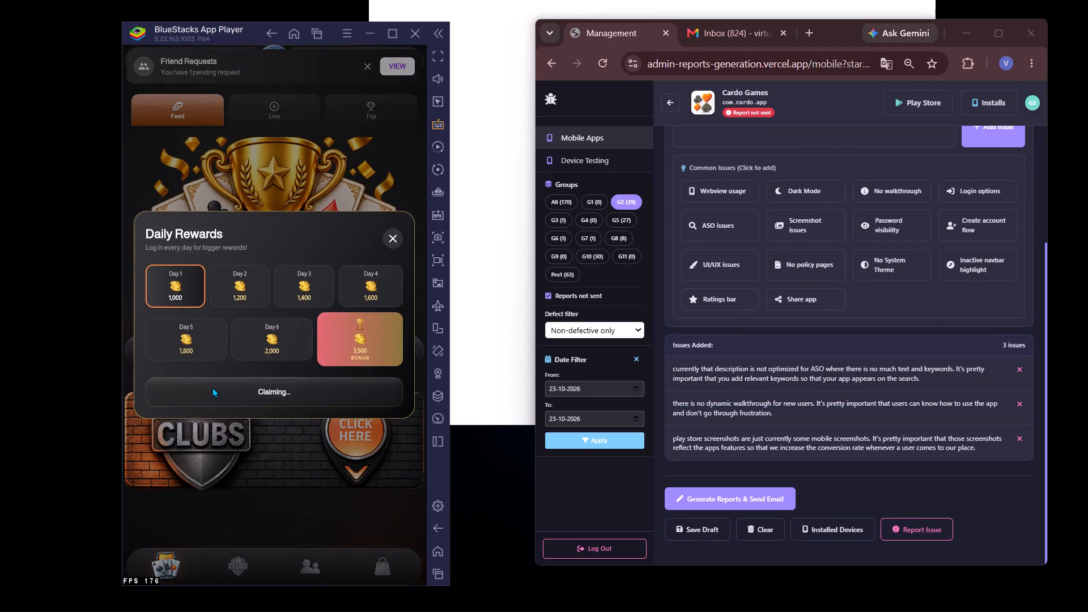
Finish with the Daily Rewards pop-up in Cardo Games and examine the shop, friends, clubs and home feed pages.
left_click(305, 391)
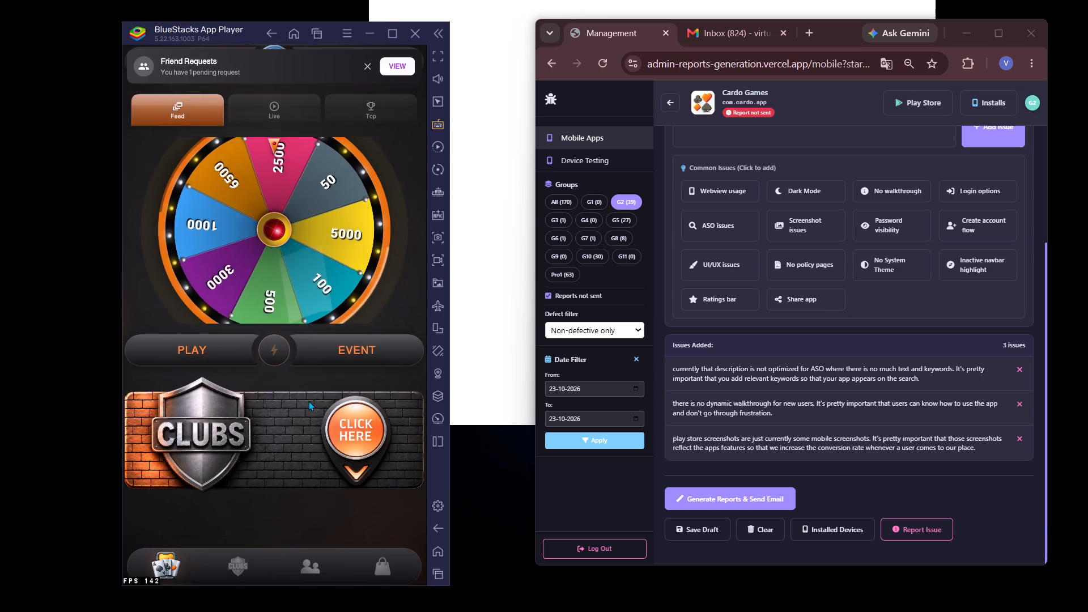
left_click(368, 561)
left_click_drag(287, 360, 249, 152)
left_click_drag(258, 349, 247, 134)
left_click_drag(291, 291, 316, 222)
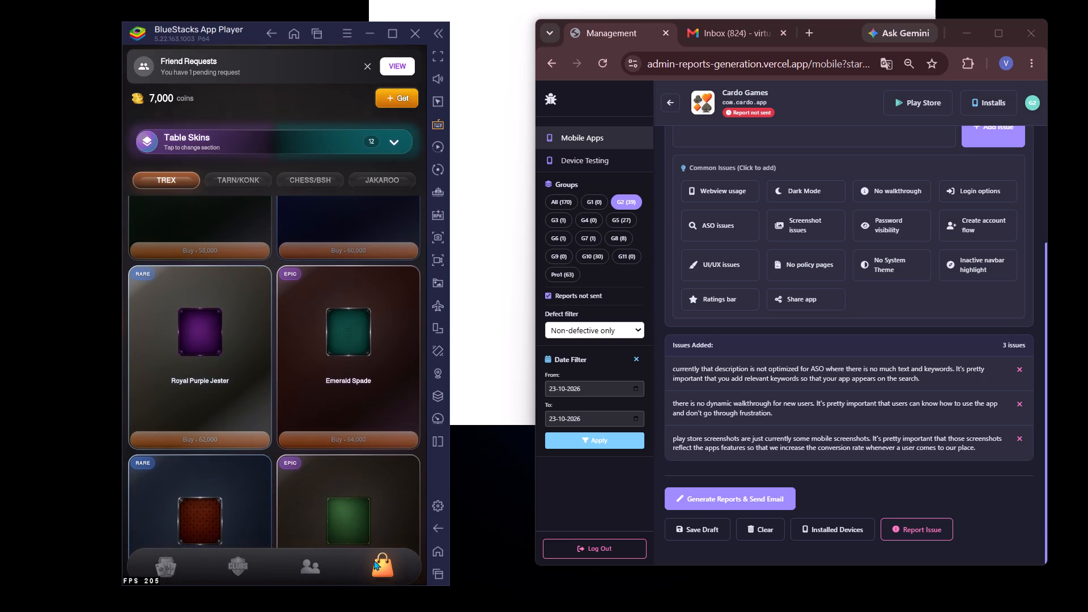
left_click(323, 566)
left_click_drag(316, 535, 294, 418)
left_click(230, 561)
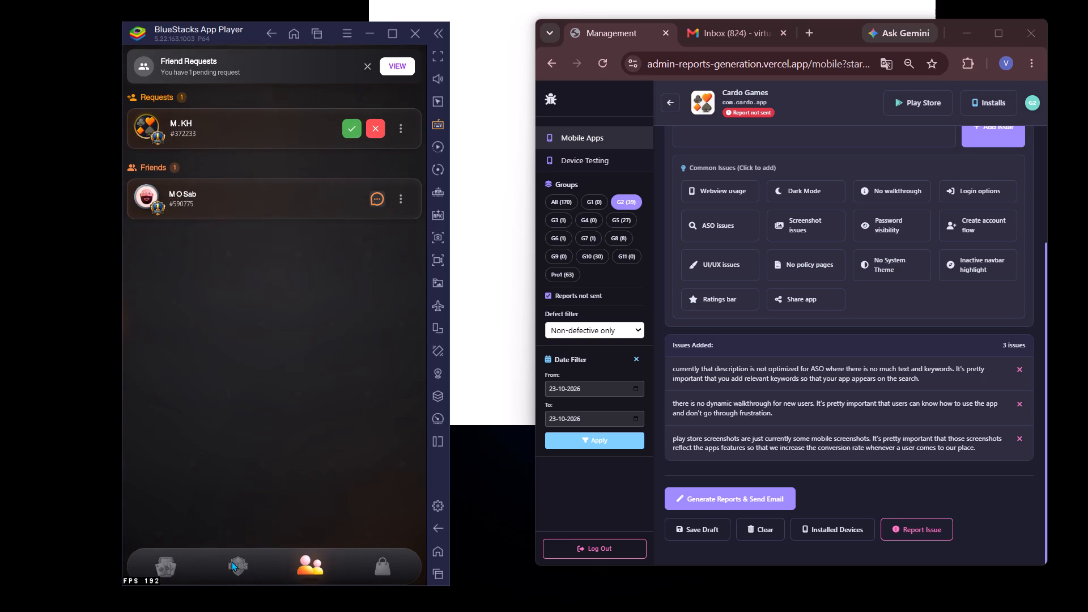
left_click_drag(229, 494, 249, 408)
left_click(165, 564)
left_click_drag(199, 487, 204, 465)
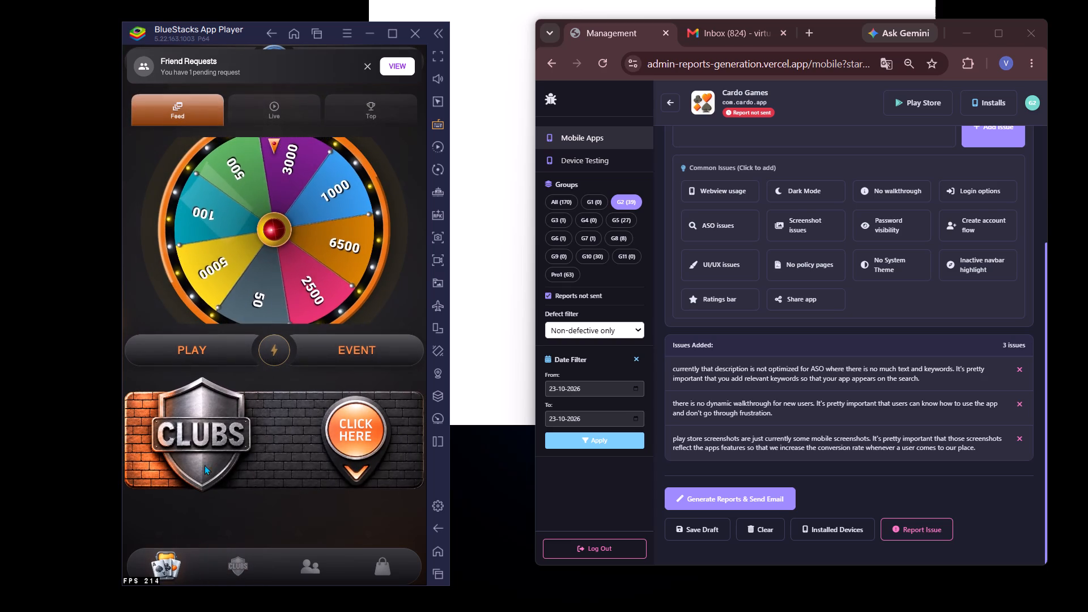
left_click_drag(204, 465, 245, 297)
left_click_drag(247, 294, 244, 409)
left_click(332, 416)
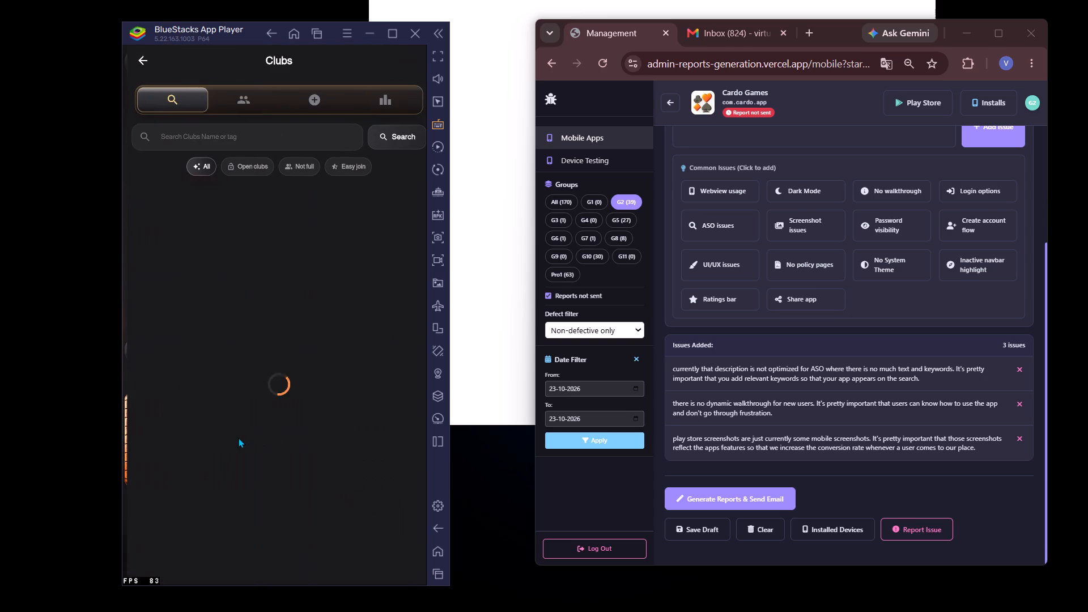
left_click(138, 62)
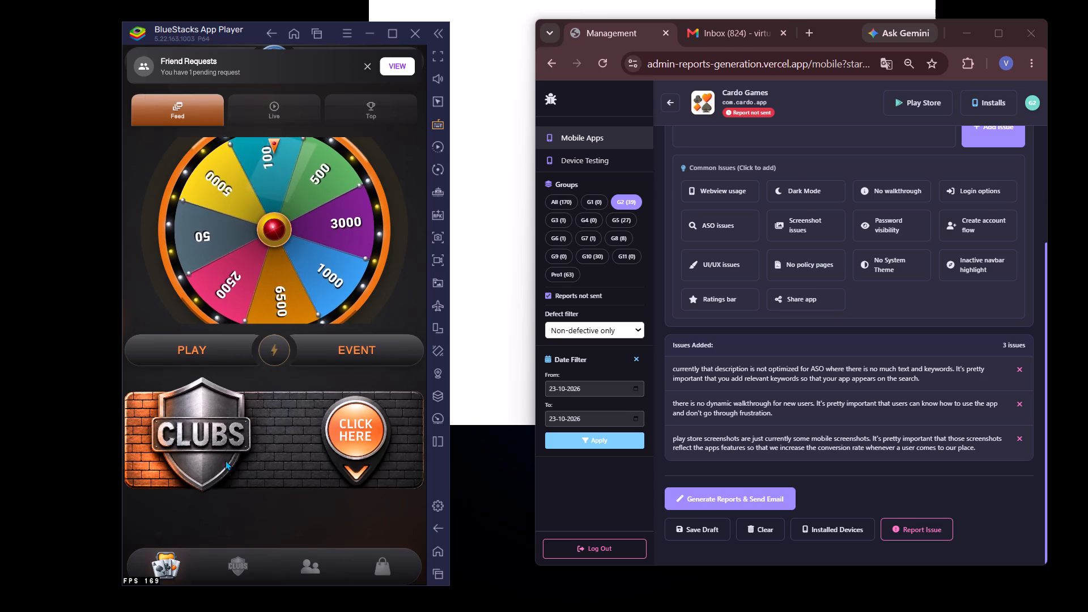
left_click_drag(225, 460, 227, 469)
Open the Spin to Win wheel from Cardo Games' home feed, try a spin, and go back.
triple_click(260, 240)
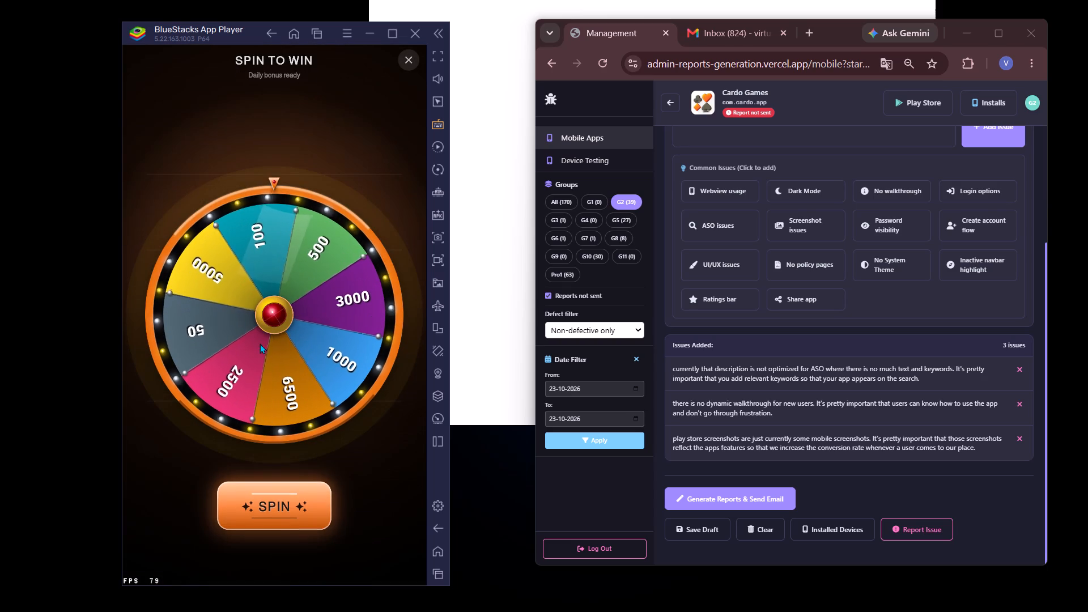
left_click(260, 343)
left_click(270, 477)
double_click(274, 497)
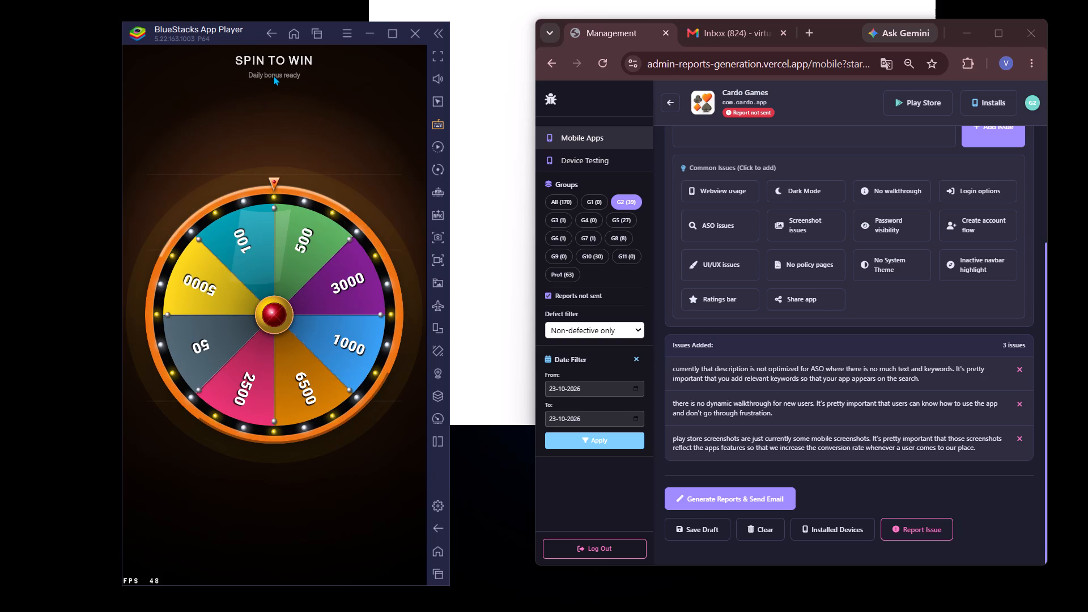
left_click(437, 535)
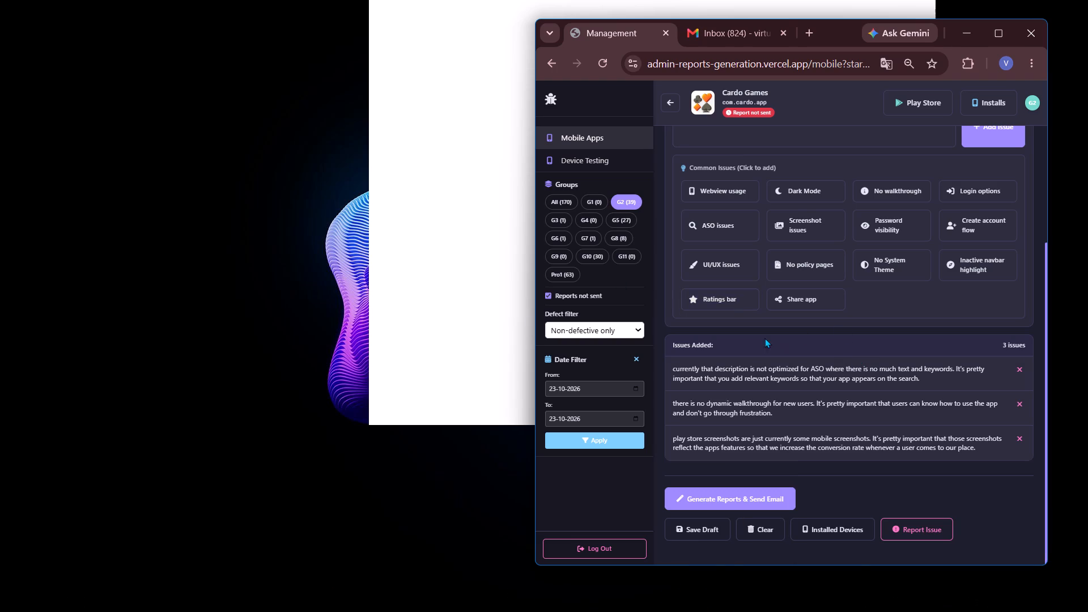
In Cardo Games' report, add the Ratings bar common issue and remove the no dynamic walkthrough issue.
left_click(736, 304)
left_click(1024, 406)
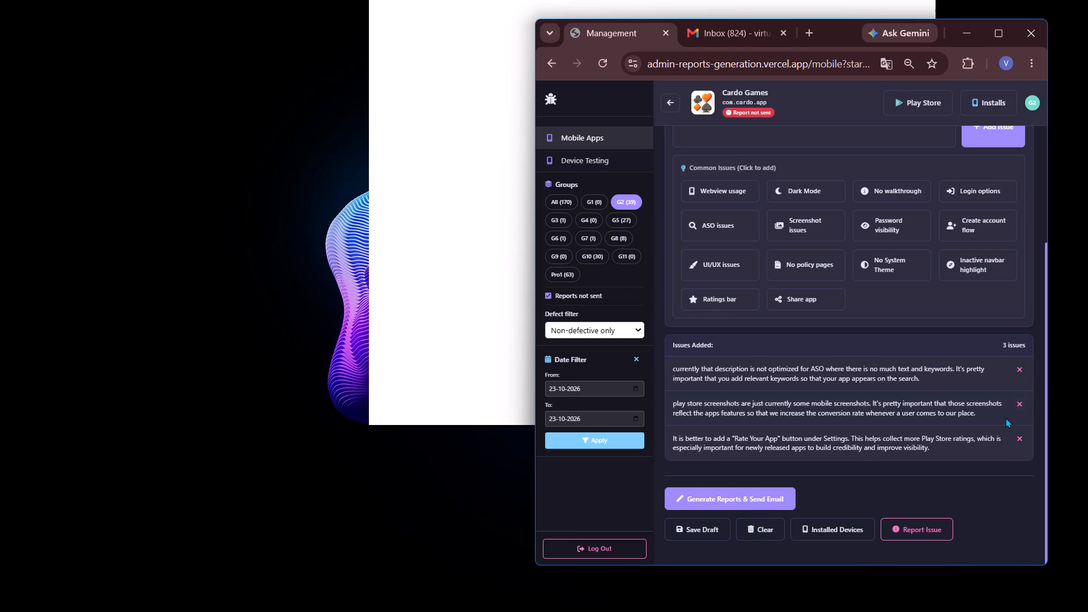
Generate the Cardo Games report and send it by email.
left_click(736, 492)
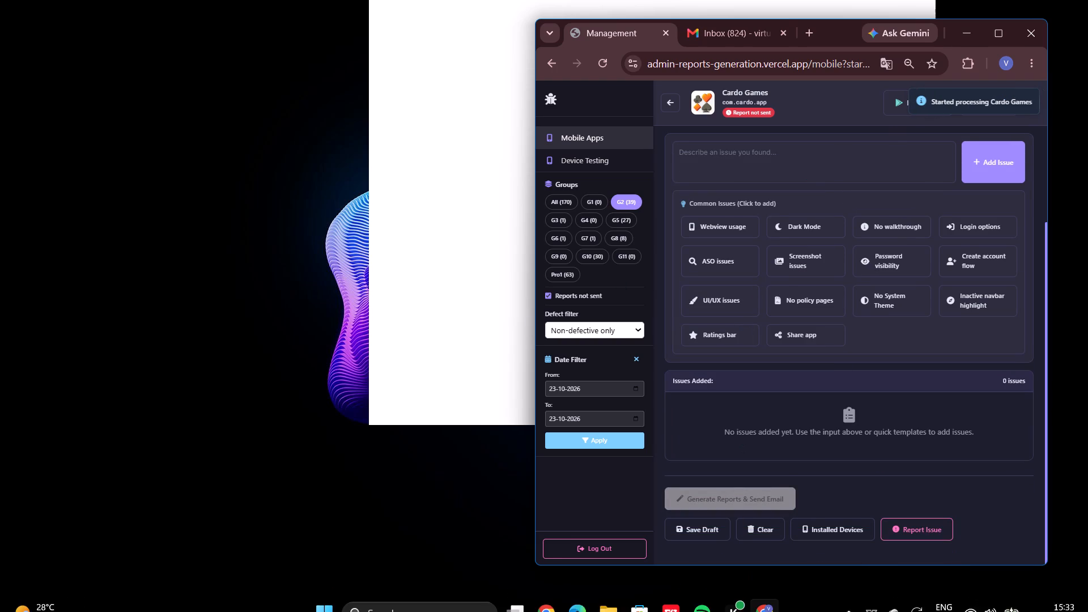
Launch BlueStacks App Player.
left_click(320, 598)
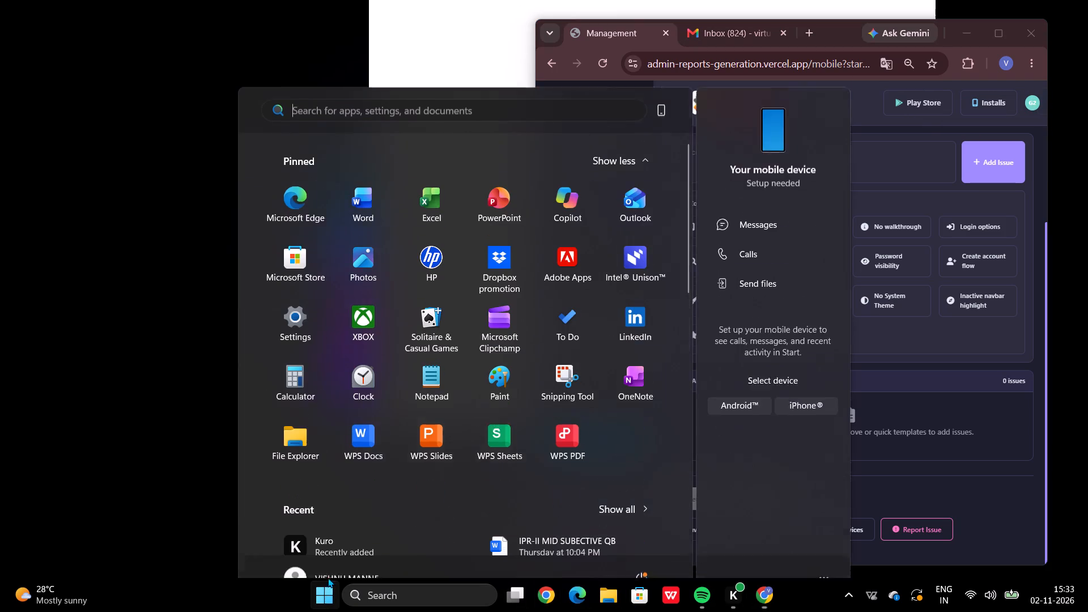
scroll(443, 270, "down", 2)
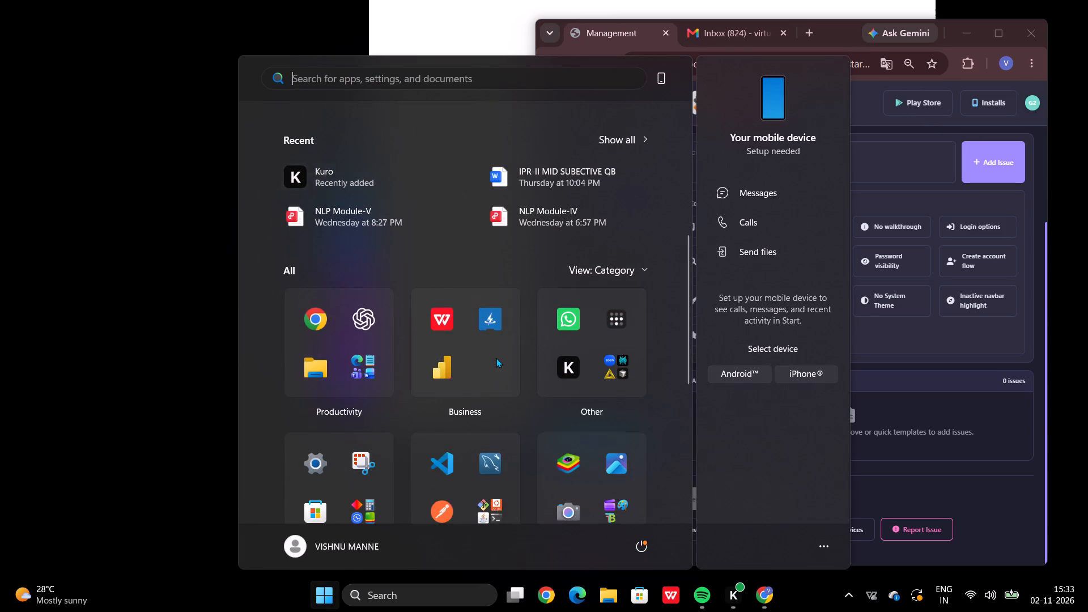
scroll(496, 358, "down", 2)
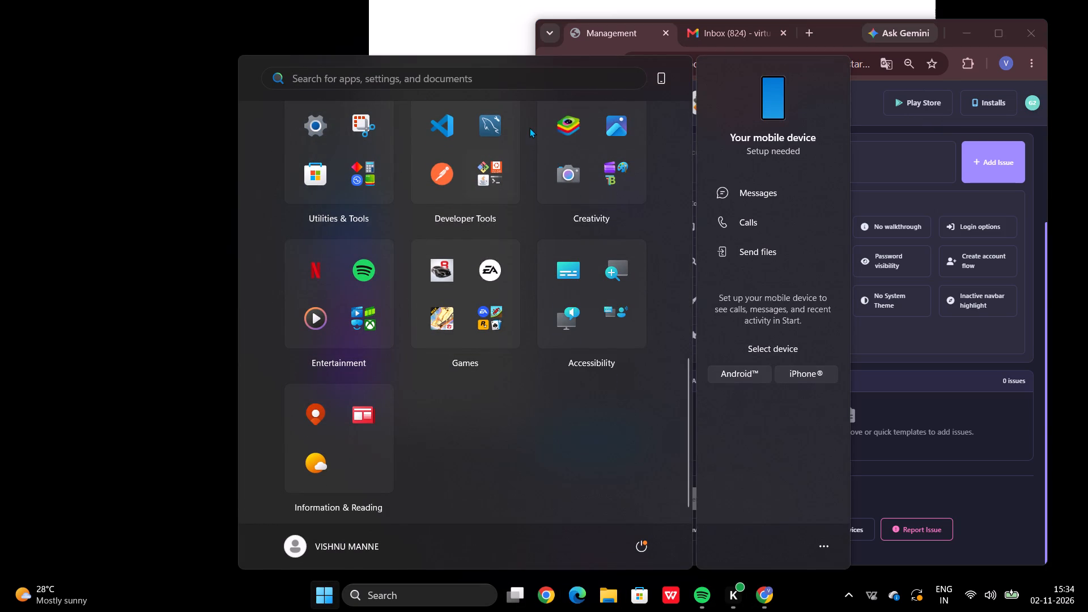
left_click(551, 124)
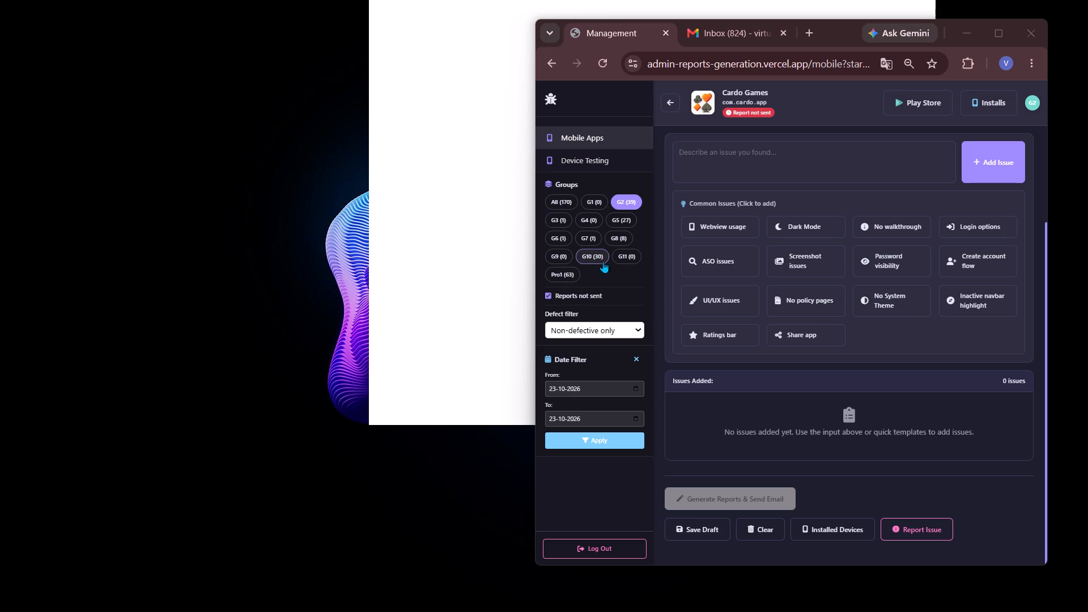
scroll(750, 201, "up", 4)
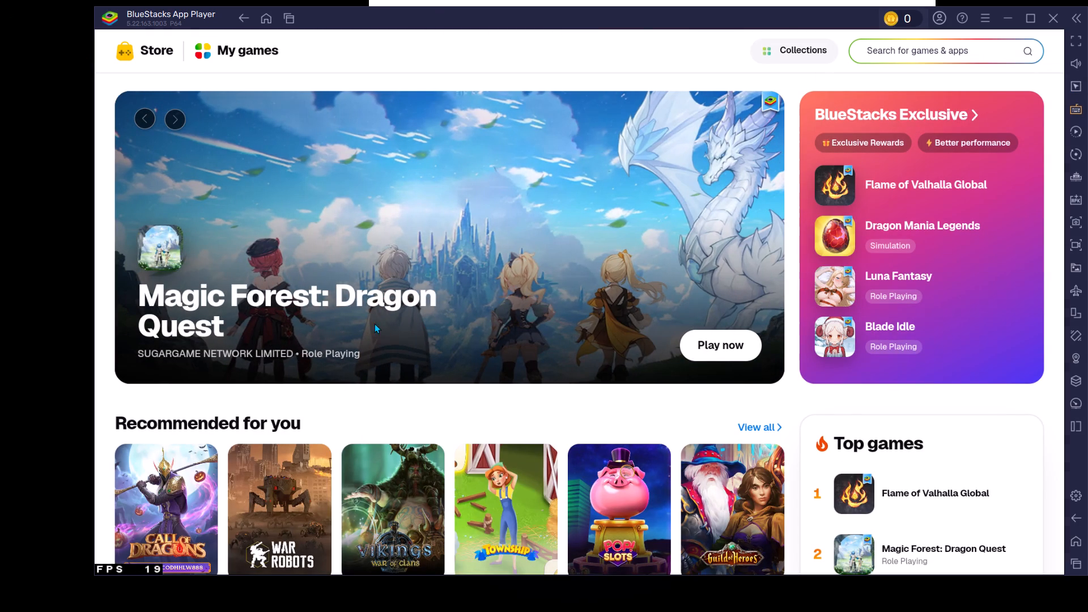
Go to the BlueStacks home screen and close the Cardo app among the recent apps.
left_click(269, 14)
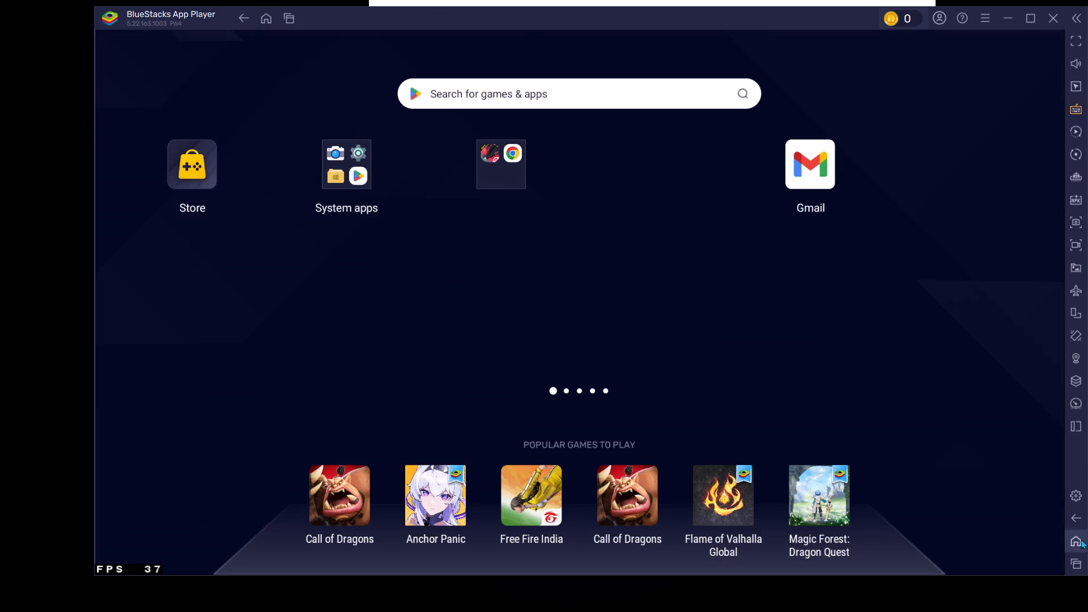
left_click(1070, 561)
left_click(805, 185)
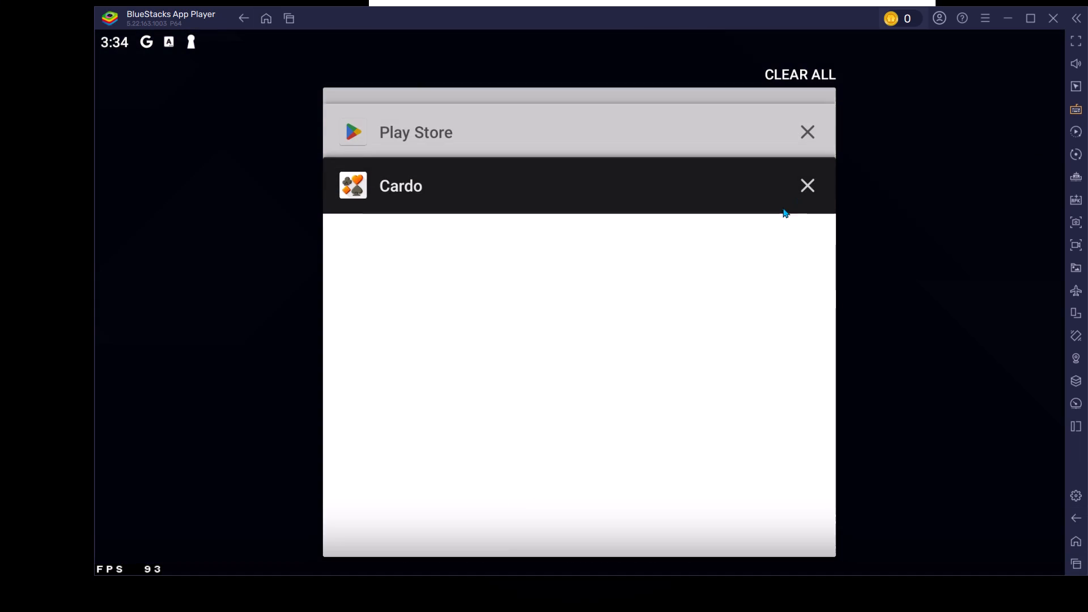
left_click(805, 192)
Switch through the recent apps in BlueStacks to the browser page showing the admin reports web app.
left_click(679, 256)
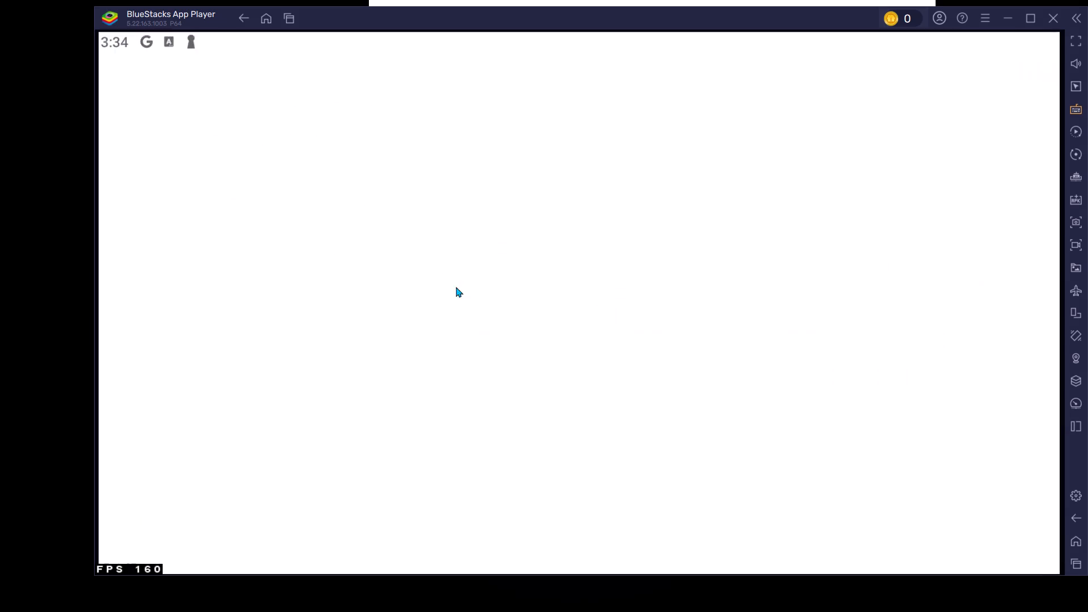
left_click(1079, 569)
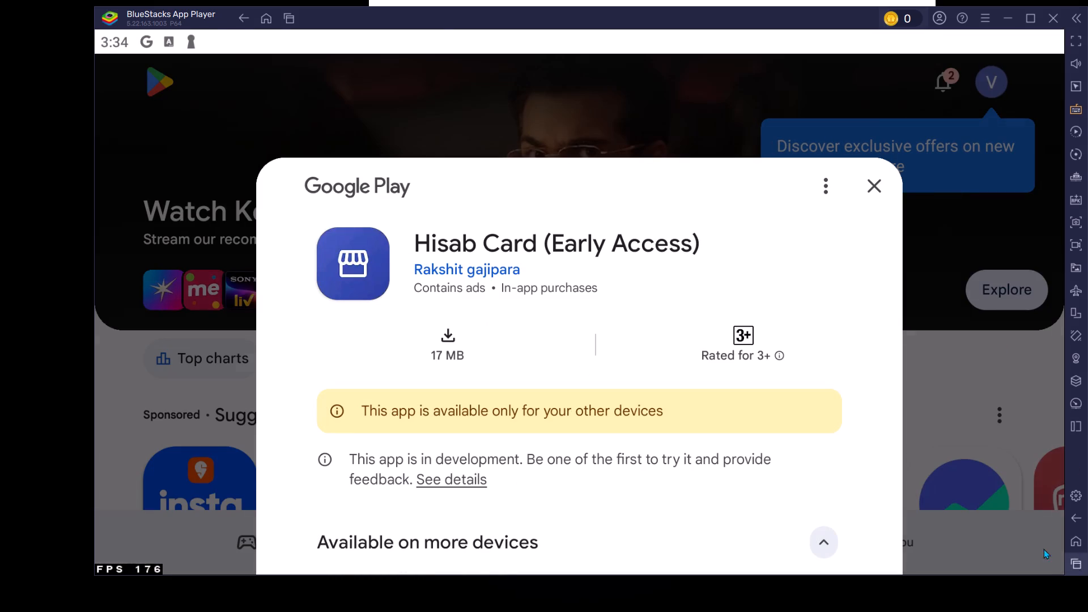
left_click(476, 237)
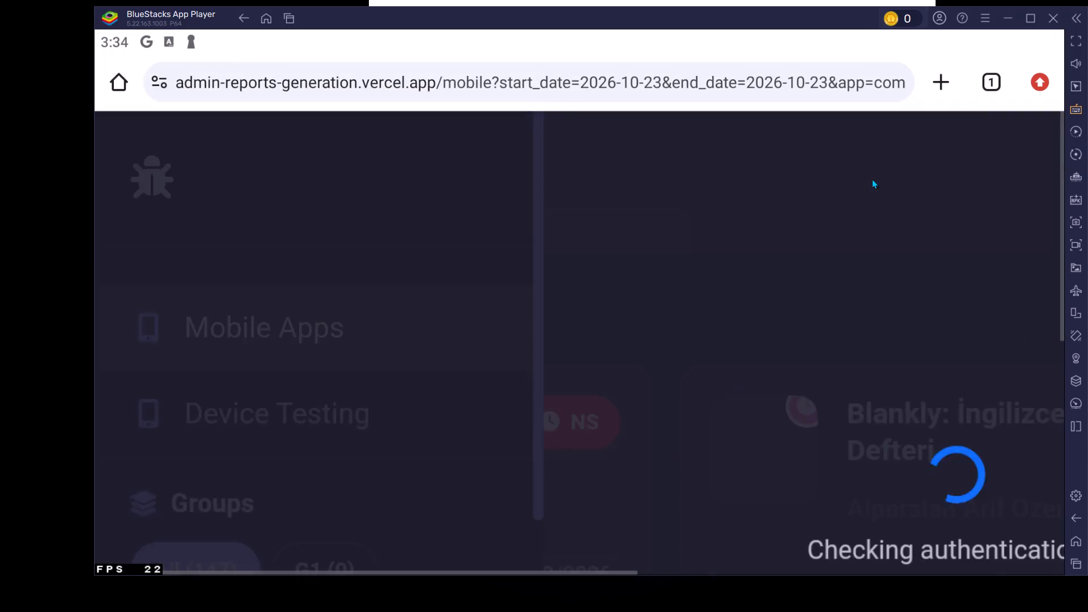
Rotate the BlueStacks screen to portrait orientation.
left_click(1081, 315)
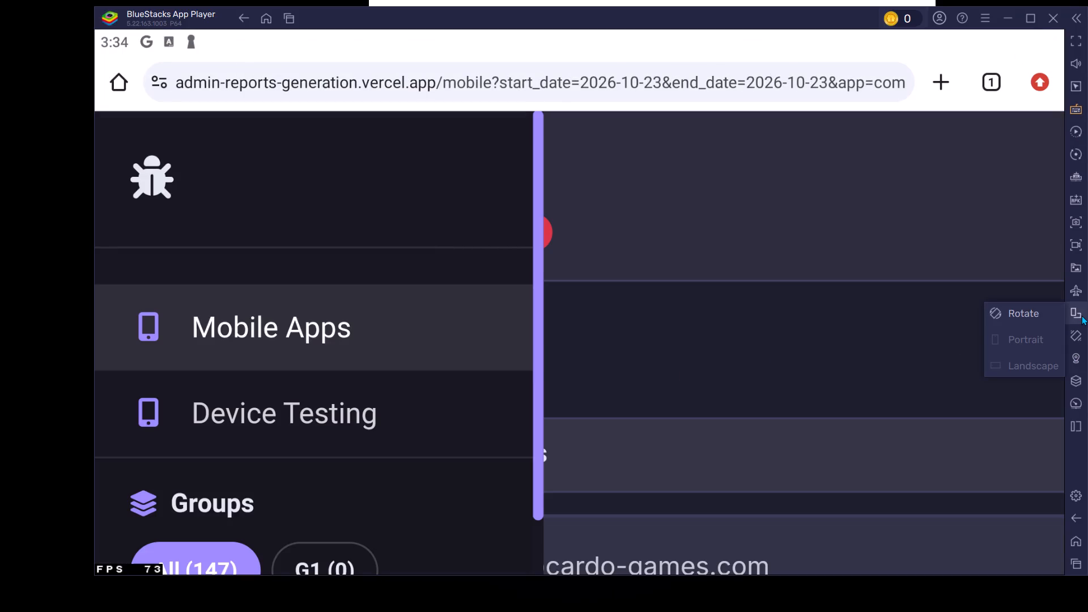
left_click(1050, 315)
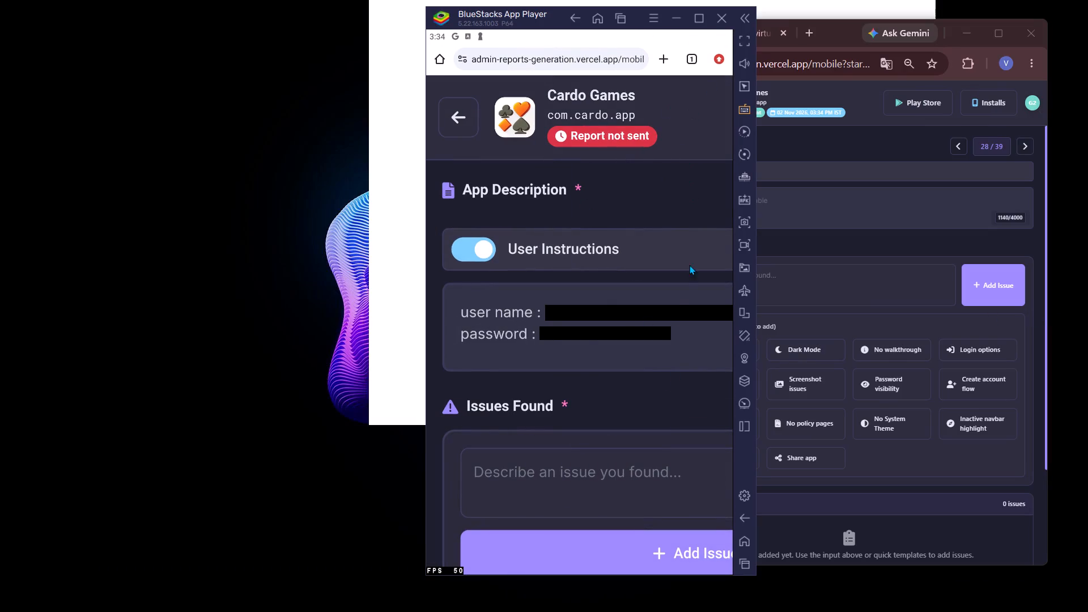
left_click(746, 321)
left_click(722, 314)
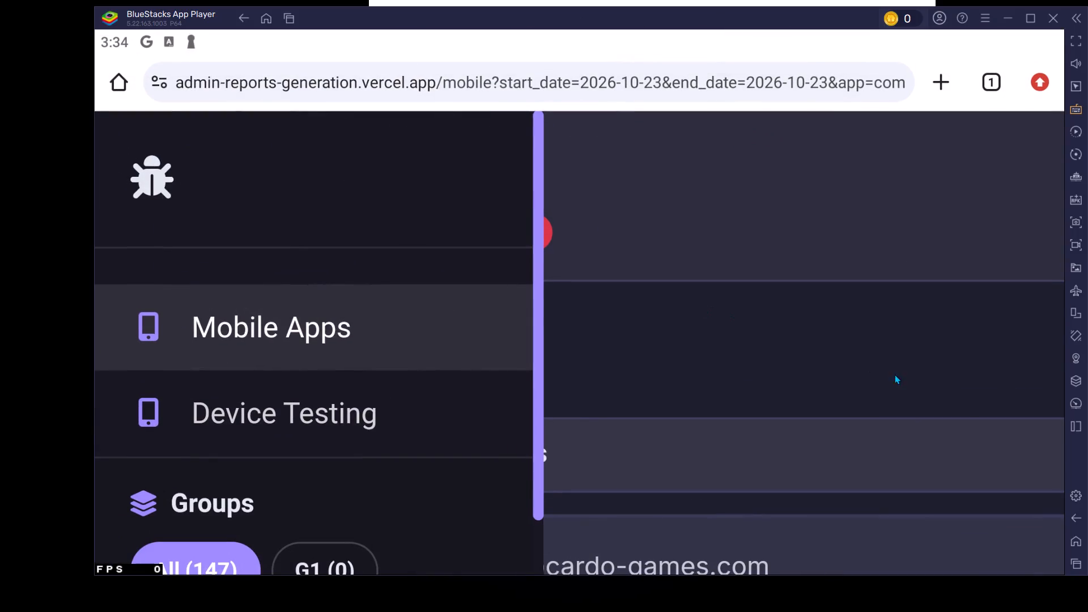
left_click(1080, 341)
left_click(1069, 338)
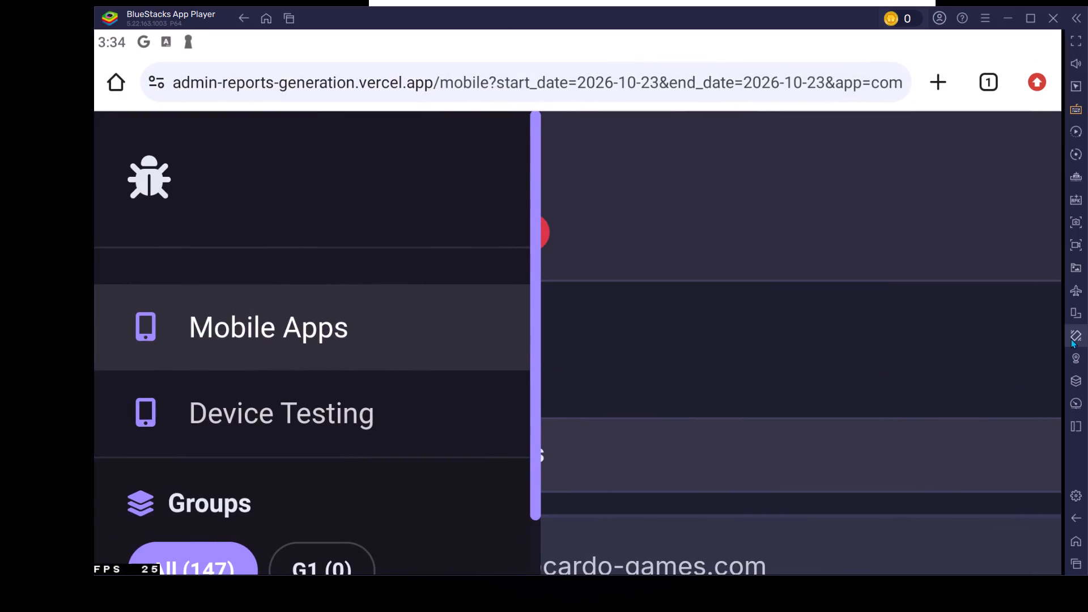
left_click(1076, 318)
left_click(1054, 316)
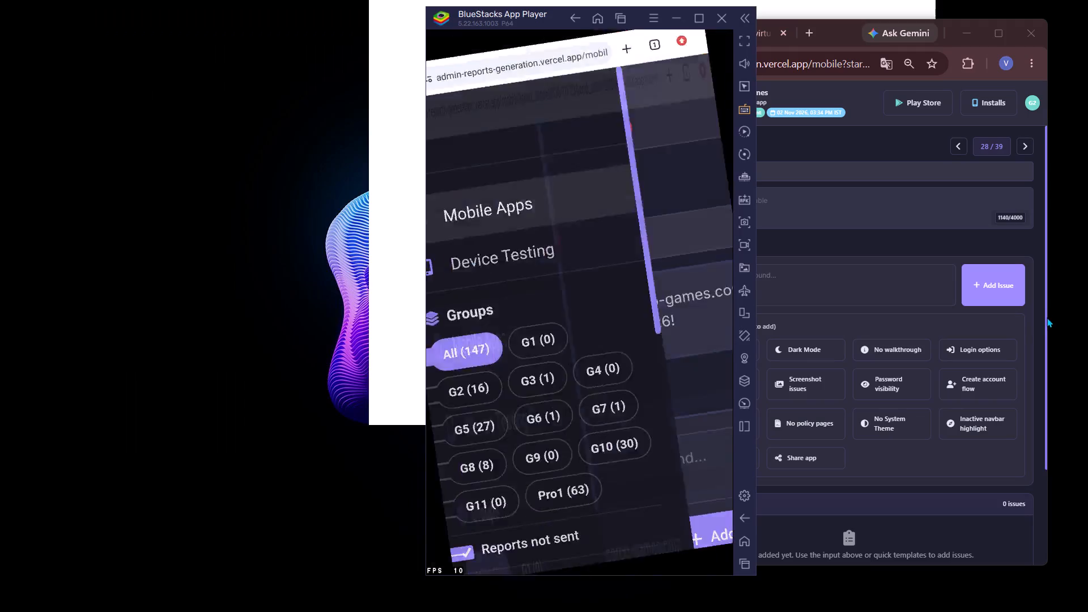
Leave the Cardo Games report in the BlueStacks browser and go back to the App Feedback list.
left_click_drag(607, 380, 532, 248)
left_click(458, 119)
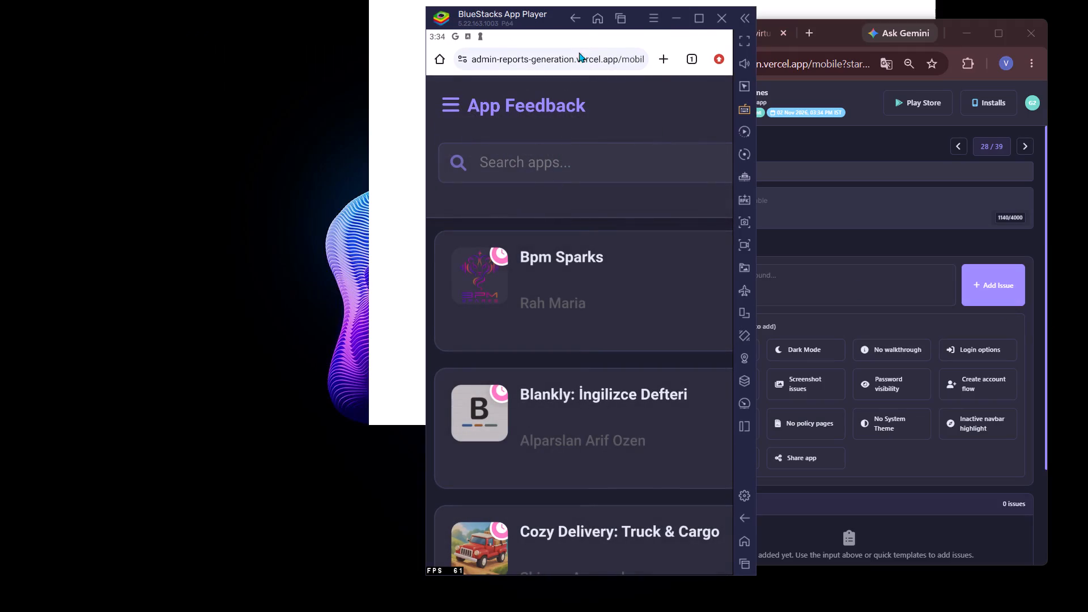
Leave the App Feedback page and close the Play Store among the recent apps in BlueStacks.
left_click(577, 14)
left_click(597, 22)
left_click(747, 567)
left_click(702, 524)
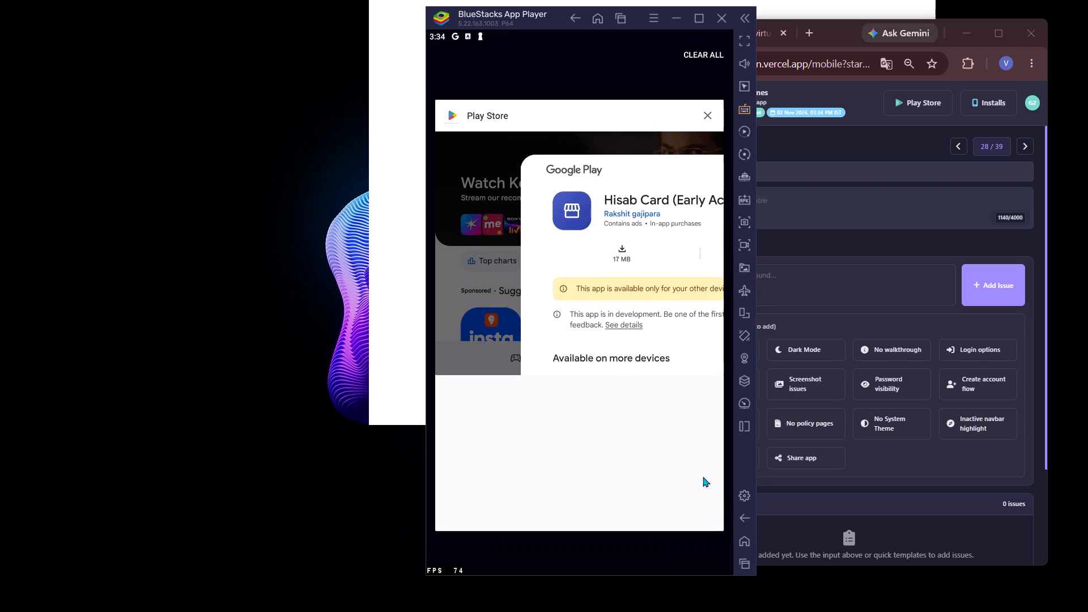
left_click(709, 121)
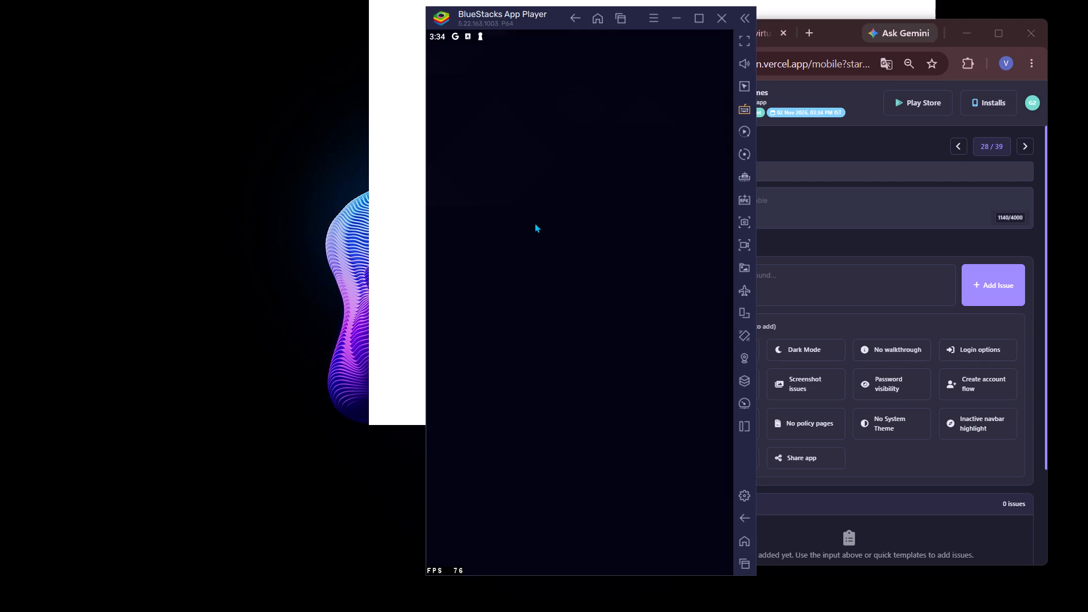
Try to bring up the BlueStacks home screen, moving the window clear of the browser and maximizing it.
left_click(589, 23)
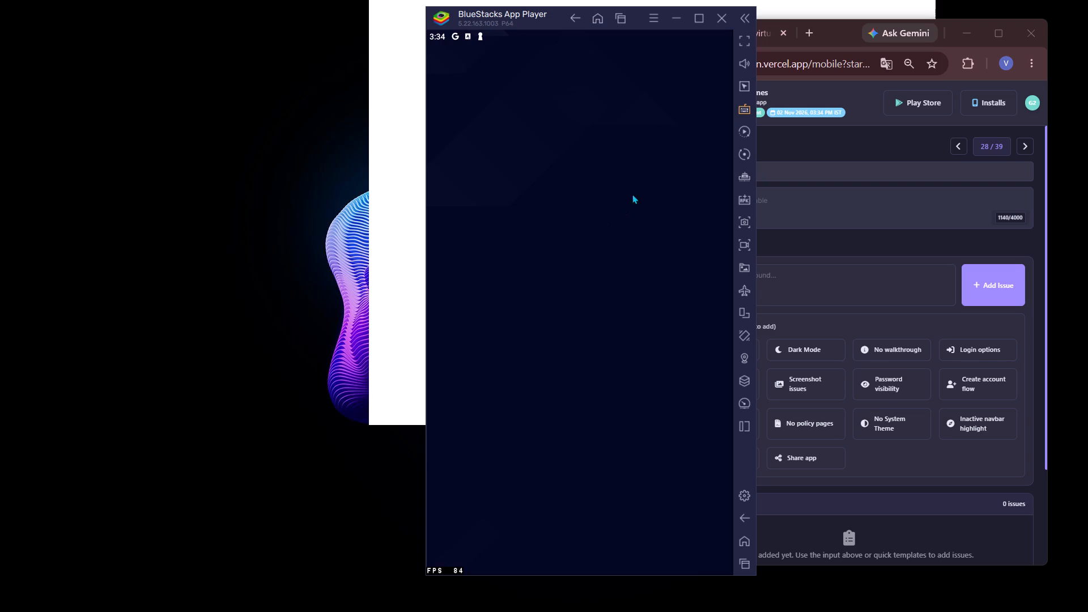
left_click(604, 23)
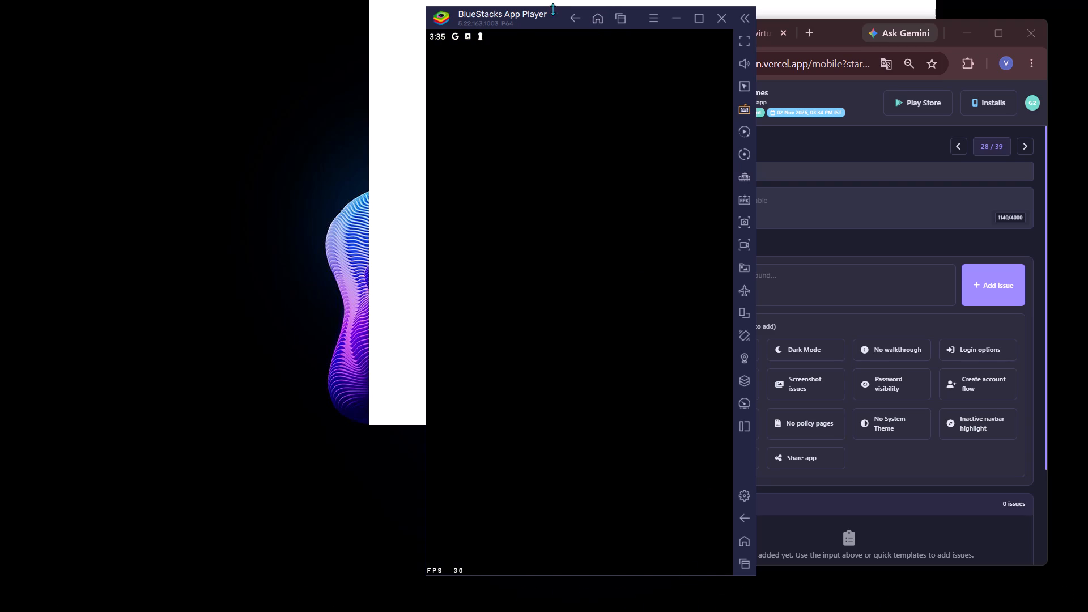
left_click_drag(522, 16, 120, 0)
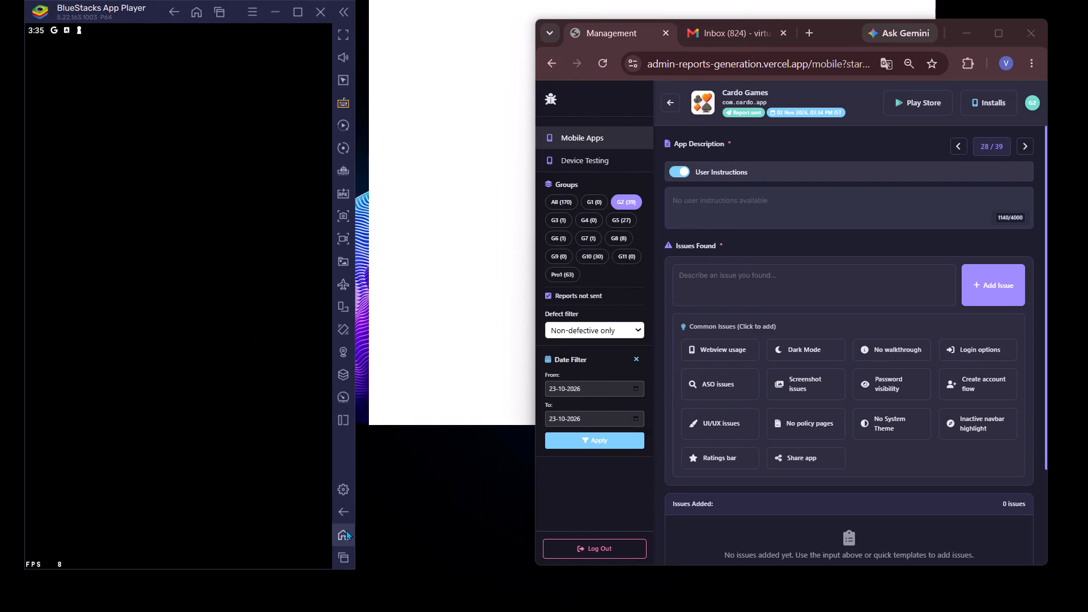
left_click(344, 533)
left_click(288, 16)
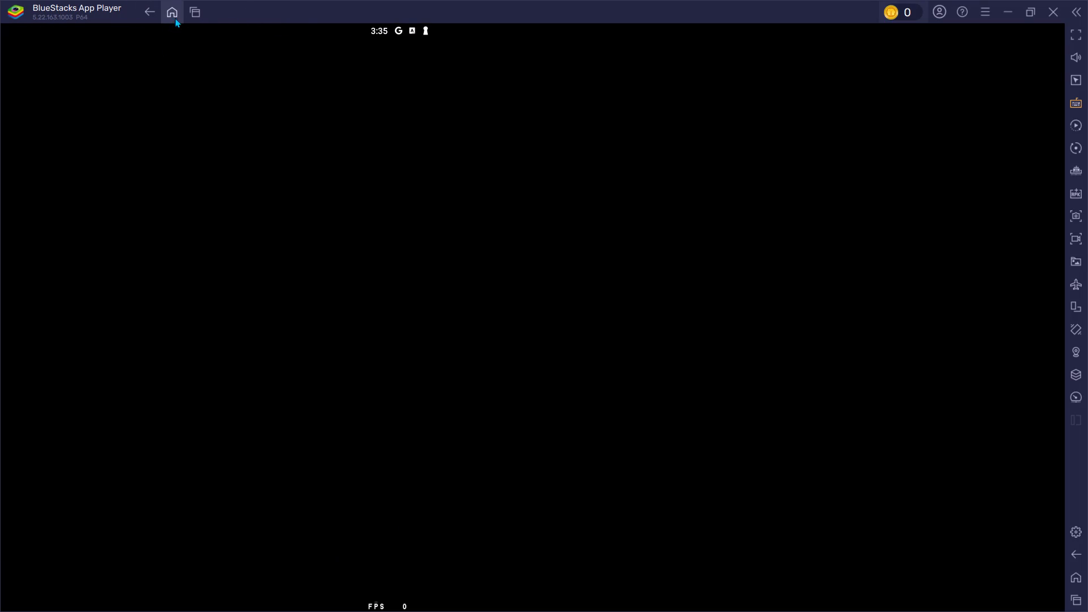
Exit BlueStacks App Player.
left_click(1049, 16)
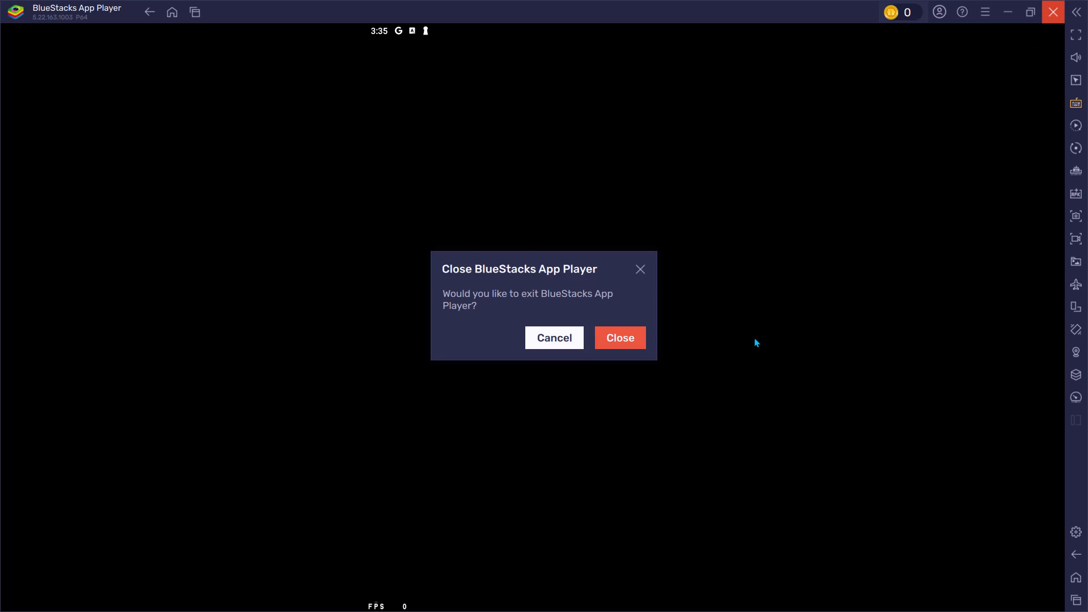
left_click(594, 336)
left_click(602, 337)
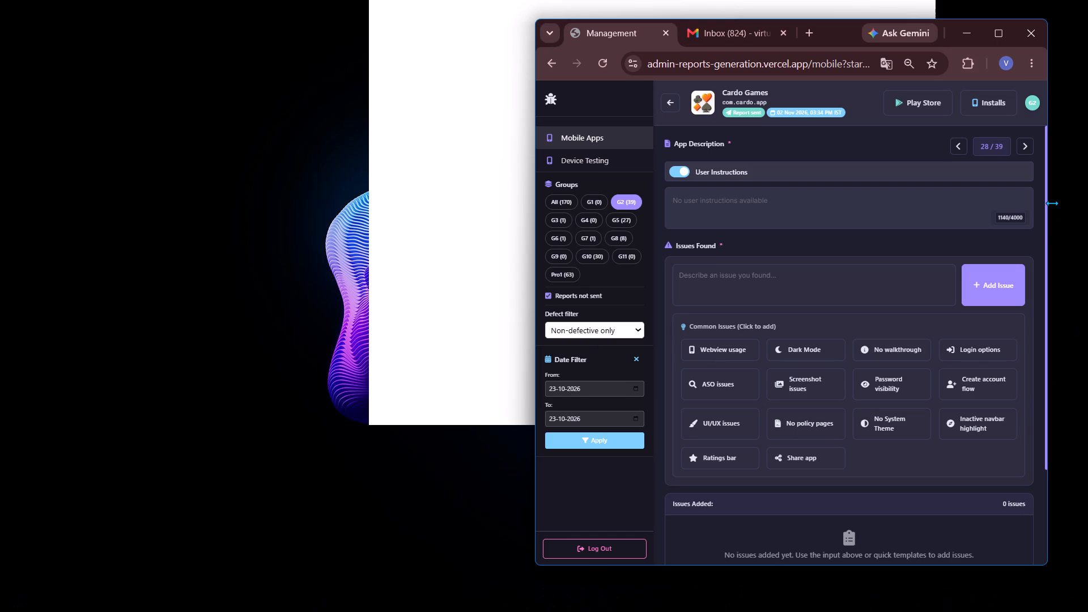
Advance to the Zombi Efem: Train Defense report in the admin web app and reload the page.
left_click(1024, 154)
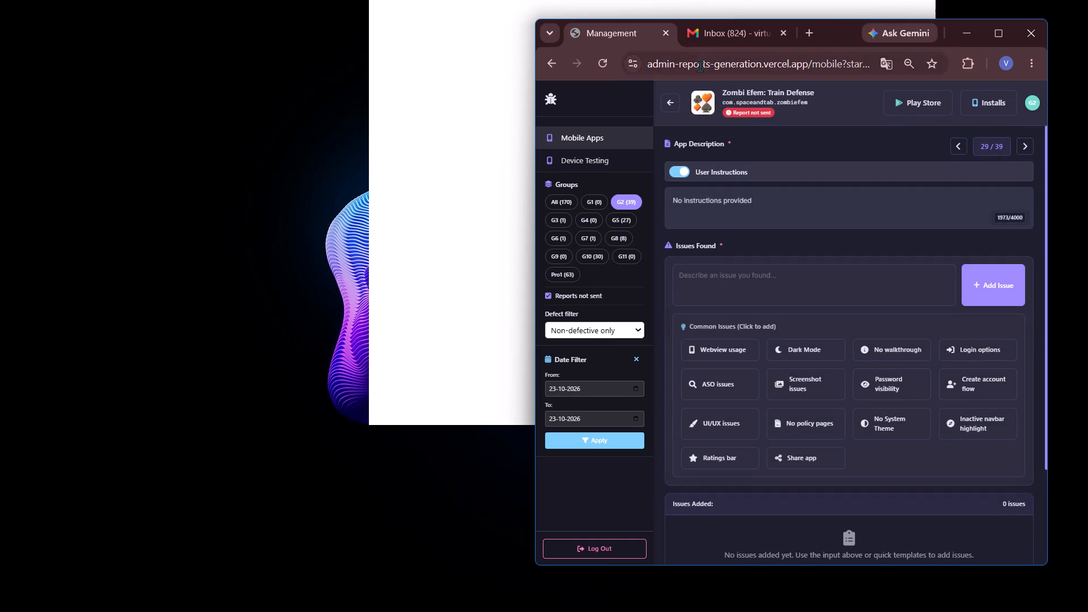
left_click(610, 71)
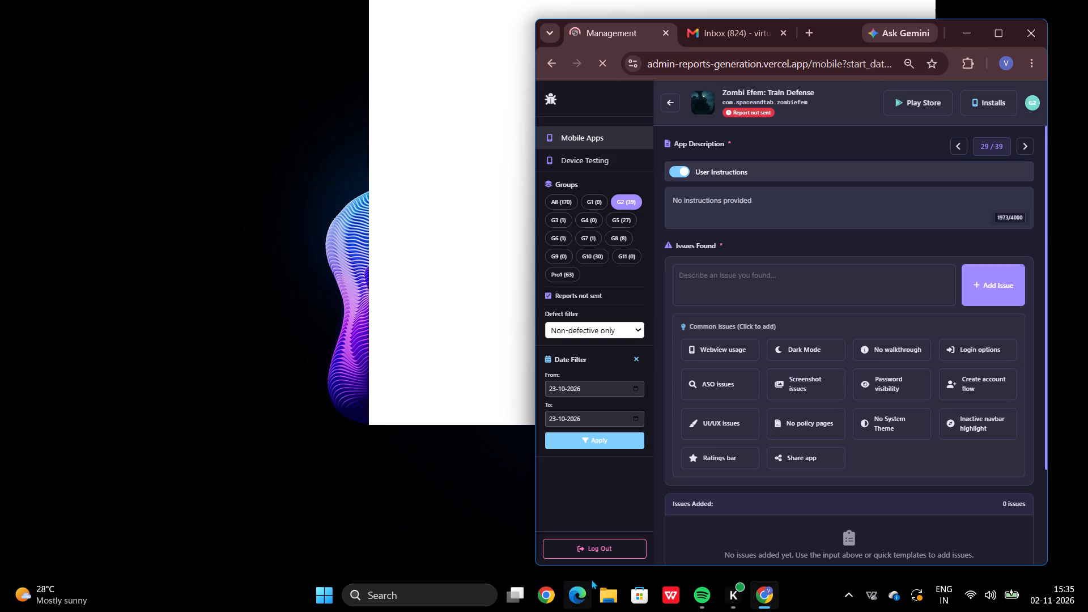
Launch BlueStacks App Player again.
left_click(322, 596)
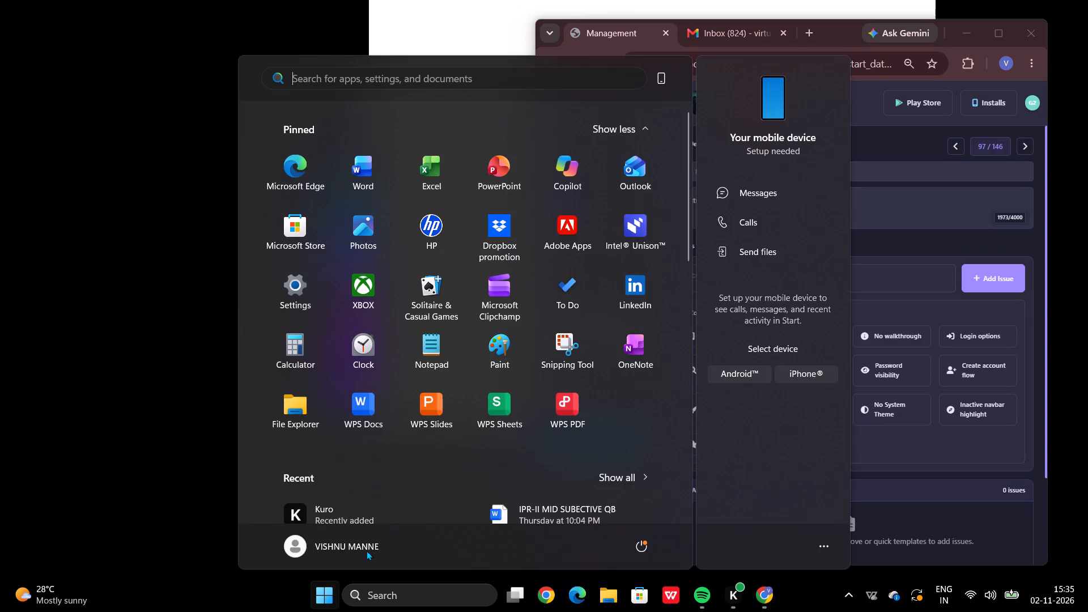
scroll(457, 419, "down", 2)
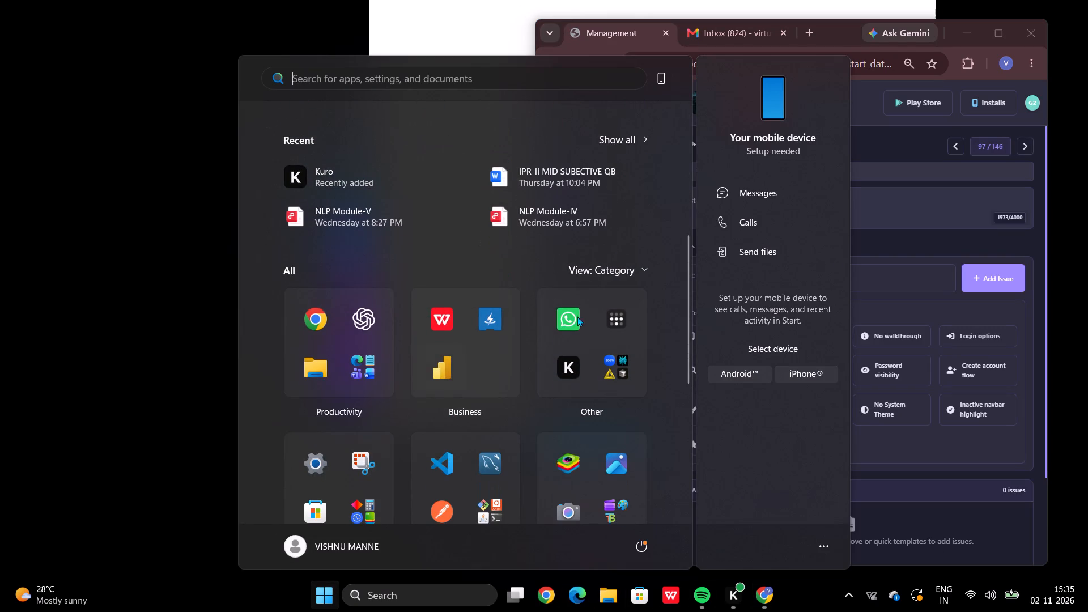
scroll(509, 291, "down", 2)
scroll(509, 299, "up", 2)
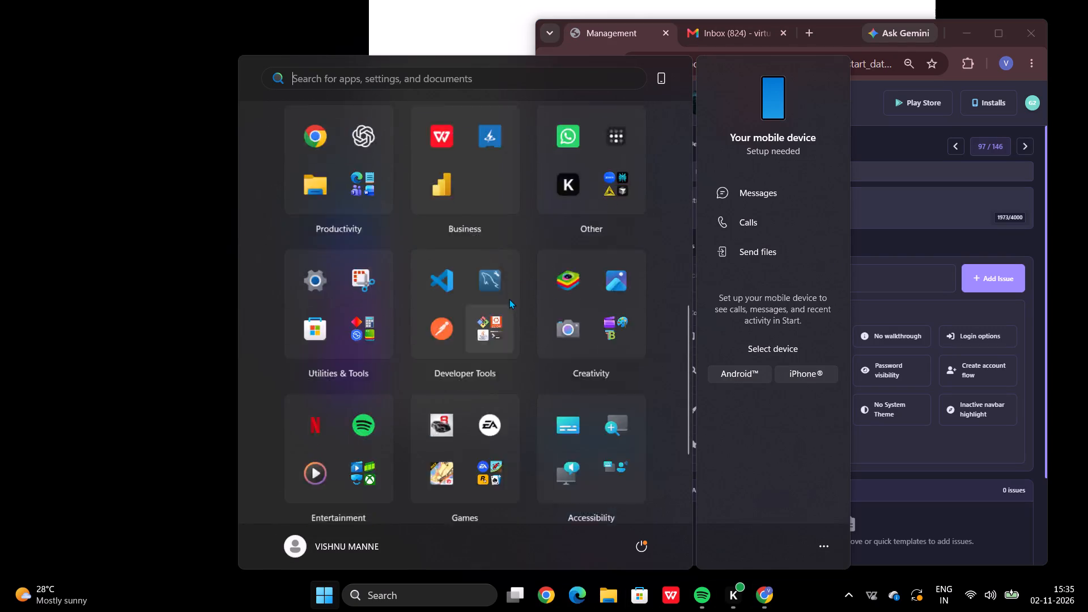
left_click(564, 465)
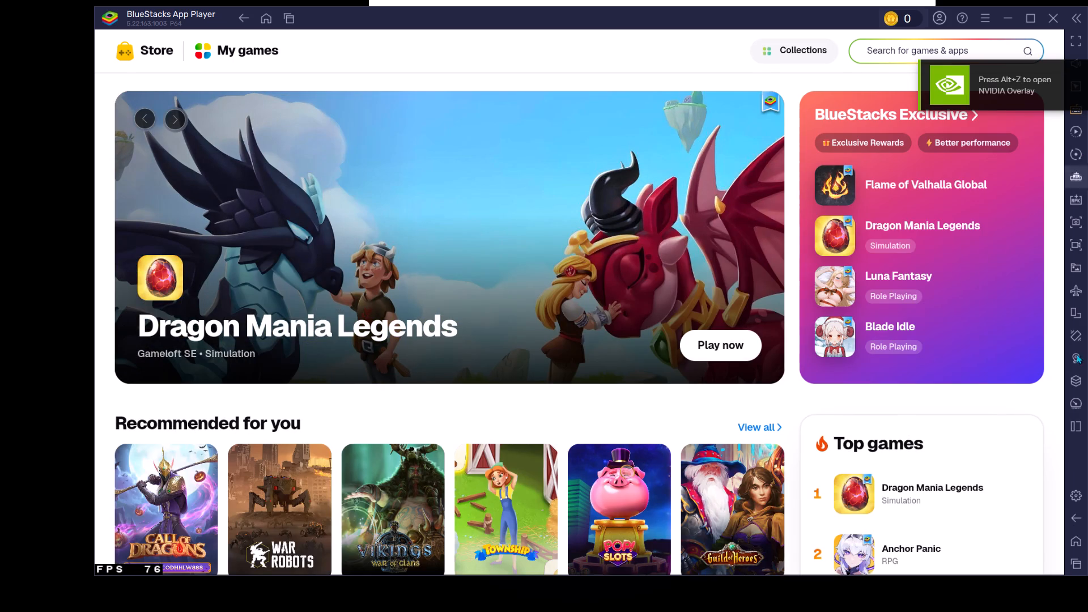
Close the Store among the recent apps in BlueStacks and go to the home screen.
left_click(1083, 568)
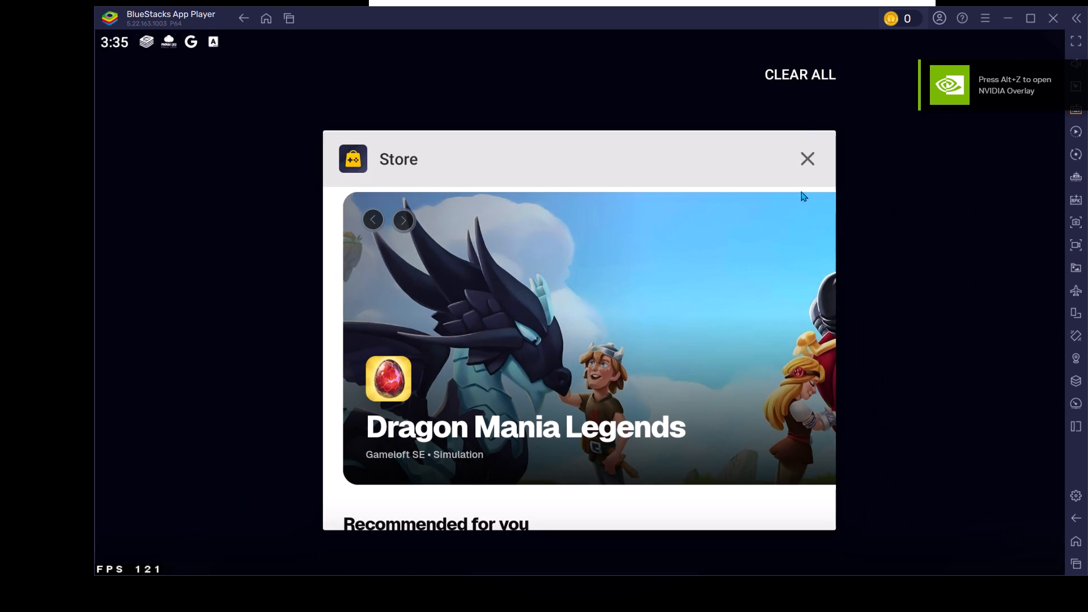
left_click(802, 157)
left_click(265, 22)
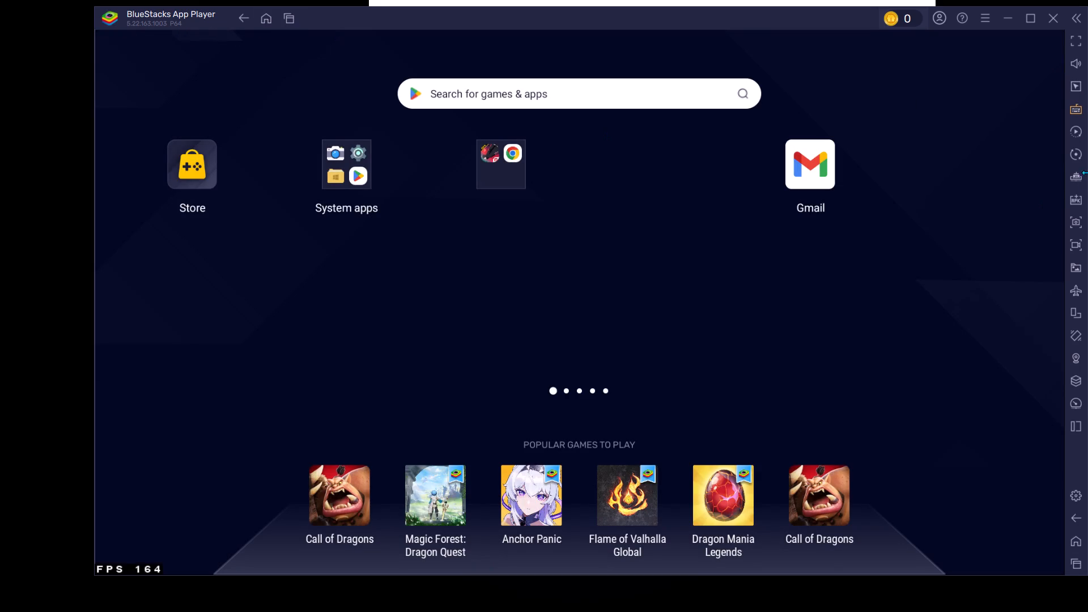
left_click(514, 159)
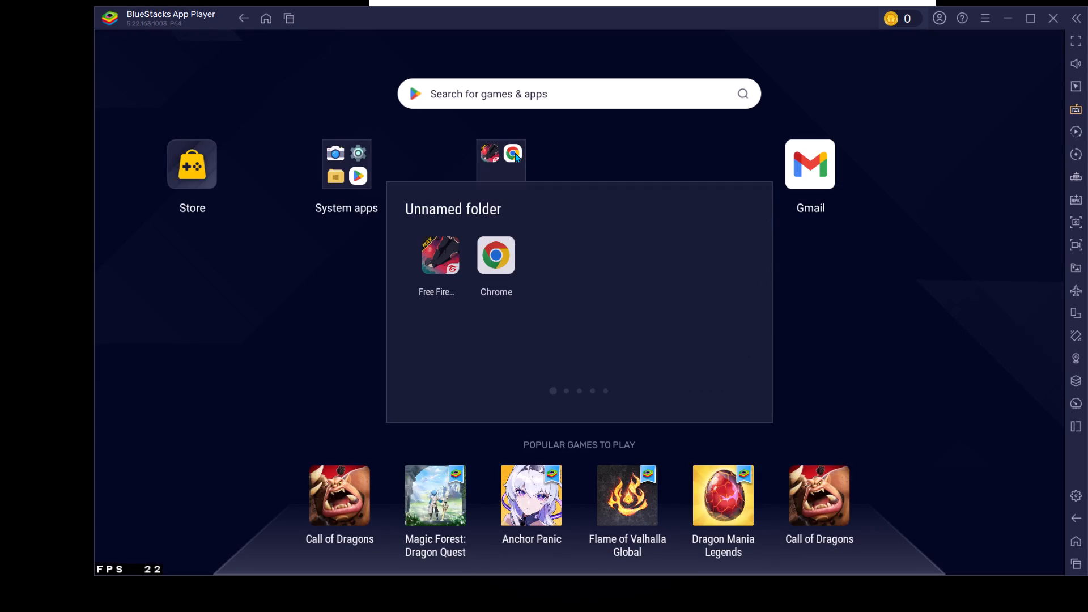
left_click(512, 248)
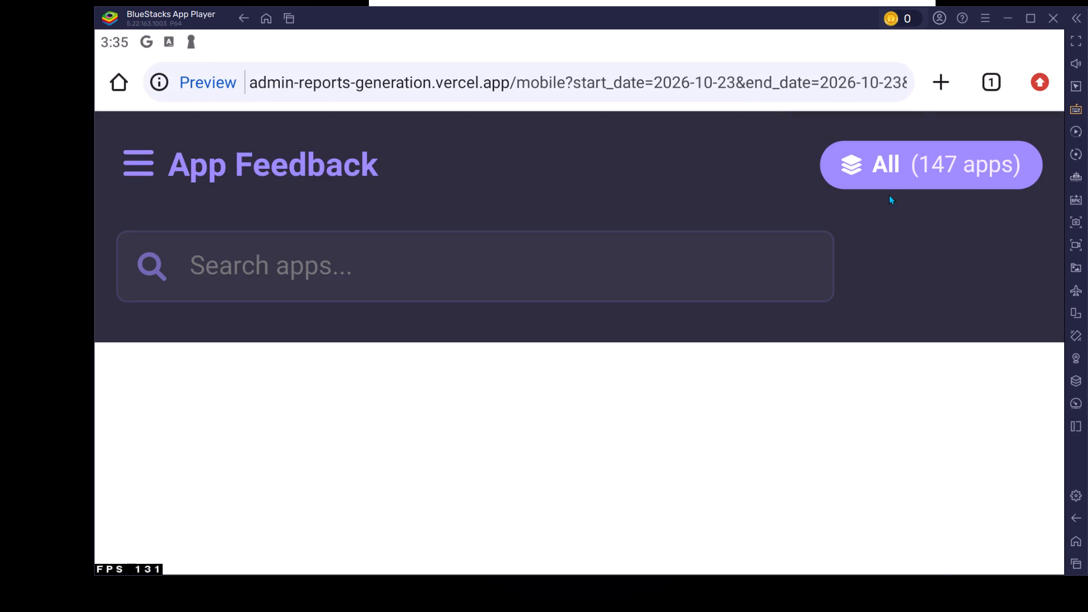
scroll(736, 292, "down", 7, "ctrl")
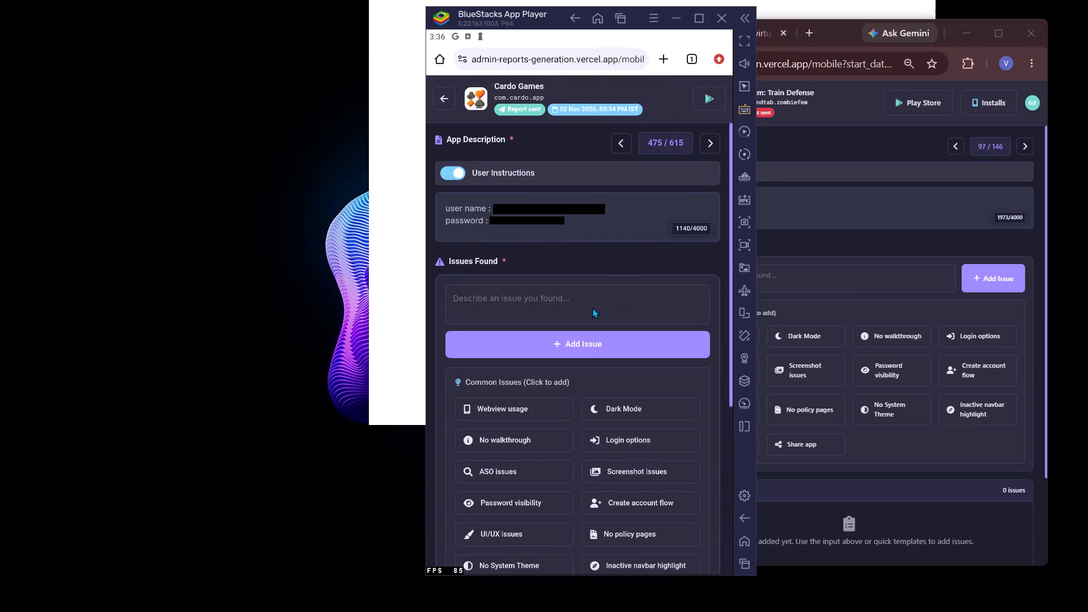
left_click_drag(517, 15, 231, 20)
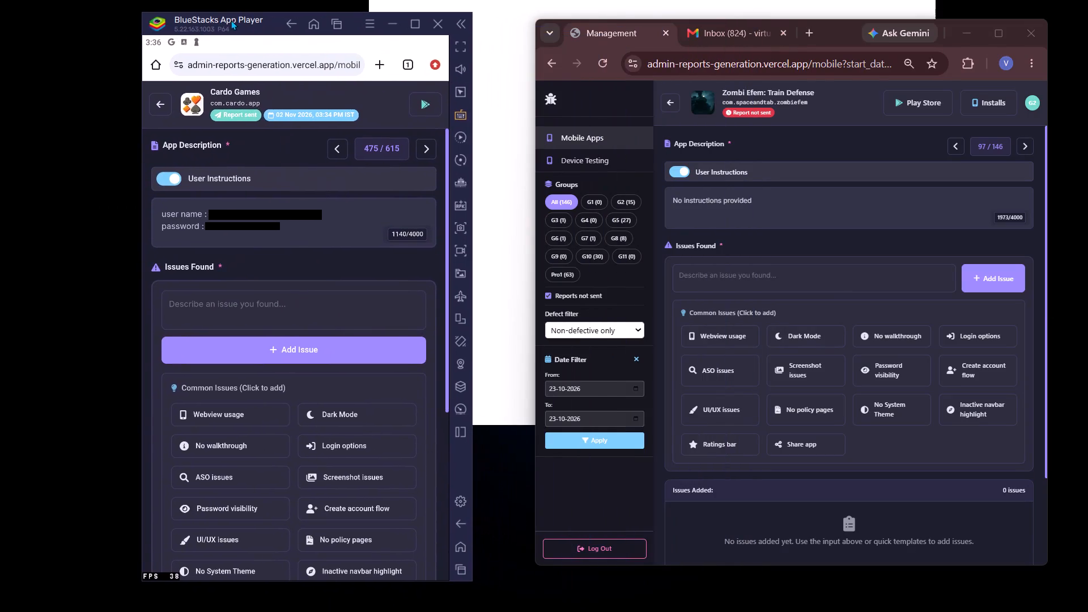
Filter the app feedback list in BlueStacks to group G2 and open the CLYR7 report.
left_click(161, 107)
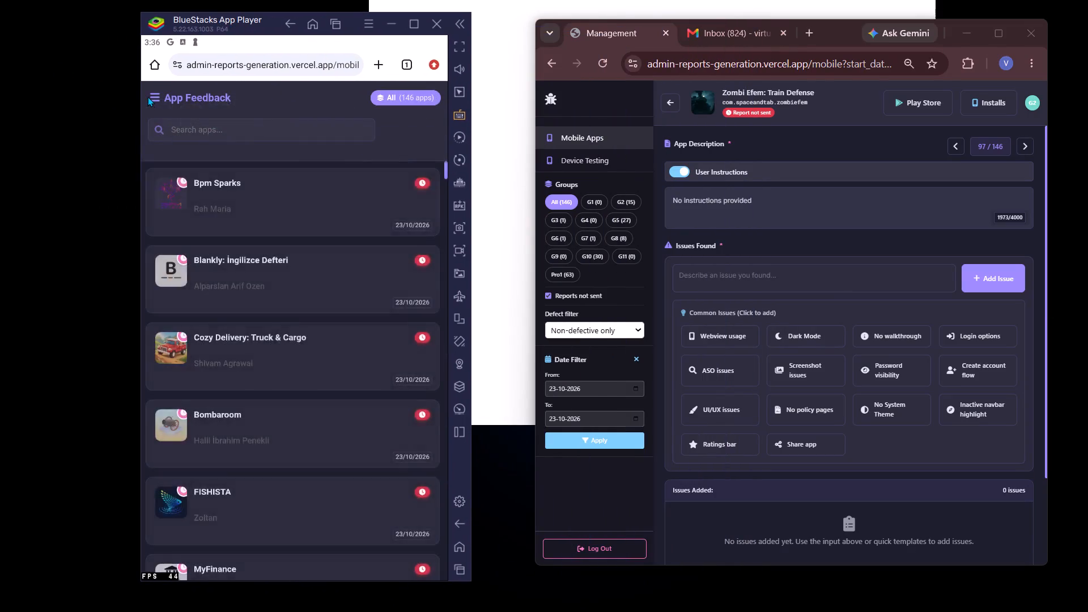
left_click(147, 96)
left_click(163, 244)
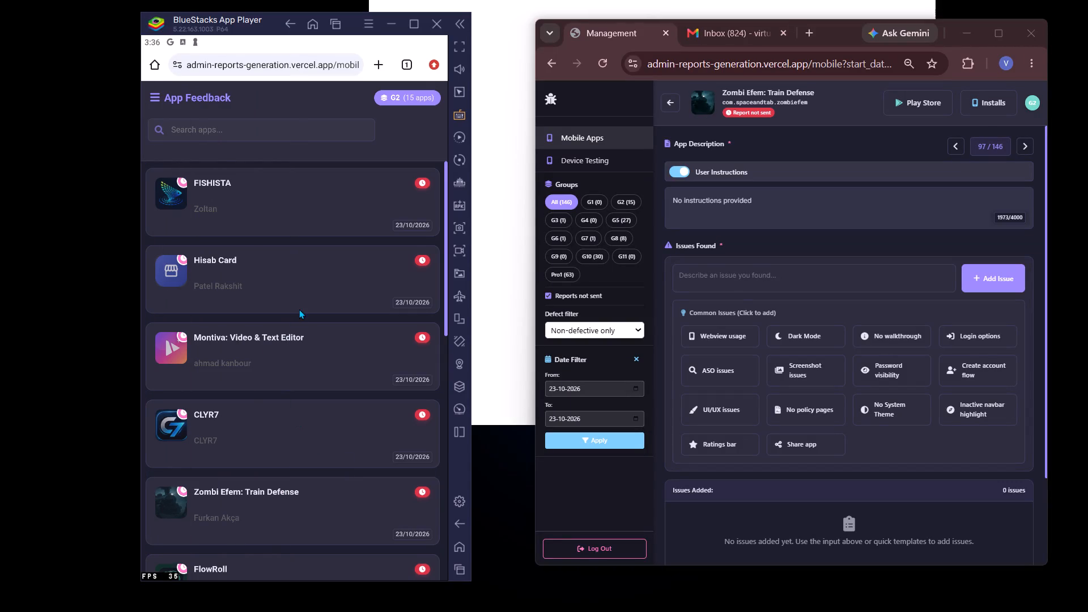
left_click(265, 444)
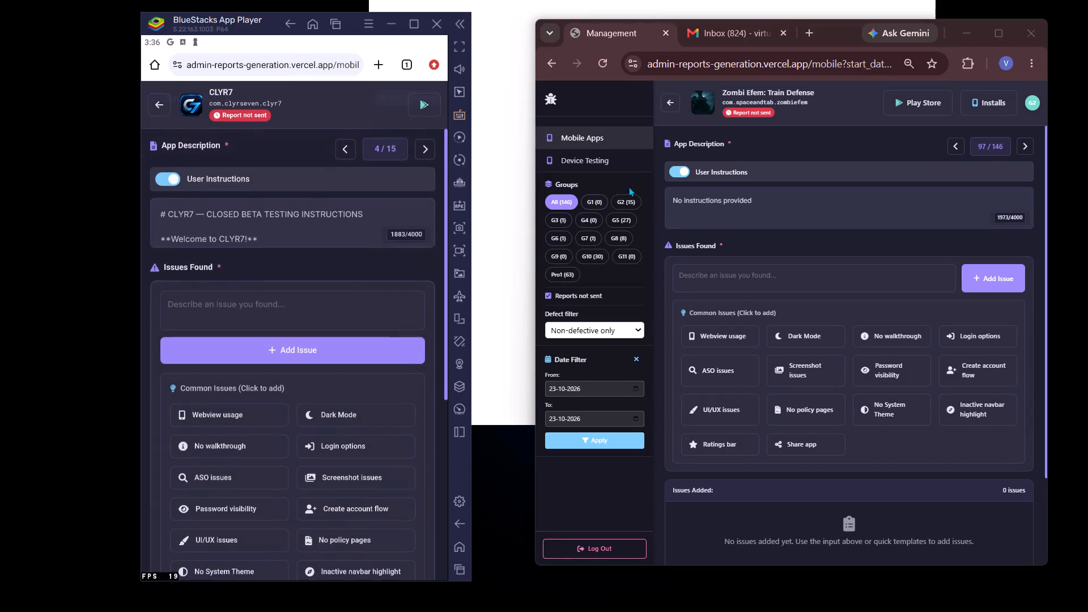
Return to the app feedback list in the desktop browser and filter it to group G2.
left_click(667, 107)
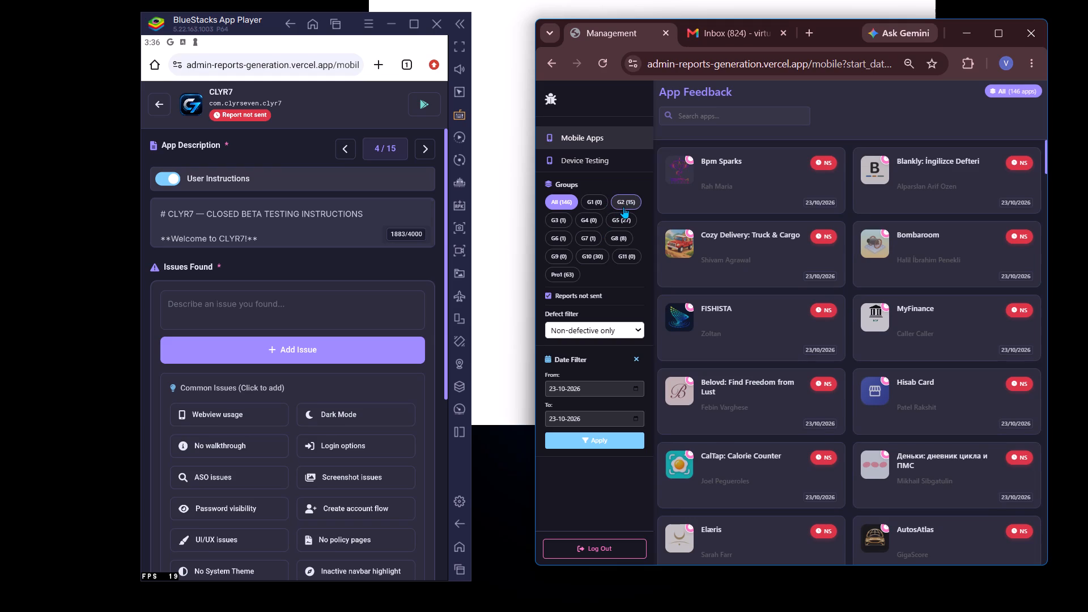
left_click(623, 207)
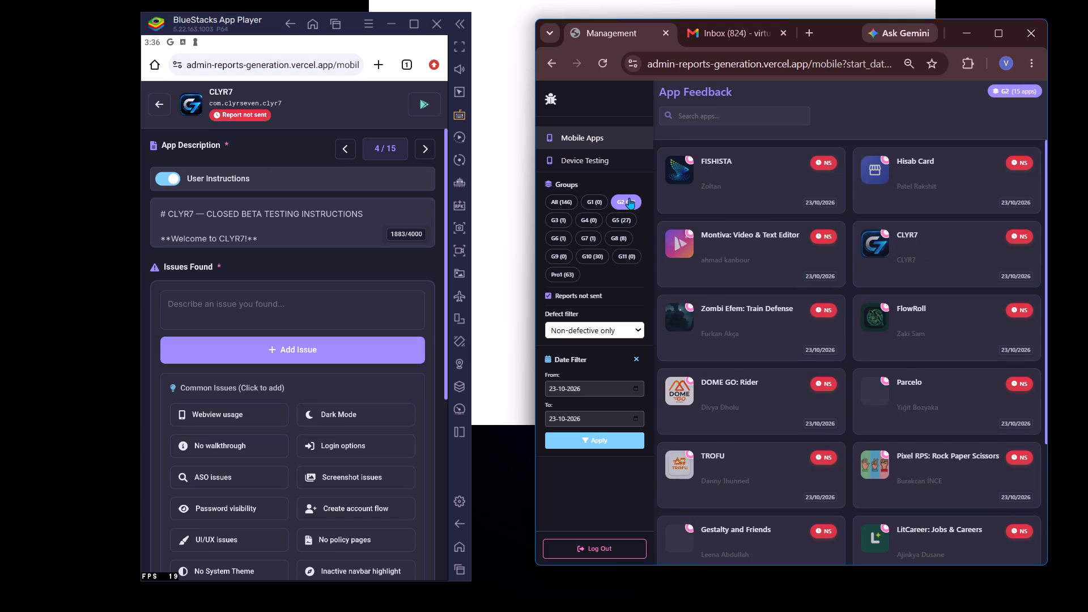
Open CLYR7's Play Store listing in BlueStacks.
left_click(421, 96)
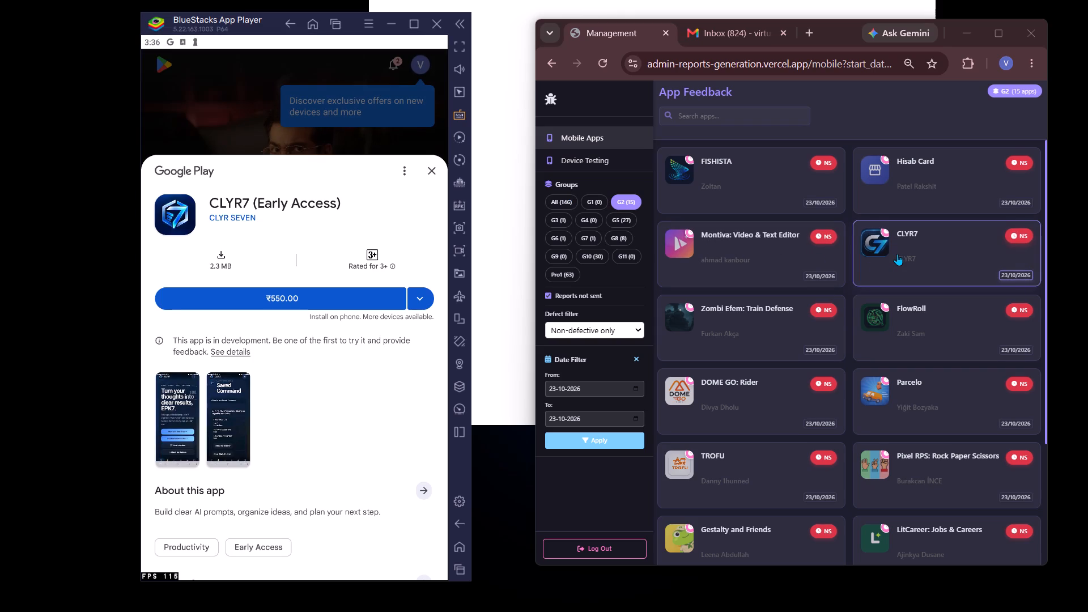
Open the Zombi Efem: Train Defense report in the desktop browser and BlueStacks, and view its Play Store listing.
left_click(752, 329)
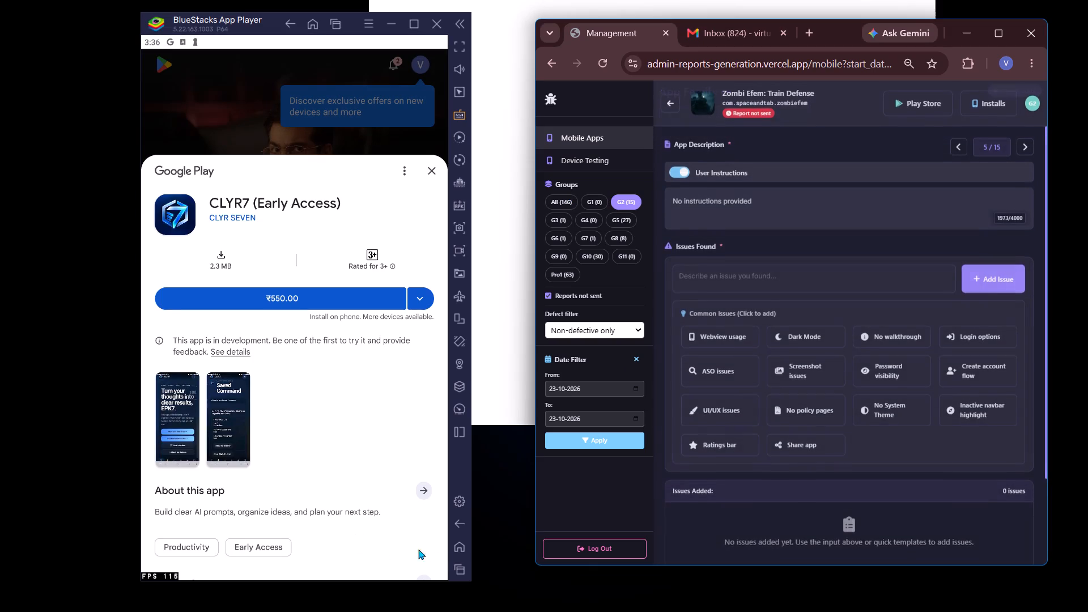
left_click(458, 569)
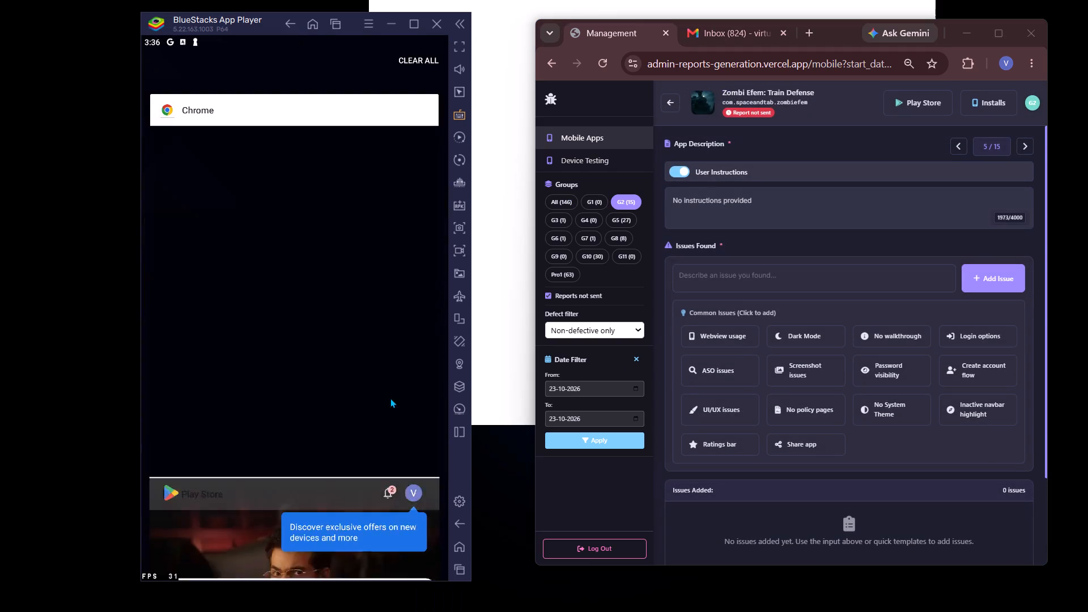
left_click(367, 351)
left_click(428, 147)
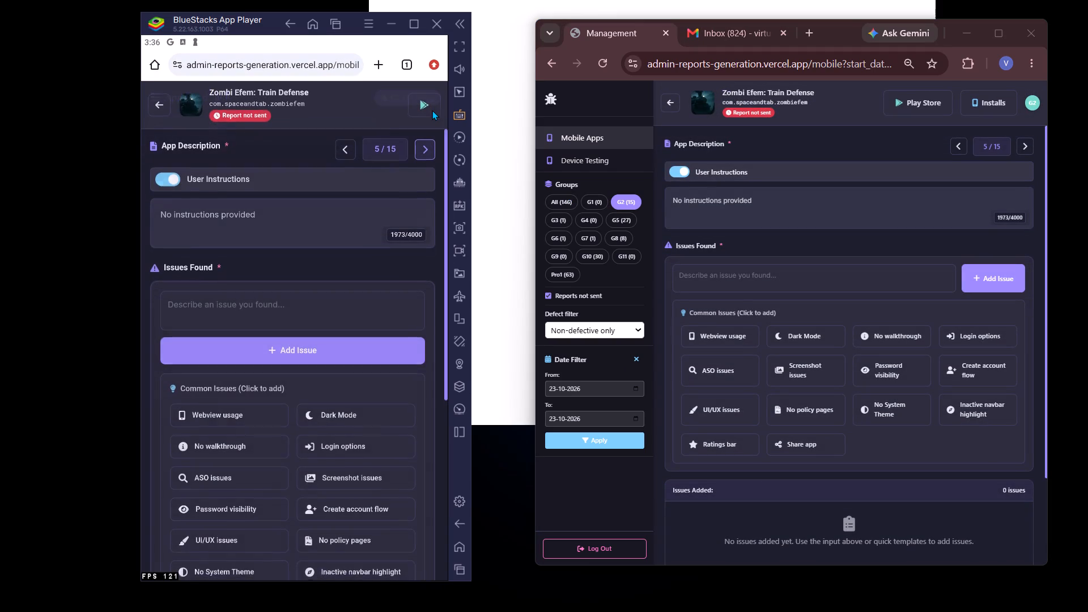
left_click(426, 105)
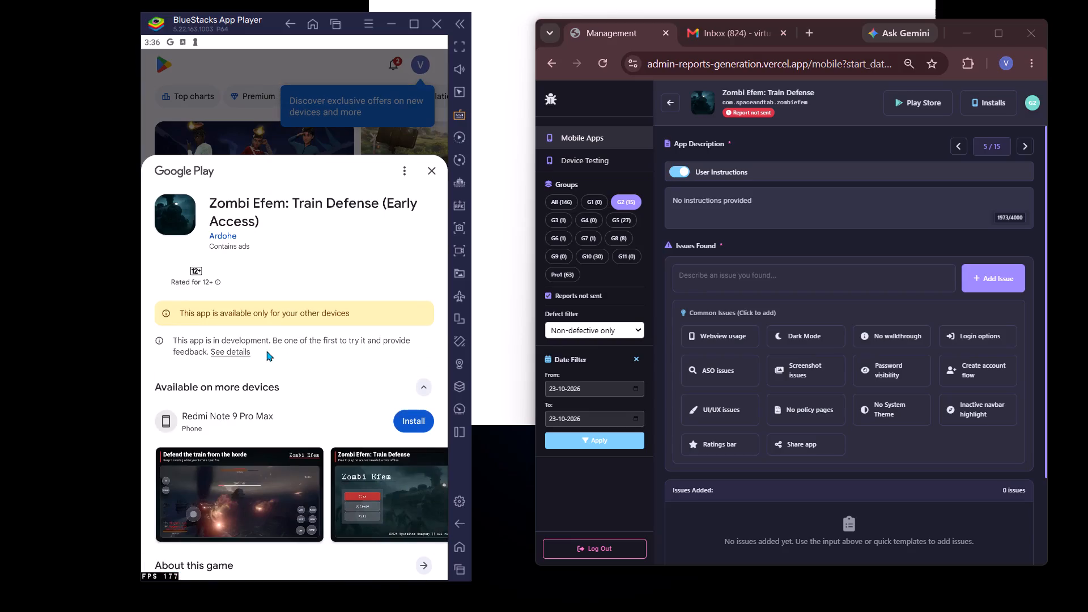
Advance to the FlowRoll report in BlueStacks and the desktop browser, and open its Play Store listing in BlueStacks.
left_click(463, 568)
left_click(355, 407)
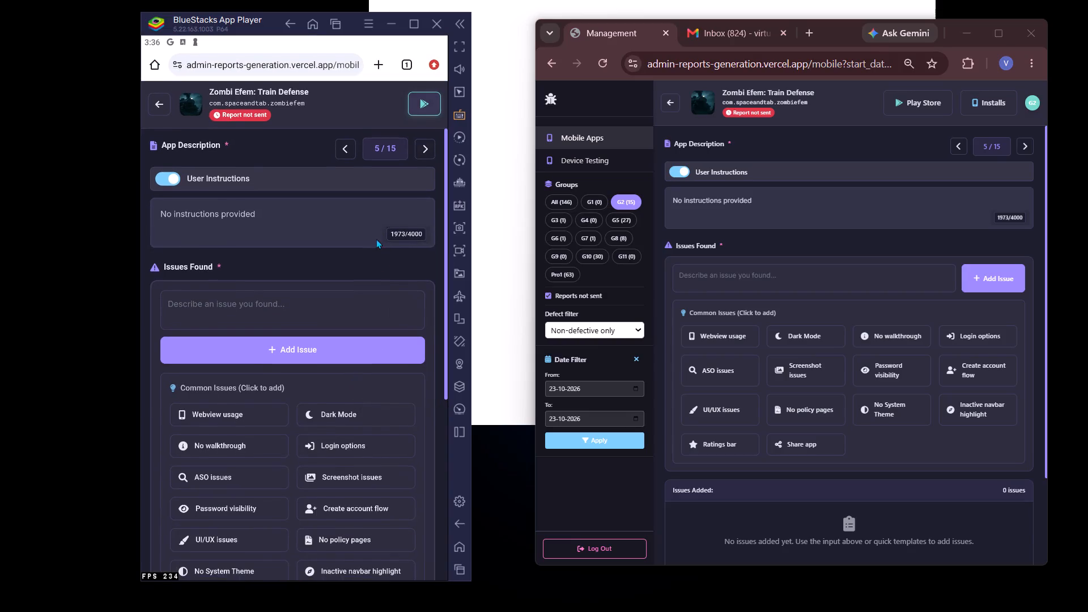
left_click(426, 143)
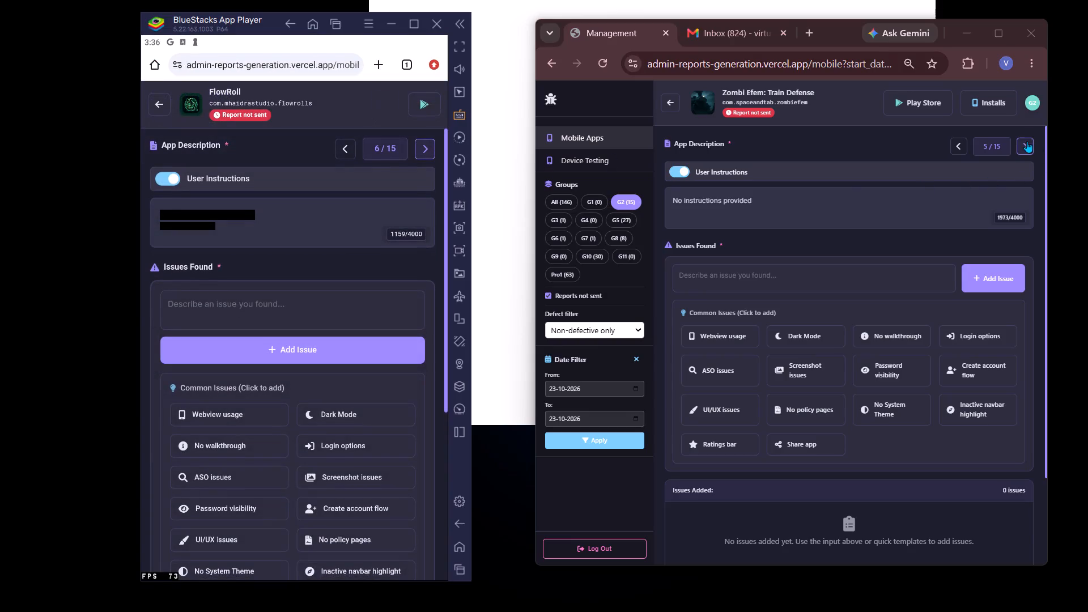
left_click(1026, 141)
left_click(427, 102)
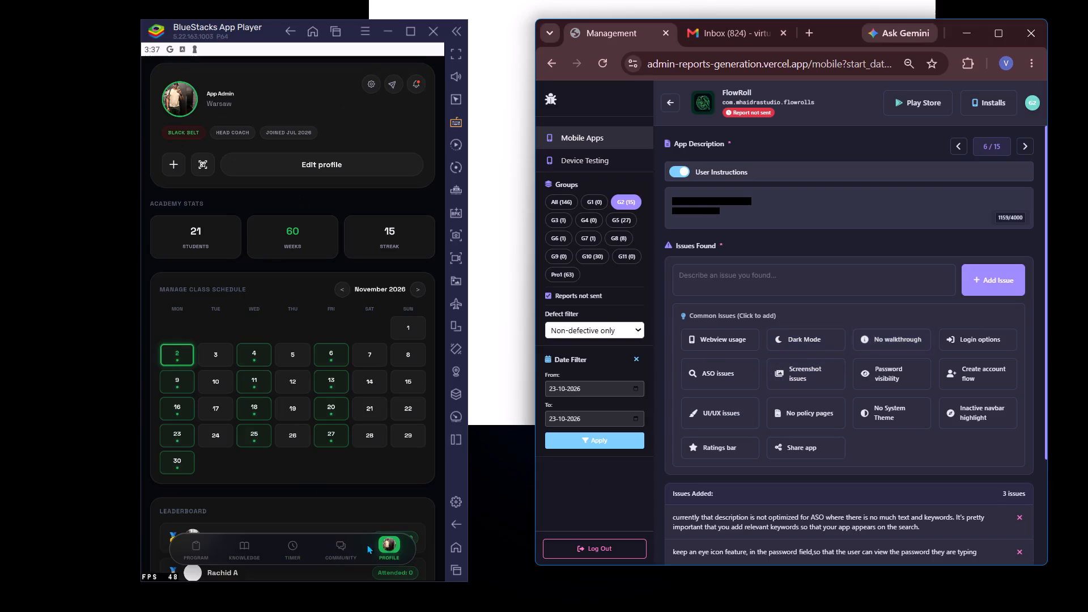
Check the theme options in FlowRoll's settings and add the No System Theme issue to its report.
left_click(379, 75)
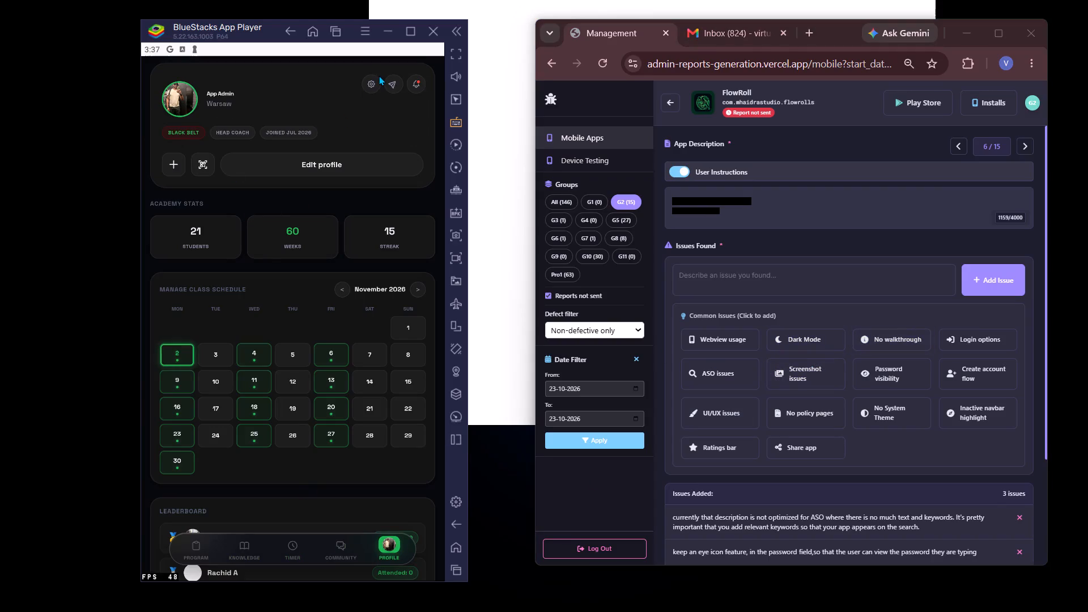
left_click(369, 80)
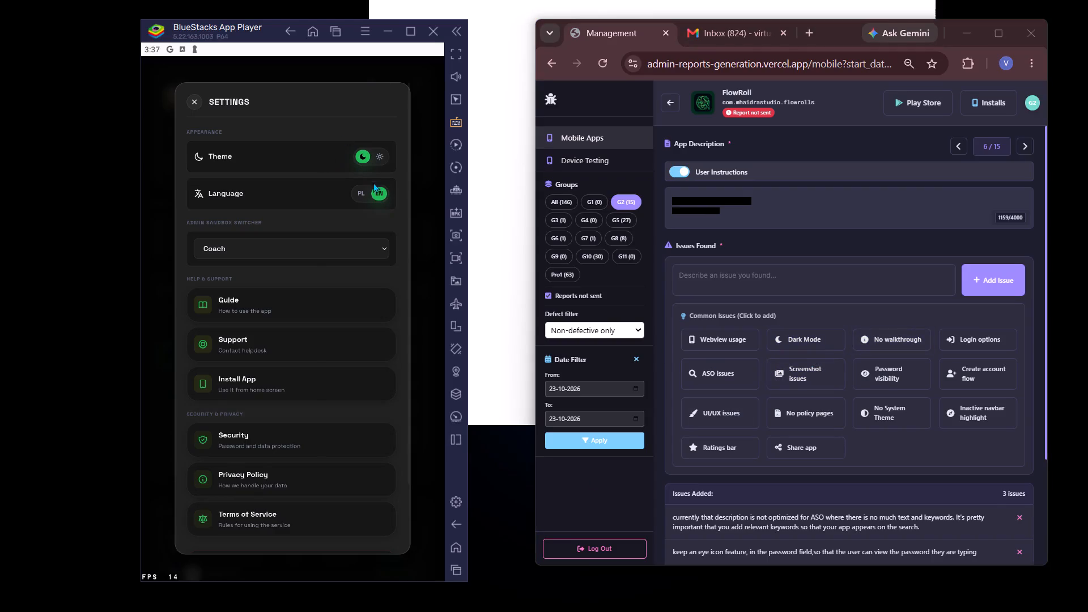
left_click(375, 163)
left_click(360, 152)
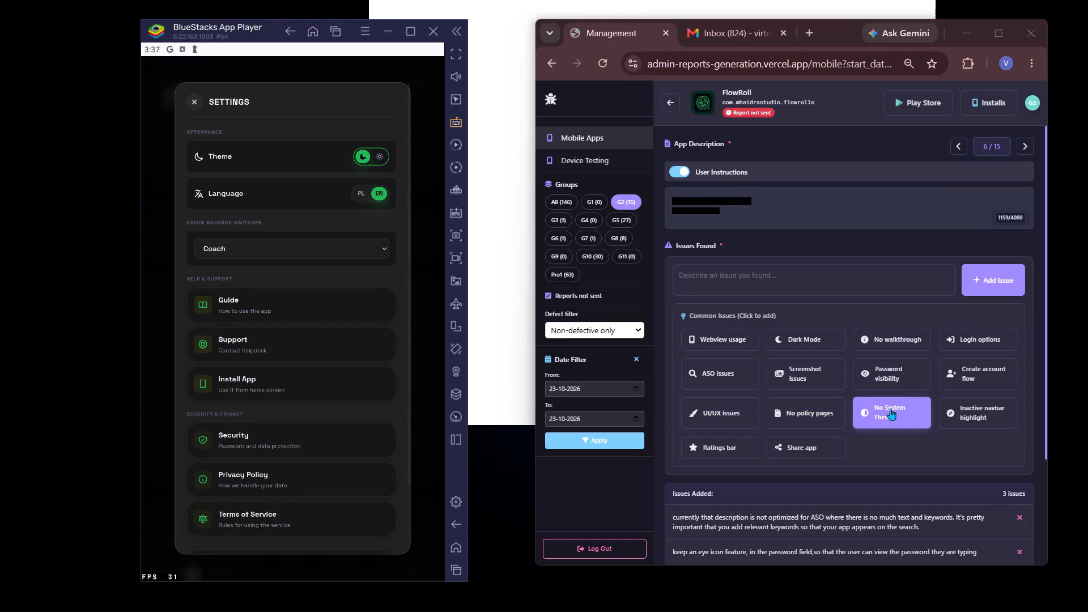
left_click(890, 409)
scroll(328, 373, "down", 1)
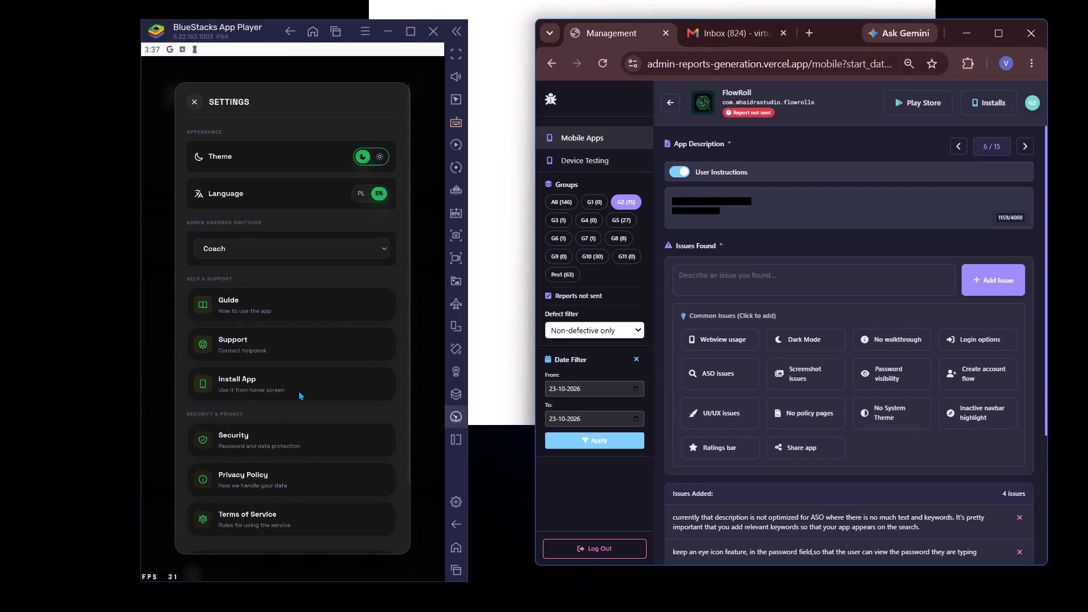
Sign out of the FlowRoll account from the app's settings.
left_click_drag(262, 420, 256, 288)
left_click_drag(232, 413, 234, 343)
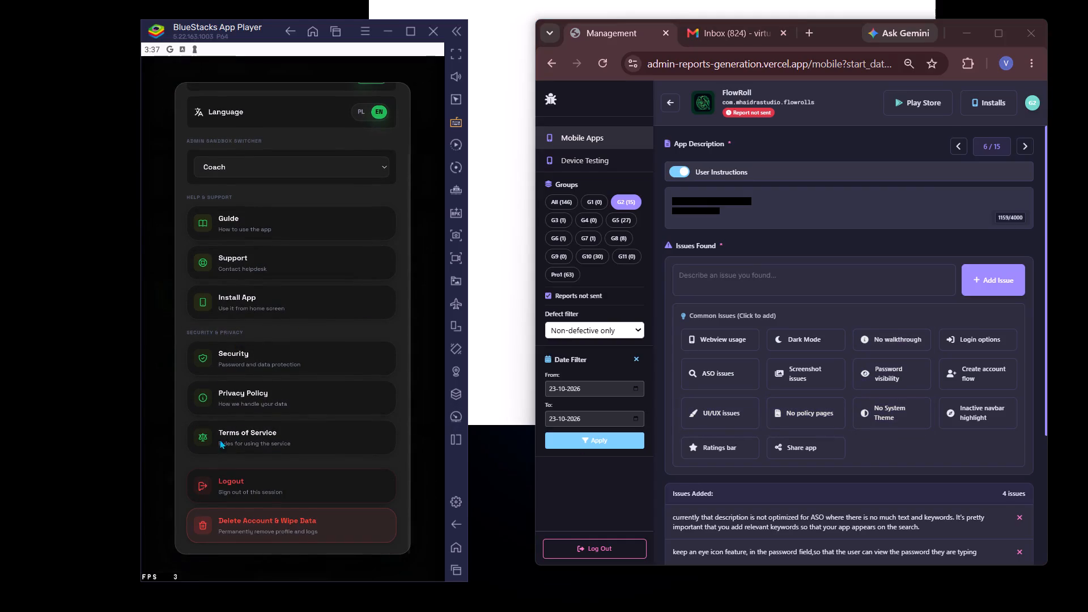
left_click(267, 483)
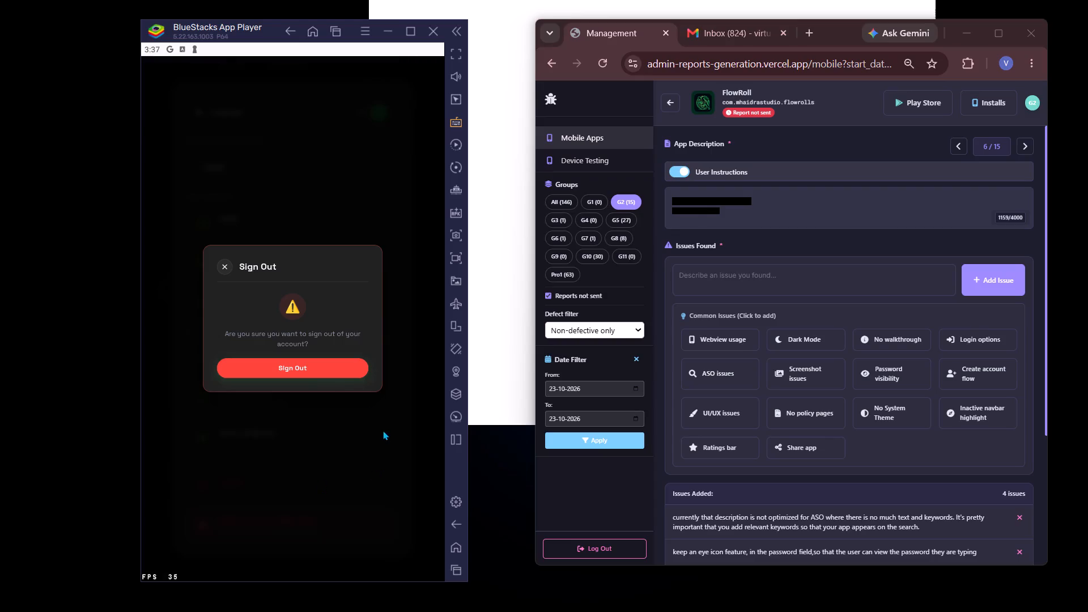
left_click(322, 363)
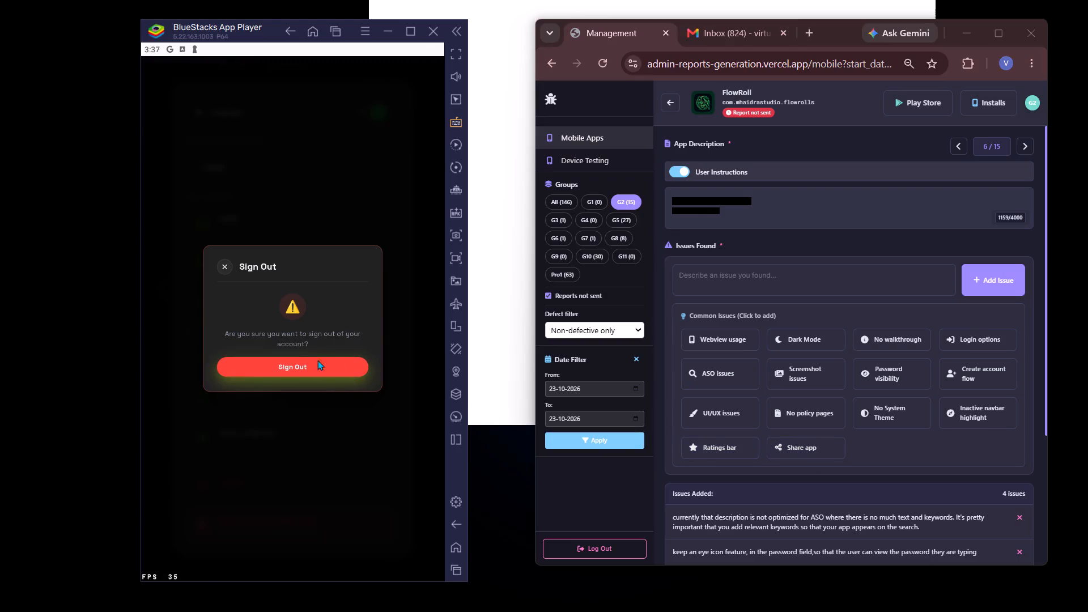
left_click_drag(317, 360, 324, 369)
Add the Ratings bar issue to the FlowRoll report, then generate the report and send its email.
scroll(784, 478, "down", 2)
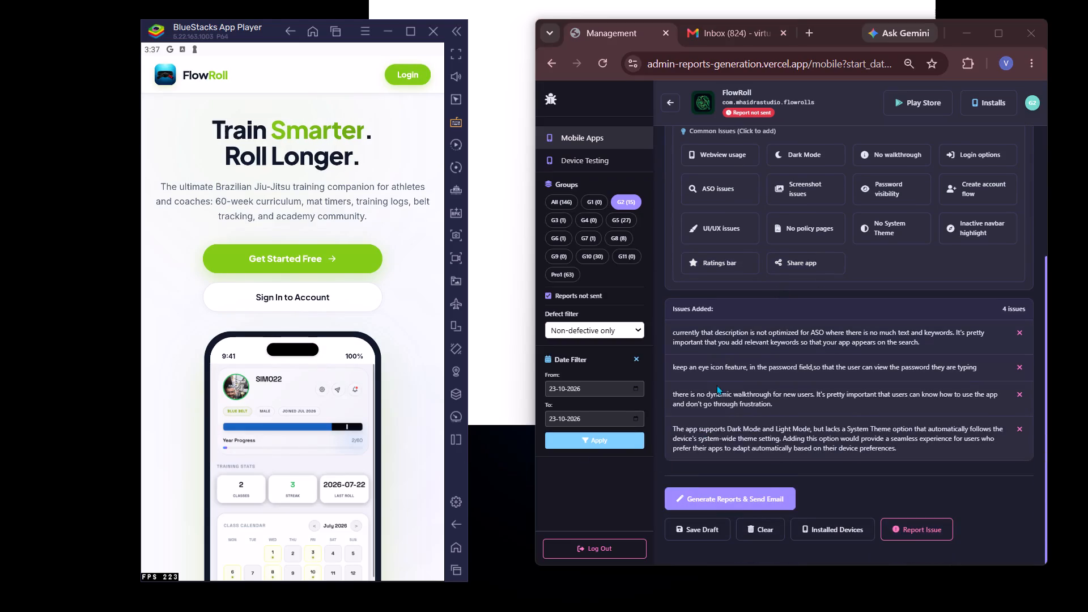
left_click(687, 257)
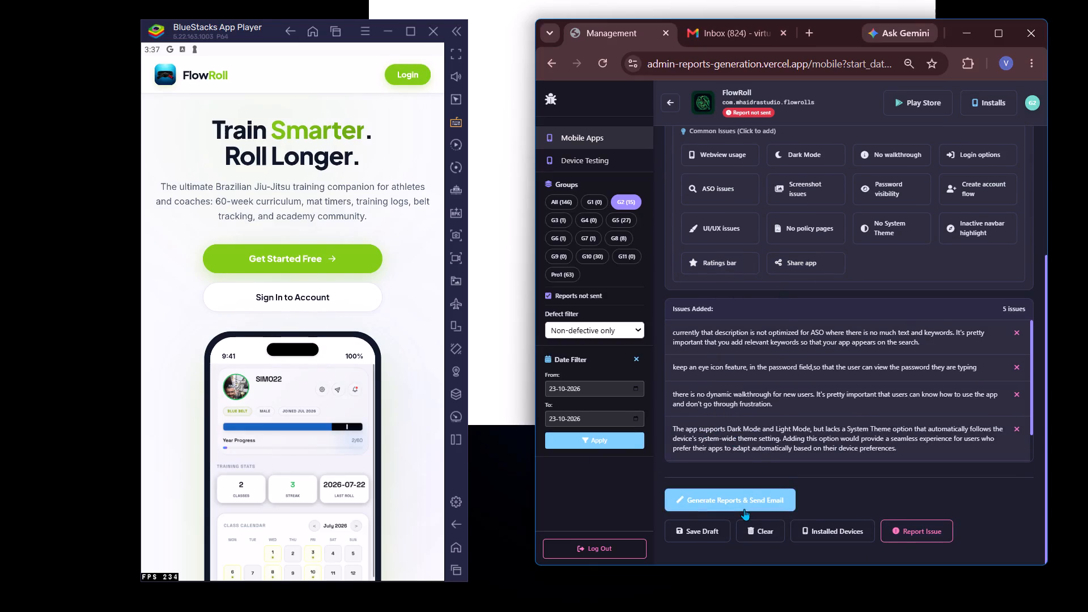
left_click(744, 509)
scroll(725, 398, "up", 2)
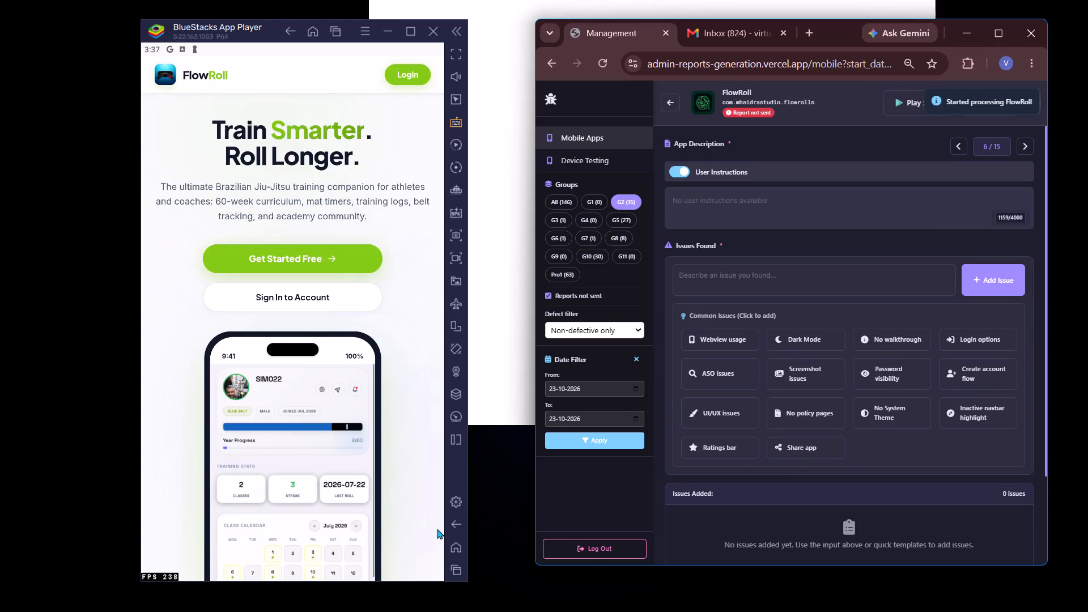
Uninstall FlowRolls from its Play Store page in BlueStacks.
left_click(455, 575)
left_click(328, 323)
left_click(216, 158)
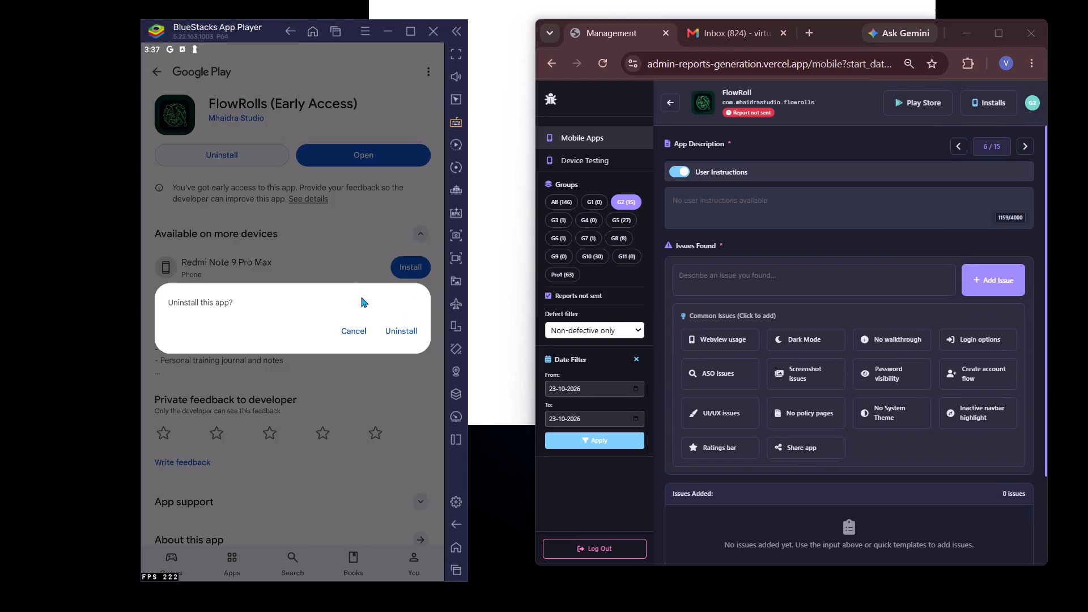
left_click(388, 329)
Advance to the DOME GO: Rider report in both BlueStacks and the desktop browser.
left_click(456, 566)
left_click(212, 325)
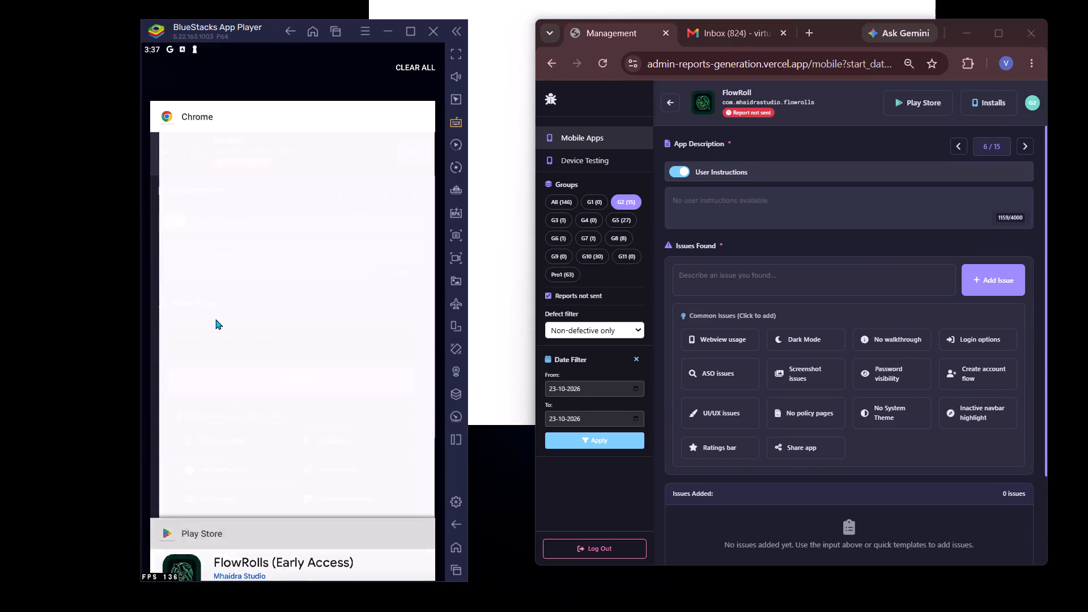
left_click(411, 159)
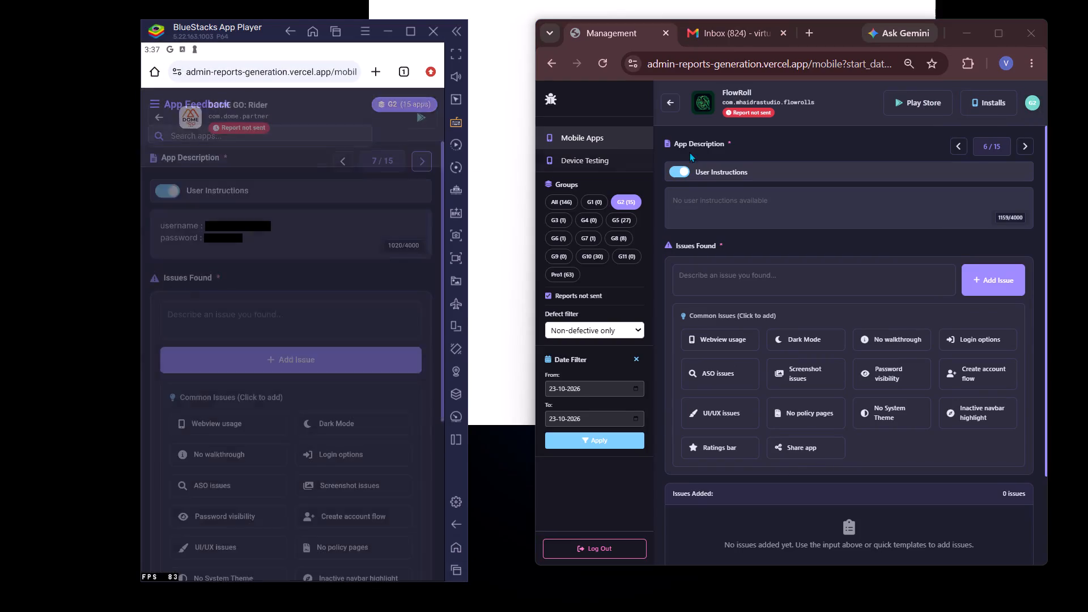
left_click(1025, 150)
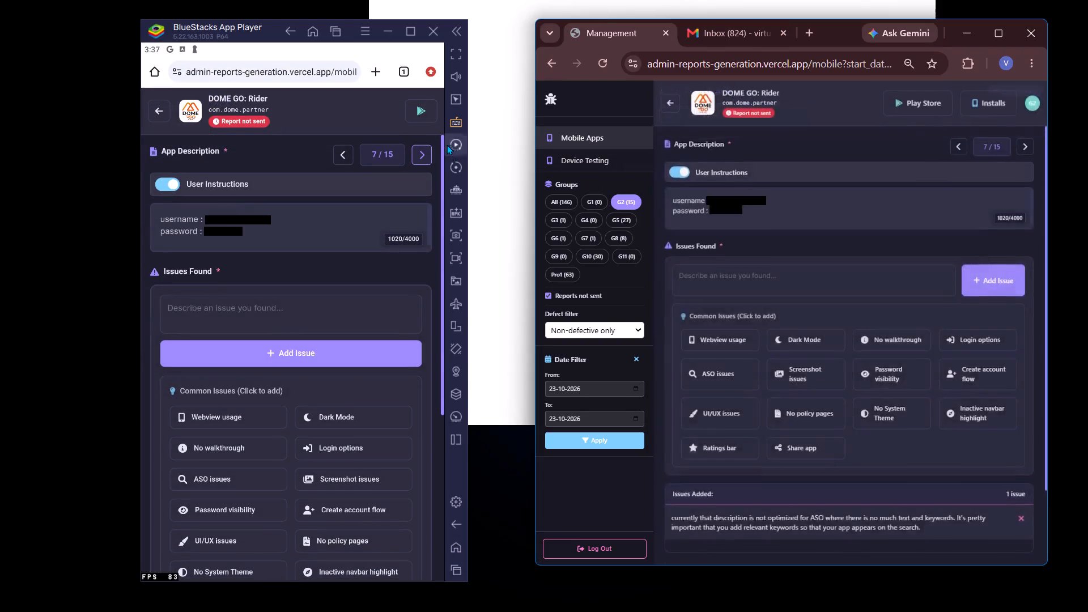
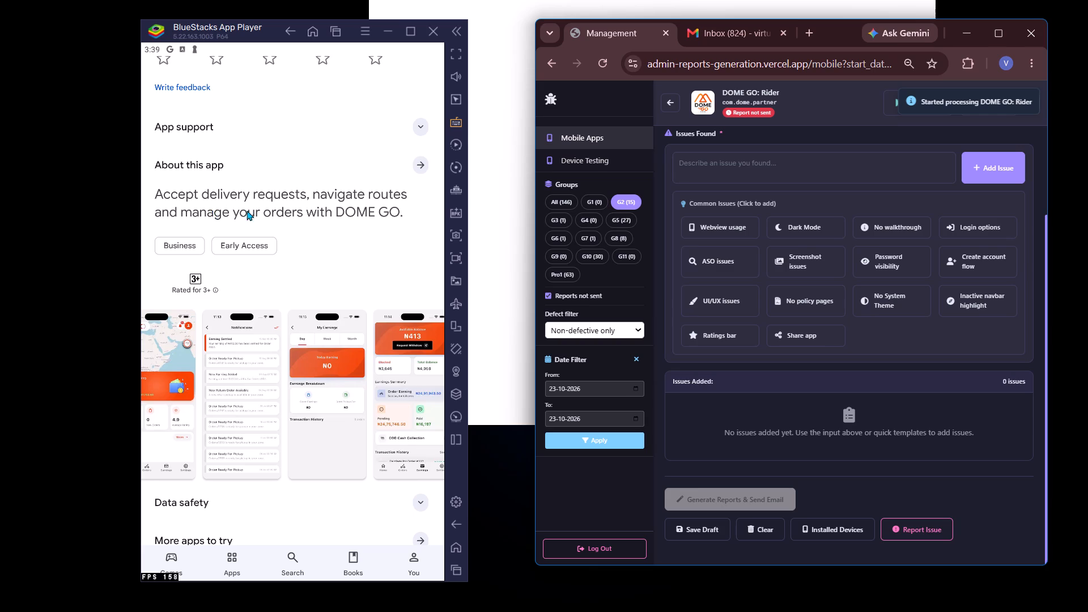
Uninstall DOME GO: Rider from its Play Store page.
left_click_drag(291, 108, 291, 611)
left_click(199, 151)
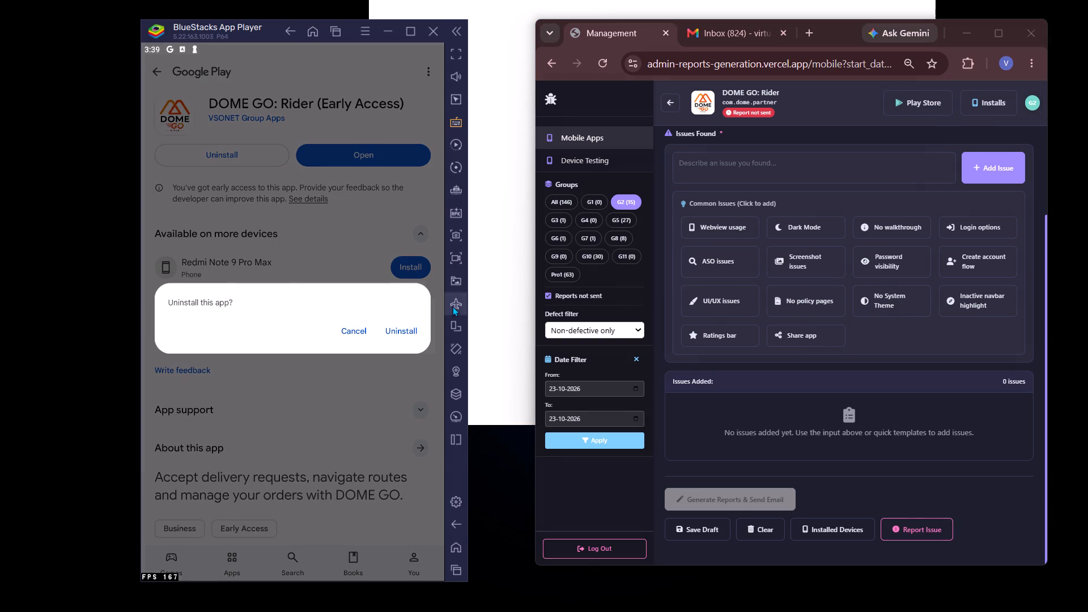
left_click(405, 328)
Advance the report page to the next app, Parcelo (8 / 15), in both the emulator's browser and desktop Chrome.
left_click_drag(452, 577, 455, 572)
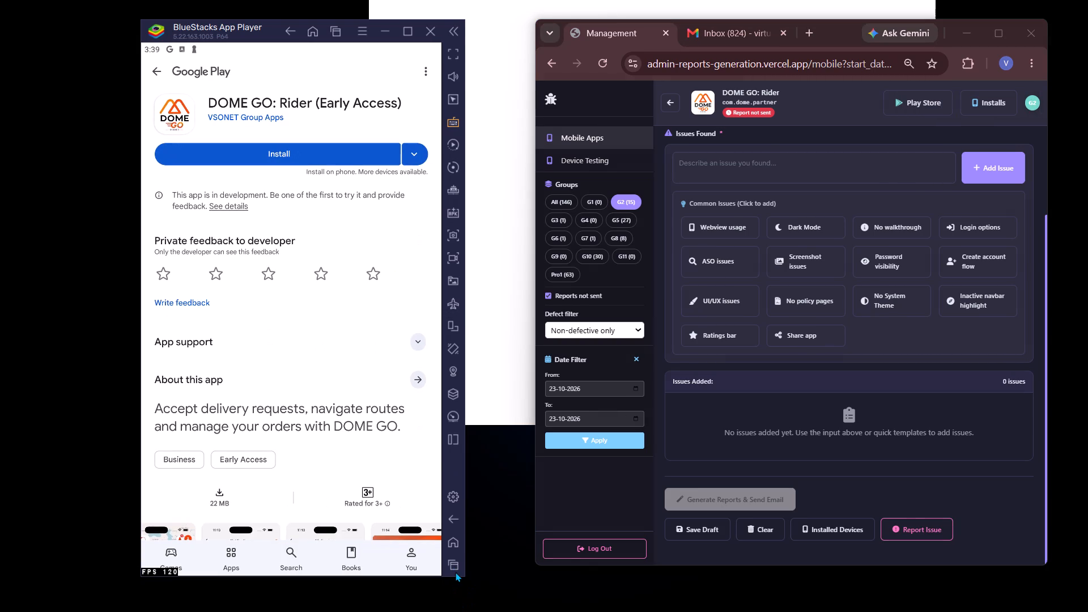
left_click(455, 553)
left_click(457, 573)
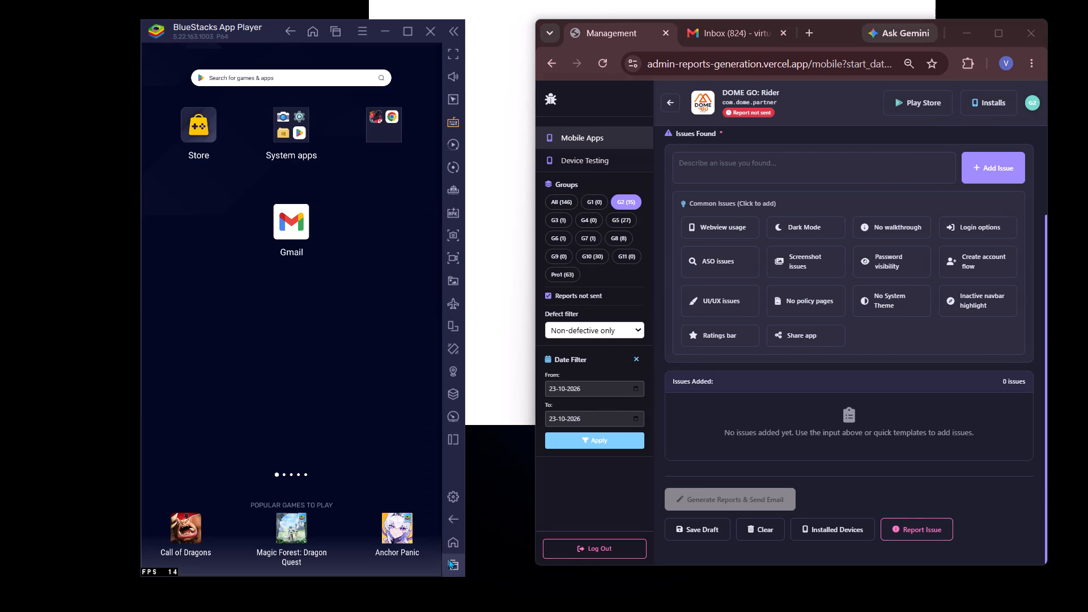
left_click(448, 559)
left_click(227, 275)
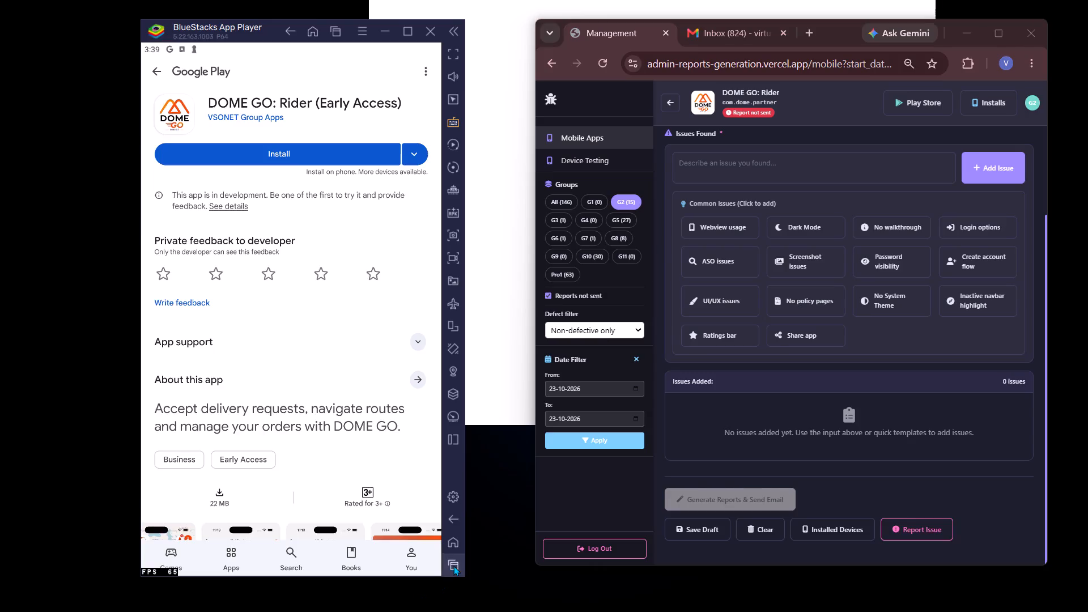
left_click(453, 566)
left_click(329, 318)
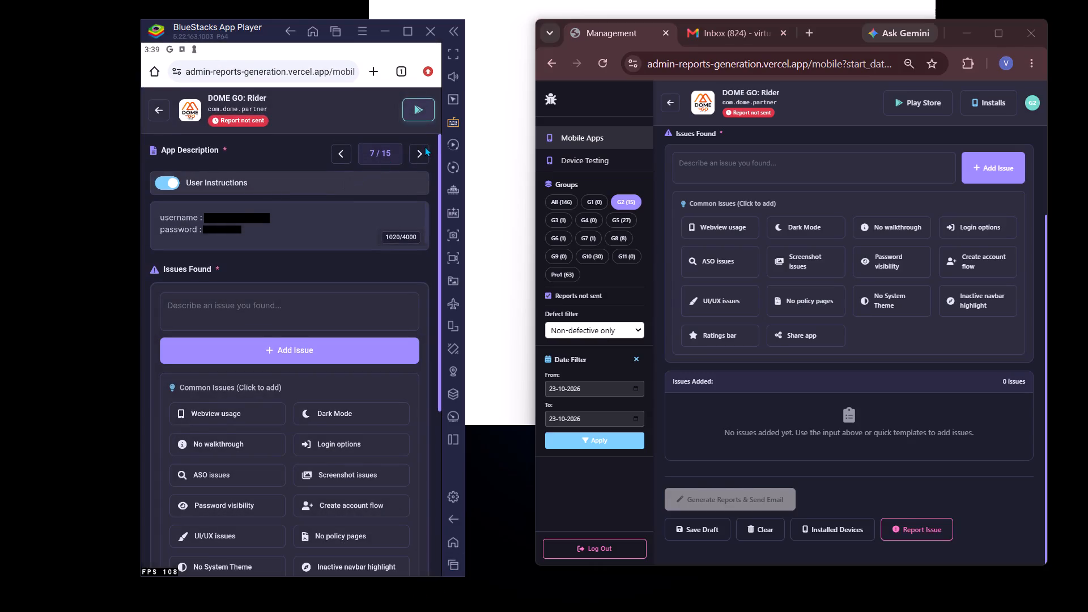
left_click(424, 148)
scroll(758, 329, "up", 4)
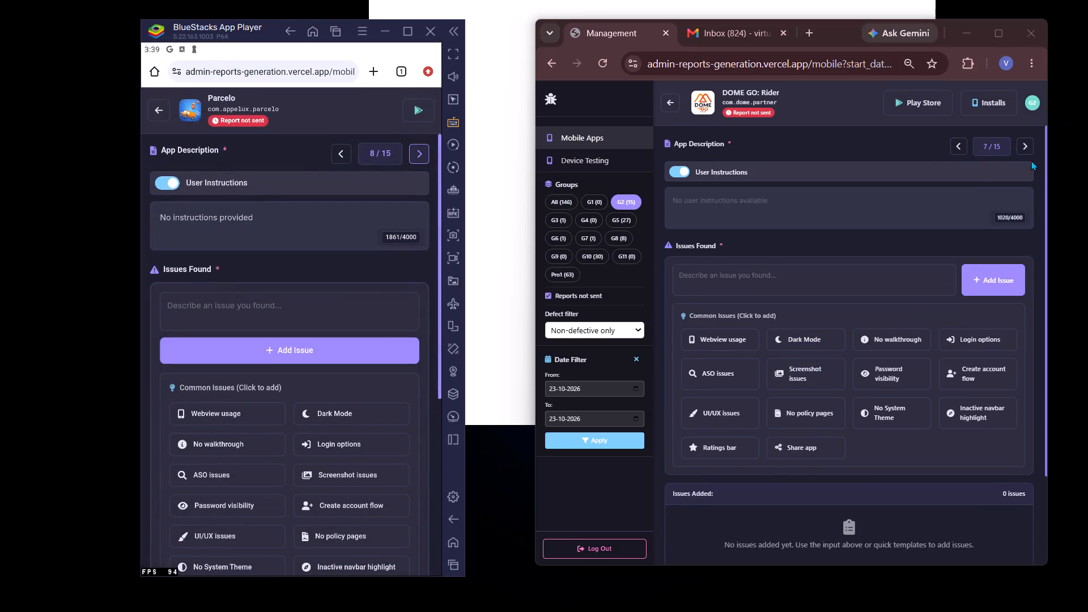
left_click(1031, 146)
Open Parcelo's Play Store listing from the emulator's report page and examine its description and all store screenshots.
left_click(408, 95)
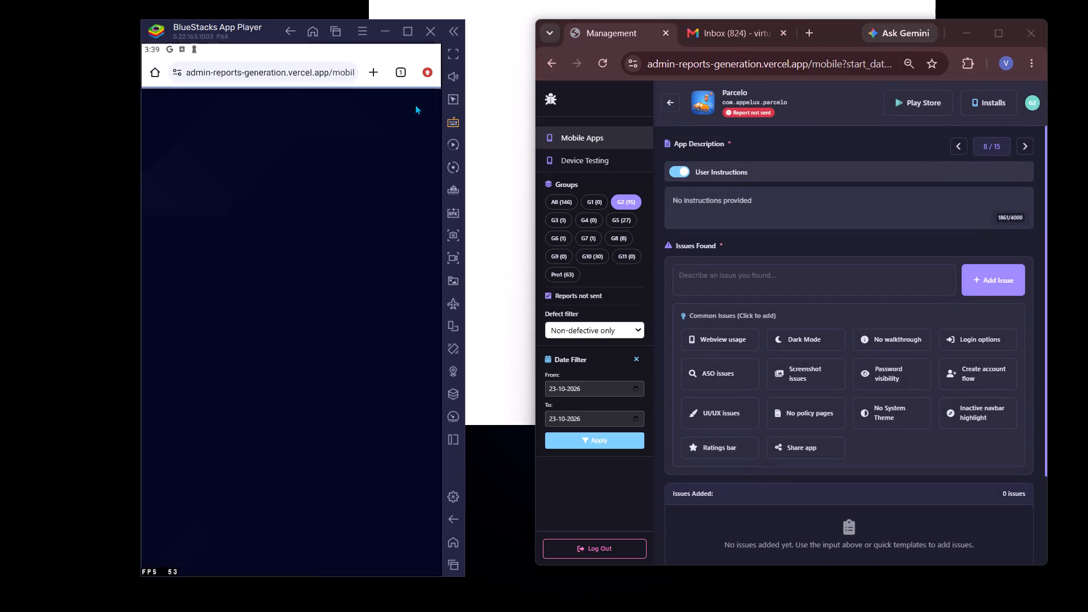
left_click(415, 104)
left_click_drag(314, 286, 227, 0)
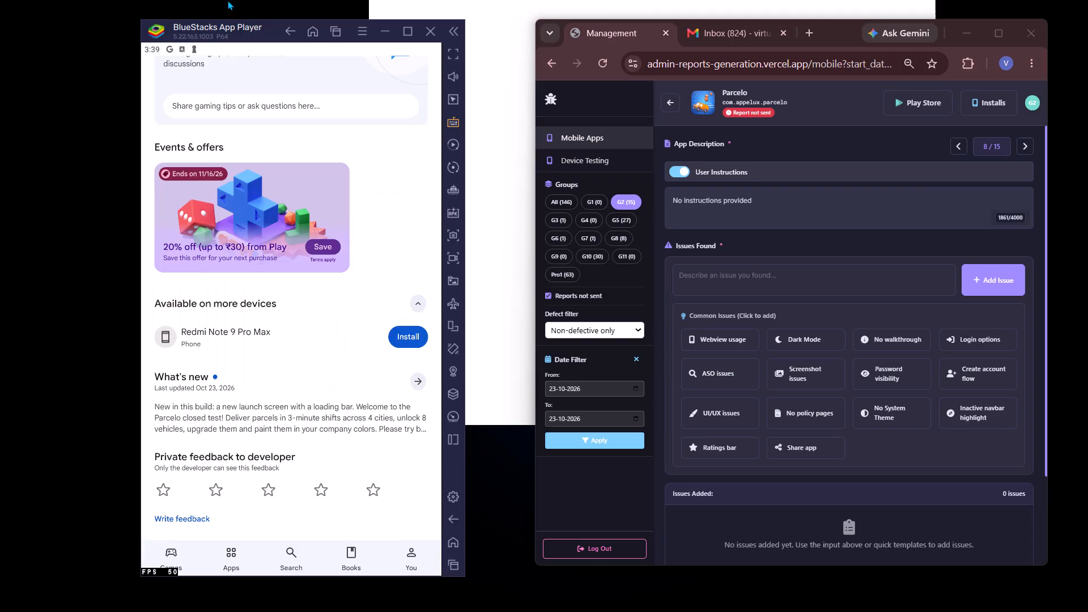
left_click_drag(227, 0, 226, 0)
left_click_drag(227, 350, 222, 98)
left_click_drag(360, 443, 334, 229)
left_click_drag(312, 305, 46, 296)
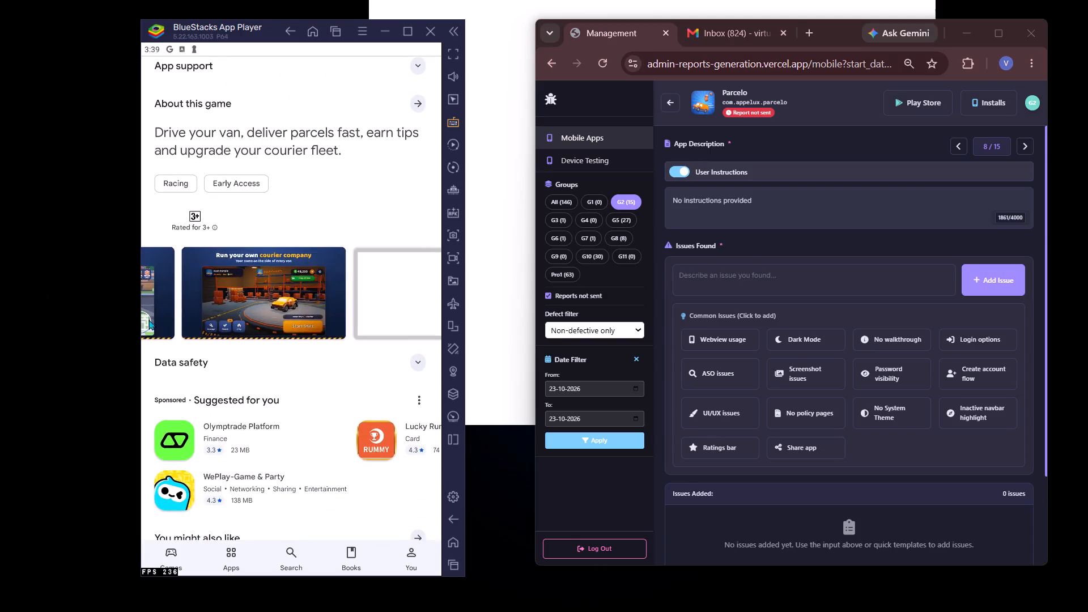
left_click_drag(340, 356, 186, 326)
left_click_drag(366, 291, 29, 299)
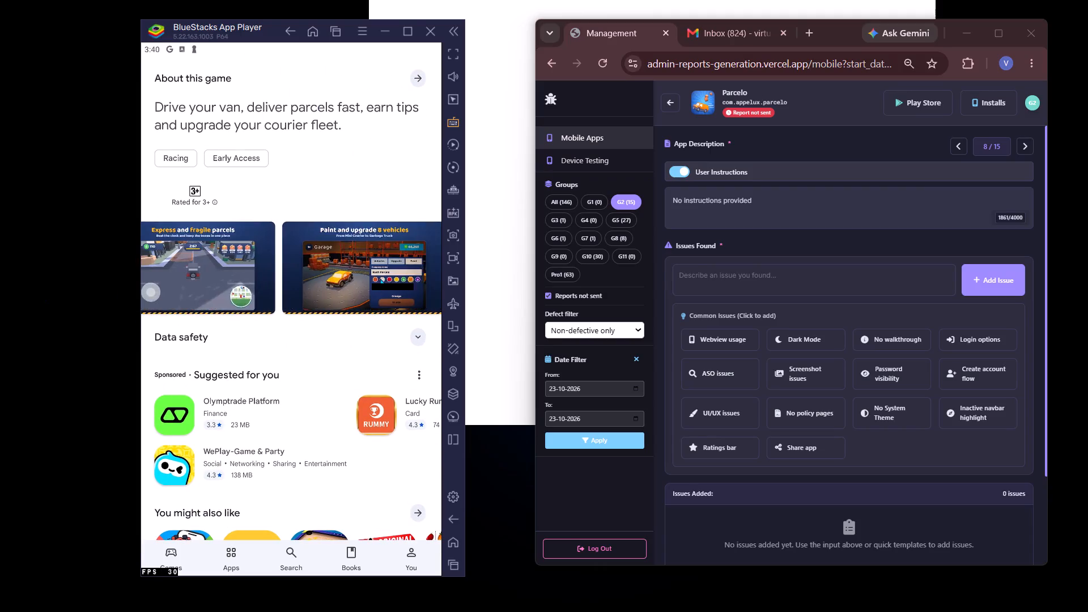
left_click_drag(380, 278, 175, 265)
left_click_drag(449, 265, 387, 254)
left_click(364, 212)
left_click_drag(382, 287, 265, 297)
left_click_drag(391, 266, 230, 260)
left_click_drag(355, 262, 220, 253)
left_click_drag(359, 272, 248, 271)
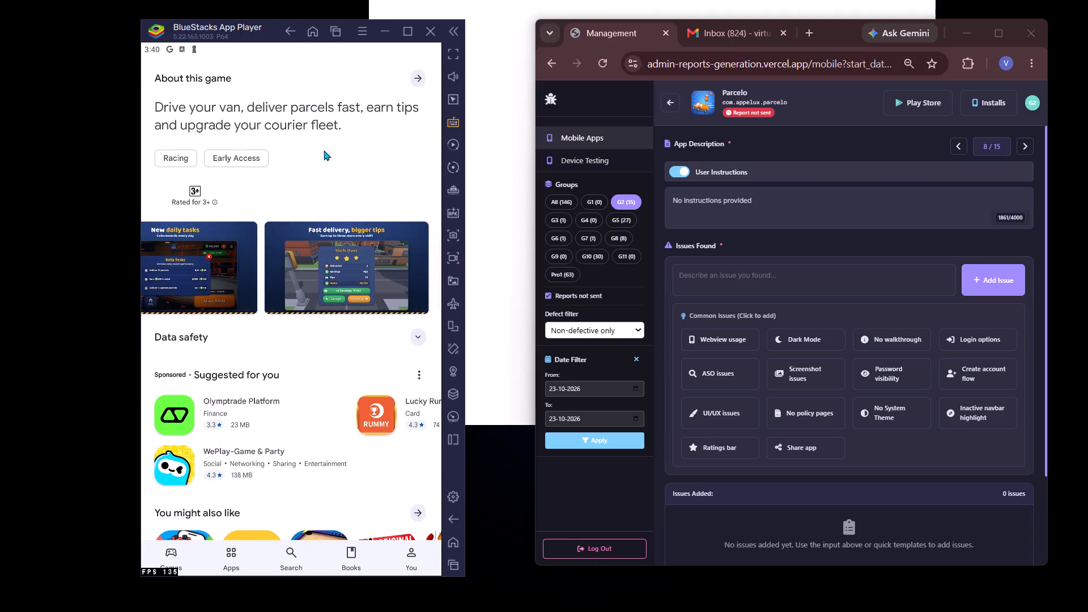
left_click_drag(324, 163, 303, 445)
left_click_drag(307, 290, 313, 452)
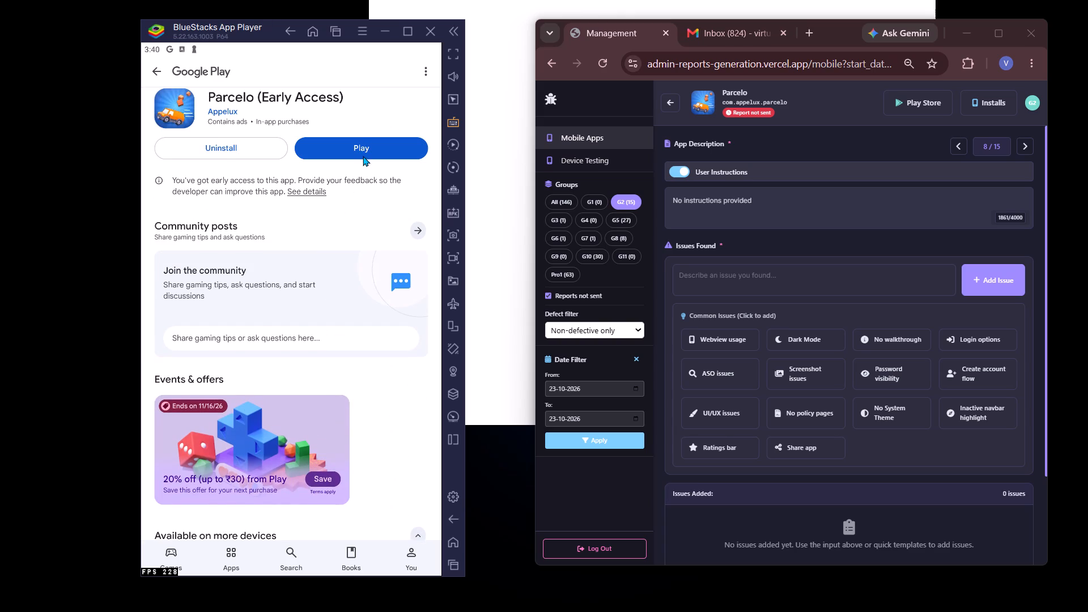
Launch Parcelo and reposition the emulator window so the whole game is in view.
left_click(363, 156)
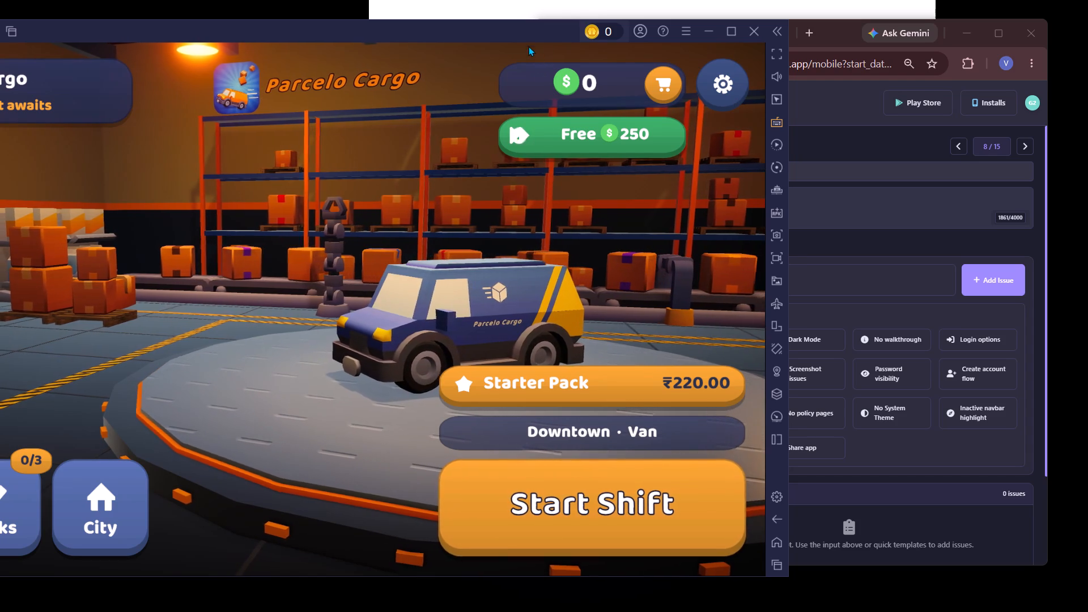
left_click_drag(525, 32, 703, 9)
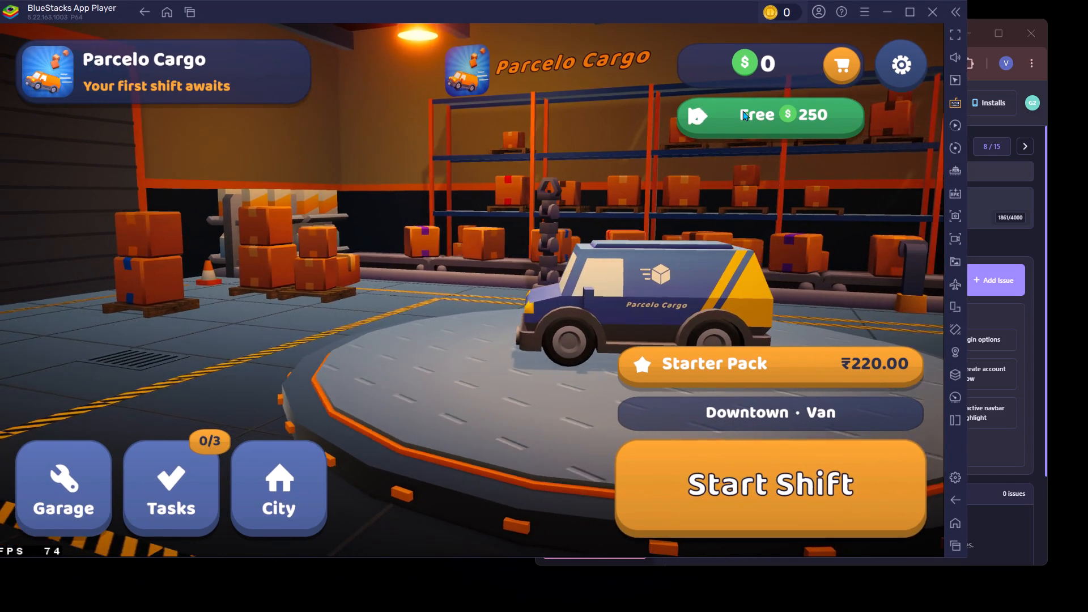
Turn Music and Sound Effects off in the game settings and return to the main screen.
left_click(925, 59)
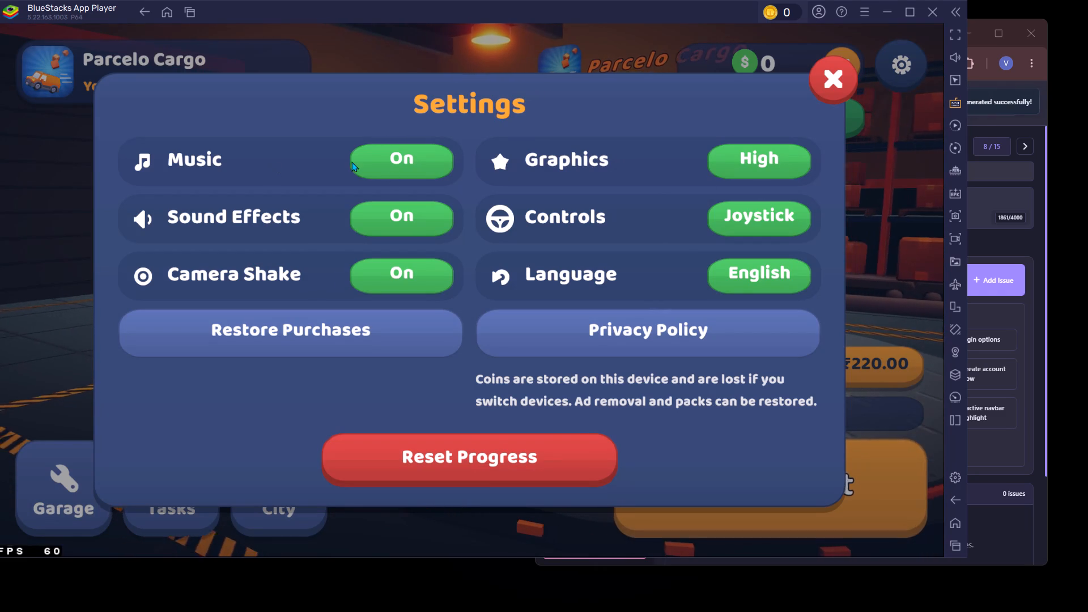
left_click(356, 161)
left_click(381, 235)
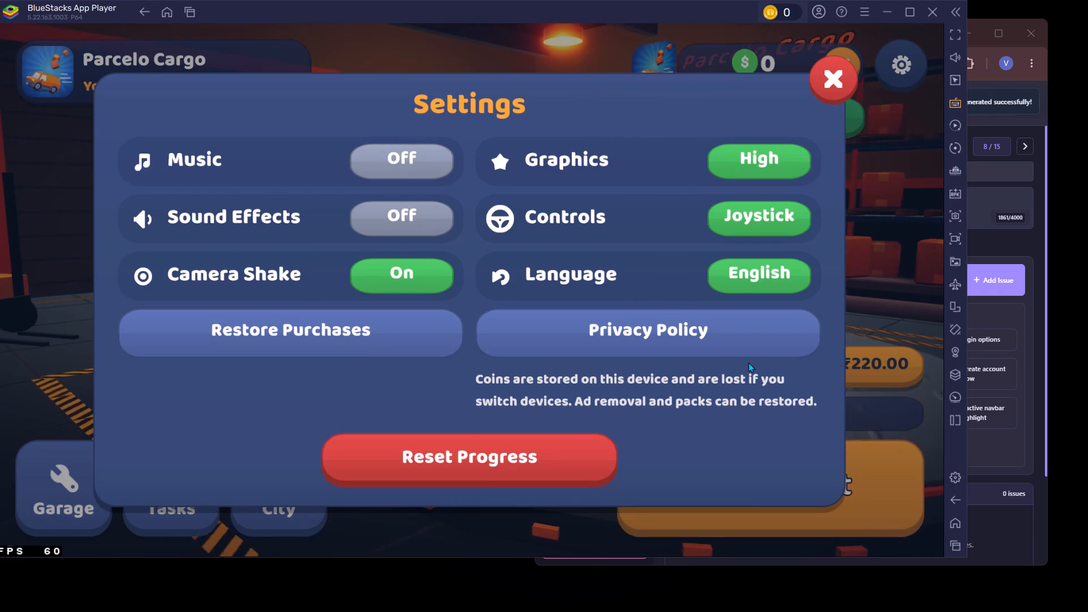
left_click(831, 84)
Test a Downtown shift by driving the van with the on-screen joystick, ending by quitting to the main menu.
left_click(677, 524)
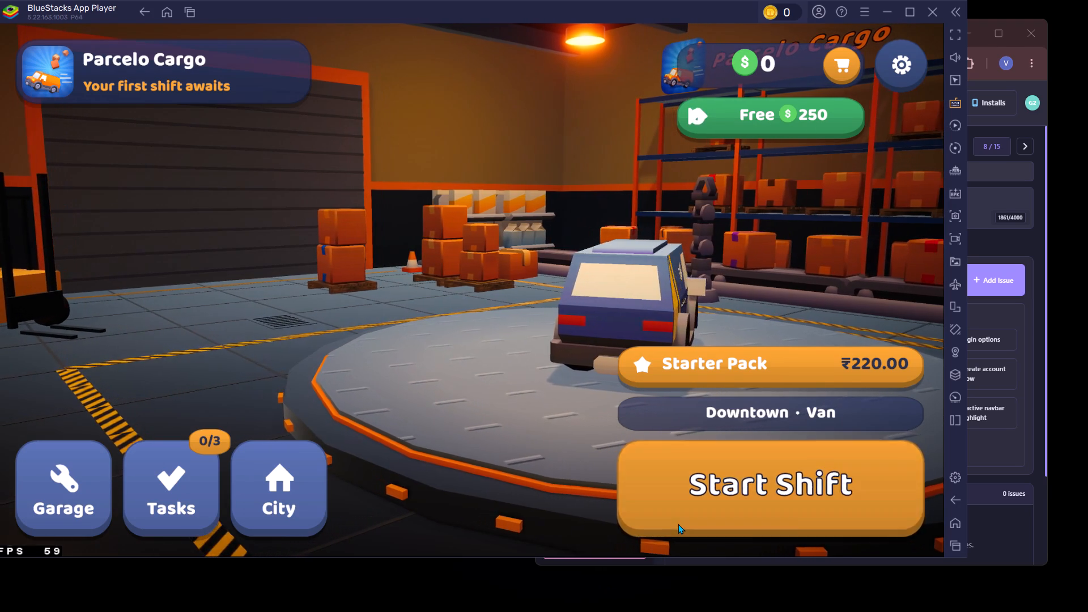
left_click(487, 510)
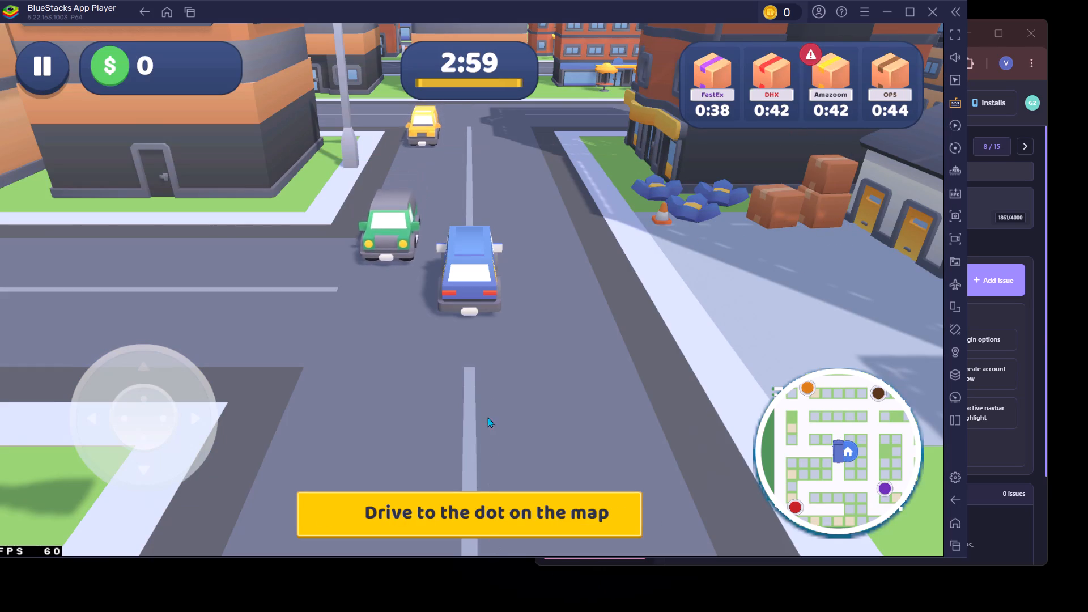
left_click_drag(486, 397, 529, 275)
left_click_drag(487, 257, 597, 289)
left_click(581, 278)
left_click_drag(581, 278, 576, 278)
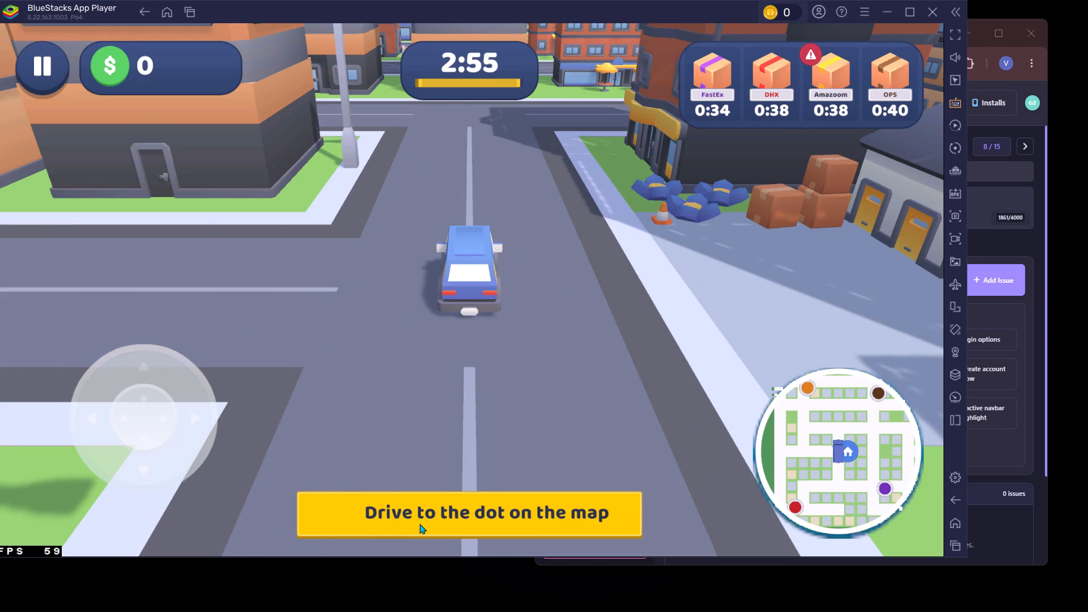
left_click_drag(141, 437, 222, 292)
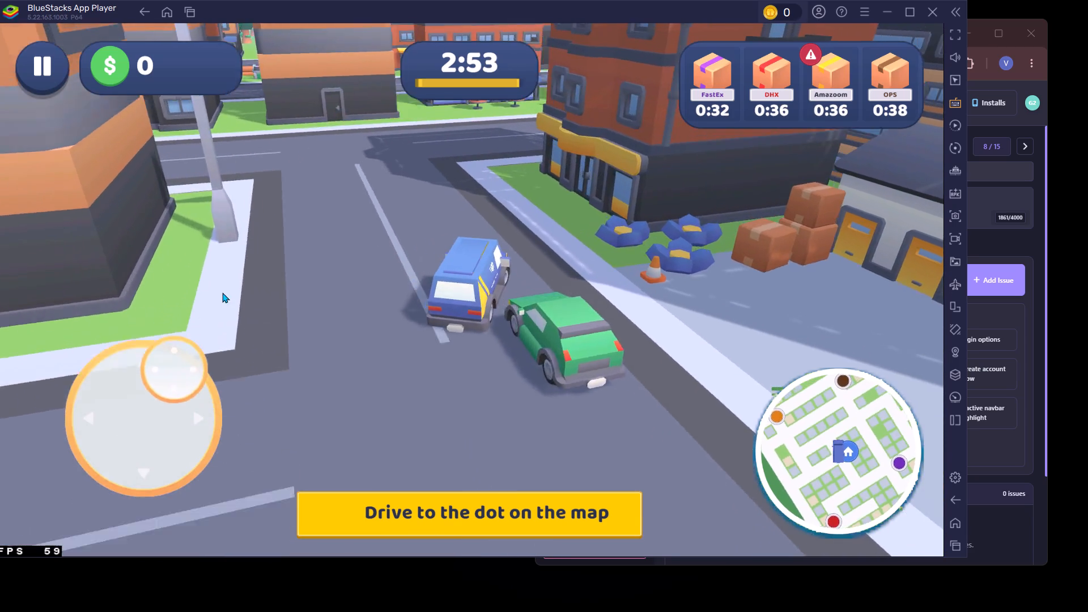
left_click_drag(222, 292, 324, 532)
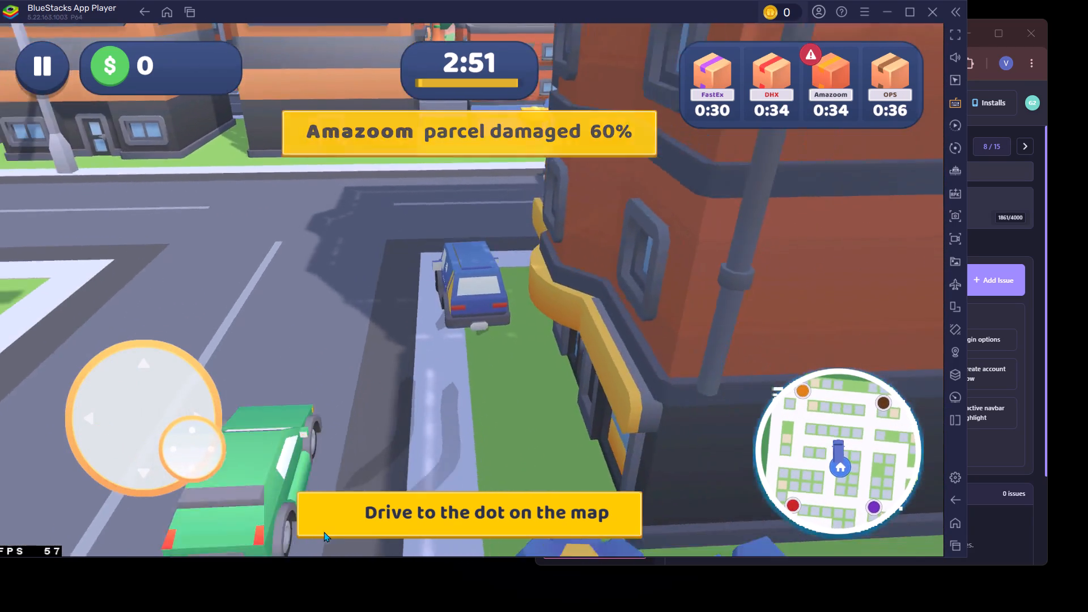
left_click_drag(324, 532, 348, 352)
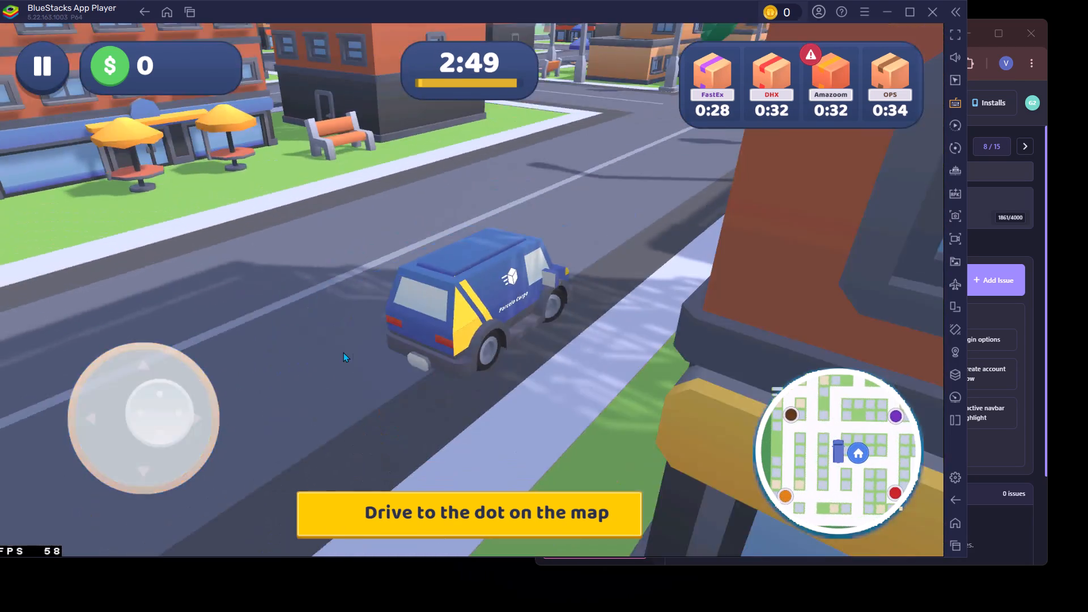
left_click_drag(139, 407, 96, 362)
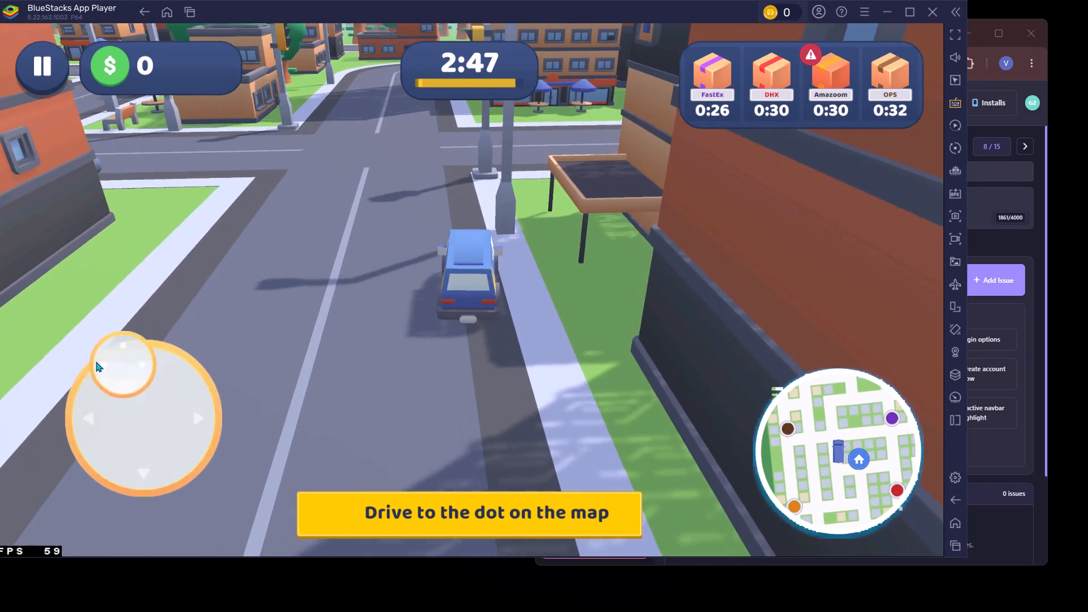
left_click_drag(96, 362, 31, 394)
left_click_drag(92, 390, 253, 375)
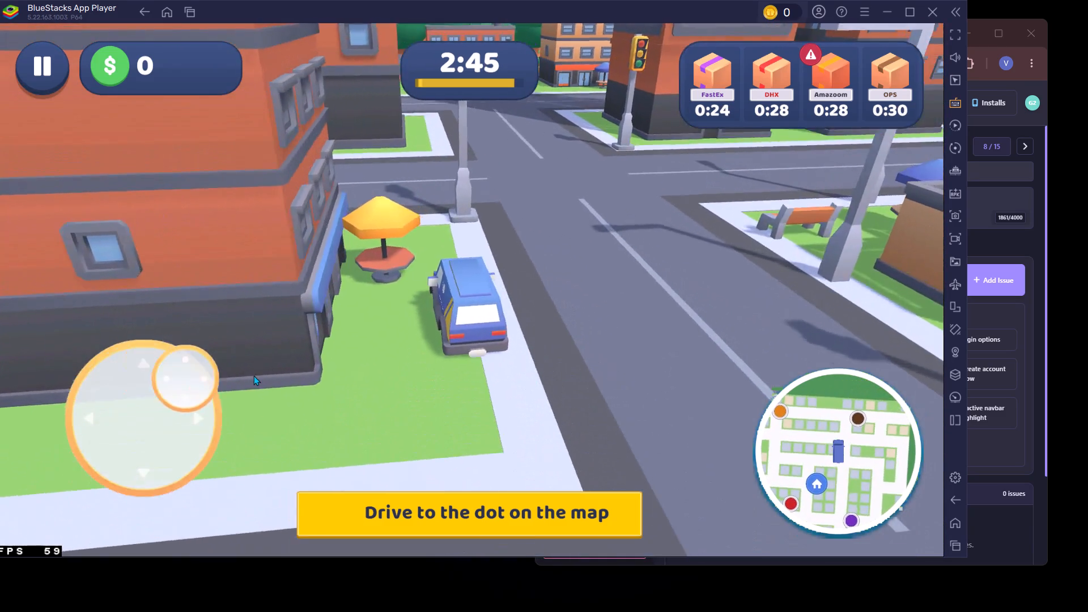
left_click_drag(253, 375, 309, 411)
left_click(33, 71)
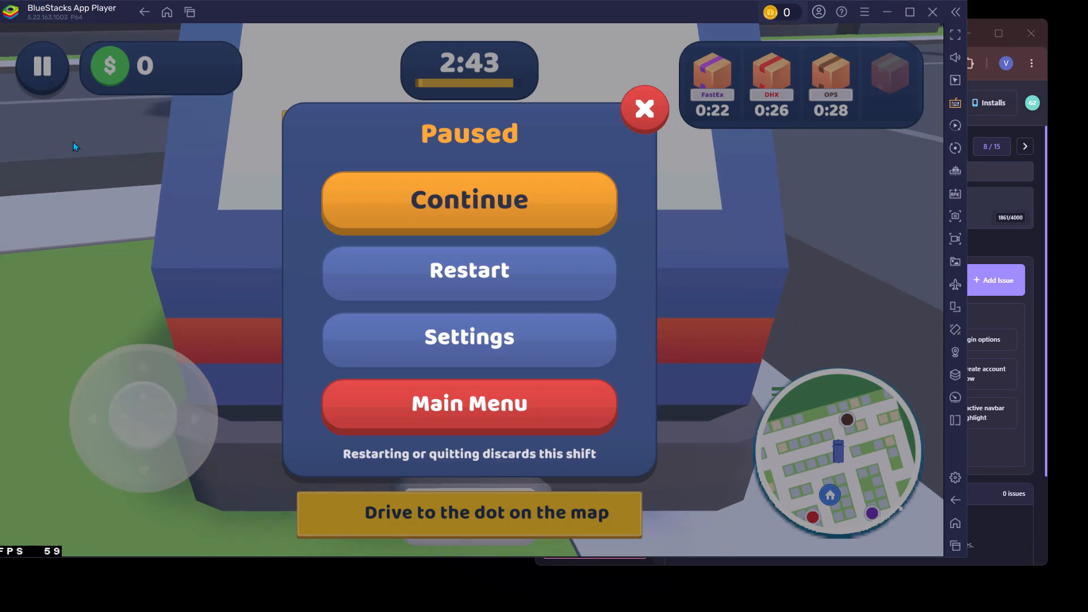
left_click(476, 422)
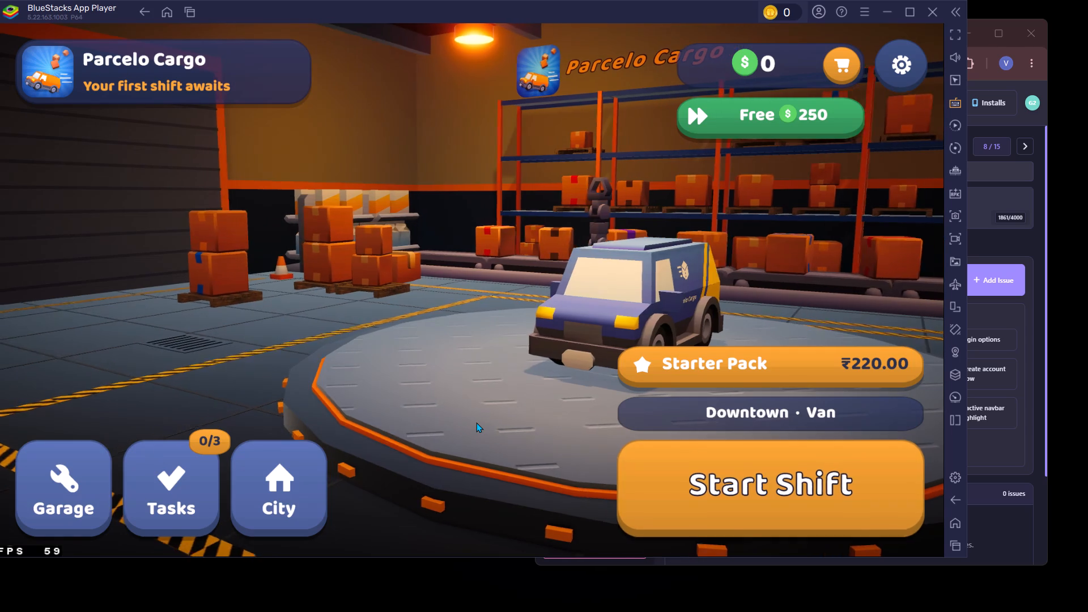
Review which options Parcelo's settings offer, then close them.
left_click(881, 76)
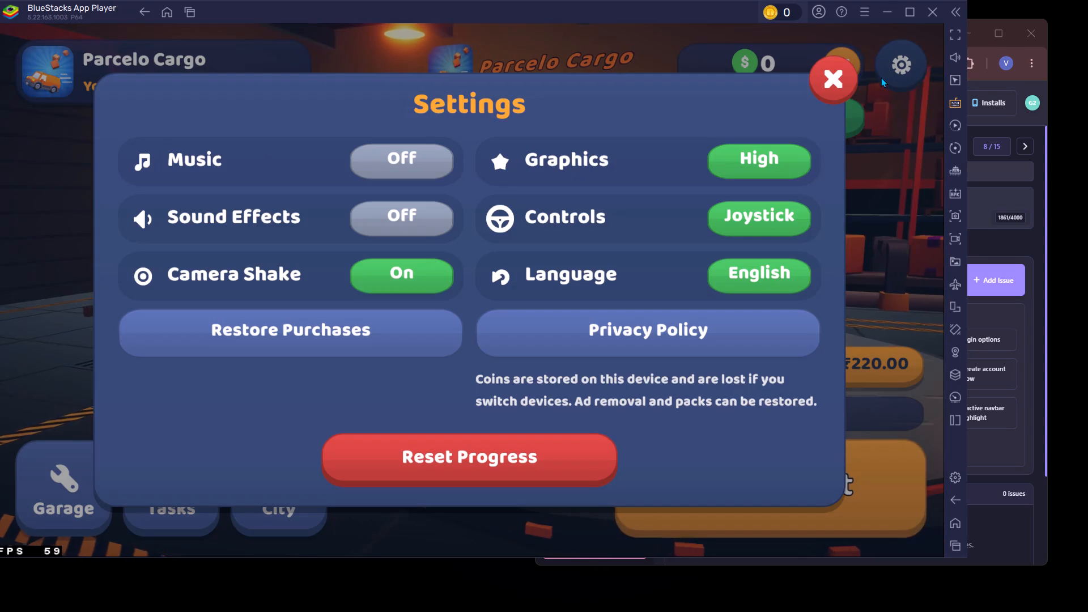
left_click(829, 77)
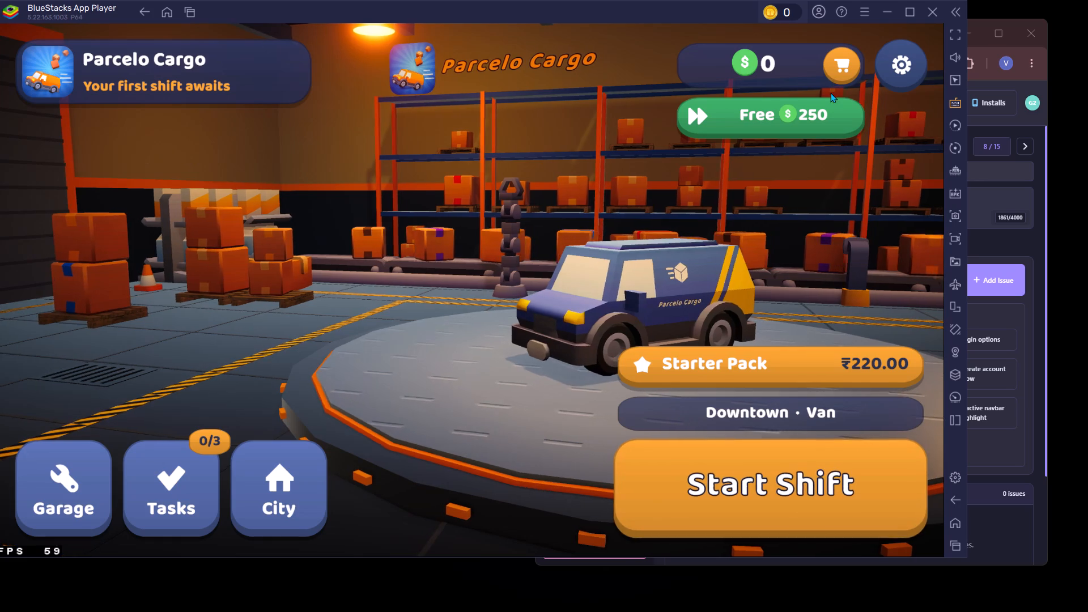
Minimise the emulator and add the common issues No walkthrough, Ratings bar and ASO issues to Parcelo's report in Chrome.
left_click(883, 20)
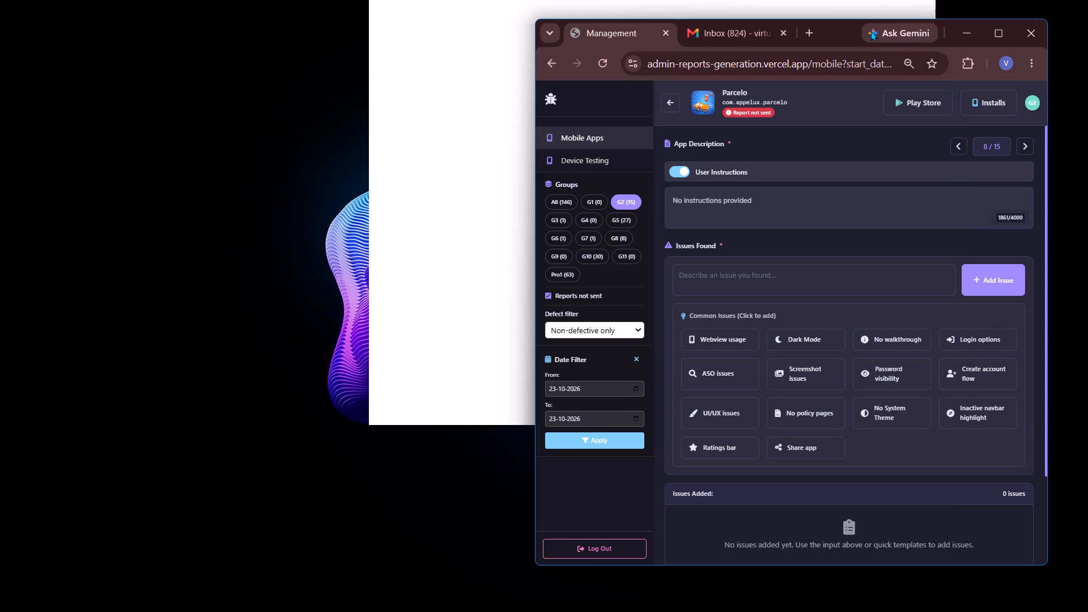
left_click(910, 330)
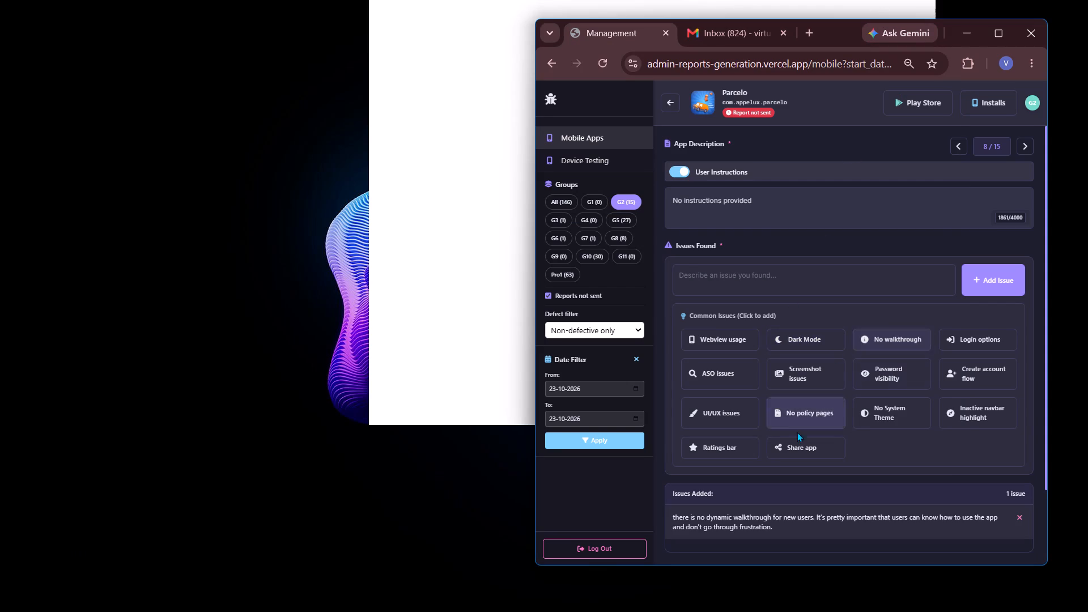
left_click(737, 447)
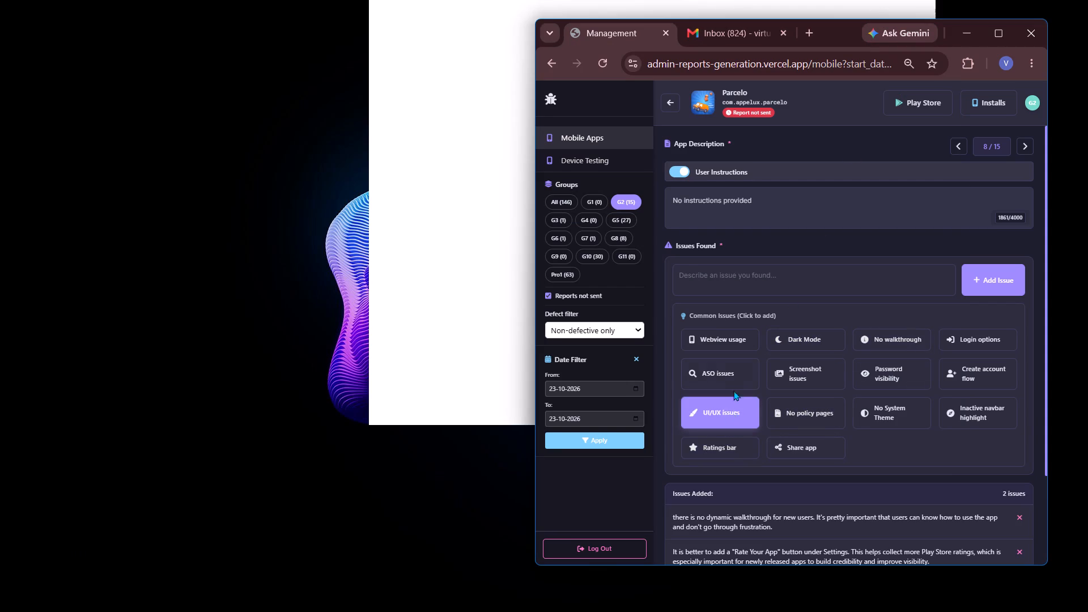
left_click_drag(733, 389, 737, 383)
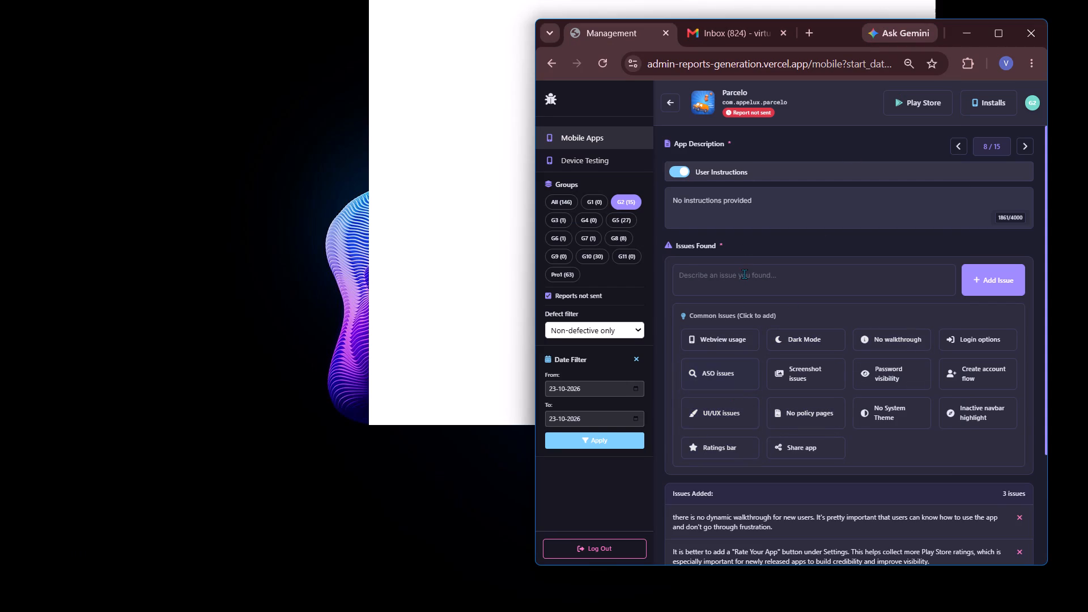
Add the saved clipboard text about missing Dark Mode, Light Mode and System Default theme options as an issue in Parcelo's report.
left_click(744, 274)
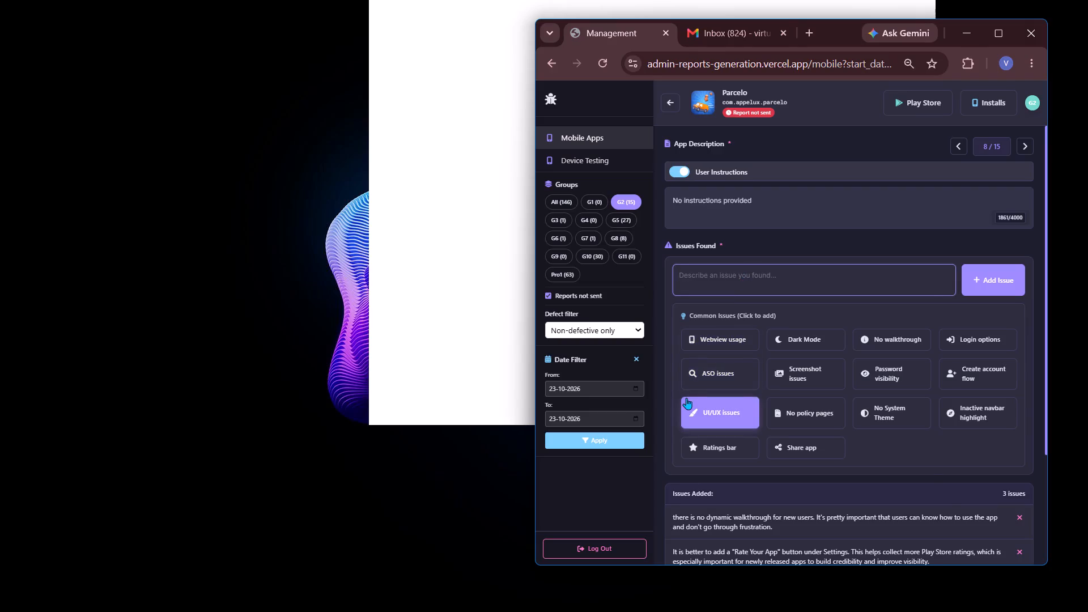
key("super+v")
scroll(779, 472, "down", 8)
scroll(773, 538, "down", 4)
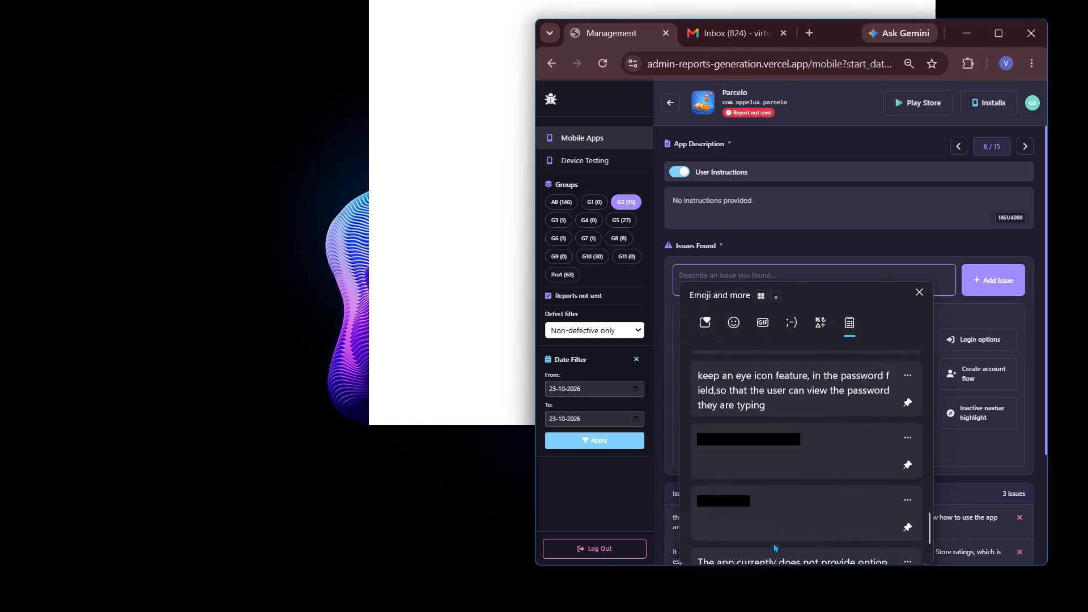
scroll(773, 542, "down", 3)
left_click(773, 541)
key("ctrl+v")
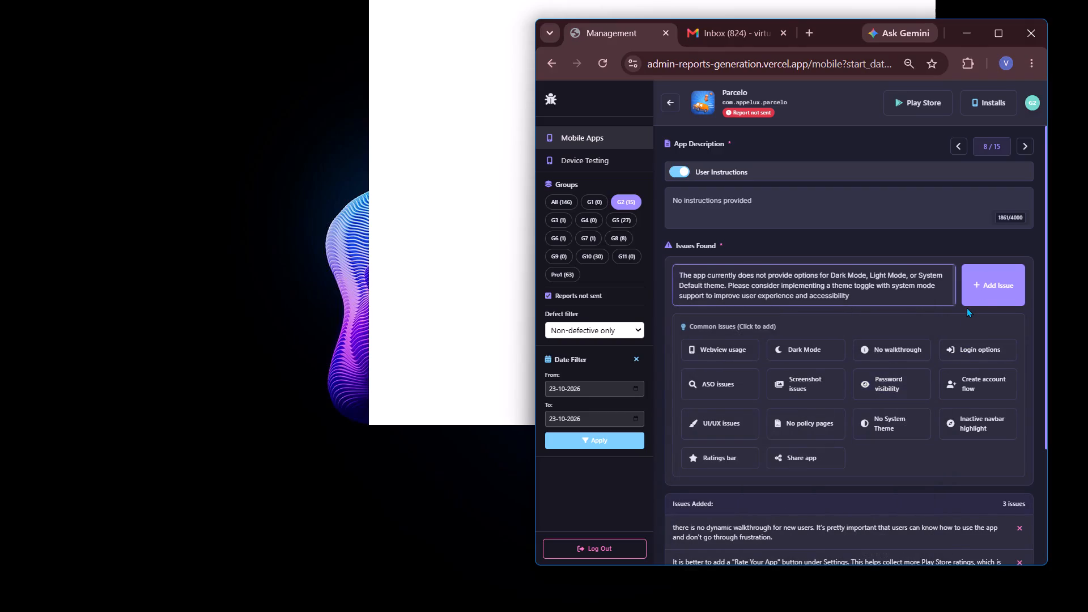
left_click(966, 307)
left_click(972, 295)
Generate Parcelo's report and send it by email.
scroll(946, 314, "down", 3)
left_click(770, 506)
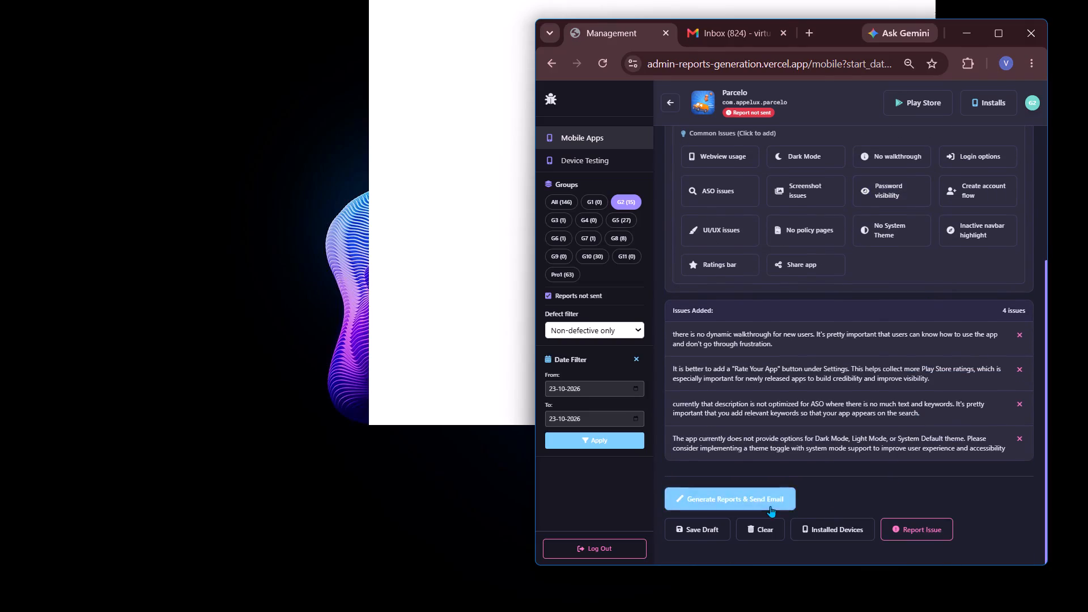
Switch to BlueStacks and uninstall Parcelo from its Play Store page, reached through the reports site in the emulator's browser.
left_click(776, 590)
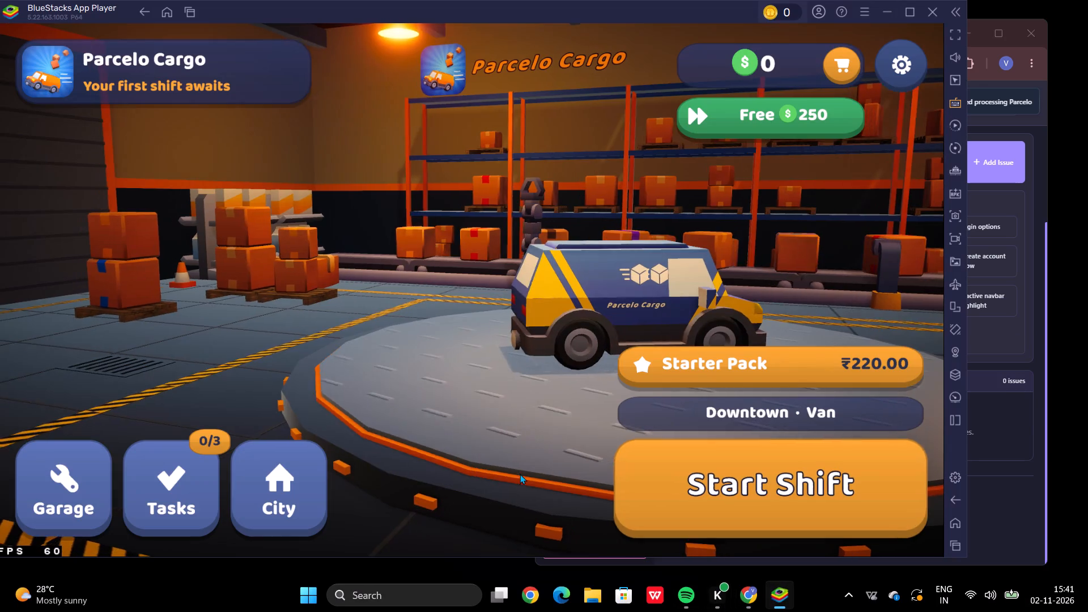
left_click(963, 542)
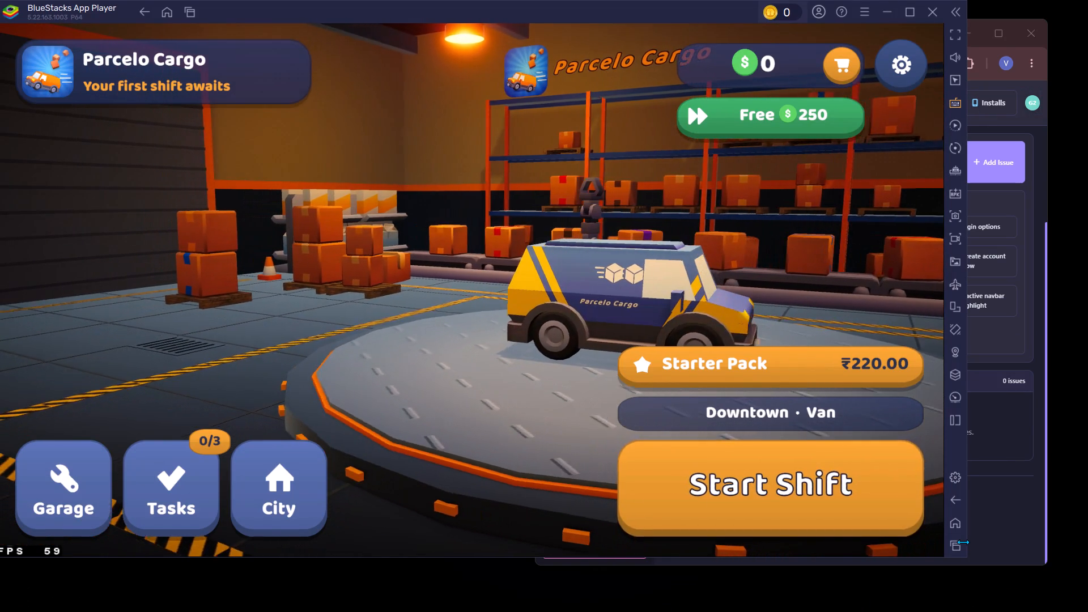
left_click(959, 543)
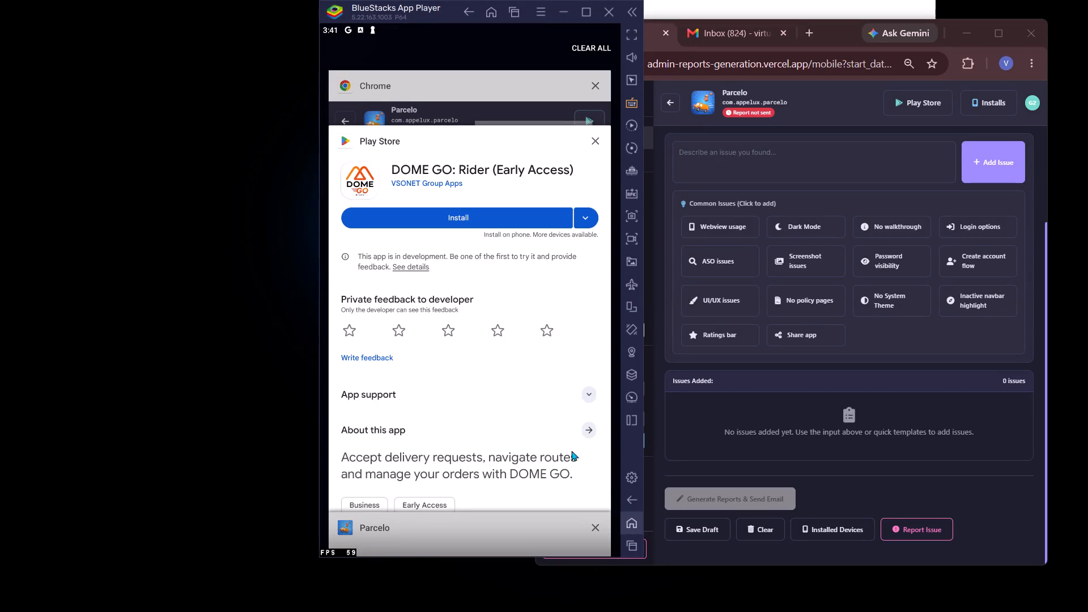
left_click(440, 114)
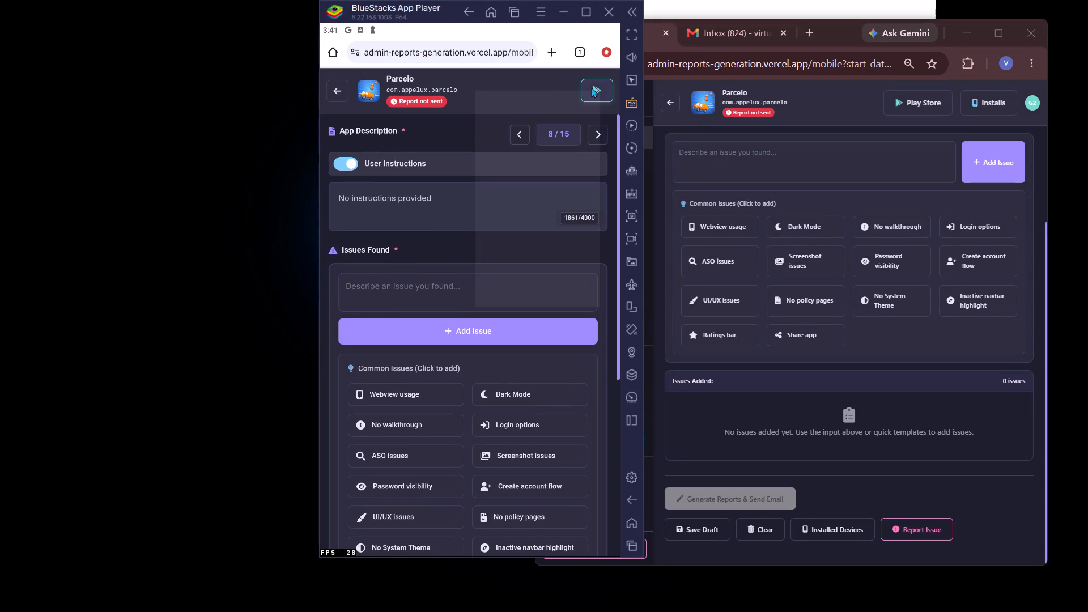
left_click(591, 87)
left_click(398, 129)
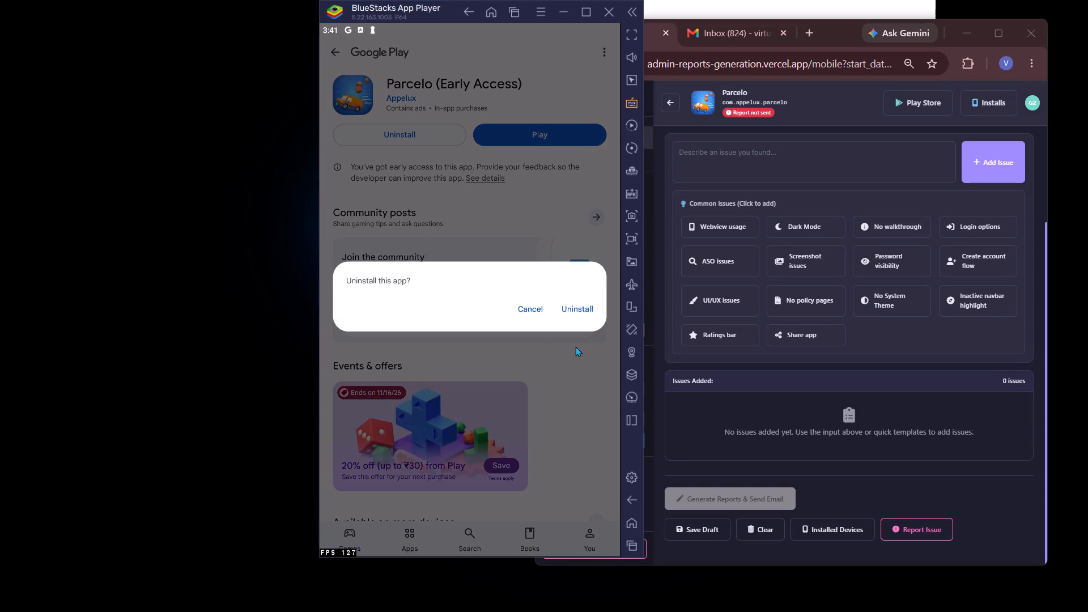
left_click(590, 306)
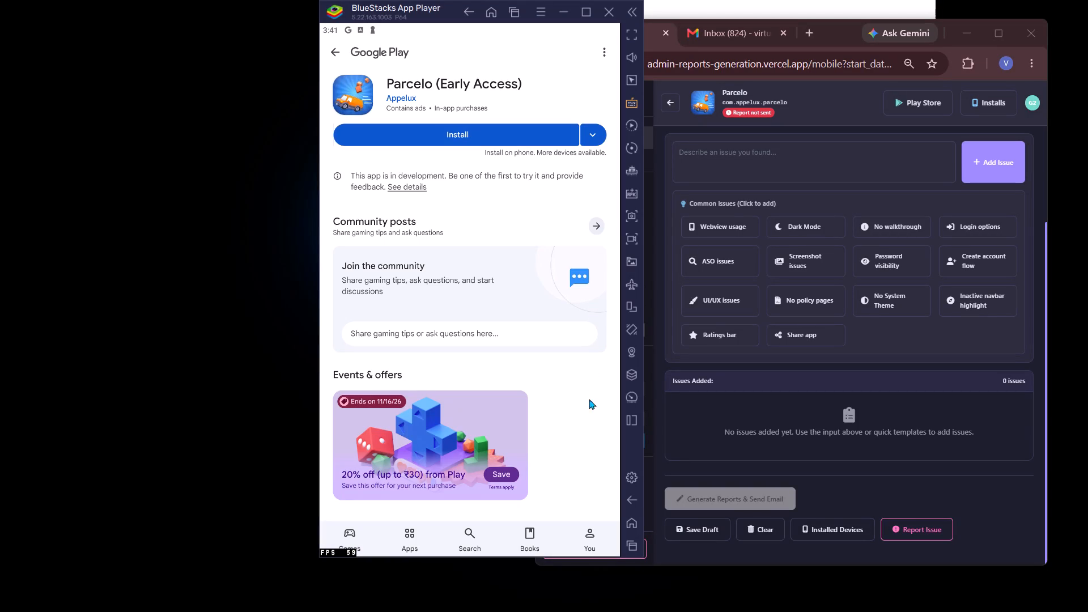
Advance the reports site in the emulator's browser to app 9, TROFU, and open its Play Store page.
left_click(636, 538)
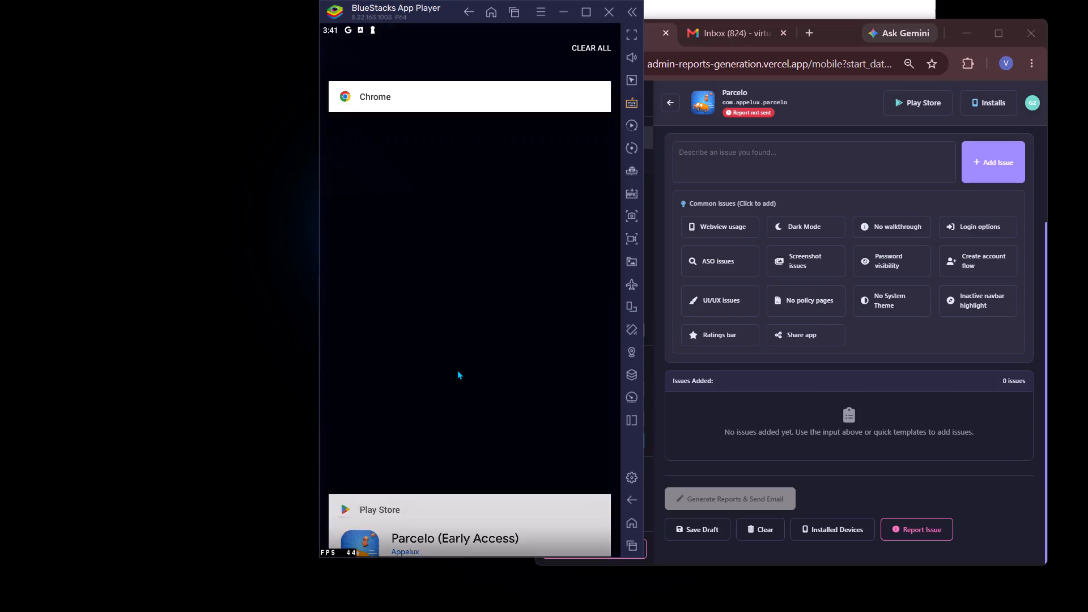
left_click(456, 368)
left_click(604, 134)
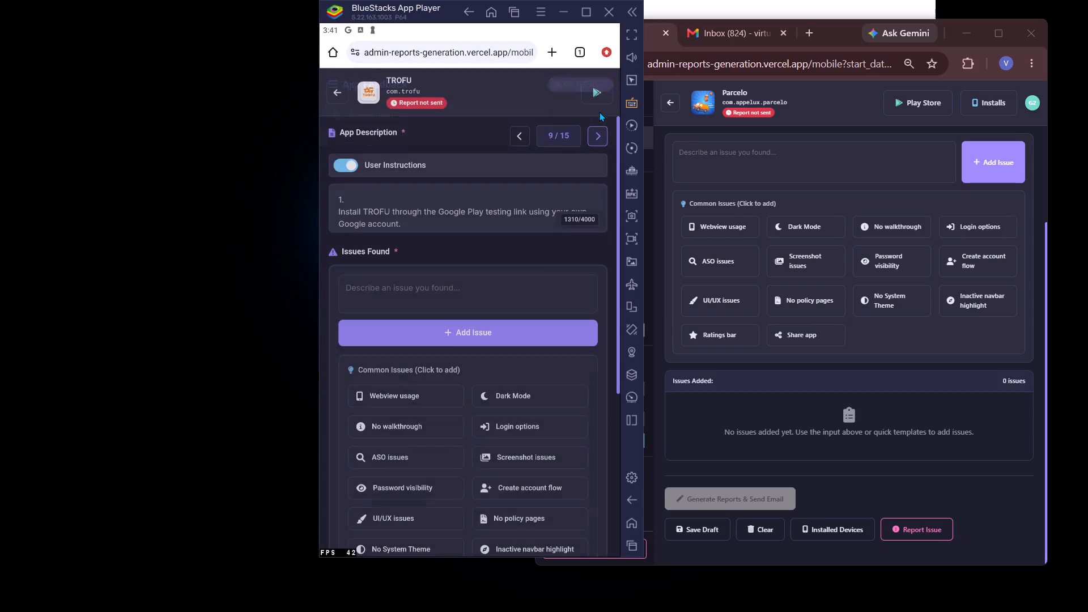
left_click(590, 88)
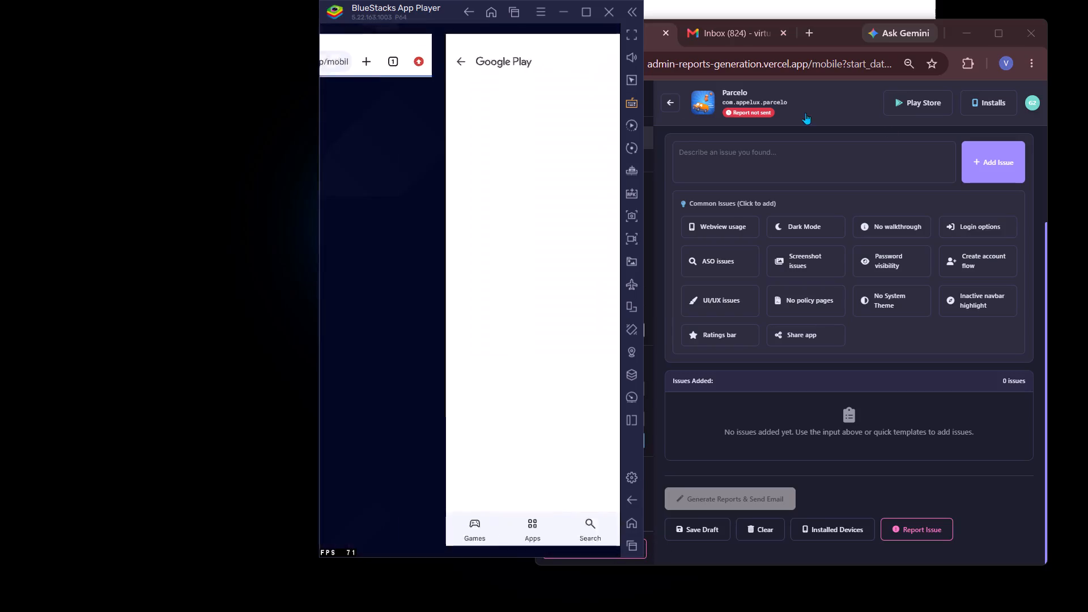
Advance the desktop Chrome reports site from Parcelo to the next app, TROFU.
scroll(953, 210, "up", 4)
left_click(1028, 154)
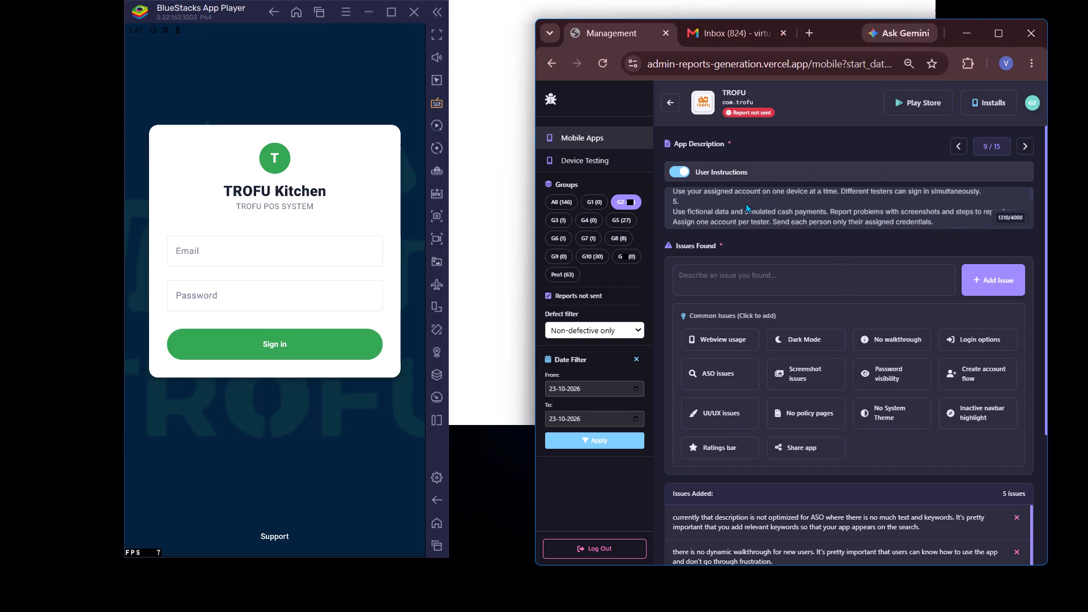
Find a tester account in TROFU's user instructions and copy its sign-in email.
scroll(745, 204, "down", 1)
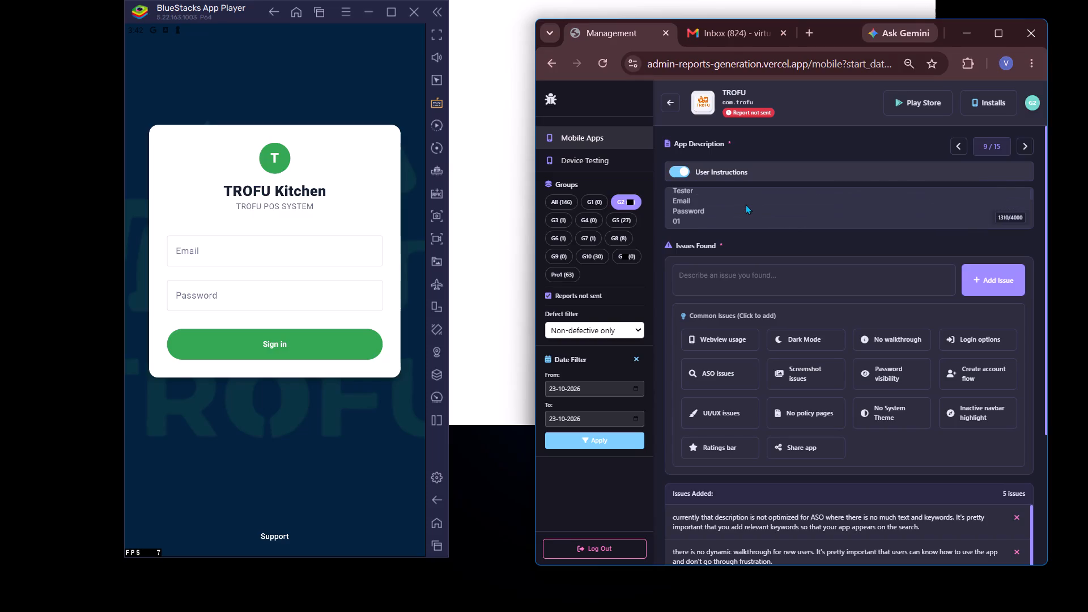
scroll(703, 212, "up", 1)
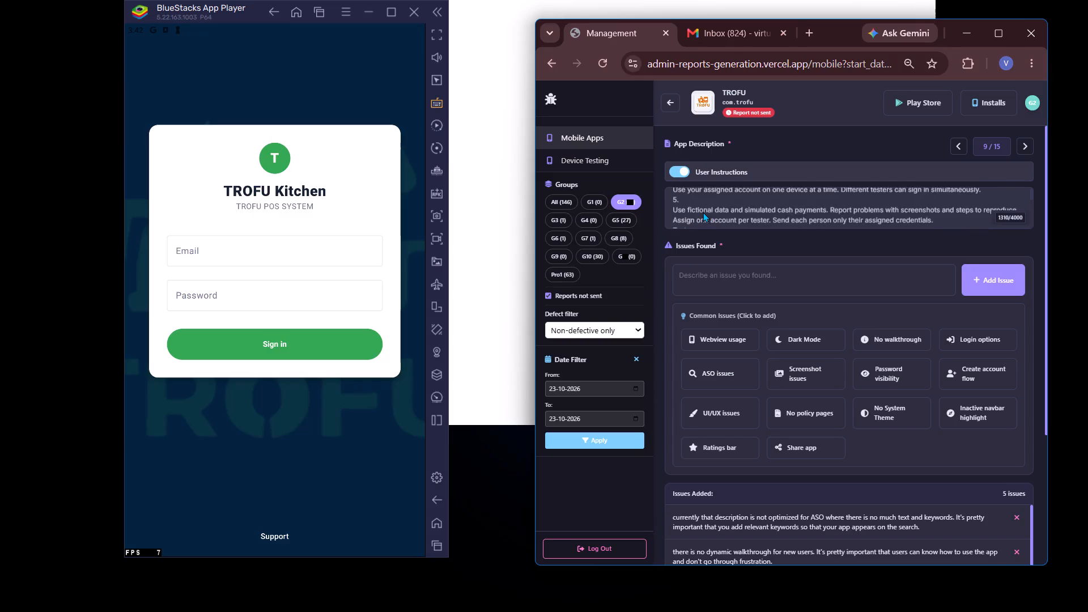
scroll(703, 212, "down", 2)
scroll(696, 197, "up", 1)
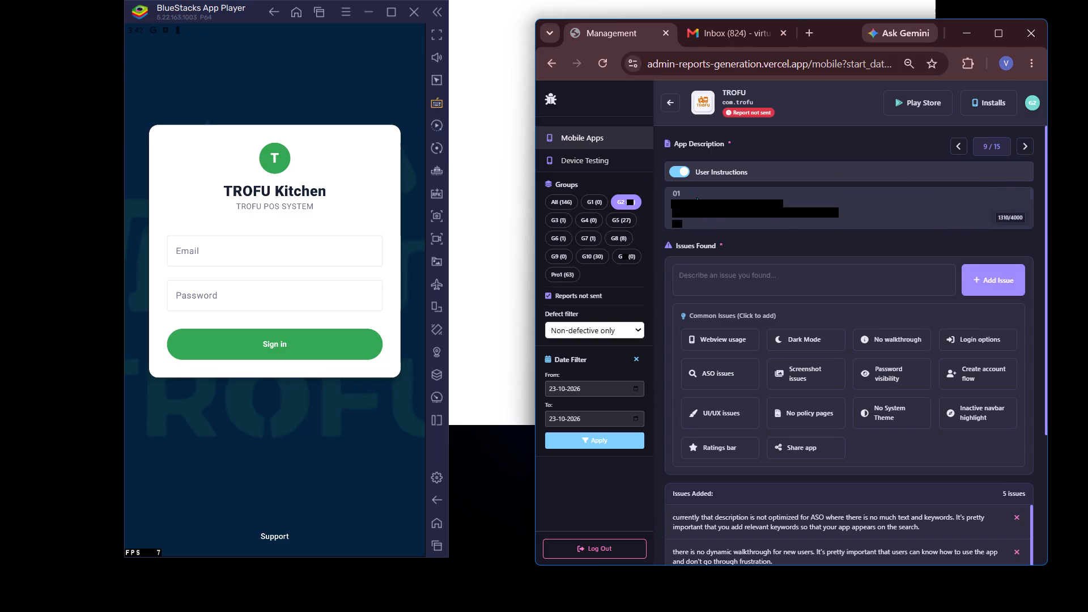
scroll(696, 197, "down", 1)
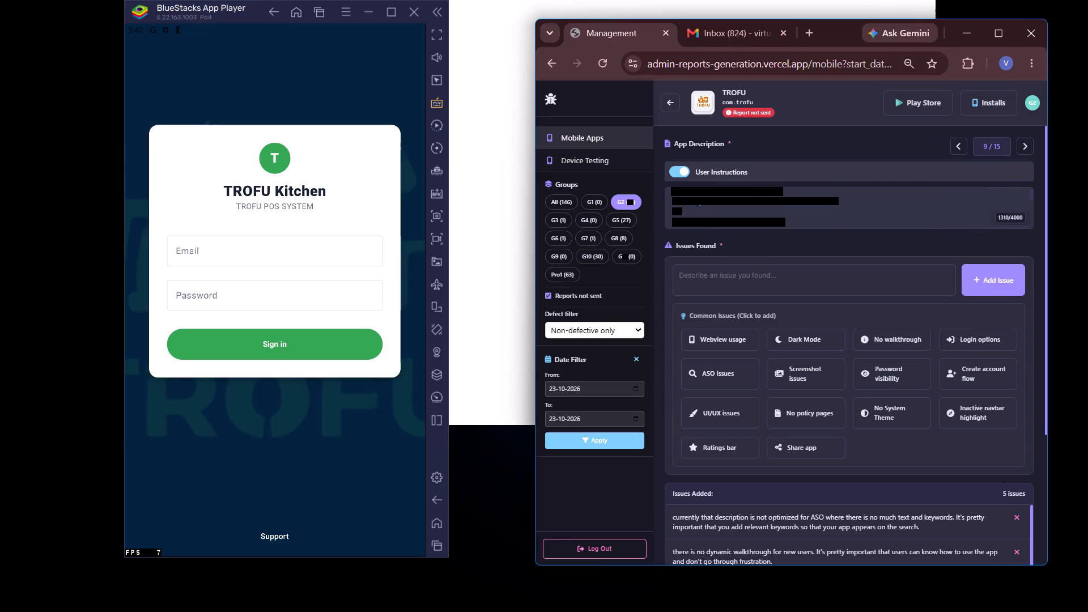
left_click_drag(672, 191, 692, 188)
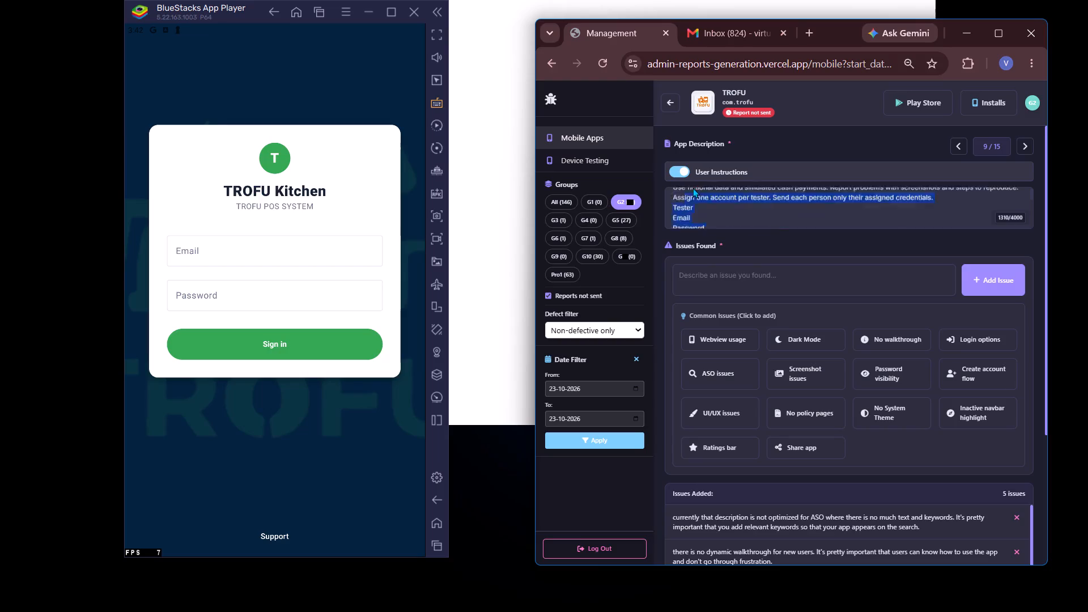
left_click_drag(692, 188, 709, 188)
left_click(709, 188)
scroll(711, 190, "down", 4)
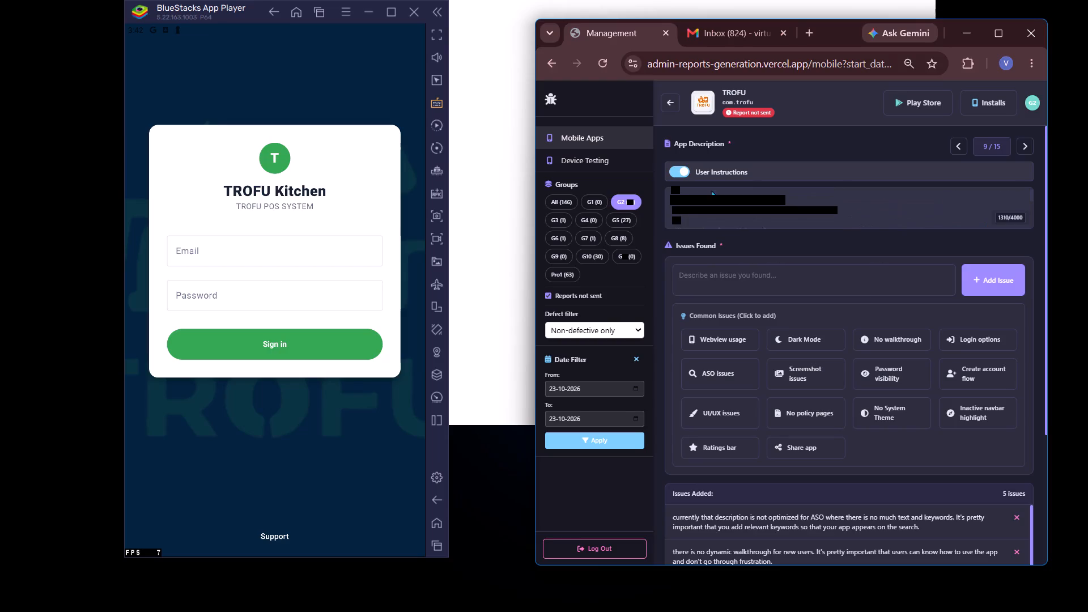
scroll(711, 190, "up", 1)
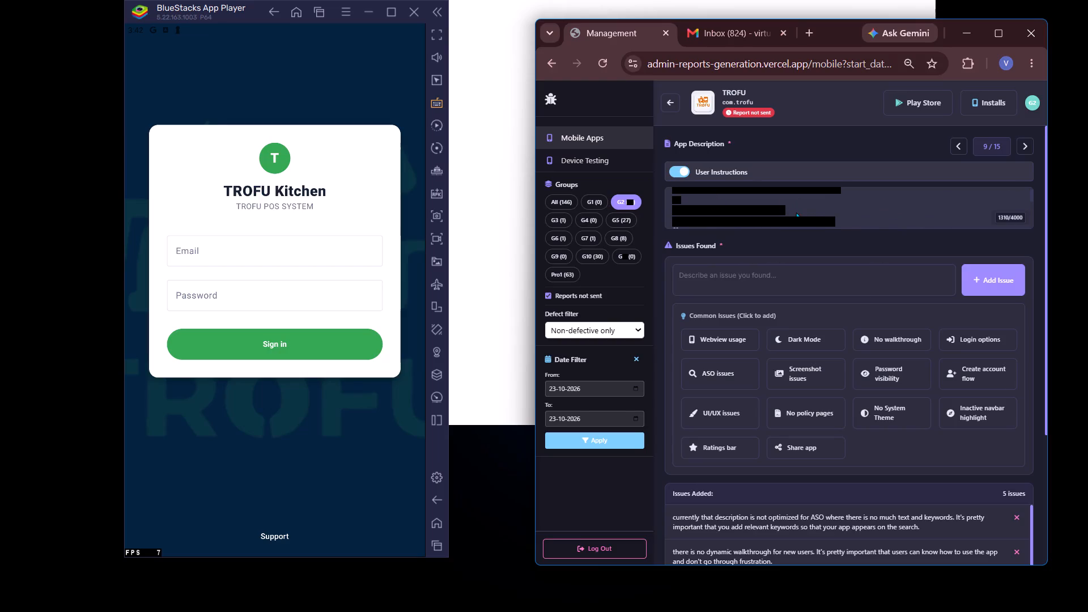
left_click_drag(794, 212, 668, 213)
key("ctrl+c")
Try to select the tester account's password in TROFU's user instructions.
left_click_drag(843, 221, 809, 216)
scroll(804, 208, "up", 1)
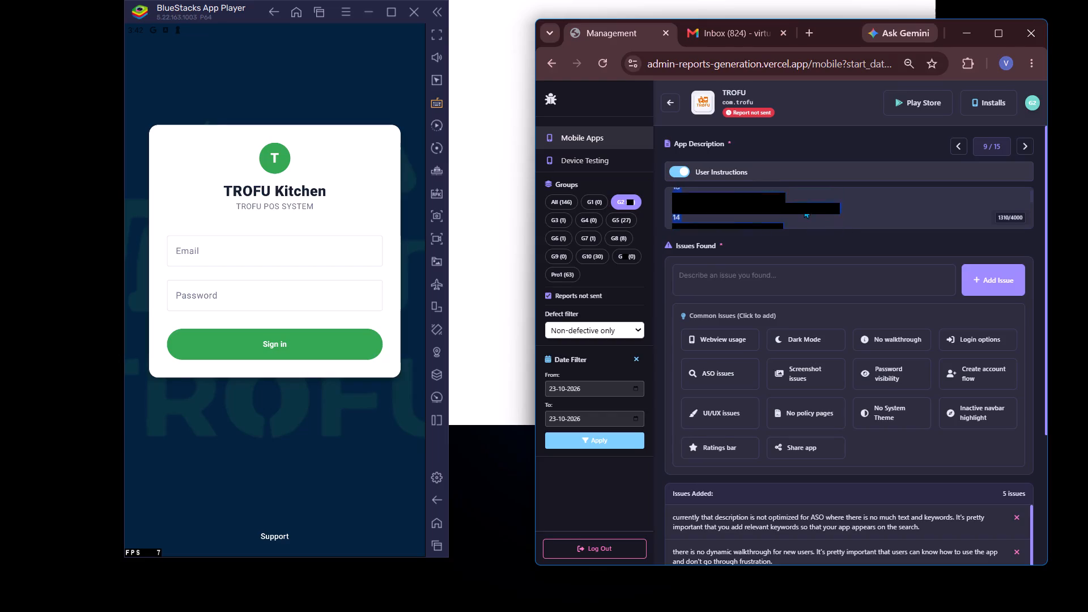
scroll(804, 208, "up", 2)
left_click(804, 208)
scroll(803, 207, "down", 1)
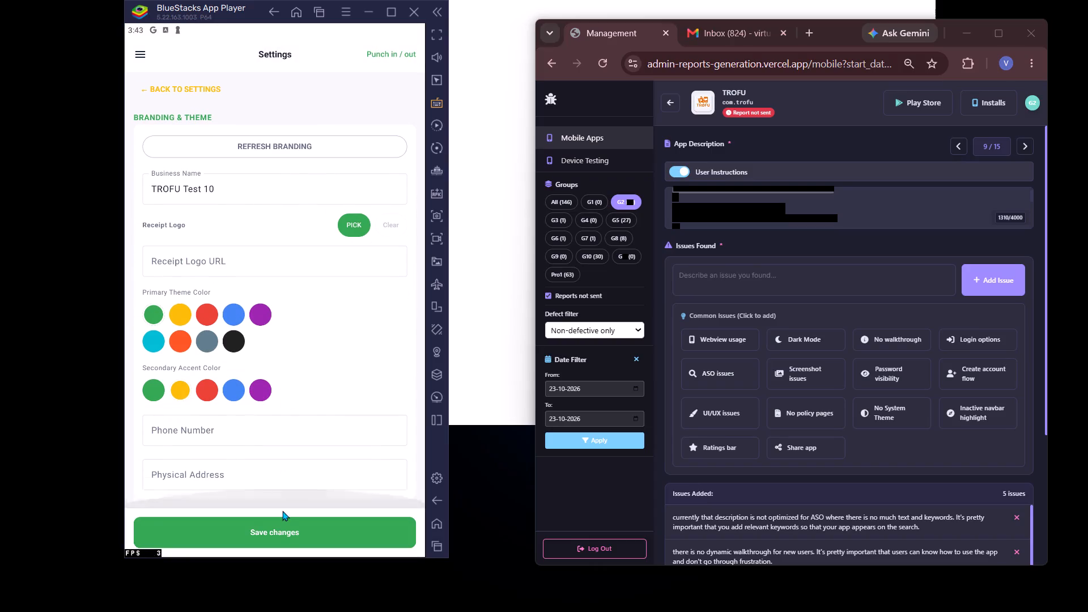
Set TROFU's primary theme color to black in the Themes settings and save the changes.
scroll(282, 511, "down", 1)
scroll(286, 455, "up", 2)
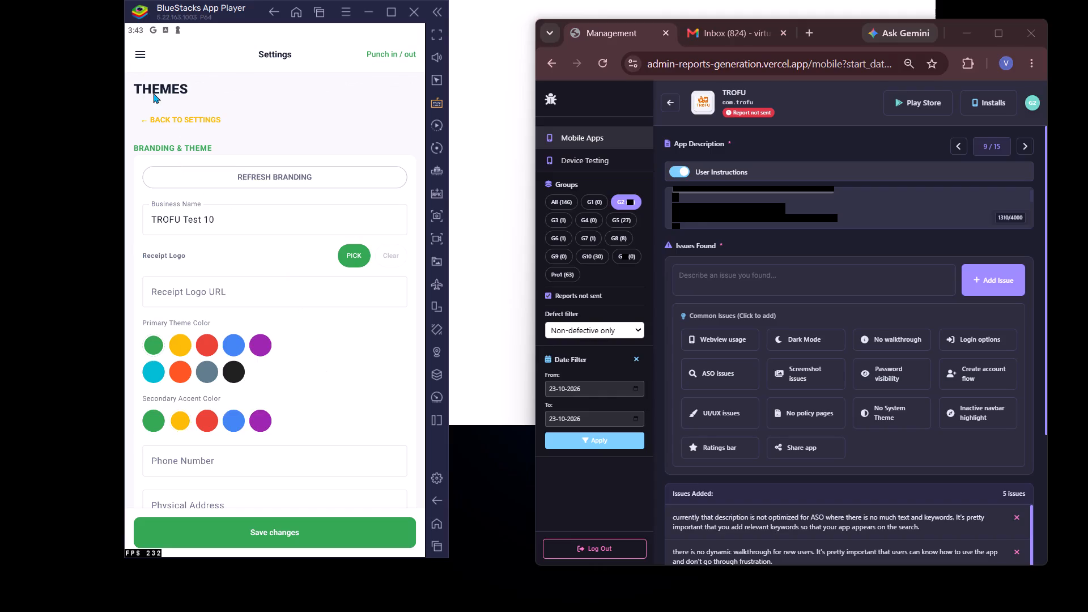
left_click(244, 365)
left_click(300, 524)
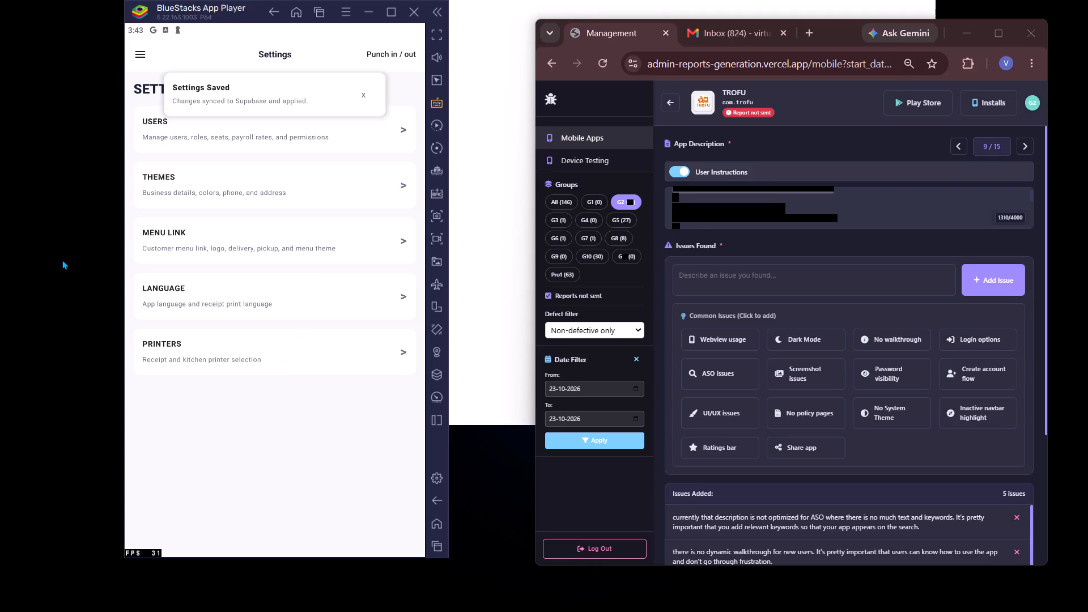
Reopen TROFU's Themes settings and check how the chosen color is applied.
left_click(178, 190)
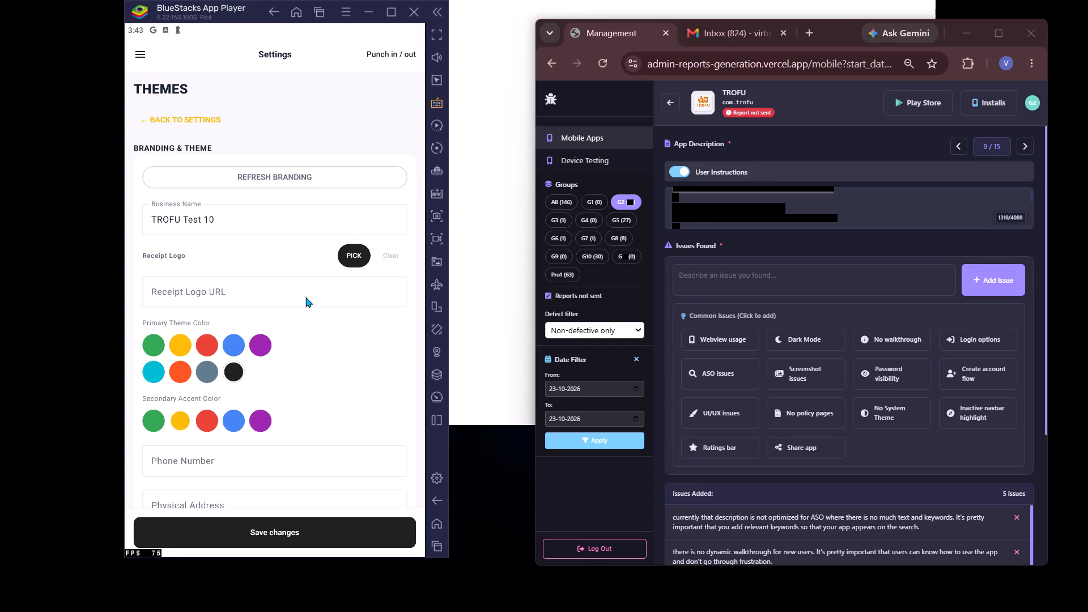
scroll(186, 279, "down", 6)
scroll(185, 326, "down", 5)
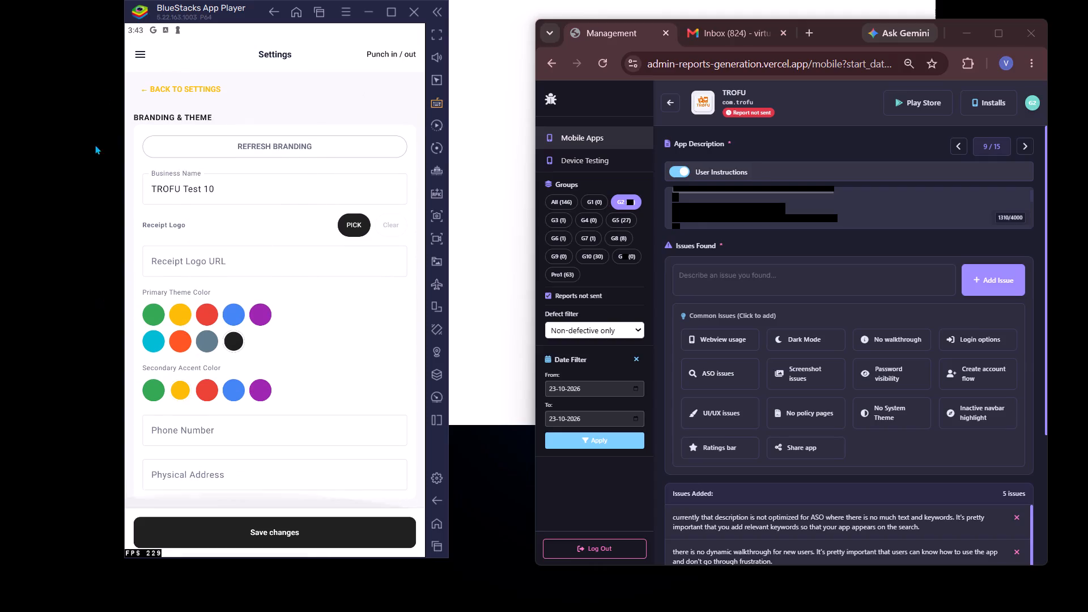
Log out of the tester account in the TROFU app.
left_click(140, 61)
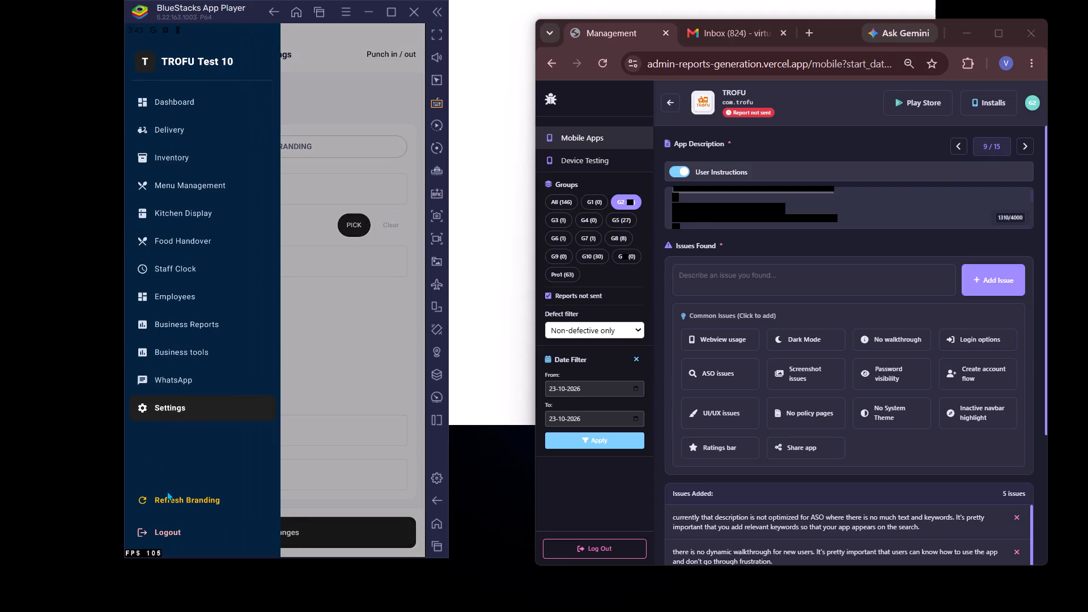
left_click(178, 532)
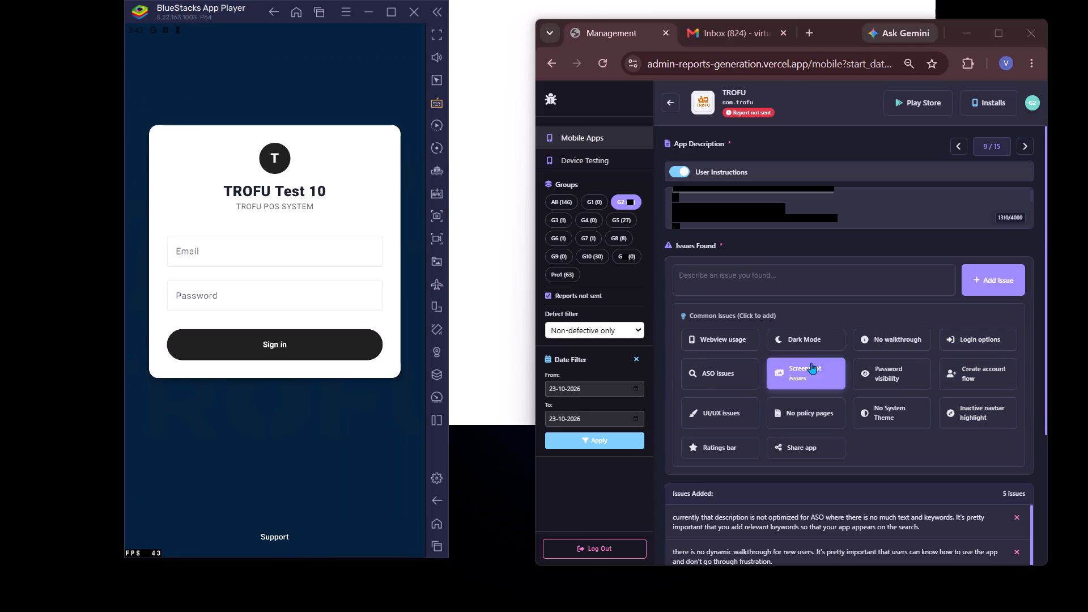
Add the common issues Dark Mode and Ratings bar to TROFU's report in Chrome.
left_click(801, 342)
left_click(723, 445)
Review the issues added for TROFU, then generate its report and send it by email.
scroll(755, 447, "down", 3)
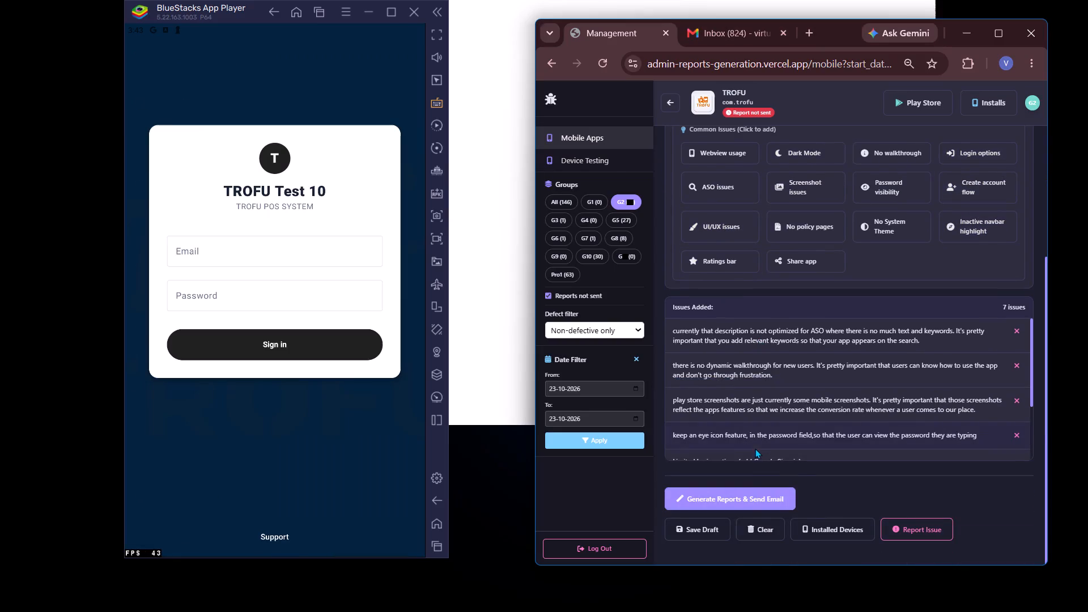
scroll(736, 403, "down", 1)
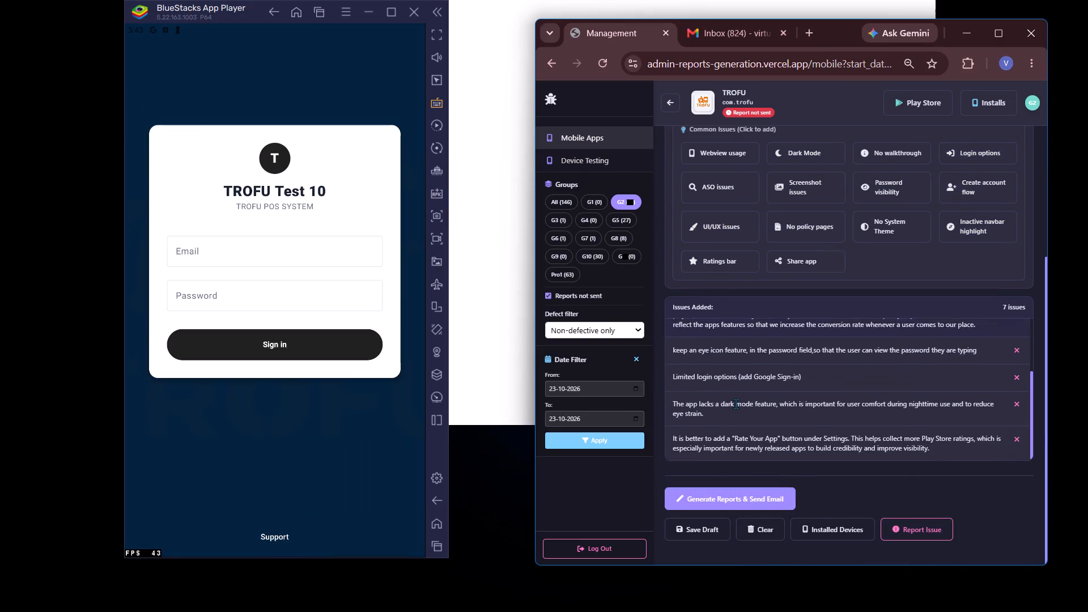
scroll(736, 403, "down", 1)
left_click(772, 504)
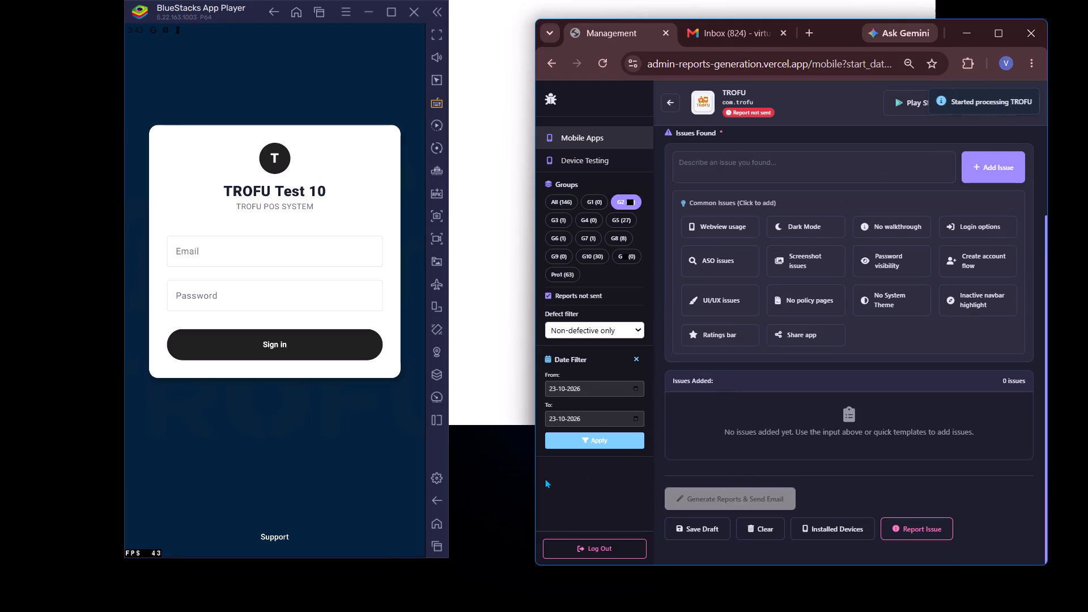
Switch to TROFU's Google Play page in BlueStacks and uninstall the app.
left_click(440, 546)
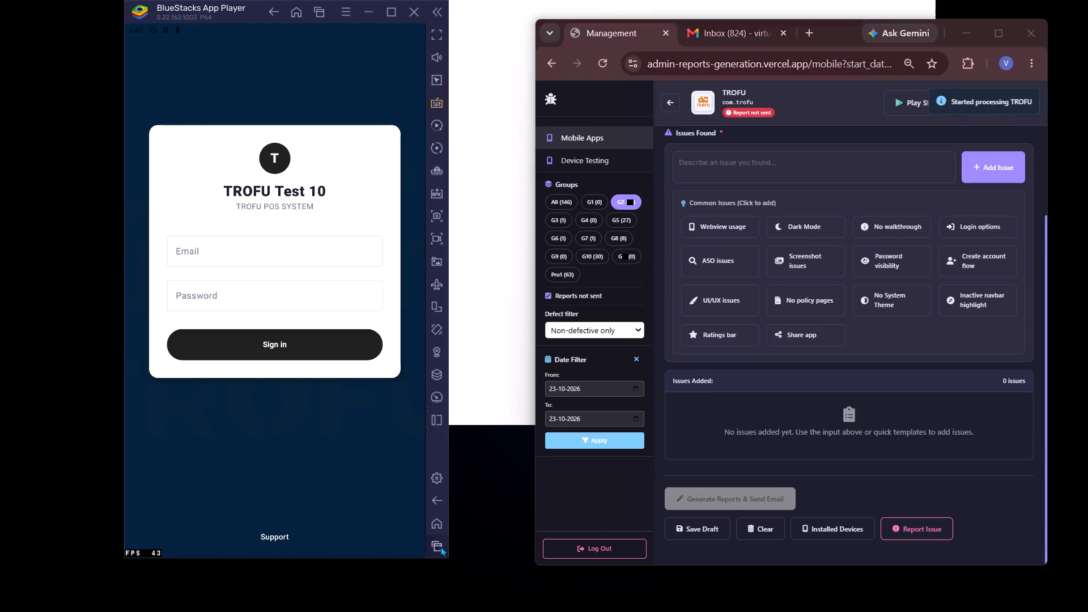
left_click(240, 229)
left_click(228, 157)
left_click(378, 316)
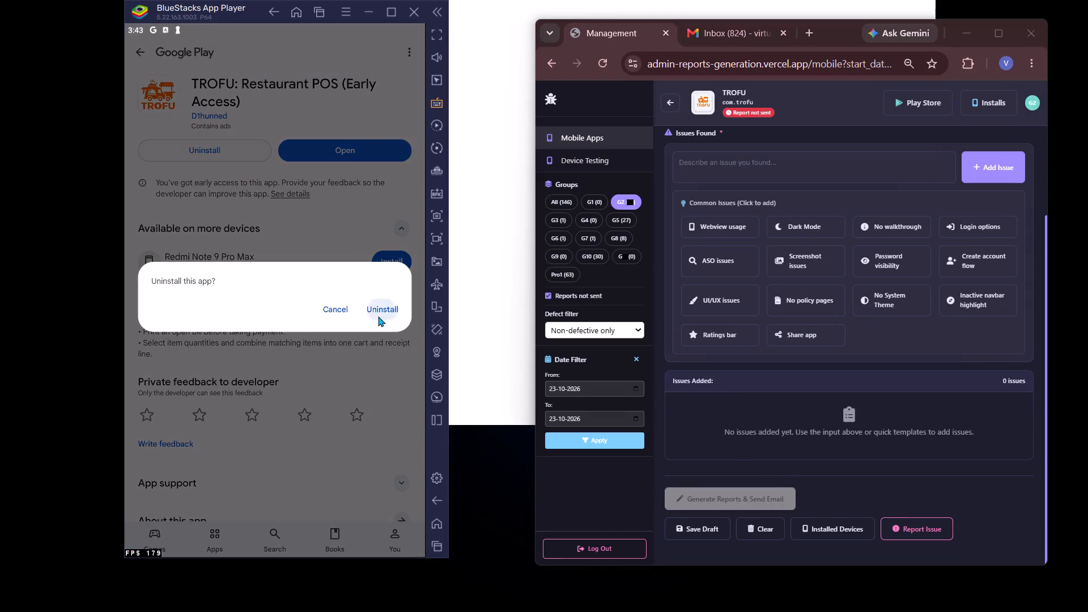
Advance the report page to Pixel RPS: Rock Paper Scissors in both BlueStacks' Chrome and desktop Chrome.
left_click(441, 547)
left_click(331, 409)
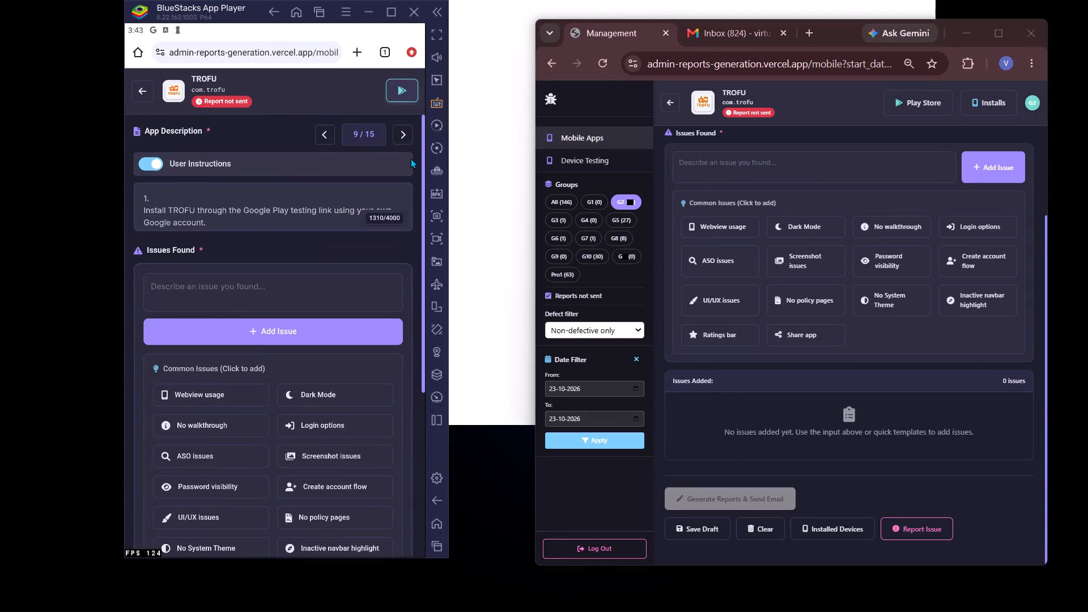
left_click(397, 138)
scroll(936, 437, "up", 4)
left_click(1032, 139)
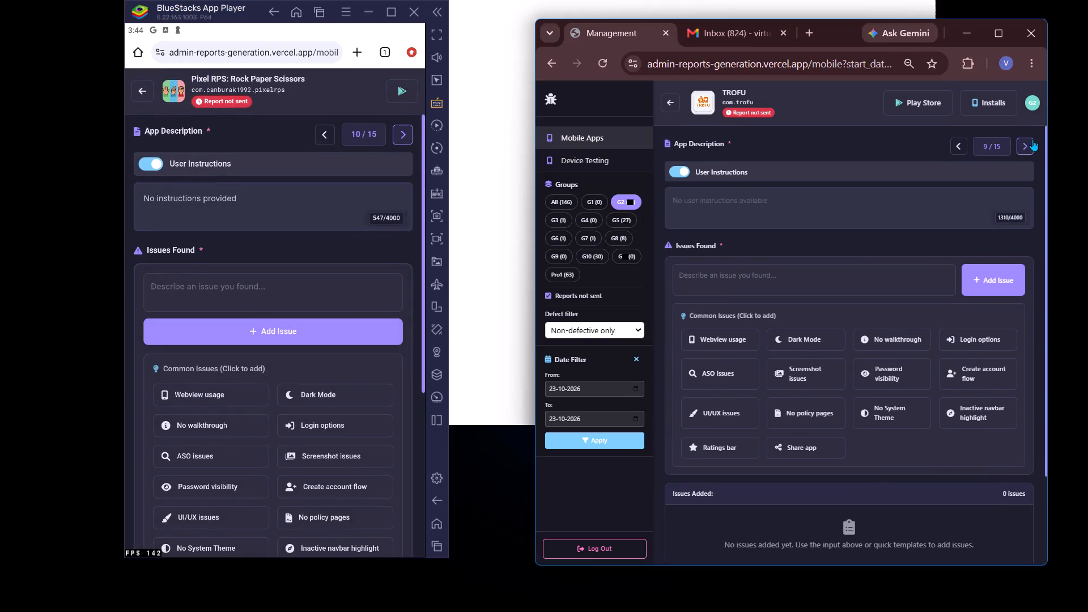
Open Pixel RPS's Google Play listing in BlueStacks and examine its description and store screenshots.
left_click(395, 88)
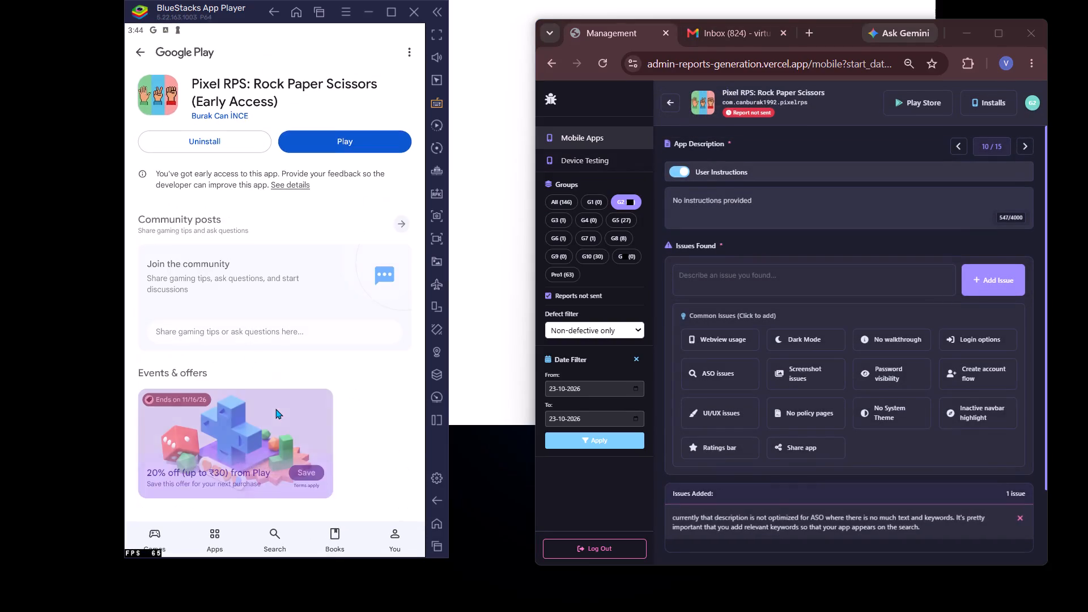
left_click_drag(274, 401, 298, 116)
left_click_drag(330, 328, 297, 115)
left_click_drag(295, 339, 282, 230)
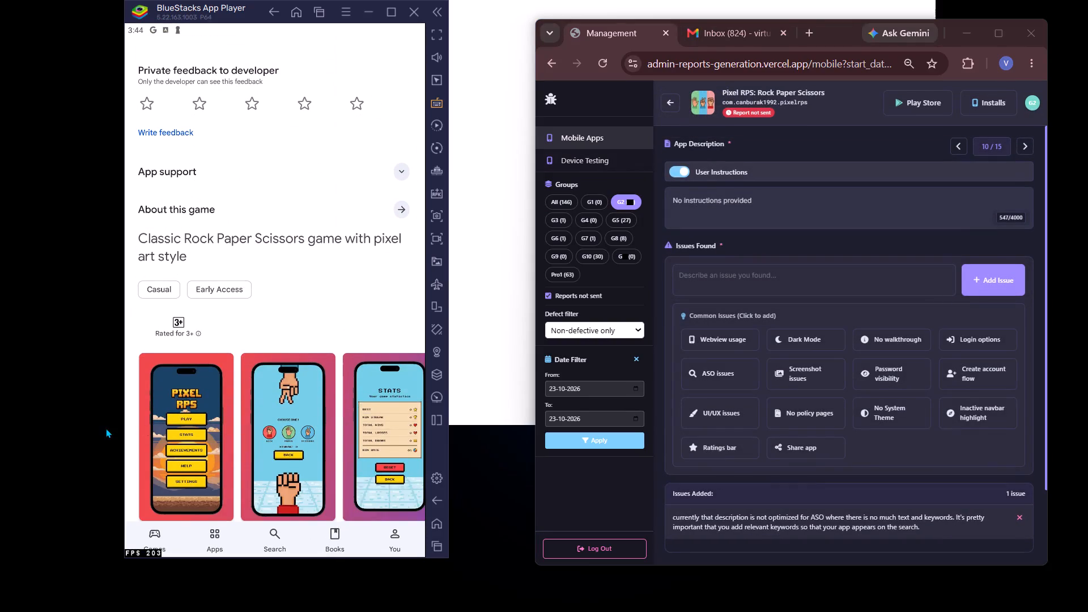
left_click(105, 428)
left_click_drag(343, 430, 143, 428)
left_click_drag(353, 437, 192, 448)
left_click_drag(330, 415, 286, 416)
left_click_drag(287, 150, 291, 203)
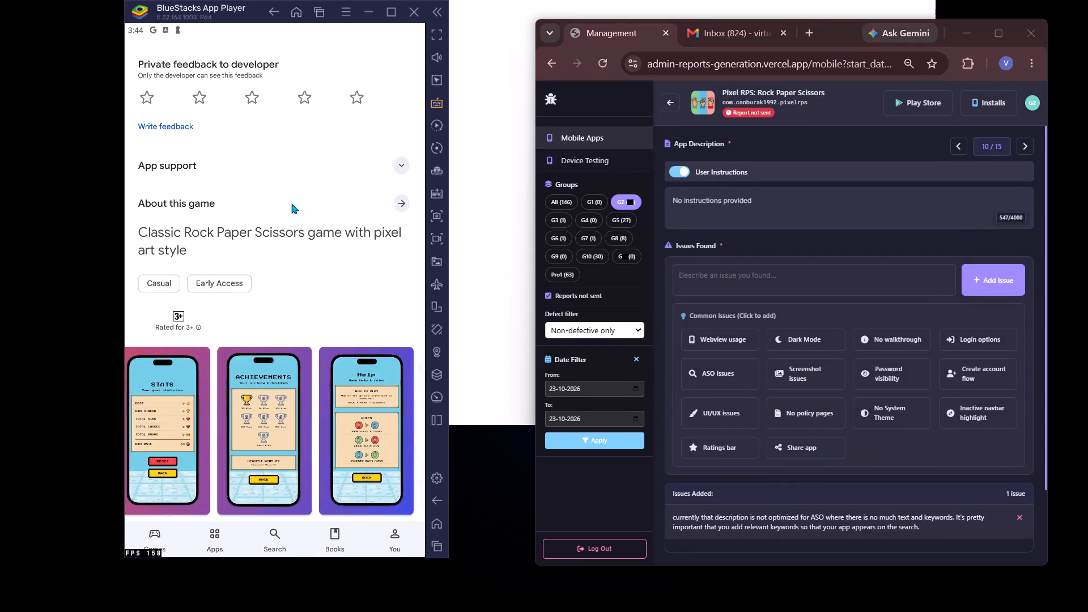
left_click_drag(291, 203, 312, 482)
left_click_drag(306, 269, 294, 496)
Launch Pixel RPS and check its Settings, Help and Achievements screens.
left_click(341, 147)
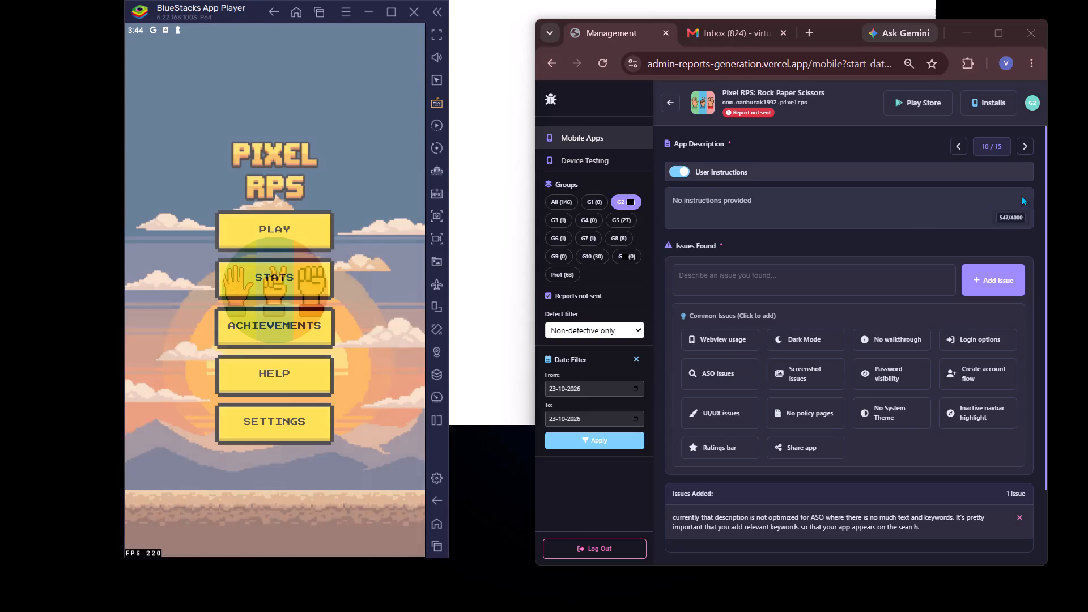
left_click(274, 416)
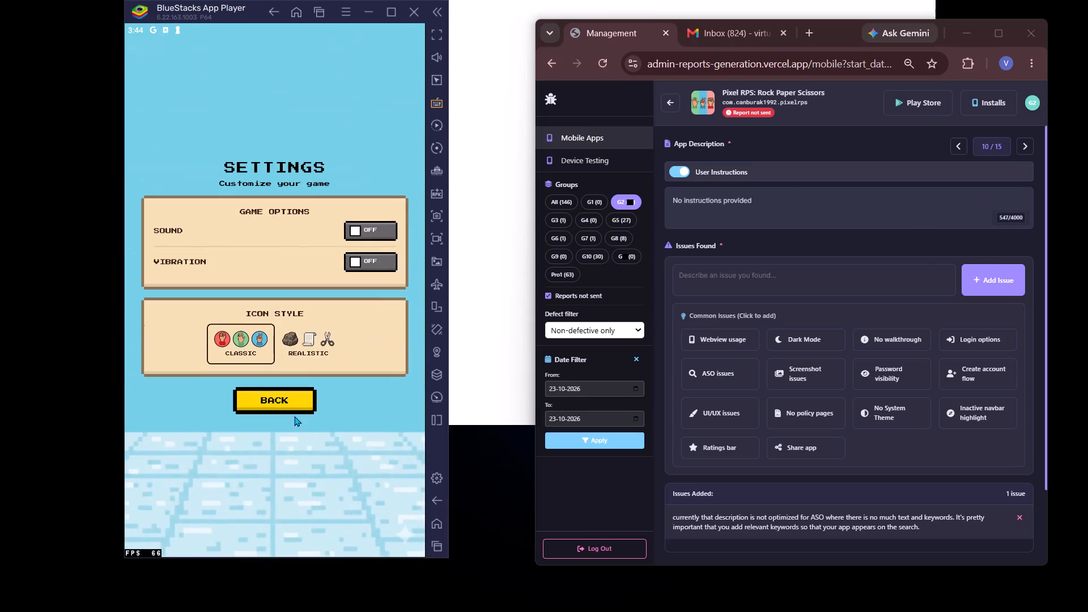
left_click(295, 393)
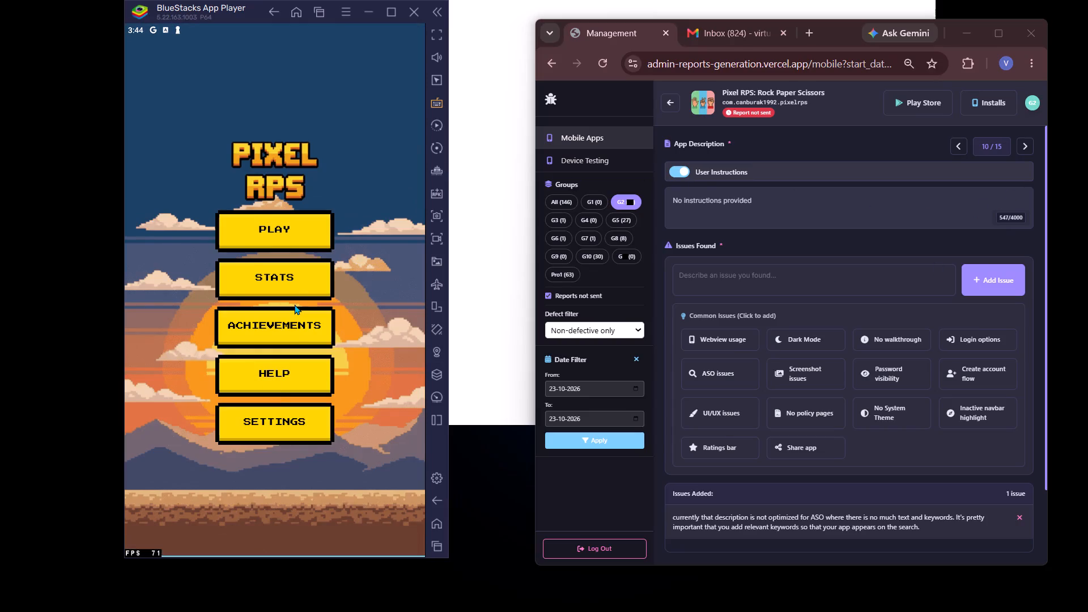
left_click(281, 372)
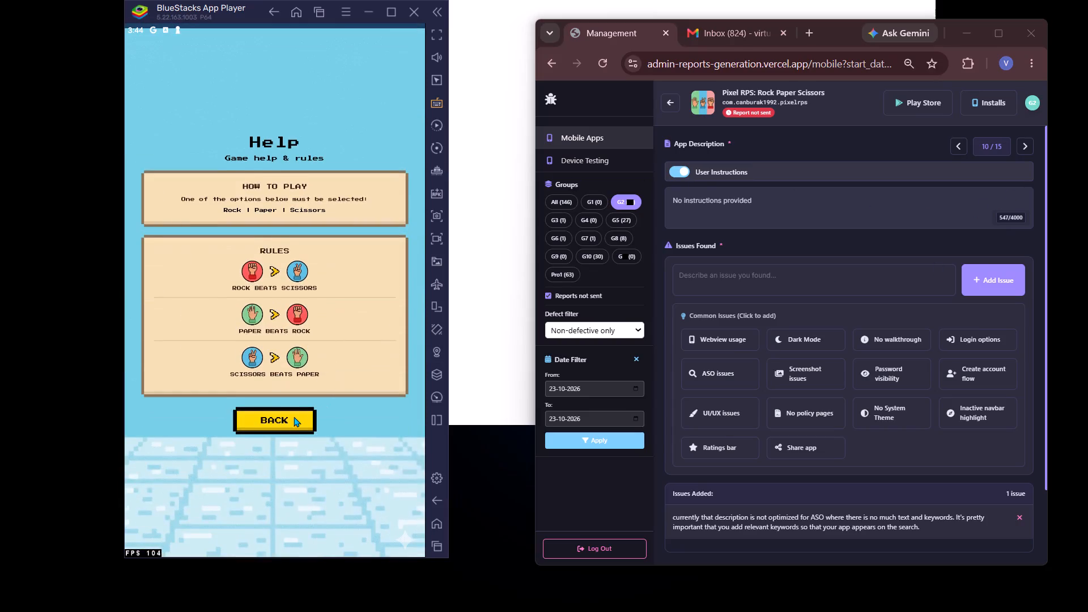
left_click(294, 416)
left_click(258, 329)
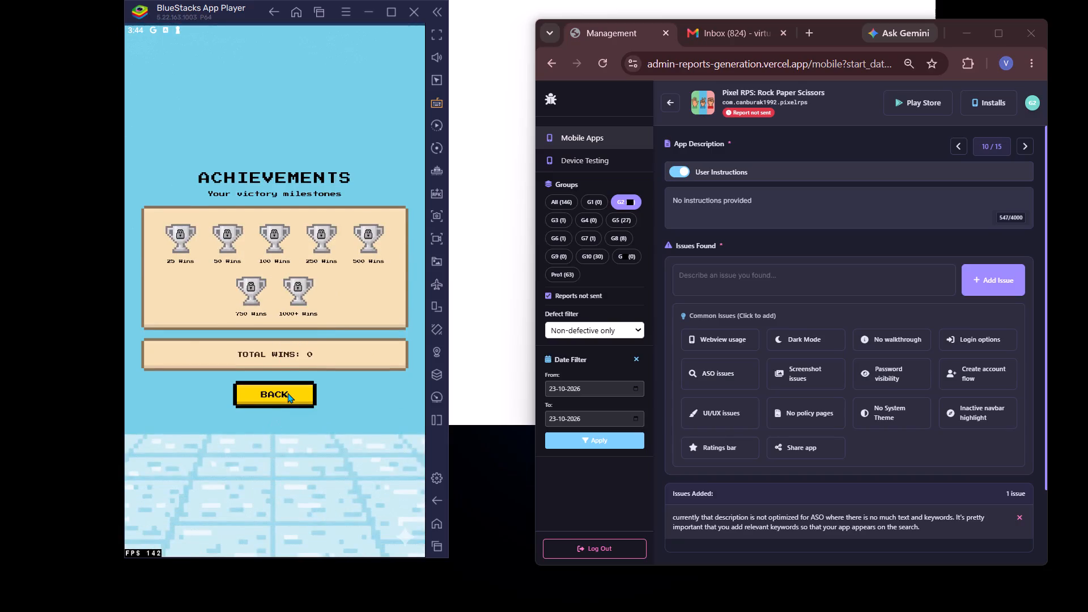
left_click(287, 393)
Test the game screen's way back to the main menu, then play a Pixel RPS round choosing Rock.
left_click(320, 223)
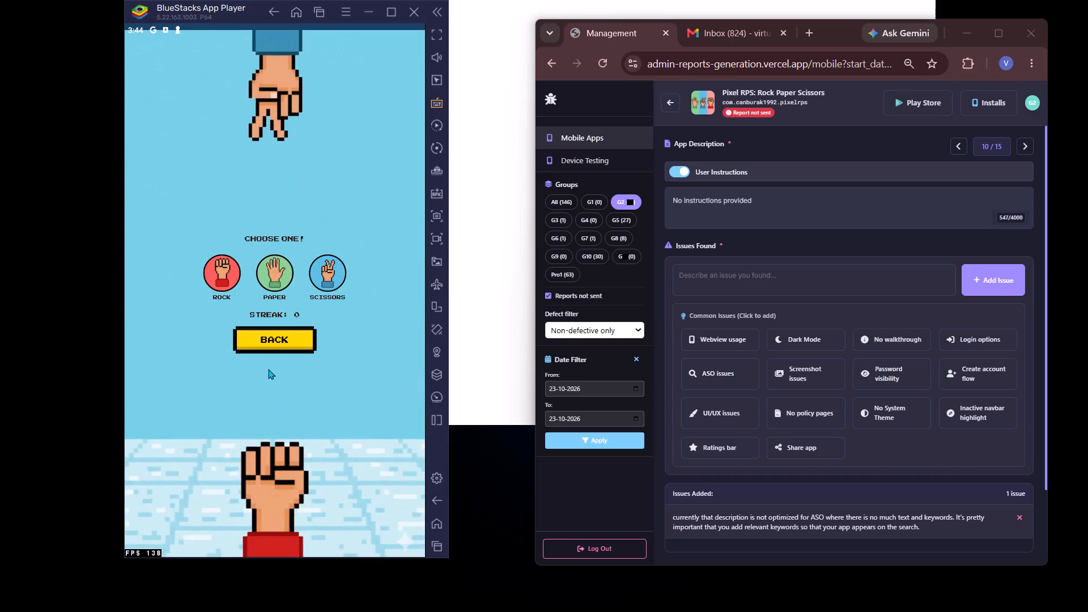
left_click(274, 340)
left_click(299, 253)
left_click(306, 243)
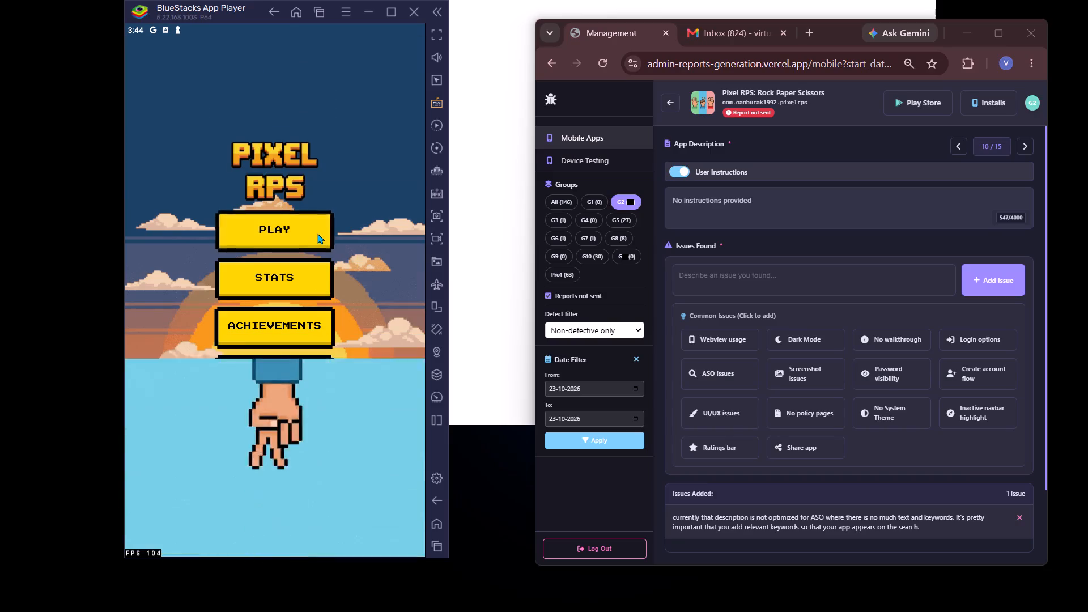
left_click(215, 283)
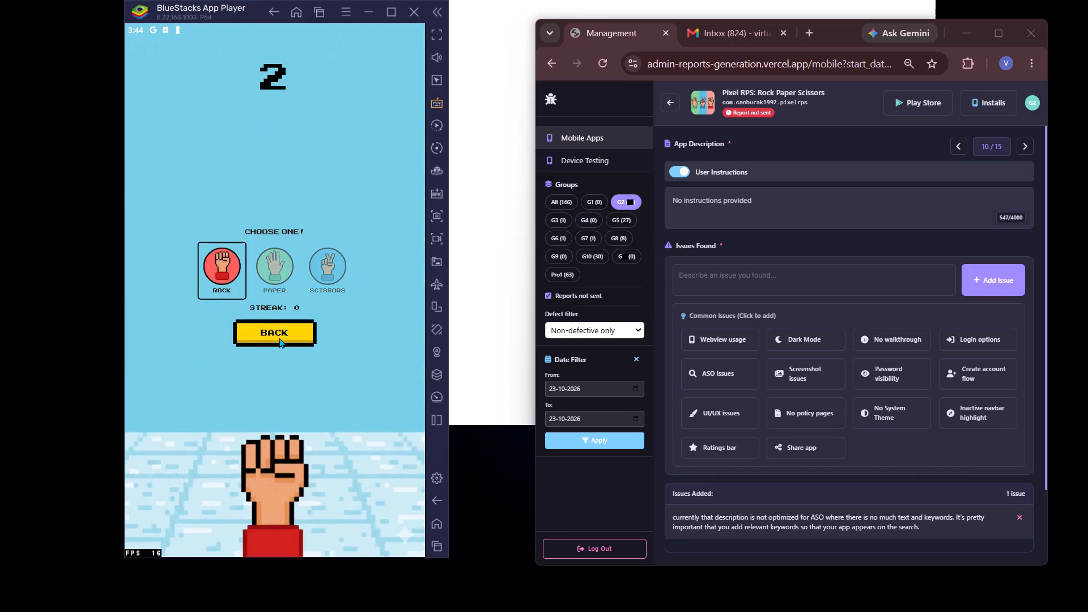
Add the common issues No walkthrough, Ratings bar and No policy pages to Pixel RPS's report in Chrome.
left_click(872, 346)
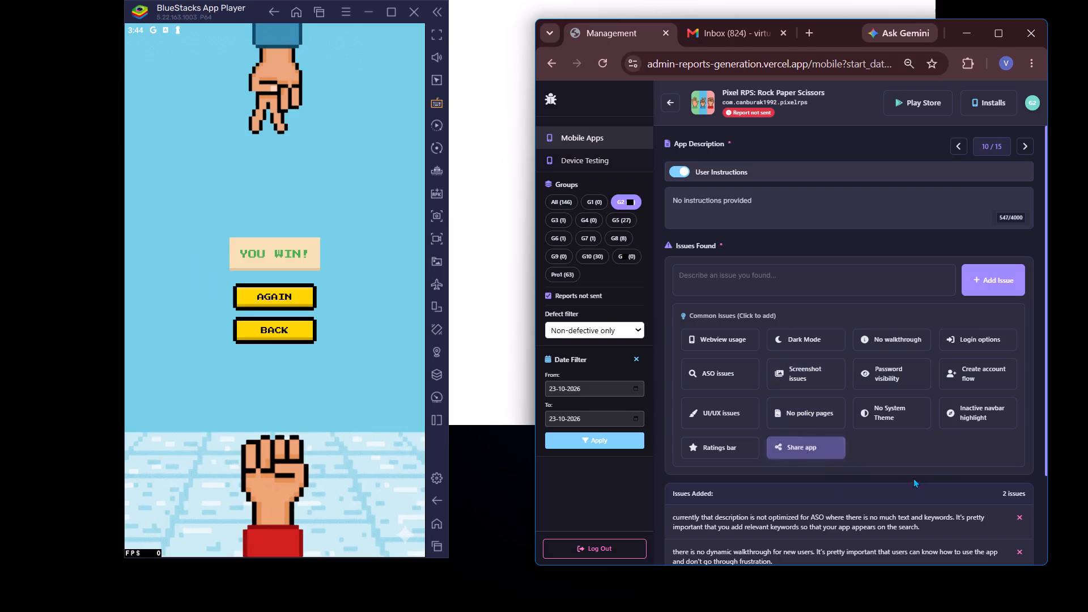
left_click(755, 457)
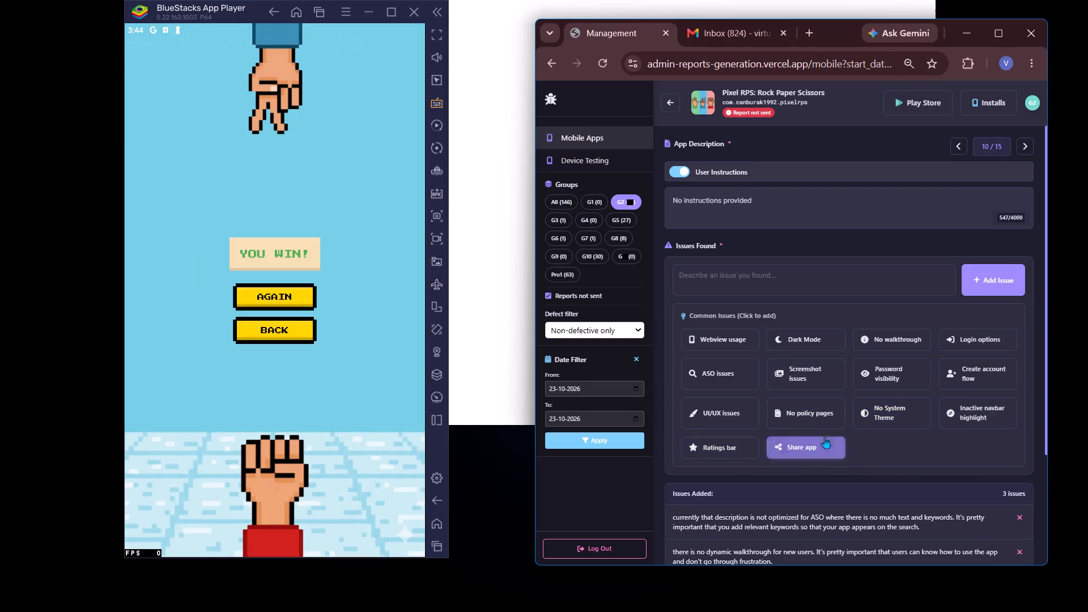
left_click_drag(811, 423, 817, 426)
Review the issues added for Pixel RPS, then generate its report and send it by email.
scroll(864, 444, "down", 2)
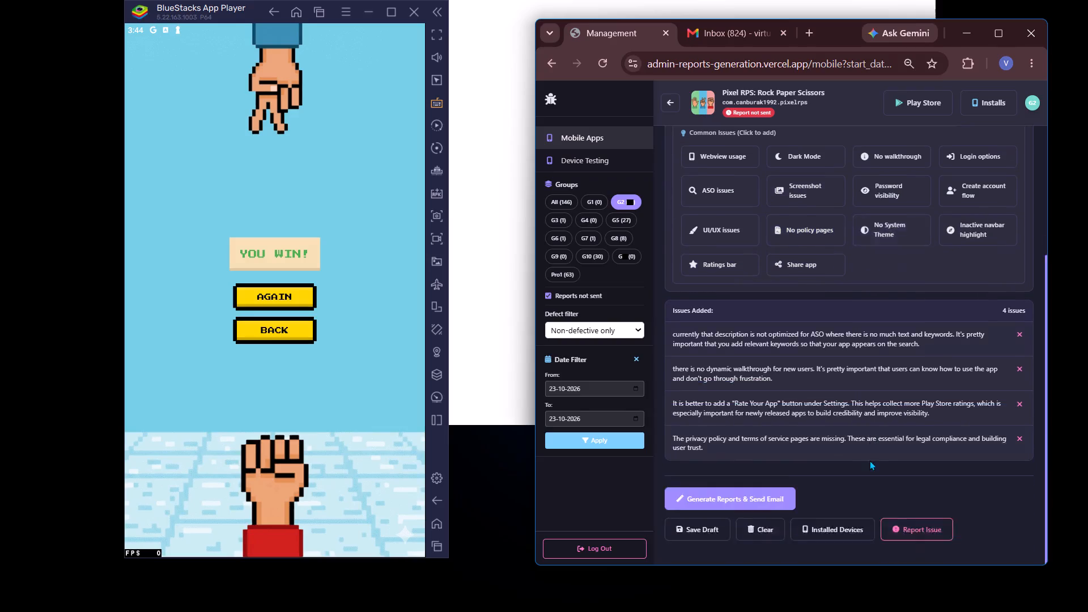
left_click(739, 495)
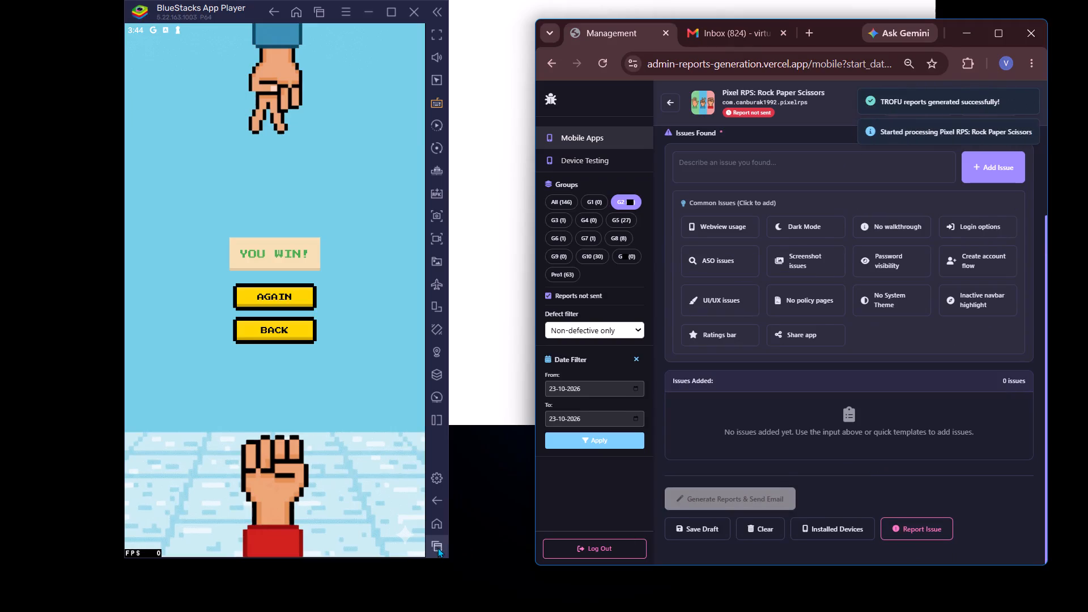
Switch to Pixel RPS's Google Play page in BlueStacks and uninstall the game.
left_click(436, 547)
left_click_drag(211, 257, 218, 254)
left_click(221, 134)
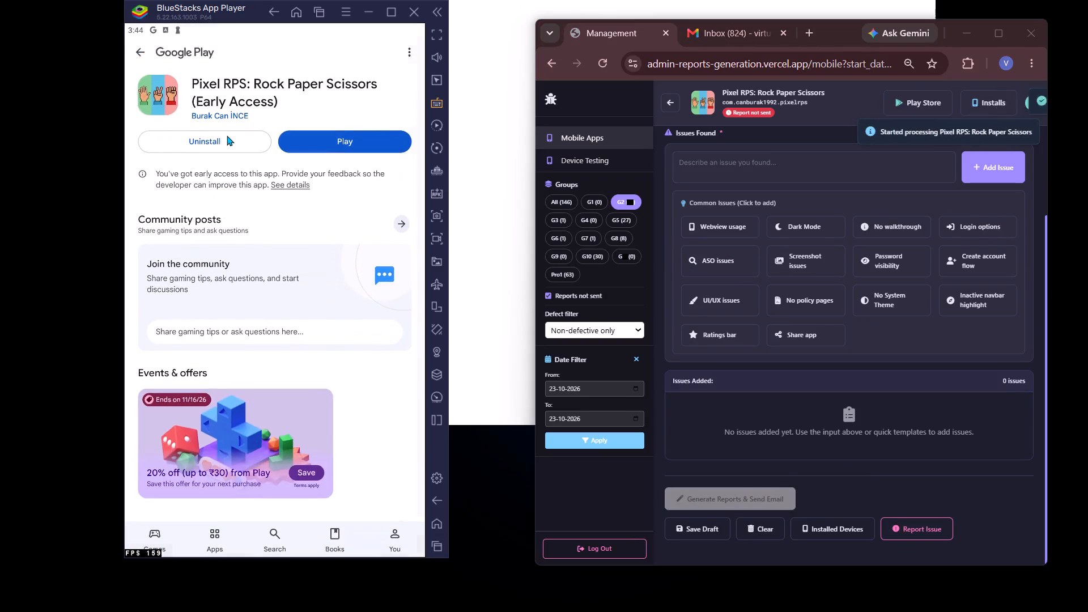
left_click(384, 317)
Advance the report page to Gestalty and Friends in both BlueStacks' Chrome and desktop Chrome.
left_click(437, 553)
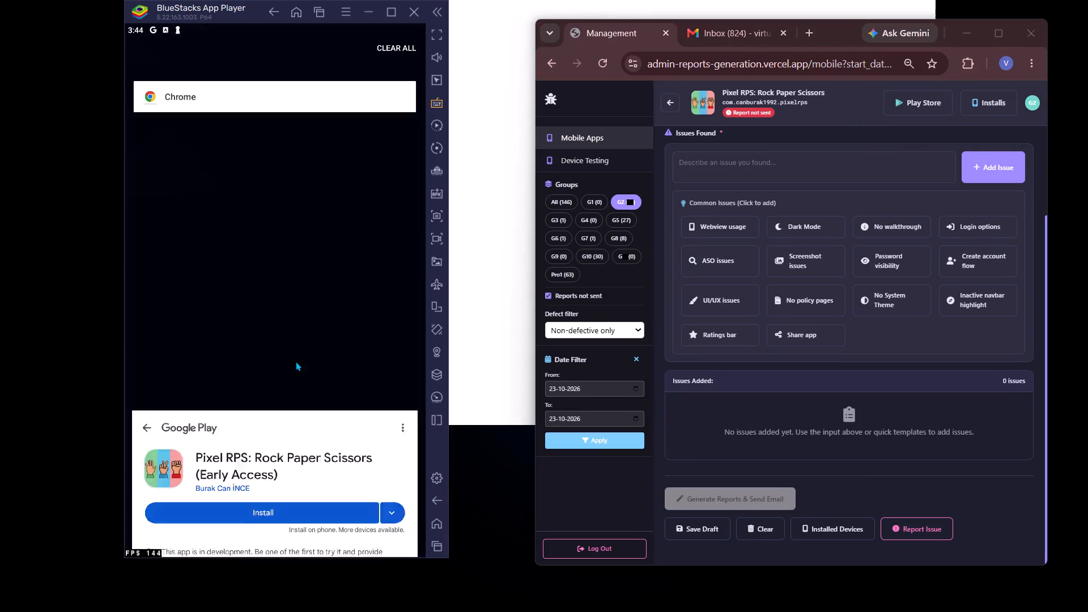
left_click_drag(293, 356, 298, 360)
left_click(394, 135)
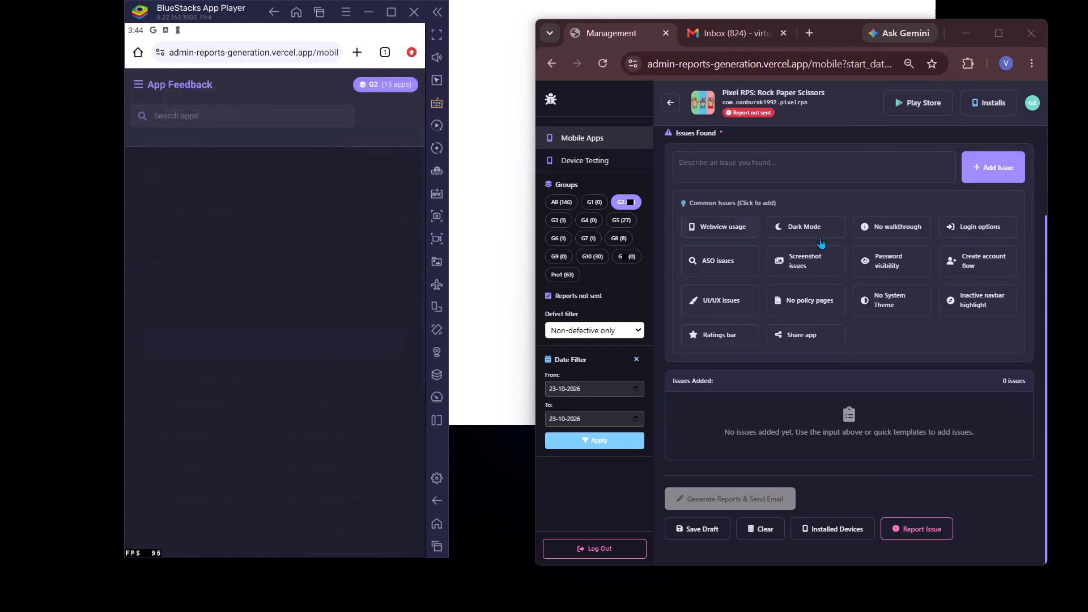
scroll(880, 271, "up", 3)
left_click(1022, 149)
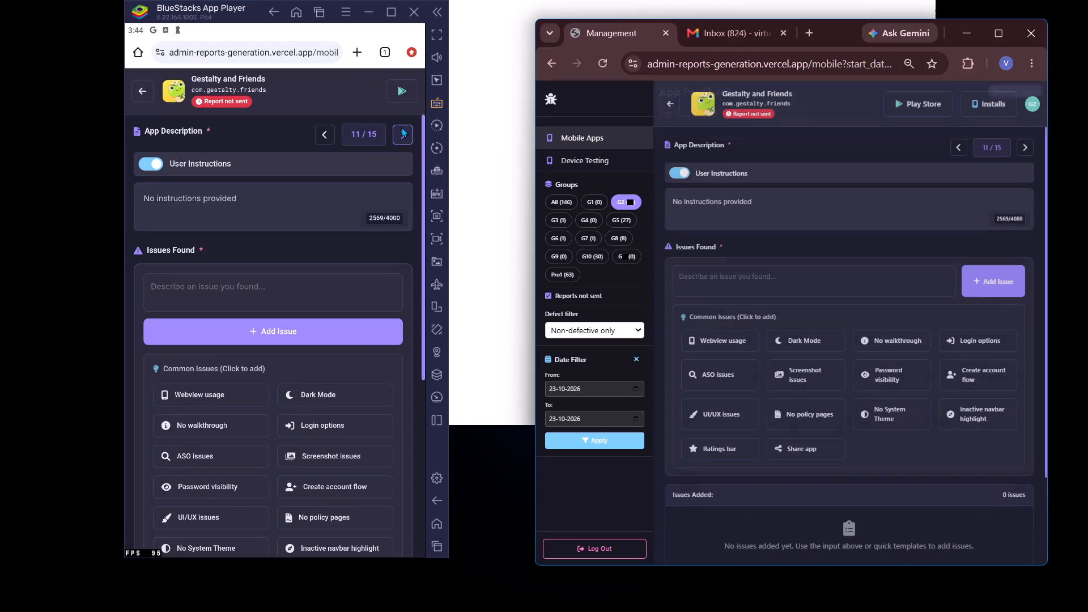
Open Gestalty and Friends' Google Play listing in BlueStacks and examine its description and store screenshots.
left_click(390, 74)
left_click(393, 90)
scroll(334, 219, "down", 2)
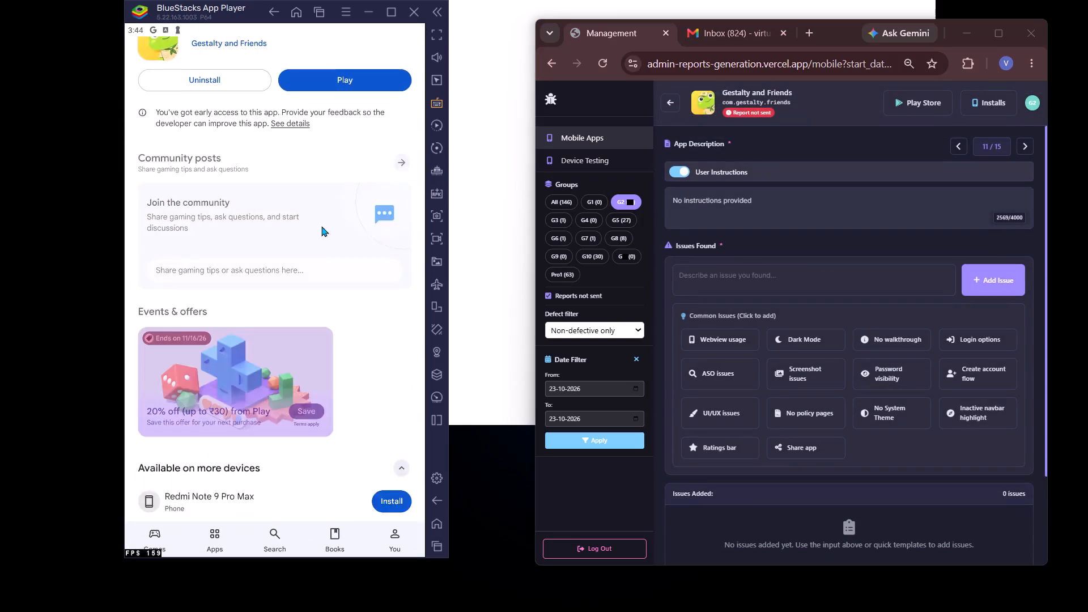
scroll(321, 226, "down", 5)
scroll(324, 271, "down", 1)
left_click_drag(279, 325, 155, 346)
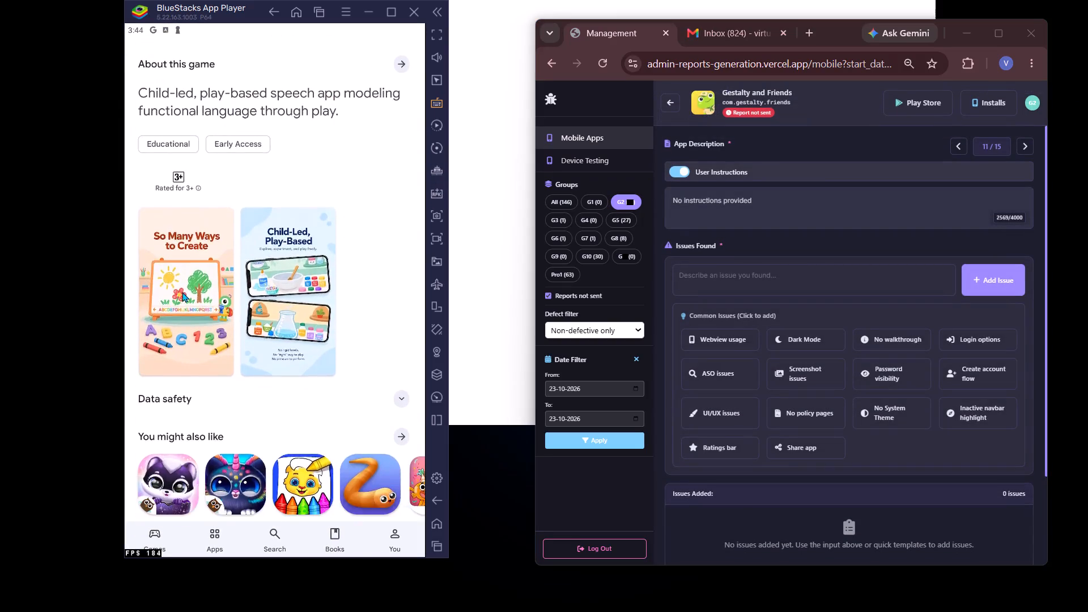
left_click_drag(273, 110, 321, 611)
left_click_drag(347, 188, 380, 466)
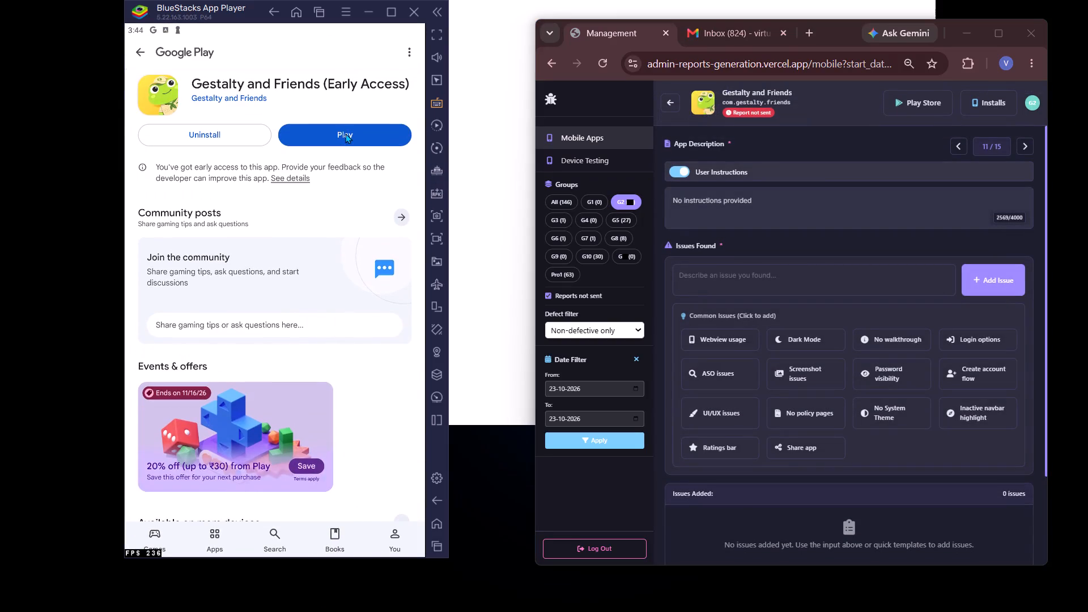
Launch Gestalty and Friends, move its window fully into view, and test the Sound switch in its settings.
left_click(345, 133)
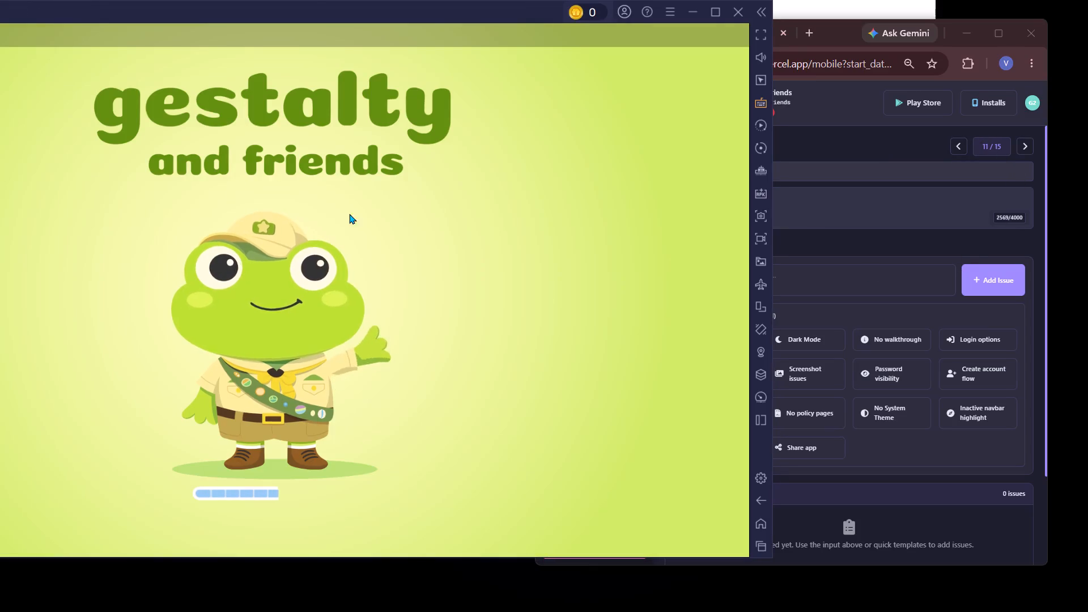
left_click_drag(305, 1, 342, 44)
left_click_drag(313, 57, 533, 30)
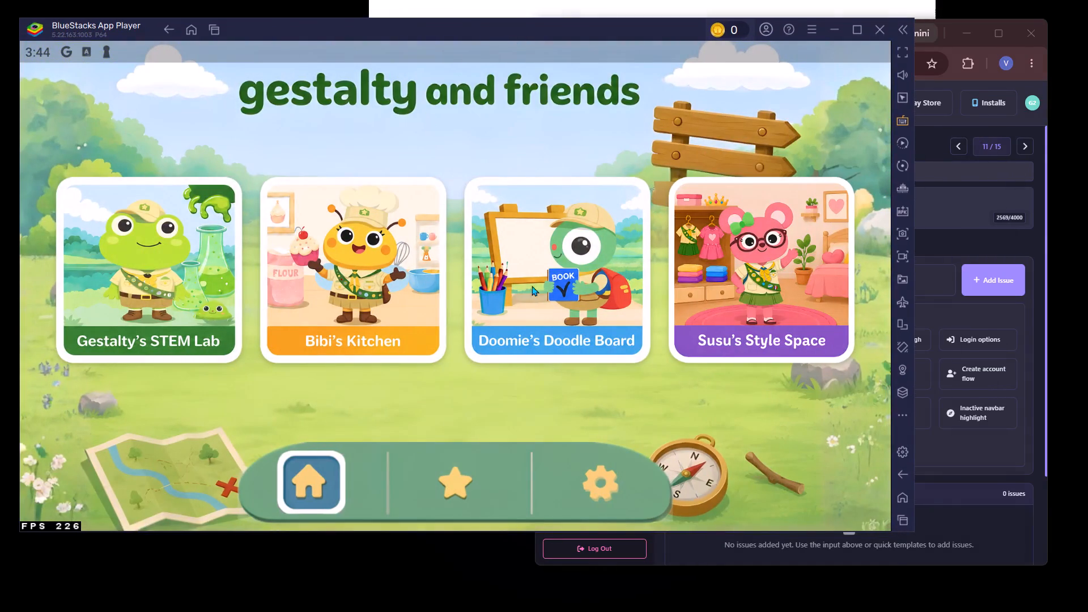
left_click(594, 482)
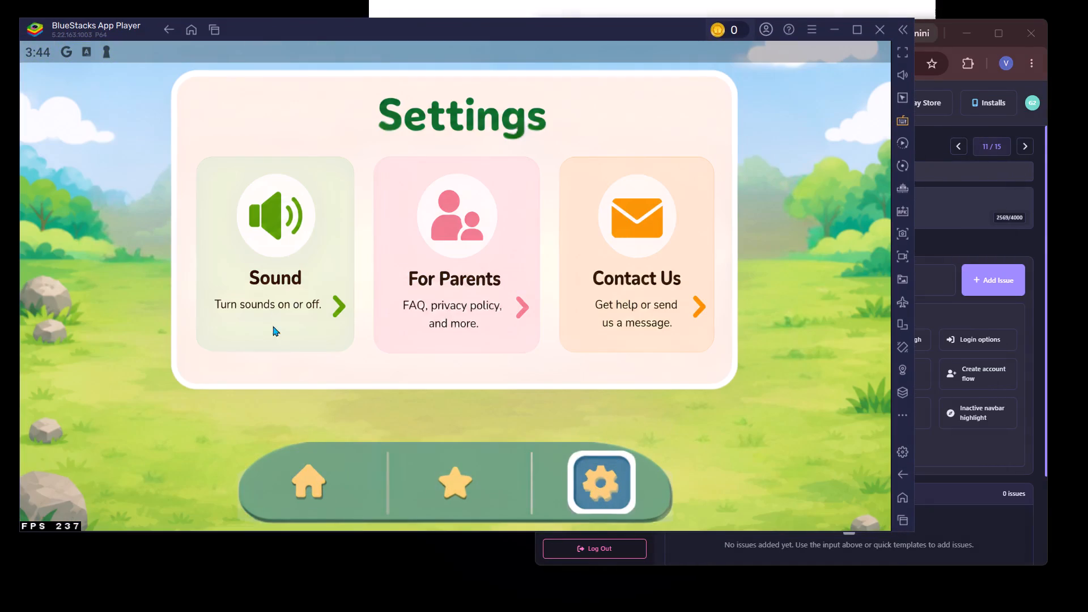
left_click(260, 301)
left_click_drag(587, 262, 571, 263)
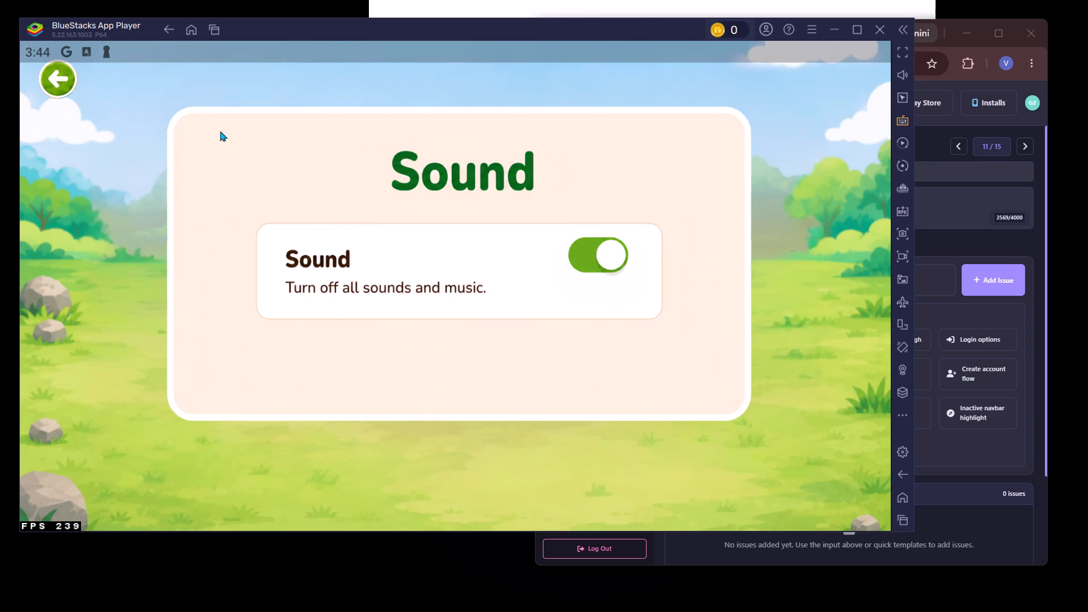
left_click(600, 253)
left_click(61, 88)
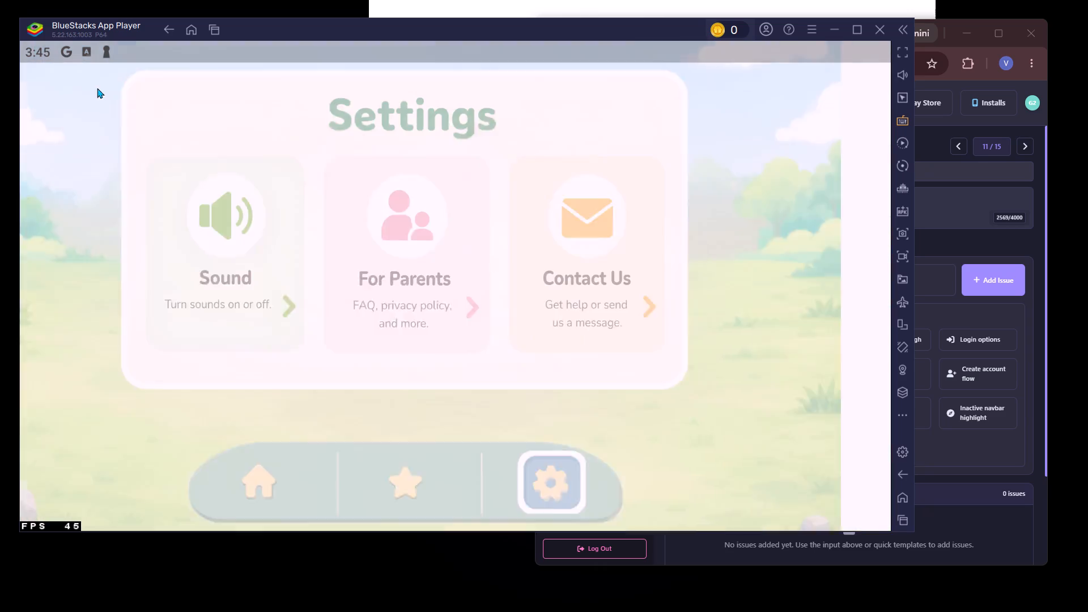
Check the FAQ and Privacy Policy in the For Parents section of Gestalty and Friends' settings.
left_click(477, 312)
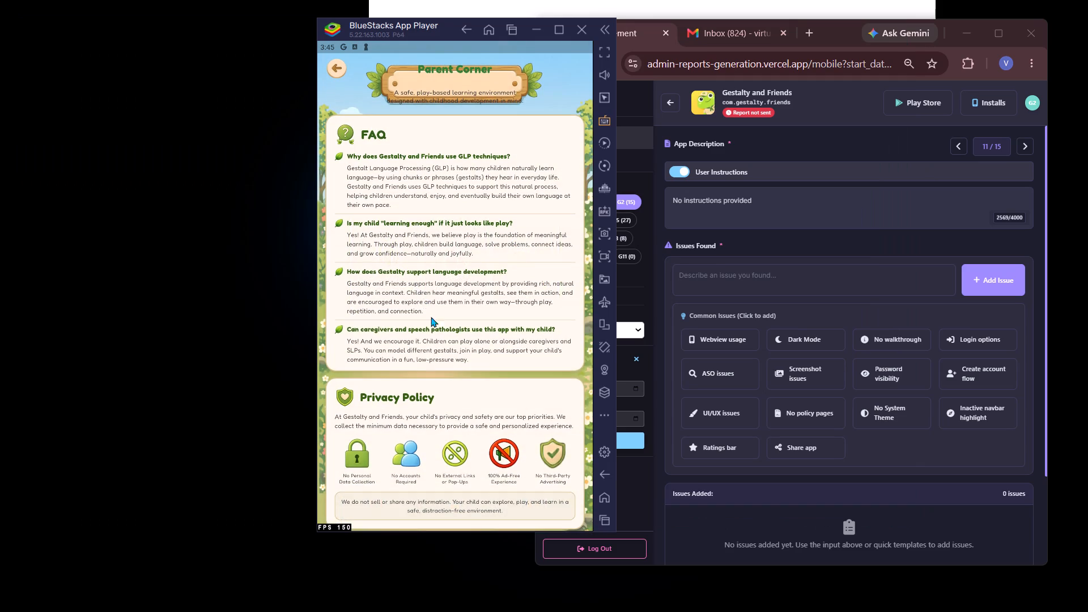
left_click_drag(450, 364, 372, 42)
left_click(340, 66)
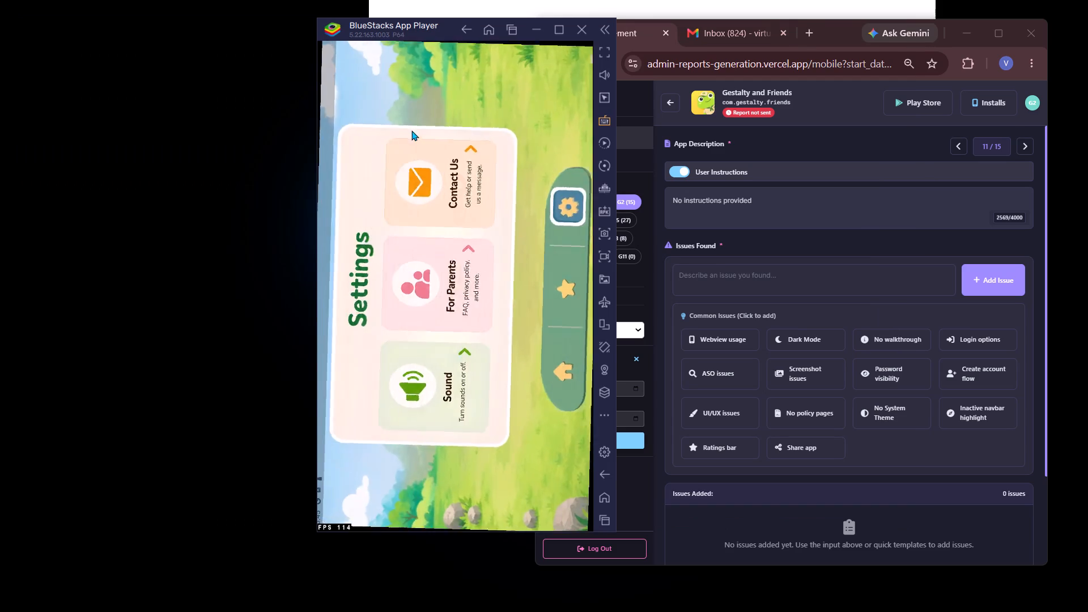
Check the Badges page, then open Gestalty's STEM Lab from the home screen.
left_click(494, 474)
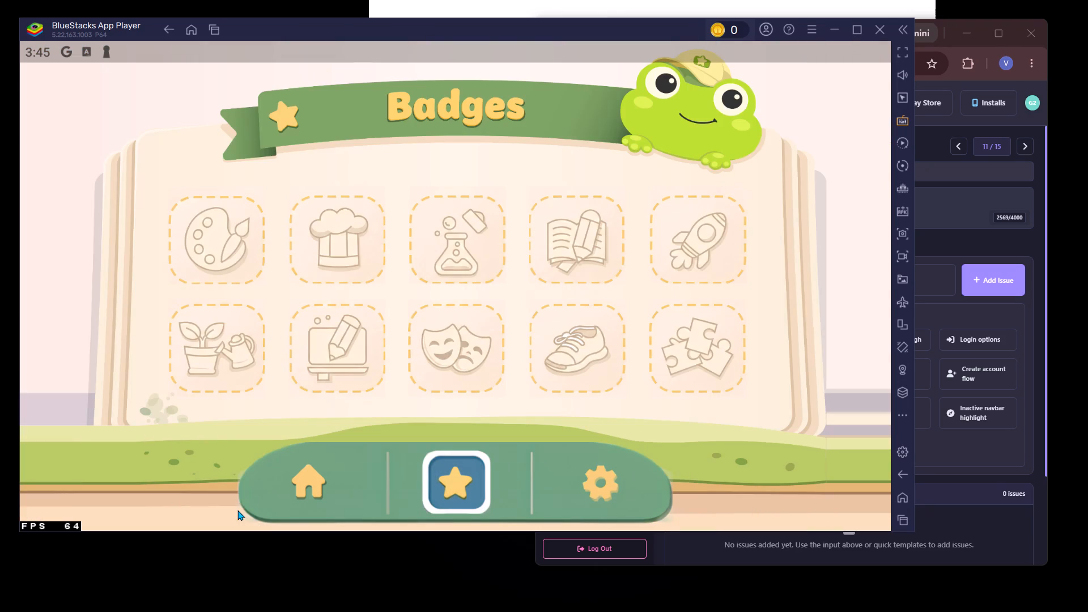
left_click(237, 510)
left_click(315, 490)
left_click(205, 277)
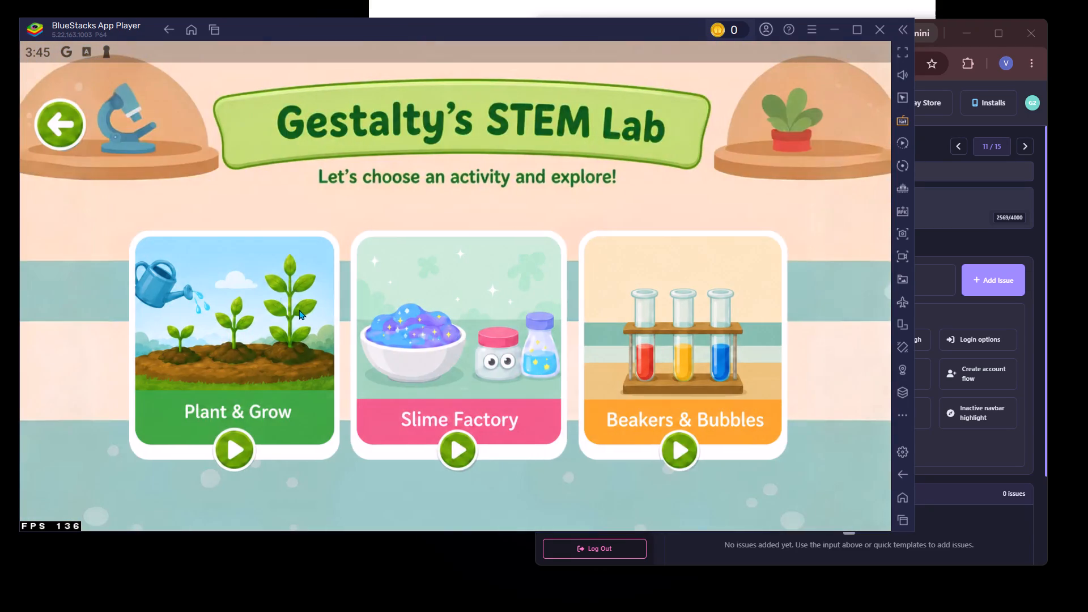
Open Plant & Grow, test planting the white flower seed in the soil, and exit back to the STEM Lab.
left_click(299, 310)
left_click(537, 409)
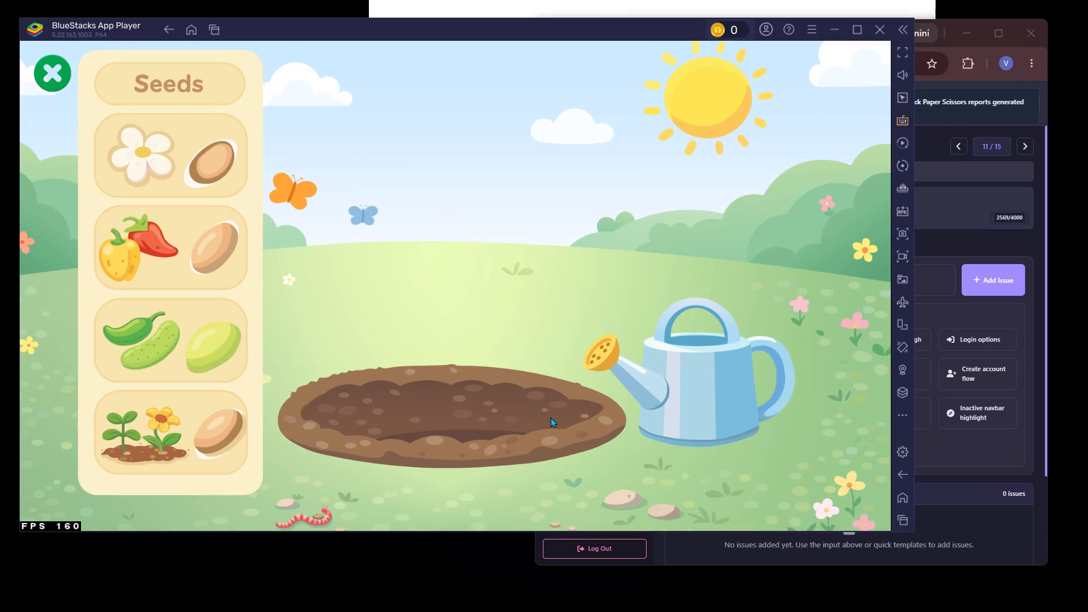
left_click(203, 145)
left_click_drag(371, 331, 380, 343)
left_click(445, 467)
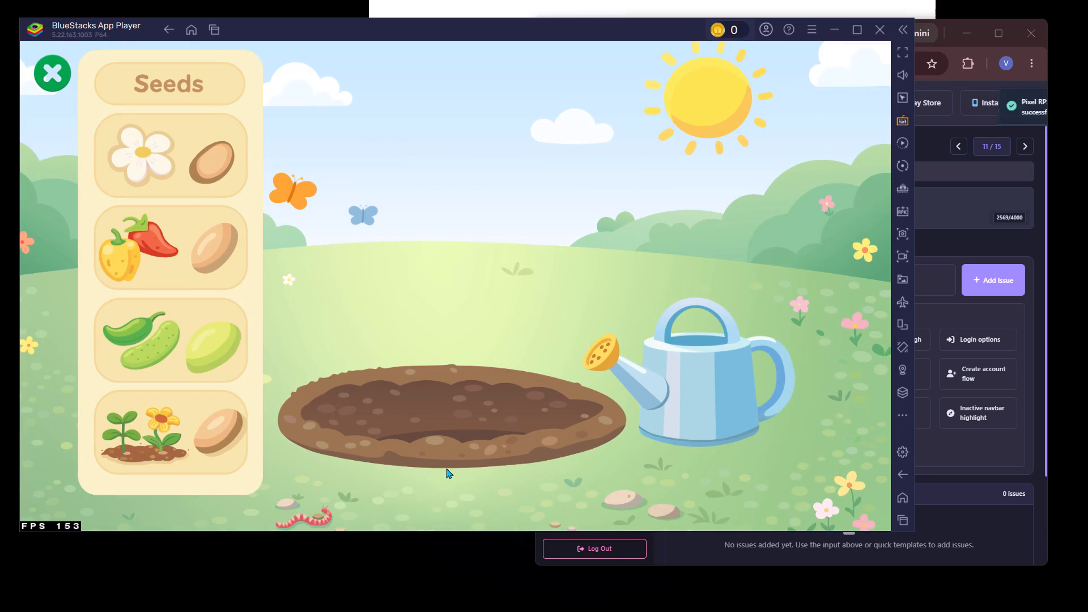
left_click_drag(445, 440, 450, 448)
left_click(447, 438)
left_click_drag(473, 386, 457, 390)
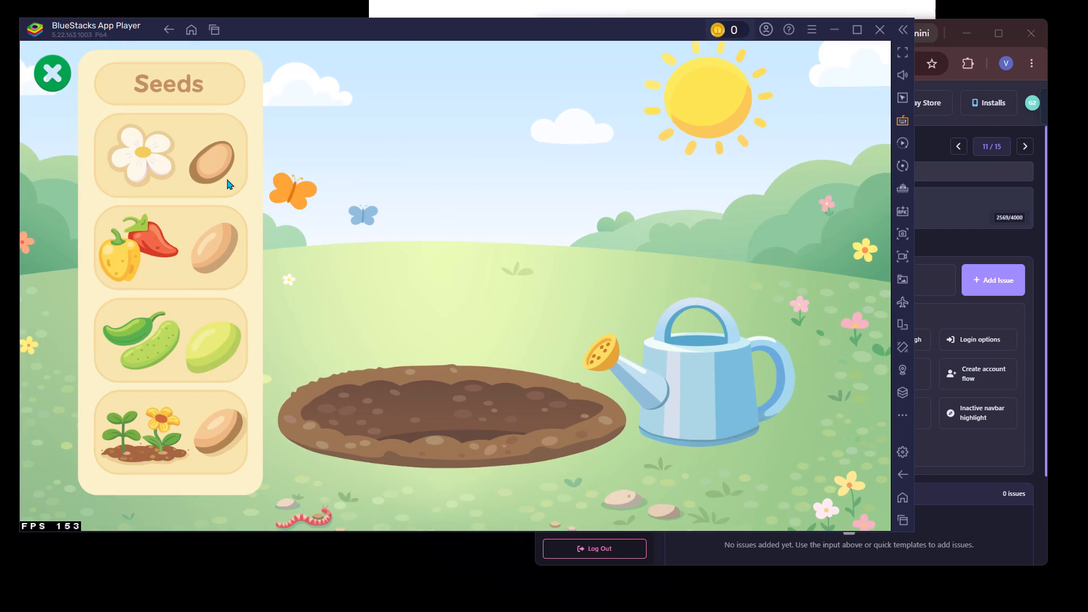
left_click_drag(219, 168, 447, 407)
left_click(63, 71)
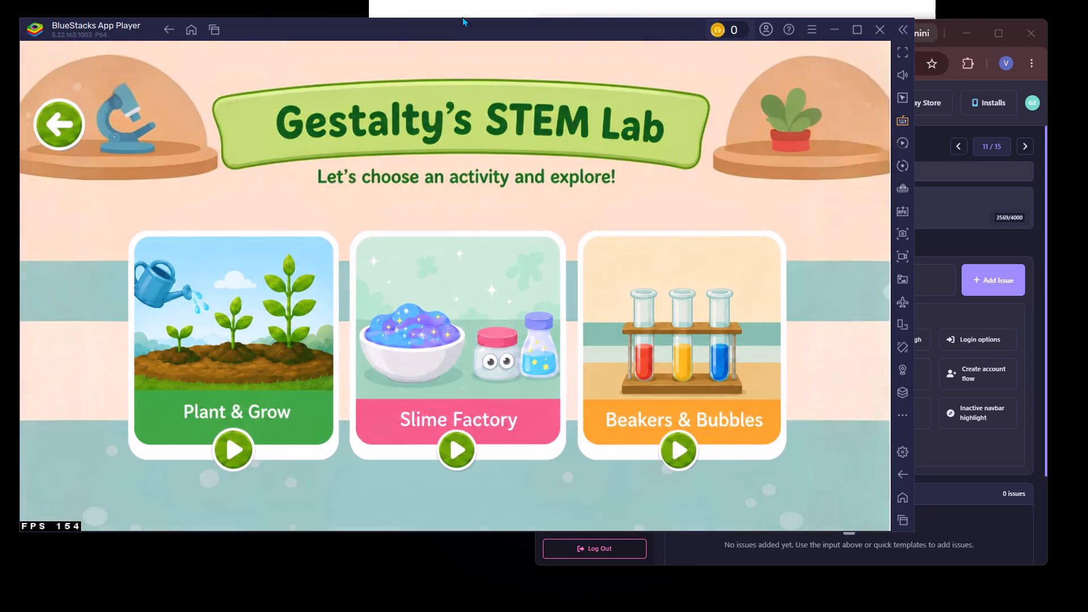
Switch to the report page in Chrome and add the No walkthrough and Ratings bar common issues for Gestalty and Friends.
left_click(838, 39)
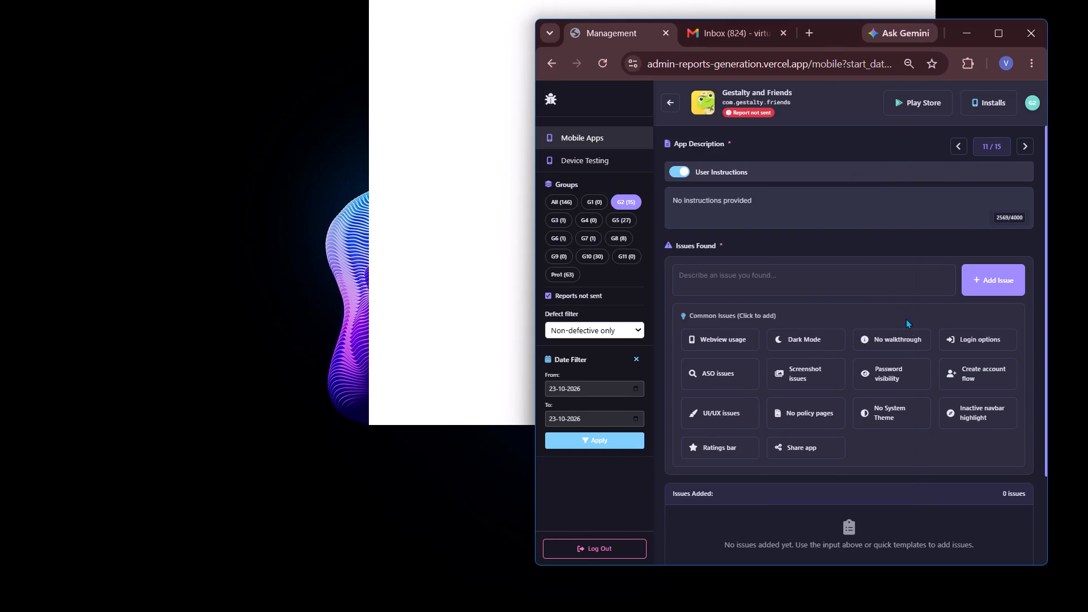
left_click(874, 342)
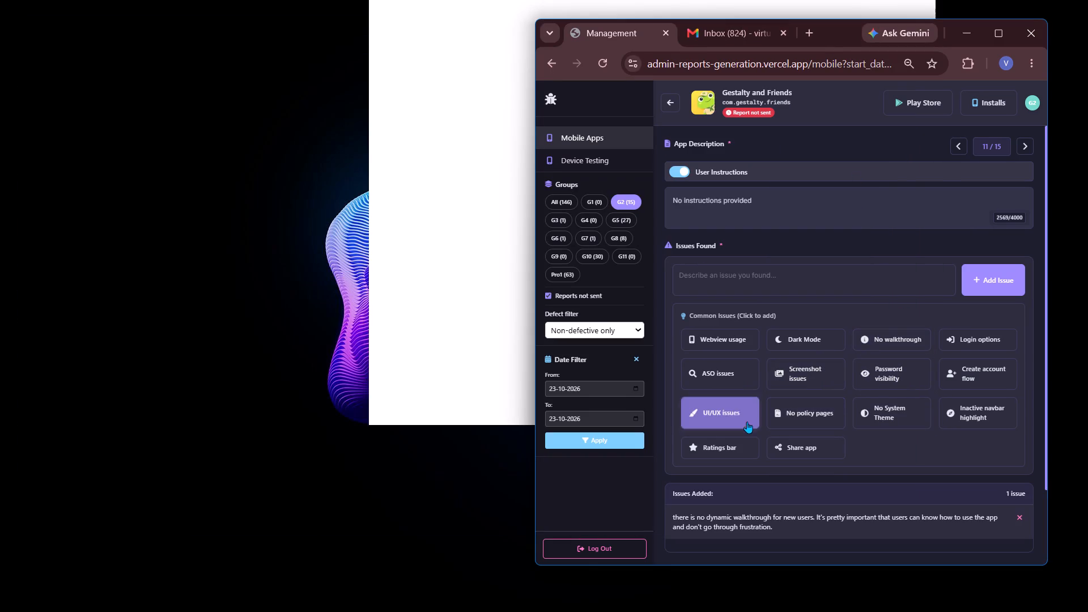
left_click(726, 436)
Return to Gestalty and Friends' home screen in BlueStacks and go over its bottom navigation and Settings page.
left_click(767, 605)
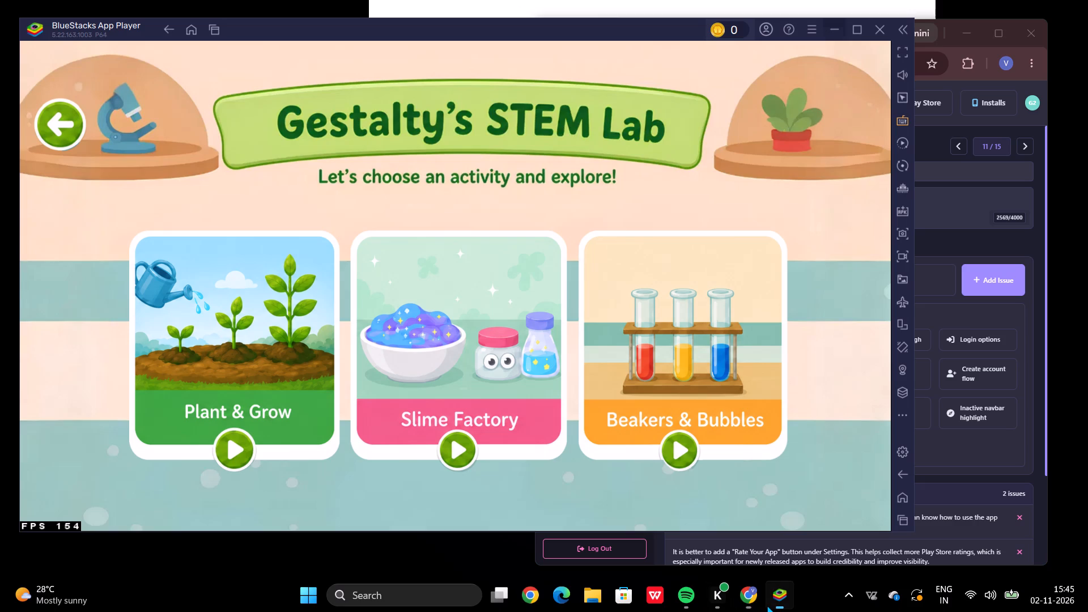
left_click(55, 131)
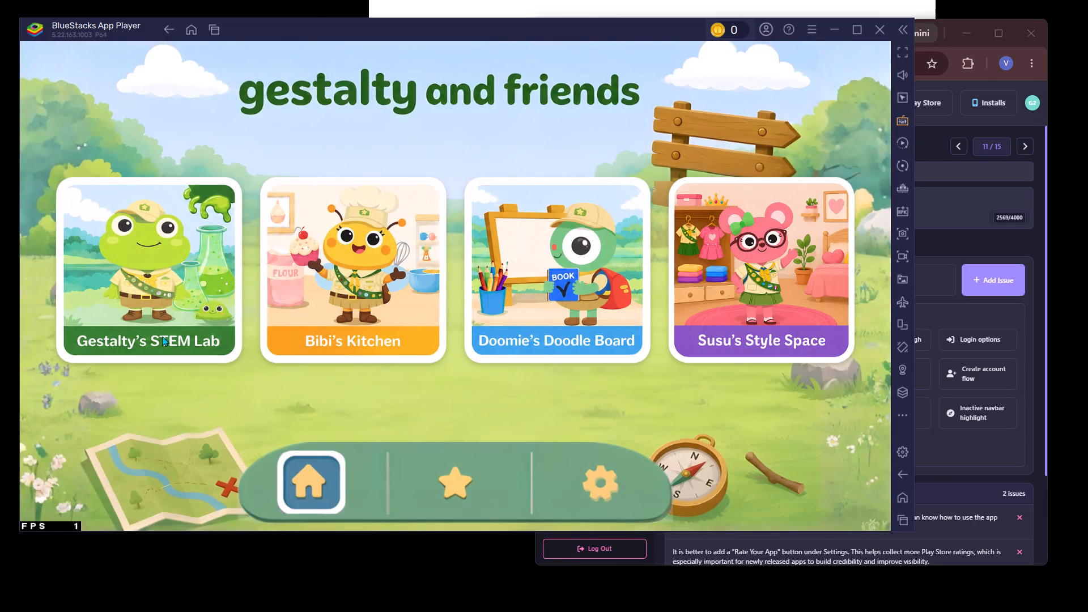
left_click_drag(553, 339, 218, 382)
left_click(464, 503)
left_click(565, 479)
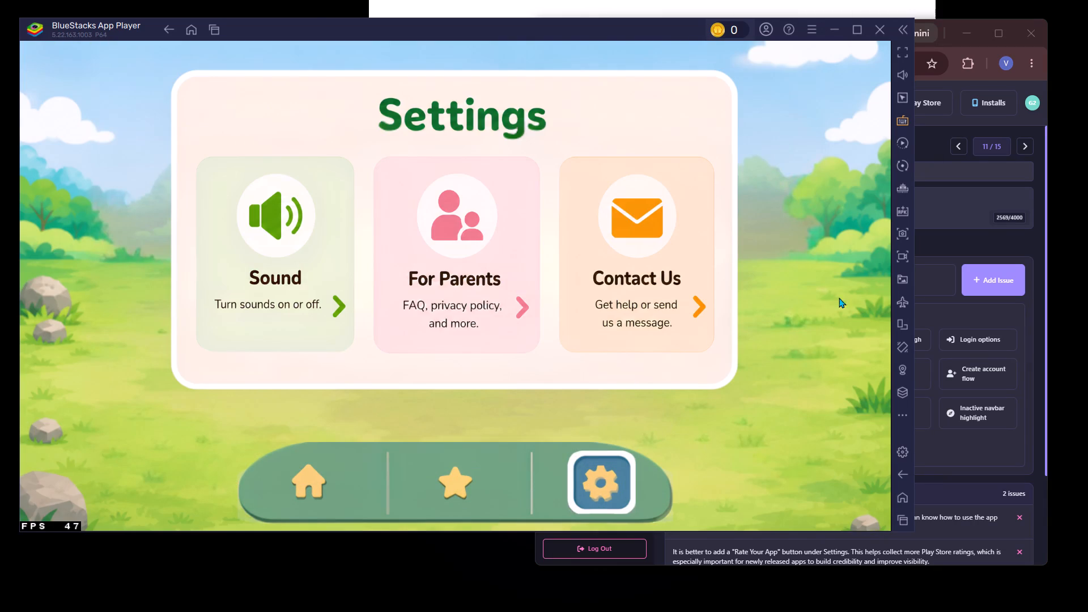
Switch from the game to its Google Play page and uninstall Gestalty and Friends.
left_click(907, 525)
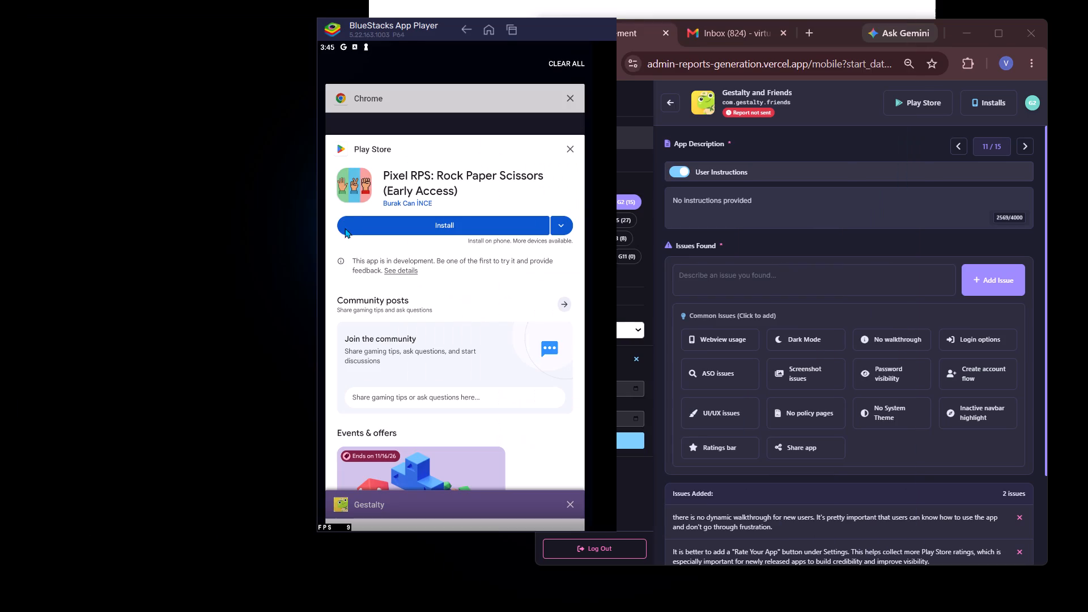
scroll(437, 254, "down", 3)
scroll(462, 337, "up", 2)
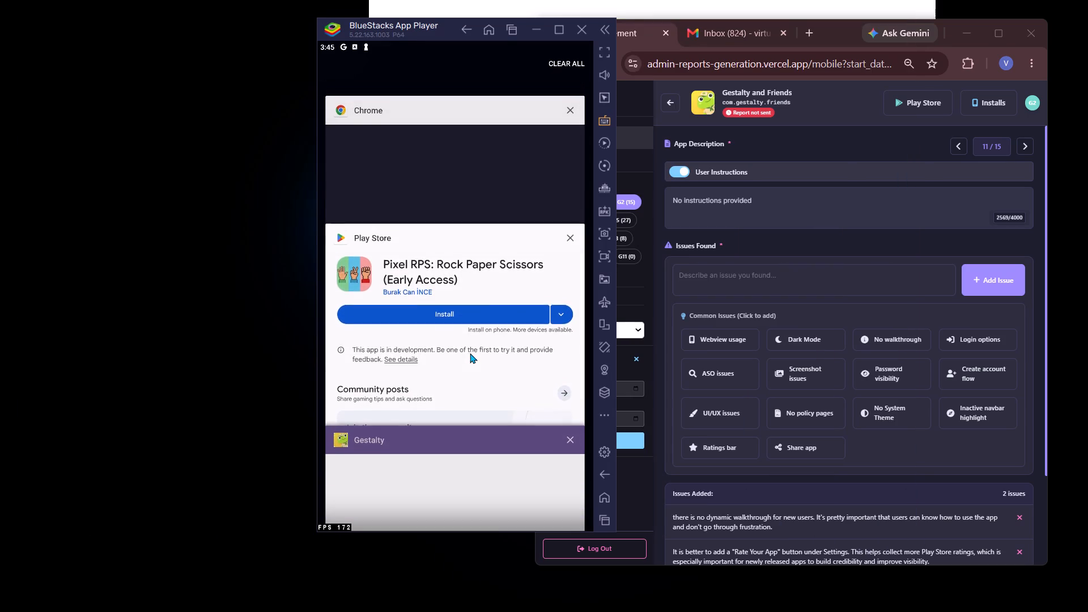
left_click_drag(457, 280, 464, 282)
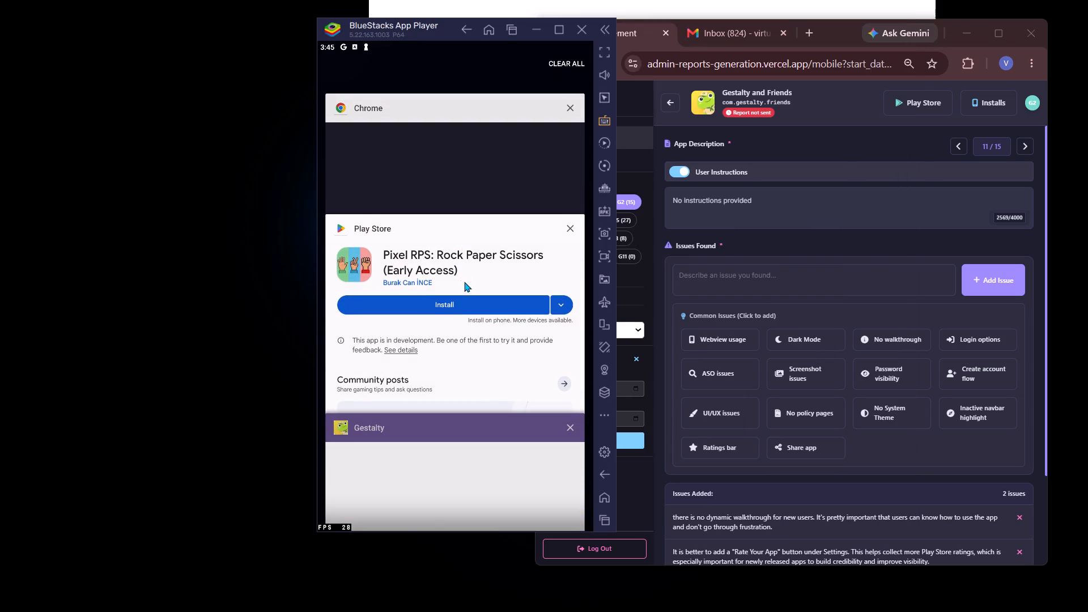
left_click(396, 131)
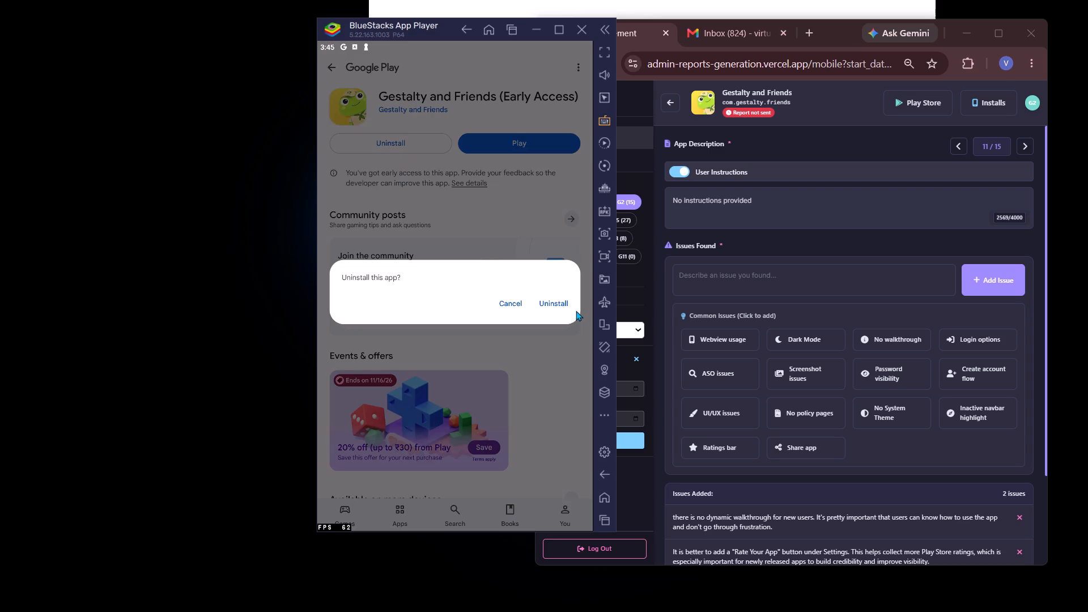
left_click(566, 305)
Look over the store listing, and add the custom issue "better leader board or achivements feature" to the report in Chrome.
scroll(518, 322, "down", 2)
scroll(512, 331, "up", 1)
scroll(512, 331, "down", 3)
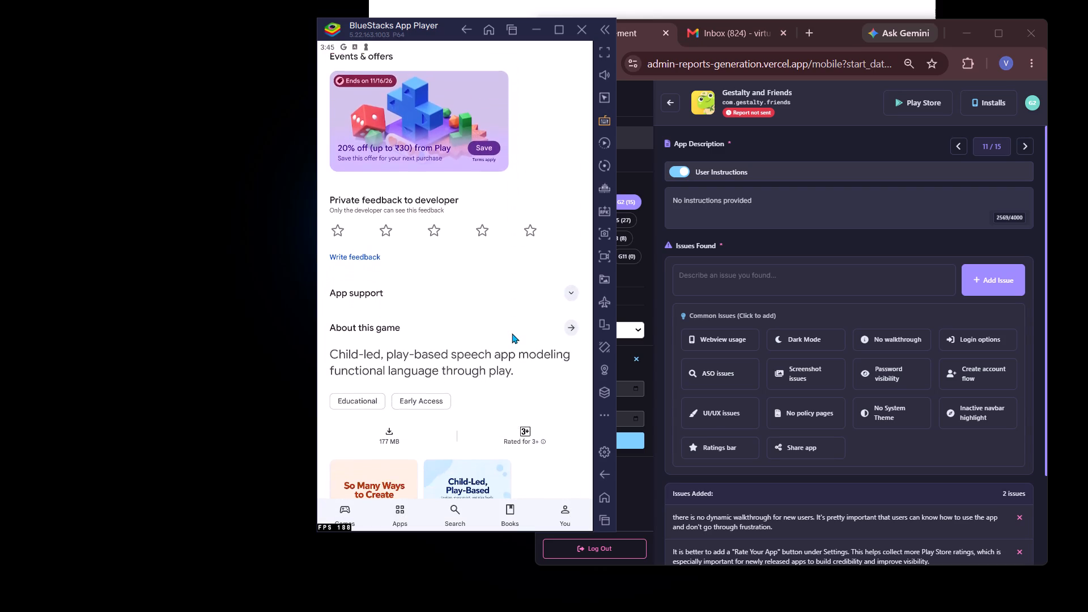
scroll(513, 373, "down", 1)
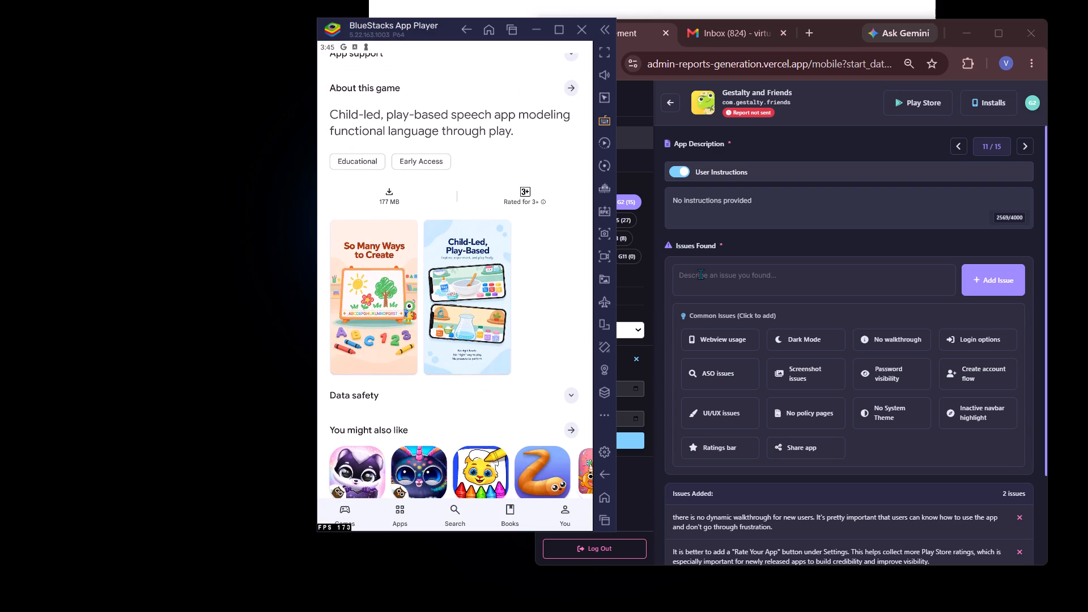
left_click(715, 284)
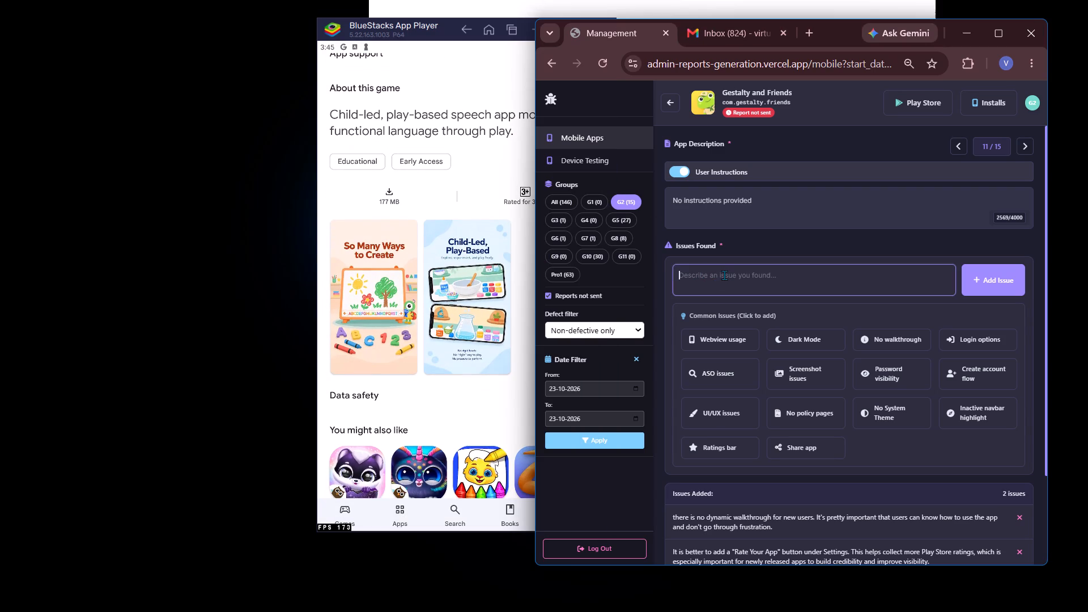
type("better")
key("space")
type("la")
key("BackSpace")
key("BackSpace")
key("space")
type("lea")
type("der")
key("space")
type("board")
key("space")
type("or")
key("space")
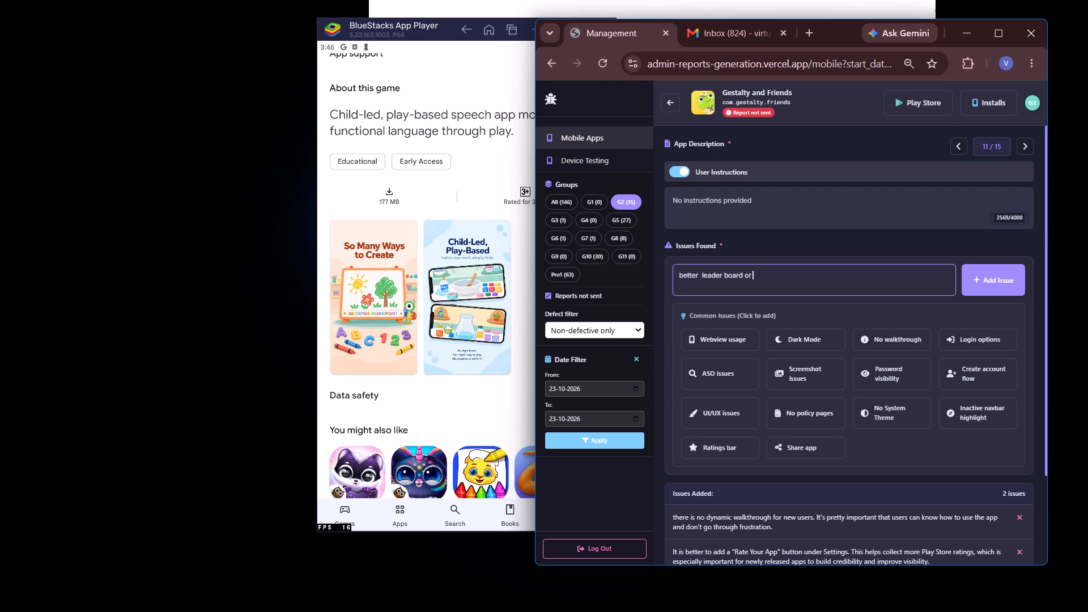
type("achu")
key("BackSpace")
key("i")
type("vements feature")
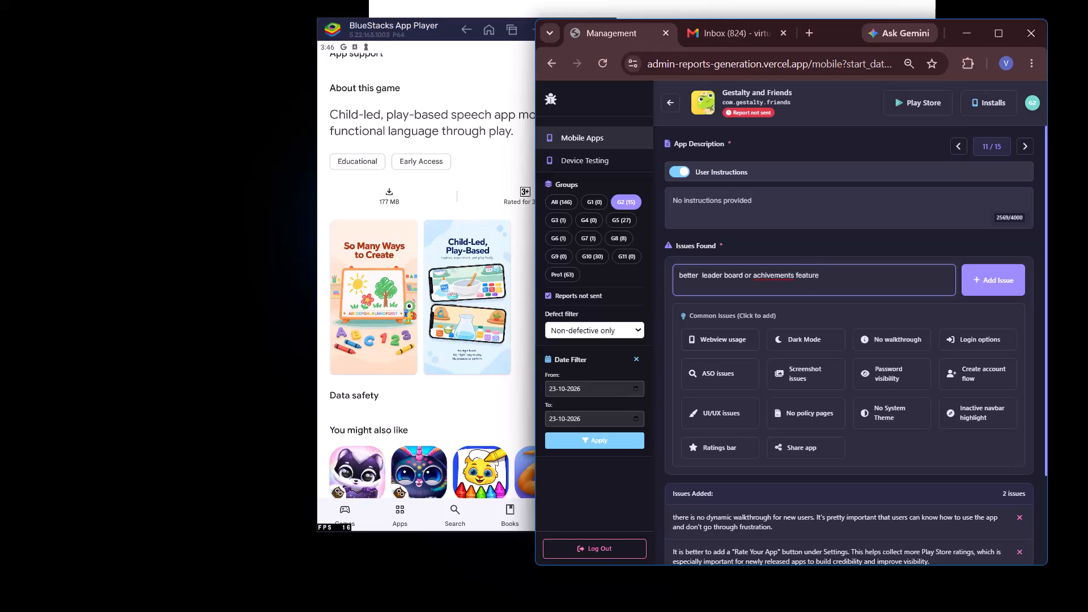
key("Return")
Generate and email the Gestalty and Friends reports, and switch back to its store page in BlueStacks.
scroll(691, 245, "down", 3)
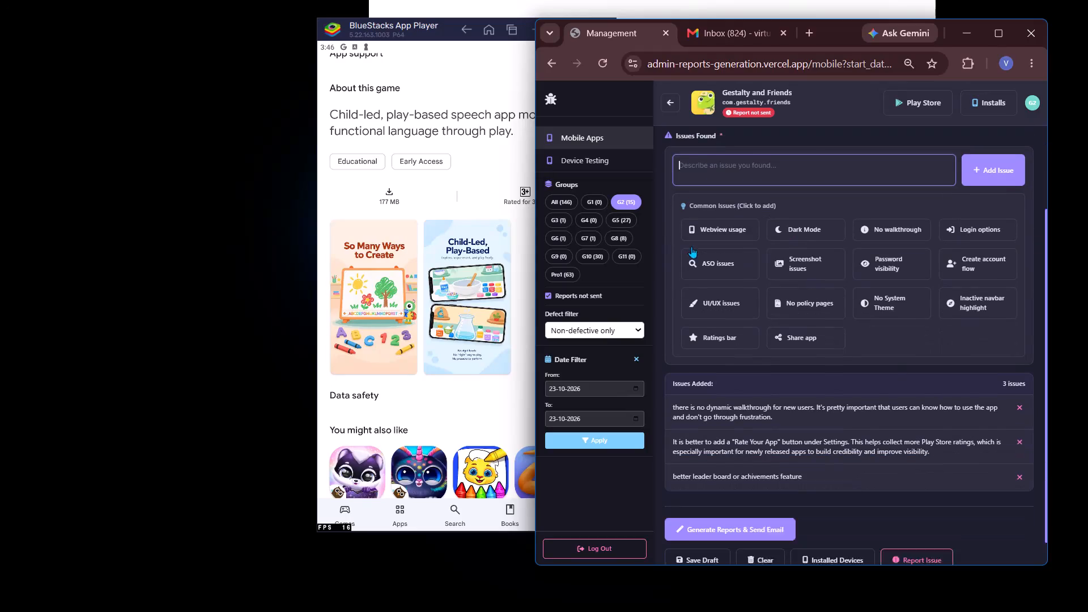
scroll(691, 246, "down", 2)
left_click(753, 500)
scroll(434, 290, "up", 4)
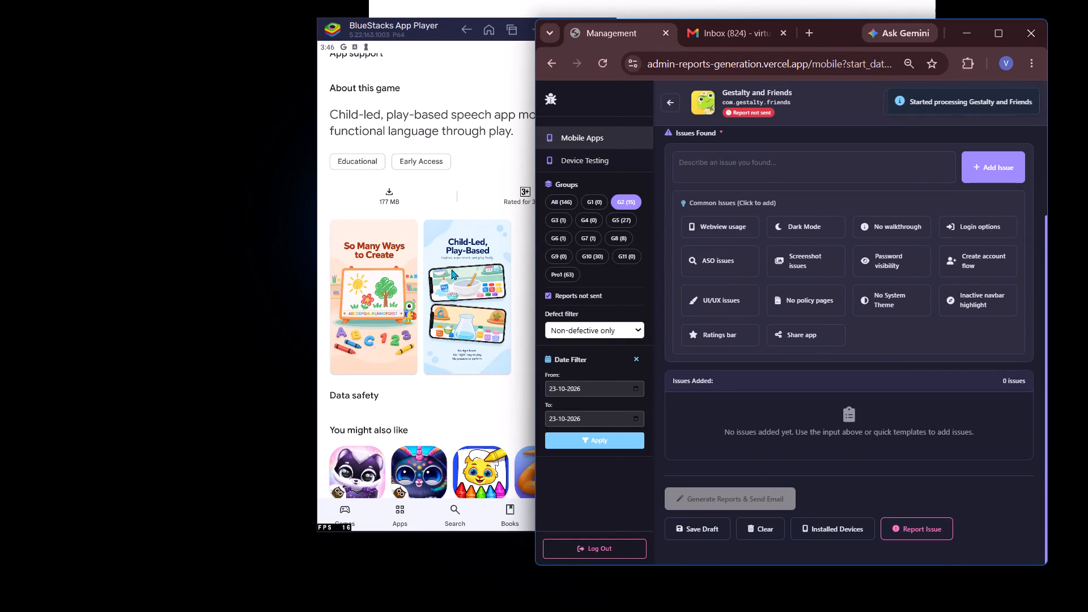
left_click(455, 267)
scroll(444, 265, "up", 3)
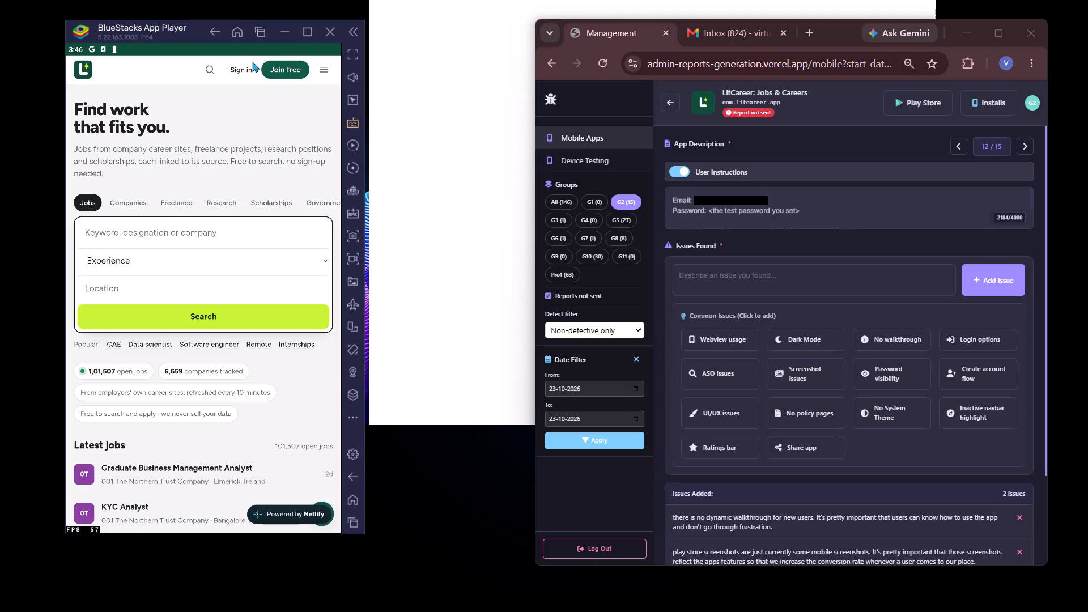
Check LitCareer's Join and Sign in forms, testing the password field with trial text and clearing it.
left_click(271, 67)
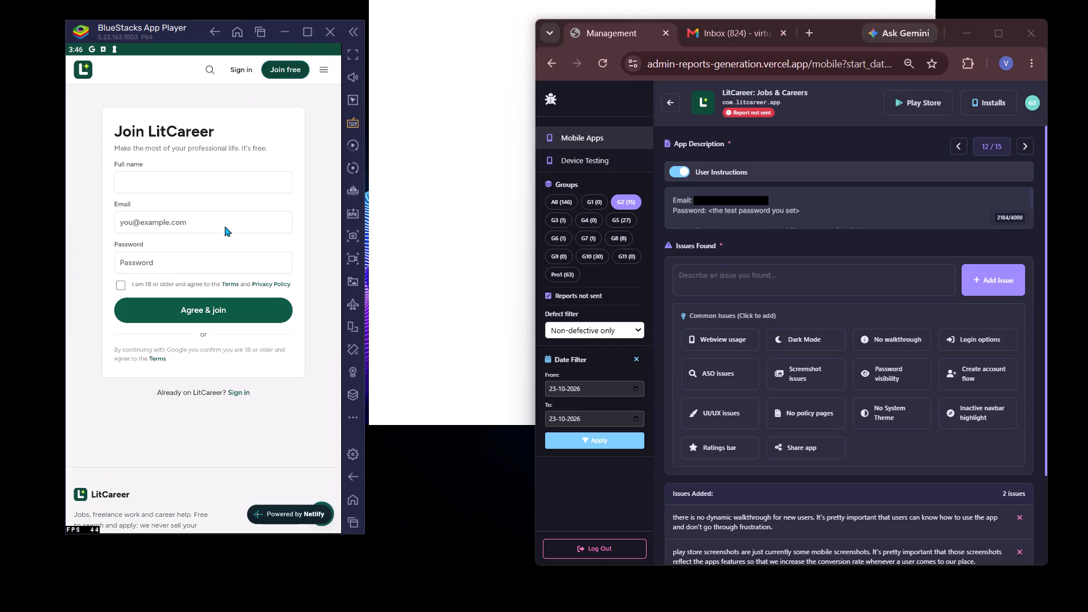
left_click(252, 72)
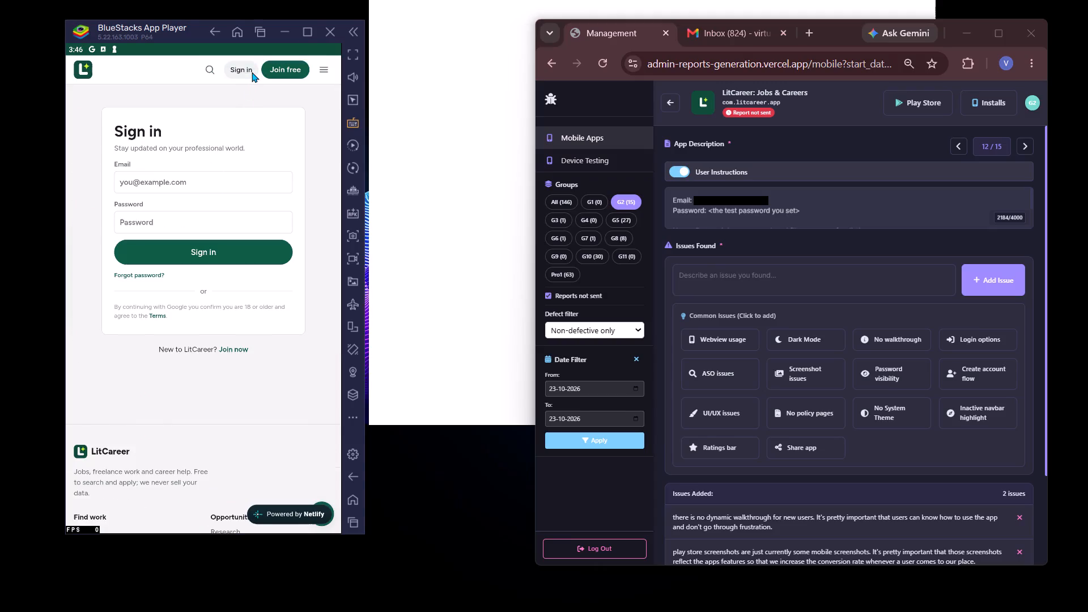
left_click(224, 218)
key("space")
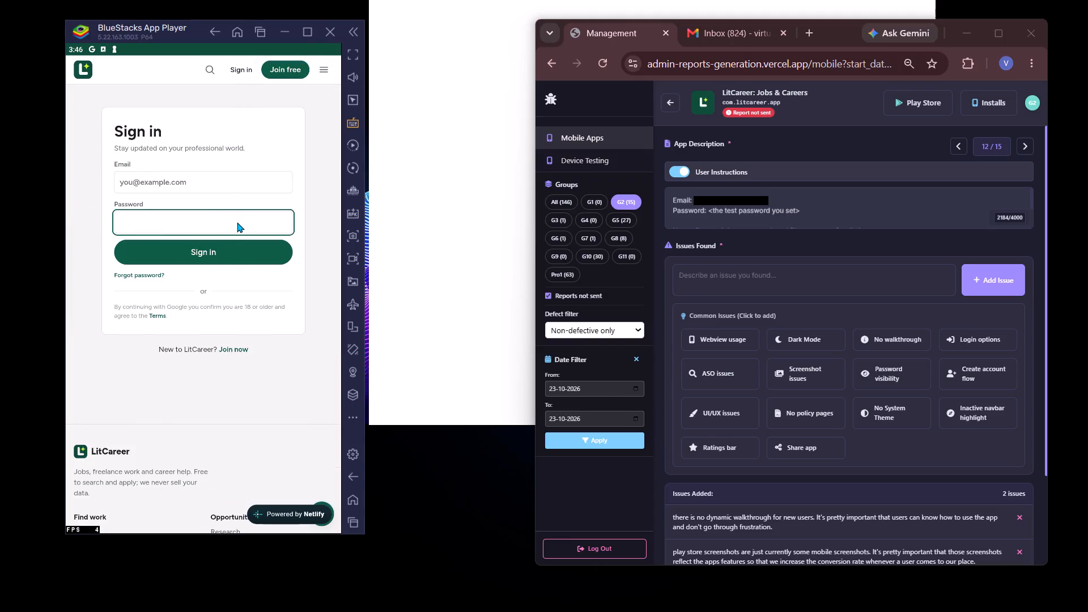
type("hnb")
key("ctrl+a")
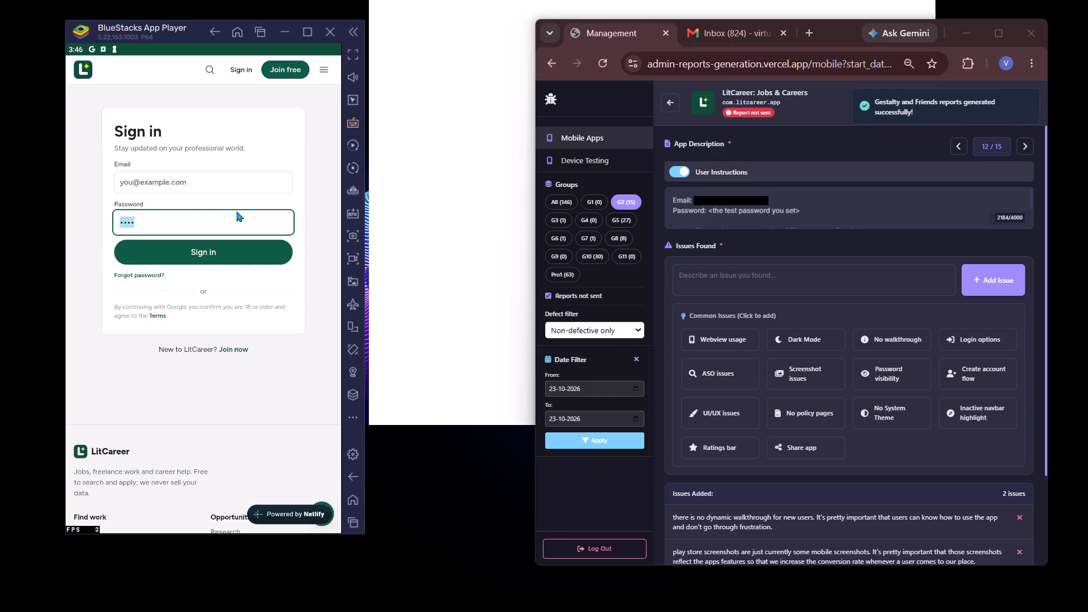
key("BackSpace")
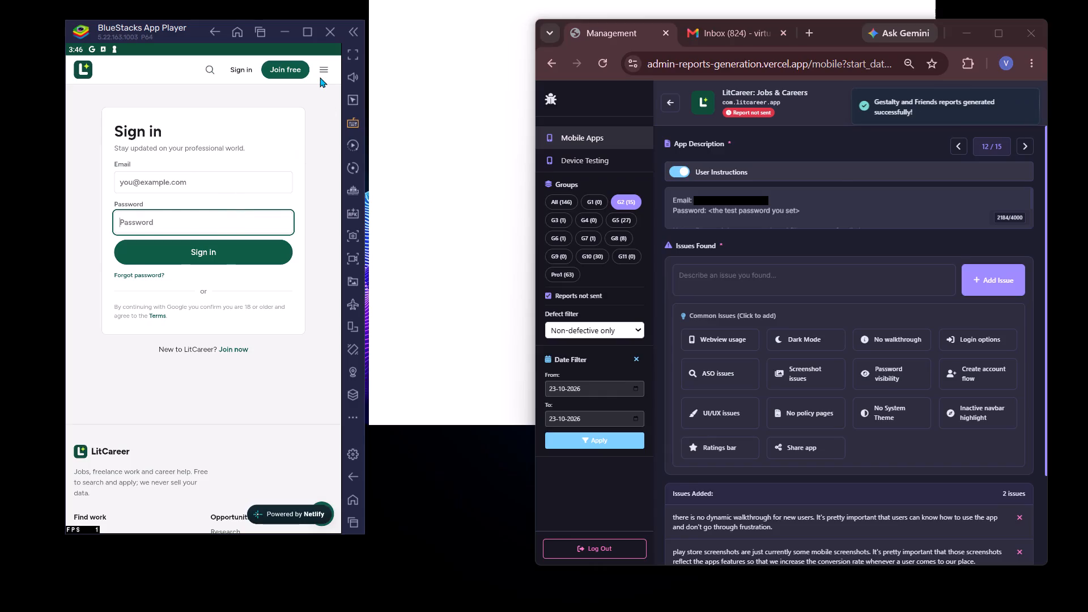
Open LitCareer's navigation menu and check the footer links of the sign-in page.
left_click(317, 69)
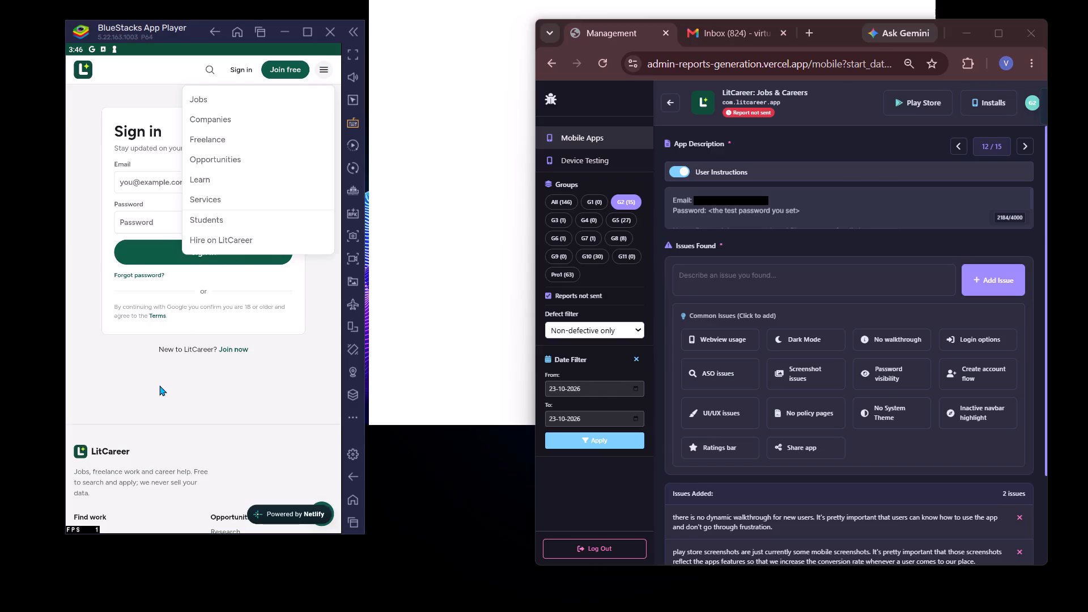
left_click_drag(159, 385, 171, 386)
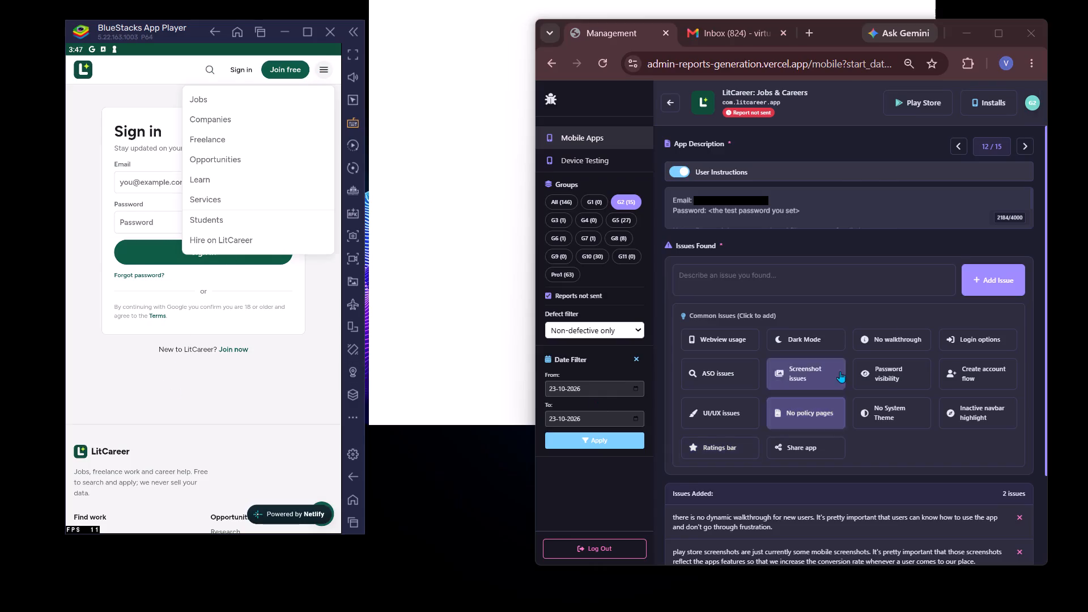
scroll(202, 428, "down", 4)
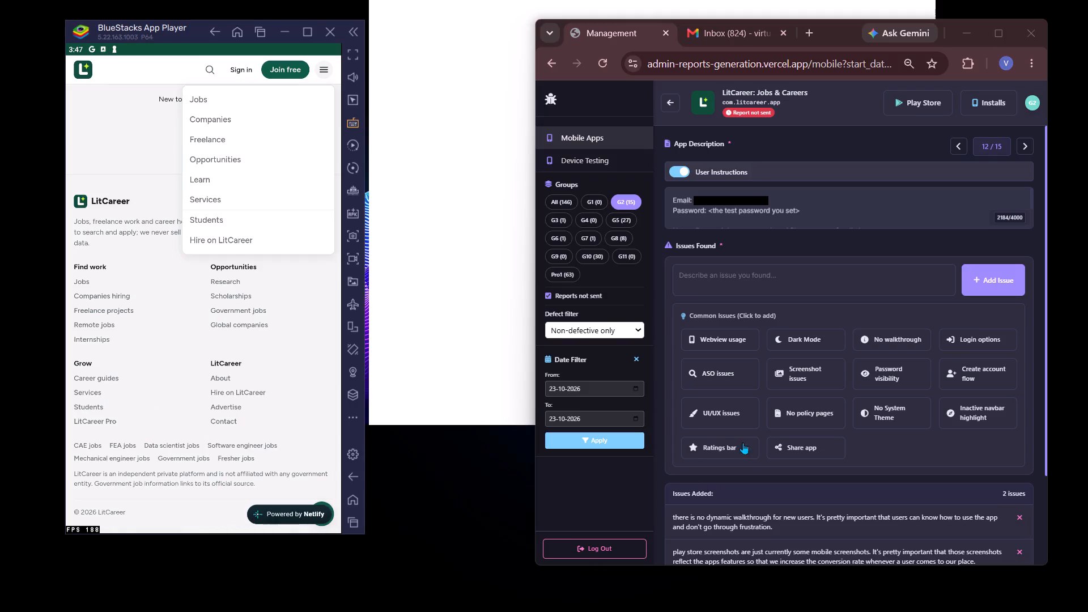
Add the Dark Mode common issue to the LitCareer: Jobs & Careers report in Chrome.
left_click(784, 340)
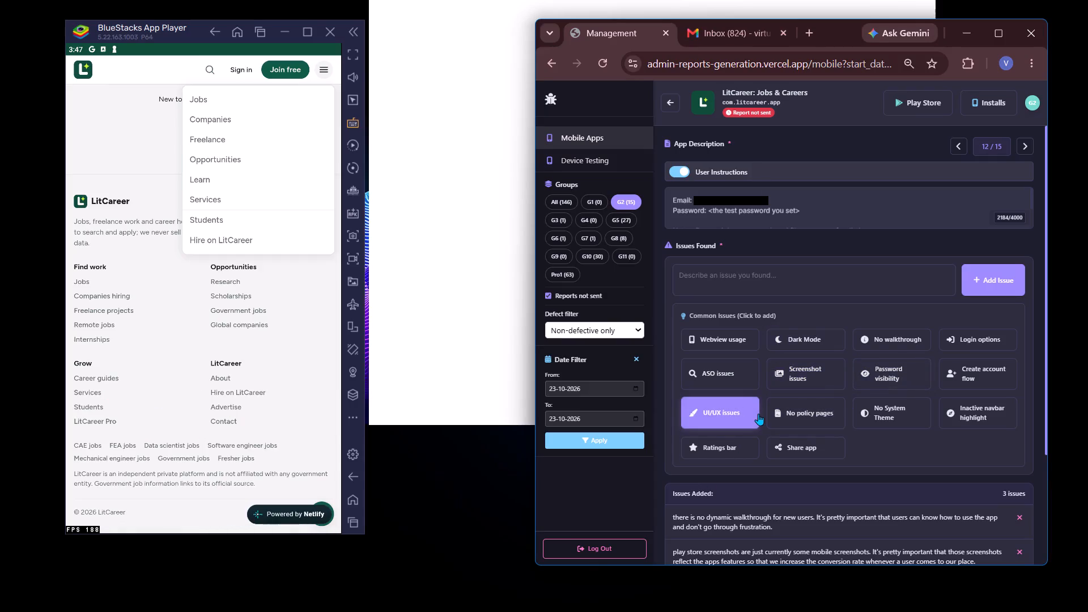
Add the Ratings bar common issue to the LitCareer: Jobs & Careers report.
left_click(726, 438)
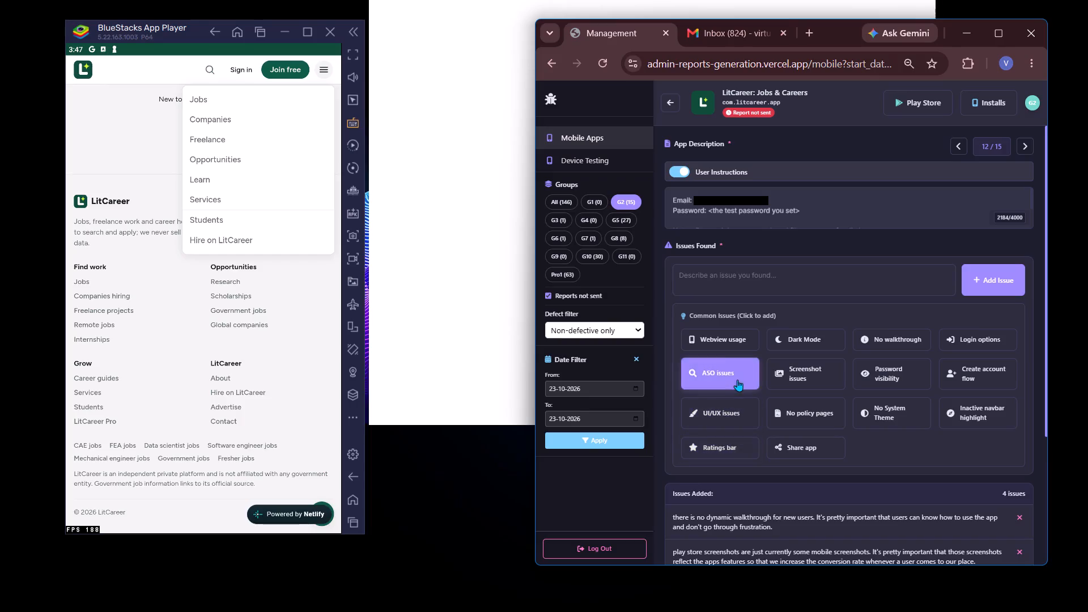
Add the saved clipboard issue requesting an eye icon in the password field, plus the Login options common issue.
left_click(764, 274)
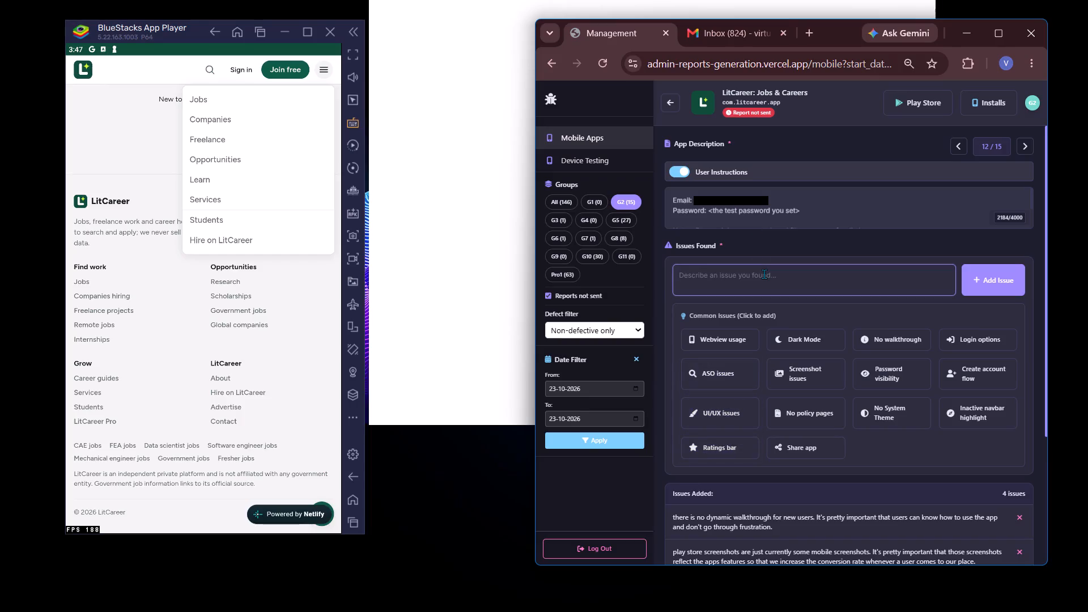
key("super+v")
scroll(772, 323, "down", 1)
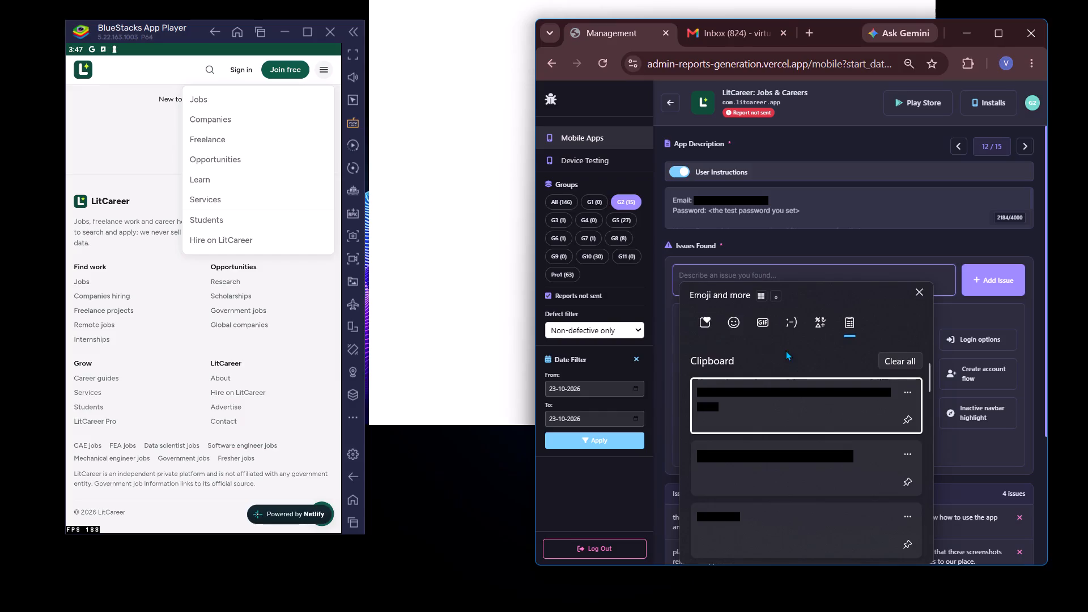
scroll(785, 350, "down", 1)
scroll(829, 483, "down", 12)
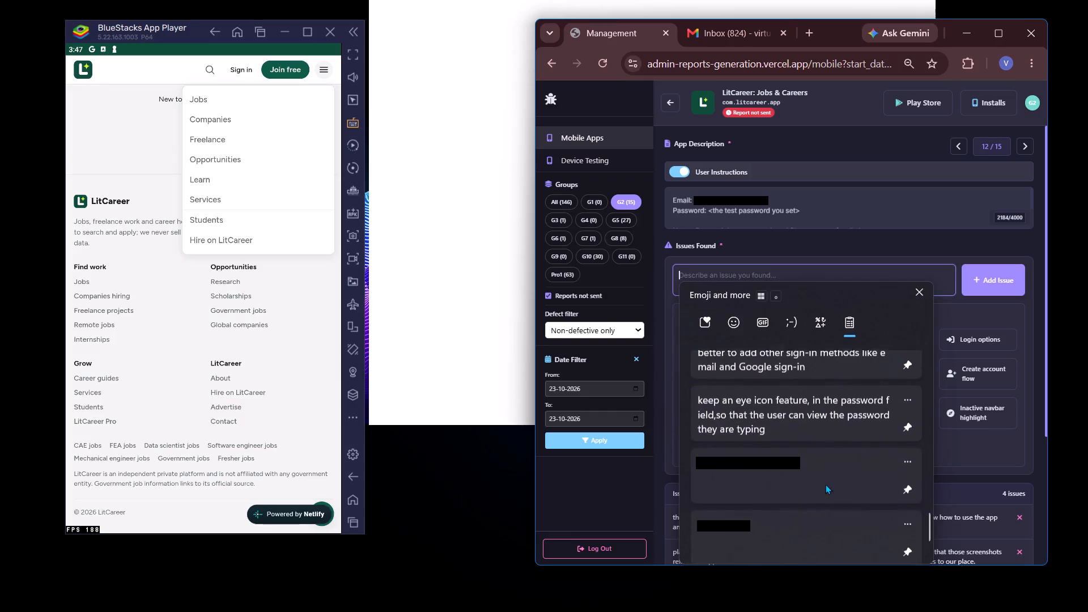
left_click(816, 411)
key("ctrl+v")
left_click(977, 280)
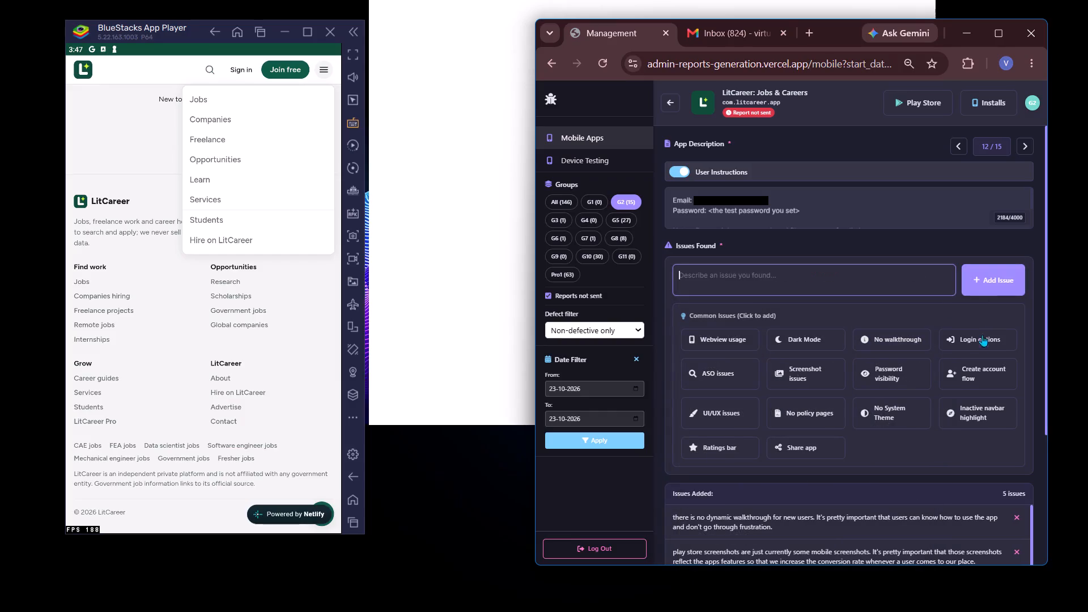
left_click(982, 337)
Review the added LitCareer issues, and generate and email the reports.
scroll(946, 350, "down", 2)
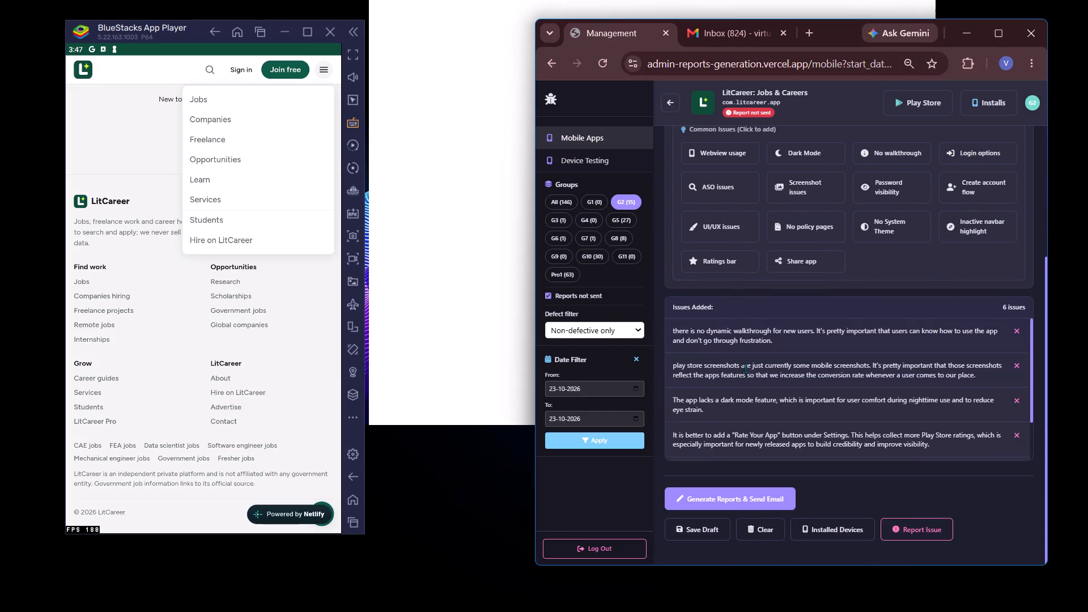
scroll(742, 405, "down", 3)
scroll(742, 405, "up", 3)
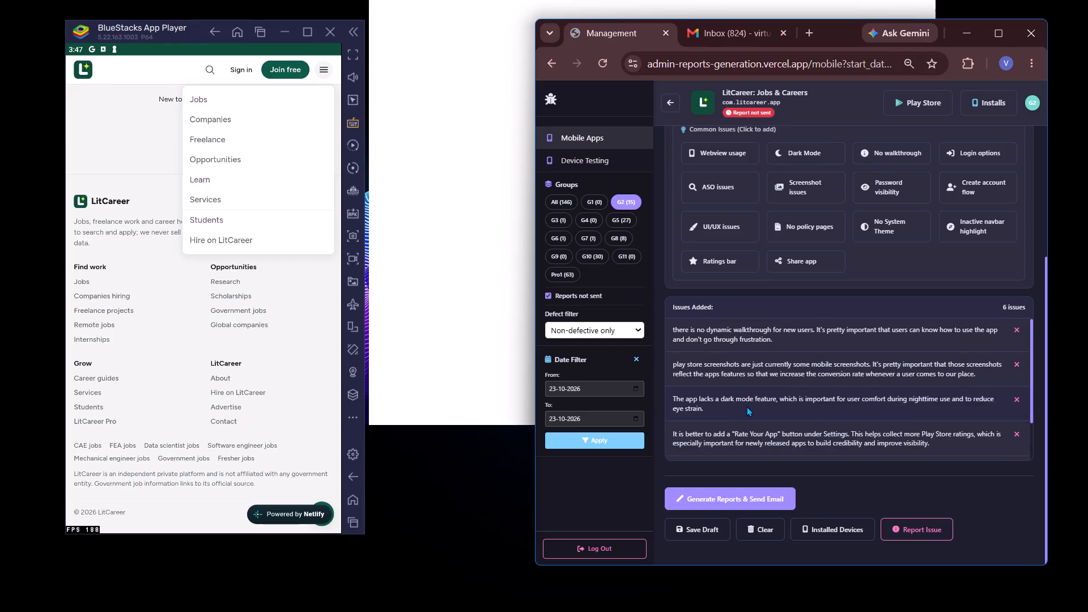
scroll(748, 410, "down", 3)
scroll(755, 304, "up", 3)
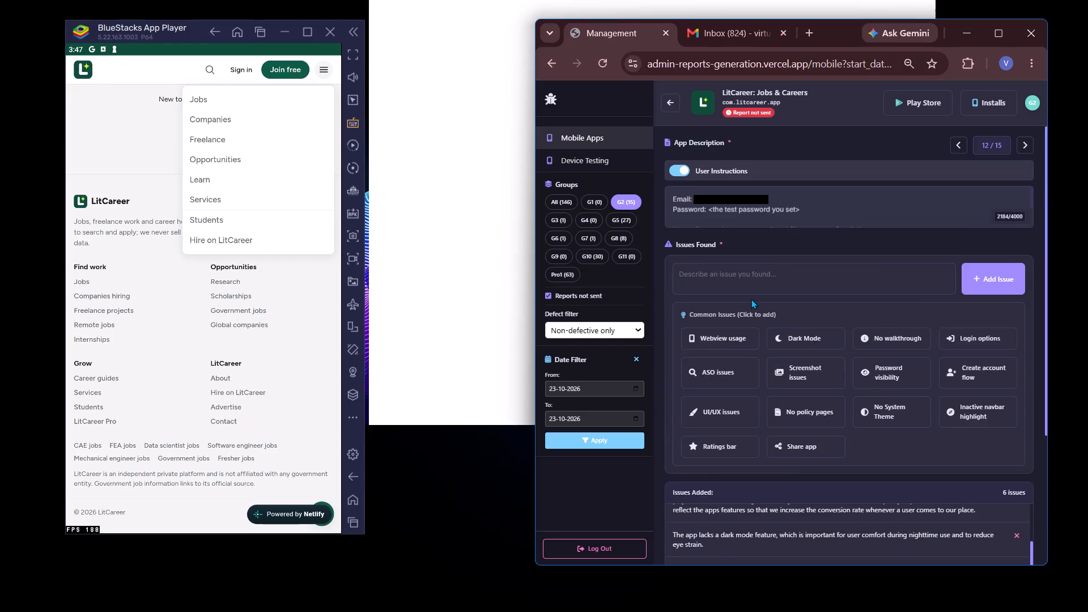
scroll(751, 299, "down", 2)
left_click(742, 498)
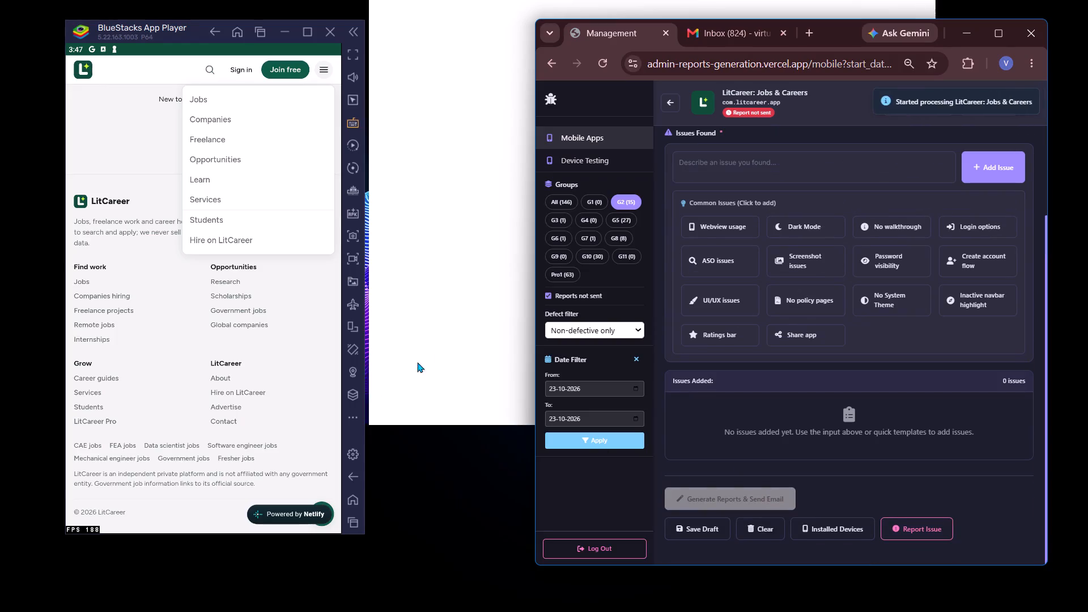
Switch to LitCareer's Google Play page in BlueStacks and uninstall the app.
left_click(361, 527)
left_click(351, 527)
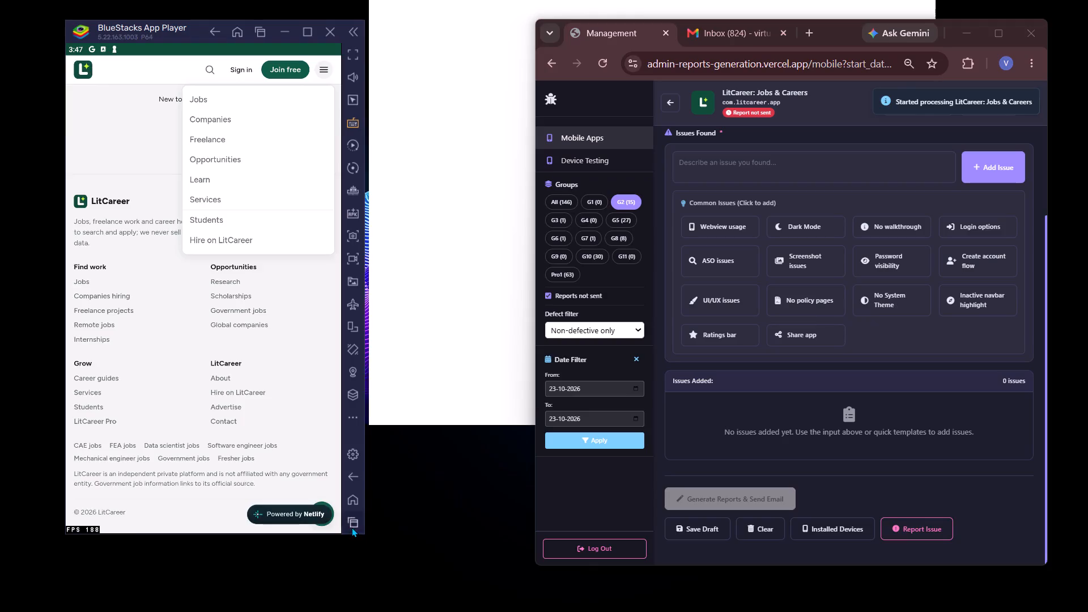
left_click(194, 304)
left_click(161, 125)
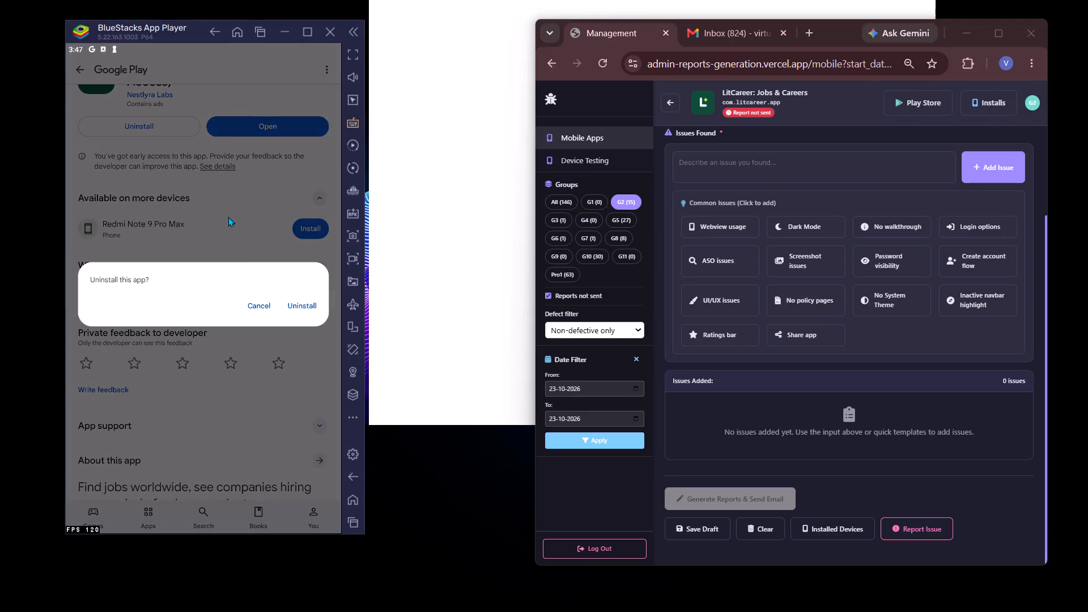
left_click(308, 303)
scroll(252, 340, "down", 2)
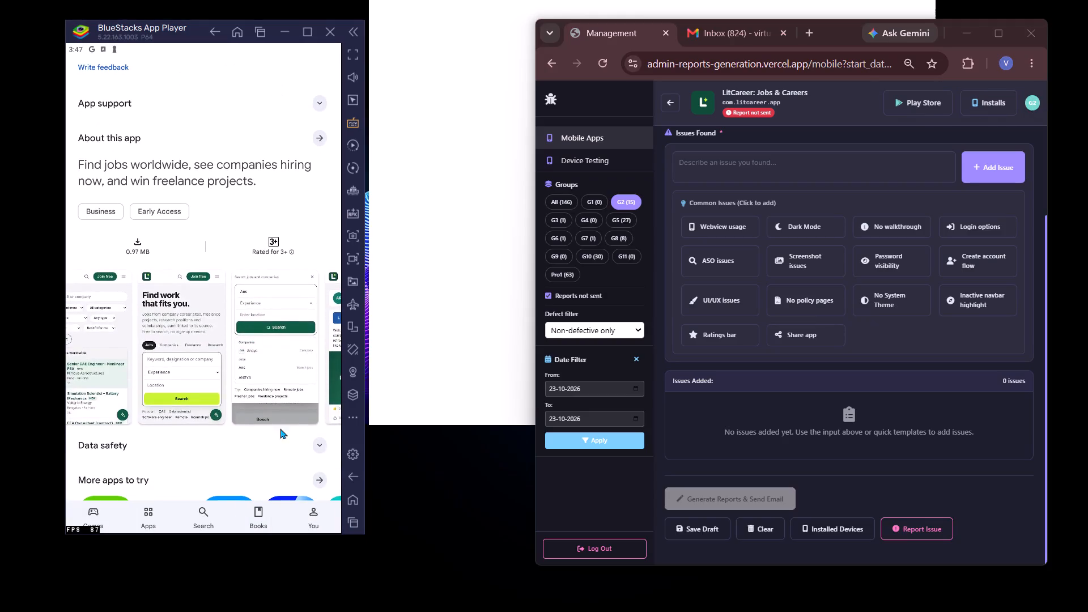
Advance to the HealVN 마사지 report, 13 of 15, in both the BlueStacks browser and Chrome.
left_click(343, 523)
left_click(251, 373)
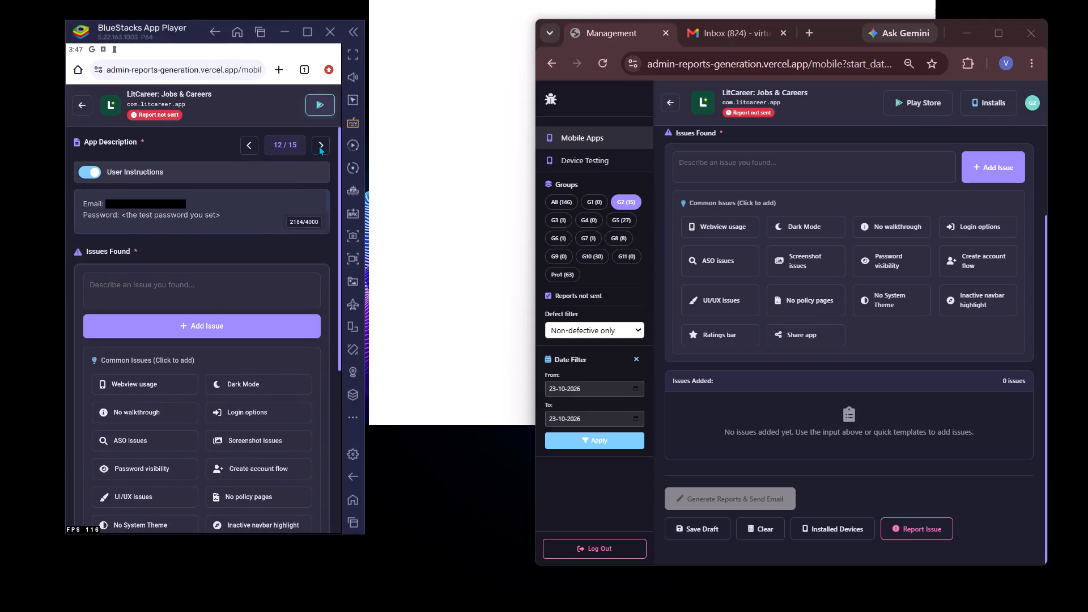
left_click(318, 146)
scroll(874, 397, "up", 3)
left_click(1015, 143)
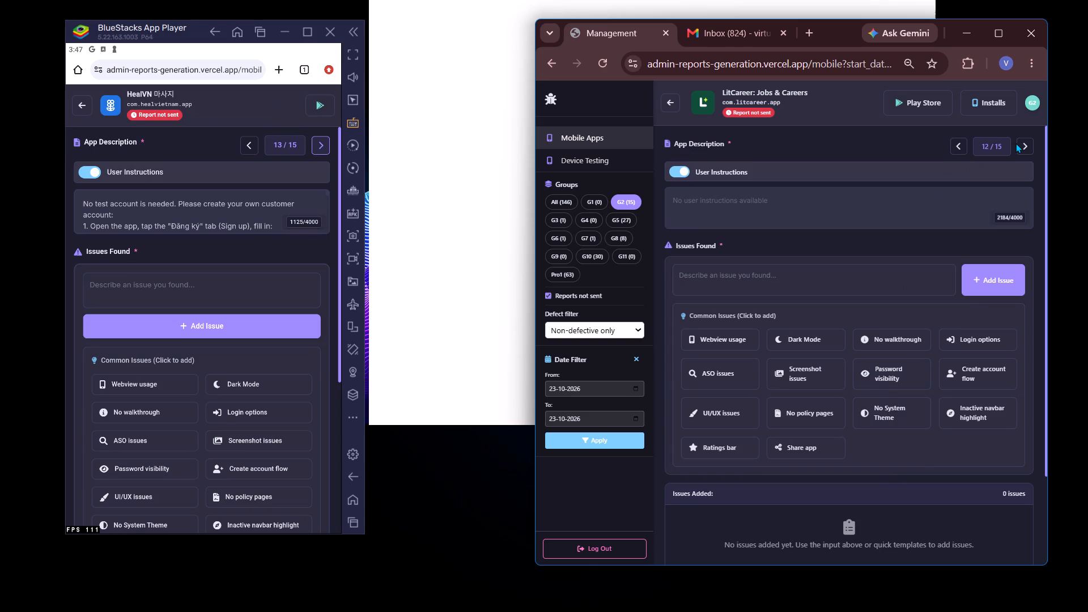
left_click(1023, 154)
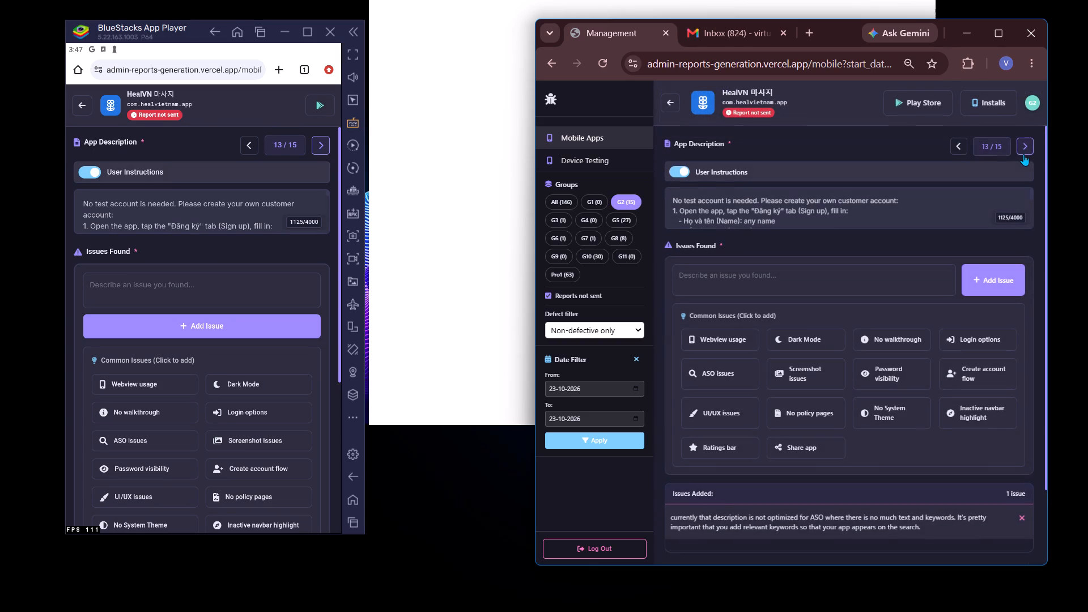